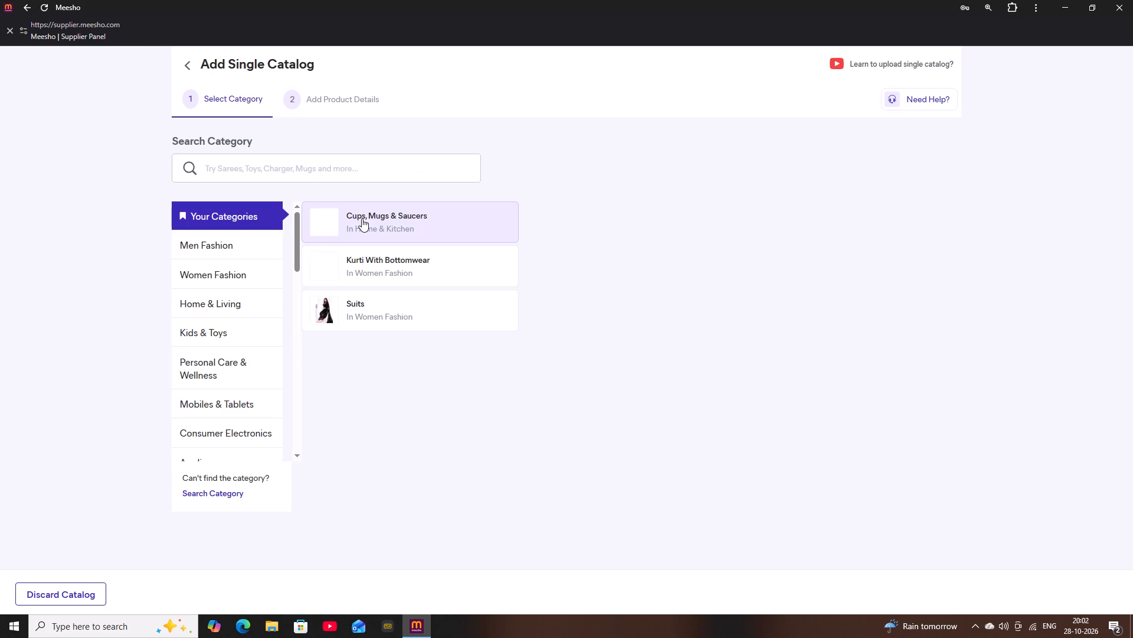
Choose the Cups, Mugs & Saucers category and add picture 4 from the USB drive's Pictures folder as the product's front image.
click(435, 240)
click(876, 319)
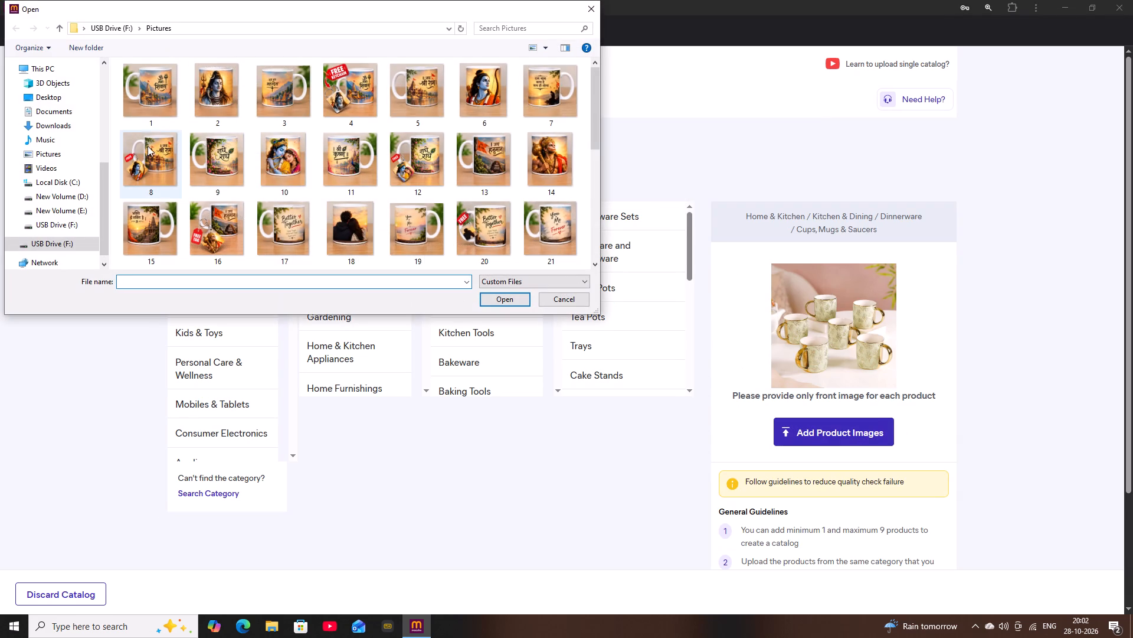
click(375, 96)
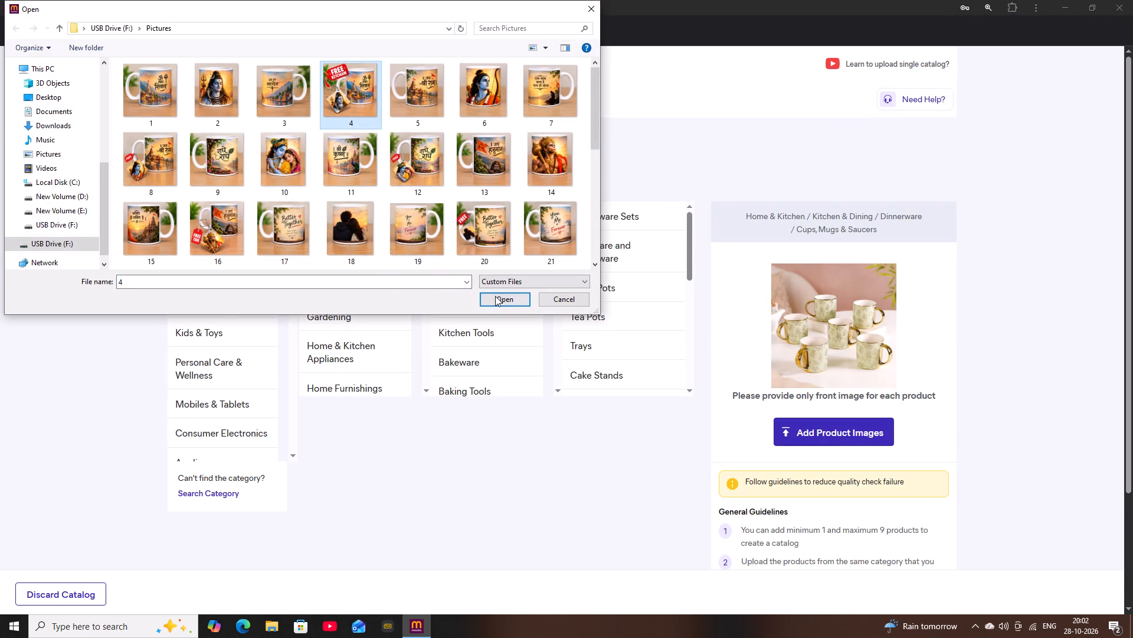
click(495, 296)
click(759, 491)
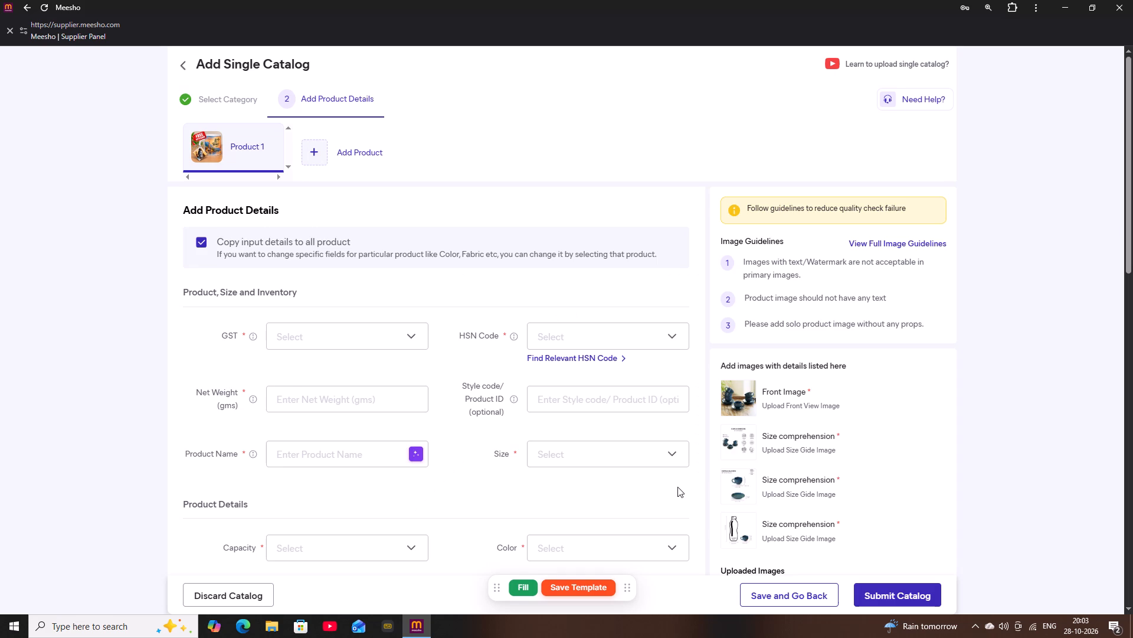
Set GST to 5, HSN code to 69120090, net weight to 350 gms and size to Free Size.
click(339, 346)
click(294, 409)
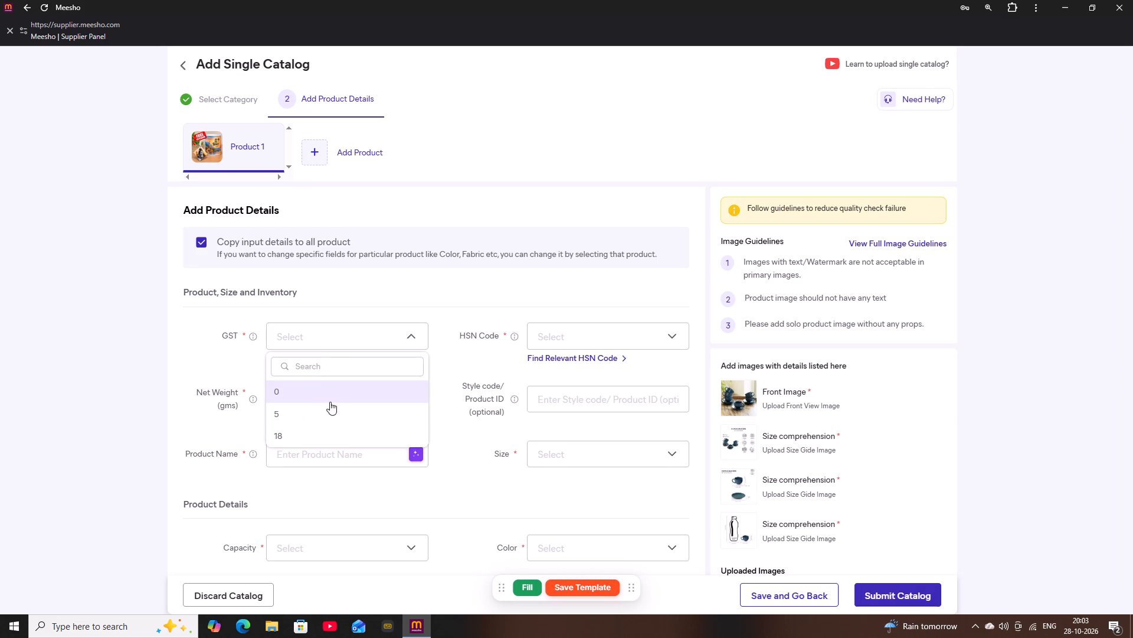
scroll(595, 353, down, 1)
click(599, 268)
click(575, 328)
scroll(398, 349, down, 2)
click(361, 224)
text(350)
click(579, 281)
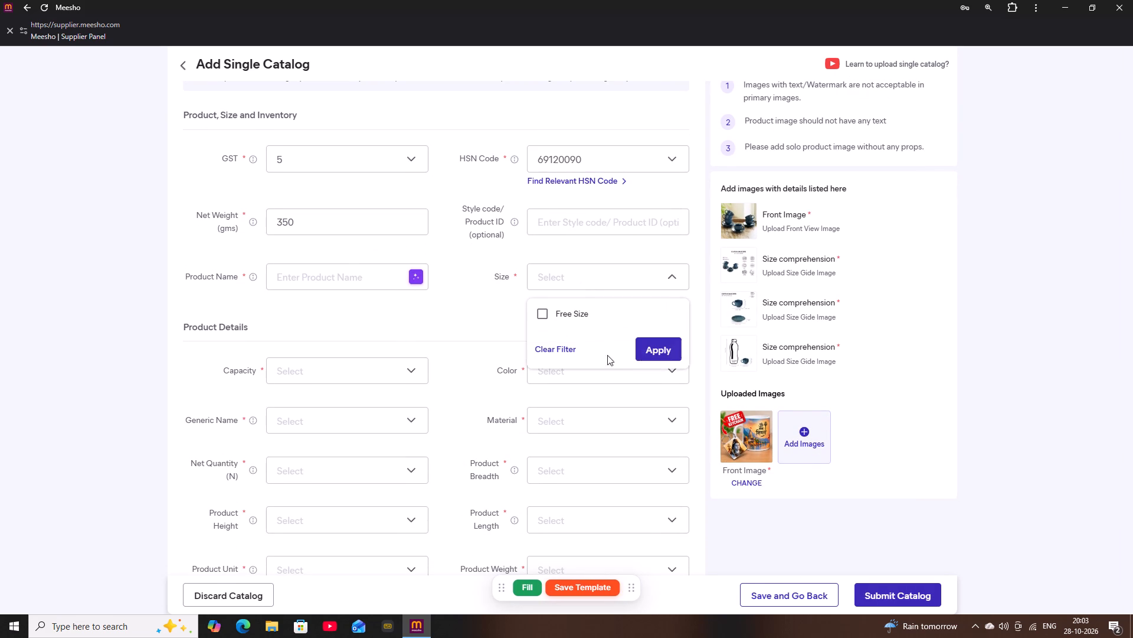
click(552, 318)
click(539, 314)
click(666, 351)
Set the product's capacity to 350 and its color to White.
scroll(591, 307, down, 3)
click(353, 363)
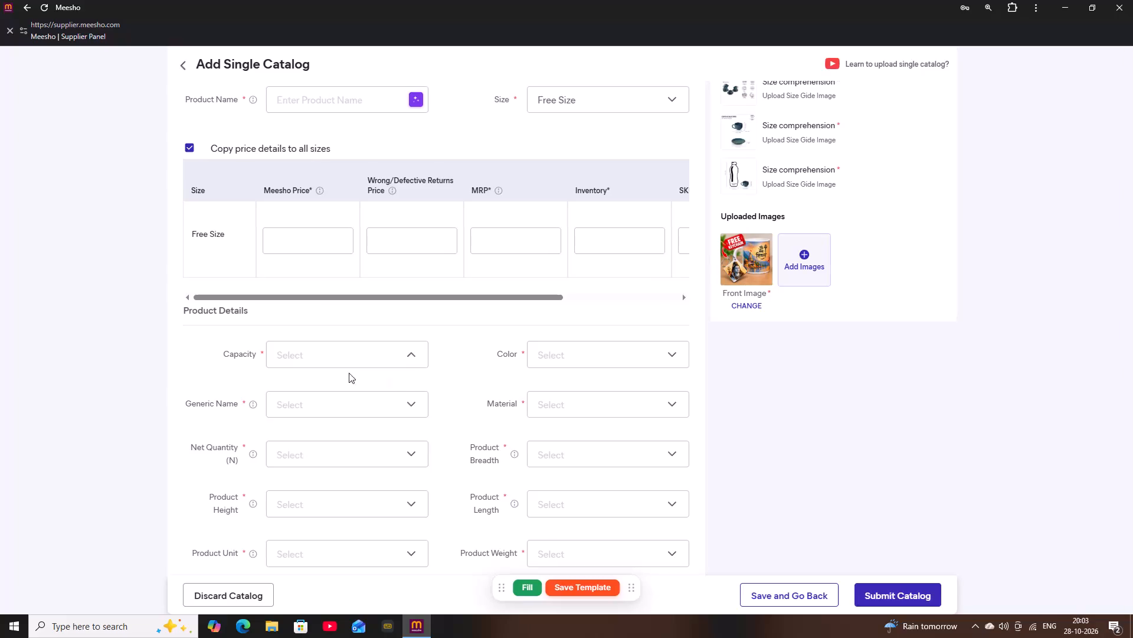
click(354, 379)
text(352)
key(BackSpace)
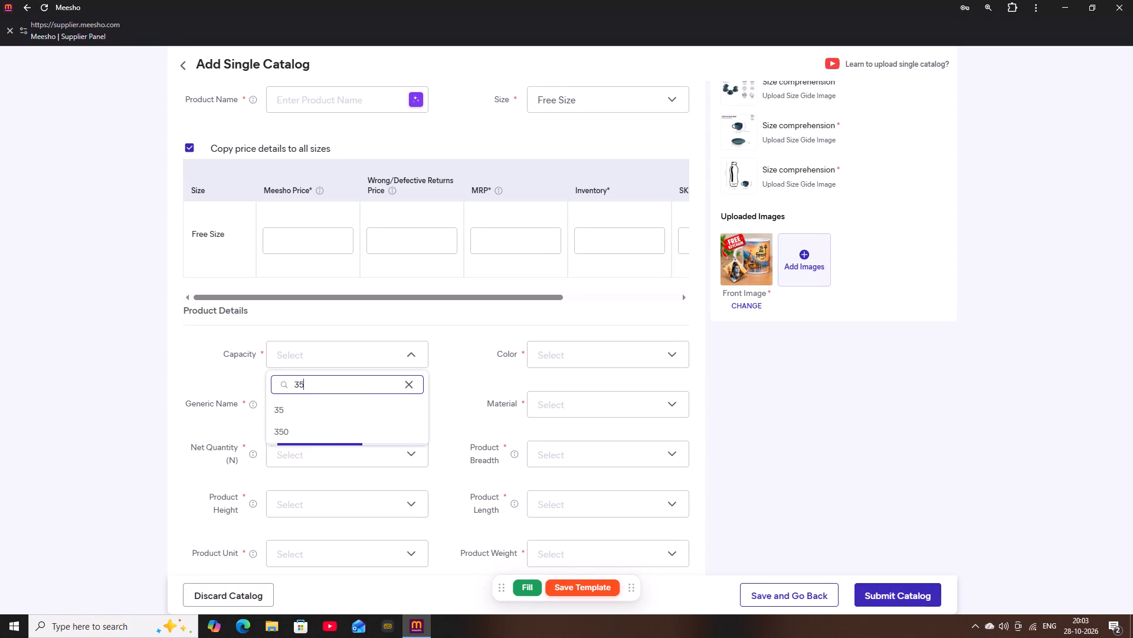
key(0)
click(318, 402)
click(613, 365)
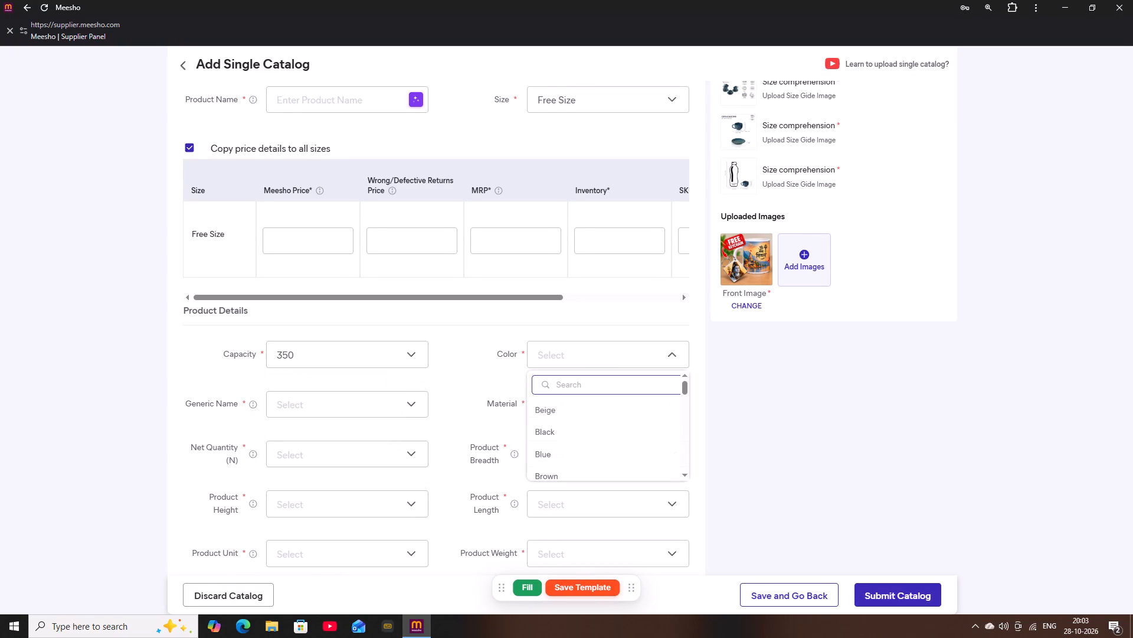
click(605, 383)
text(whi)
click(585, 402)
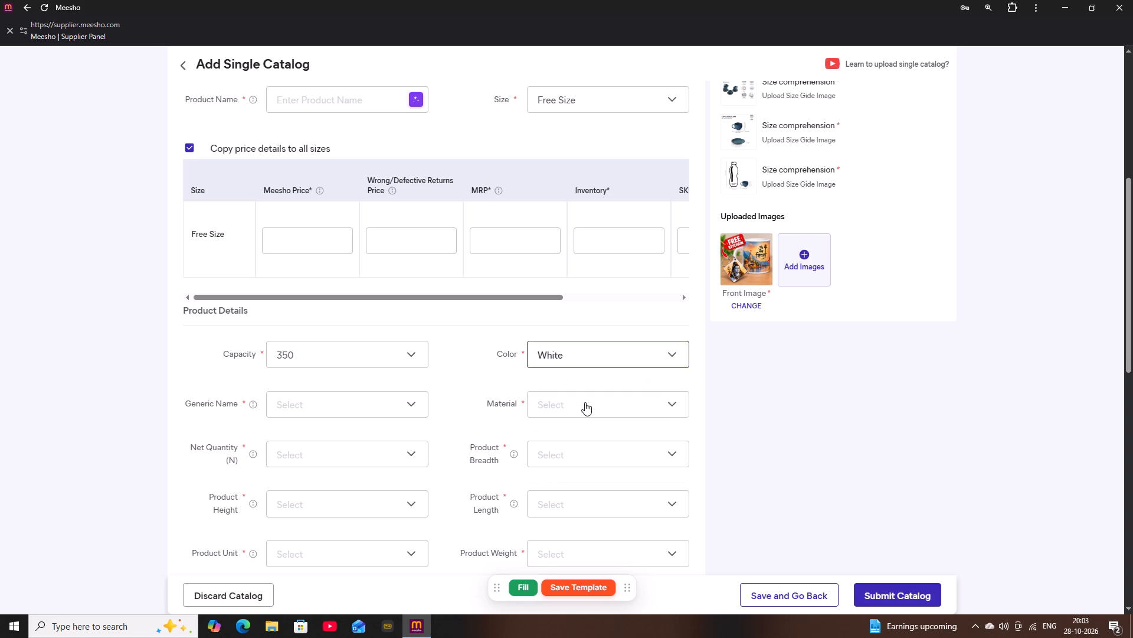
Set the generic name to Cups, Mugs & Saucers, material to Ceramic and net quantity to Pack Of 1.
click(381, 399)
scroll(370, 491, down, 1)
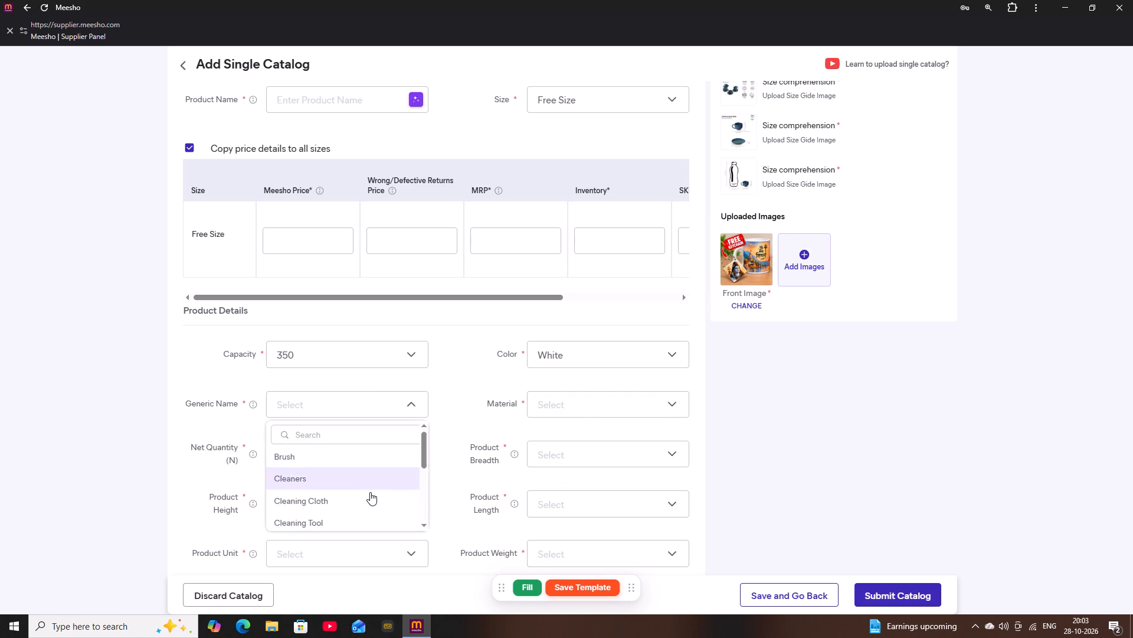
click(370, 492)
click(618, 414)
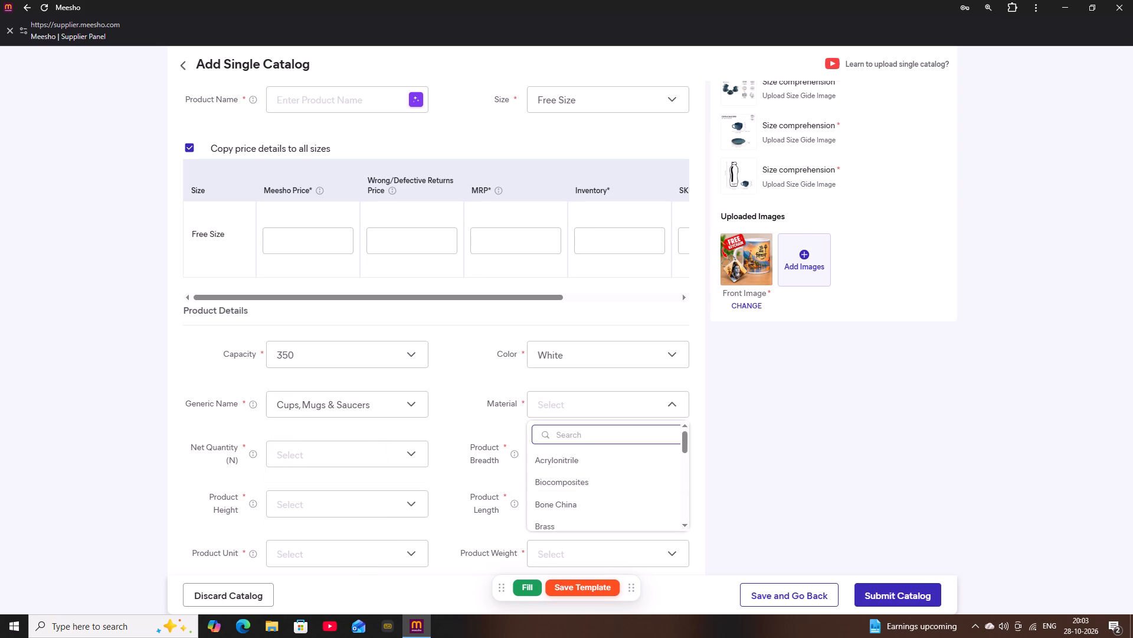
scroll(603, 467, down, 1)
click(590, 493)
scroll(389, 473, down, 2)
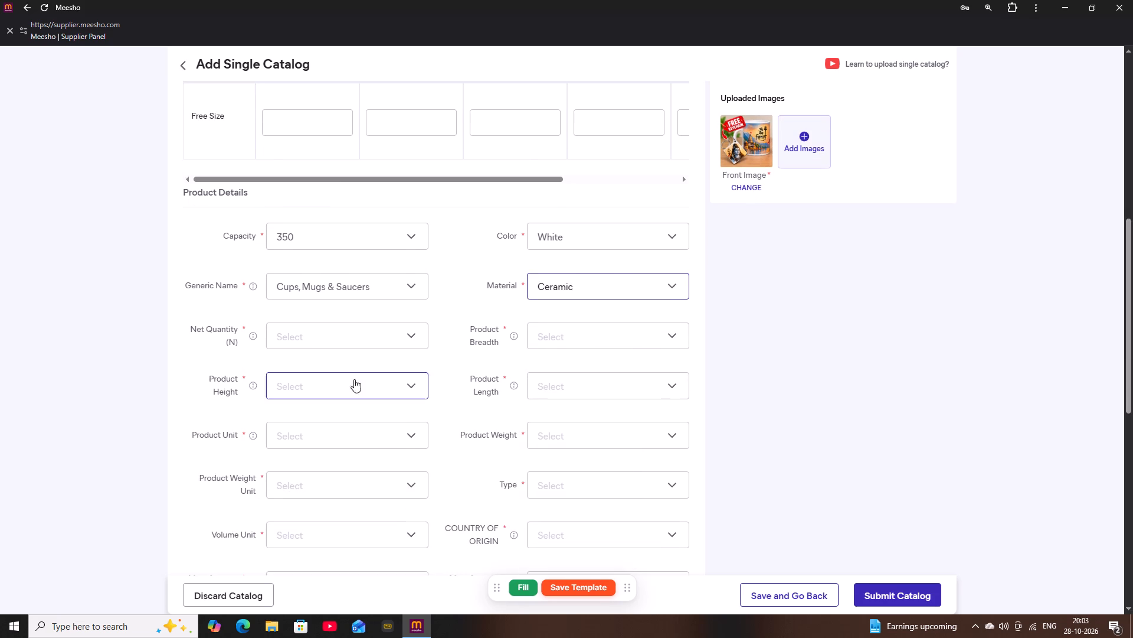
click(364, 341)
click(324, 419)
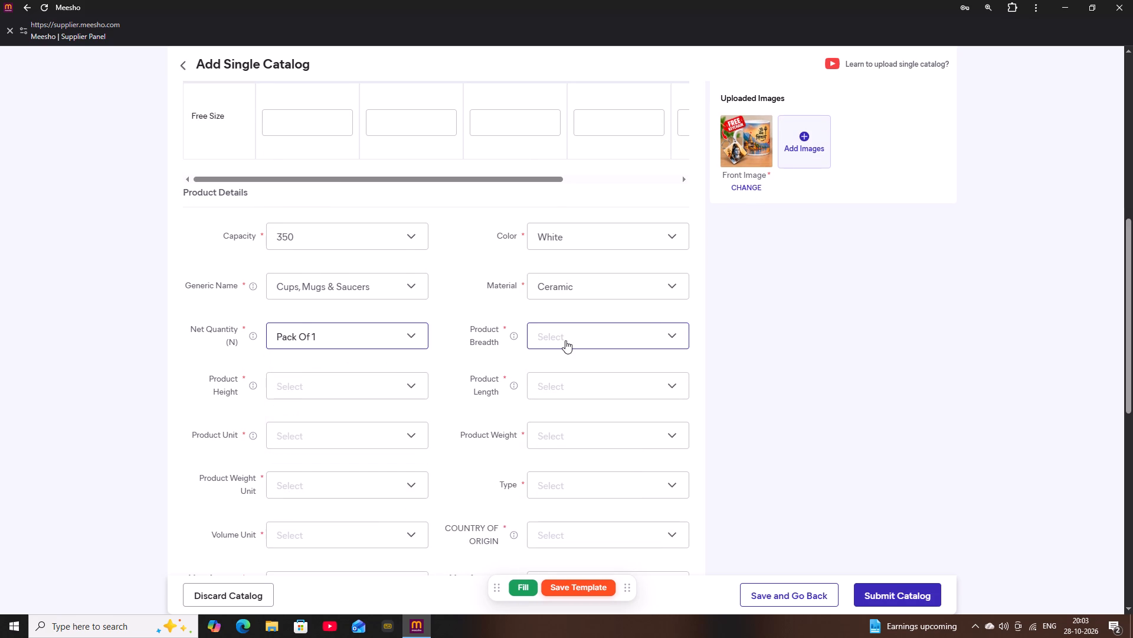
Set the product breadth to 3.5 and the product height to 4.
click(565, 340)
click(582, 367)
text(3.5)
click(577, 445)
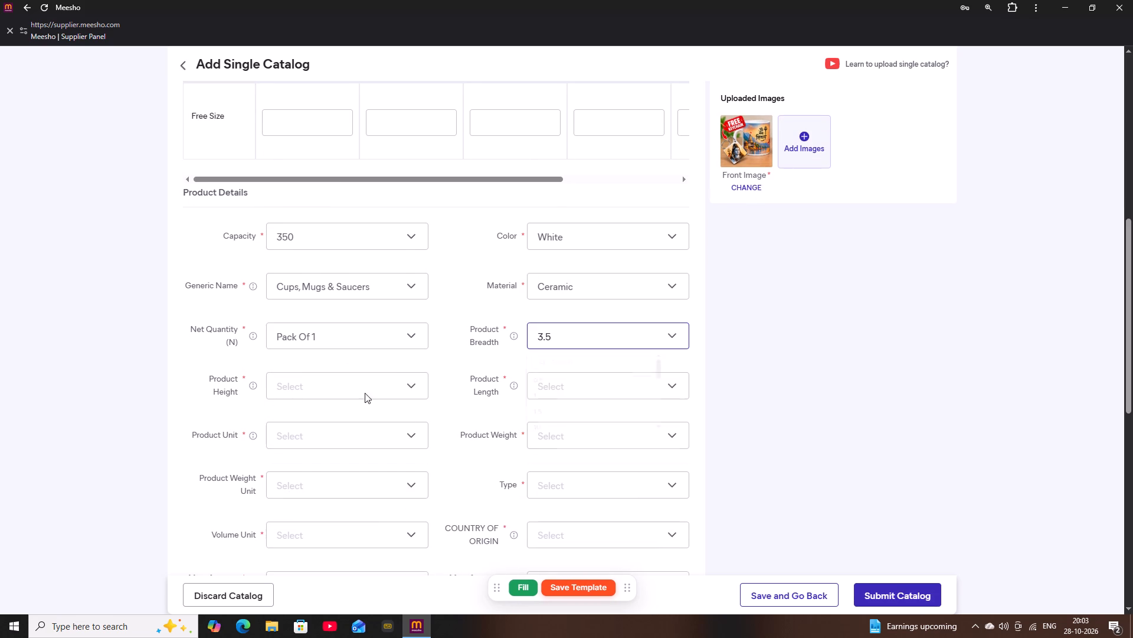
click(346, 381)
click(343, 413)
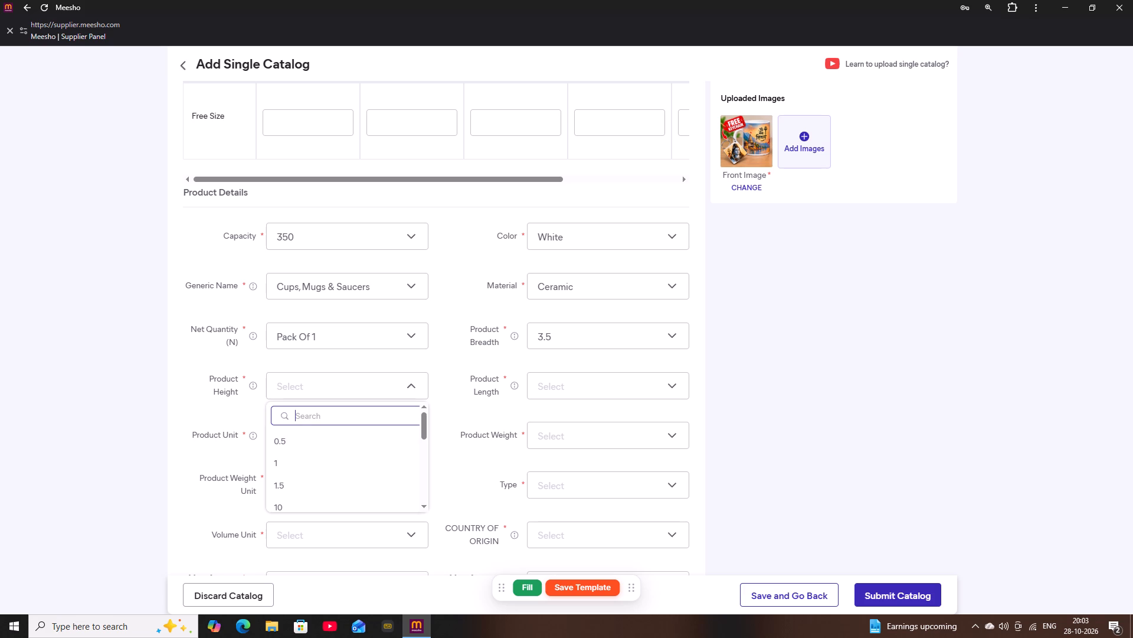
key(4)
scroll(305, 478, down, 1)
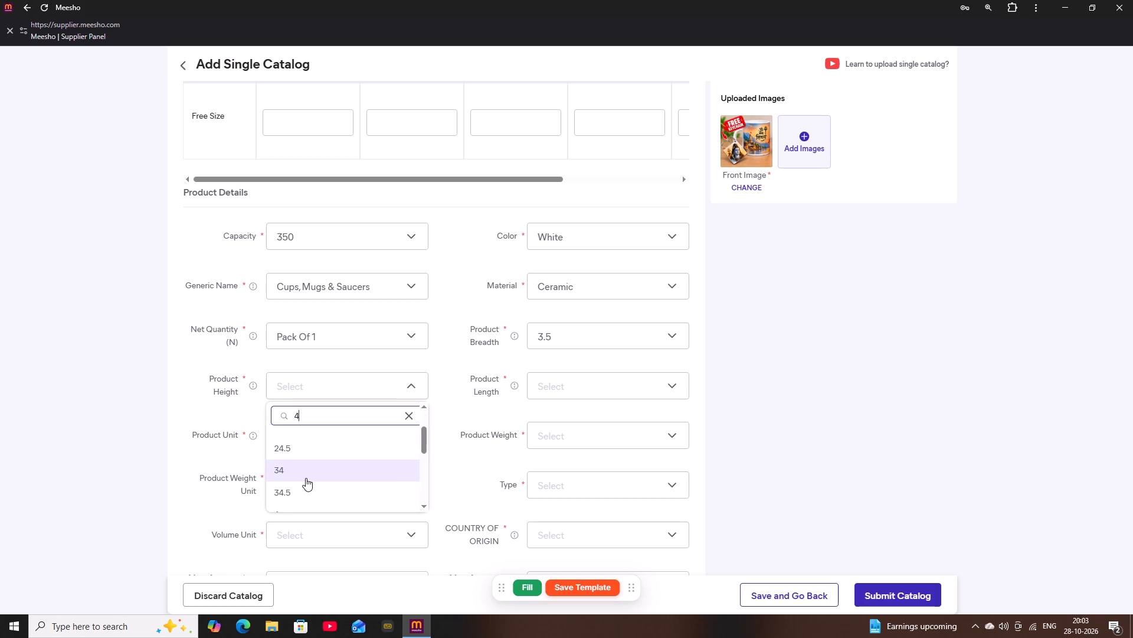
scroll(306, 487, down, 1)
click(306, 453)
Set the product length to 10 and the product unit to Inch.
click(643, 391)
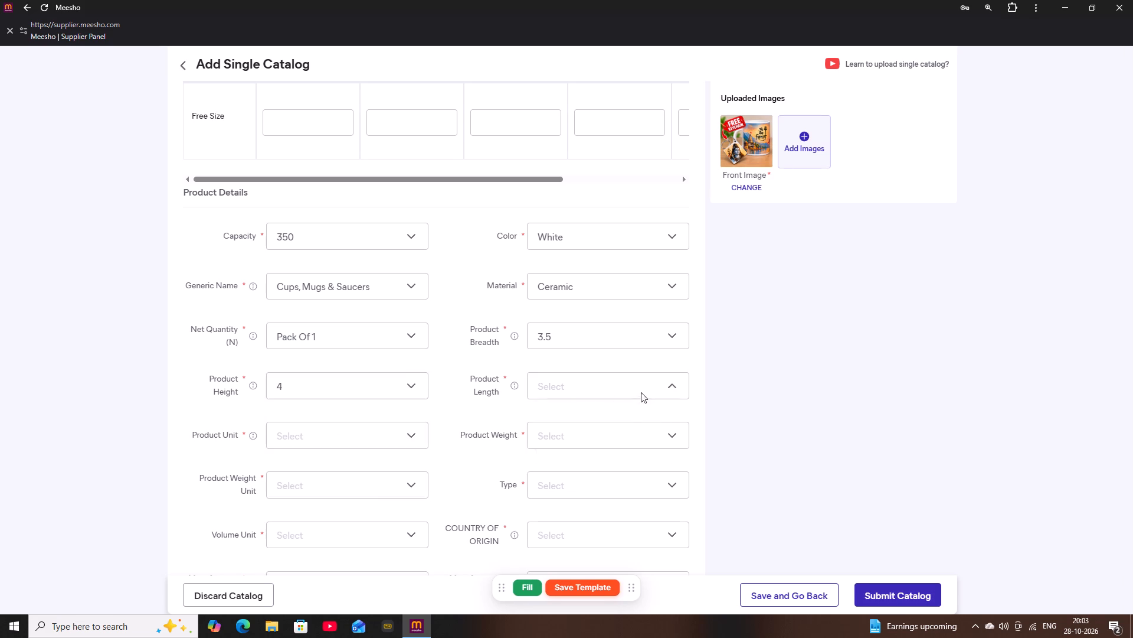
click(589, 418)
key(1)
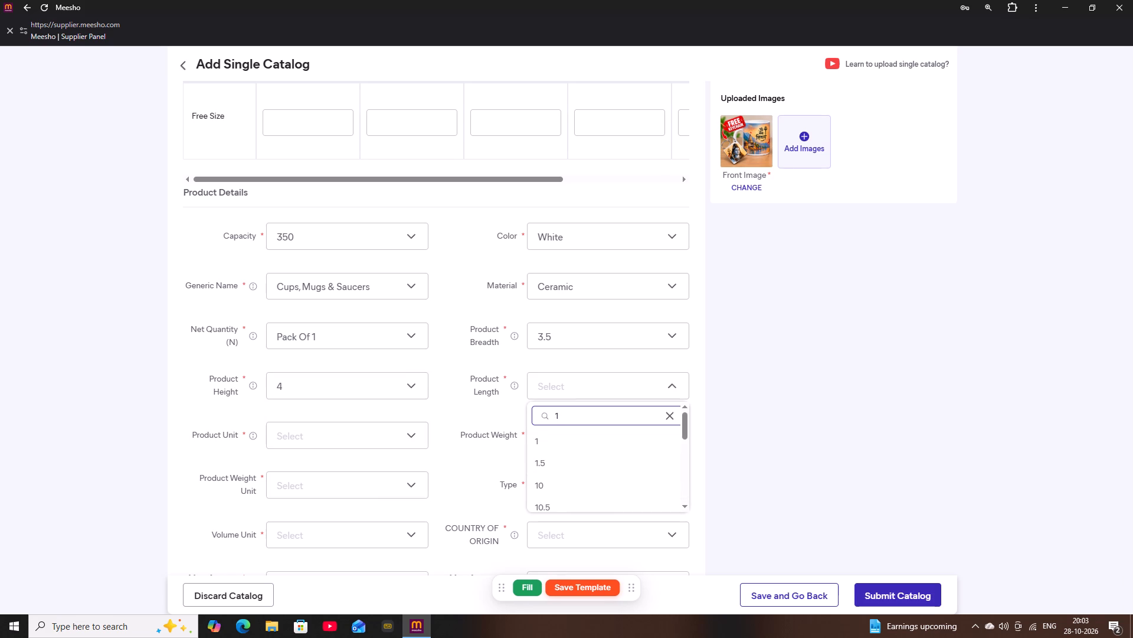
key(0)
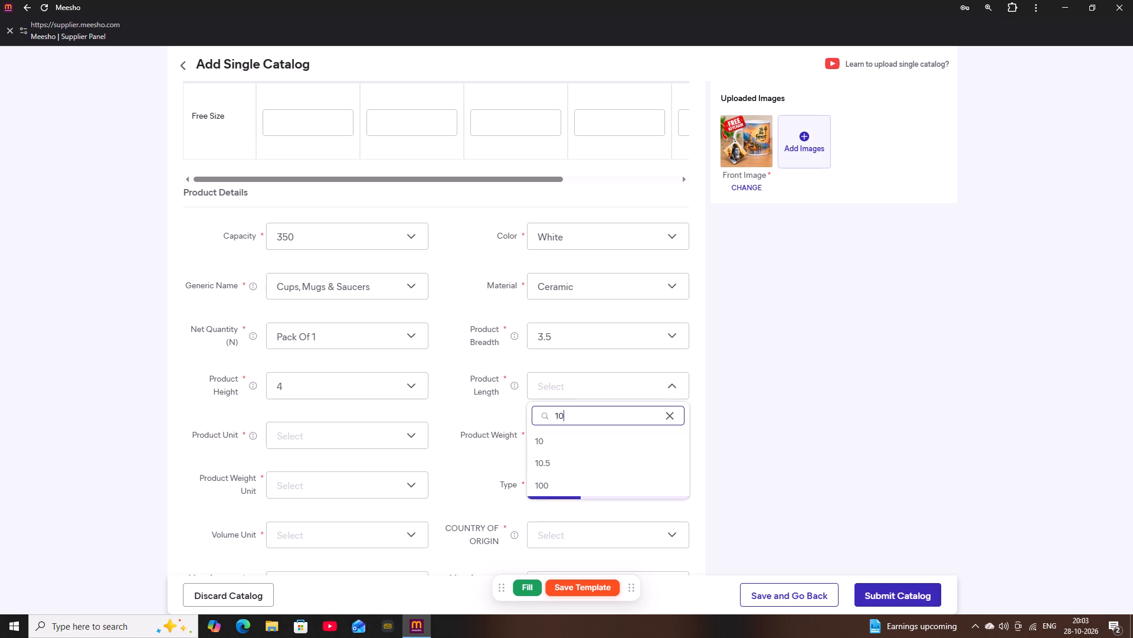
click(559, 447)
scroll(599, 317, down, 2)
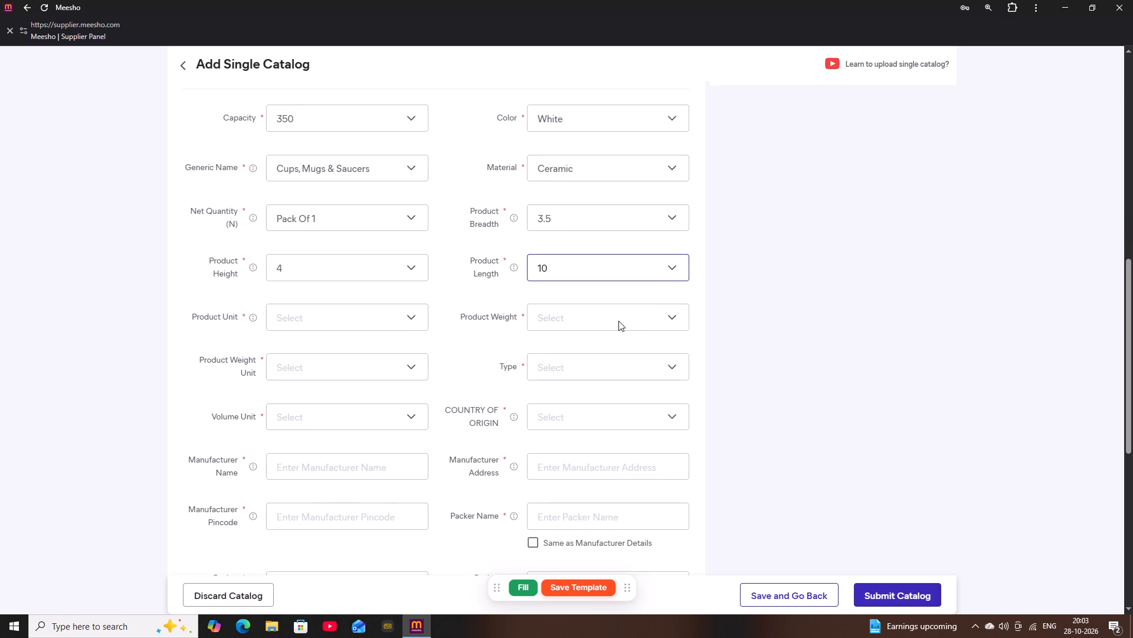
click(279, 317)
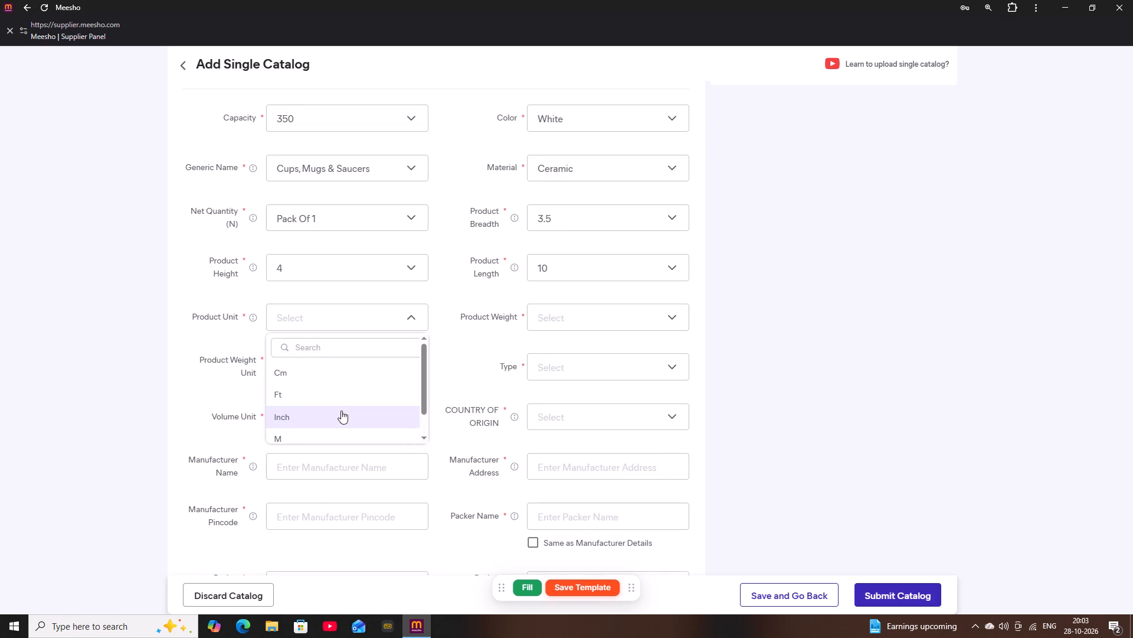
click(341, 411)
Set the product weight to 350 with G as the weight unit.
click(631, 330)
click(612, 344)
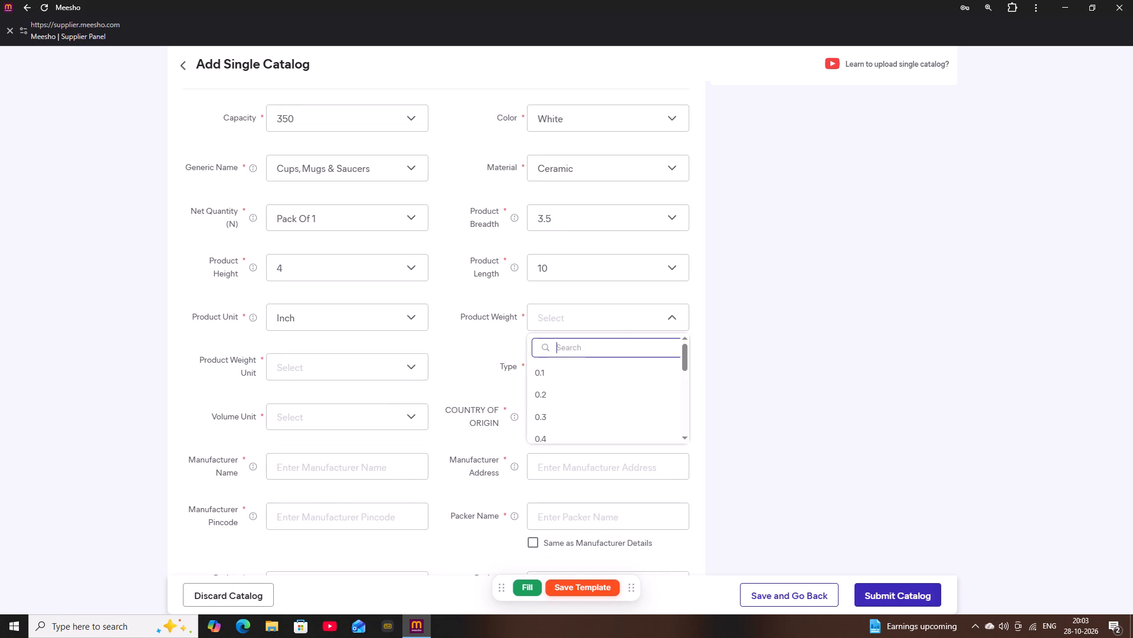
text(350)
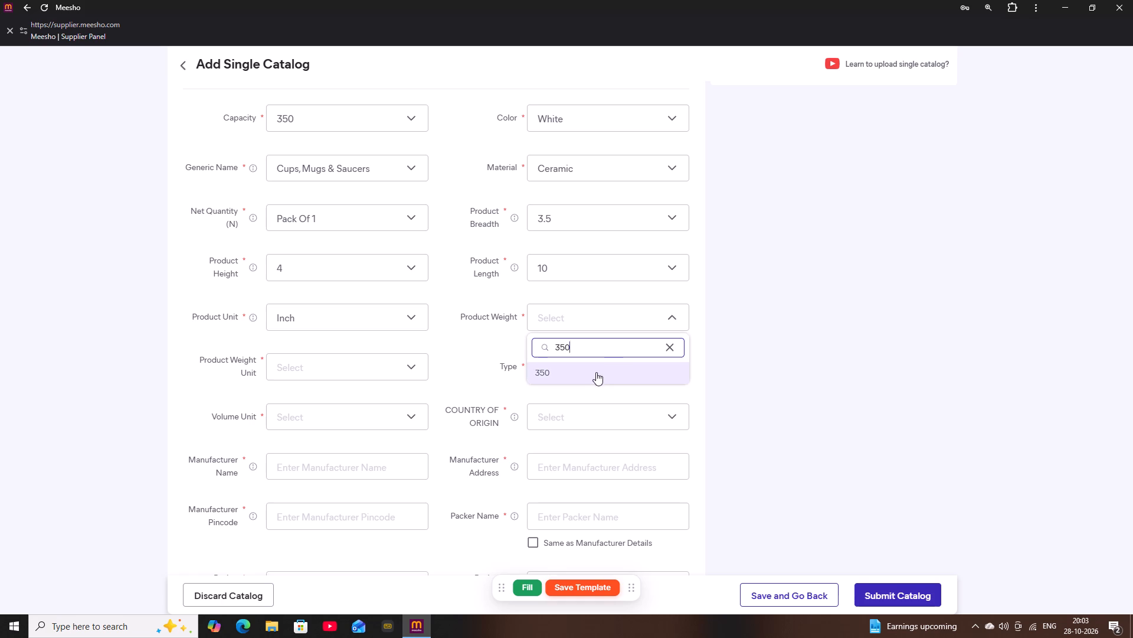
click(596, 372)
click(347, 372)
click(333, 425)
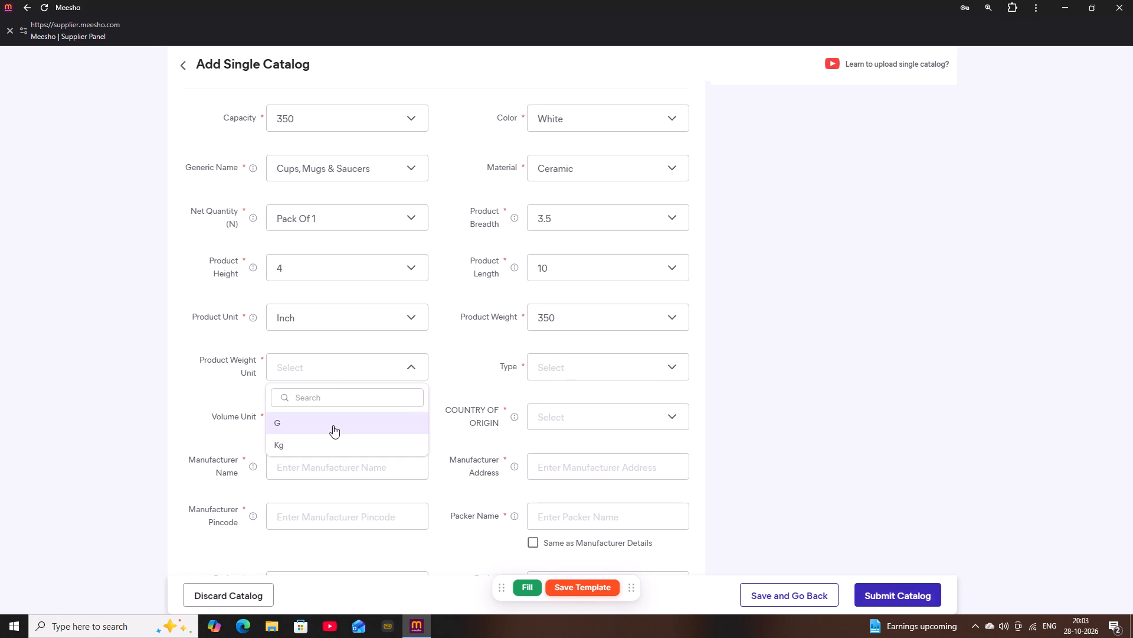
Set the type to Coffee Mug, volume unit to ml and country of origin to India.
click(598, 372)
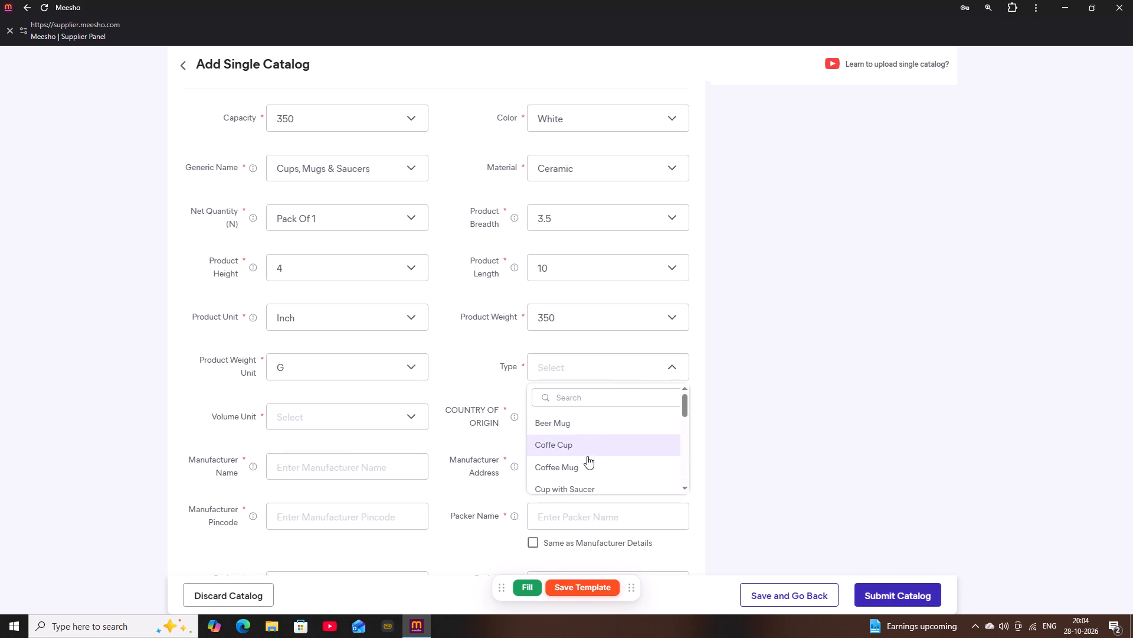
click(580, 468)
scroll(426, 447, down, 2)
click(360, 300)
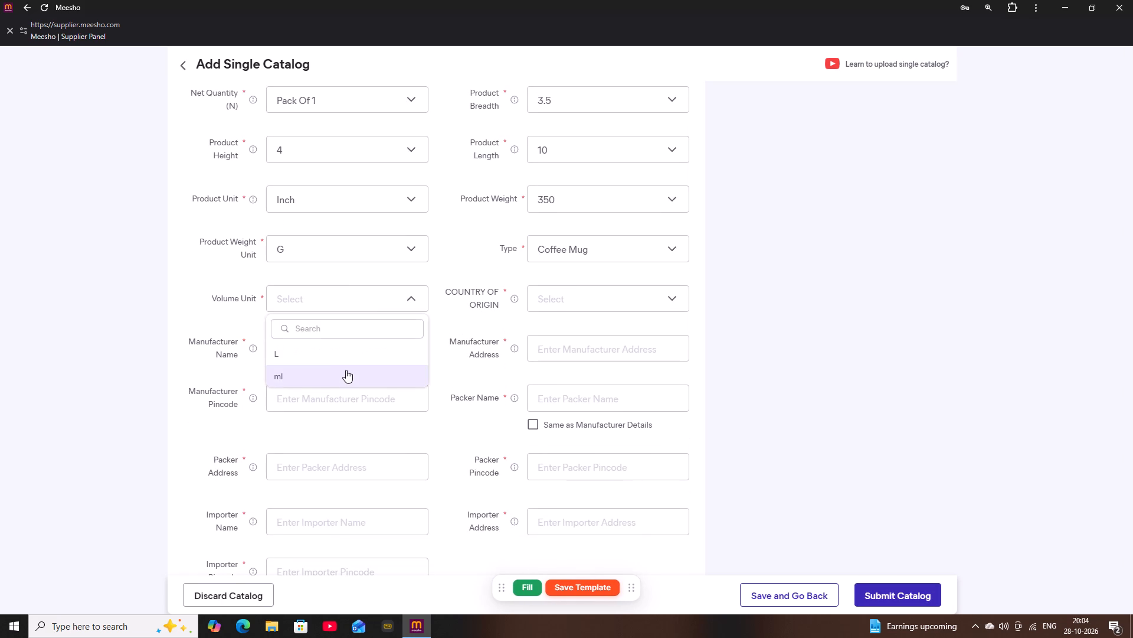
click(340, 372)
click(613, 302)
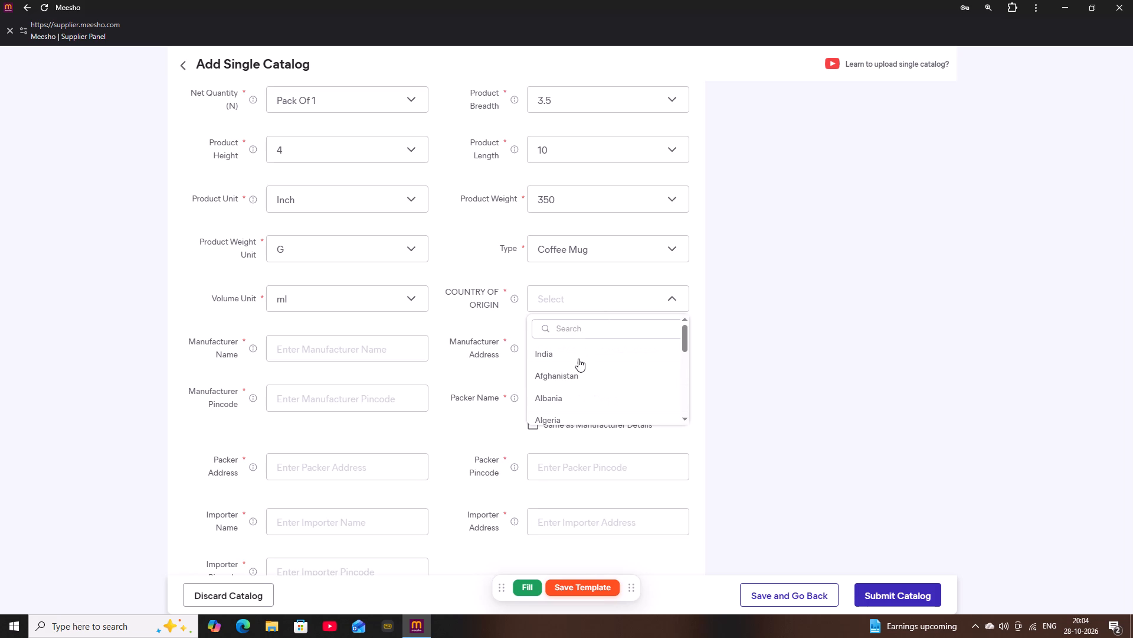
click(578, 359)
Fill in the manufacturer details with the name Sharma Fashions Hub and its saved address and pincode.
click(322, 342)
click(362, 453)
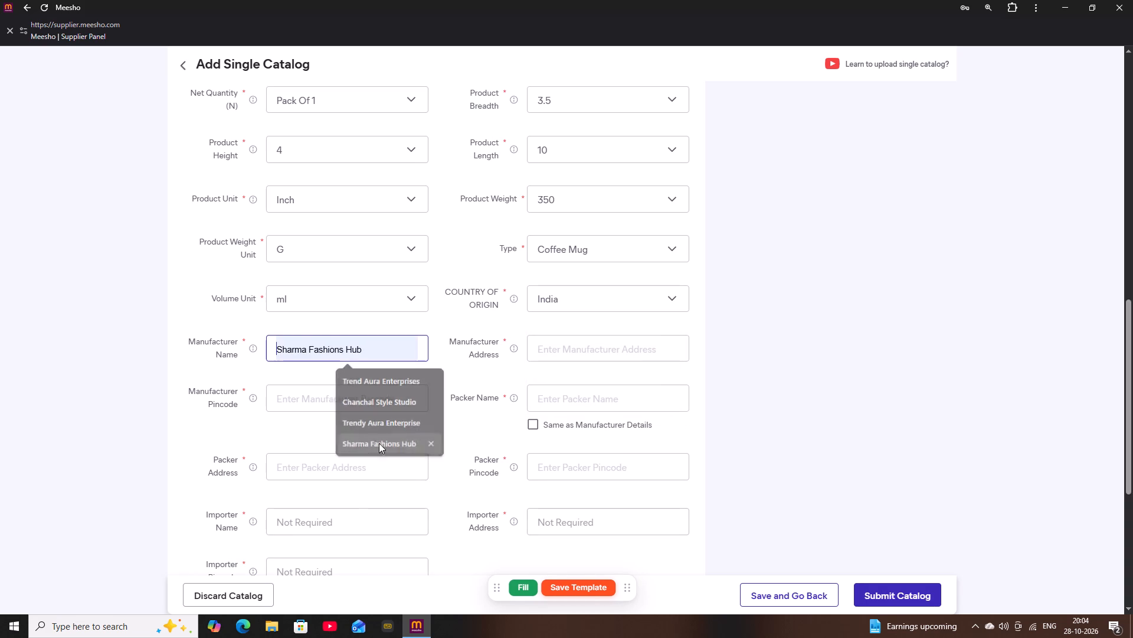
click(611, 351)
click(606, 386)
click(369, 413)
click(368, 402)
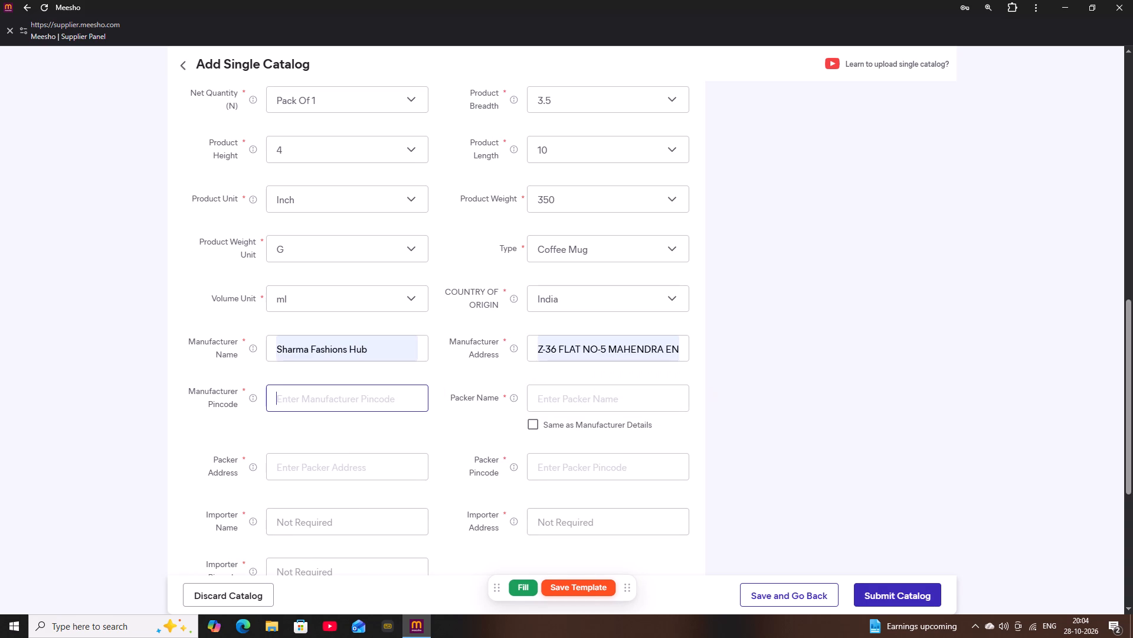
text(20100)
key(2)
Set the packer details to be the same as the manufacturer details.
click(546, 393)
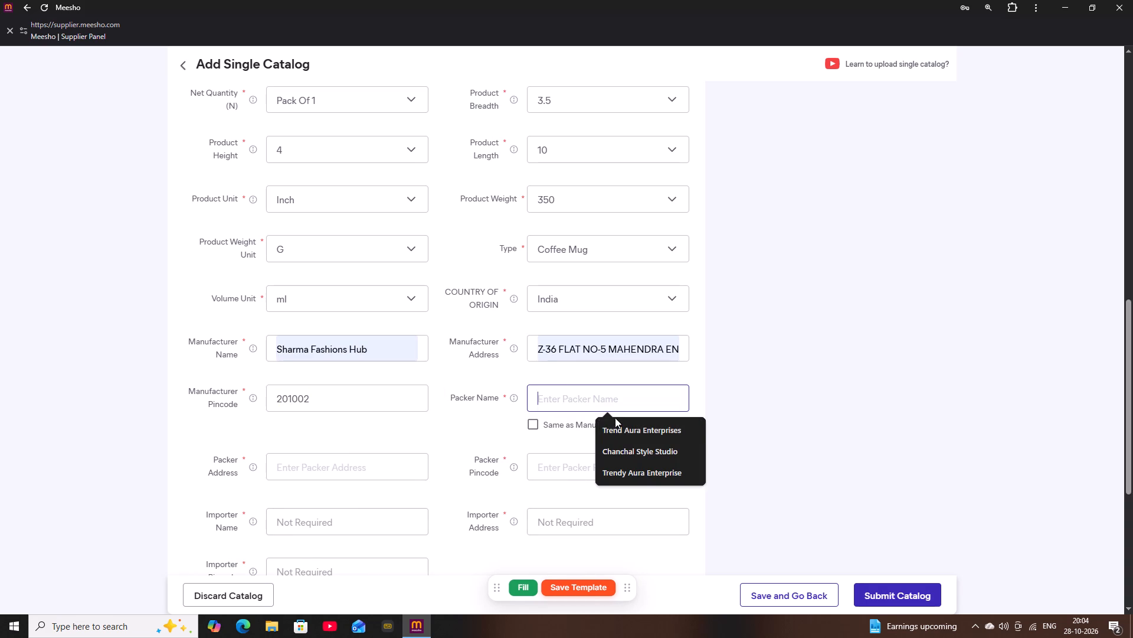
click(535, 422)
click(535, 422)
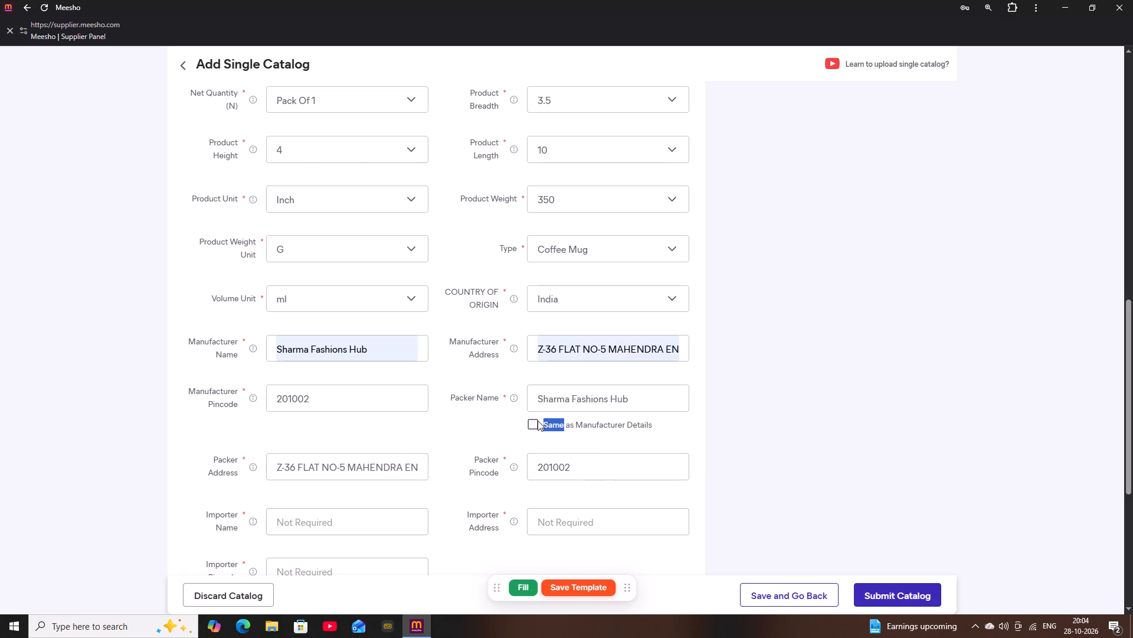
click(537, 421)
scroll(816, 345, down, 1)
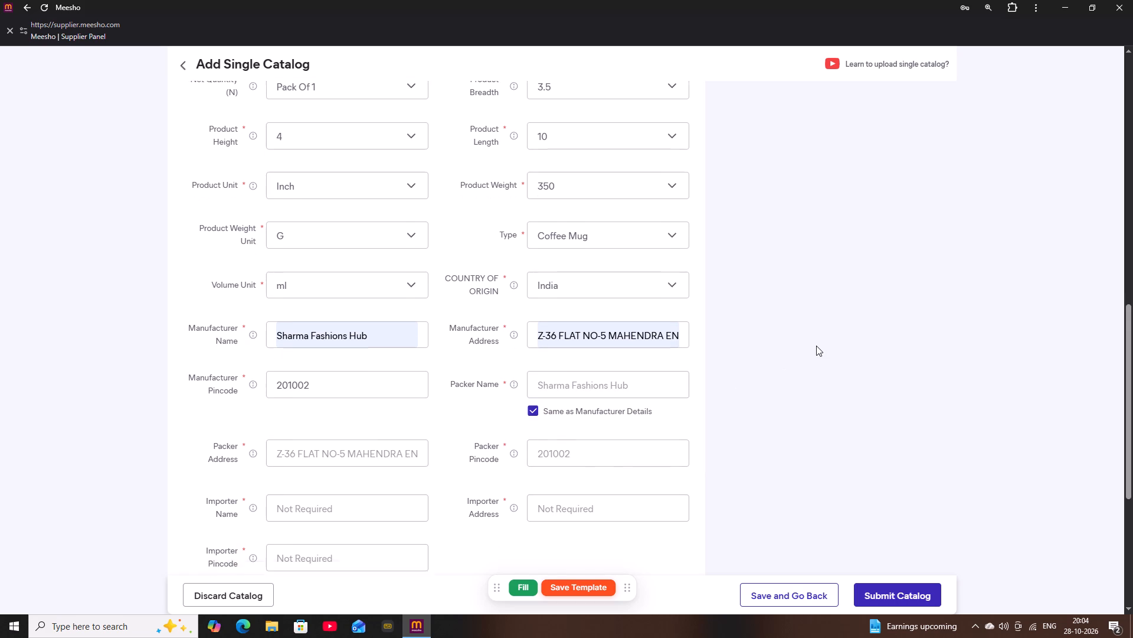
scroll(817, 354, down, 2)
drag(1132, 421, 1128, 457)
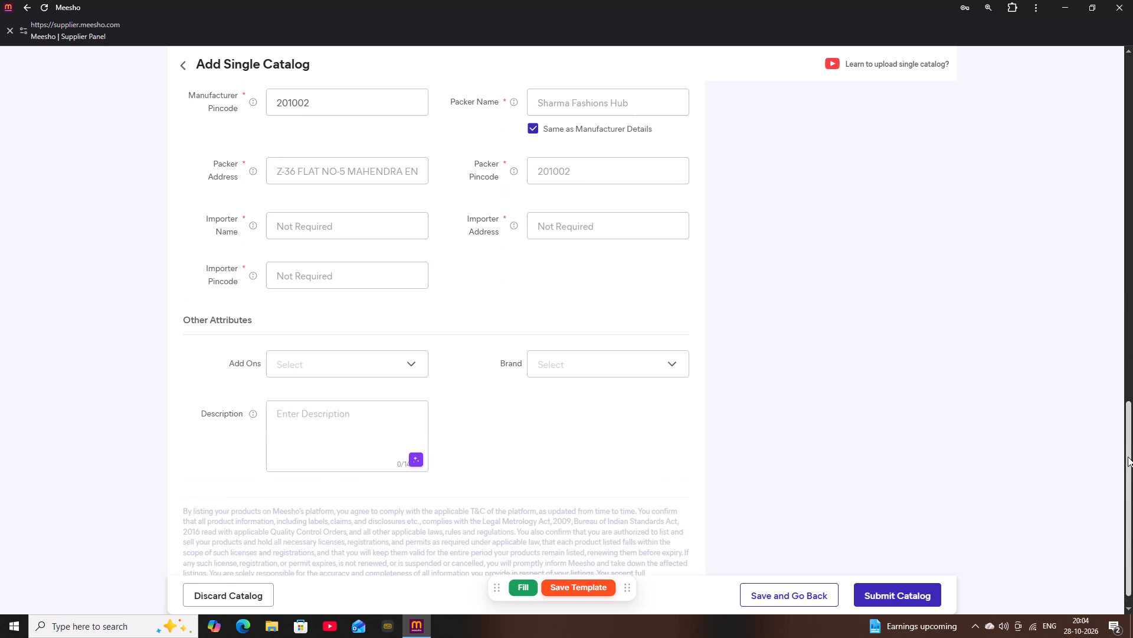
Set Add Ons to Key Chain under Other Attributes.
drag(1128, 457, 1126, 455)
click(356, 367)
click(354, 383)
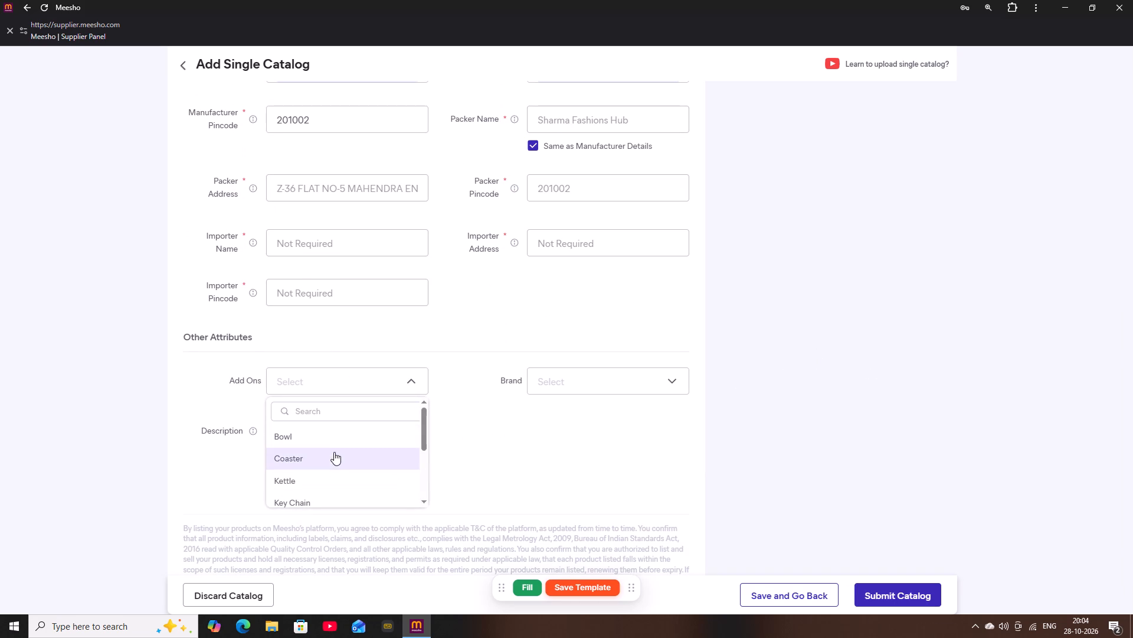
click(309, 494)
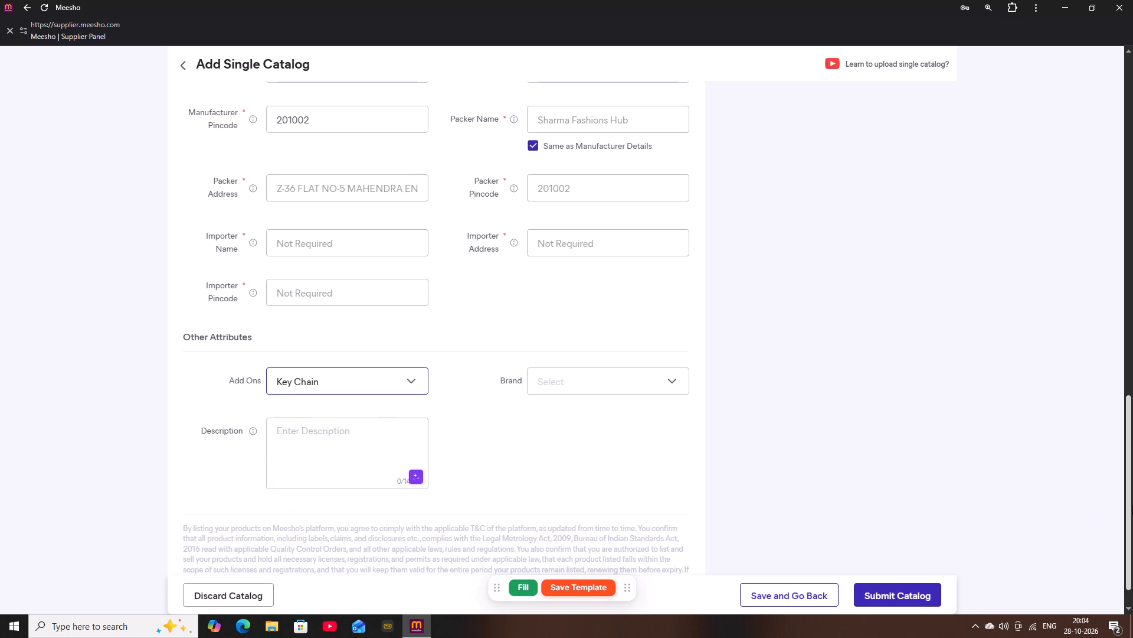
Add pictures 1, 2 and 3 from the USB drive's Pictures folder as additional catalog images.
drag(1132, 504, 1115, 229)
click(814, 424)
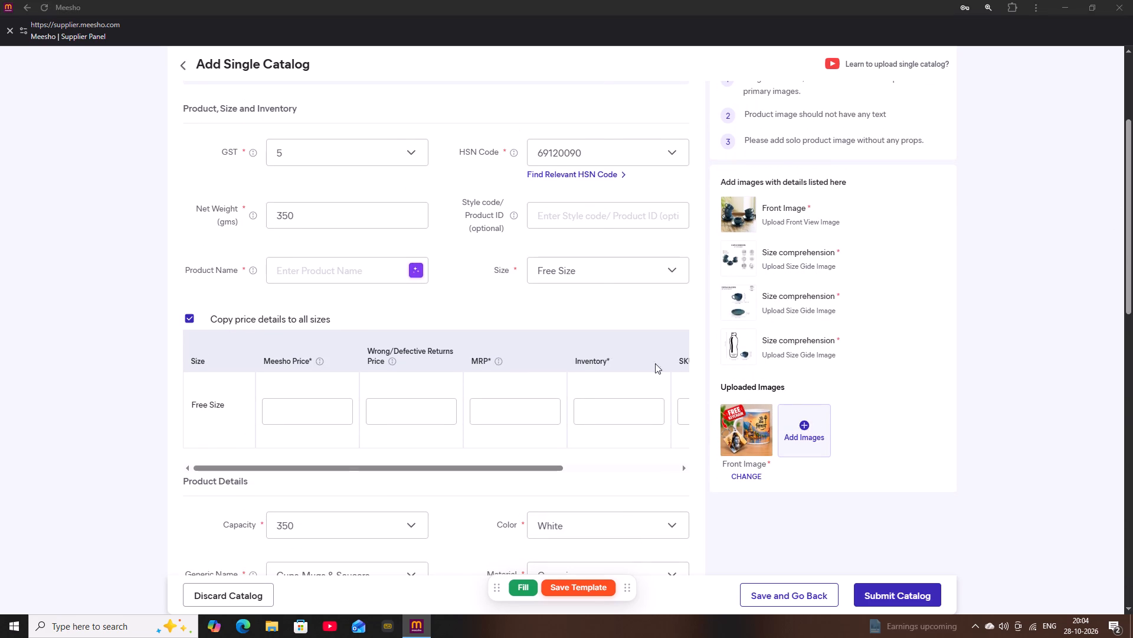
drag(114, 108, 280, 108)
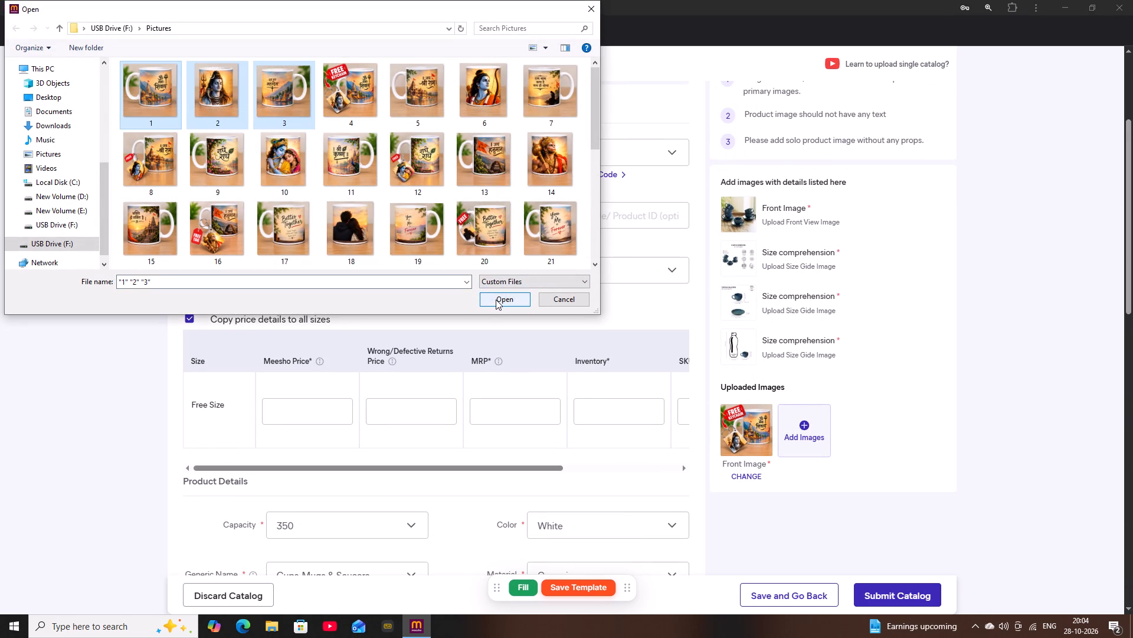
click(496, 300)
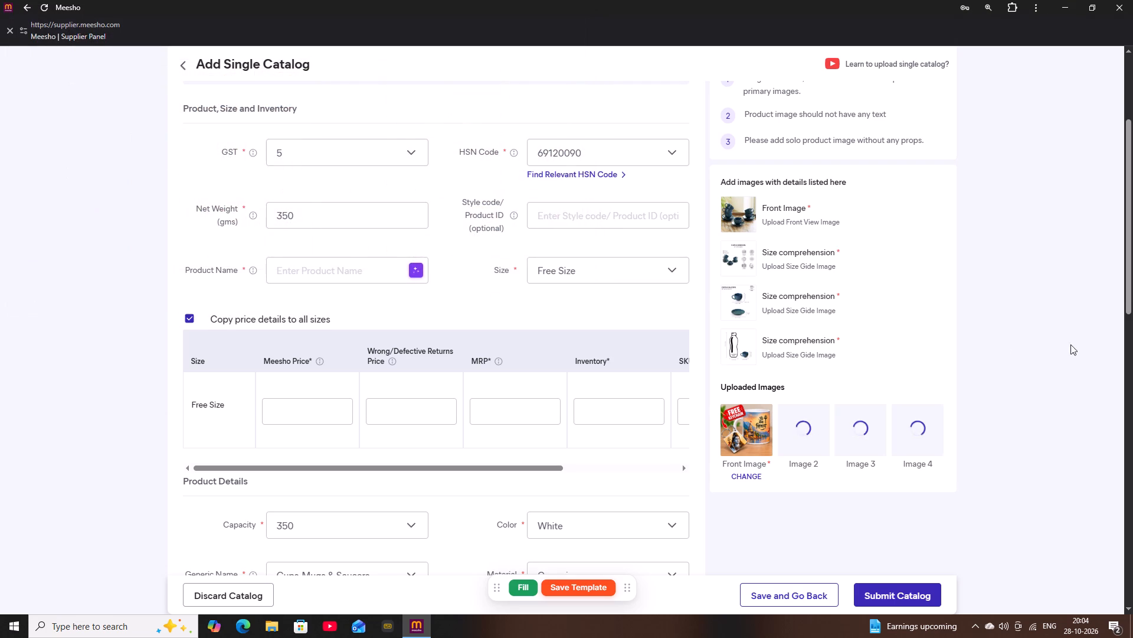
click(1057, 3)
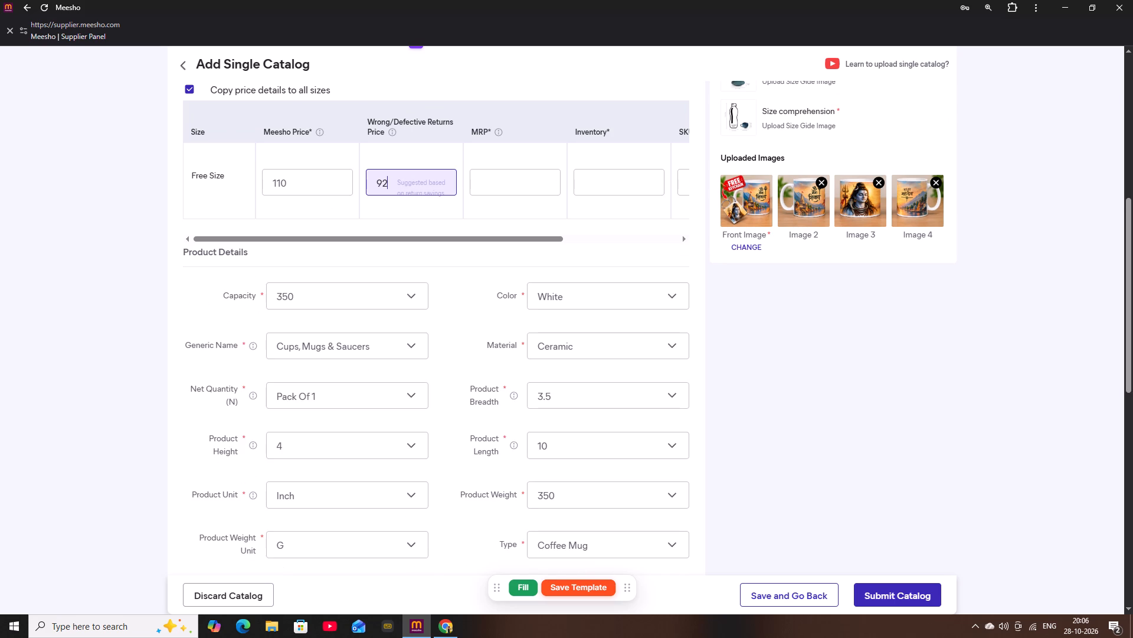
key(BackSpace)
key(BackSpace)
key(9)
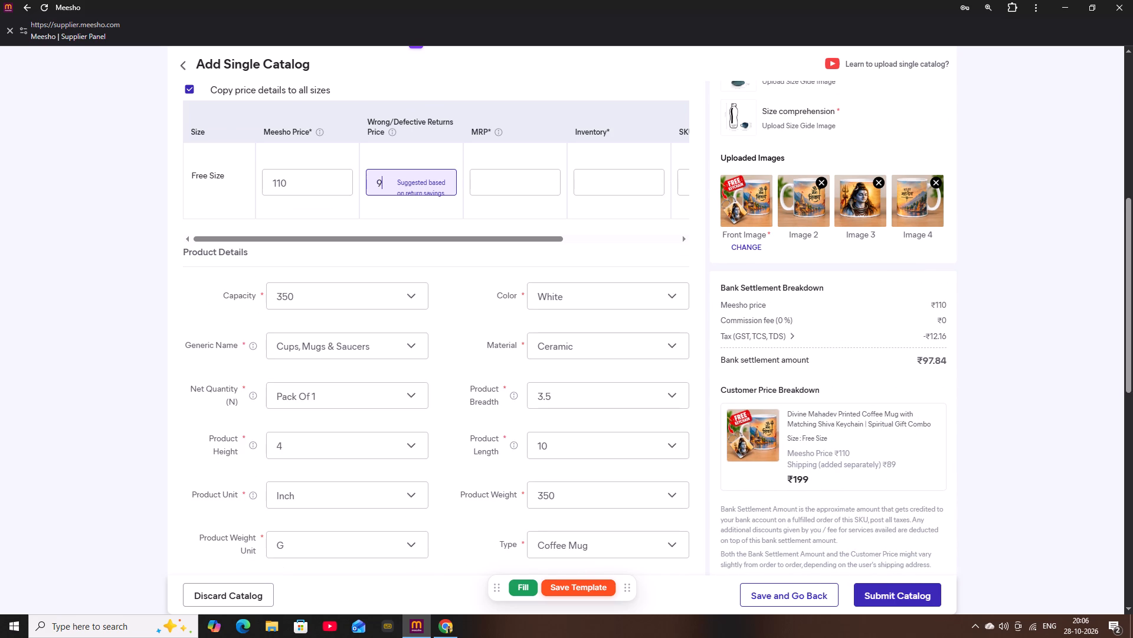
key(5)
Set the Free Size row's MRP to 499 and Inventory to 50.
click(475, 174)
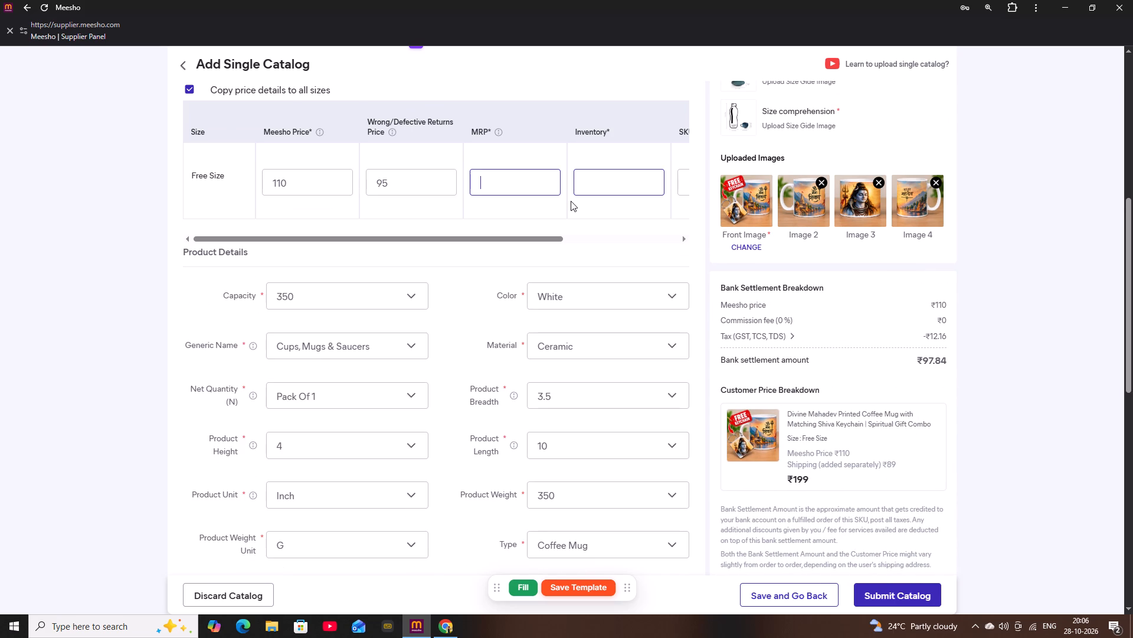
key(4)
text(99)
click(578, 184)
click(611, 189)
text(50)
drag(513, 238, 652, 237)
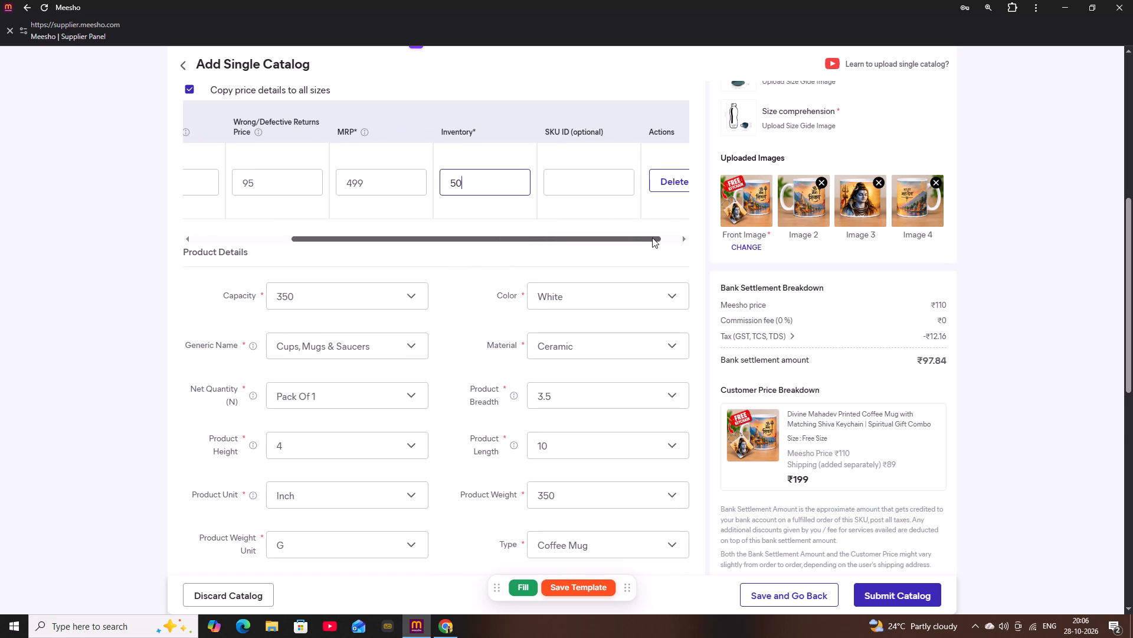
Using the Lisstify extension, upload Image 4 of the "Gifting Mugs · Oct 27, 3:52 PM" batch as the catalog's front image.
drag(1132, 309, 1124, 245)
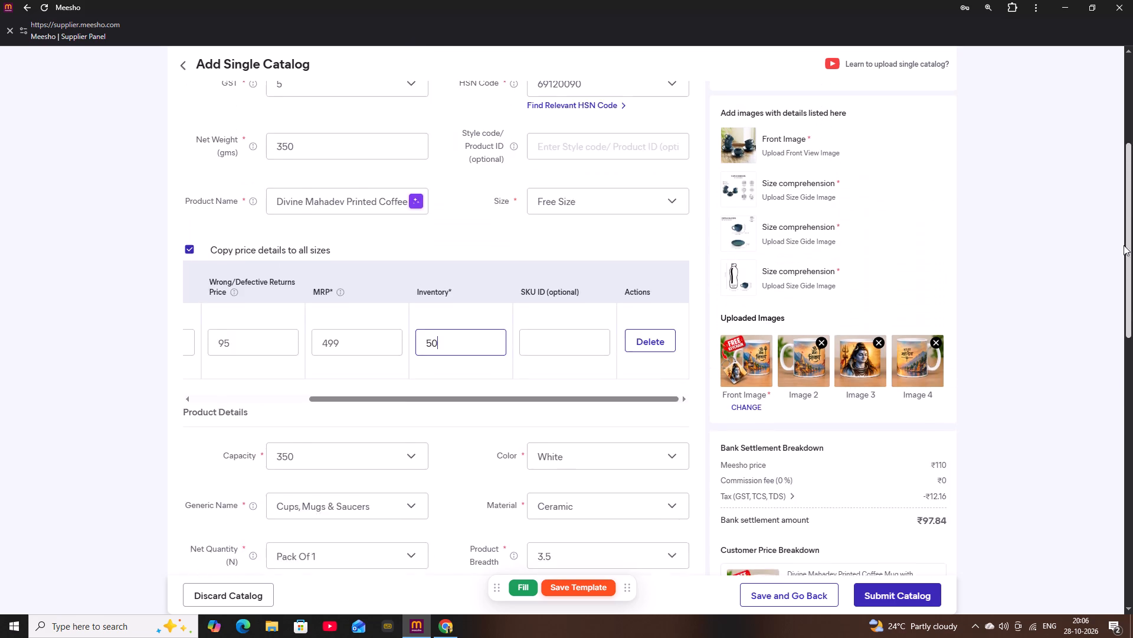
drag(1124, 245, 1121, 224)
click(1005, 6)
click(940, 86)
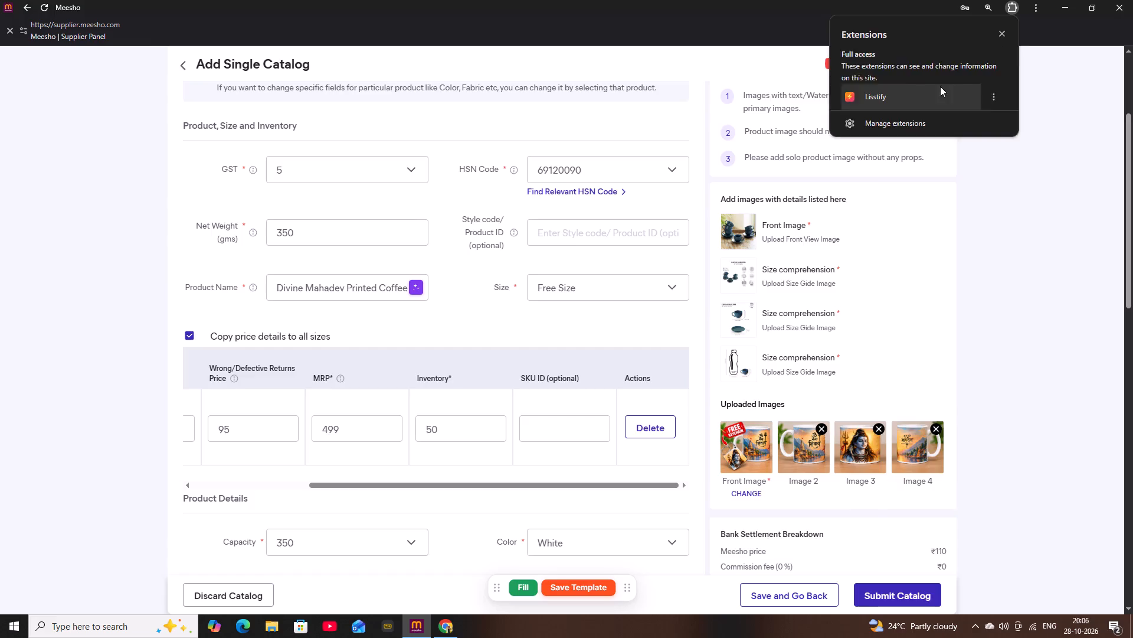
click(1091, 168)
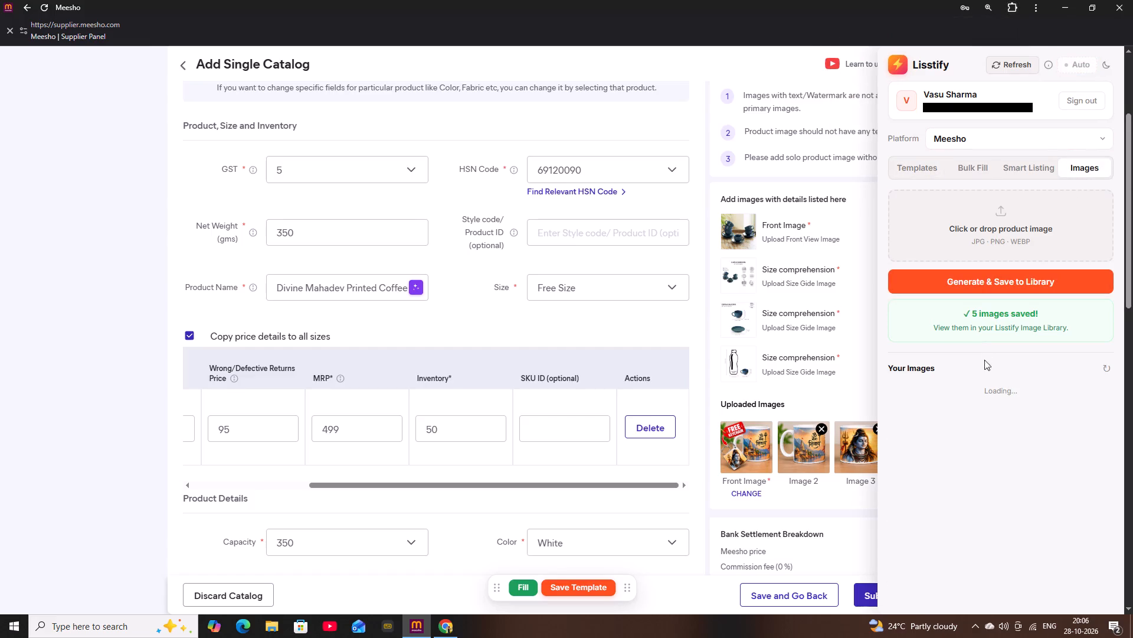
scroll(998, 381, down, 3)
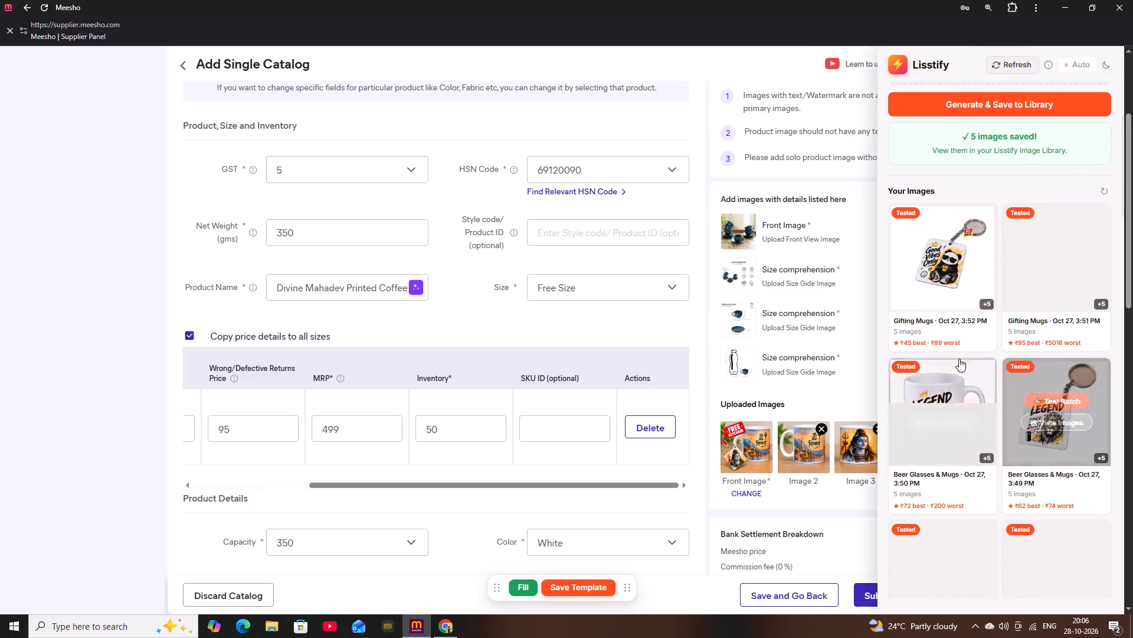
click(968, 266)
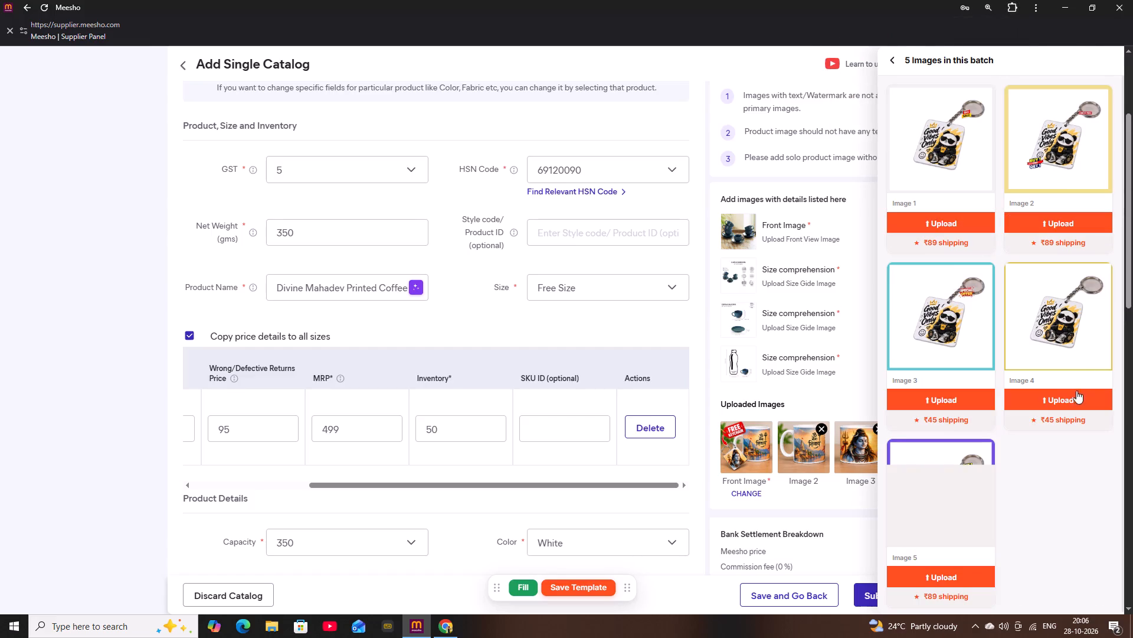
click(1070, 395)
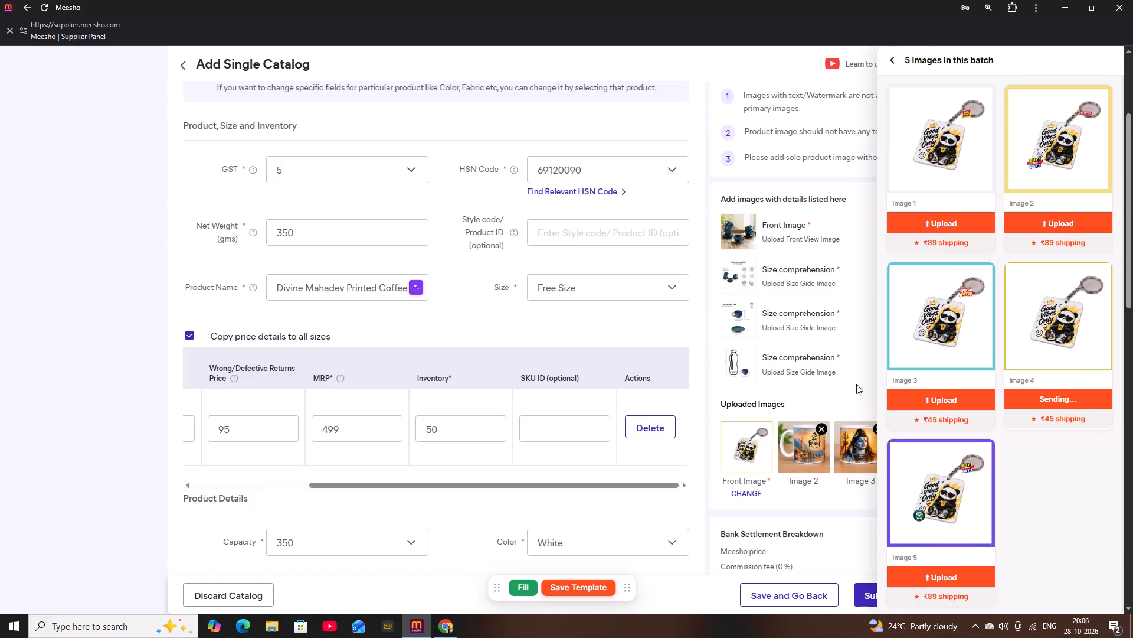
click(859, 364)
Replace the catalog's front image with mug picture 4 from the USB drive's Pictures folder.
scroll(1132, 320, down, 1)
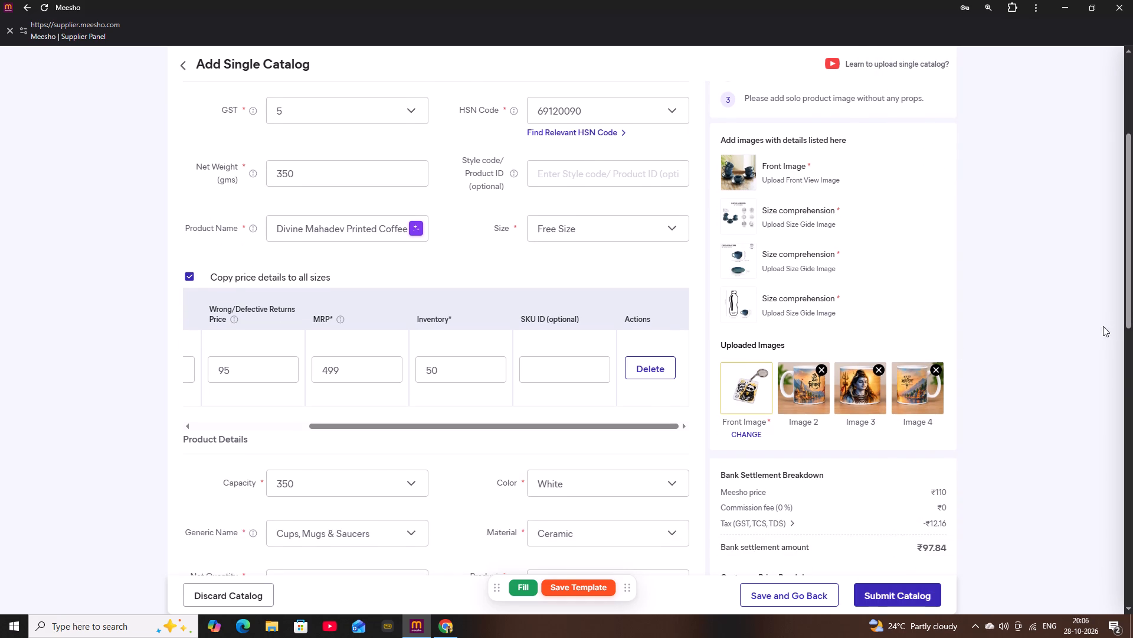
drag(1132, 327, 1132, 385)
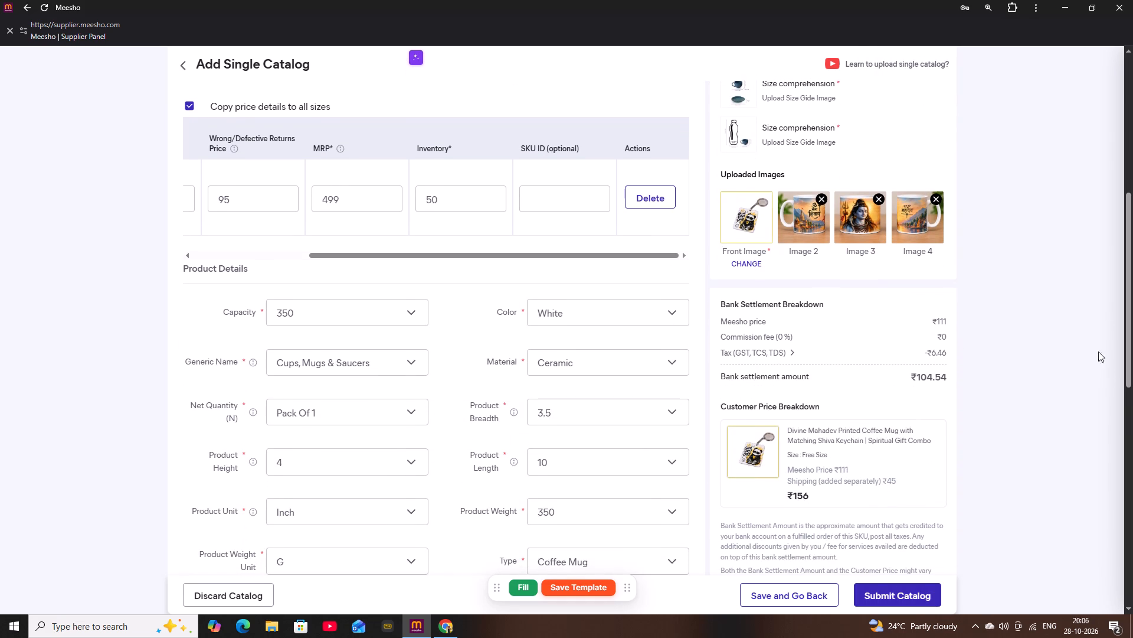
drag(1132, 362, 1132, 414)
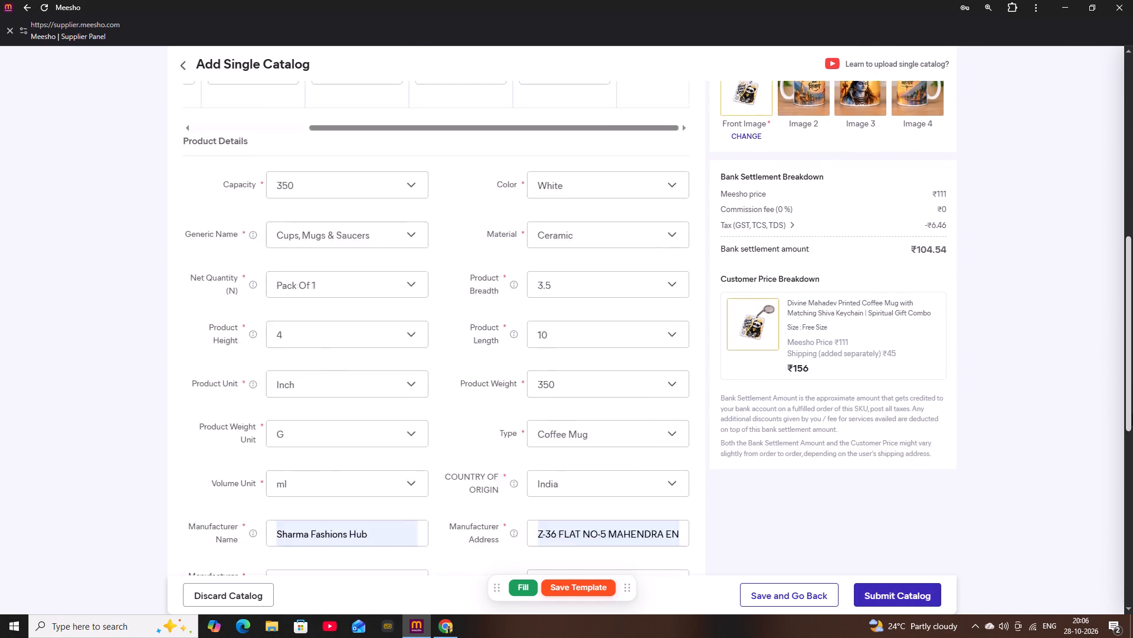
drag(1132, 414, 1132, 325)
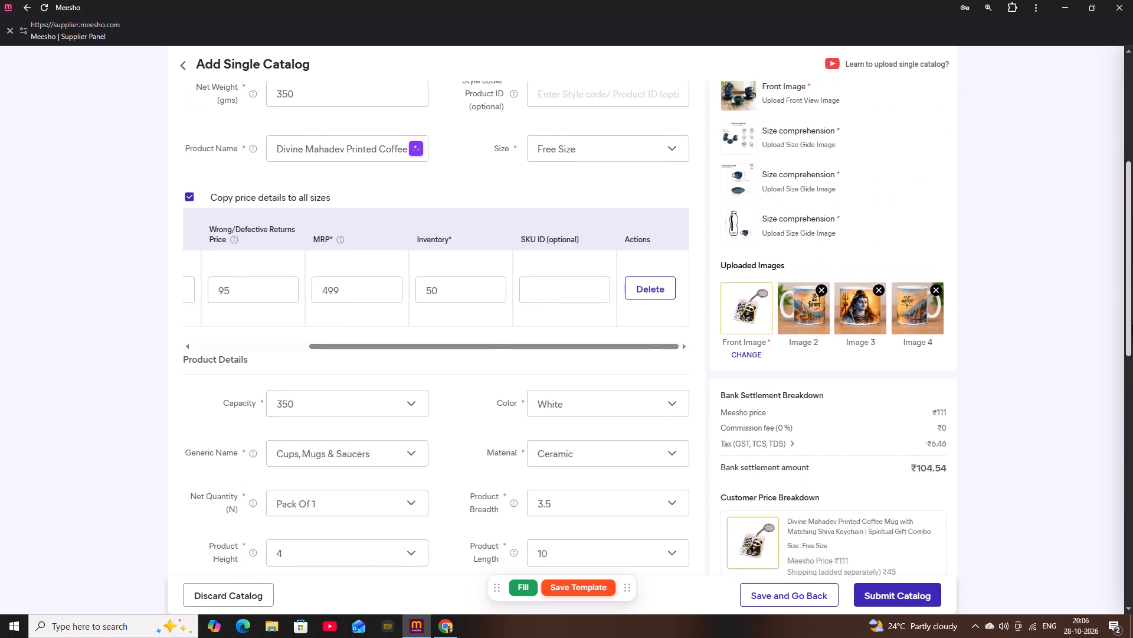
drag(1132, 325, 1132, 315)
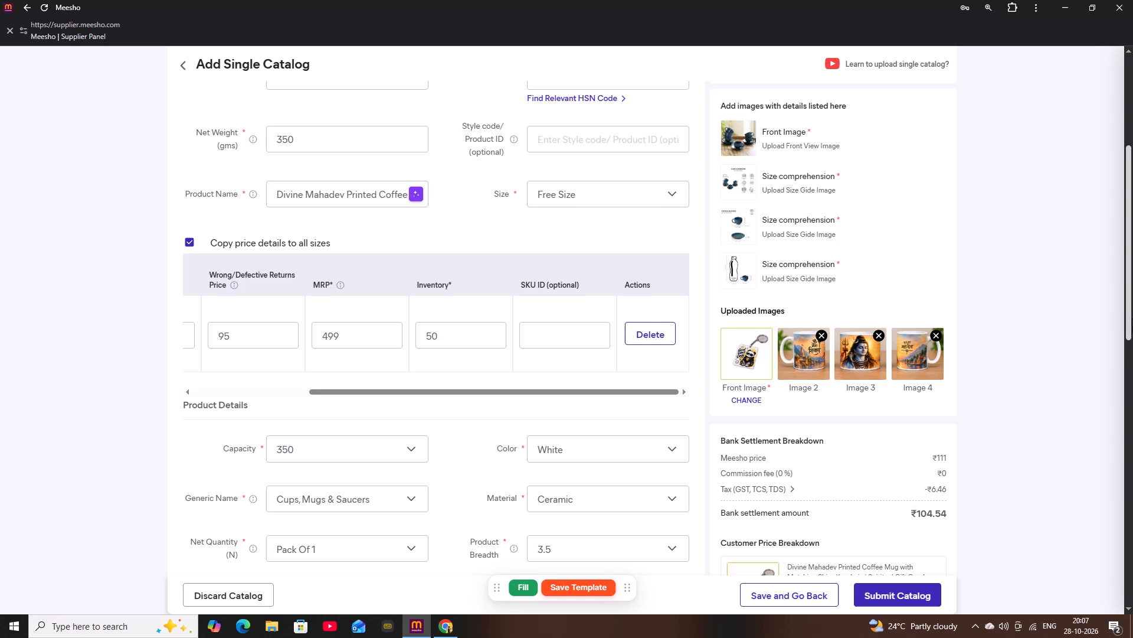
scroll(1132, 321, down, 1)
click(751, 341)
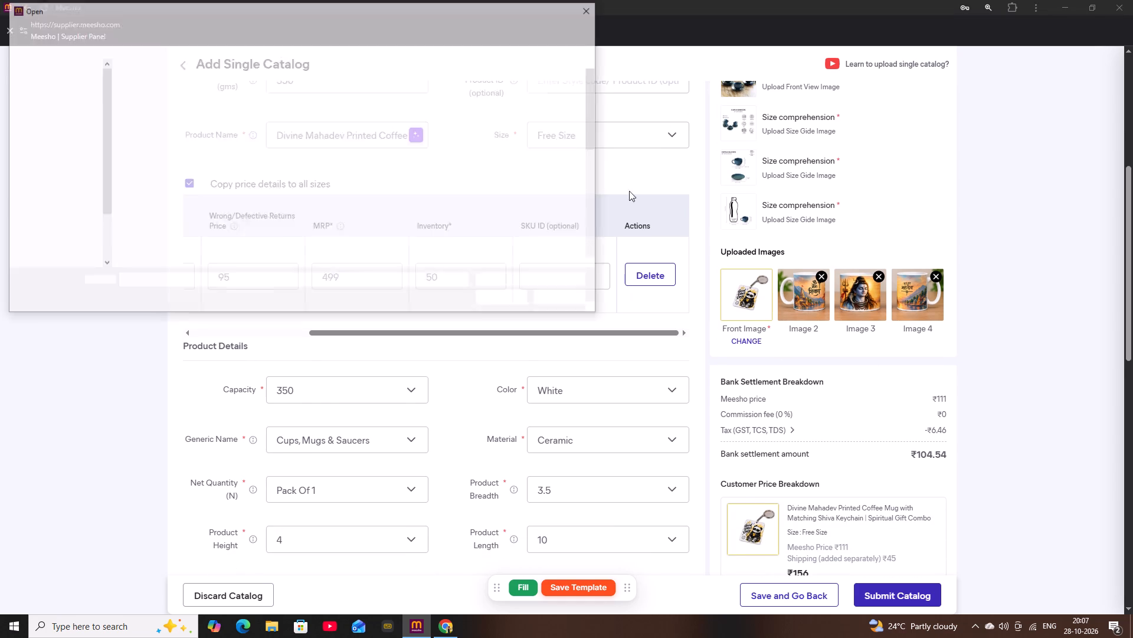
click(376, 94)
click(499, 311)
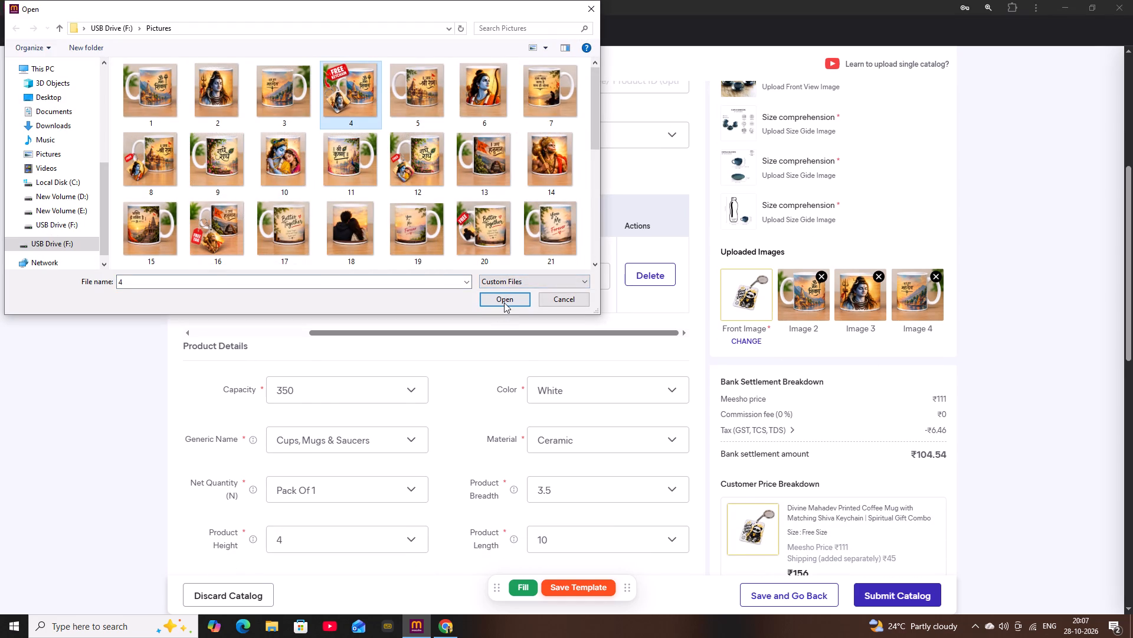
click(504, 302)
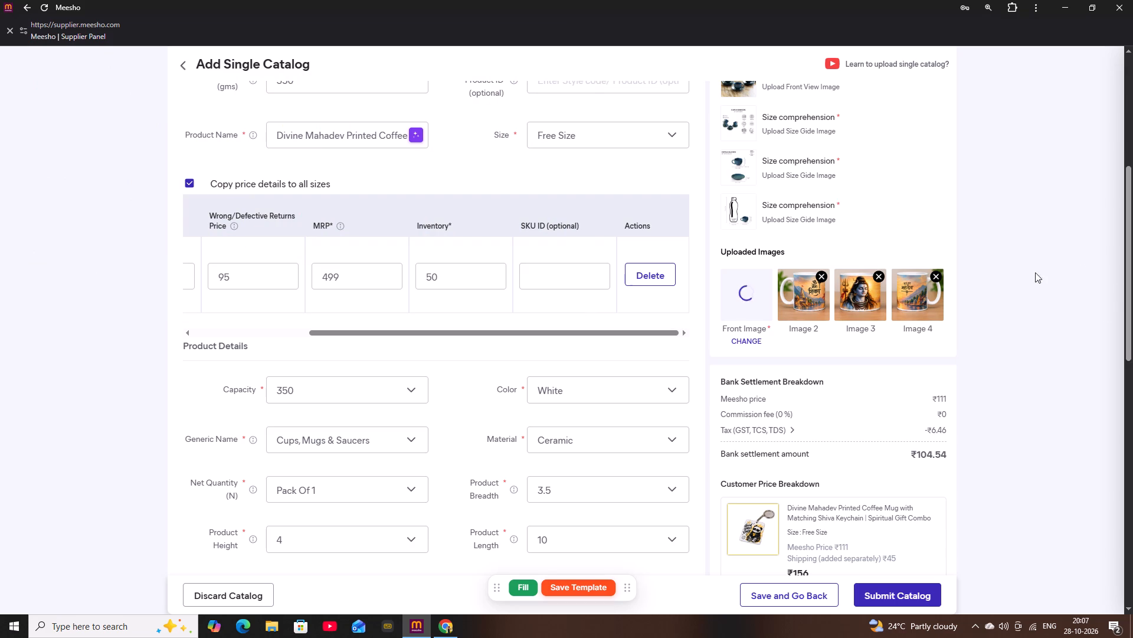
Check the filled-in product and price details, and submit the Mahadev mug catalog.
drag(1129, 337, 1126, 484)
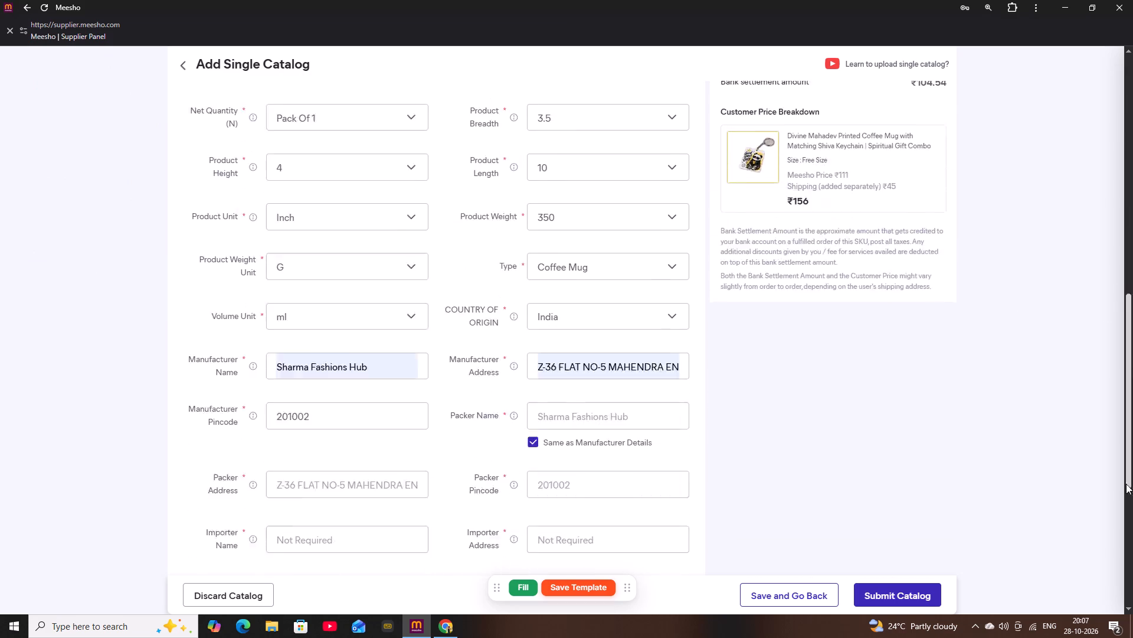
drag(1126, 484, 1121, 413)
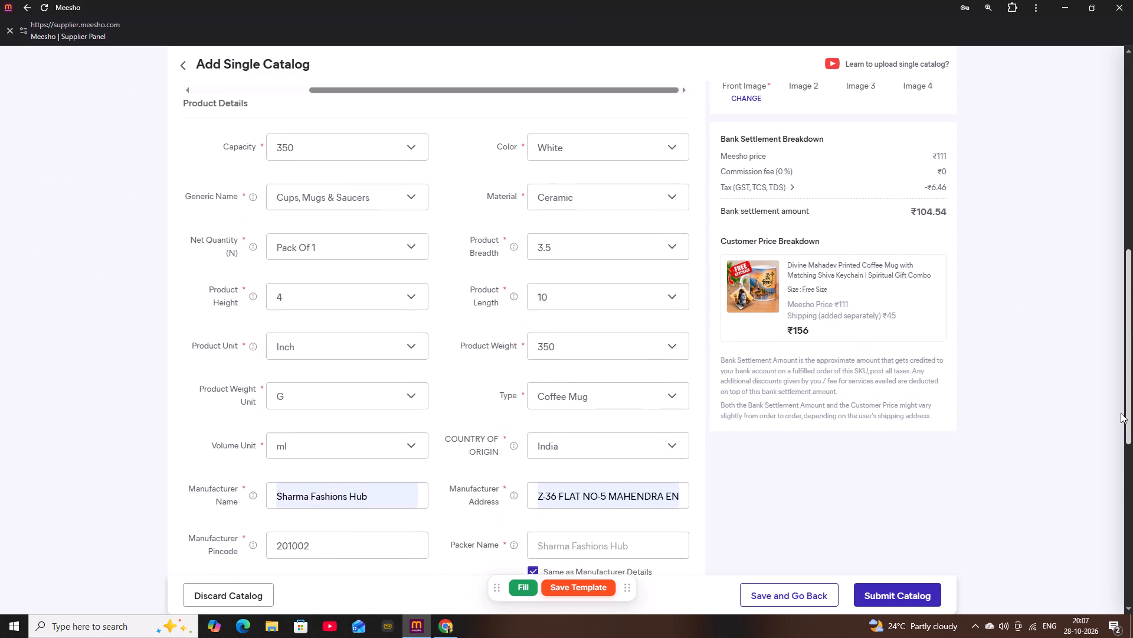
drag(1121, 413, 1115, 408)
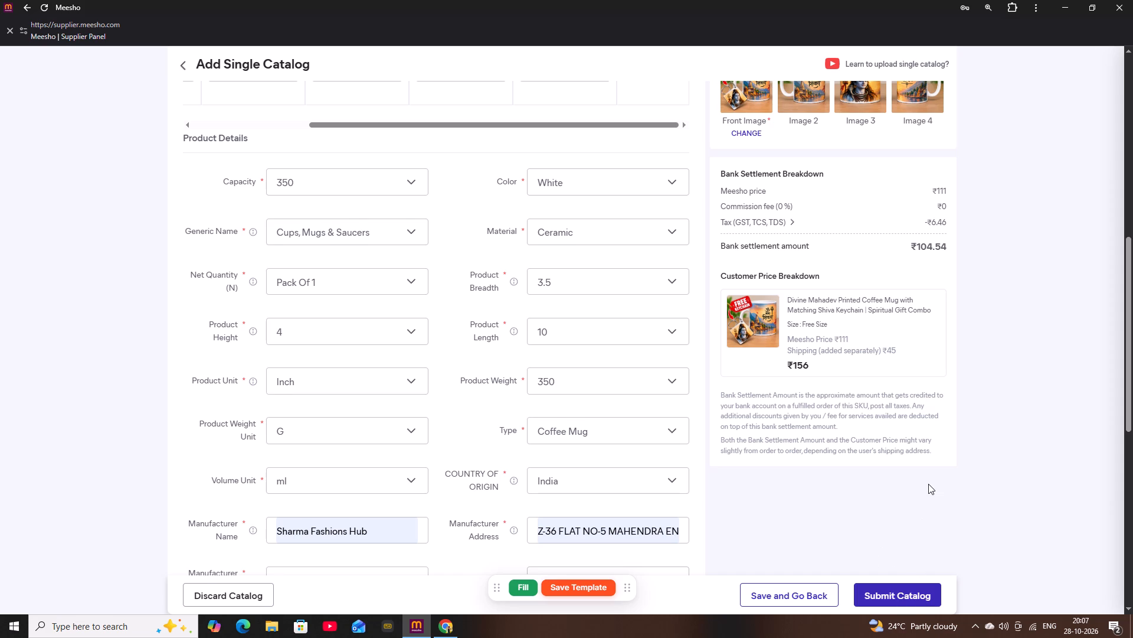
scroll(928, 484, up, 2)
drag(628, 243, 516, 243)
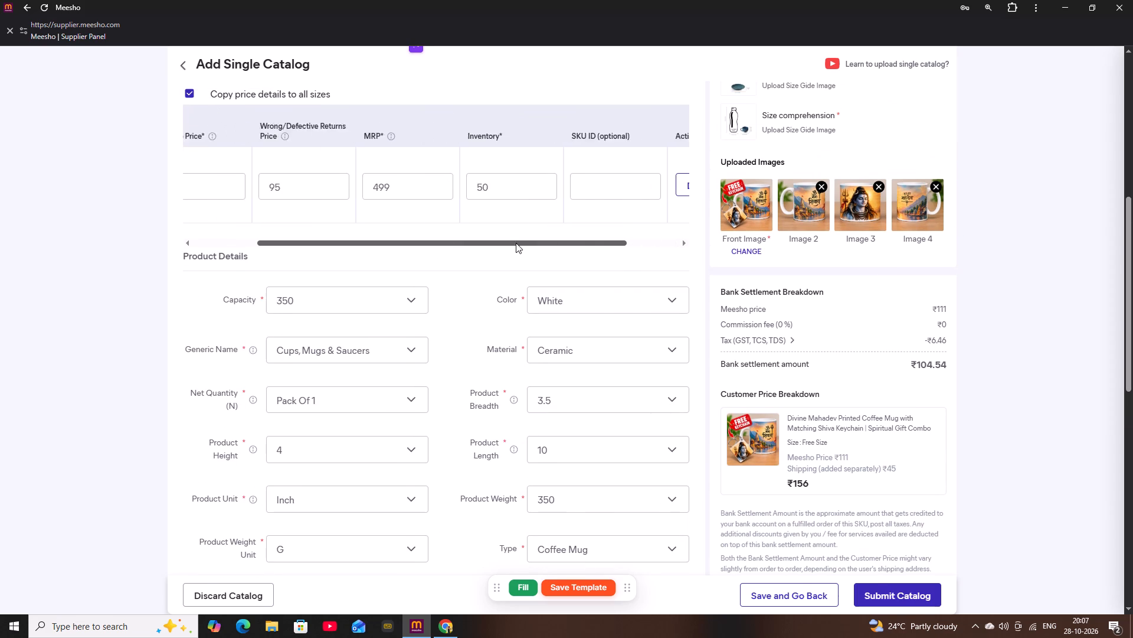
drag(516, 243, 445, 243)
click(906, 593)
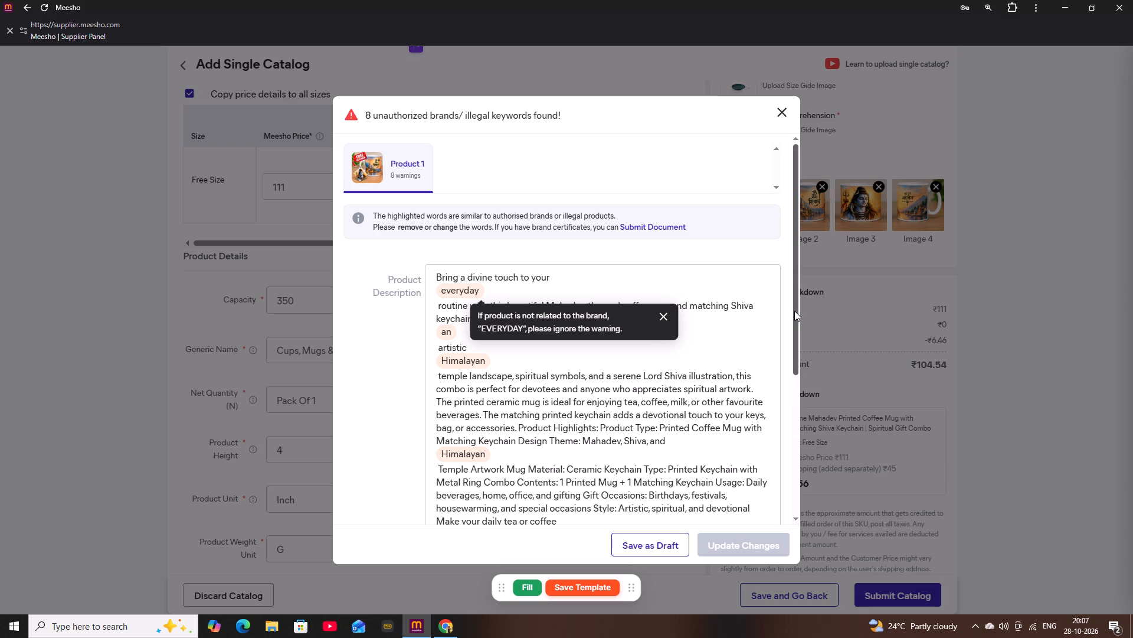
Remove the flagged word "Keywords" from the product description and close the brand and keyword warning.
drag(795, 310, 794, 458)
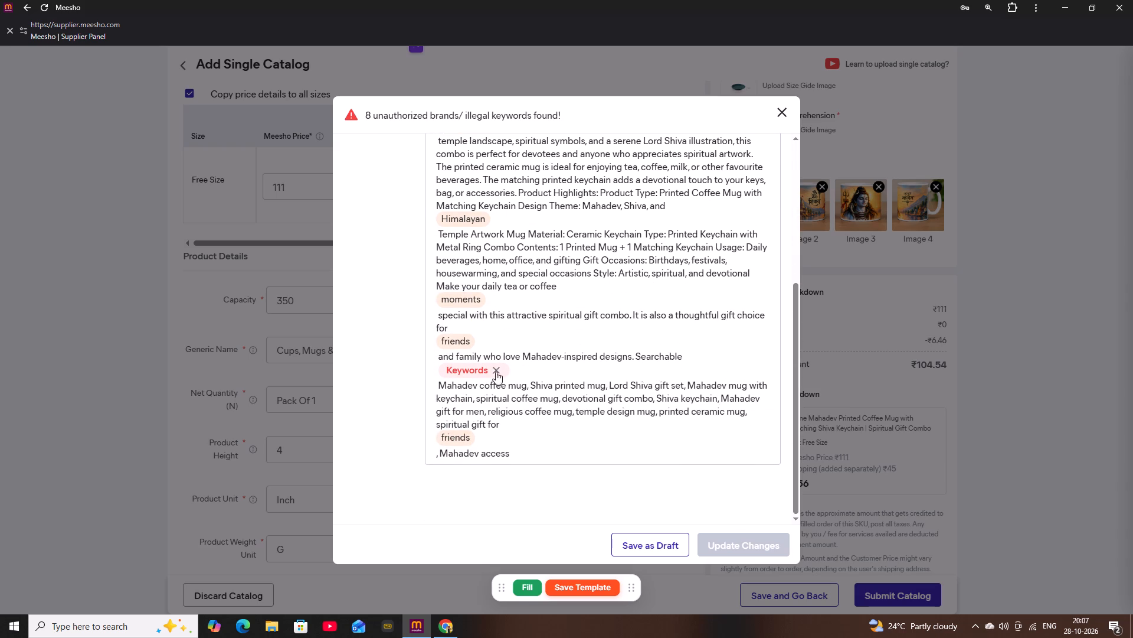
click(496, 368)
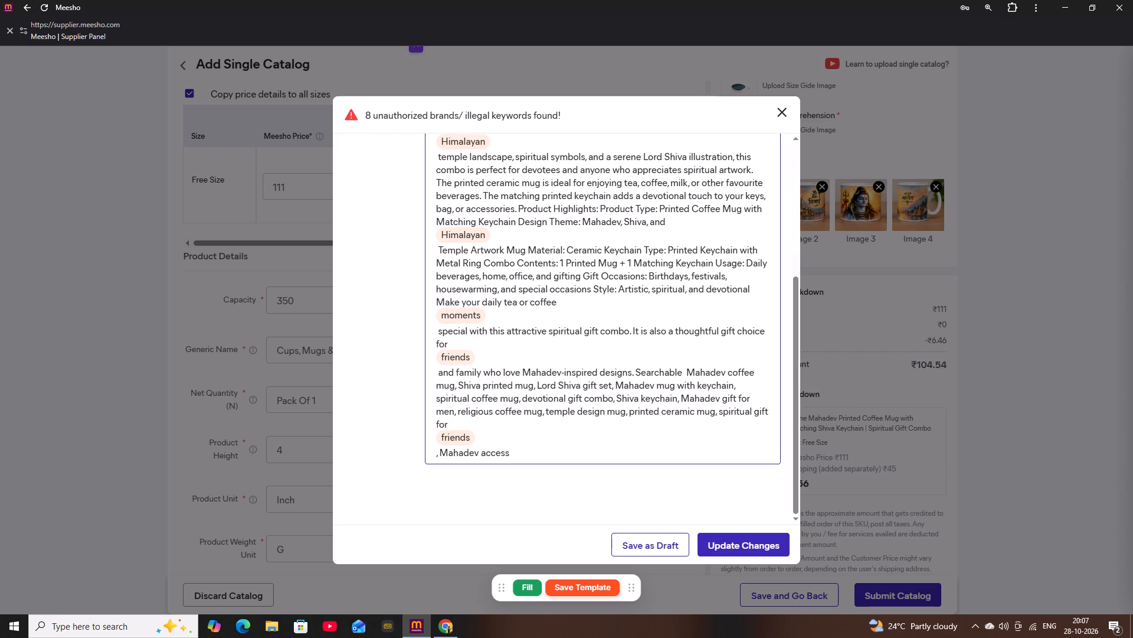
click(781, 112)
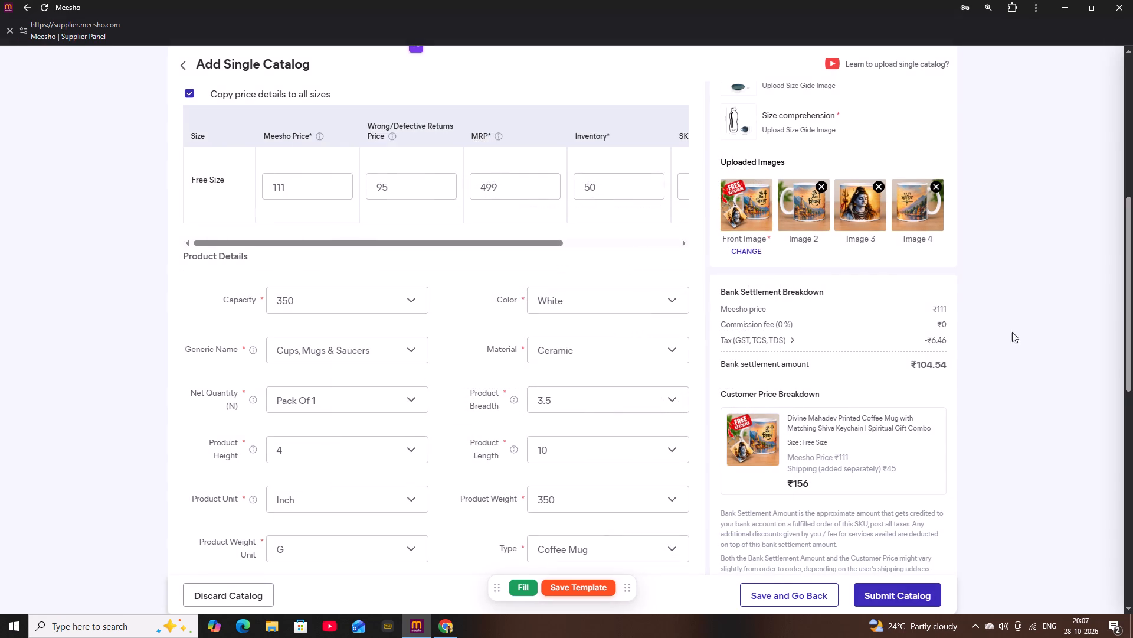
Recheck the Mahadev mug description and submit the catalog for quality check, declaring that all its products are neither branded nor illegal to sell.
drag(1132, 344, 1102, 575)
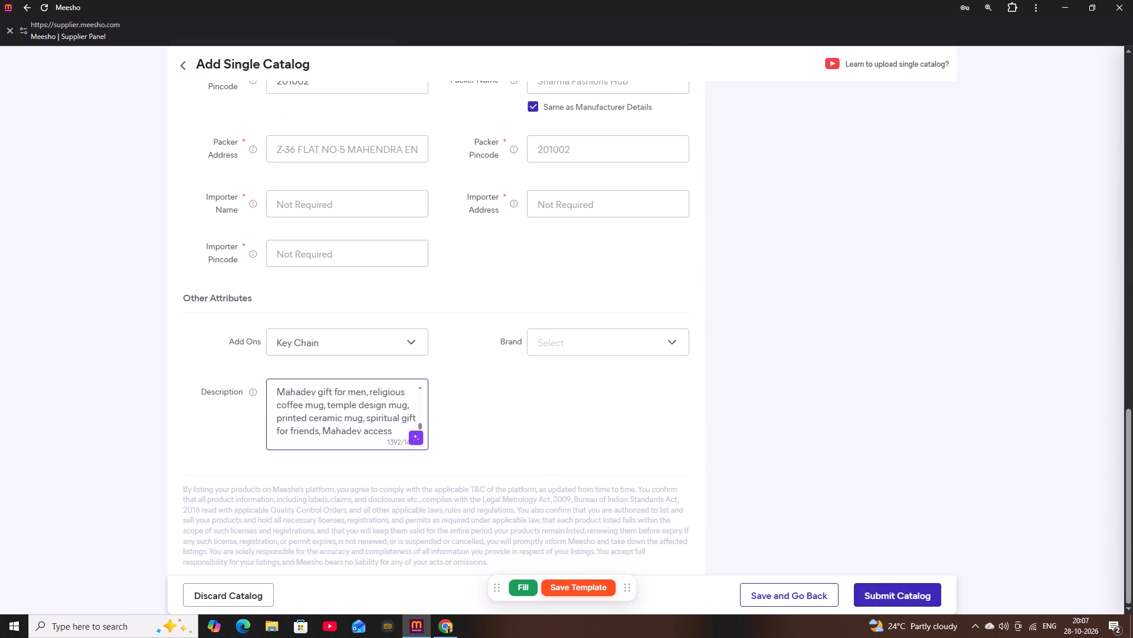
scroll(382, 420, up, 1)
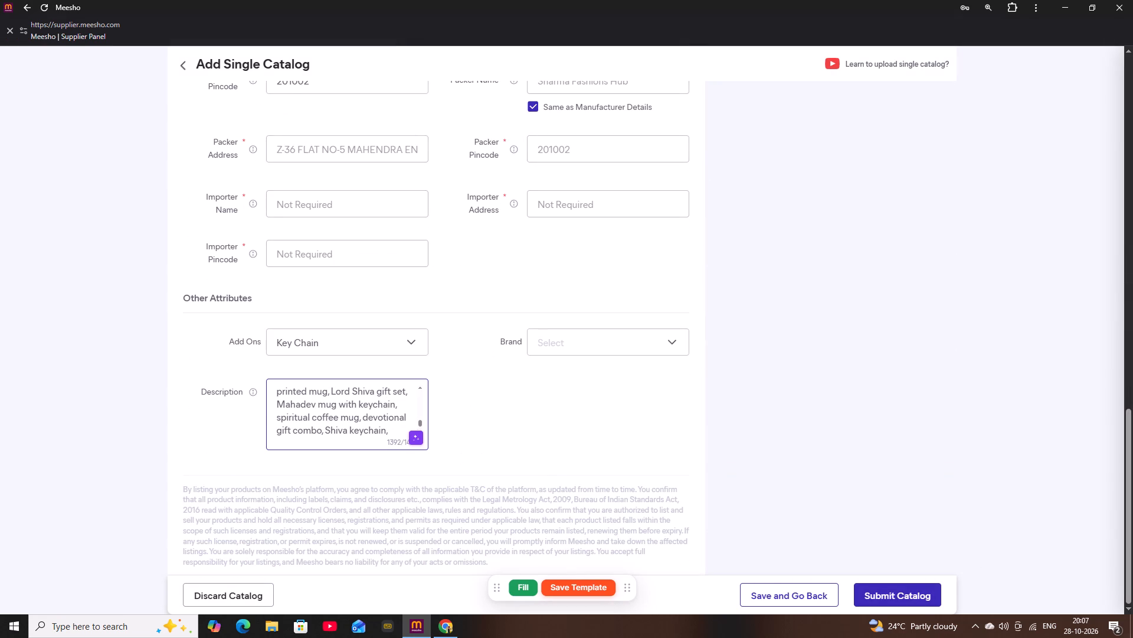
scroll(382, 420, up, 1)
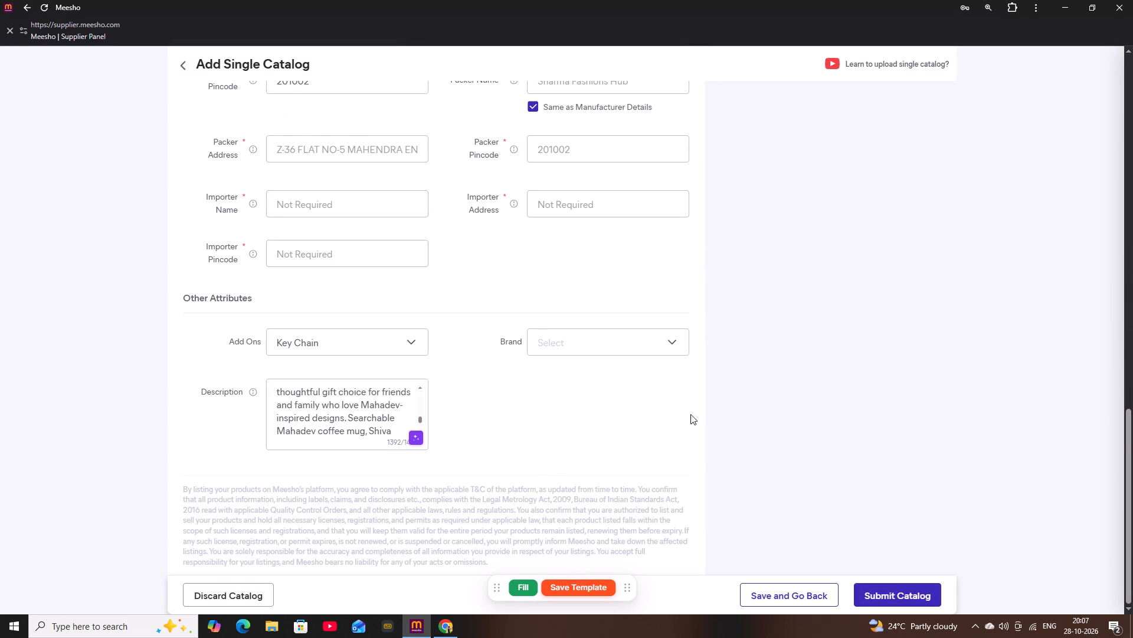
drag(1132, 470, 1118, 246)
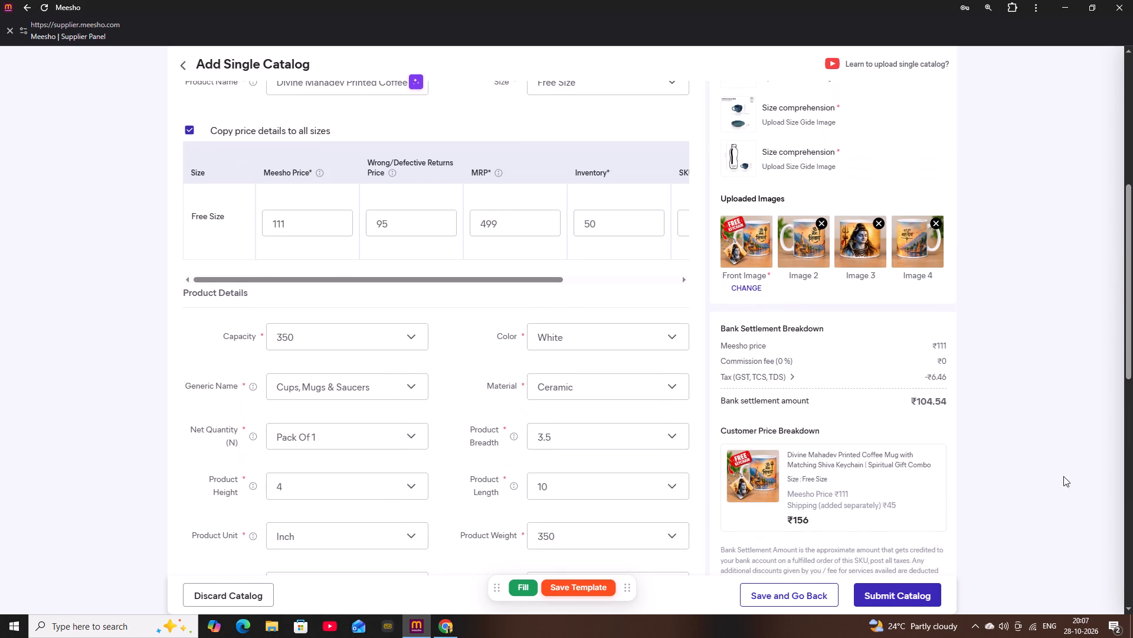
click(905, 595)
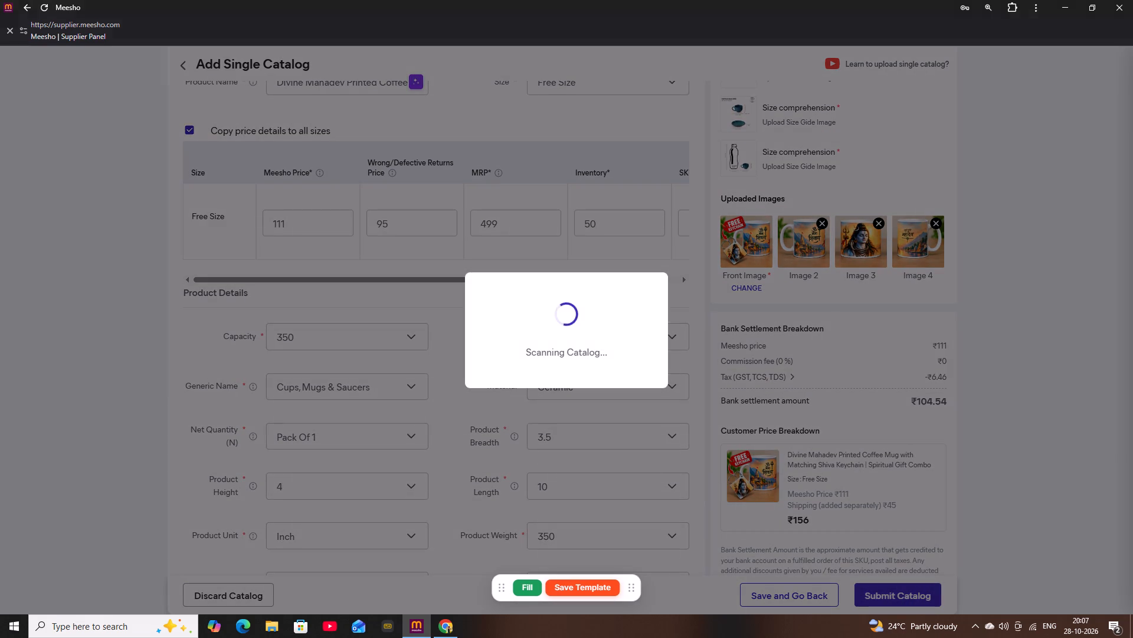
scroll(651, 364, down, 5)
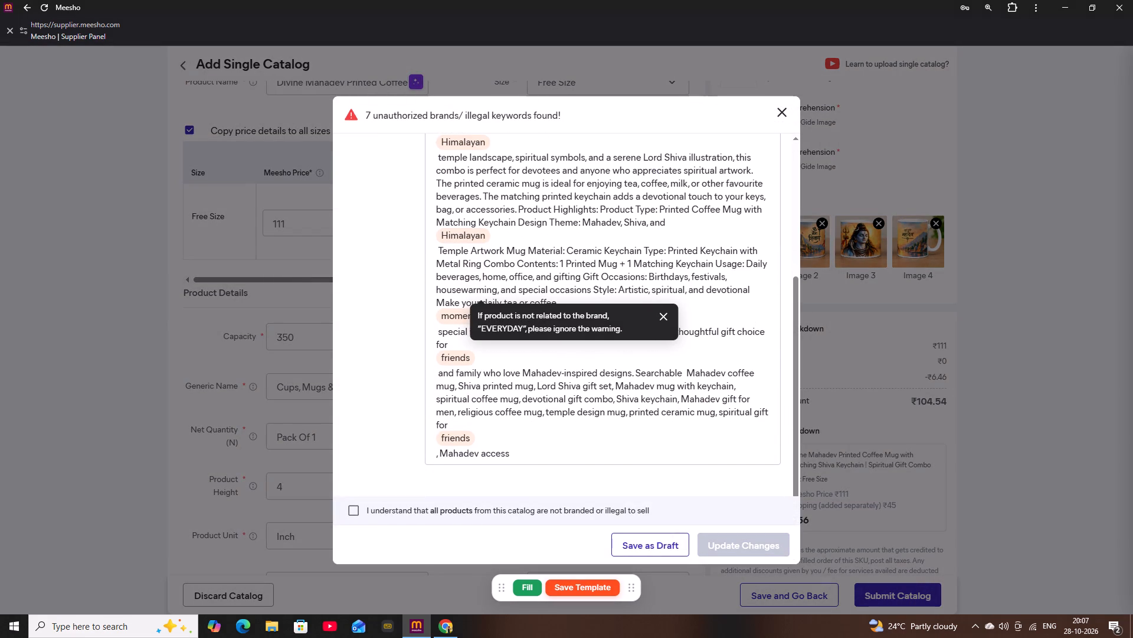
scroll(525, 419, up, 1)
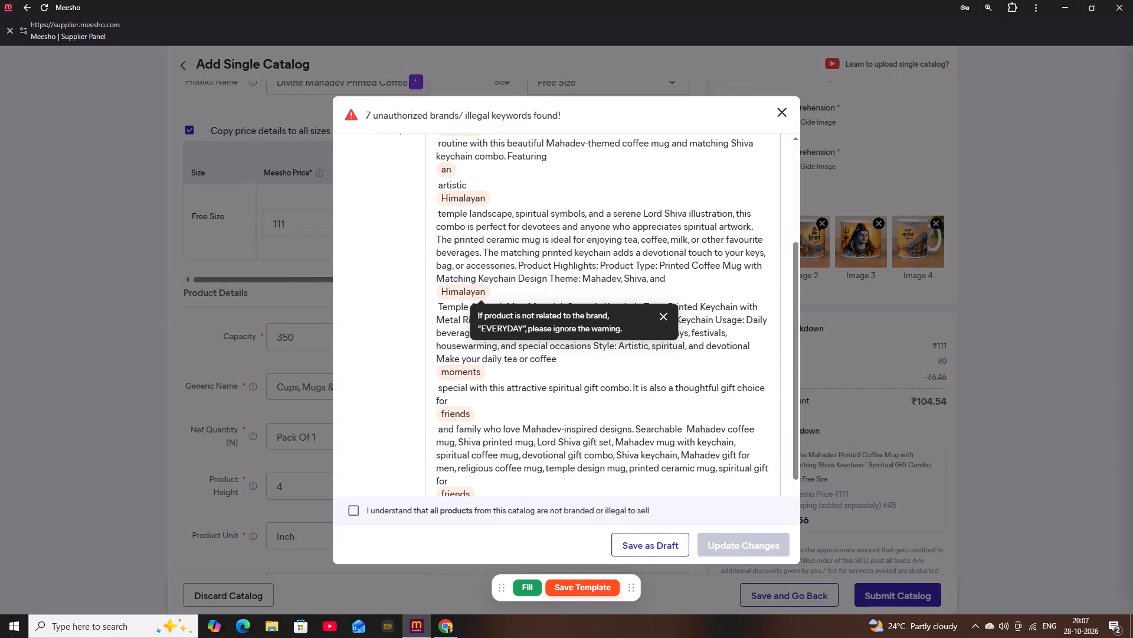
scroll(522, 412, up, 1)
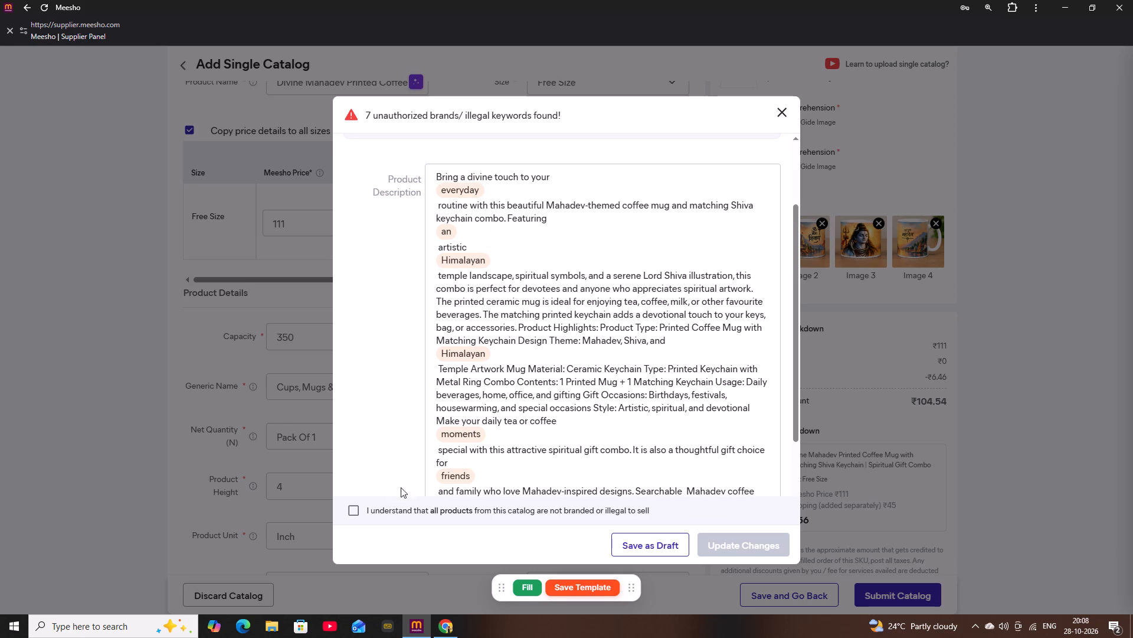
click(350, 507)
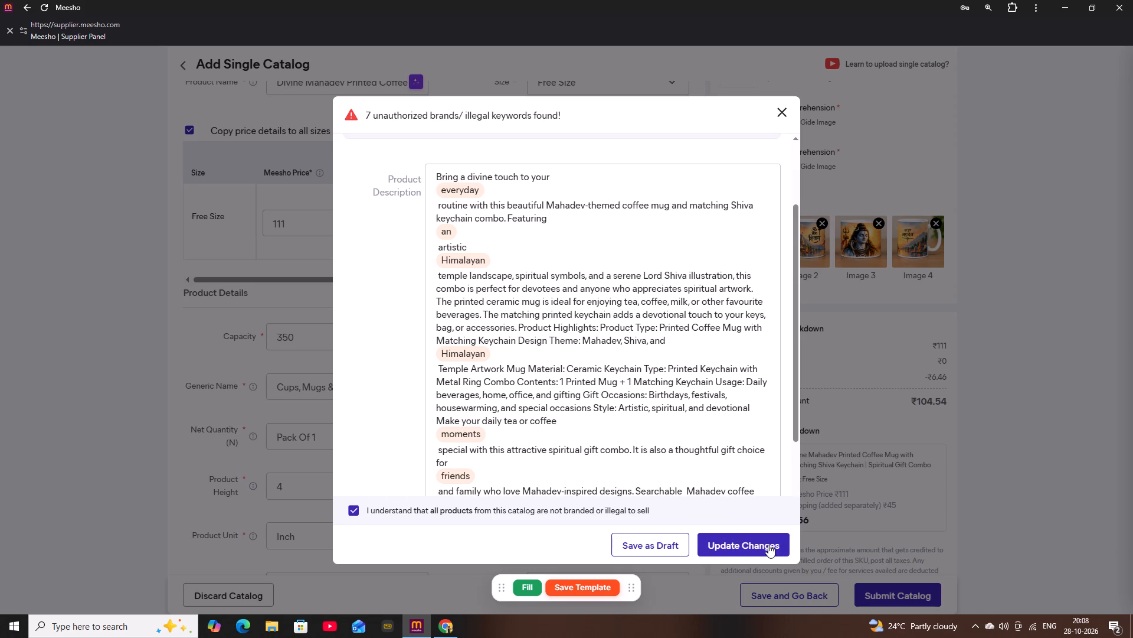
click(768, 545)
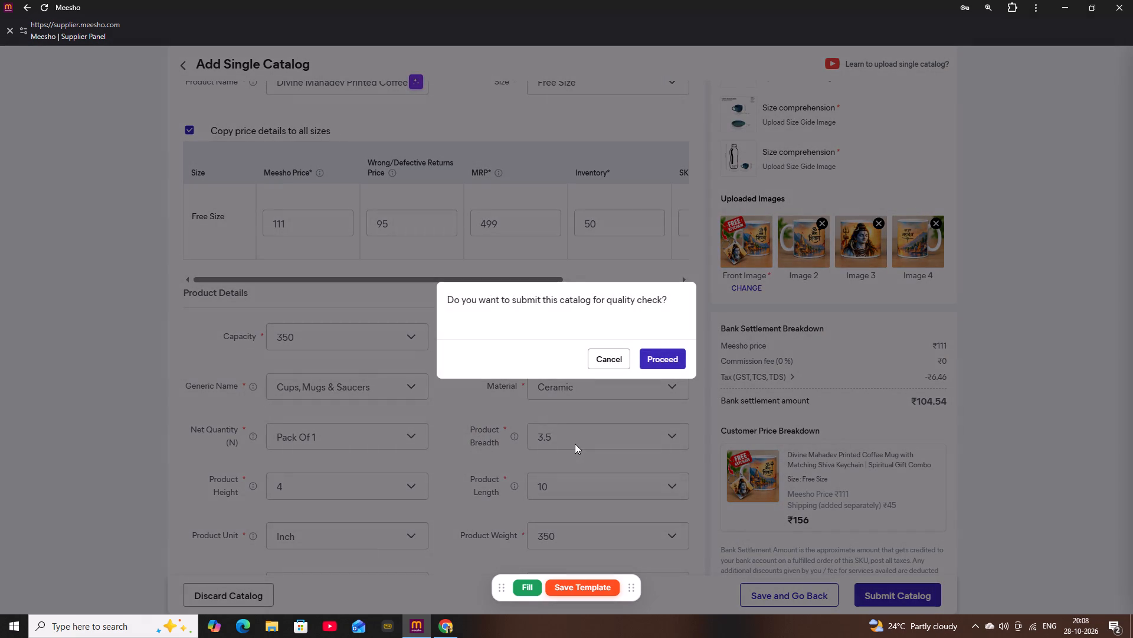
click(676, 362)
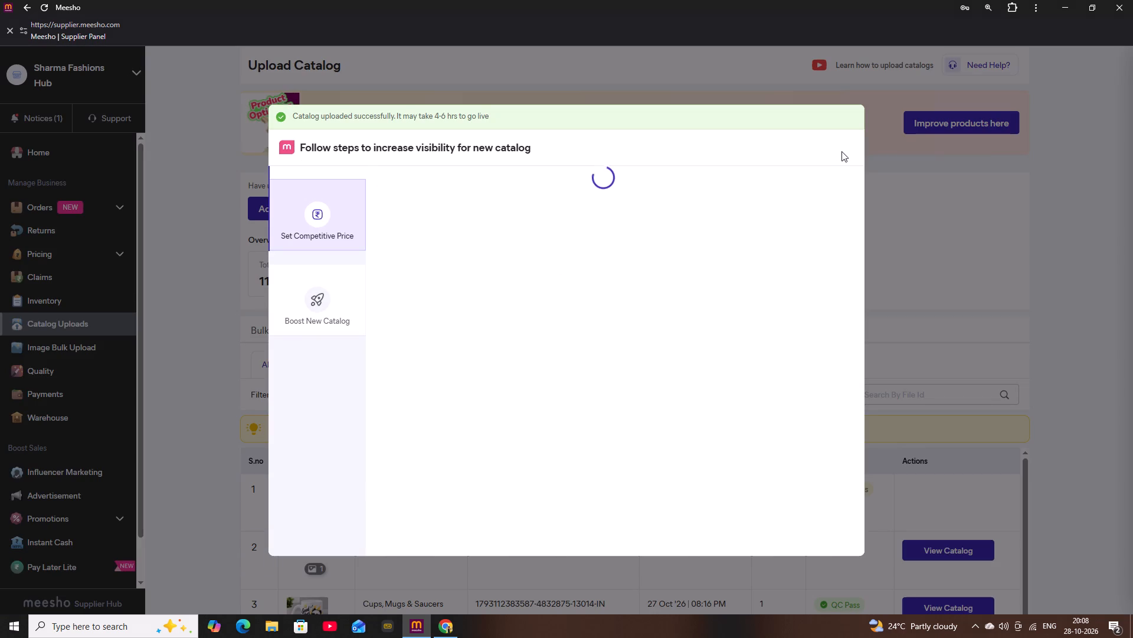
click(842, 150)
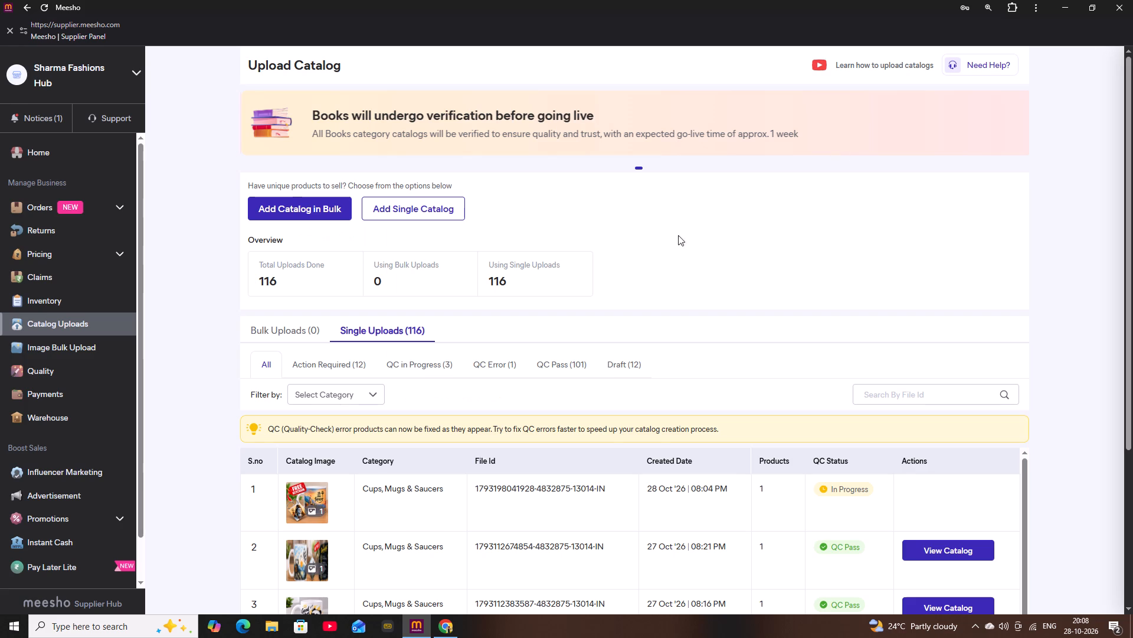
Start a new single catalog under Cups, Mugs & Saucers with mug picture 8 from the USB drive's Pictures folder as front image.
click(461, 204)
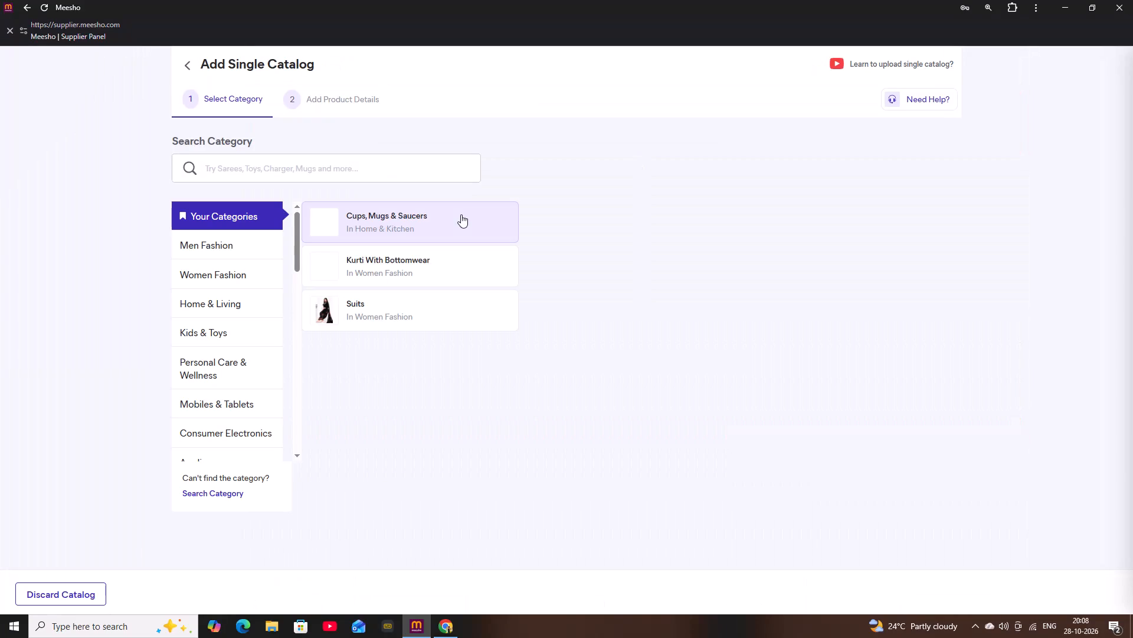
click(416, 209)
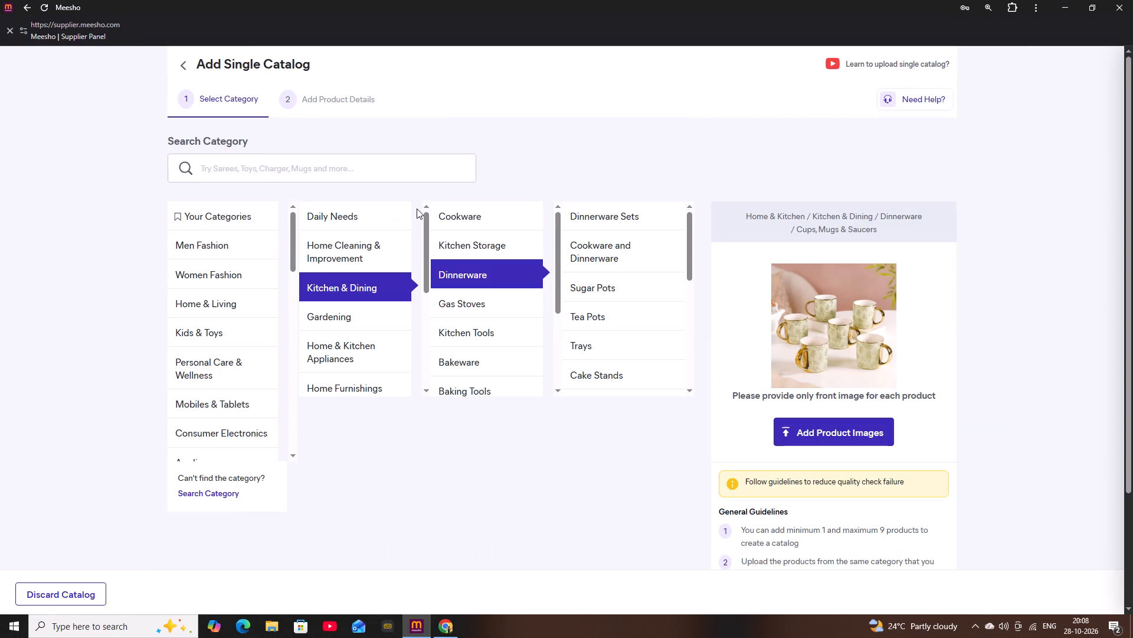
click(852, 432)
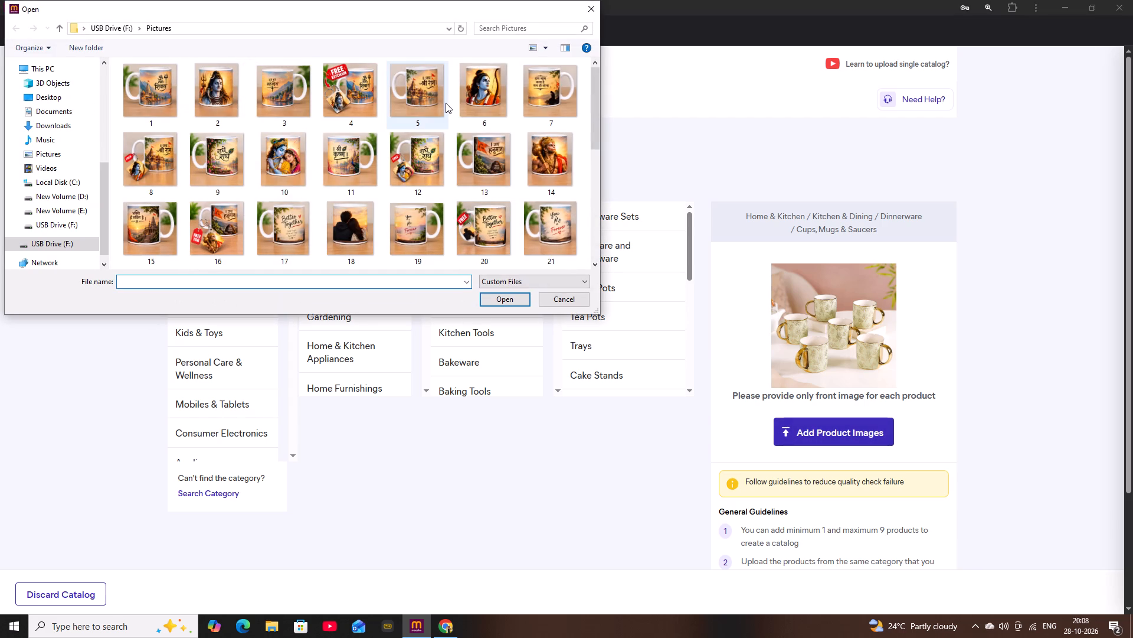
click(159, 172)
click(499, 298)
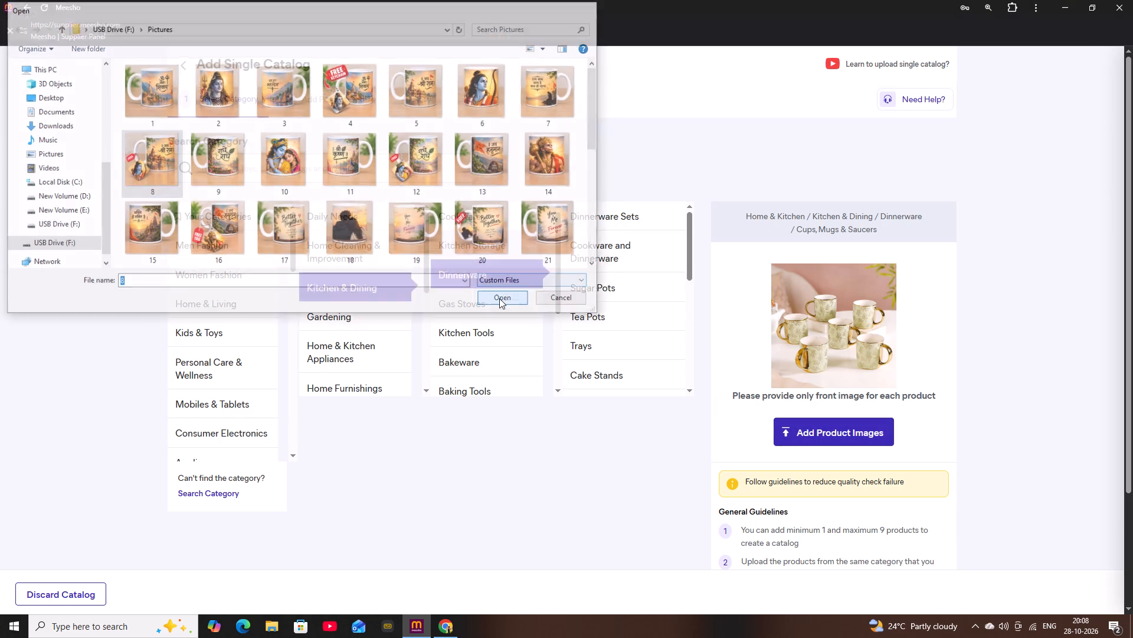
click(779, 497)
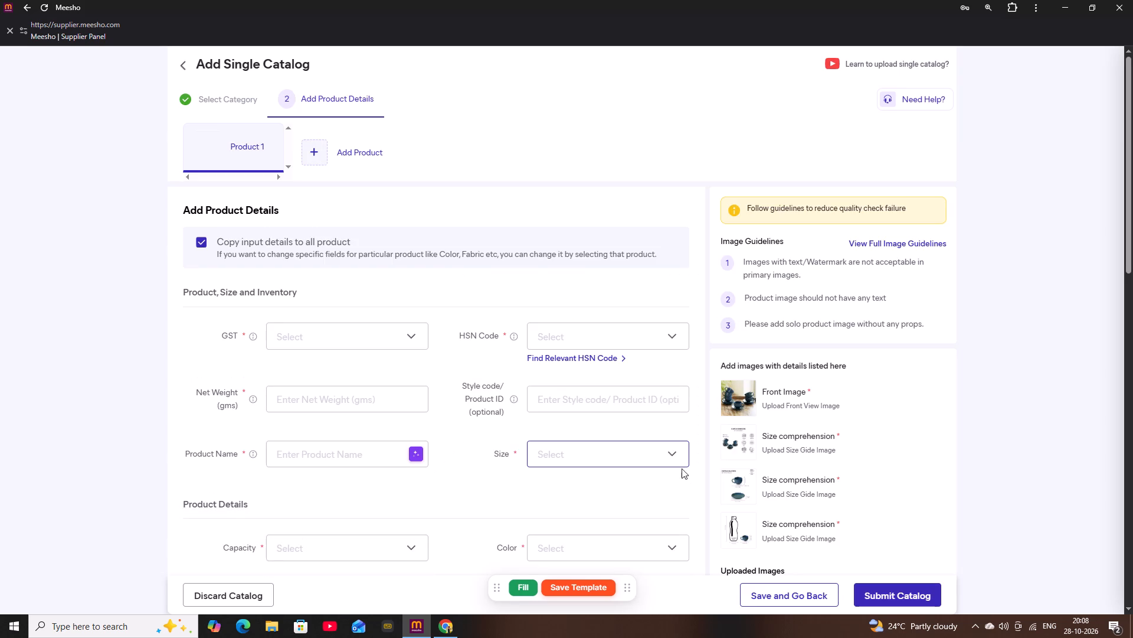
Add mug pictures 5, 6 and 7 from the USB drive's Pictures folder as the new catalog's additional images.
scroll(712, 432, down, 2)
scroll(824, 429, down, 1)
click(811, 440)
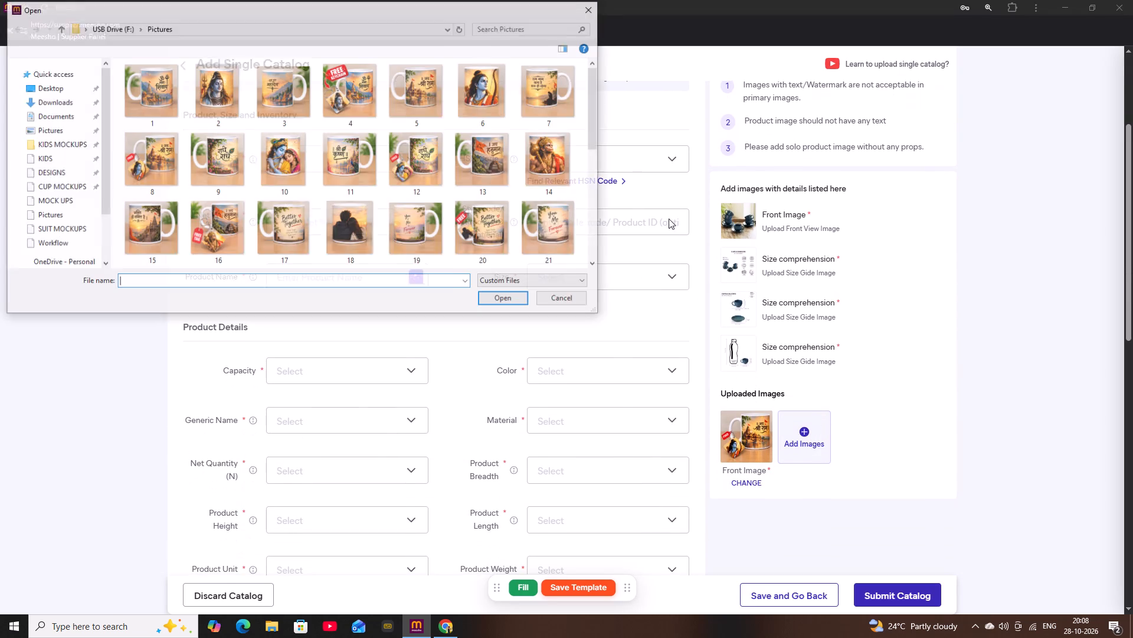
drag(384, 113, 587, 114)
click(520, 298)
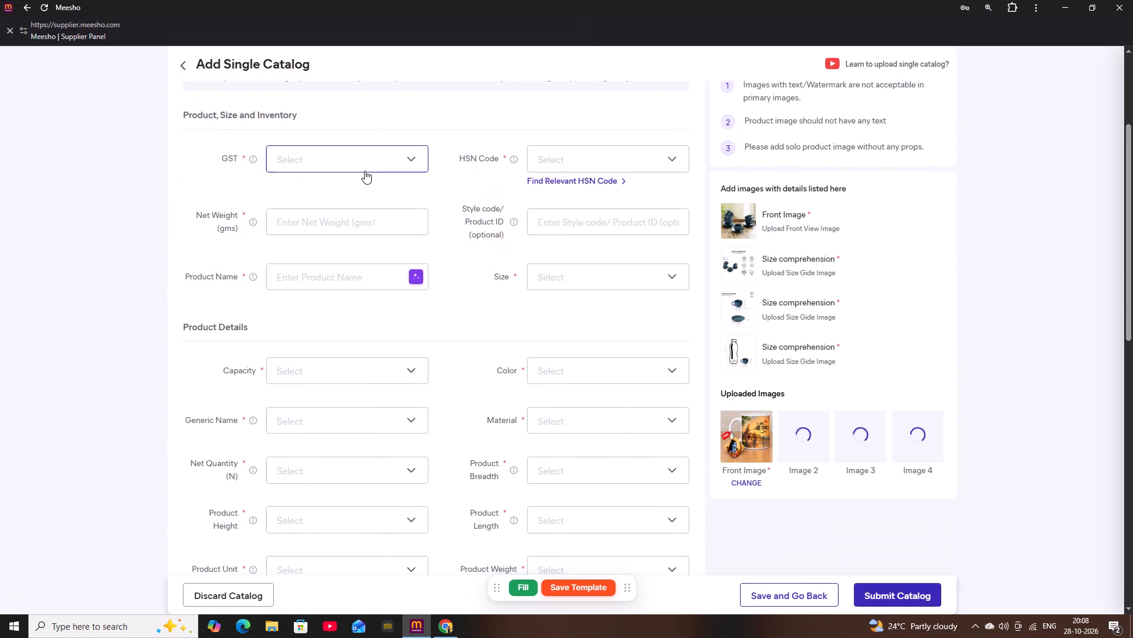
Set the product's GST to 5, HSN code to 69120090 and net weight to 350 gms.
click(365, 171)
click(323, 236)
click(617, 157)
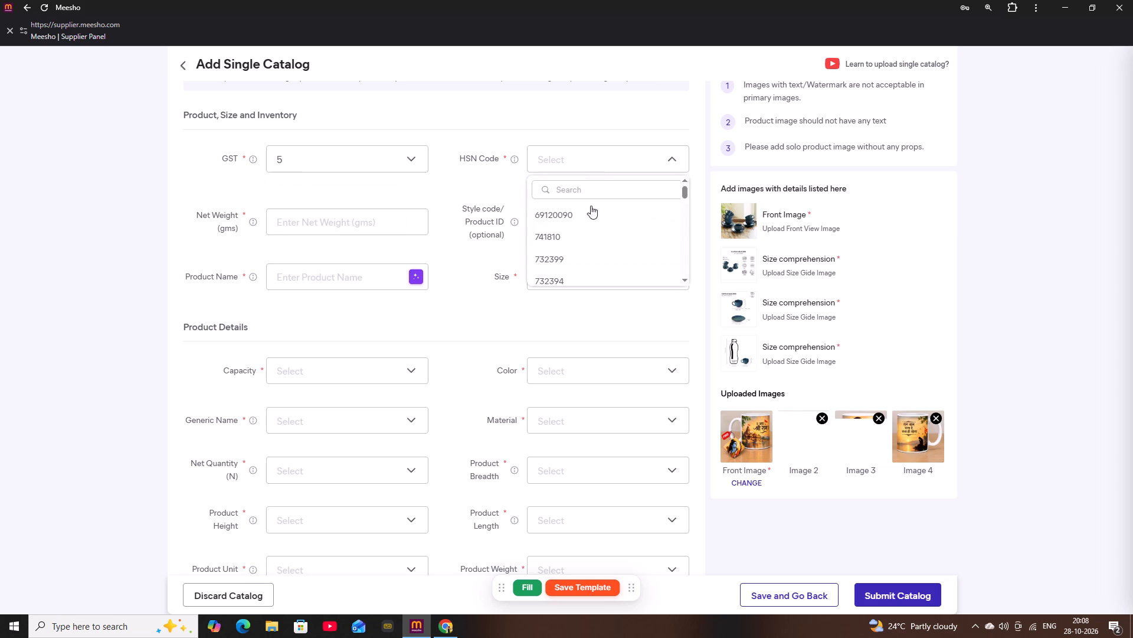
click(579, 226)
click(601, 156)
click(582, 209)
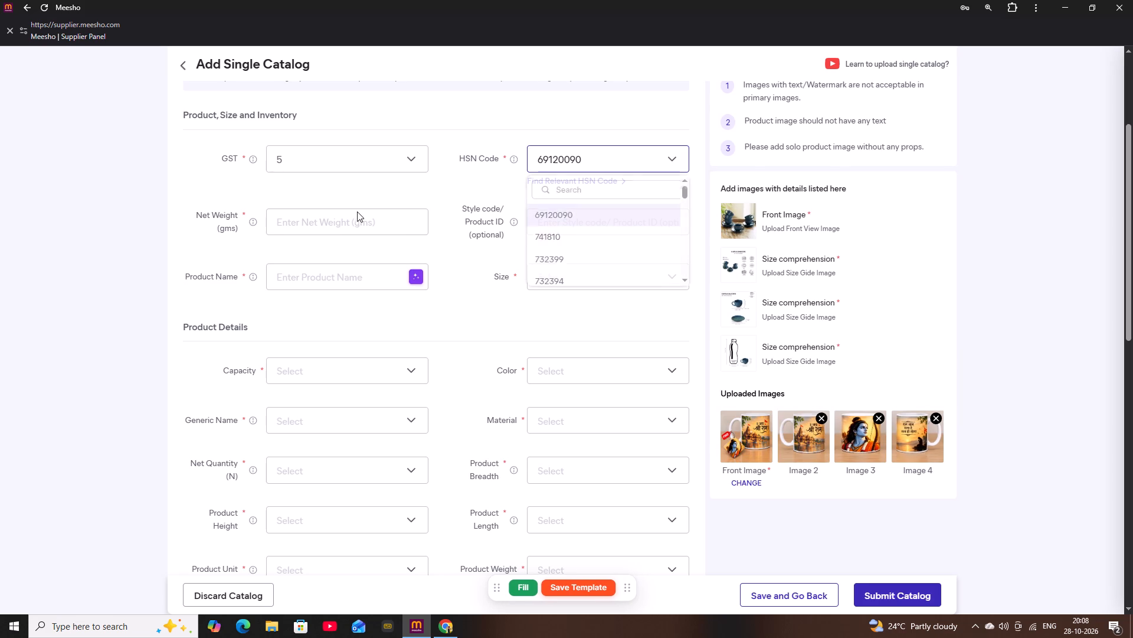
click(355, 211)
text(350)
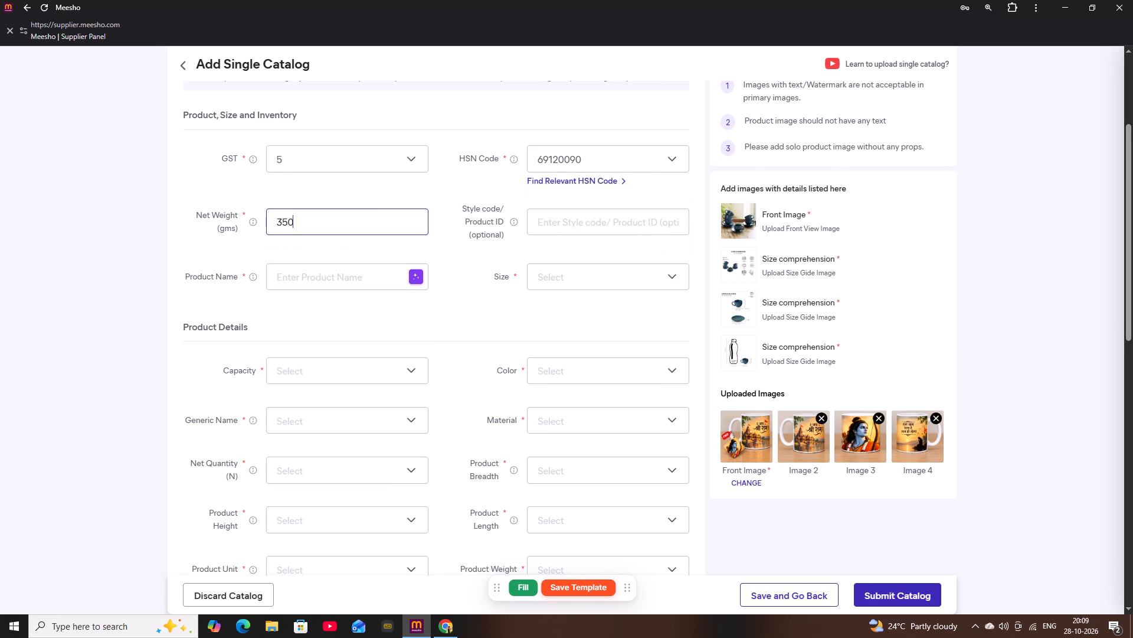
Apply Free Size as the product's size.
scroll(430, 183, down, 2)
click(574, 157)
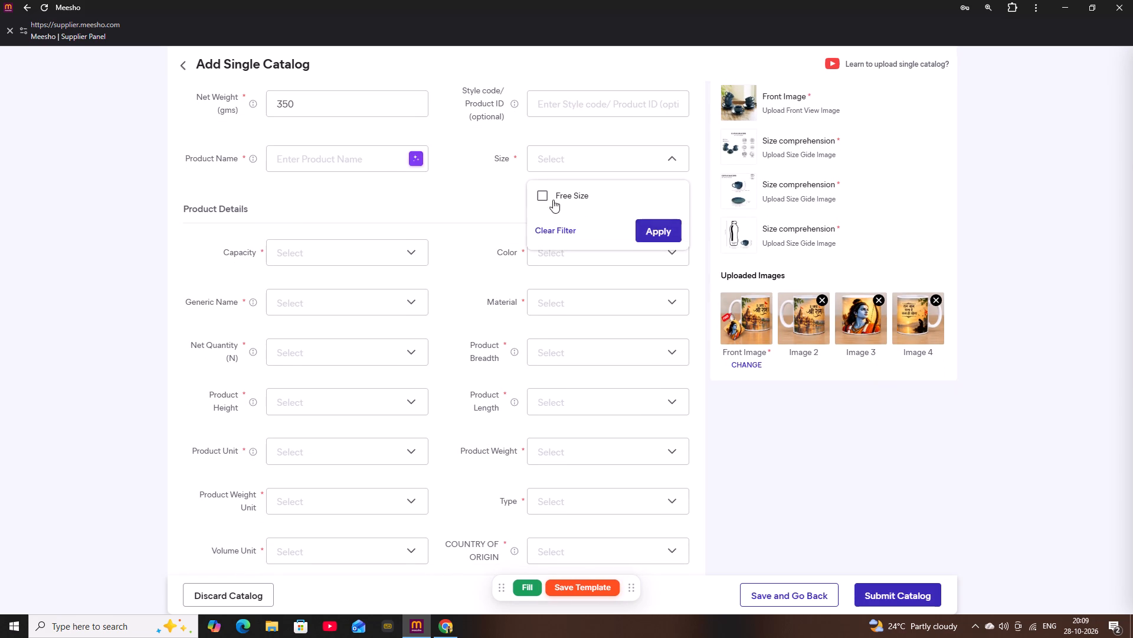
click(550, 198)
click(646, 230)
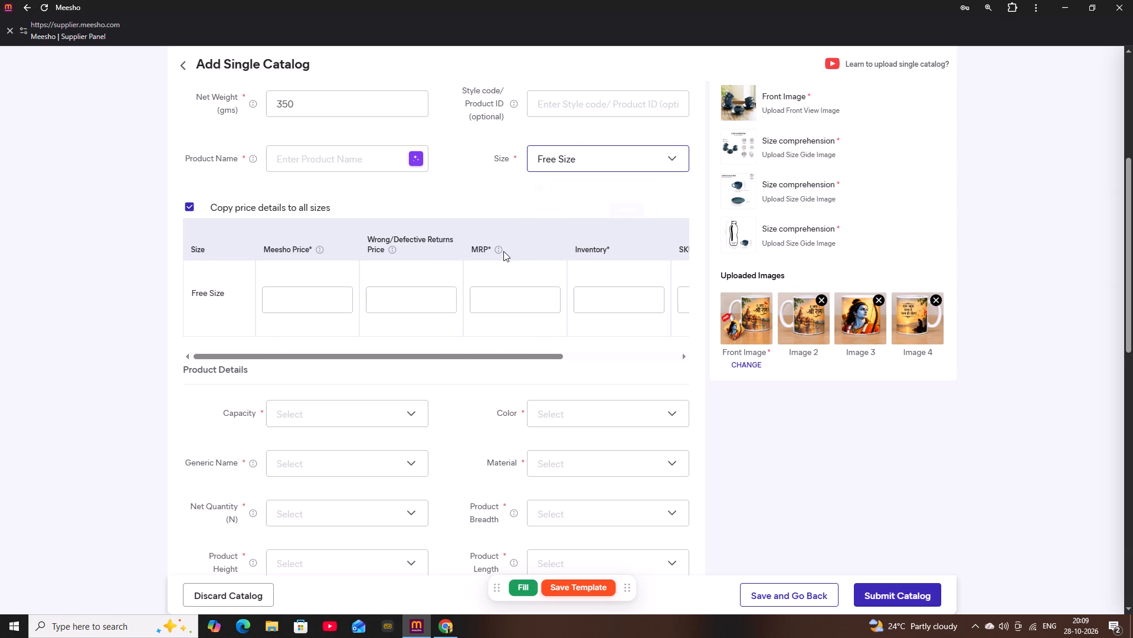
Fill the Free Size row with Meesho price 110, wrong/defective returns price 95, MRP 499 and inventory 50.
click(323, 299)
text(110)
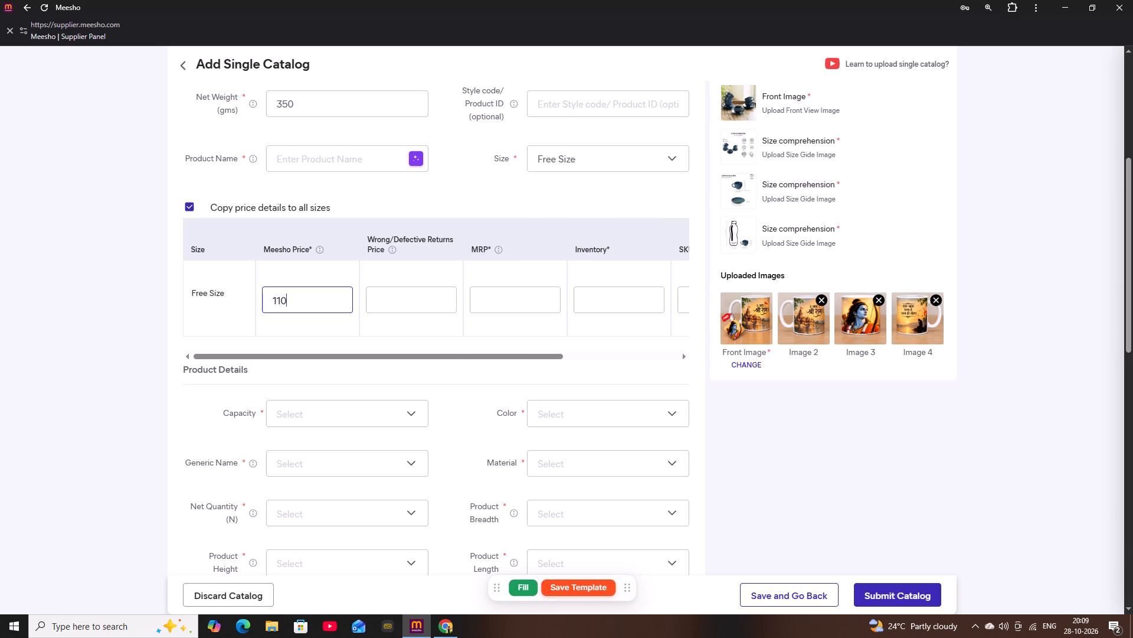
click(419, 306)
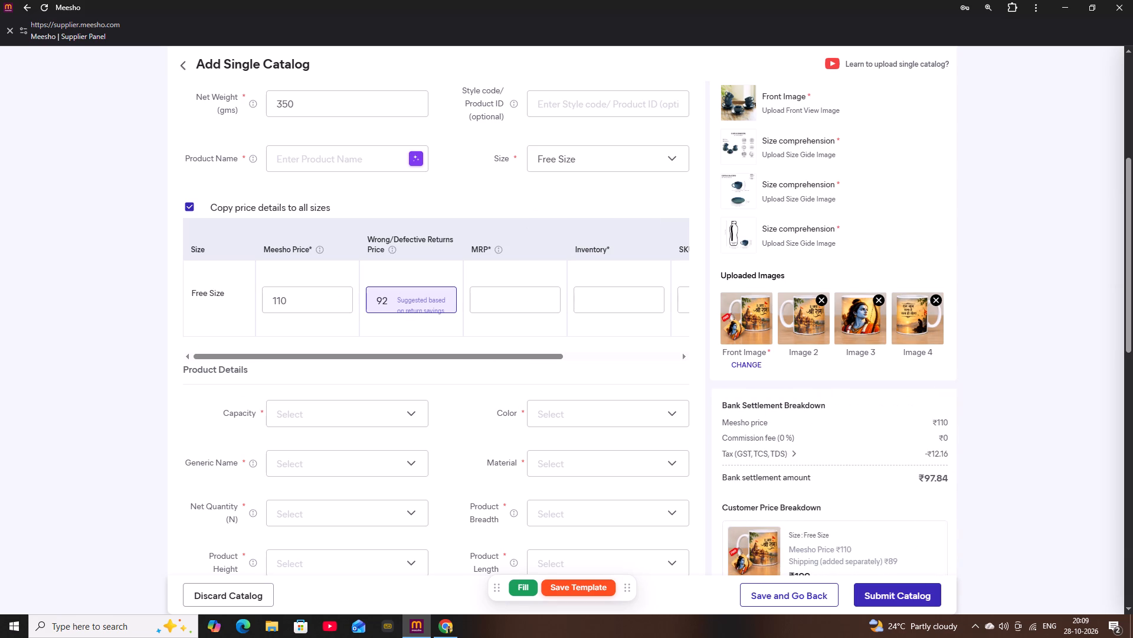
key(BackSpace)
key(5)
click(517, 303)
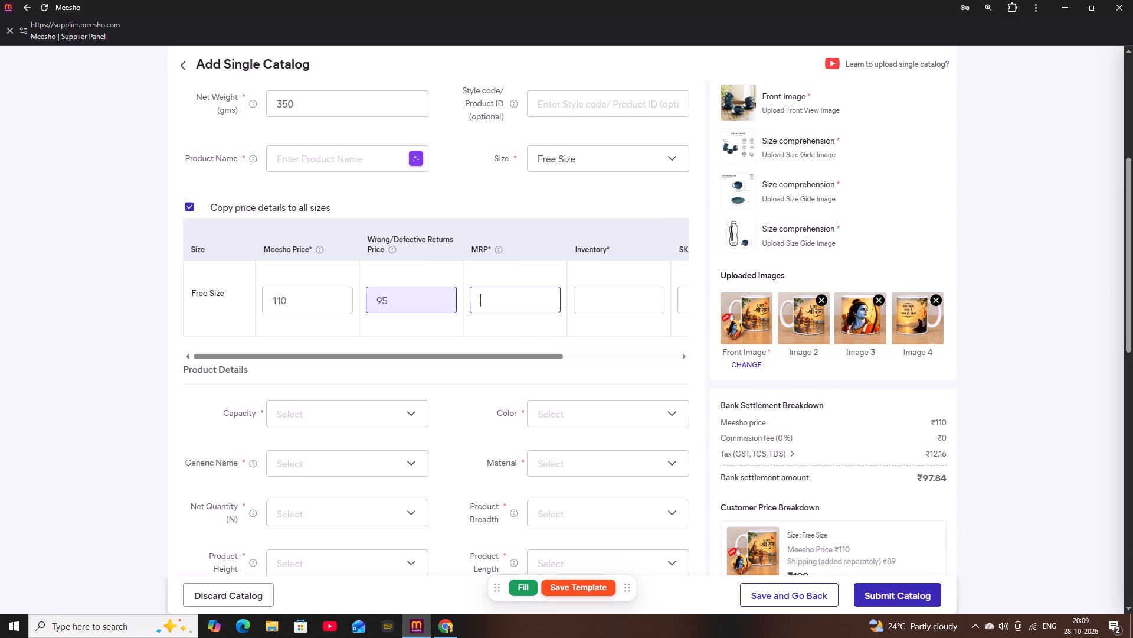
text(49)
key(9)
click(596, 311)
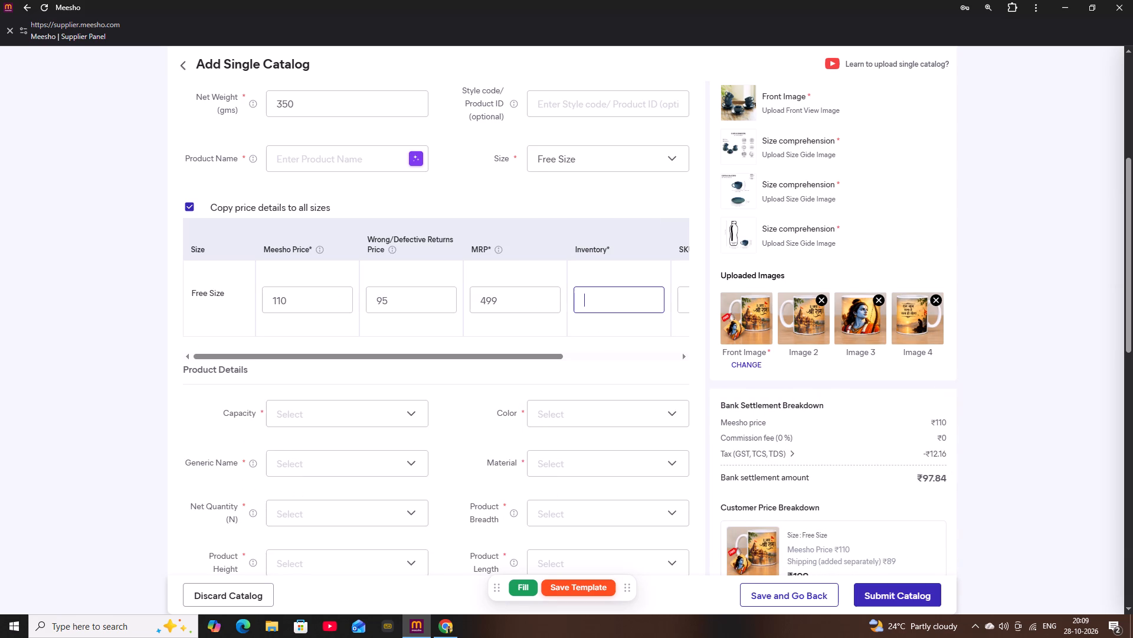
key(5)
key(0)
drag(534, 357, 562, 355)
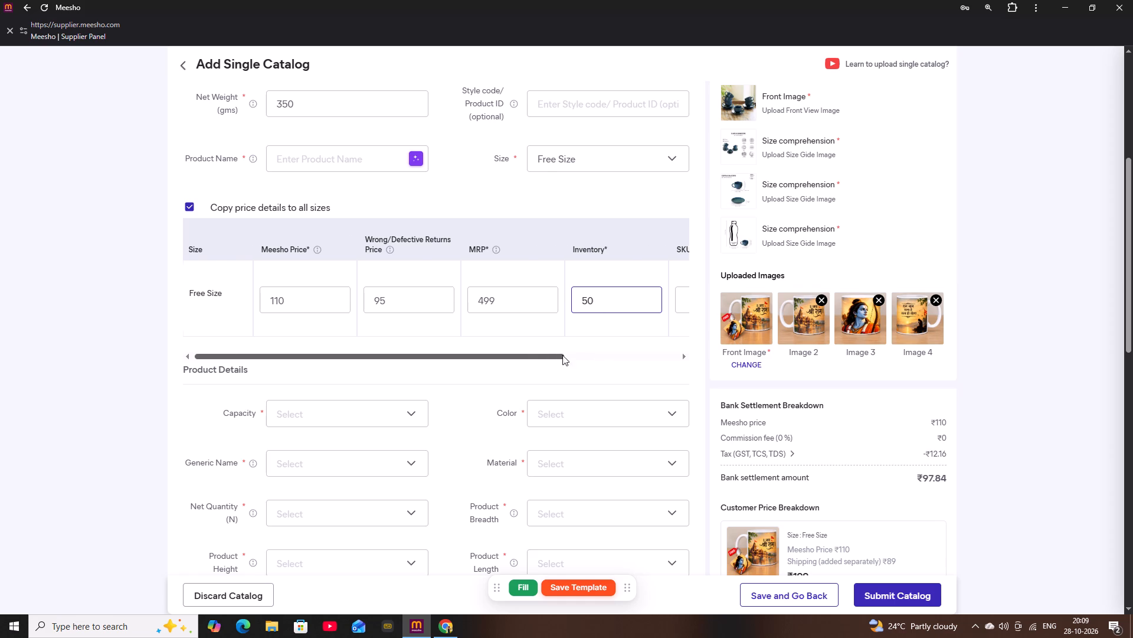
drag(562, 355, 490, 351)
Set the mug's capacity to 350 and its color to White in the product details.
scroll(486, 272, up, 1)
scroll(547, 430, down, 2)
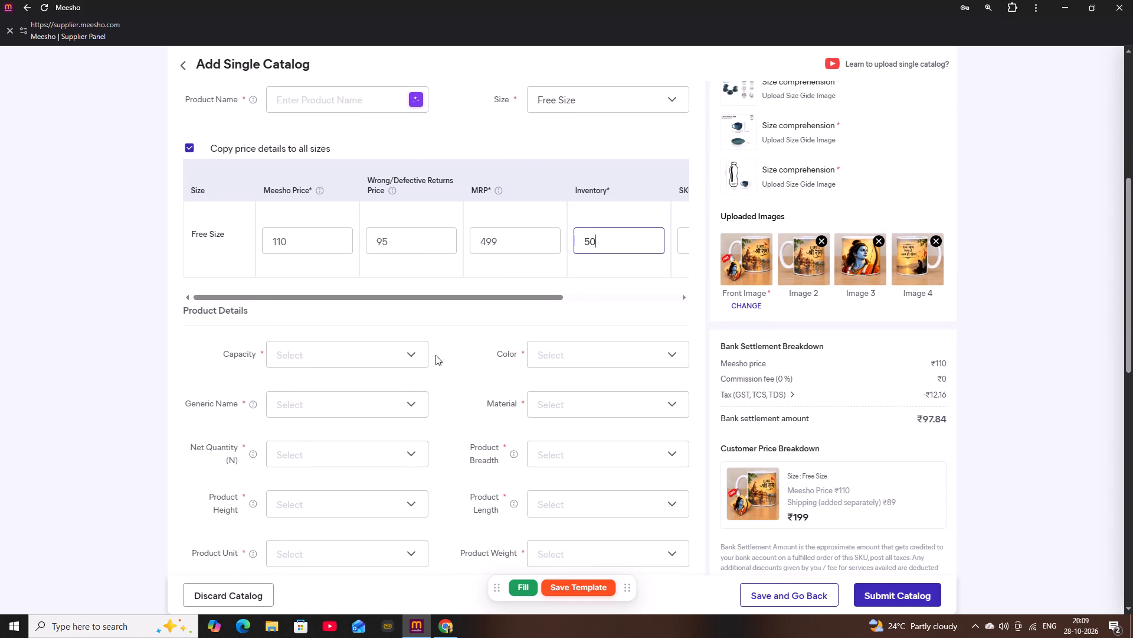
click(372, 356)
click(368, 381)
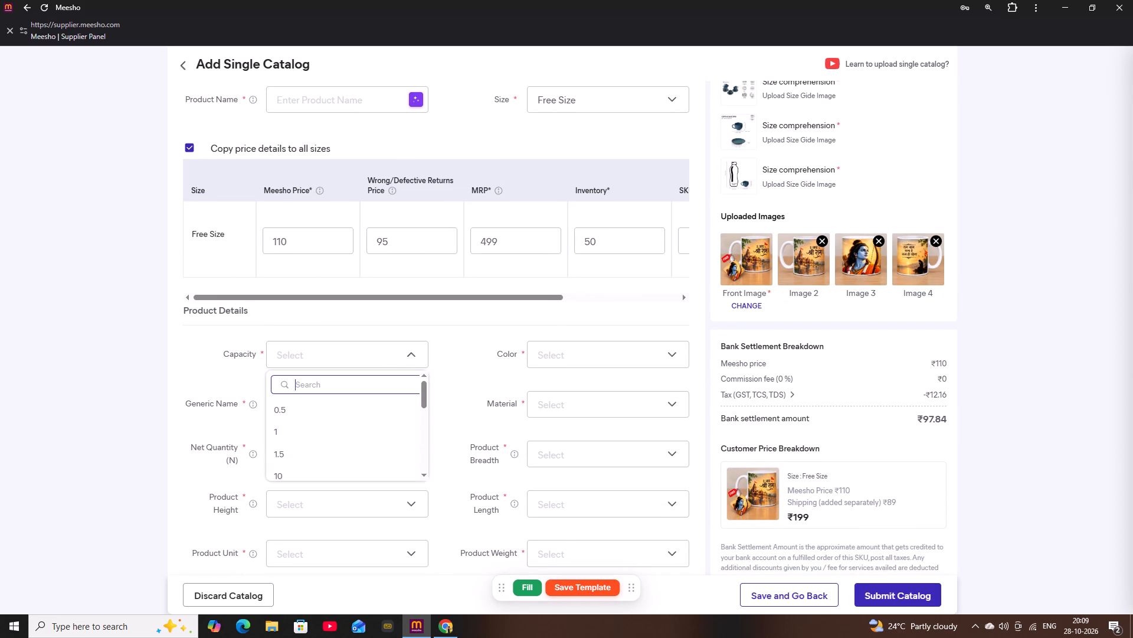
key(3)
key(5)
key(0)
click(365, 415)
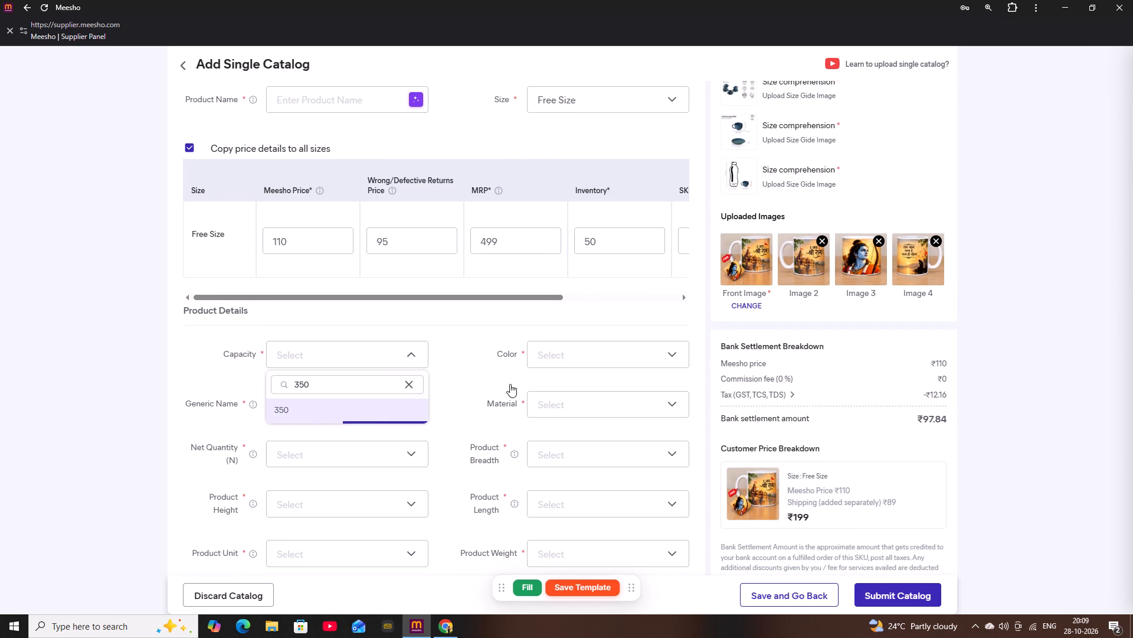
click(590, 363)
click(577, 383)
key(w)
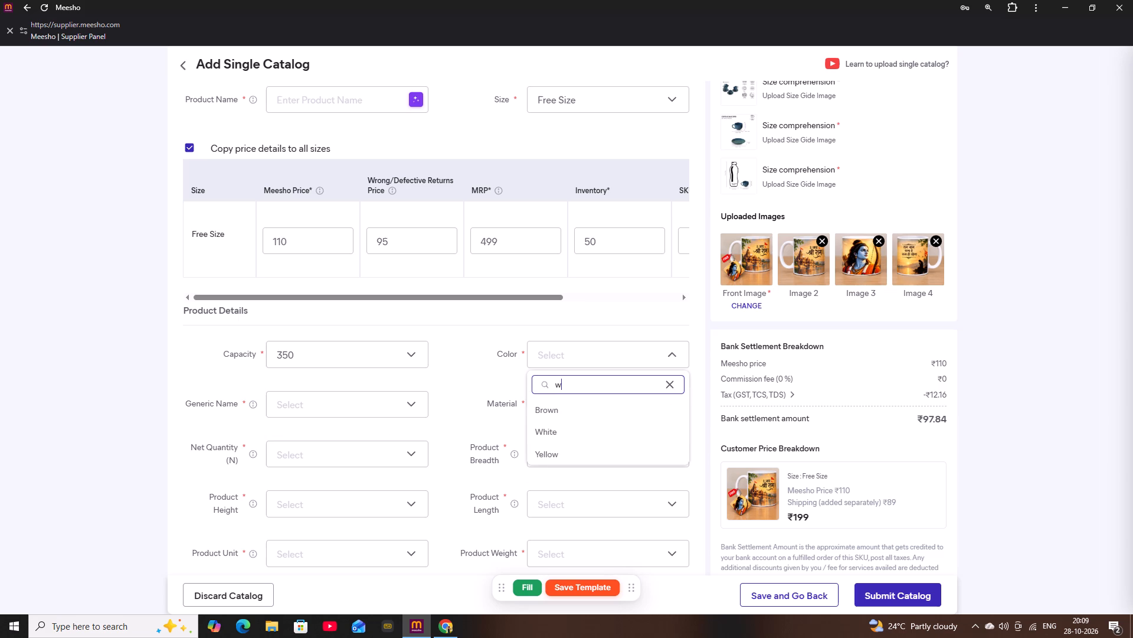
text(jh)
key(BackSpace)
key(BackSpace)
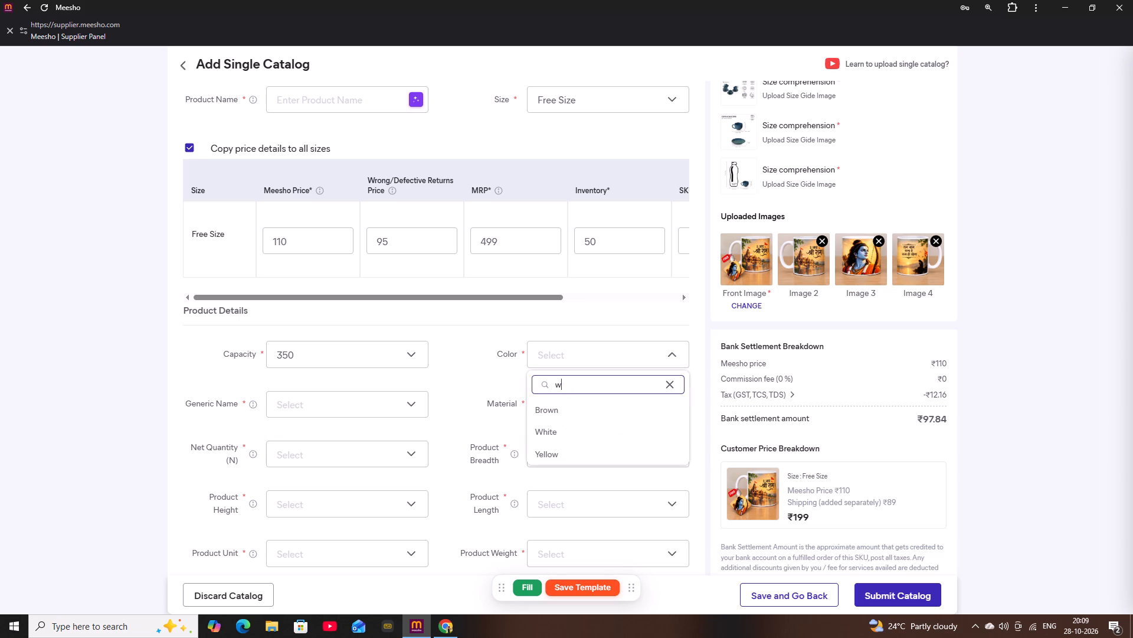
text(hi)
click(565, 402)
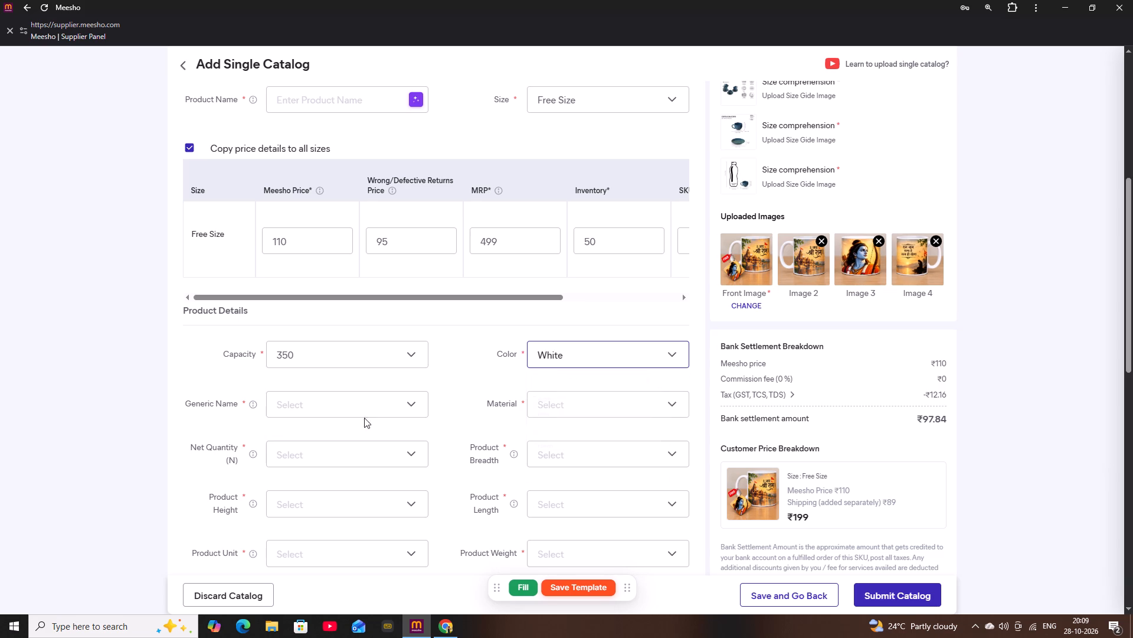
Set the generic name to Cups, Mugs & Saucers, the material to Ceramic and the net quantity to Pack Of 1.
click(361, 414)
scroll(361, 430, down, 1)
click(342, 479)
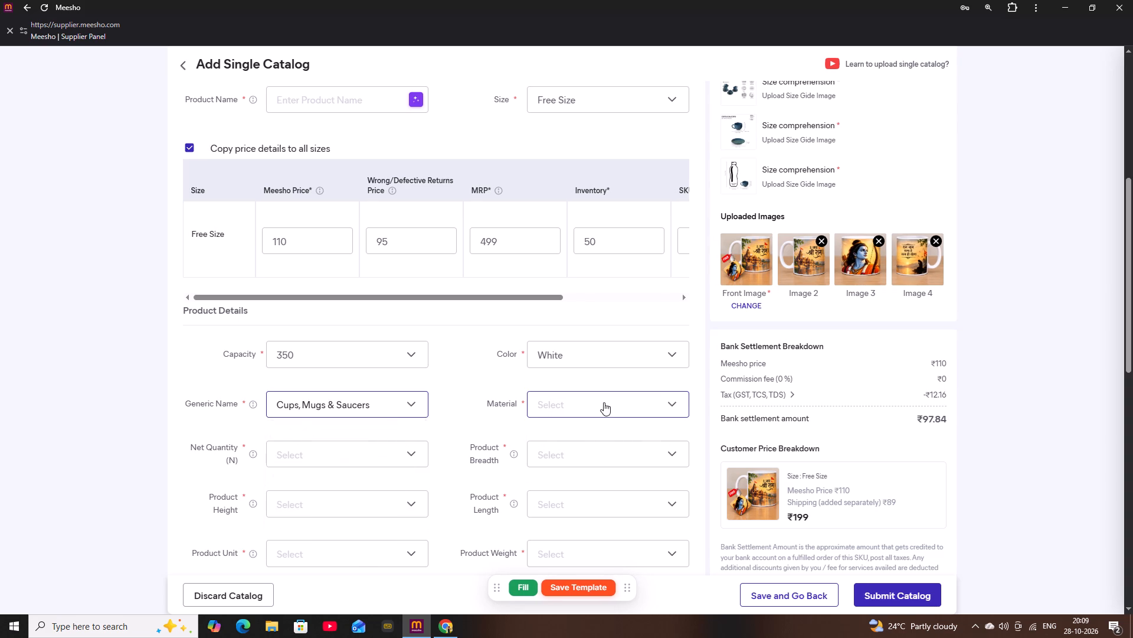
click(604, 402)
click(588, 432)
scroll(575, 453, down, 2)
scroll(577, 460, up, 1)
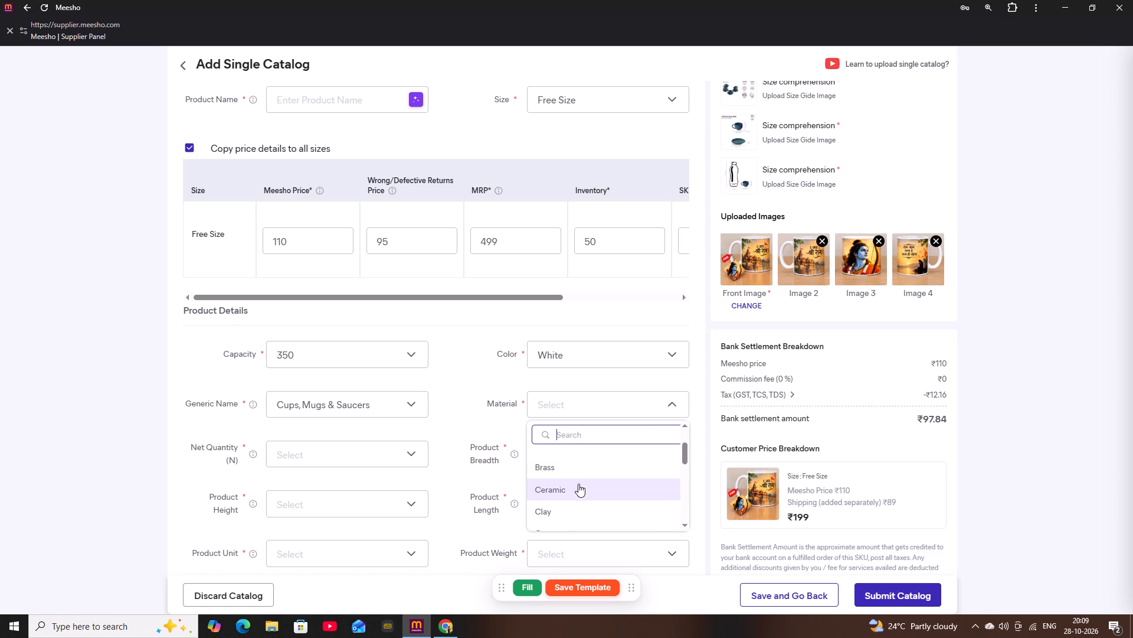
click(578, 491)
scroll(451, 473, down, 1)
click(391, 399)
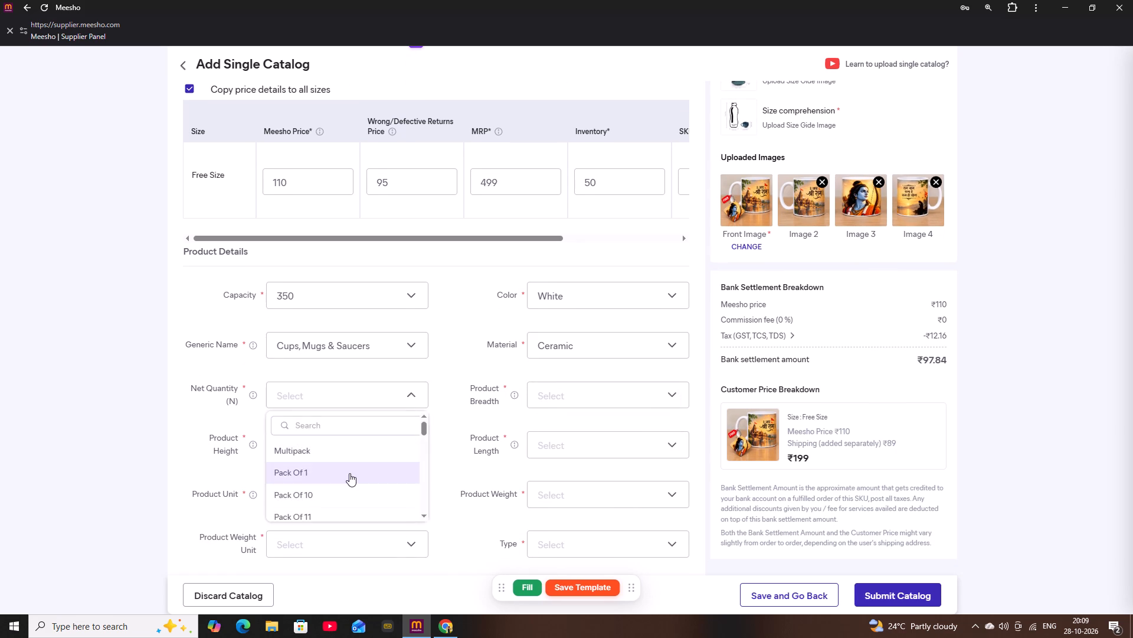
click(349, 473)
Set the product breadth to 3.5 and the product height to 4.
scroll(615, 422, down, 1)
click(617, 329)
click(598, 372)
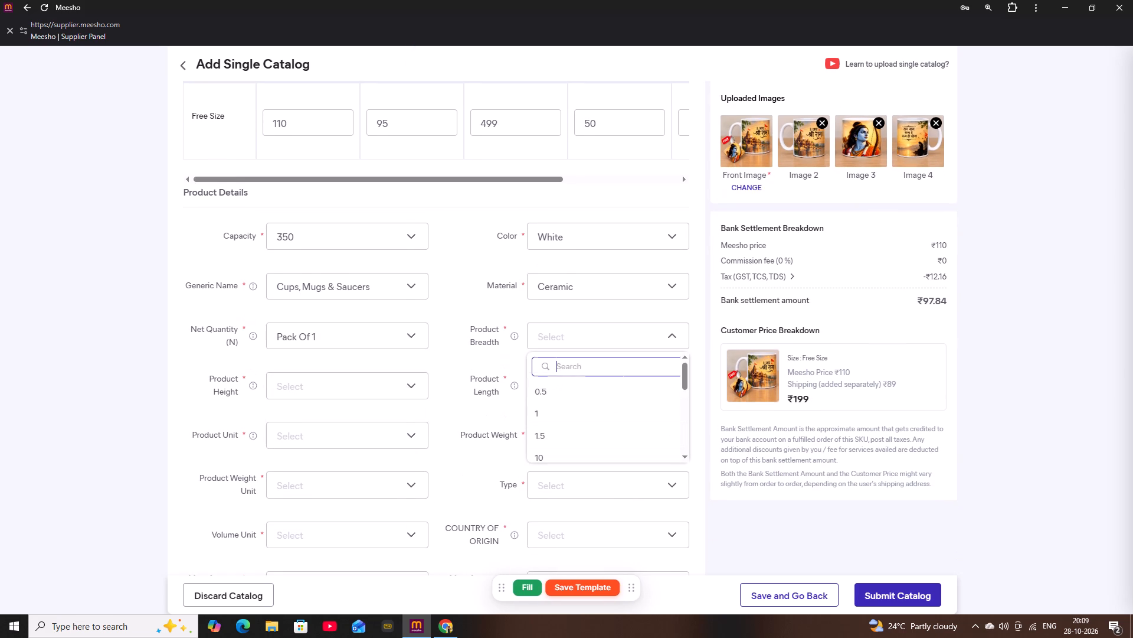
text(3.5)
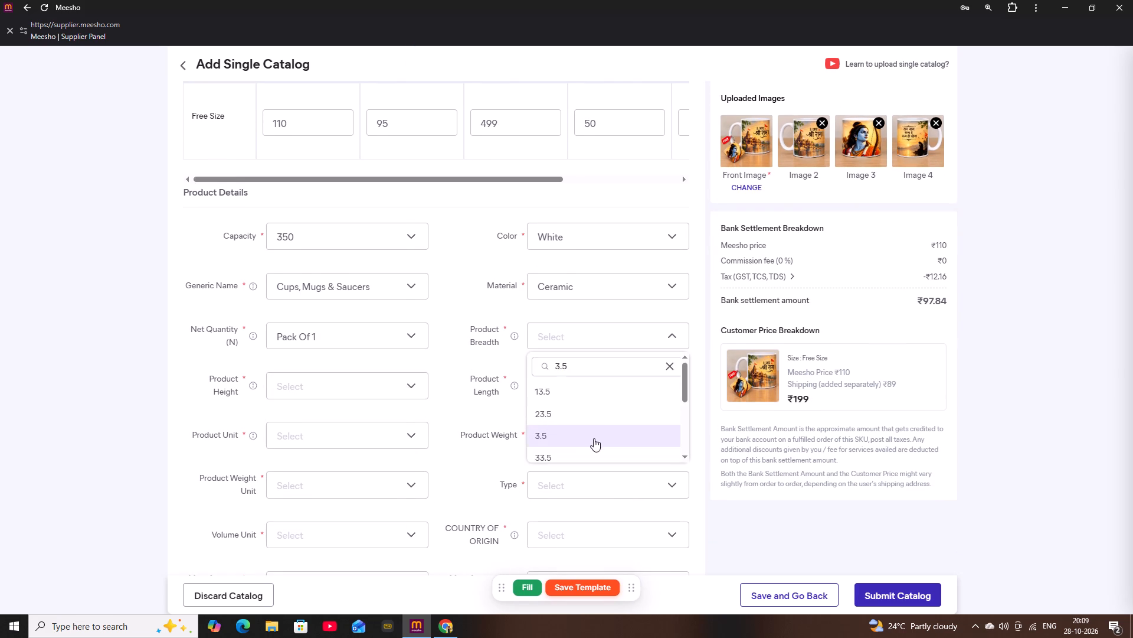
click(594, 438)
click(406, 382)
click(373, 423)
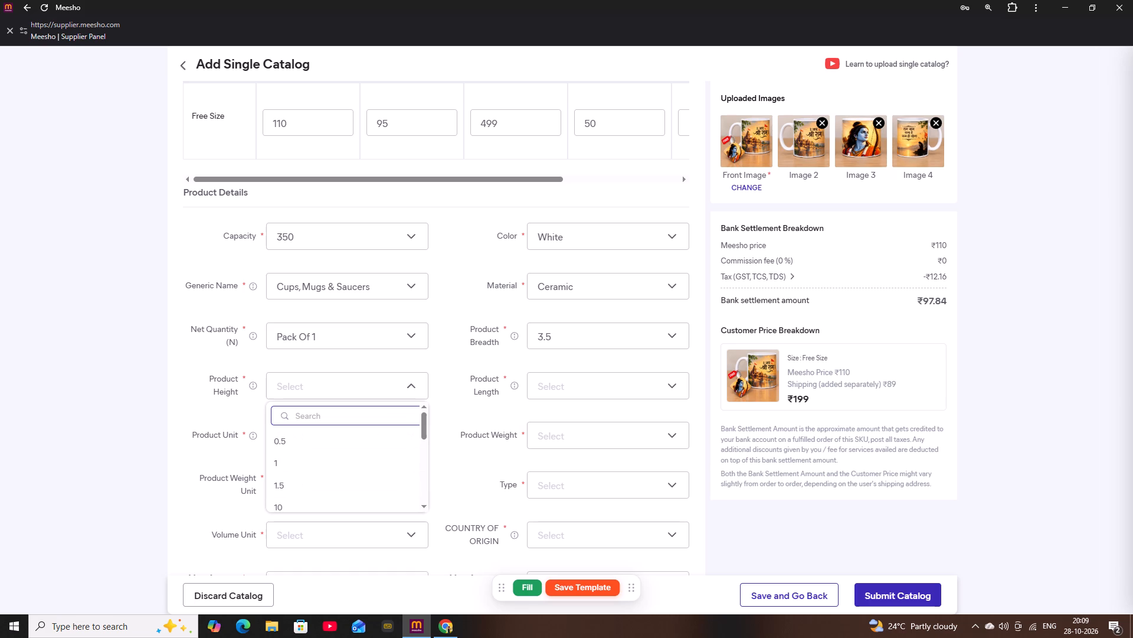
key(4)
scroll(340, 488, down, 2)
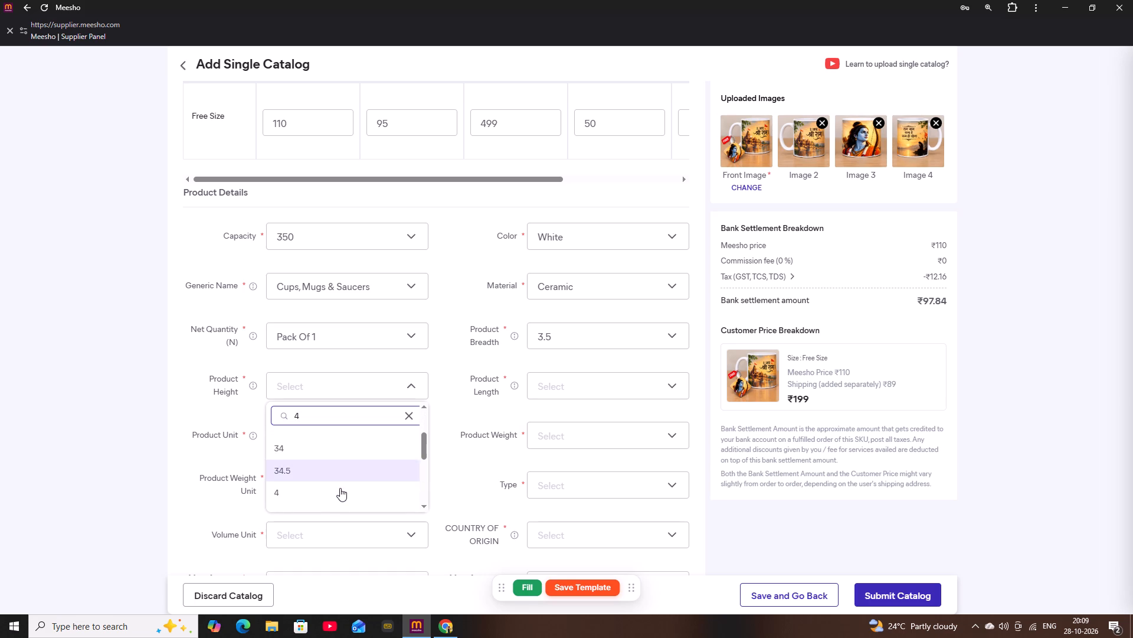
click(323, 454)
Set the product length to 10 and the product unit to Inch.
click(605, 373)
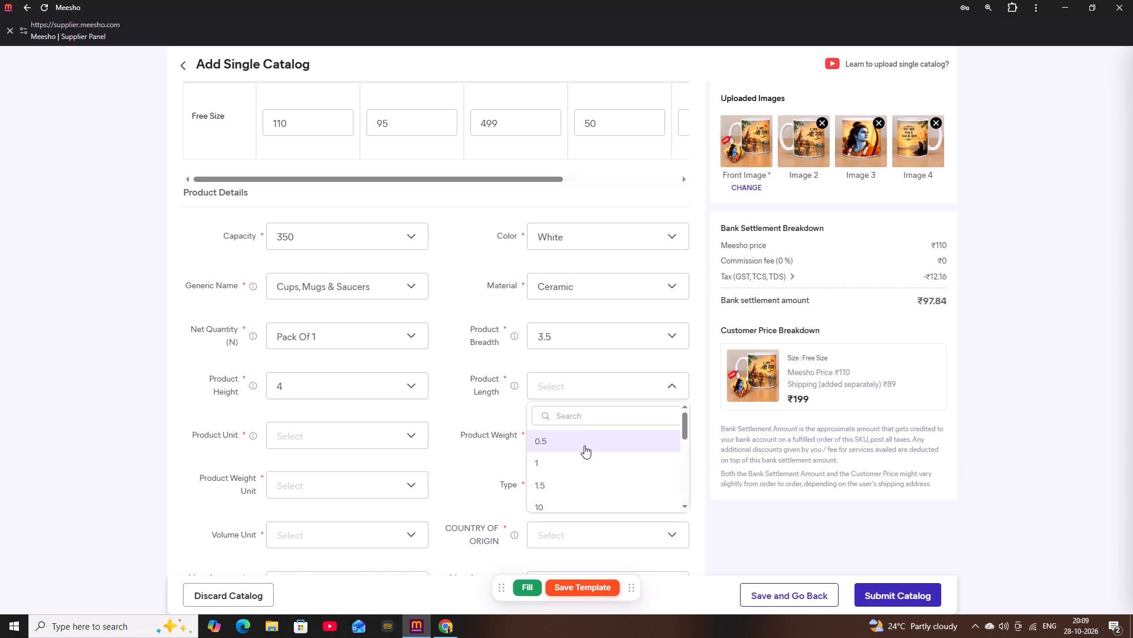
click(585, 424)
text(10)
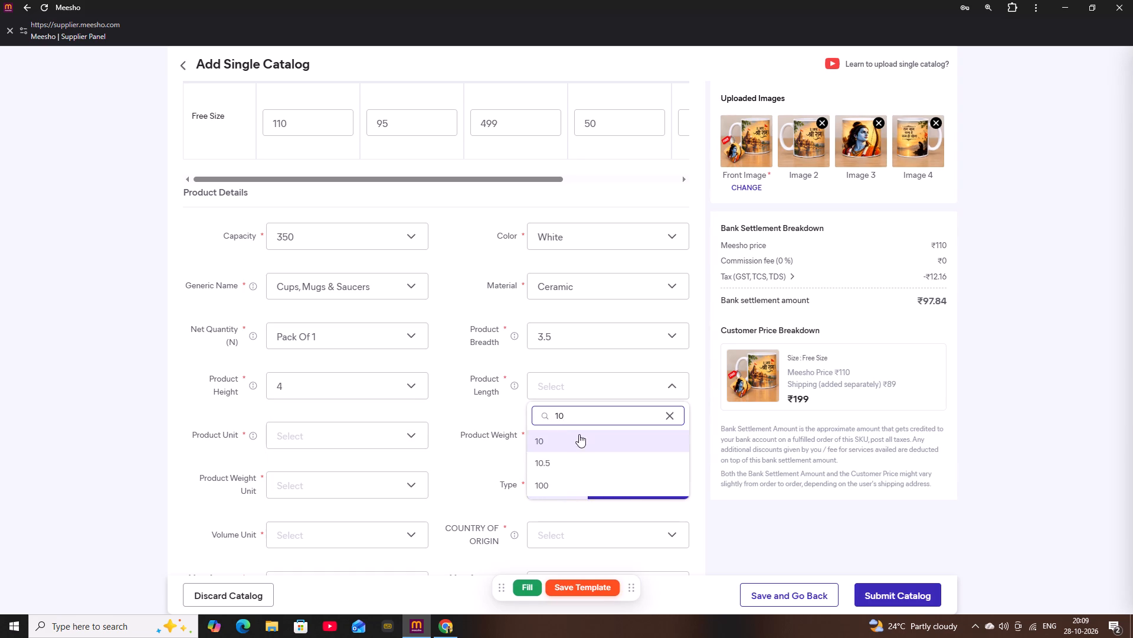
click(573, 438)
scroll(474, 428, down, 1)
click(377, 386)
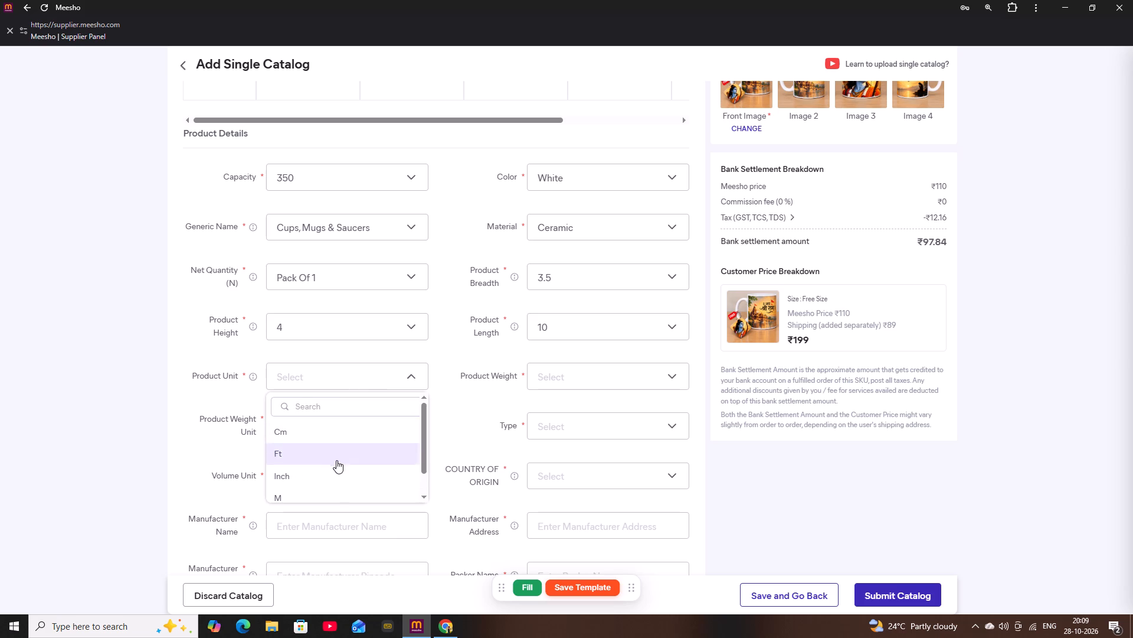
click(322, 473)
Set the product weight to 350 and its weight unit to G.
click(597, 368)
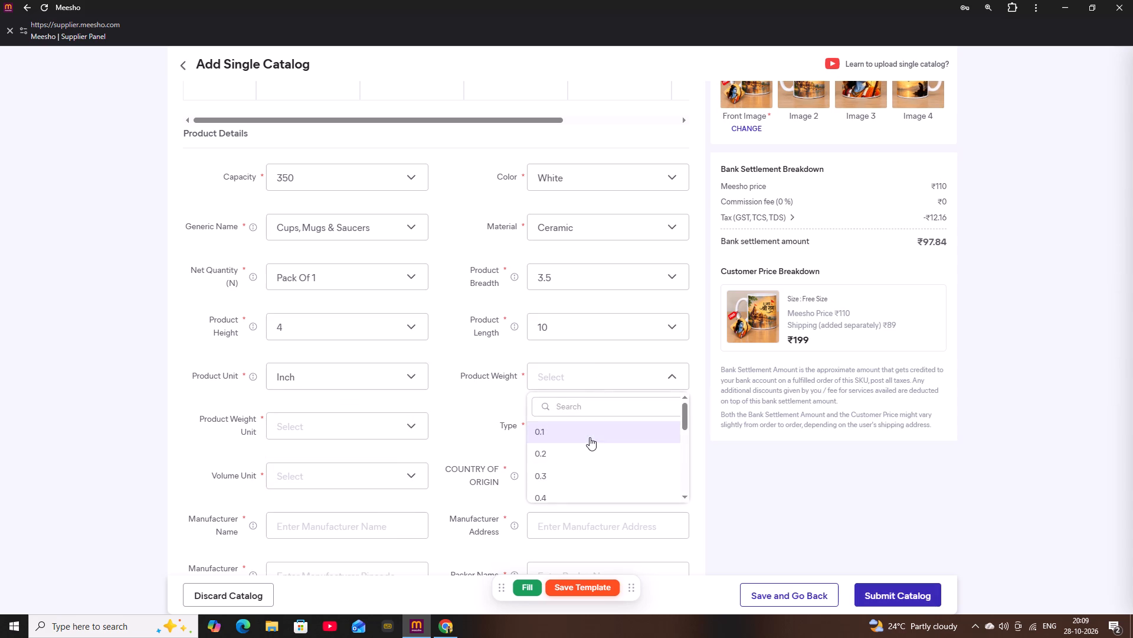
scroll(581, 468, down, 1)
click(601, 413)
text(350)
click(595, 427)
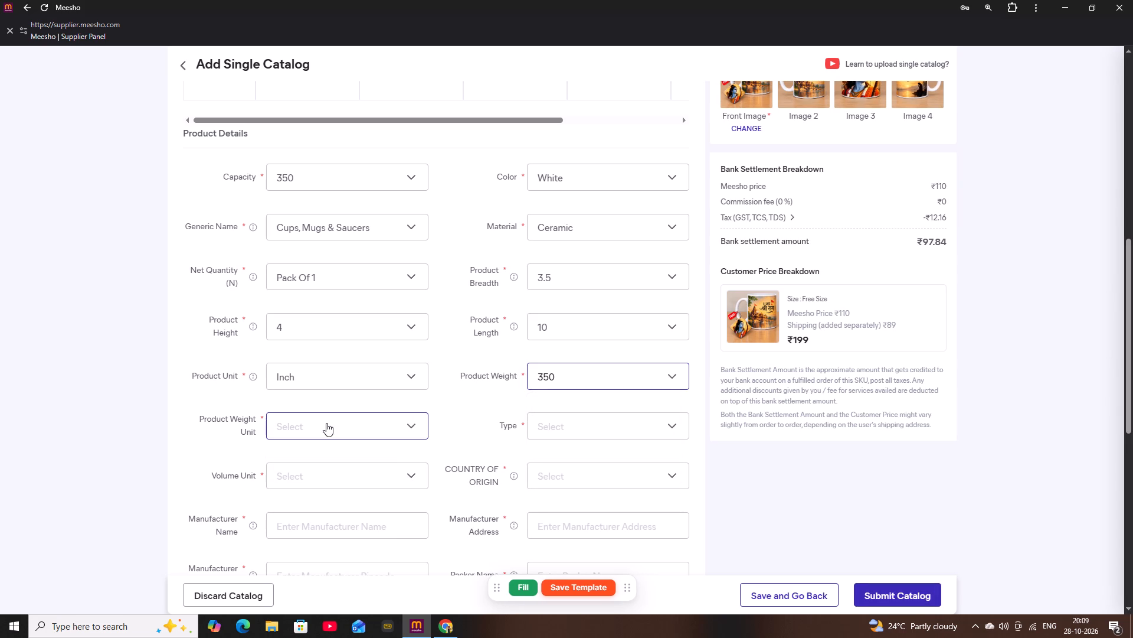
click(326, 423)
click(313, 482)
Set the type to Coffee Mug, the volume unit to ml and the country of origin to India.
click(587, 430)
scroll(585, 485, down, 1)
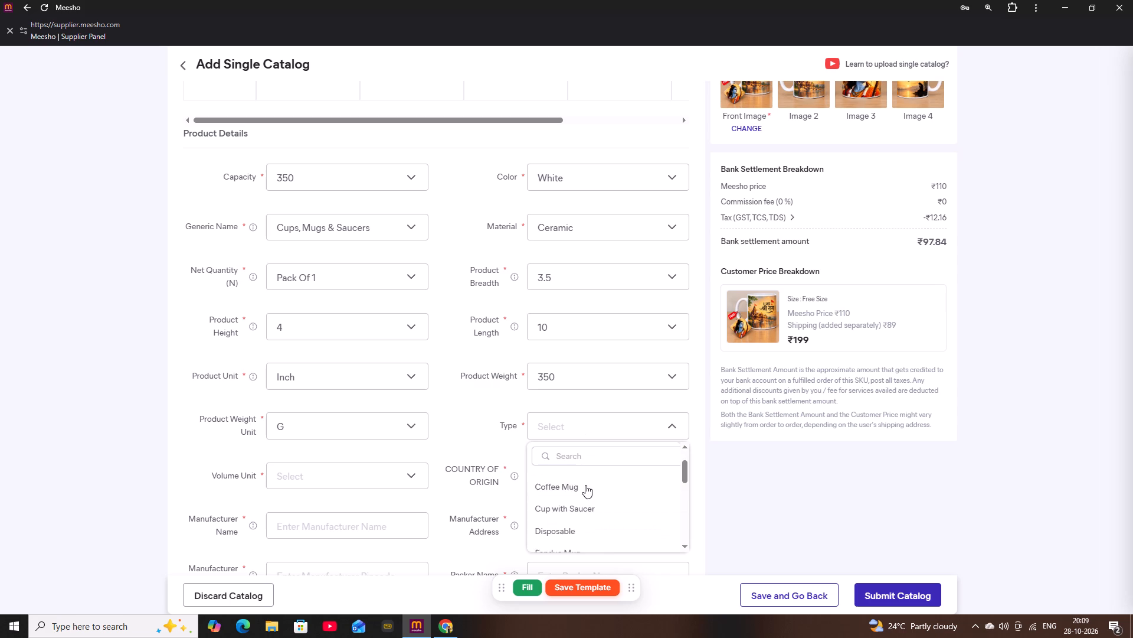
scroll(578, 488, up, 1)
click(582, 520)
scroll(519, 462, down, 2)
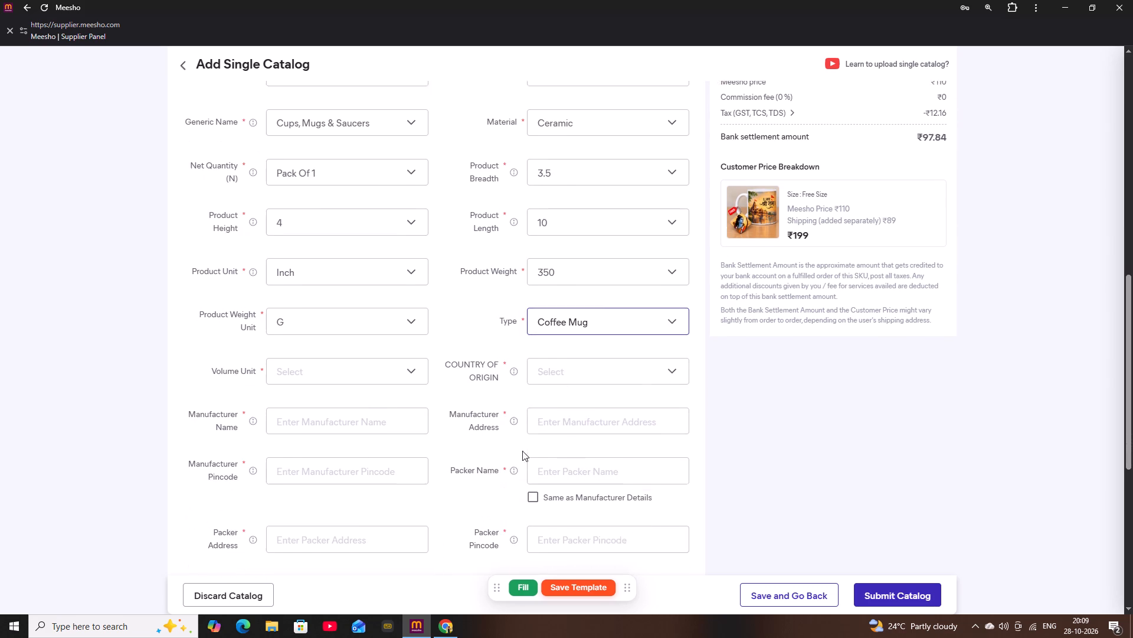
click(370, 365)
click(335, 437)
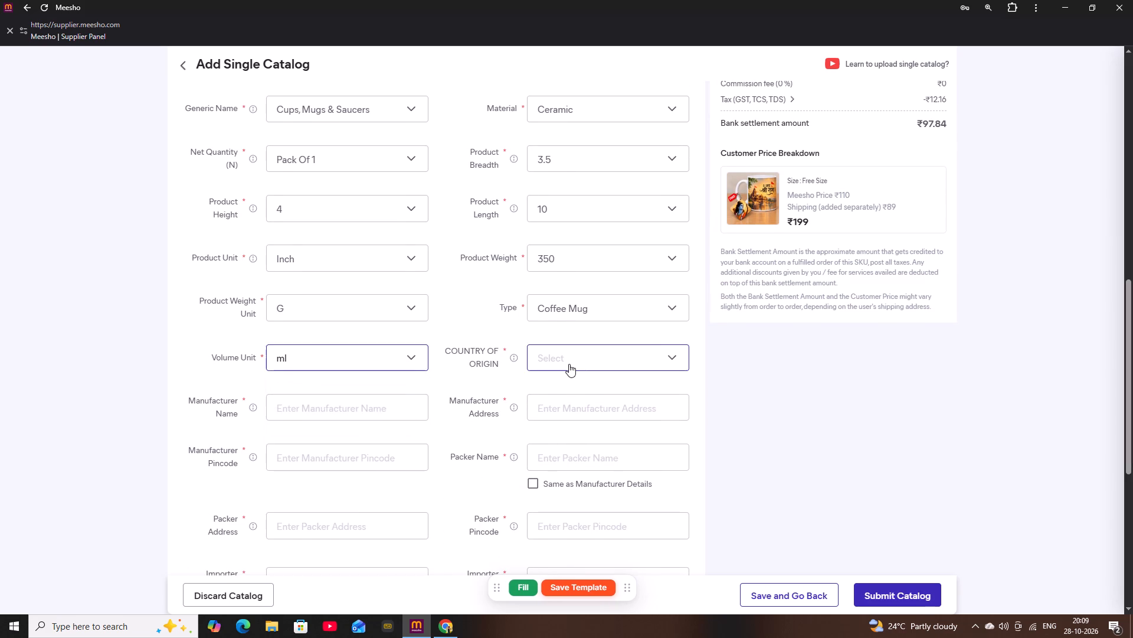
click(569, 364)
click(551, 409)
Fill in Sharma Fashions Hub as manufacturer with its saved address and pincode, and reuse these details for the packer.
click(351, 409)
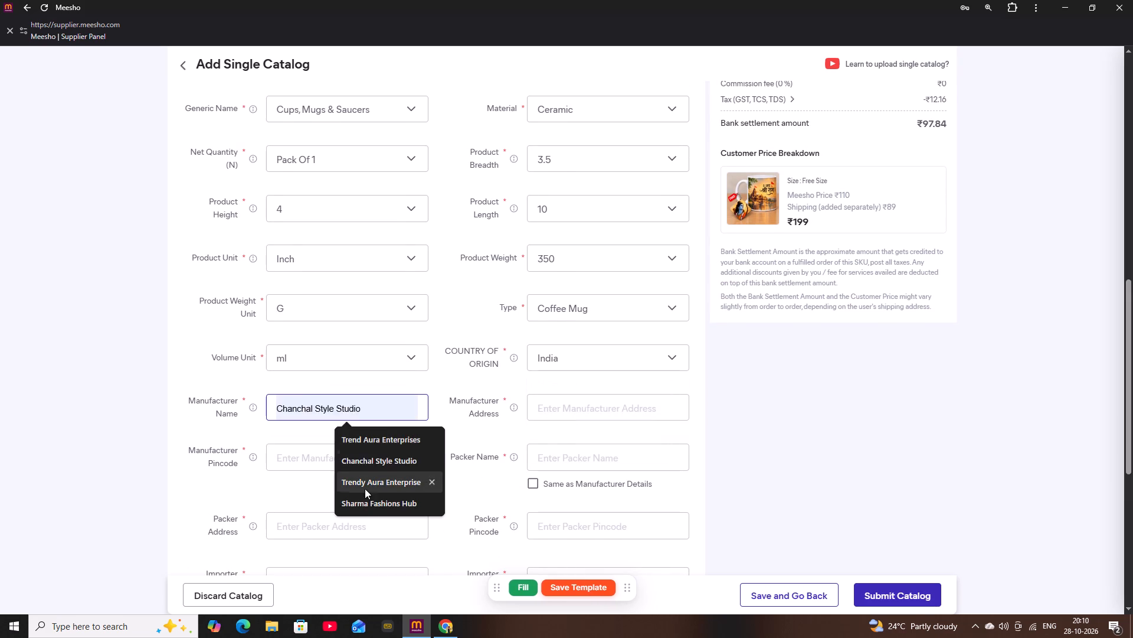
click(364, 509)
click(590, 402)
click(601, 442)
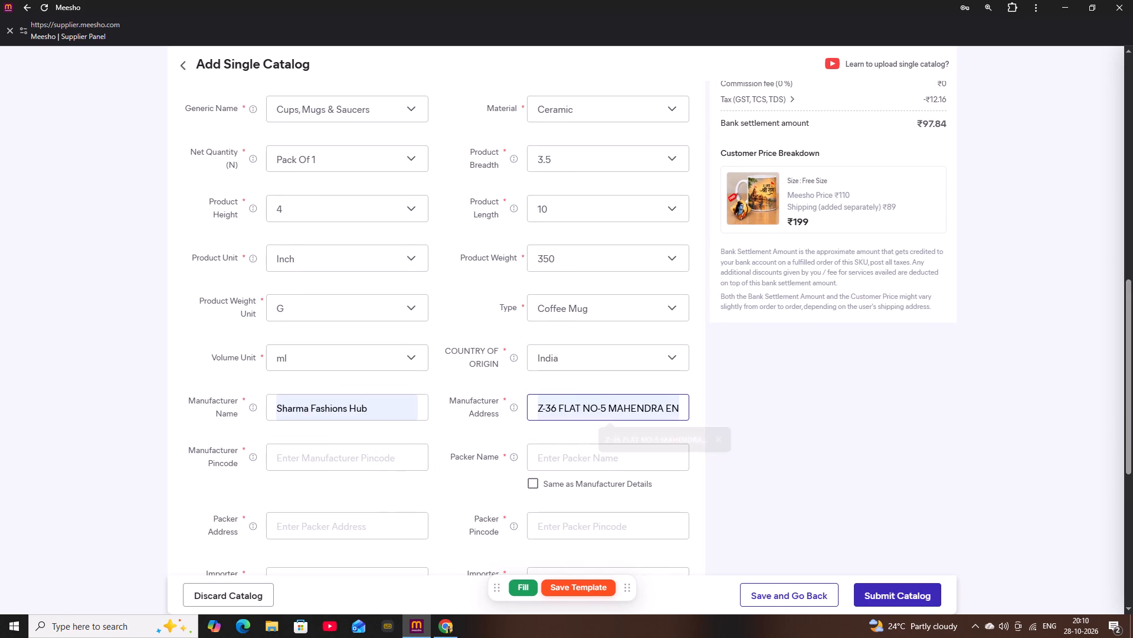
click(384, 470)
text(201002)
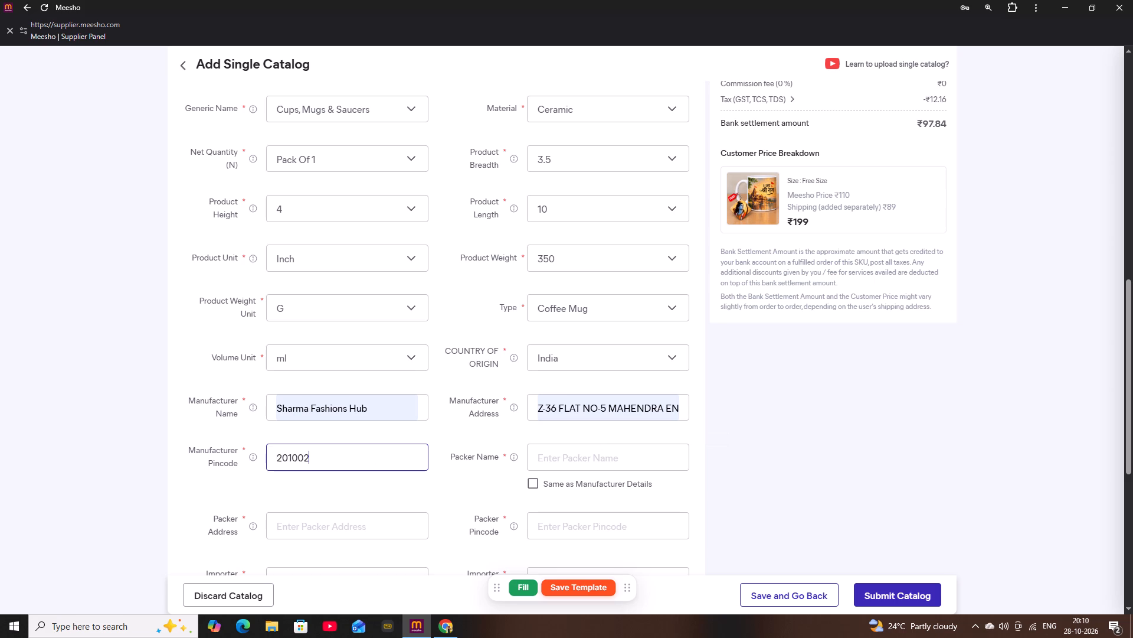
click(913, 464)
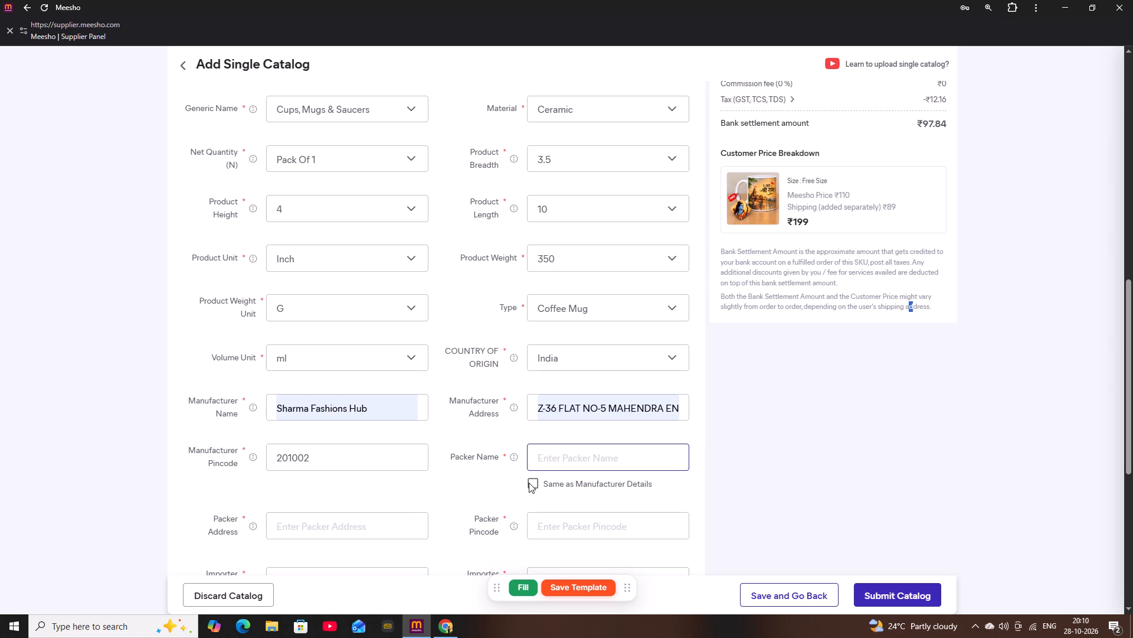
click(529, 483)
Set Add Ons to Key Chain in the other attributes.
scroll(847, 386, down, 2)
drag(1132, 428, 1132, 430)
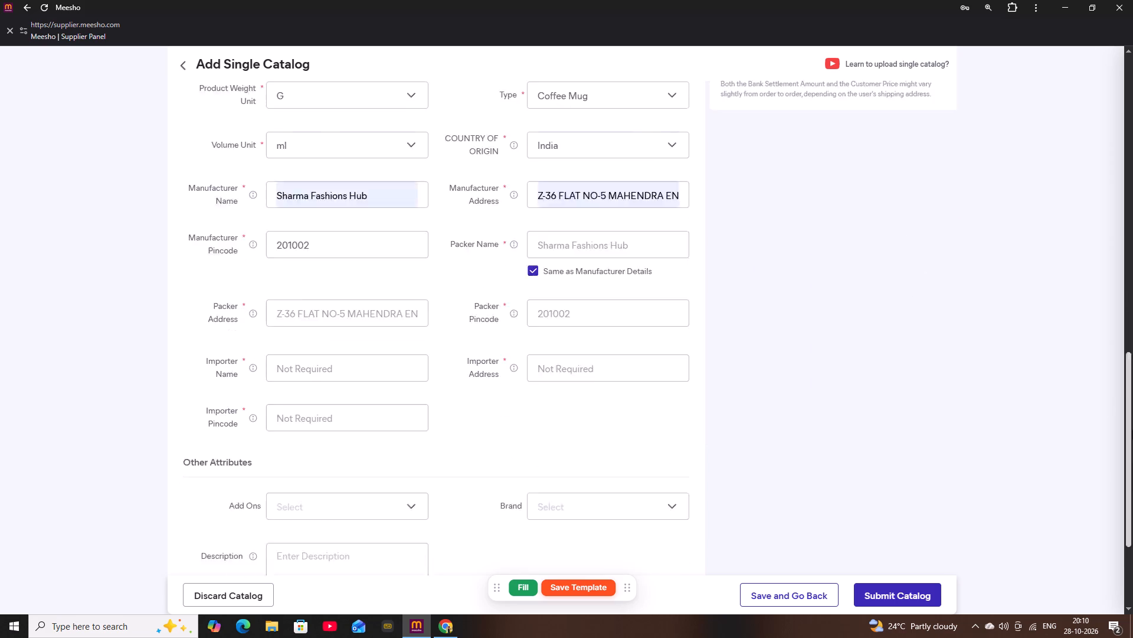
drag(1132, 430, 1132, 580)
click(356, 345)
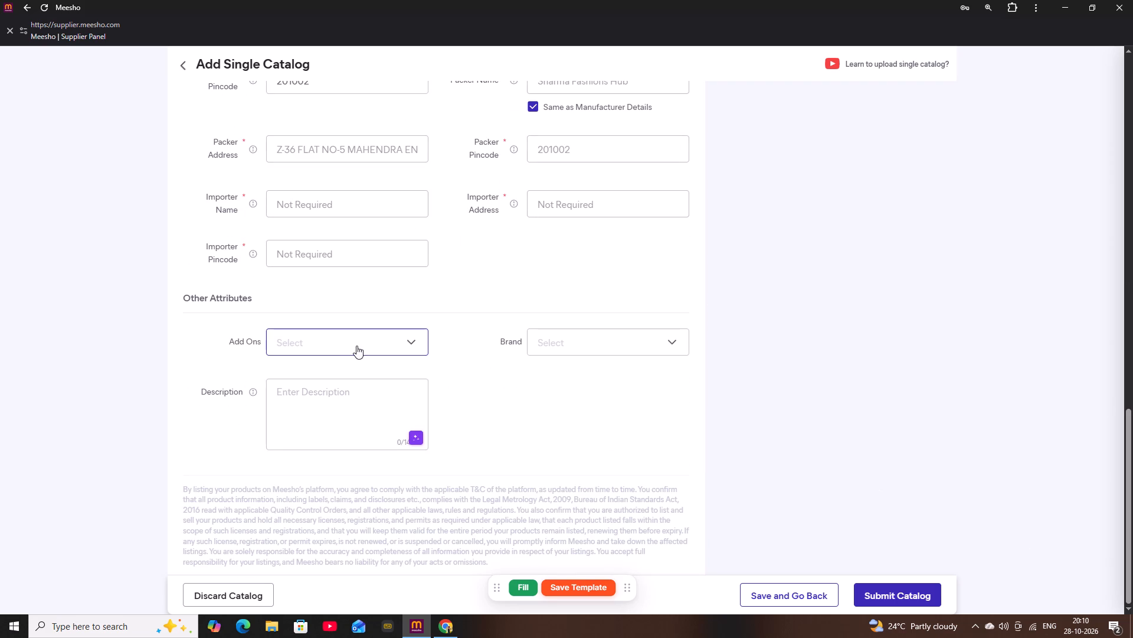
click(313, 447)
click(329, 316)
click(325, 338)
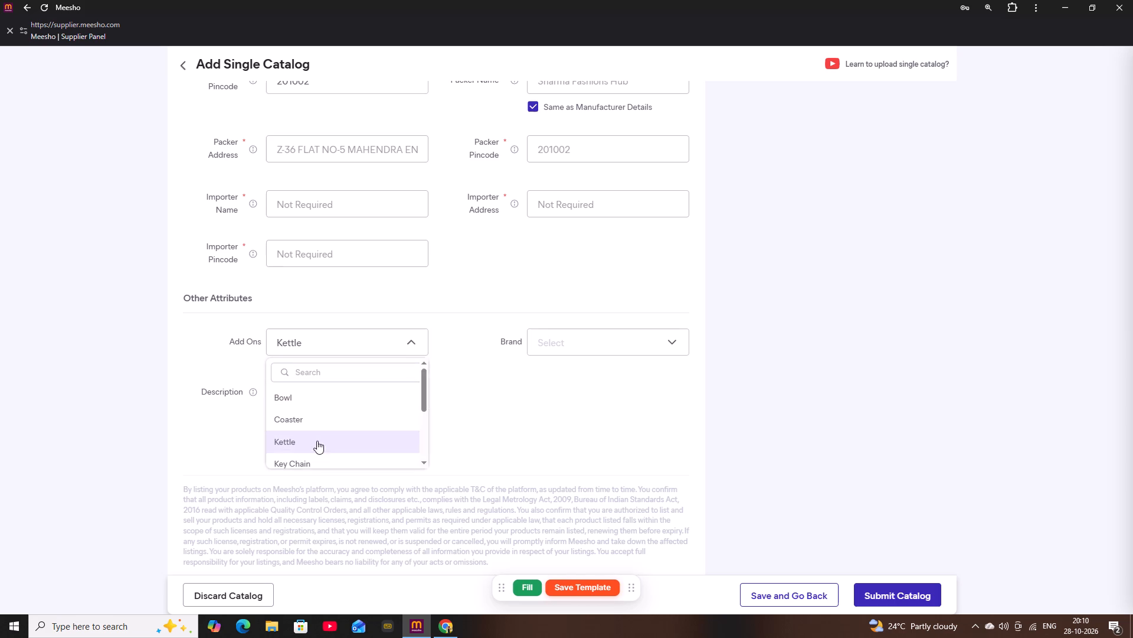
click(313, 455)
scroll(479, 364, down, 1)
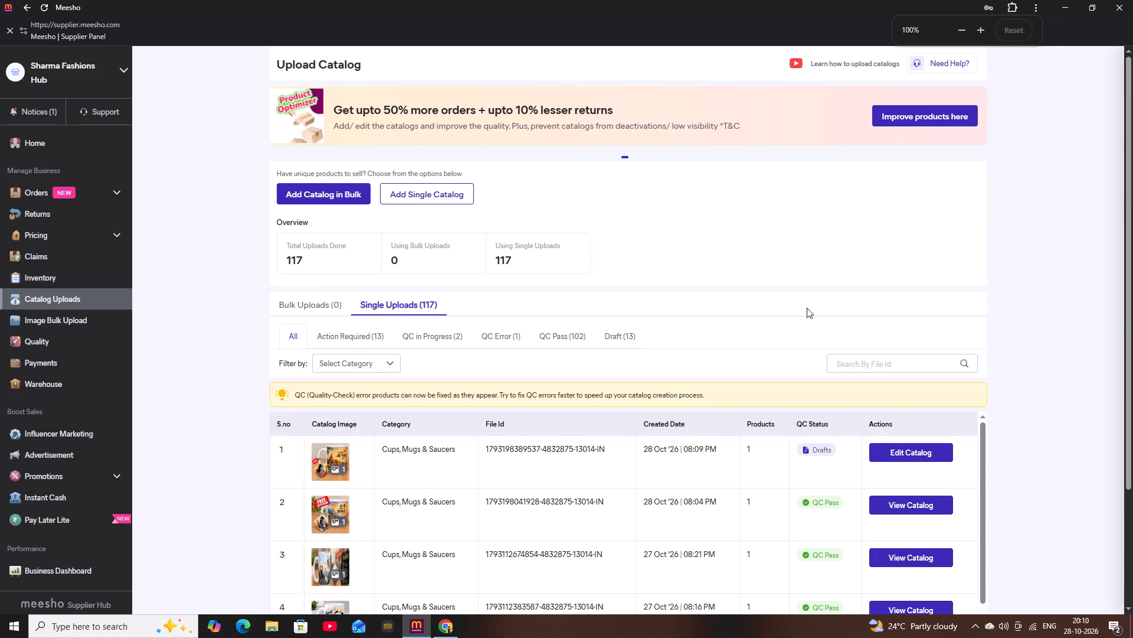
click(926, 445)
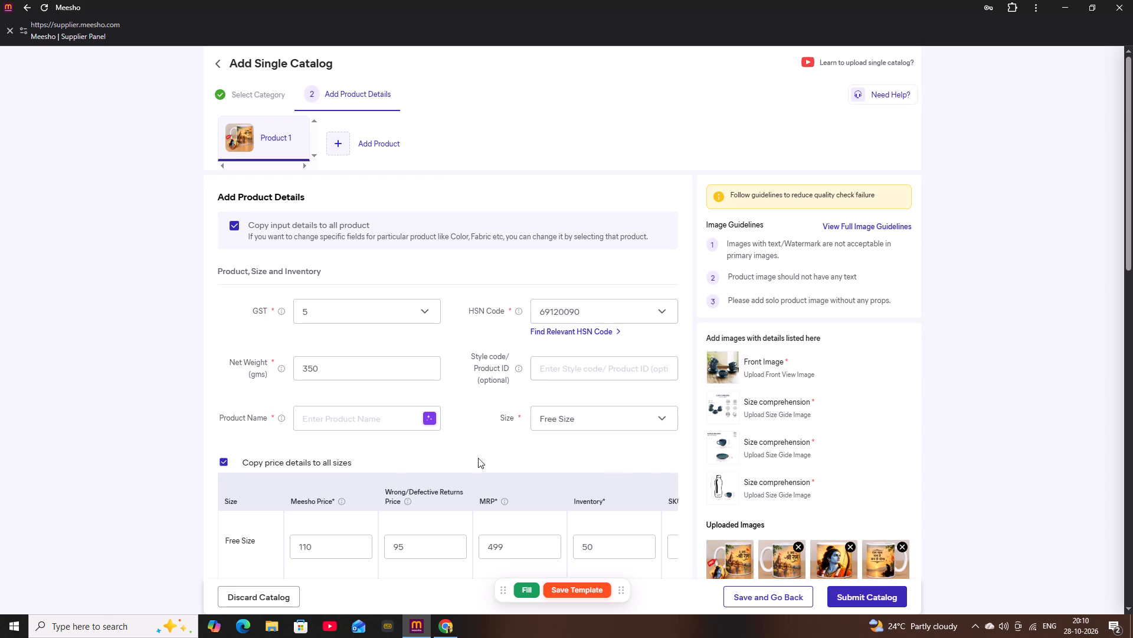
Paste the copied Shri Ram mug title as the catalog's product name.
click(374, 422)
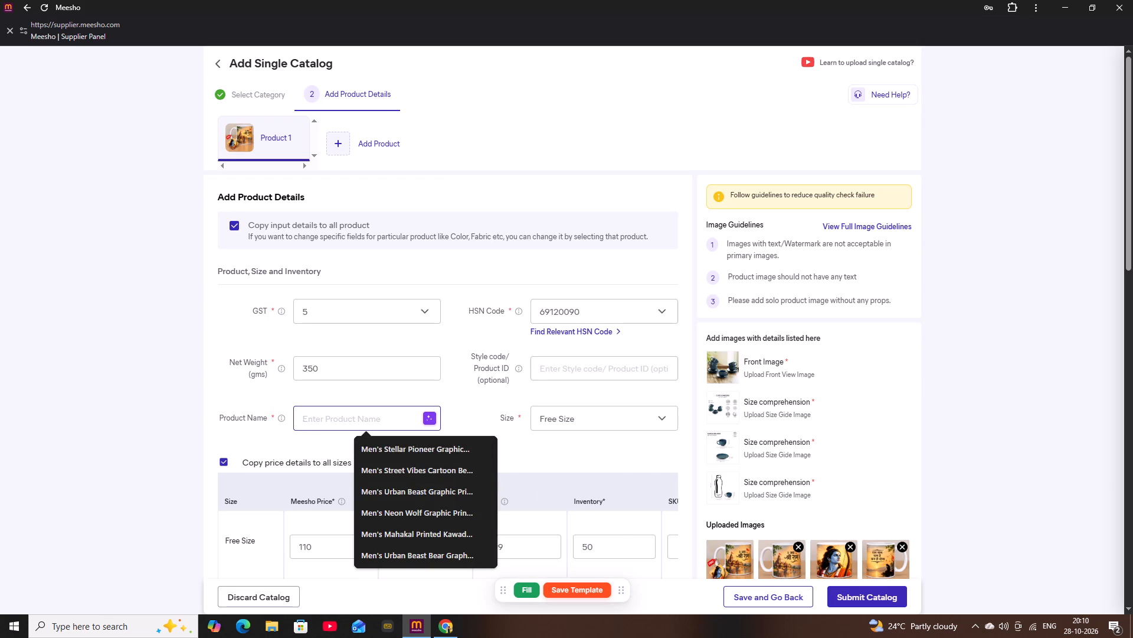
key(ctrl+v)
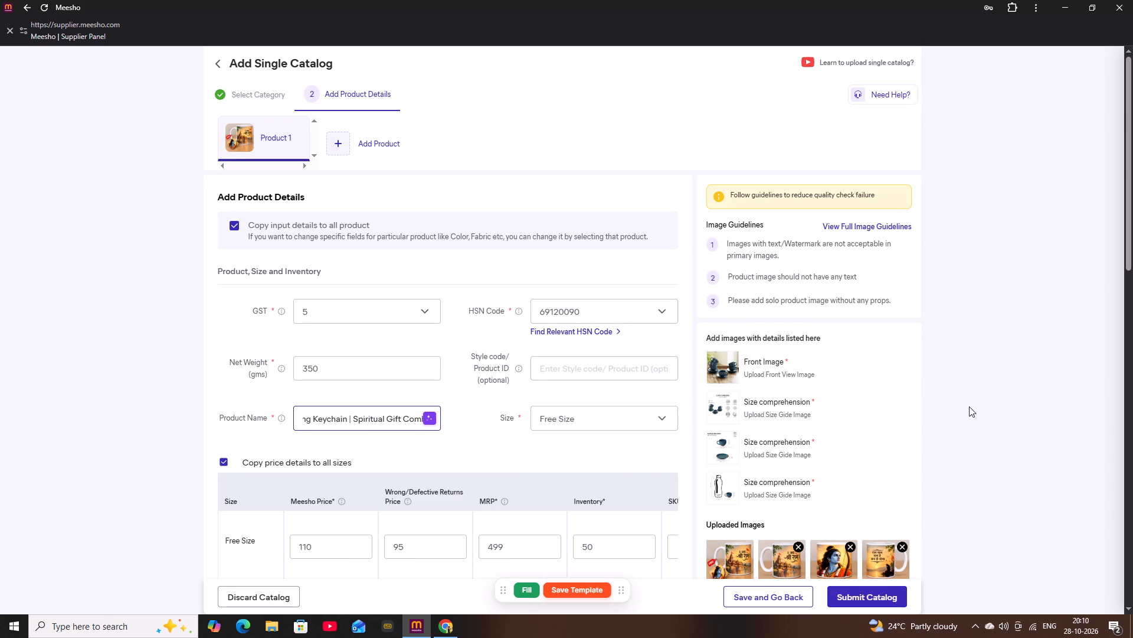
In the product details, set the product unit to Inch, the product weight to 350 and the weight unit to G.
drag(1132, 264, 1132, 619)
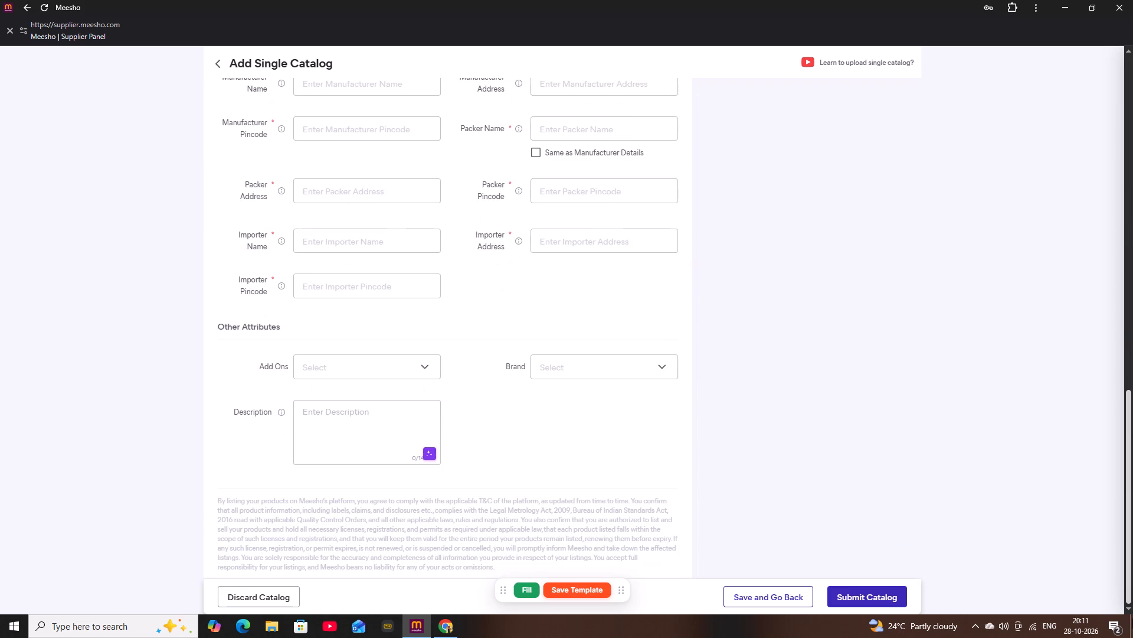
drag(1132, 619, 1132, 363)
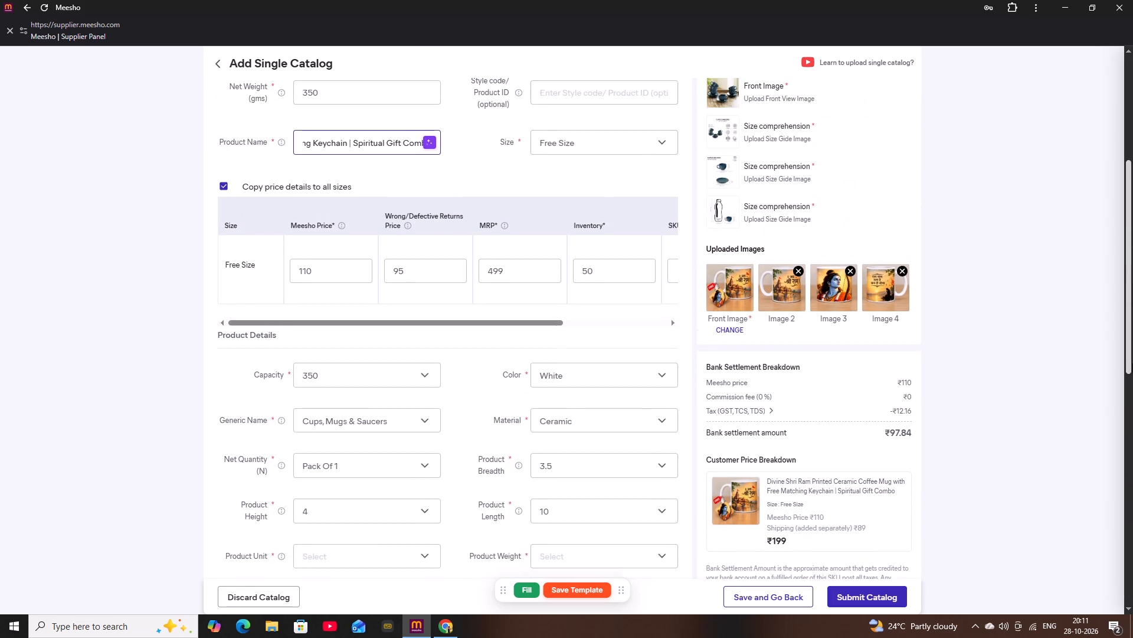
drag(1132, 363, 1132, 432)
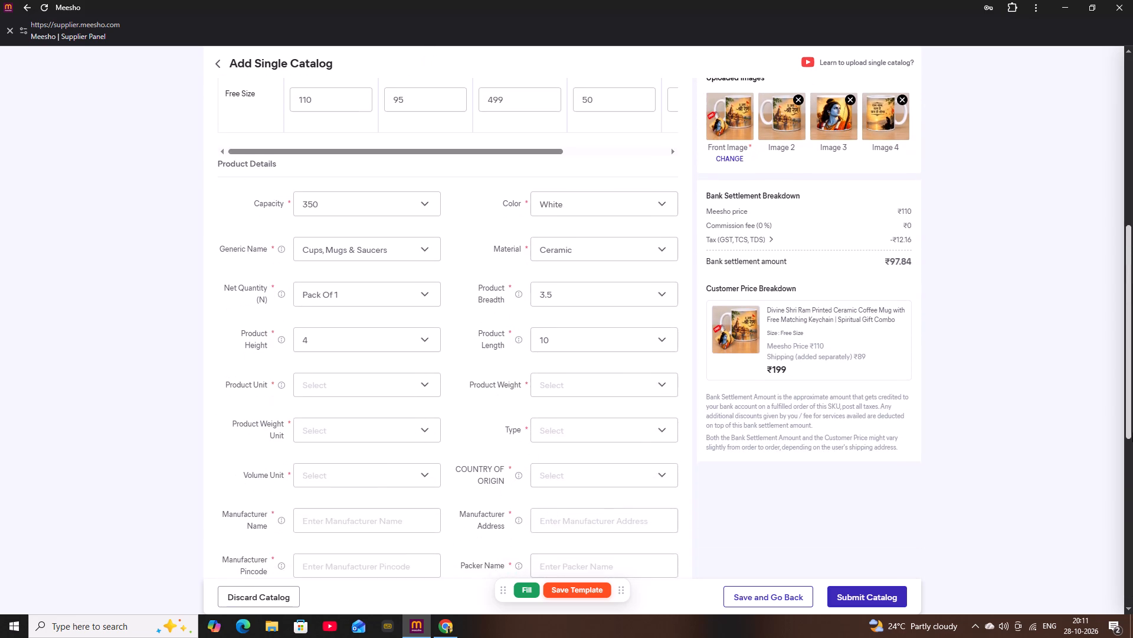
drag(1132, 432, 1124, 445)
click(349, 352)
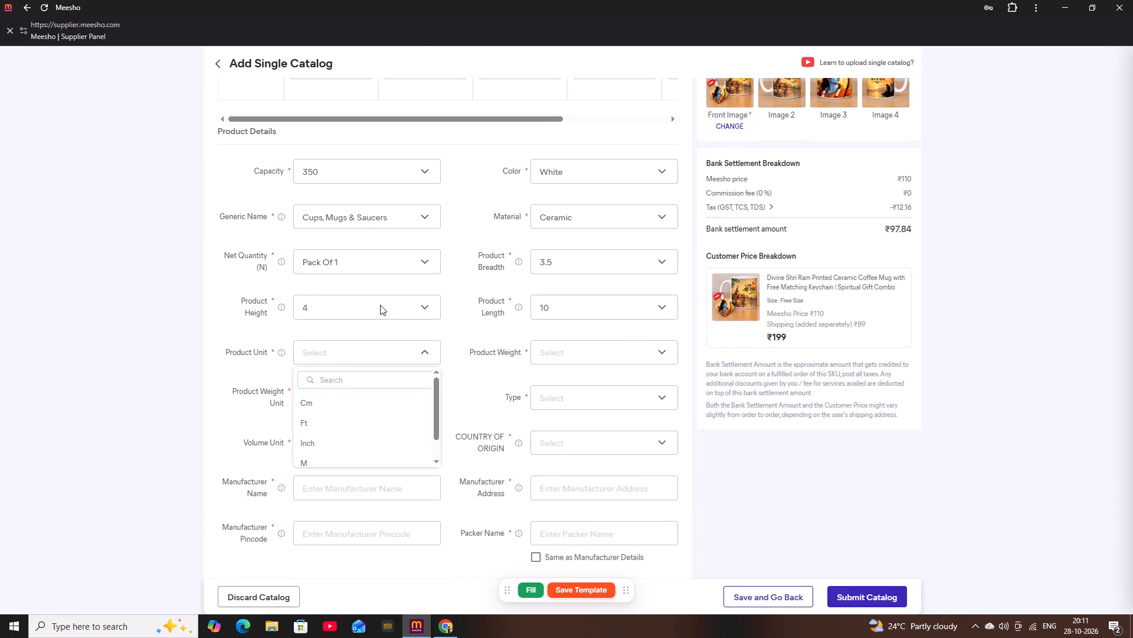
click(343, 435)
click(648, 351)
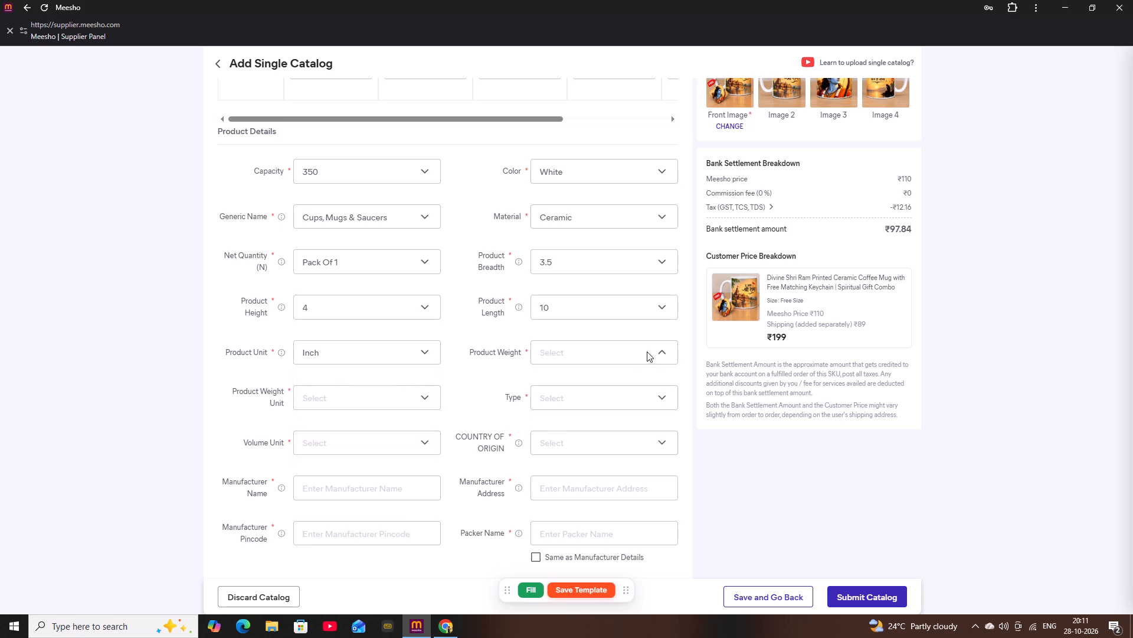
click(597, 380)
key(3)
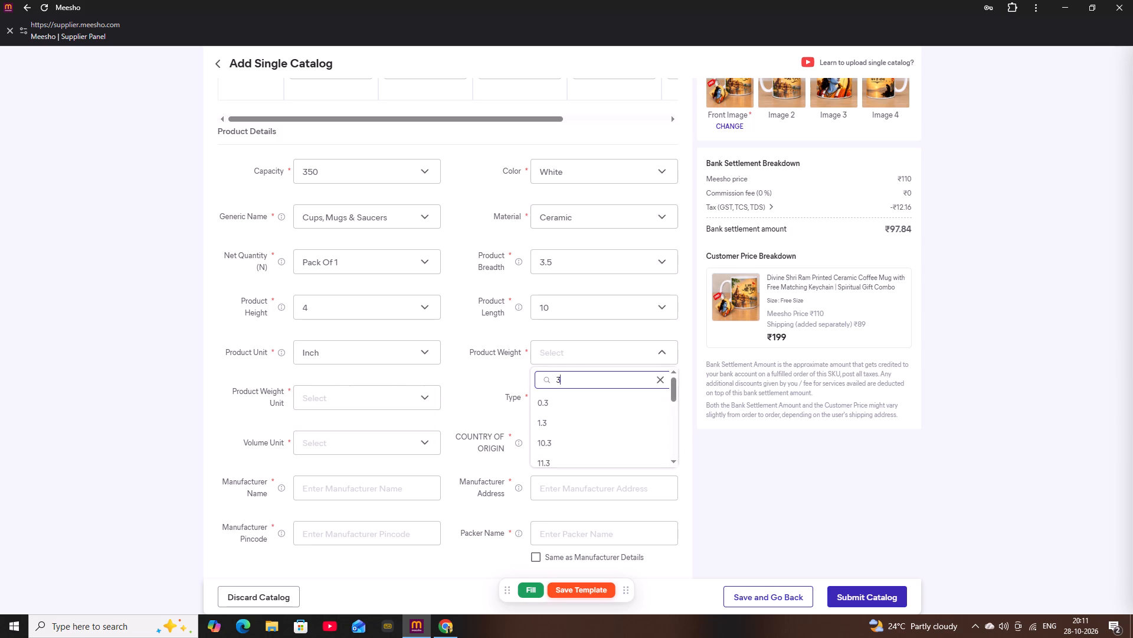
text(50)
click(543, 401)
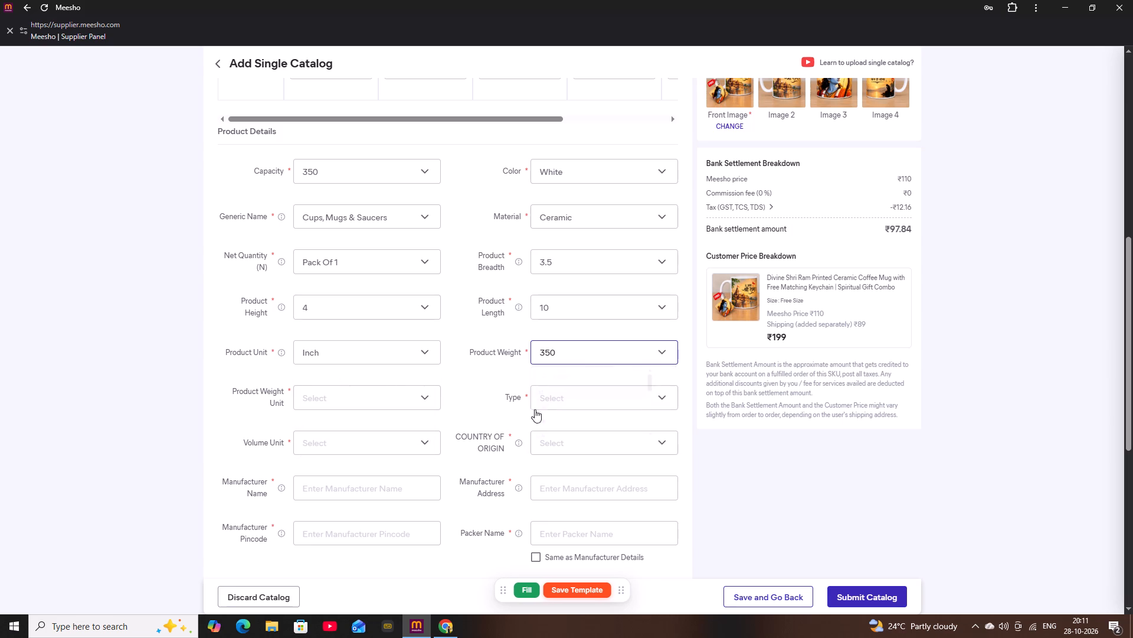
click(377, 401)
click(352, 445)
Set the type to Coffee Mug, the volume unit to ml and the country of origin to India.
click(660, 393)
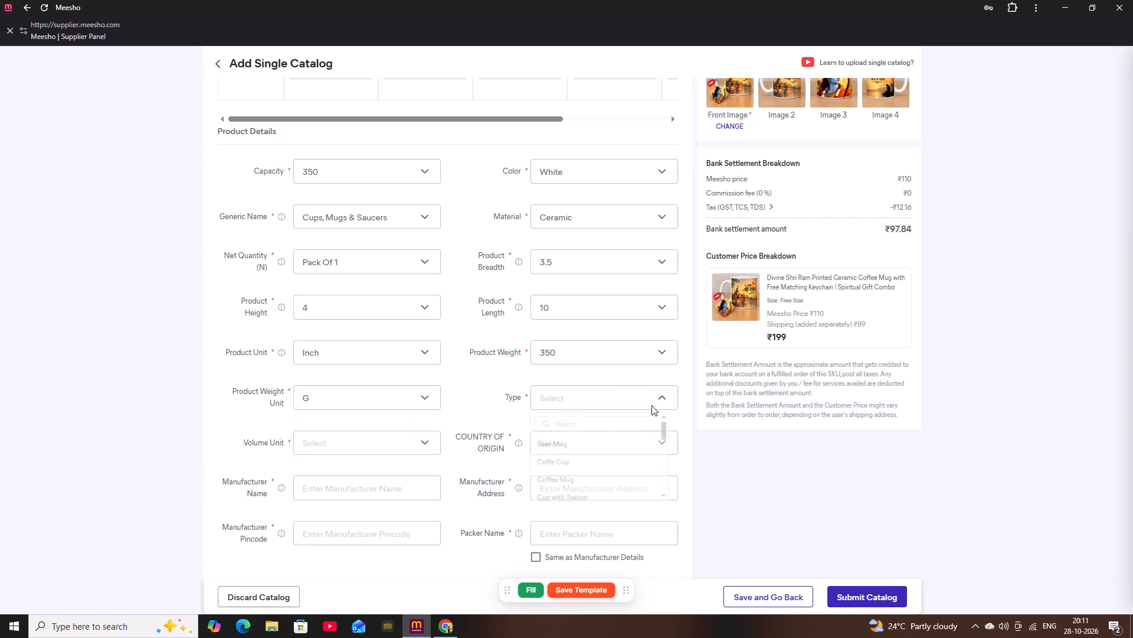
click(596, 489)
scroll(379, 463, down, 1)
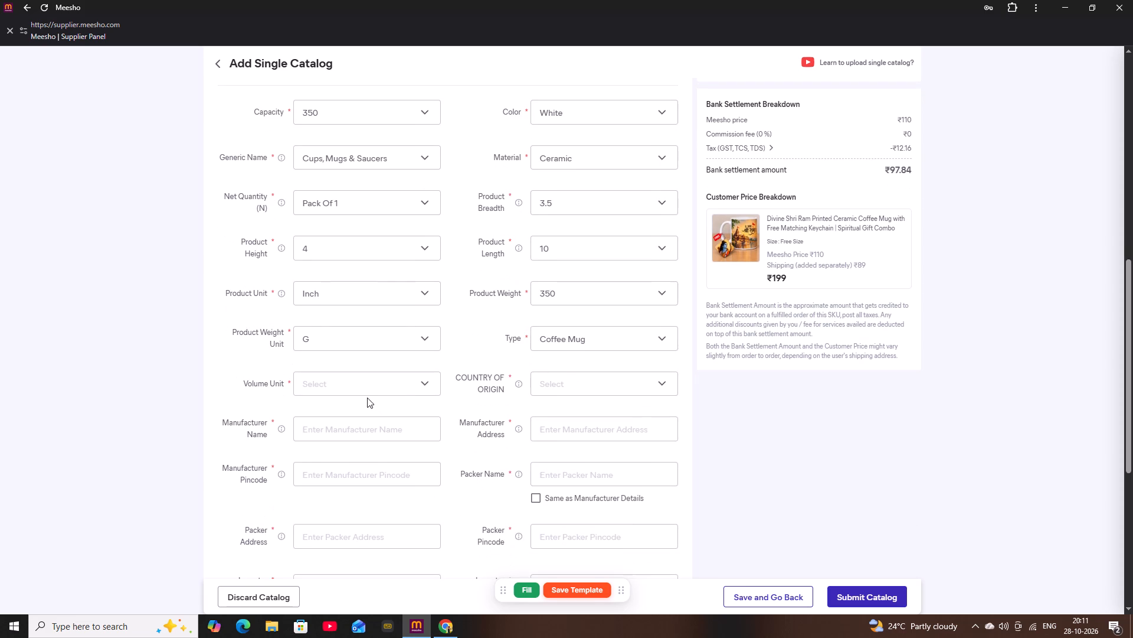
click(361, 386)
click(346, 455)
click(629, 391)
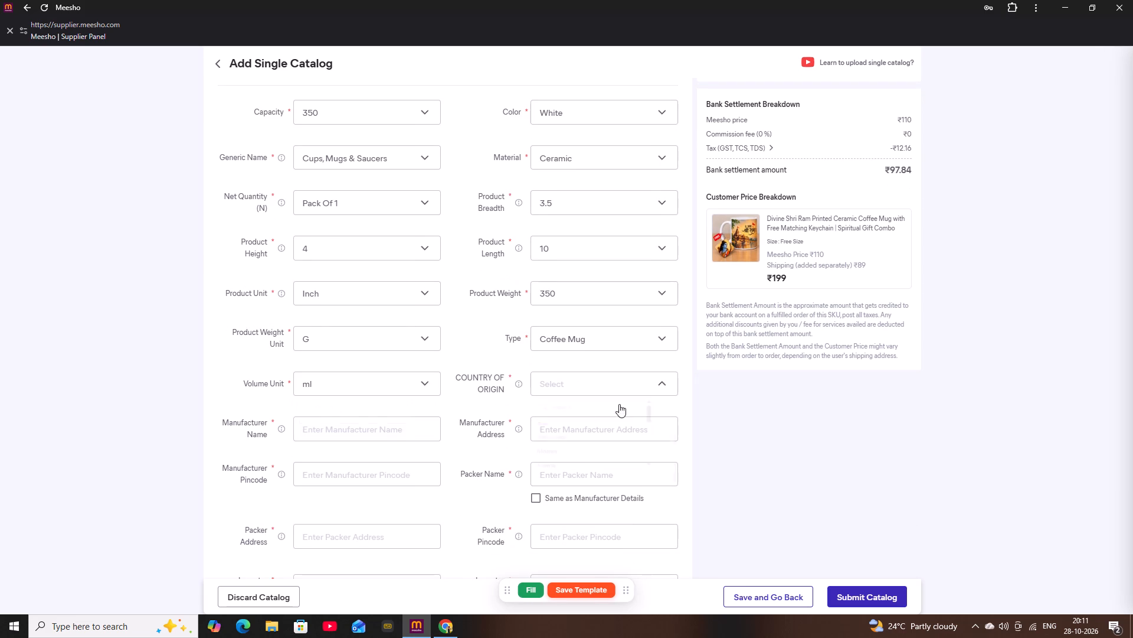
click(578, 440)
Fill in Sharma Fashions Hub as manufacturer with its saved address and pincode, and reuse these details for the packer.
click(375, 430)
click(379, 520)
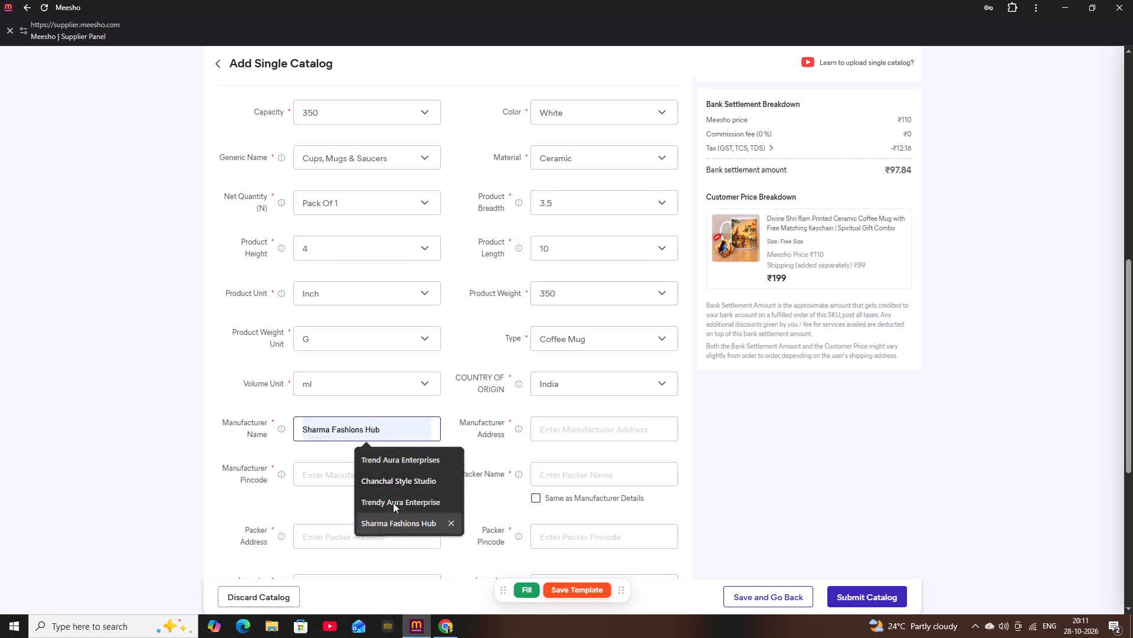
click(670, 415)
click(617, 440)
click(614, 464)
click(367, 466)
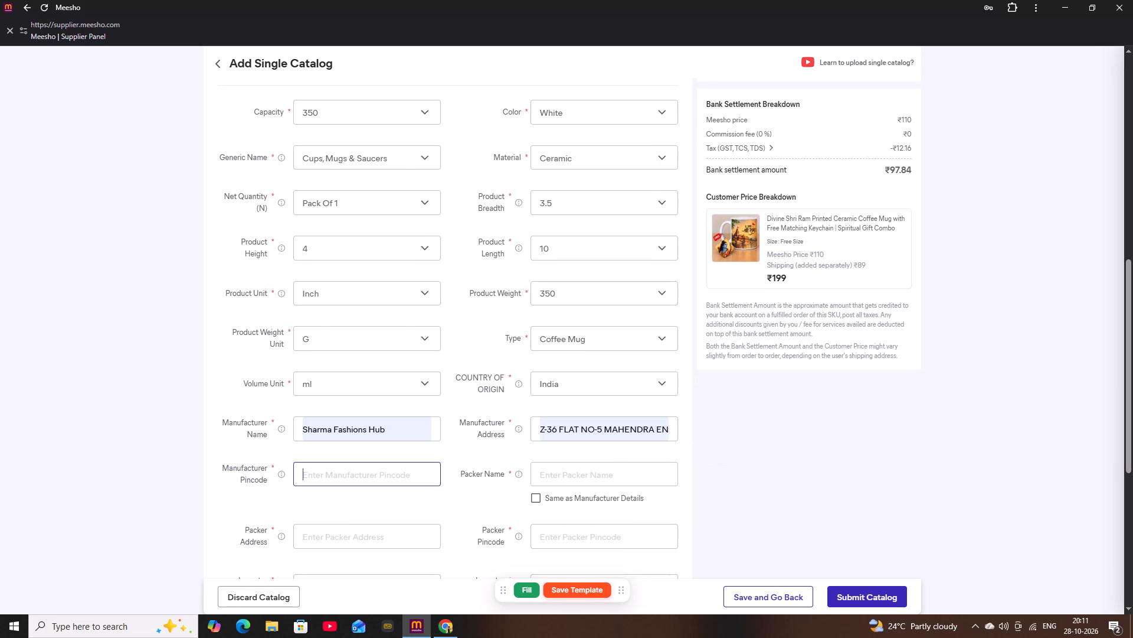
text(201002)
scroll(453, 519, down, 3)
click(536, 318)
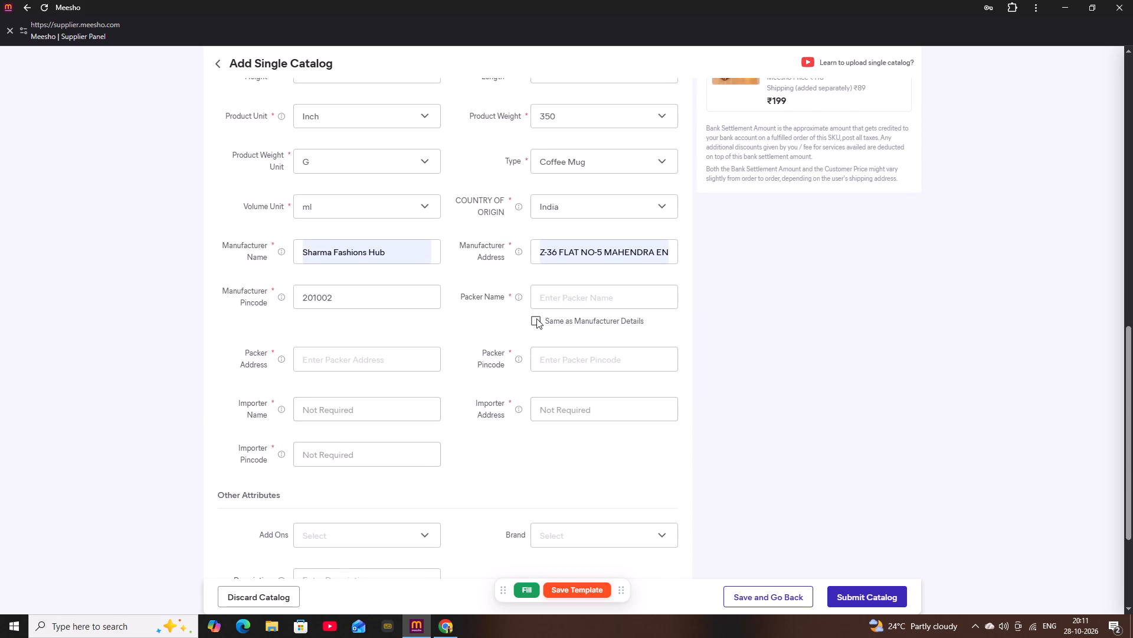
click(536, 318)
Set Add Ons to Key Chain in the other attributes.
scroll(592, 373, down, 1)
click(333, 493)
click(348, 483)
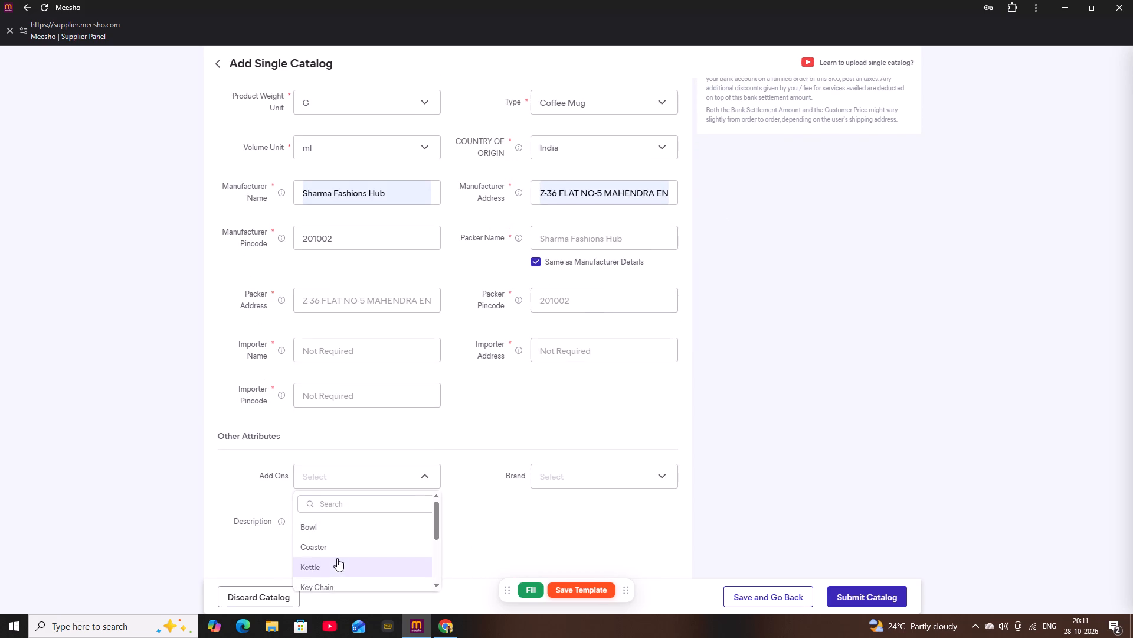
click(328, 582)
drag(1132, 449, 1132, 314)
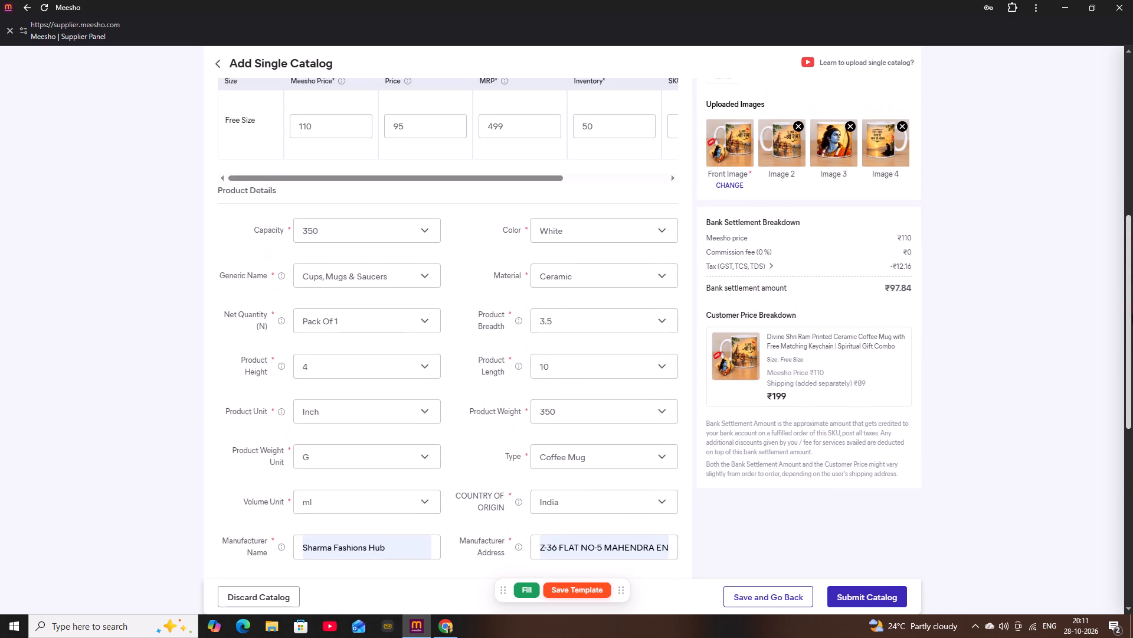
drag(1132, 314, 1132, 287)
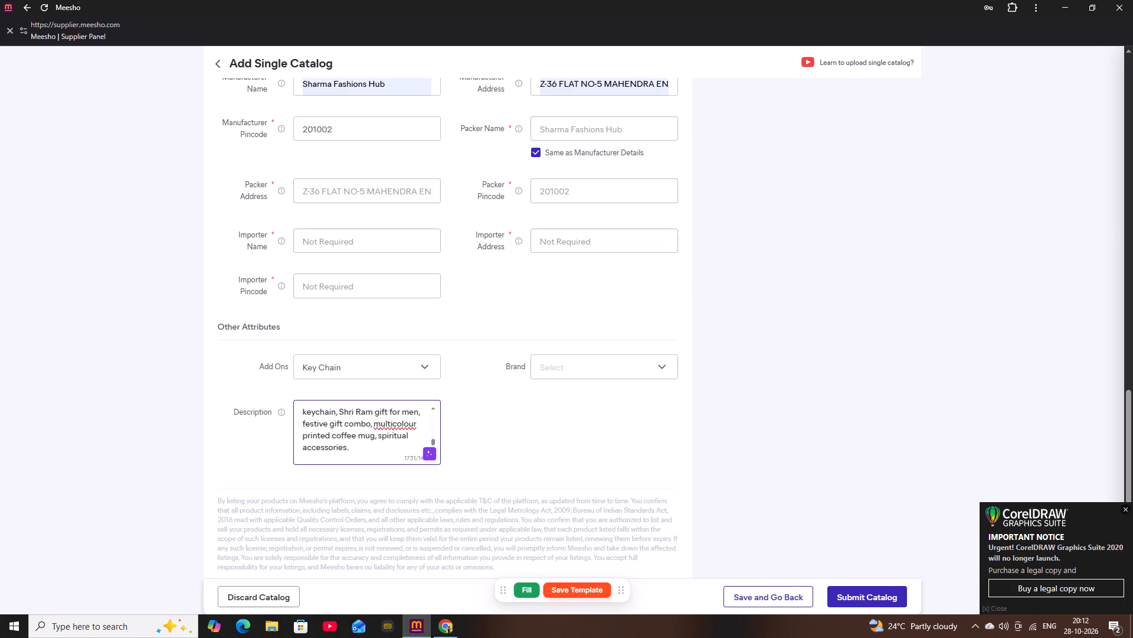
Delete the "Searchable Keywords" heading from the pasted Description, keeping the keywords below it.
scroll(393, 451, up, 3)
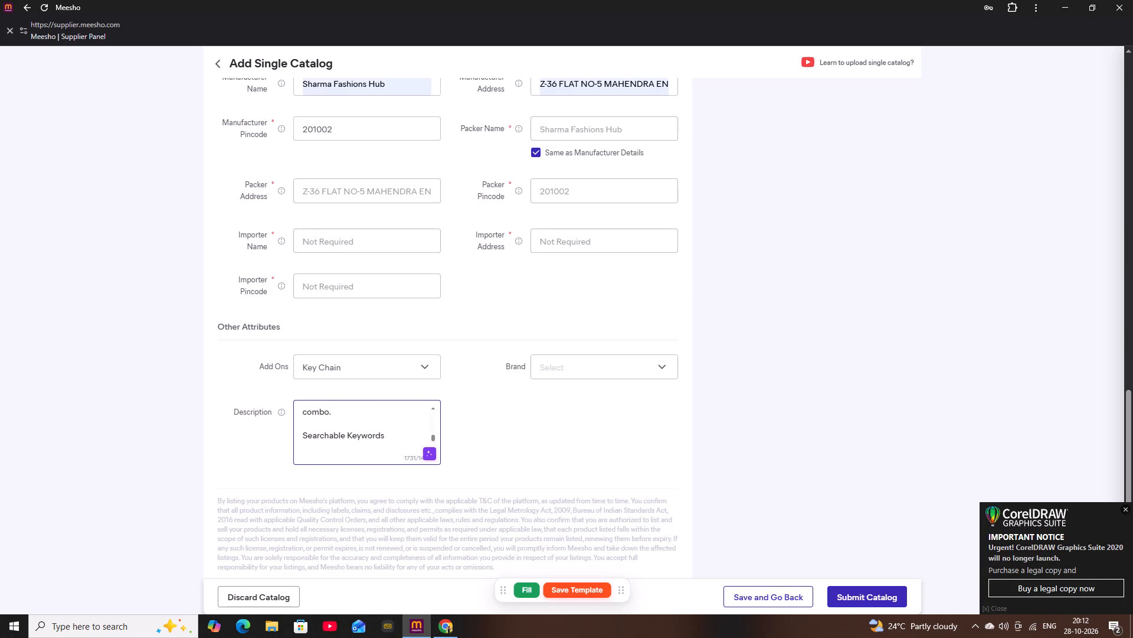
click(386, 440)
key(BackSpace)
key(BackSpace)
key(BackSpace)
key(BackSpace)
key(BackSpace)
key(BackSpace)
key(BackSpace)
key(BackSpace)
key(BackSpace)
key(BackSpace)
key(BackSpace)
key(BackSpace)
key(BackSpace)
key(BackSpace)
key(BackSpace)
key(BackSpace)
key(BackSpace)
key(BackSpace)
key(BackSpace)
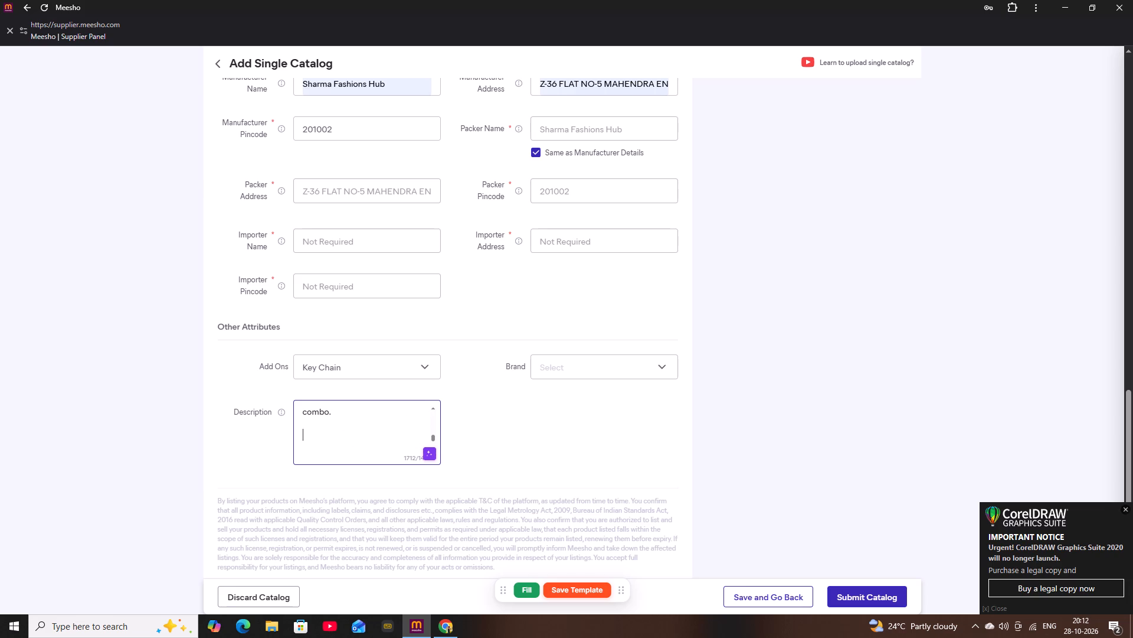
key(BackSpace)
Dismiss the CorelDRAW licence notice.
scroll(710, 318, up, 2)
scroll(777, 267, up, 4)
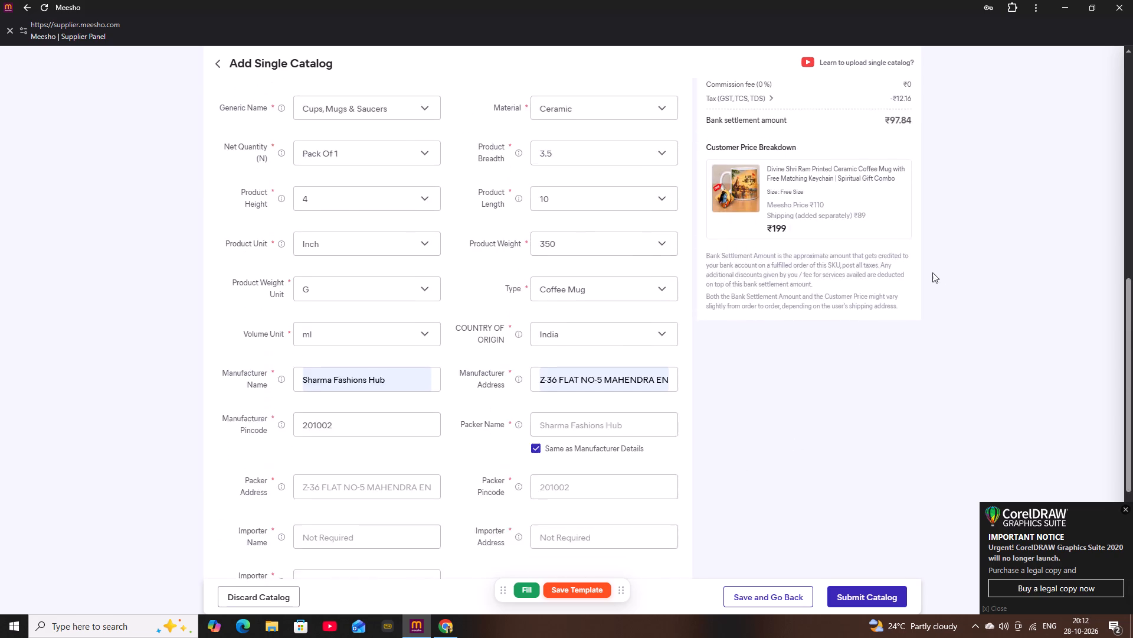
scroll(932, 272, up, 1)
click(1128, 514)
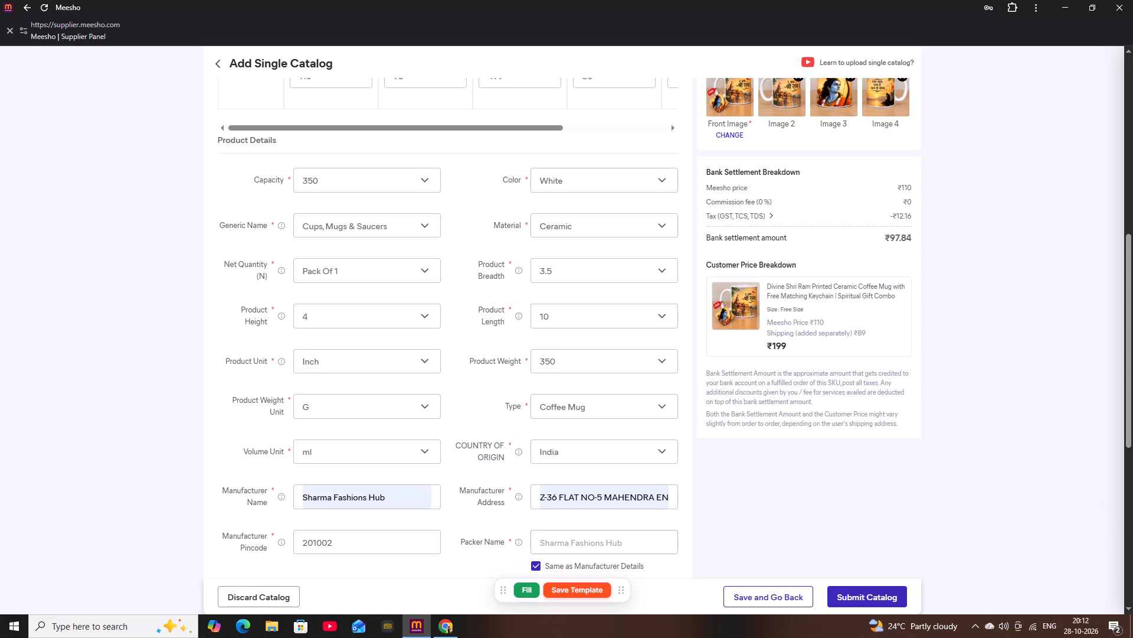
Use the image extension to upload panda keychain Image 4, marked ₹45 shipping, as the catalog's front image and recalculate the price breakdown.
scroll(795, 383, up, 3)
scroll(869, 331, up, 2)
click(1008, 4)
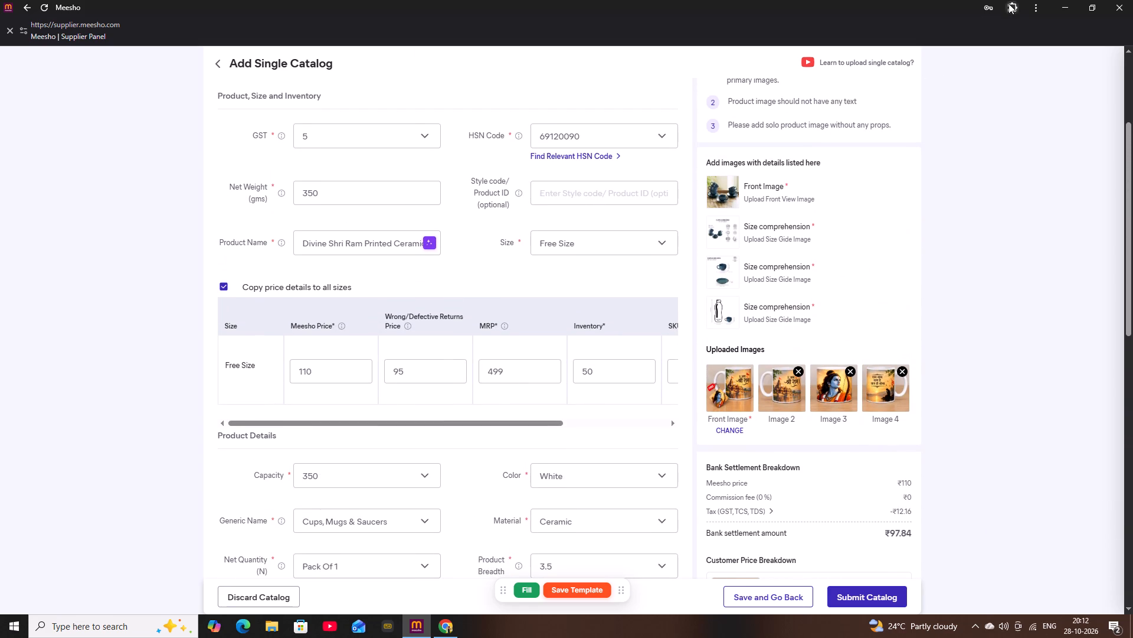
click(921, 89)
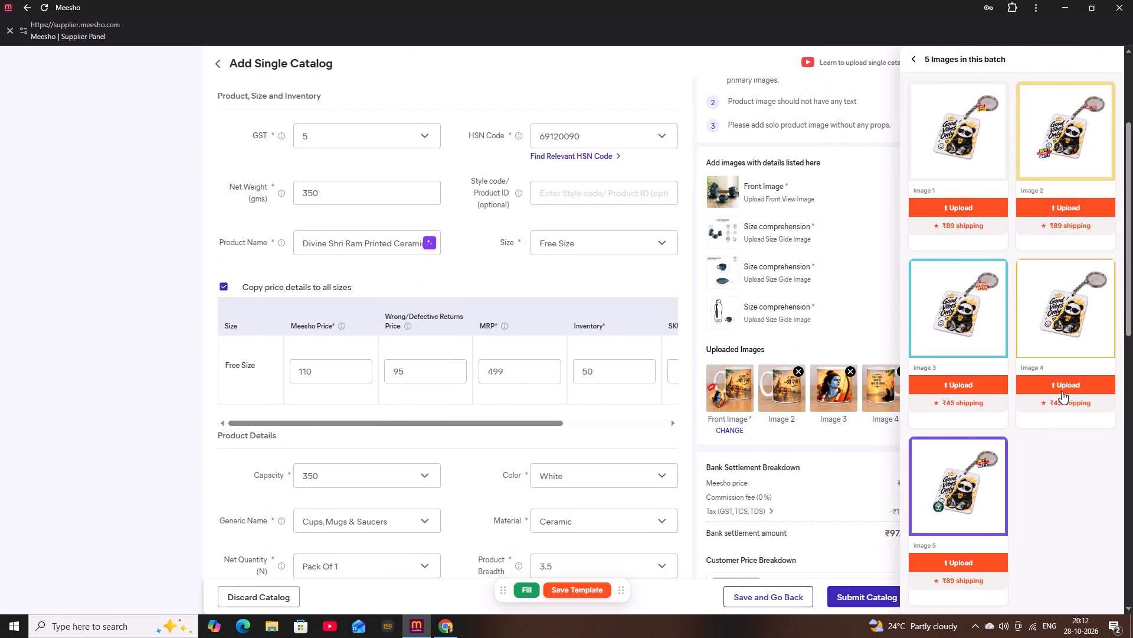
click(1069, 372)
click(1065, 382)
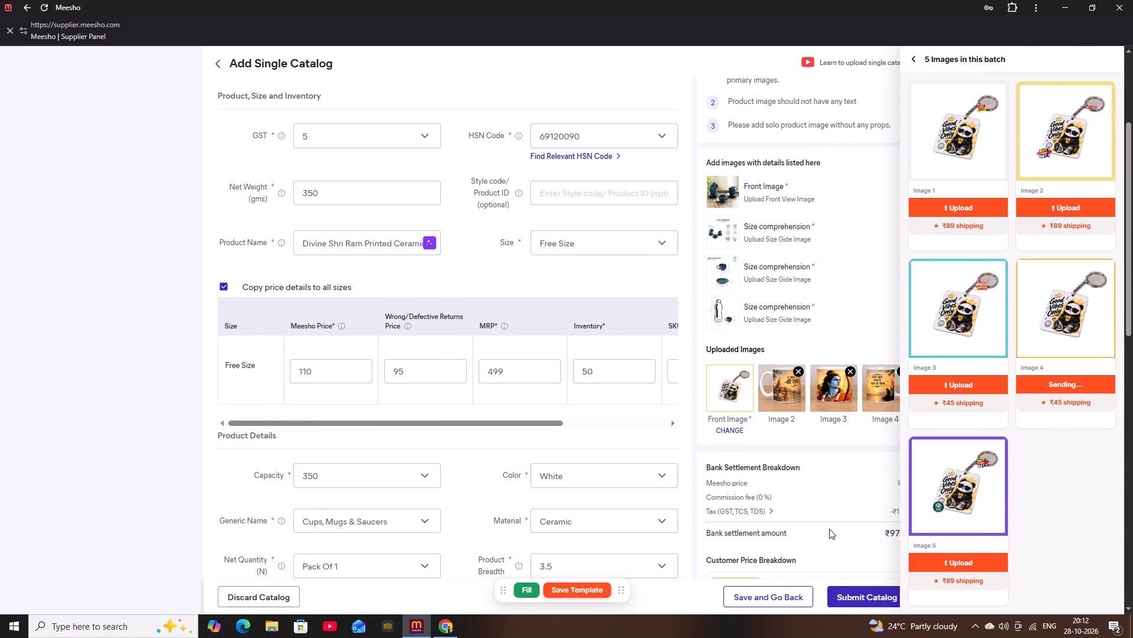
click(829, 529)
drag(1132, 256, 1132, 301)
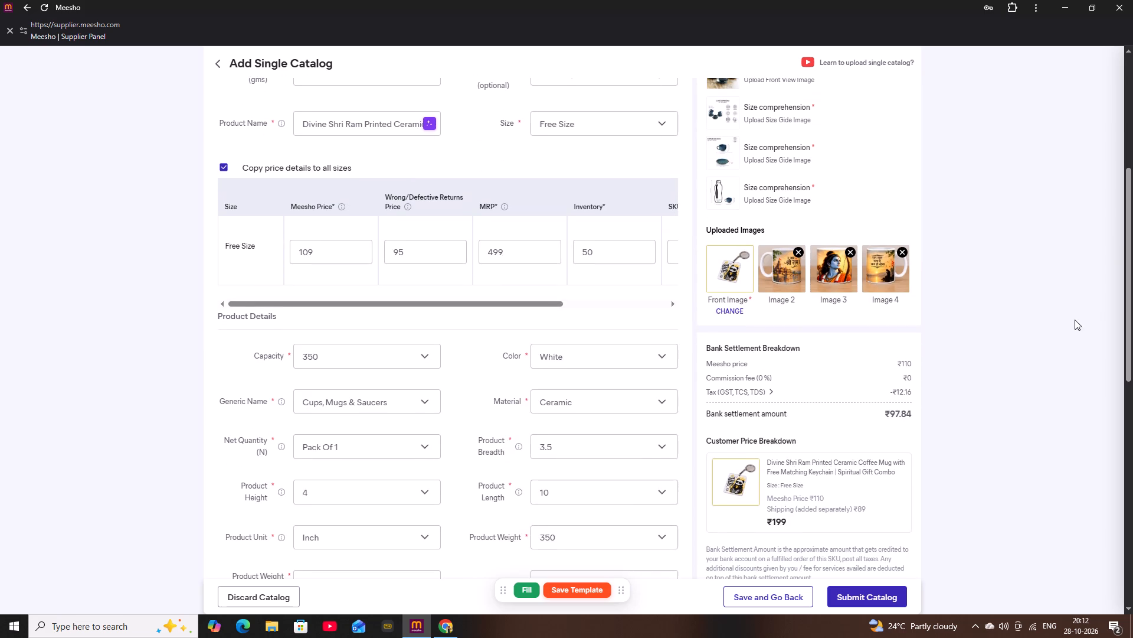
click(1041, 341)
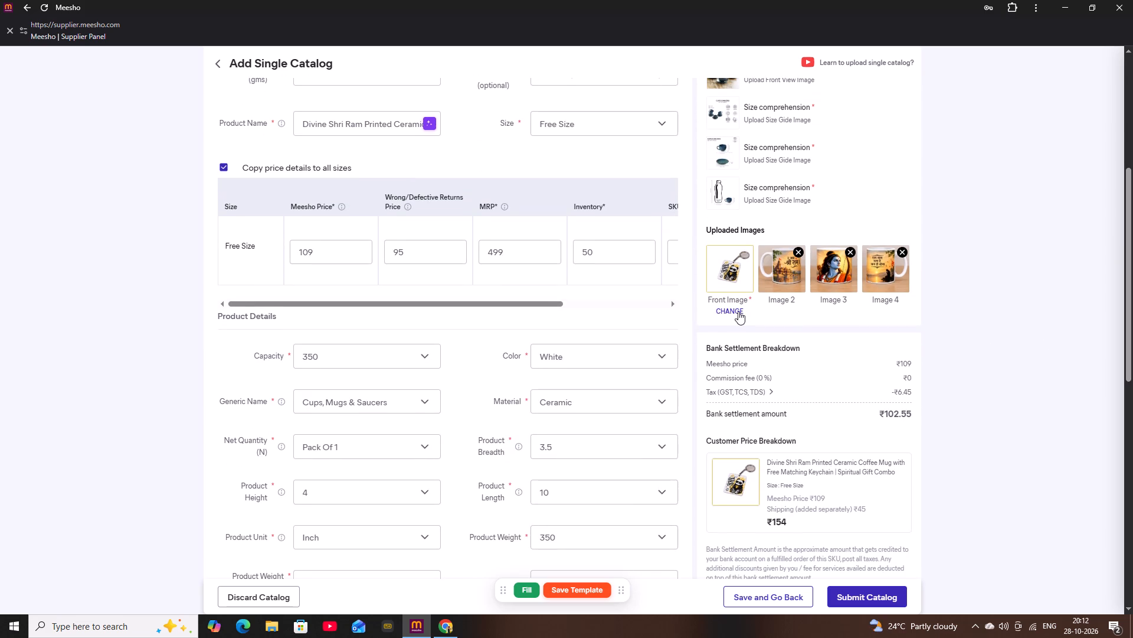
Replace the front image with picture 8, the Shri Ram mug and keychain, from the USB drive's Pictures folder.
click(738, 311)
click(157, 187)
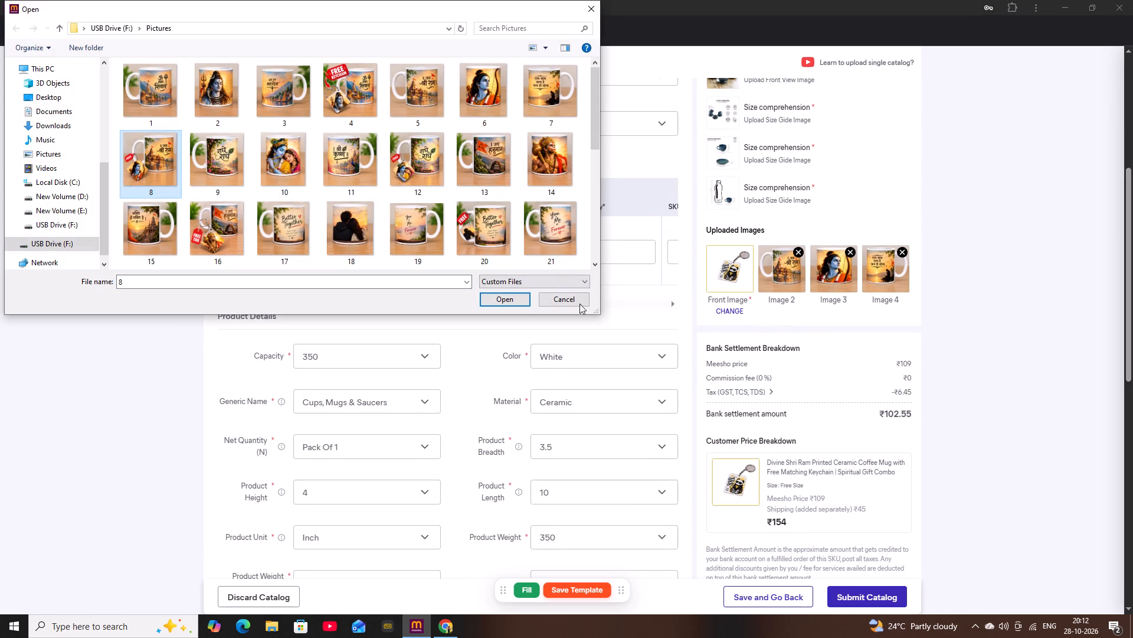
click(484, 301)
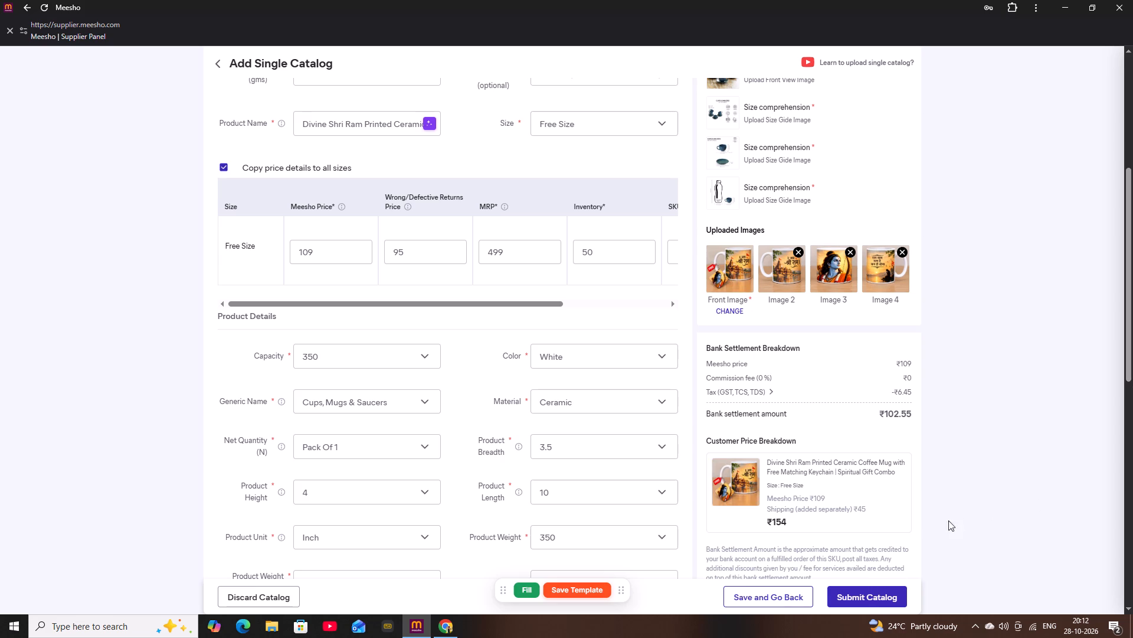
Submit the catalog for quality check, acknowledging that all its products are not branded or illegal to sell.
click(877, 594)
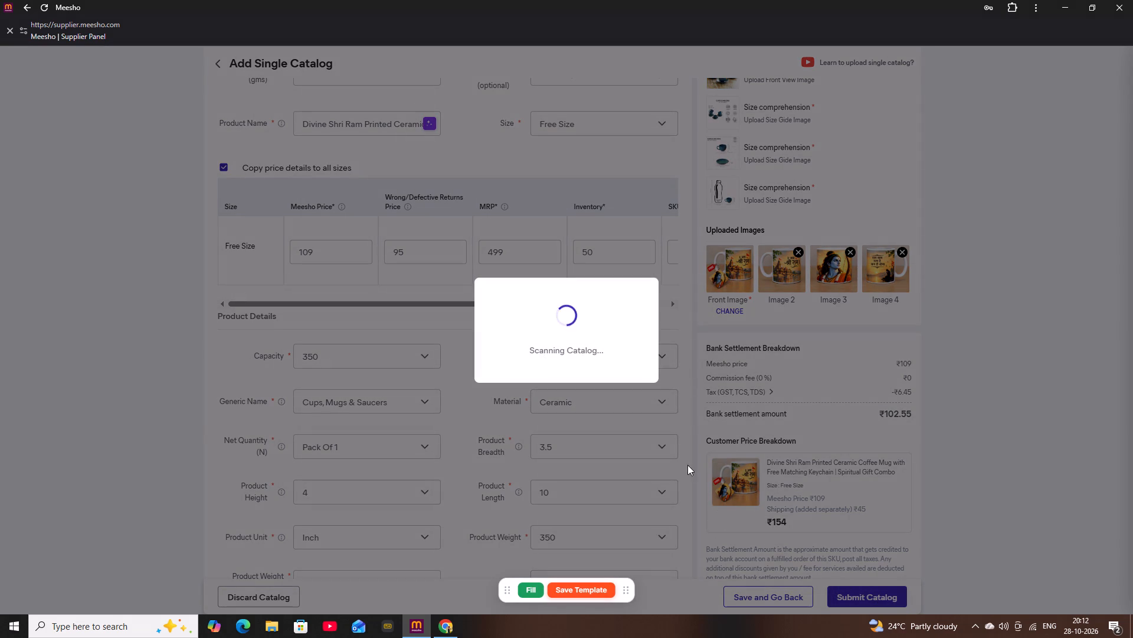
click(369, 496)
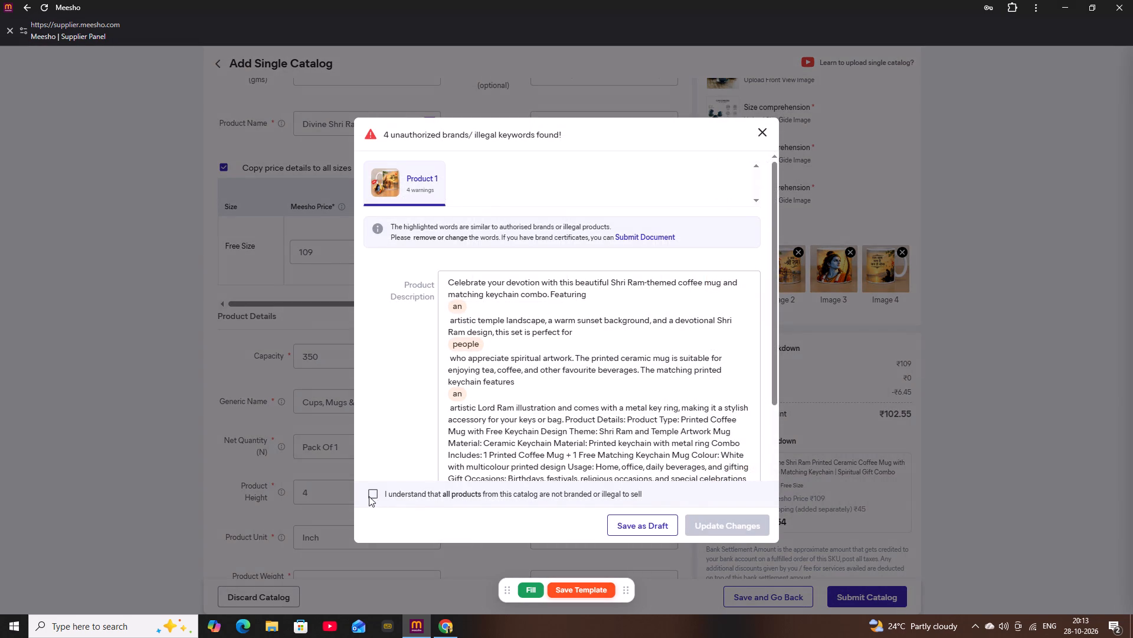
click(369, 493)
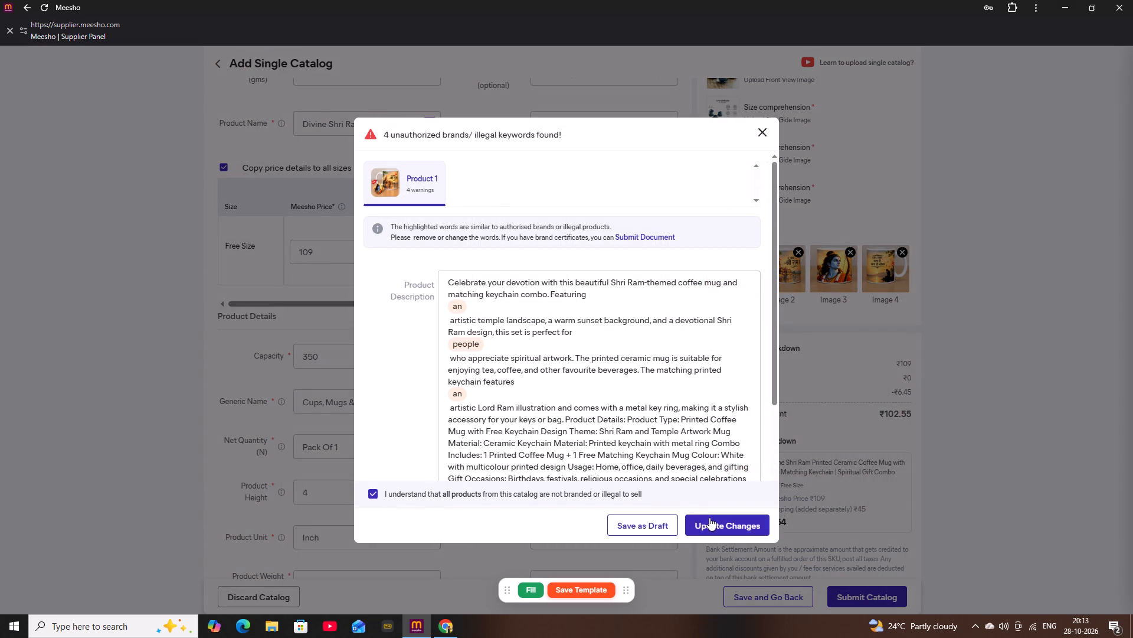
click(709, 517)
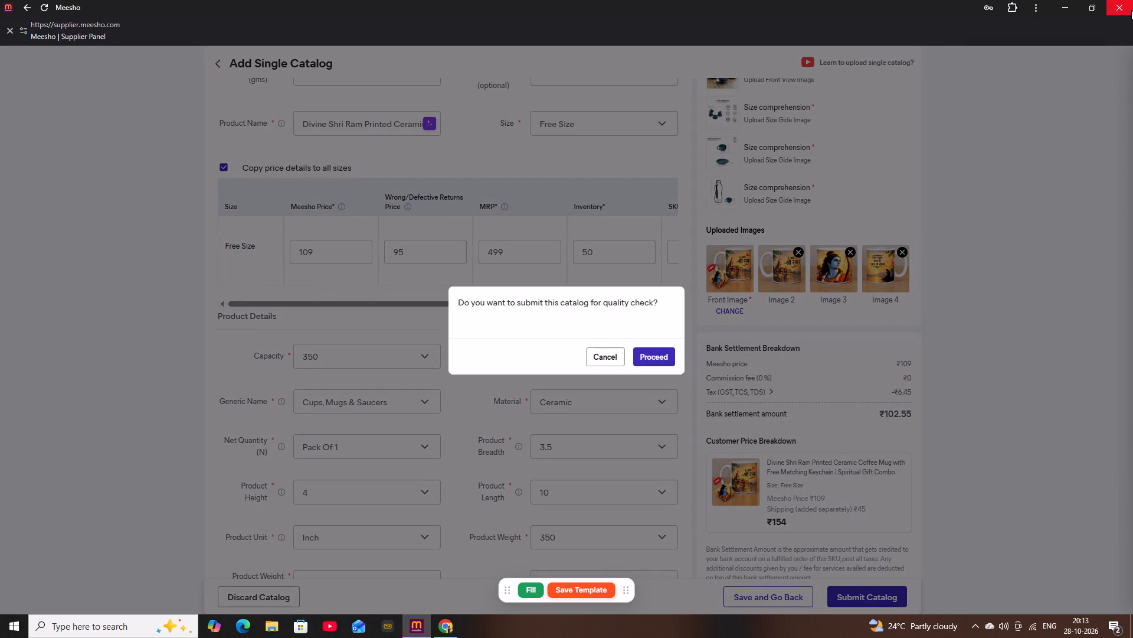
click(640, 354)
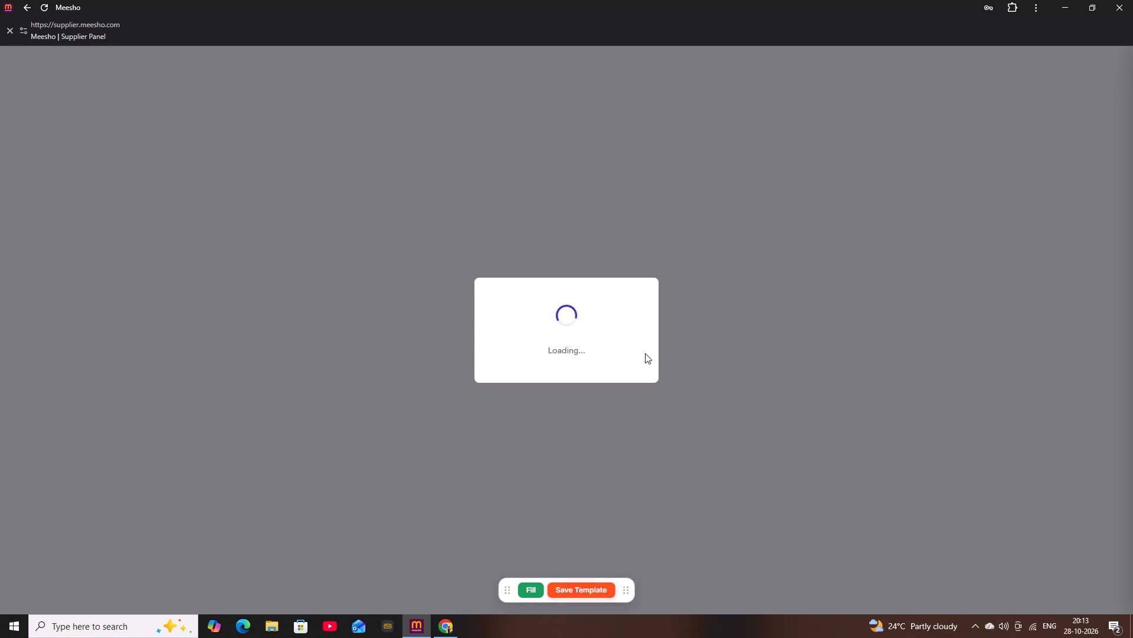
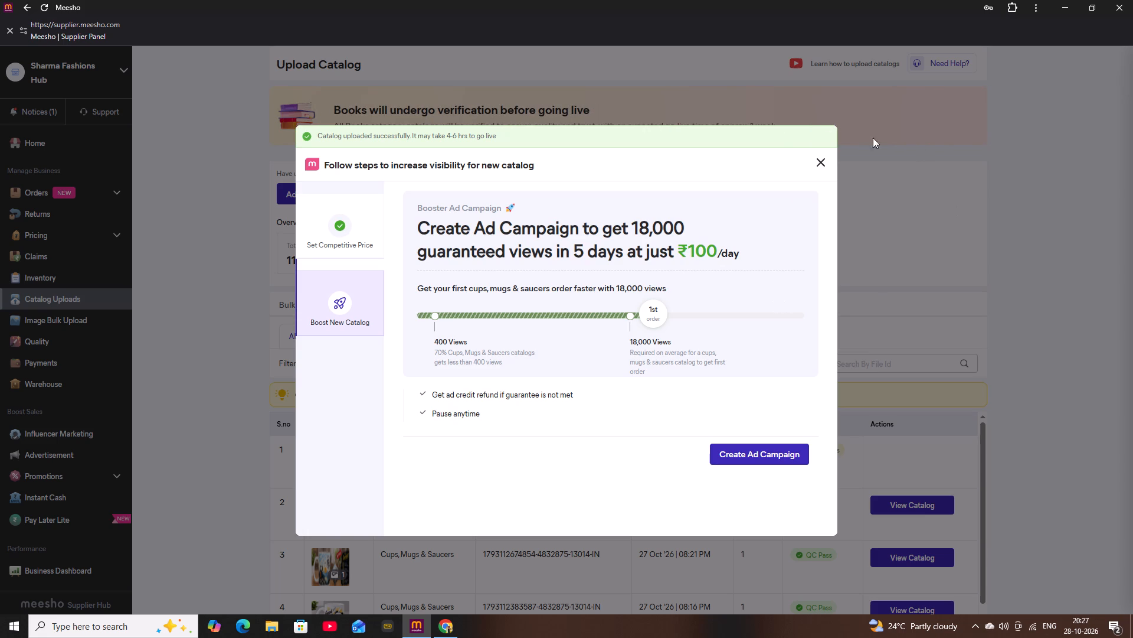
Dismiss the Booster Ad Campaign offer for the newly uploaded catalog.
click(821, 171)
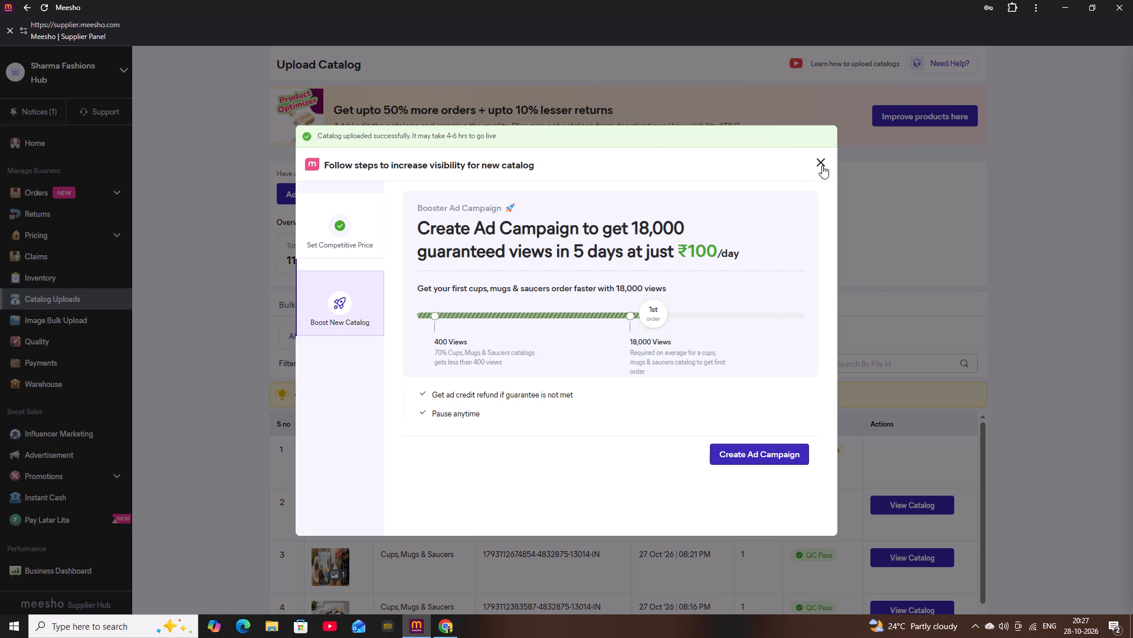
click(822, 165)
Start a new single catalog in Cups, Mugs & Saucers with picture 12, the Radhe Radhe mug and keychain, as its product image.
scroll(735, 298, down, 1)
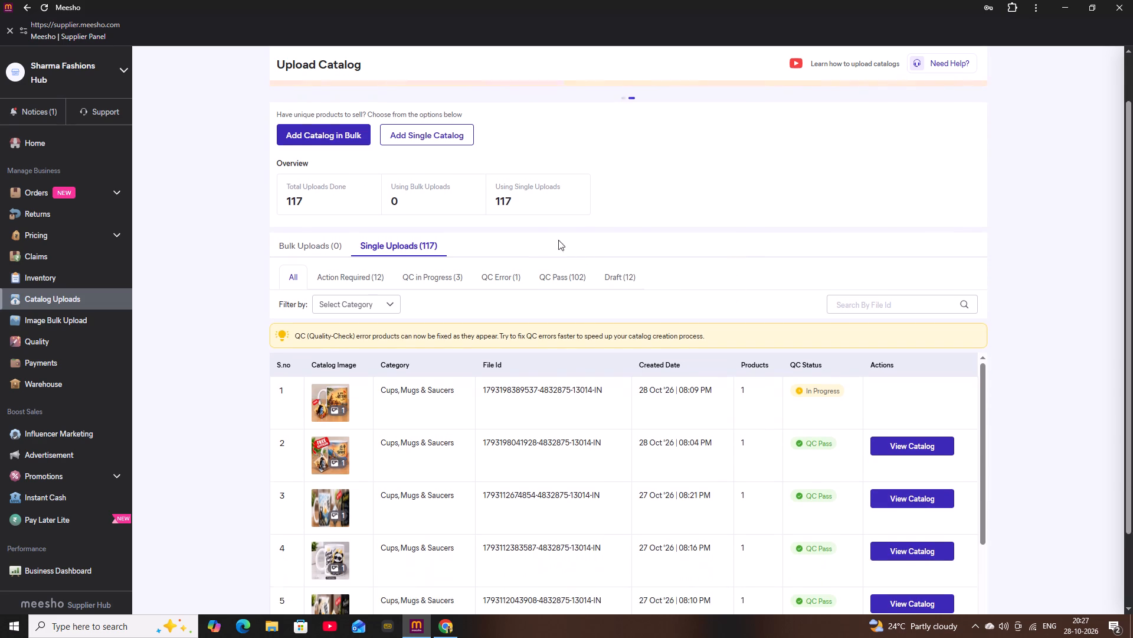
click(445, 139)
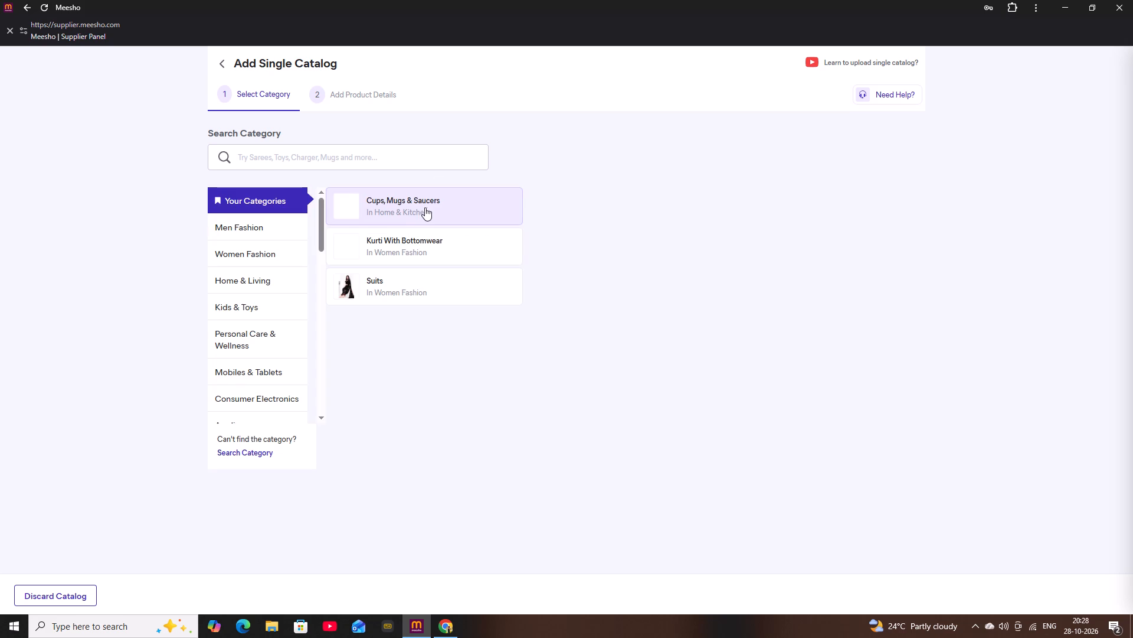
click(424, 210)
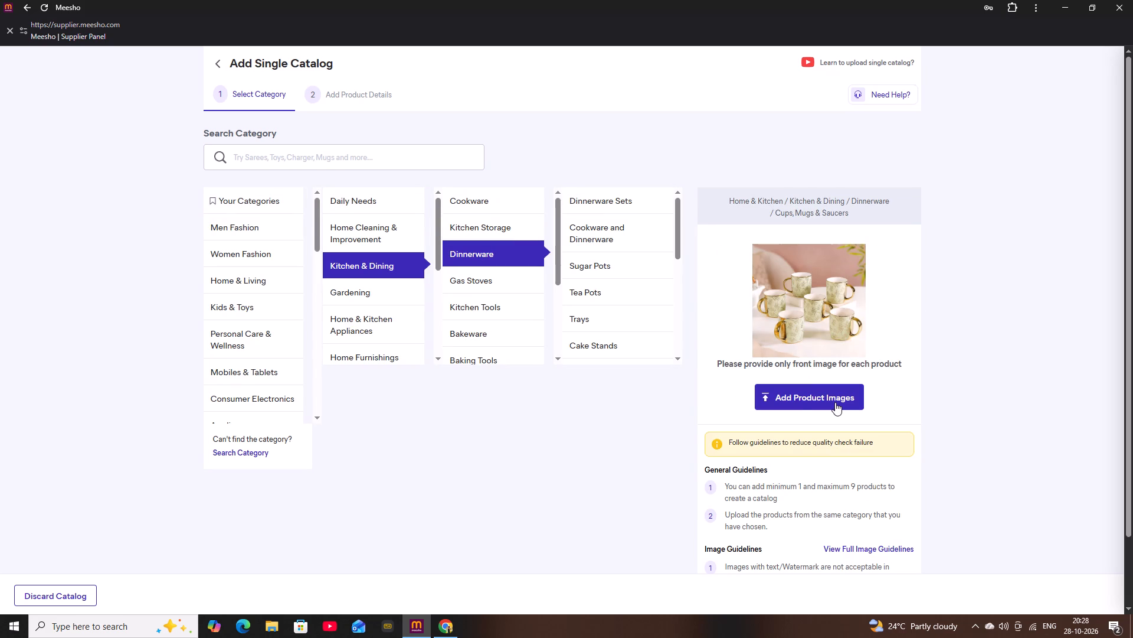
click(835, 402)
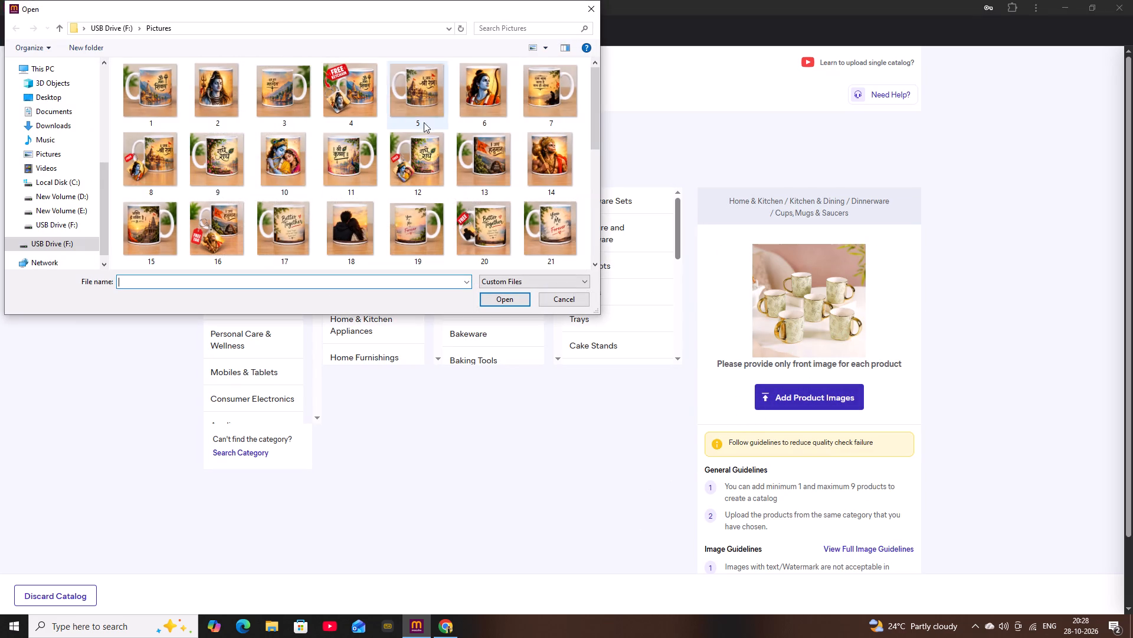
click(426, 167)
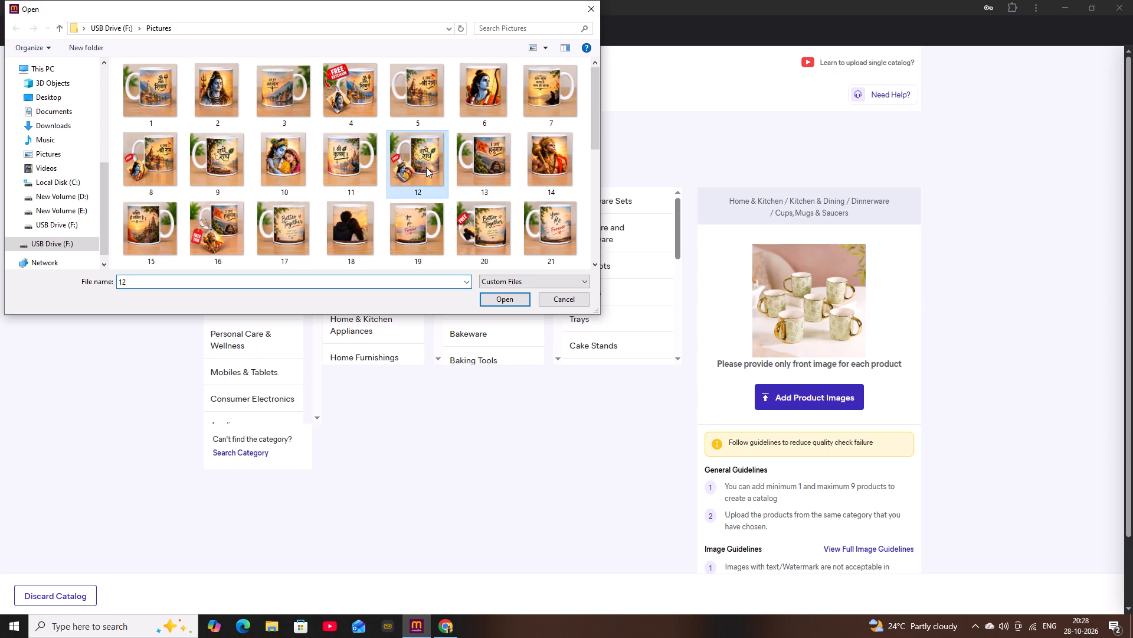
click(507, 301)
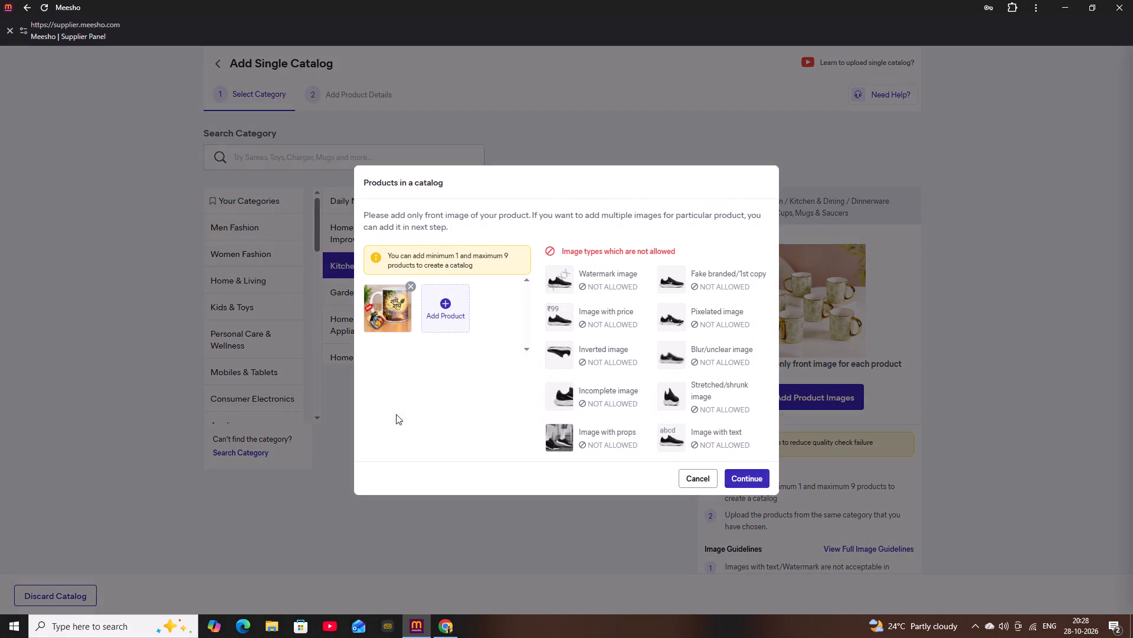
click(741, 483)
click(453, 625)
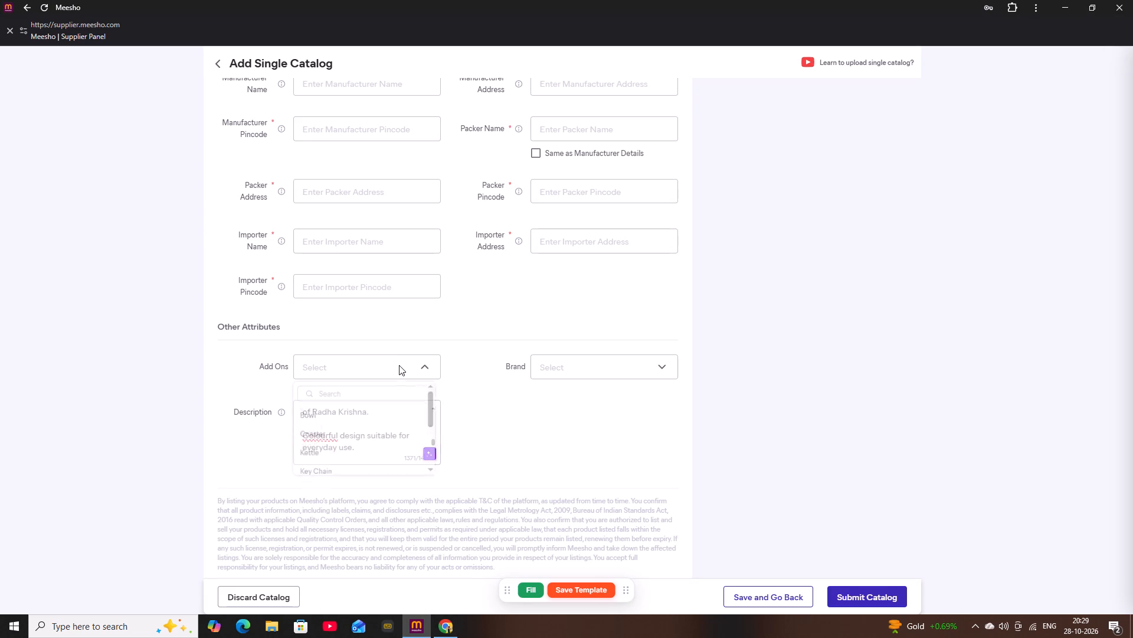
click(351, 474)
Enter the manufacturer's pincode, saved address and name Sharma Fashions Hub, with the packer details same as the manufacturer's.
scroll(424, 320, up, 1)
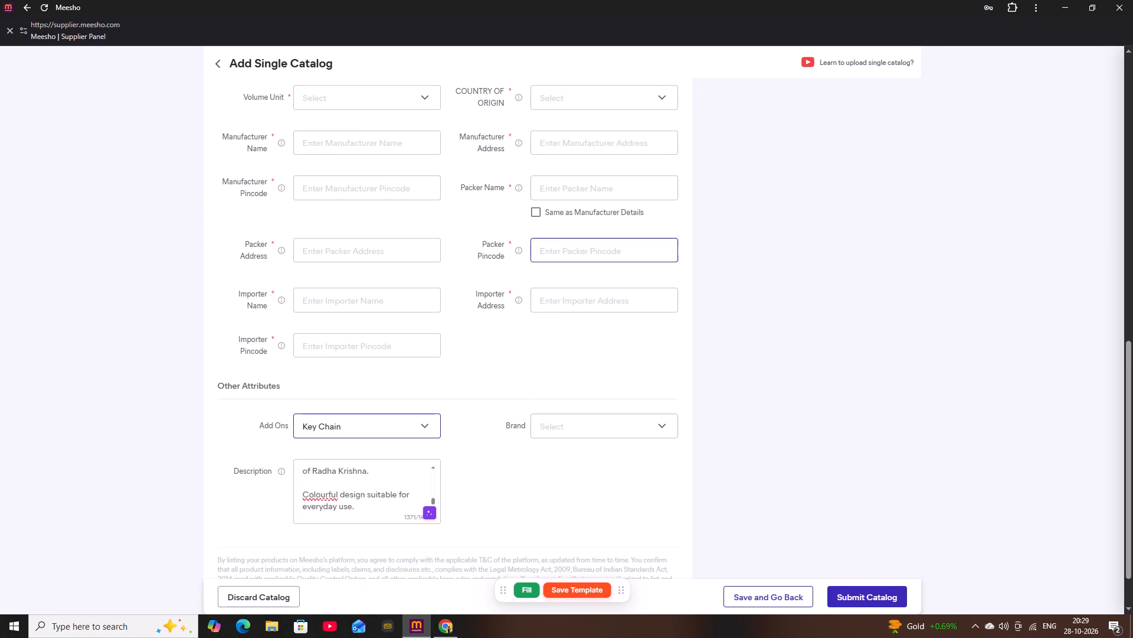
click(535, 213)
click(394, 195)
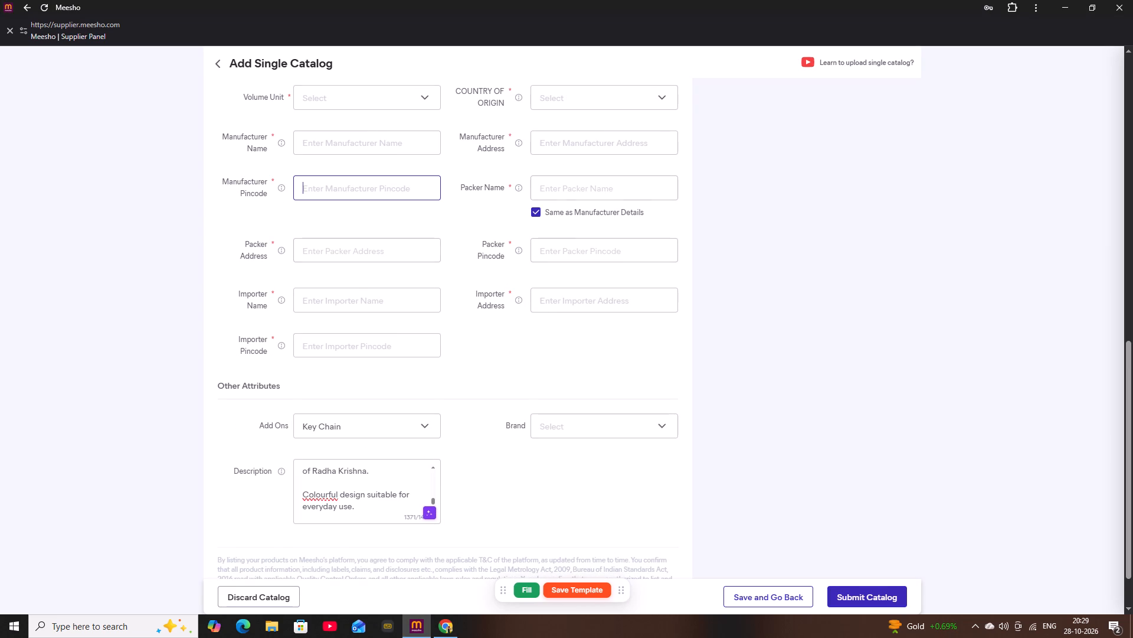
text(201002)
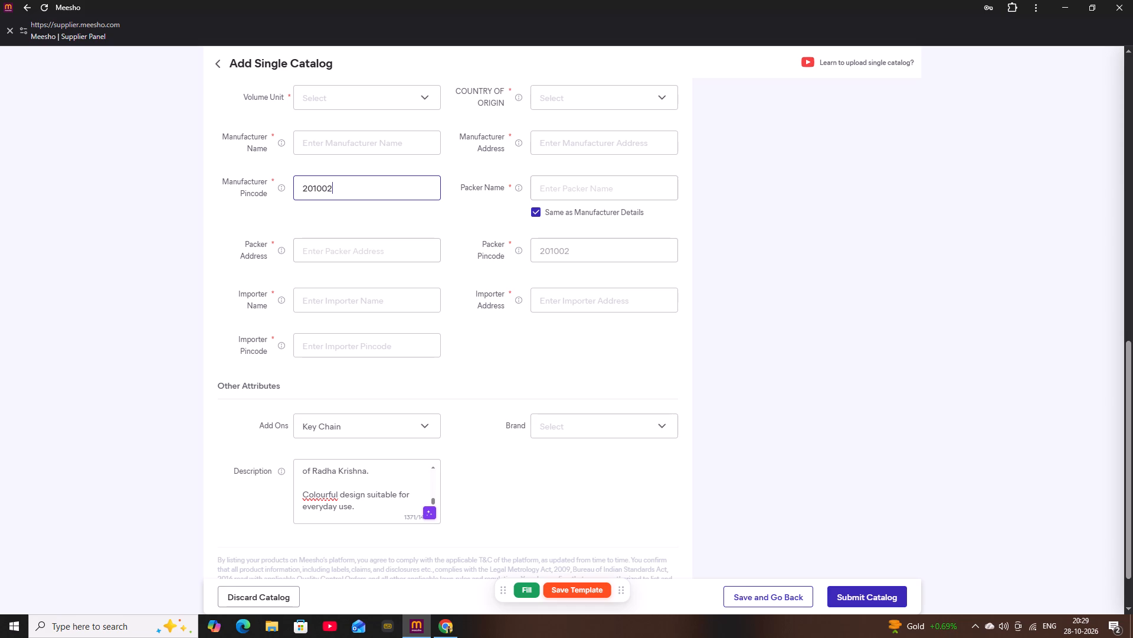
scroll(394, 195, up, 3)
click(590, 213)
click(621, 235)
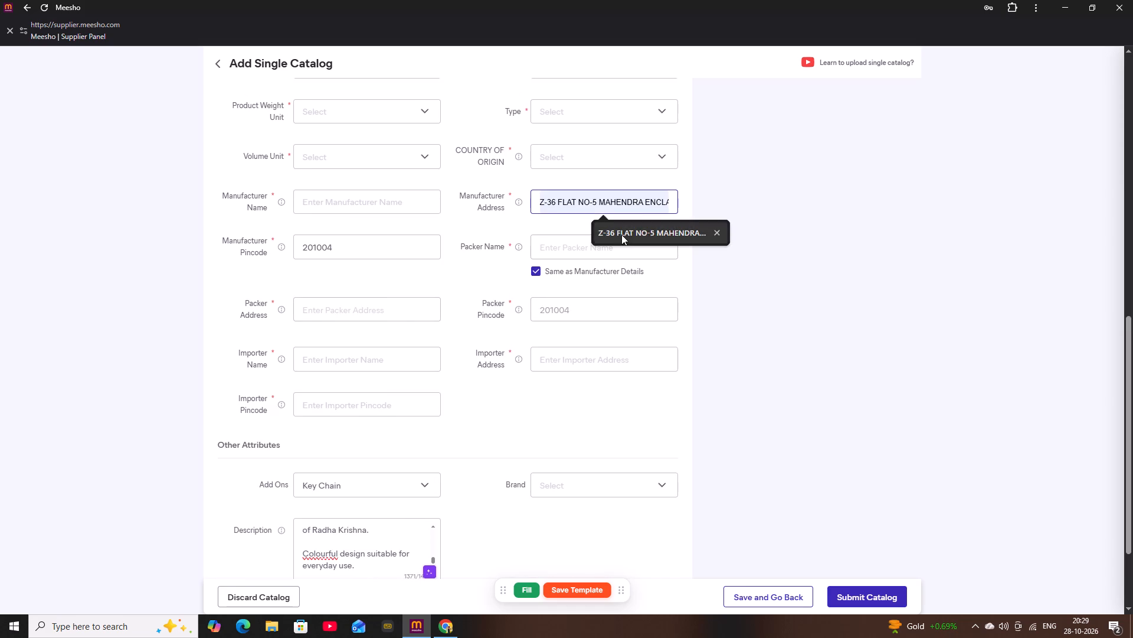
click(406, 190)
click(397, 300)
Set the catalog's Volume Unit to ml and its Country of Origin to India.
scroll(405, 244, up, 2)
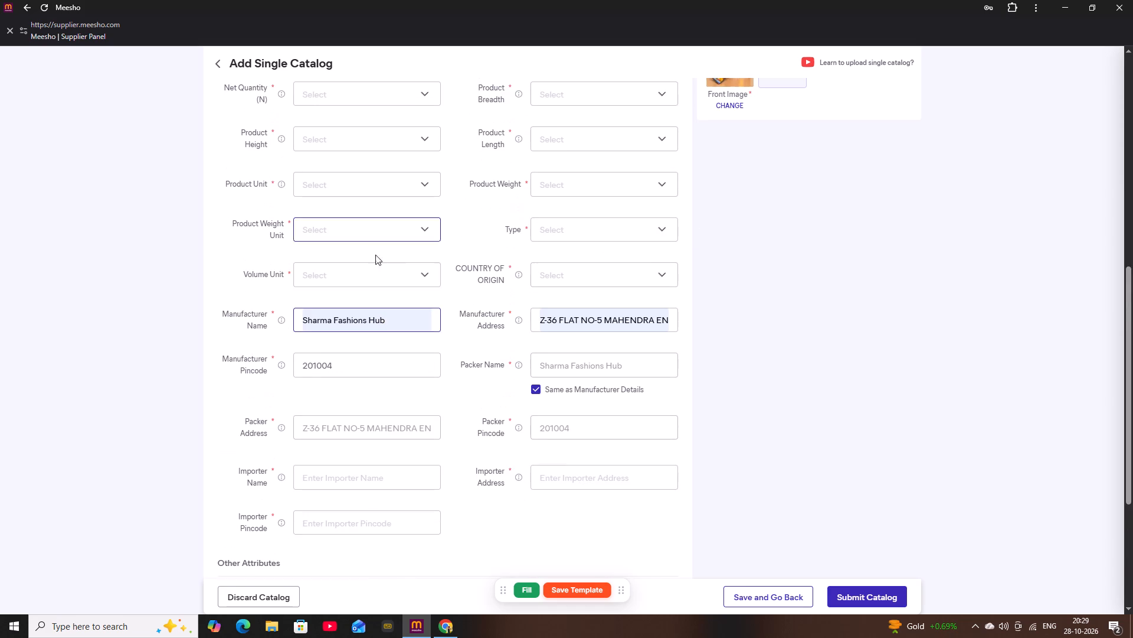
click(362, 265)
click(328, 344)
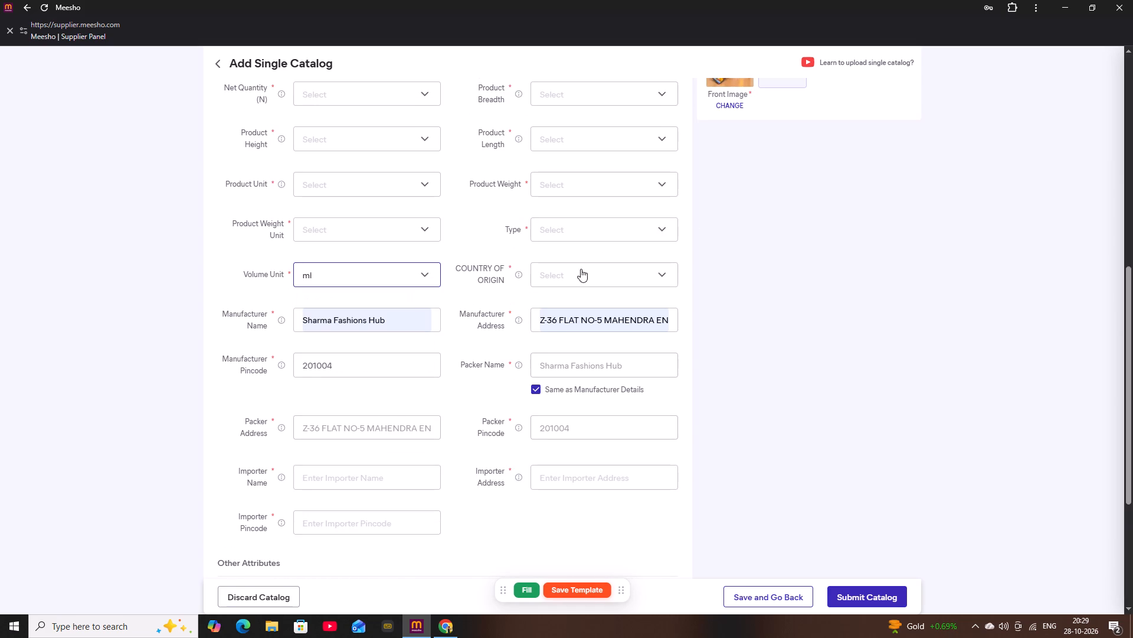
click(581, 269)
click(579, 317)
Set the Product Weight Unit to G and the product Type to Coffee Mug.
scroll(574, 255, up, 1)
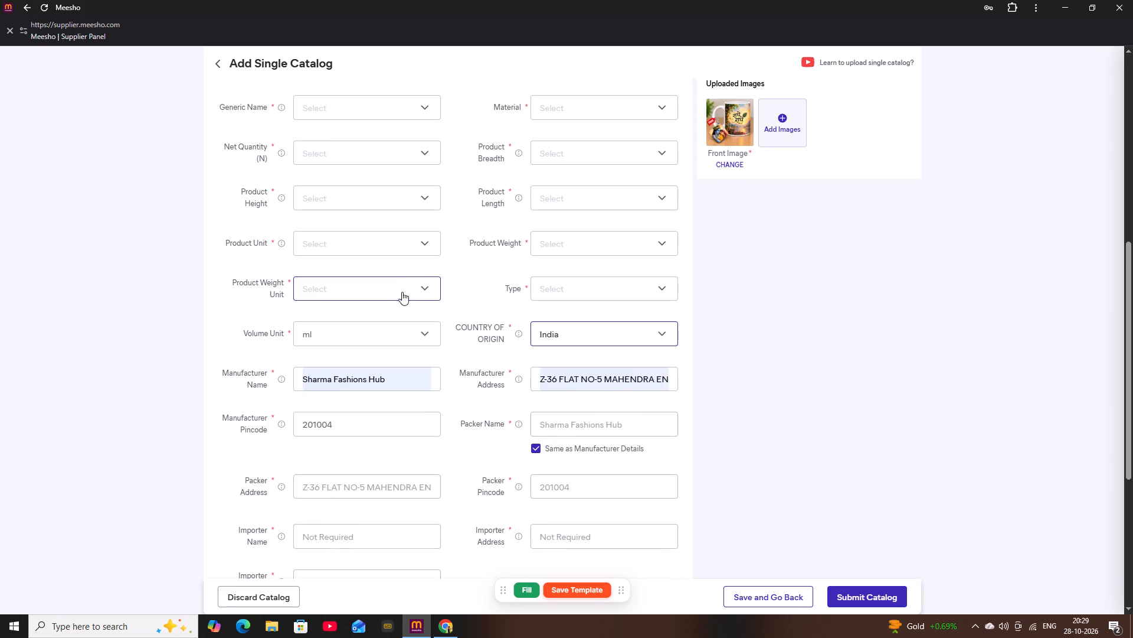
click(402, 292)
click(359, 368)
click(366, 276)
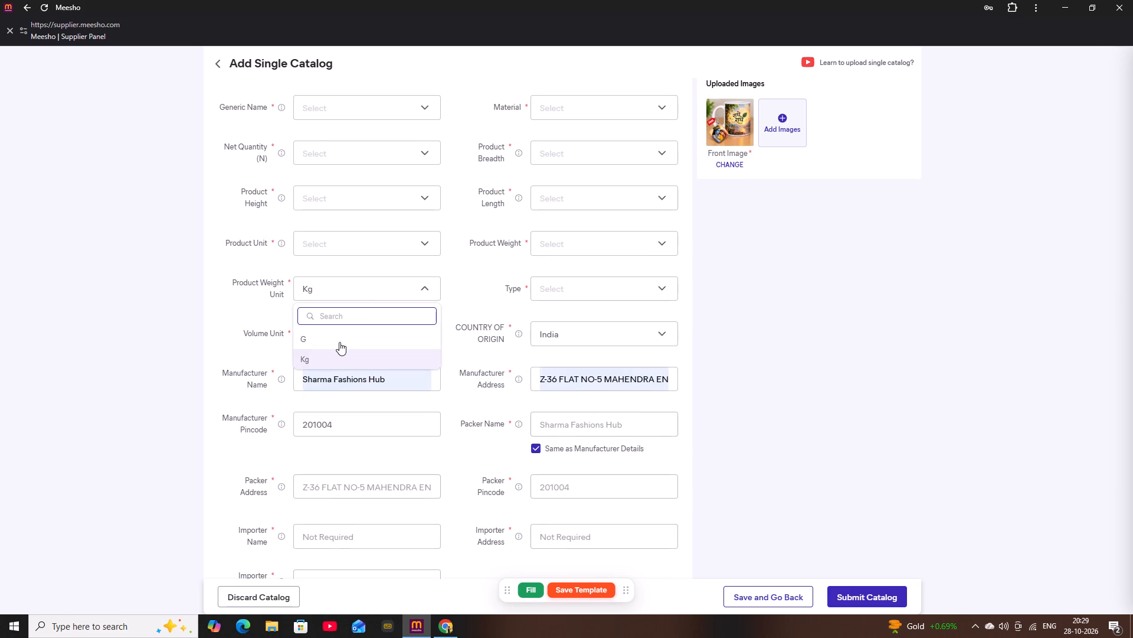
click(339, 343)
click(584, 286)
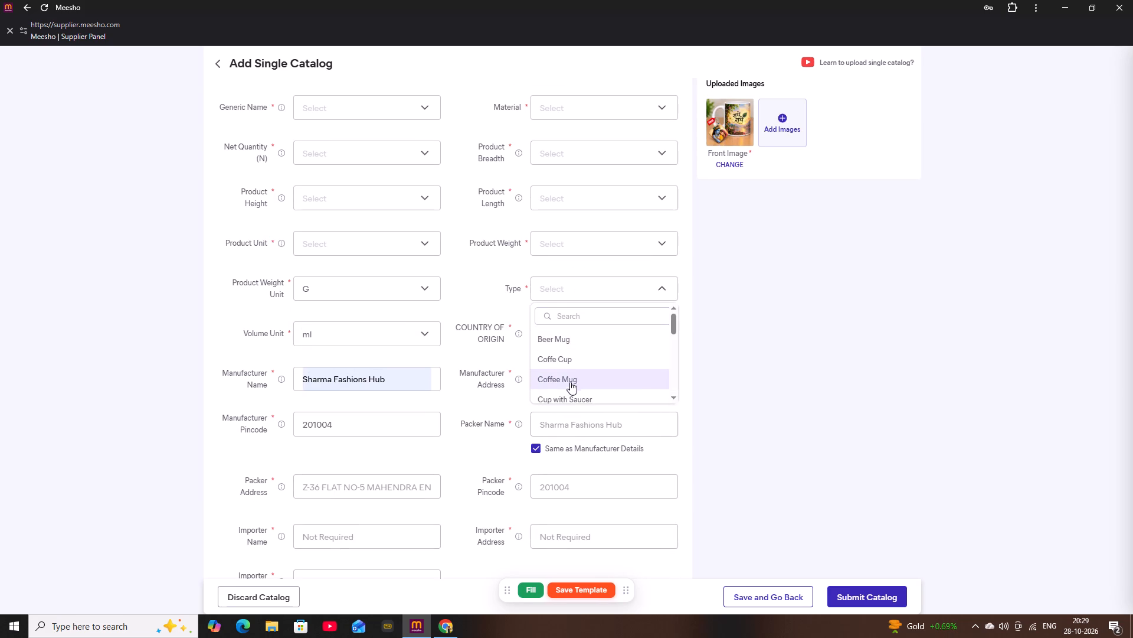
click(566, 386)
Set the Product Weight to 350.
click(595, 240)
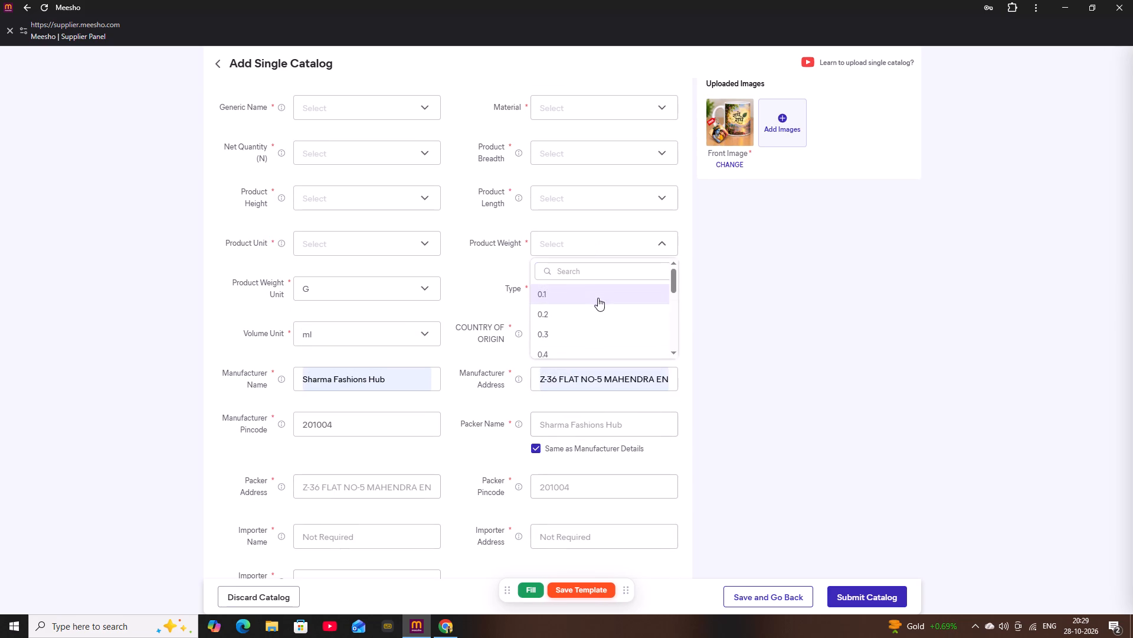
click(601, 272)
text(350)
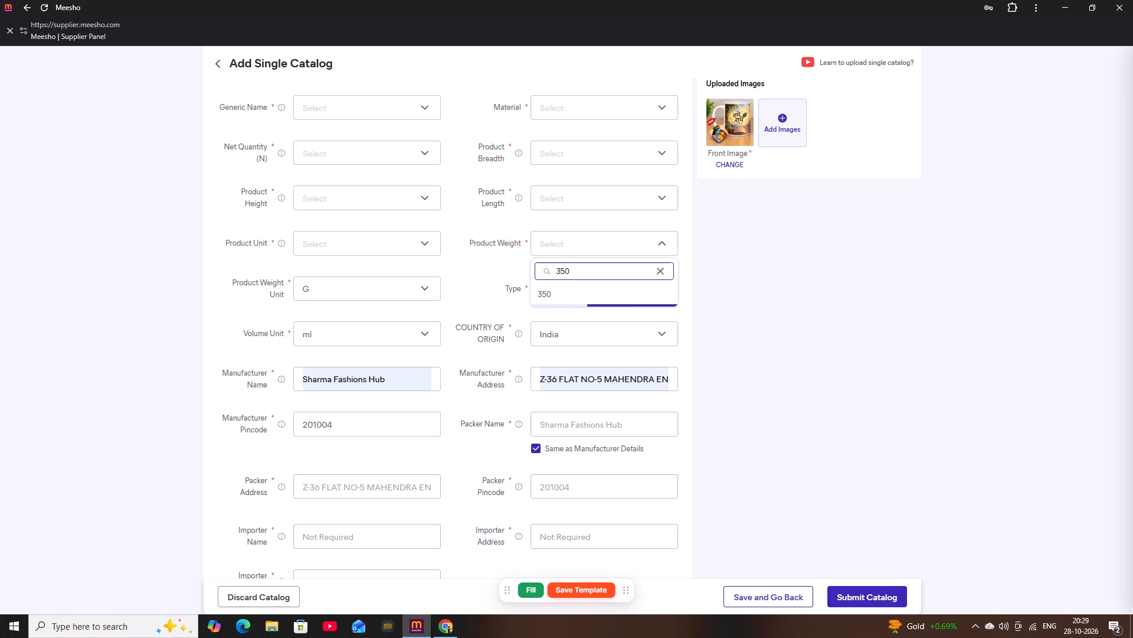
click(594, 292)
Set the product dimensions in Inch, with a Product Height of 4 and a Product Length of 10.
click(389, 244)
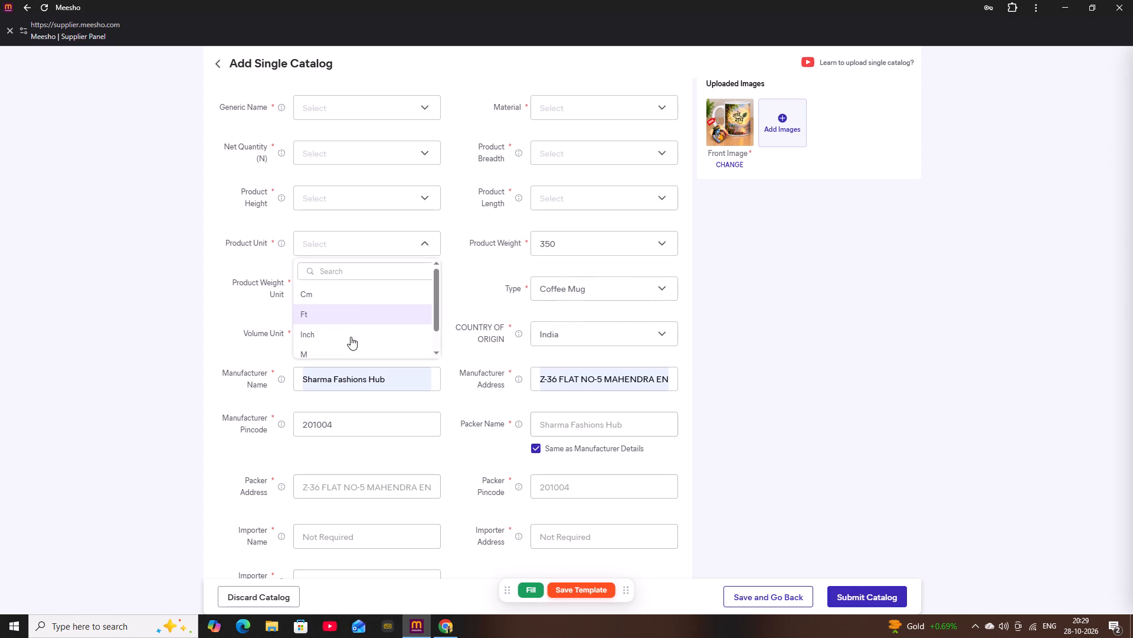
click(344, 333)
click(387, 205)
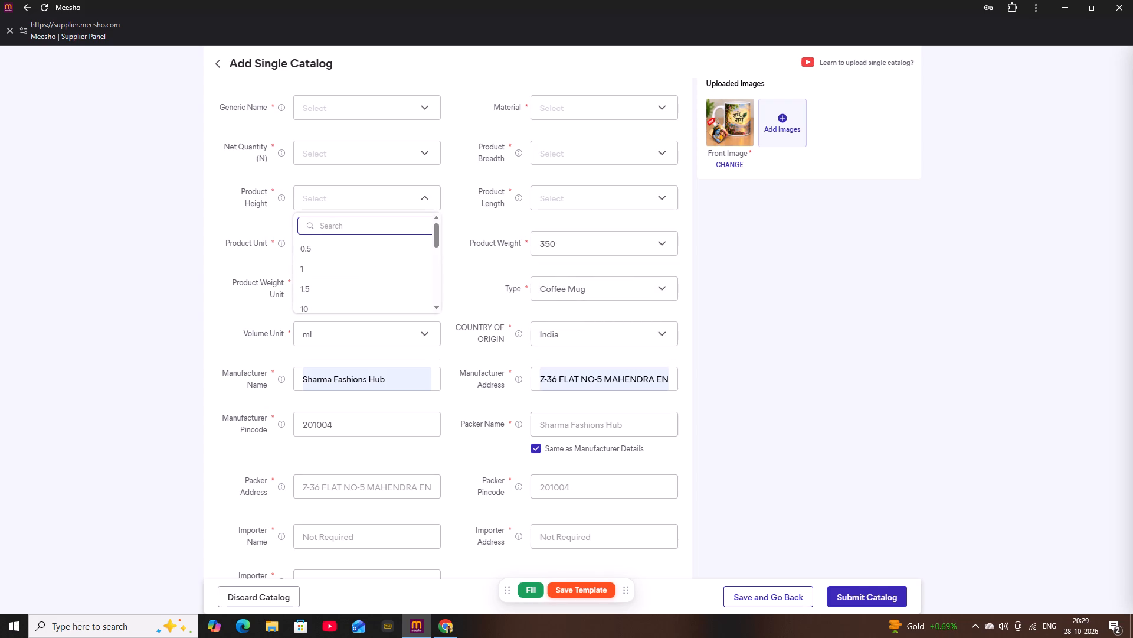
click(374, 228)
key(4)
scroll(386, 275, down, 1)
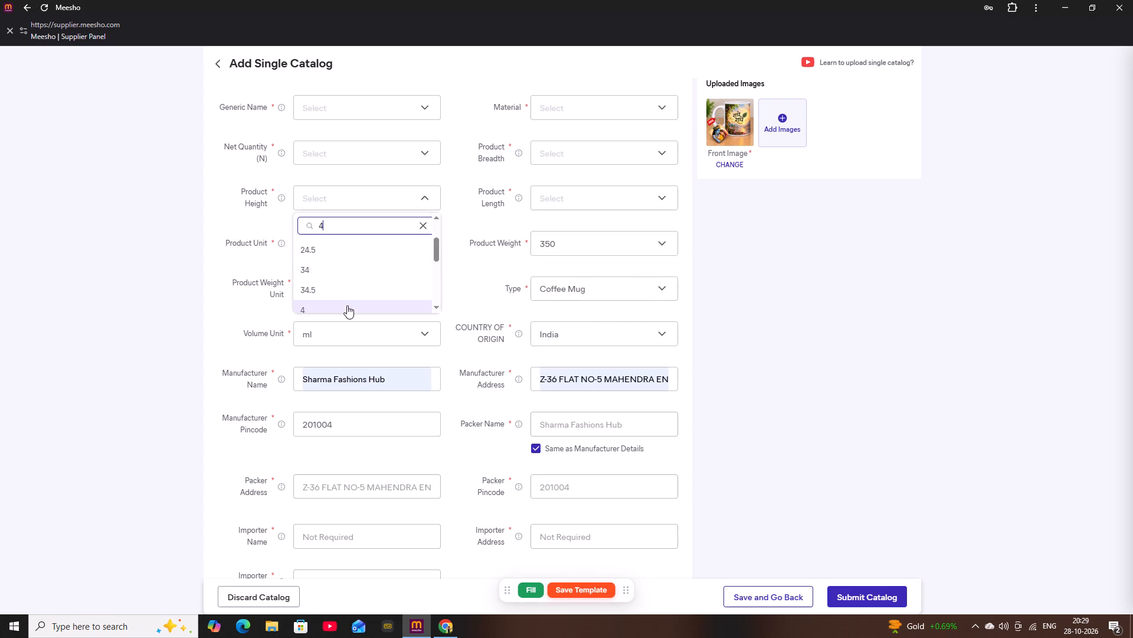
click(346, 306)
click(580, 182)
click(577, 204)
click(587, 222)
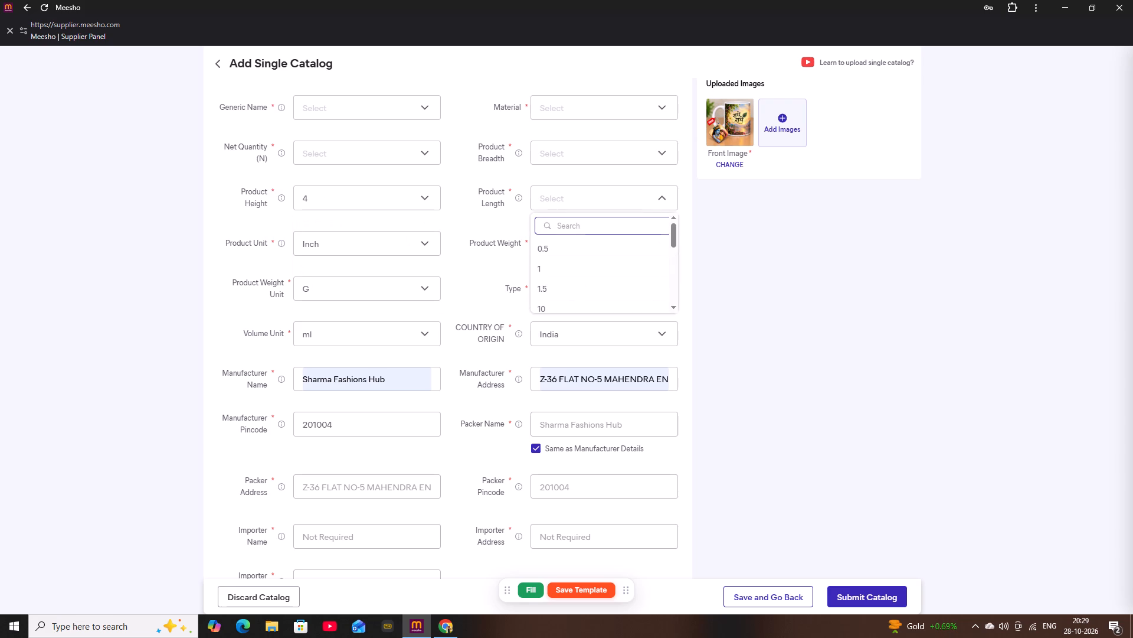
text(10)
click(596, 252)
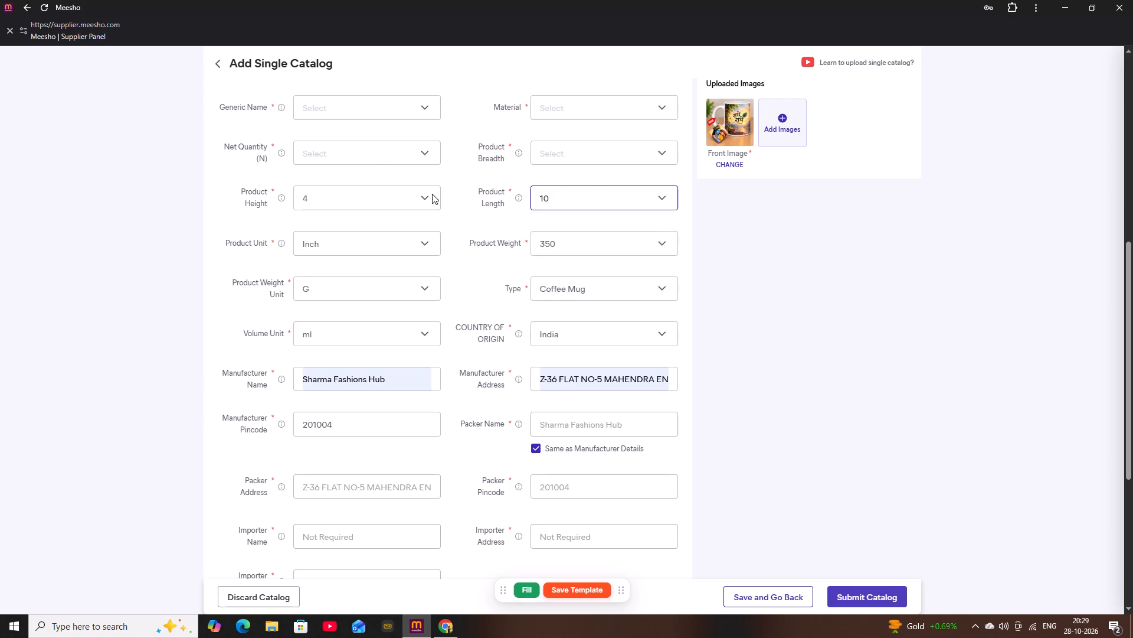
Set the Net Quantity to Pack Of 1 and the Product Breadth to 3.5.
click(371, 155)
click(326, 231)
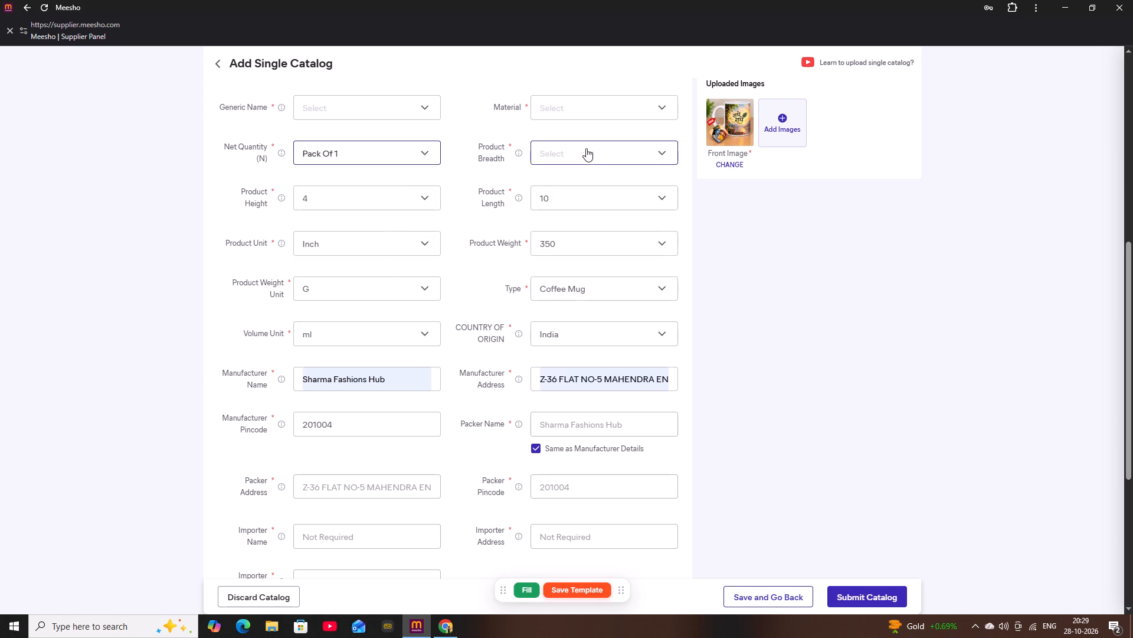
click(586, 148)
click(593, 188)
text(3.5)
click(562, 240)
Set the Generic Name to Cups, Mugs & Saucers and the Material to Ceramic.
scroll(479, 280, up, 2)
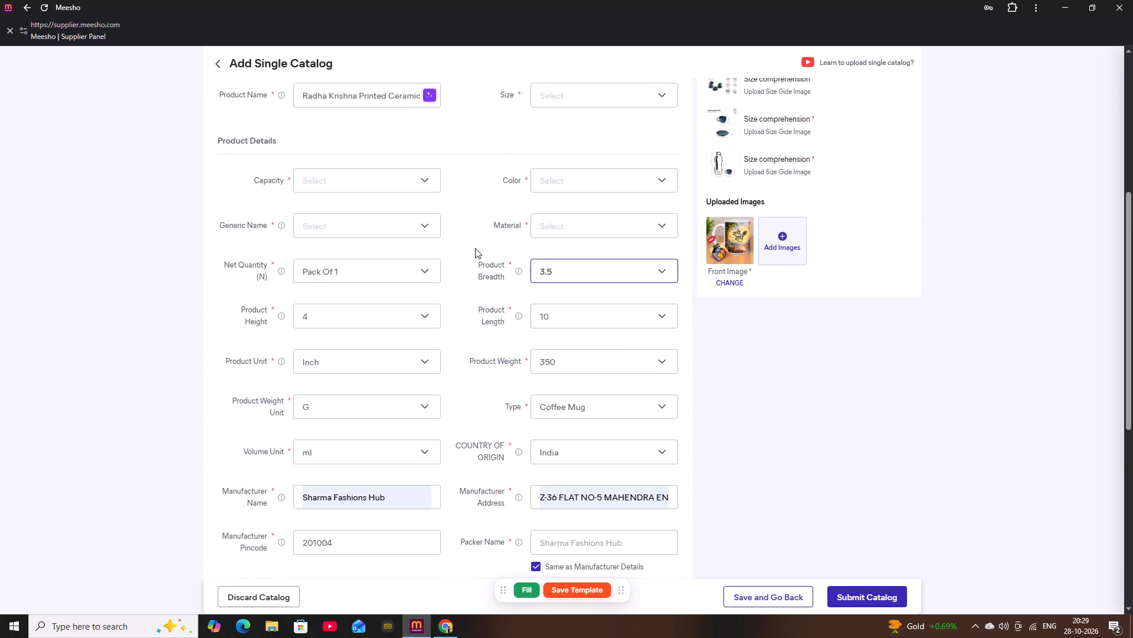
click(385, 227)
scroll(356, 326, down, 1)
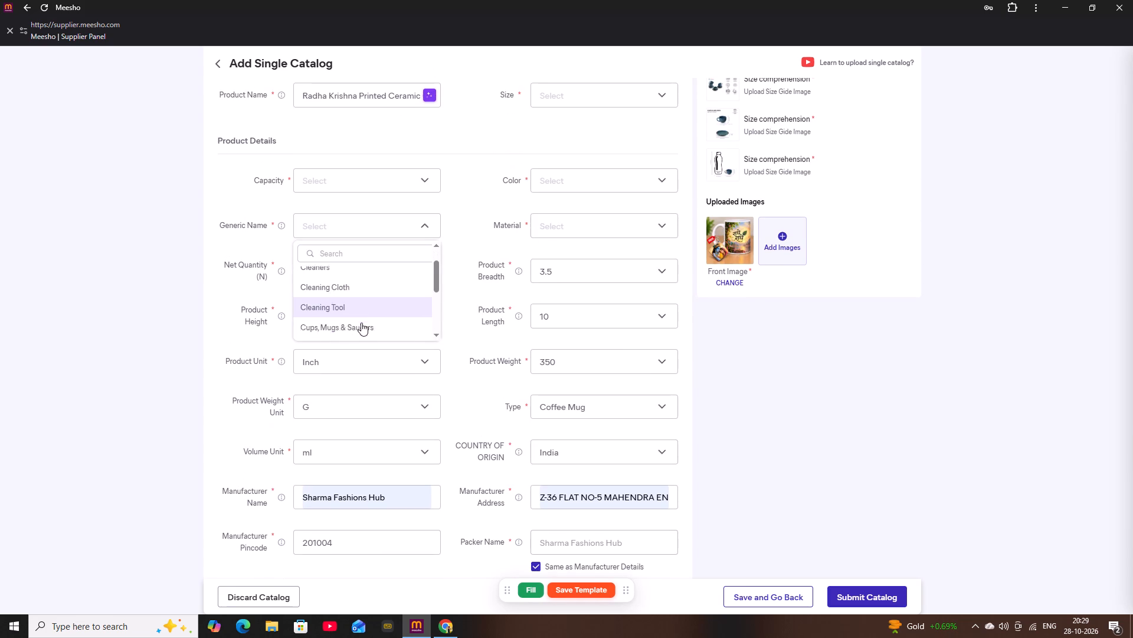
click(362, 302)
click(584, 226)
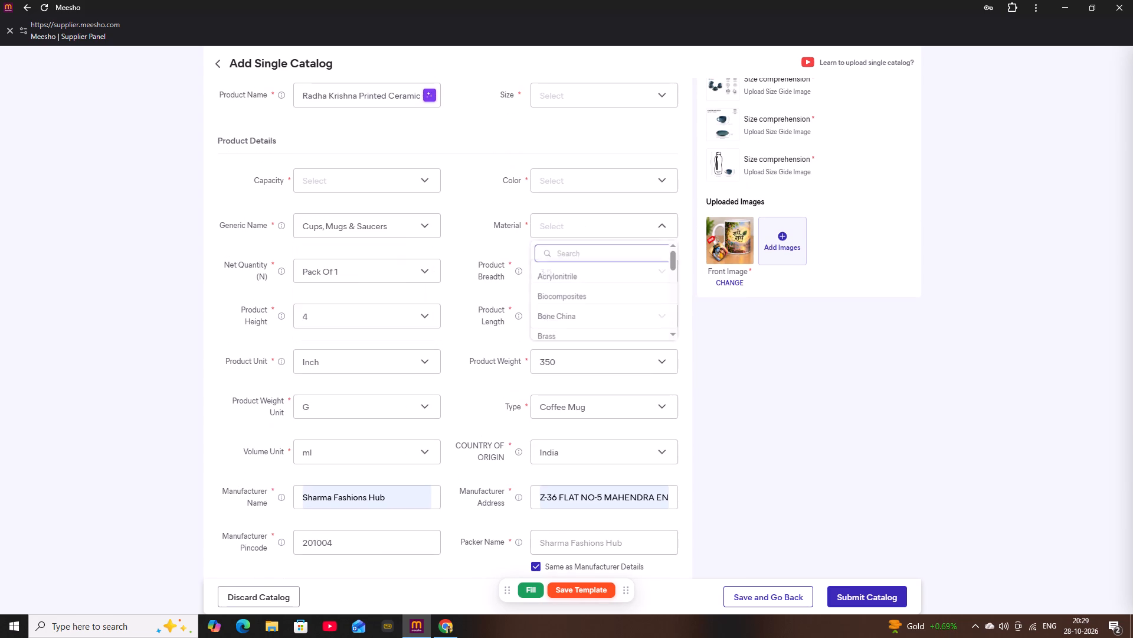
scroll(570, 314, down, 1)
click(573, 303)
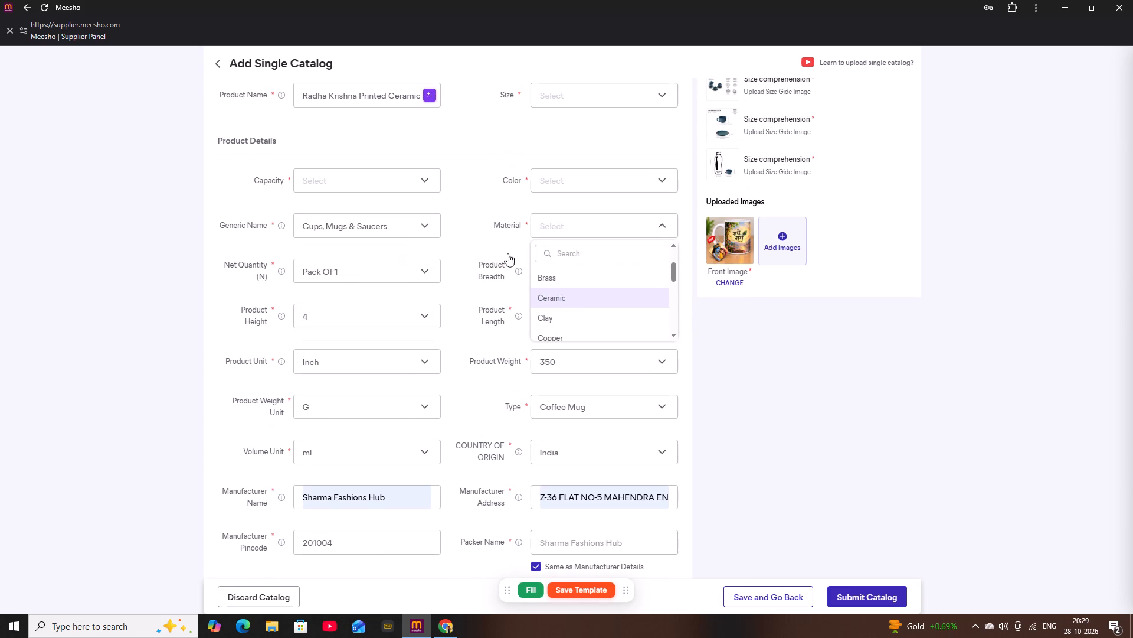
Set the mug's Capacity to 350 and its Color to White.
click(407, 187)
click(389, 206)
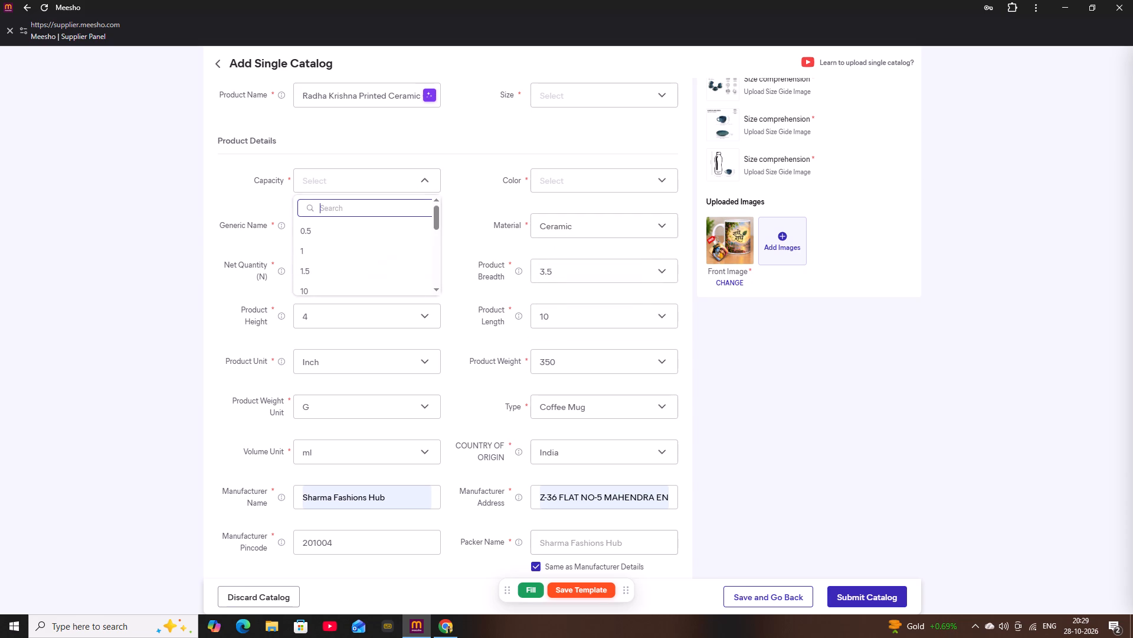
text(350)
click(362, 240)
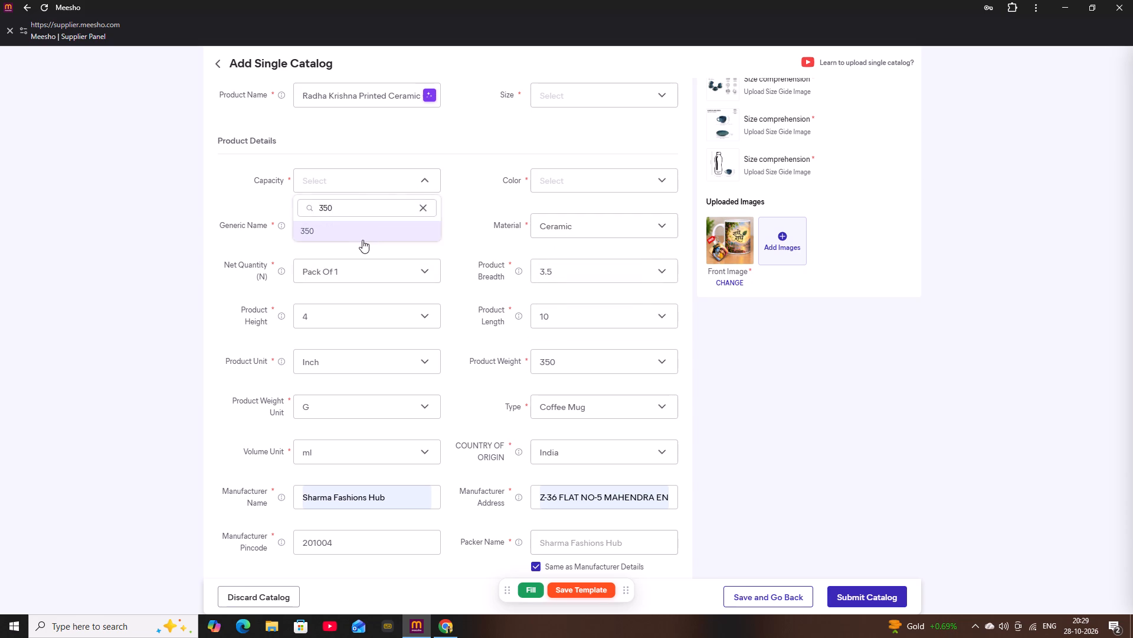
click(613, 176)
click(601, 203)
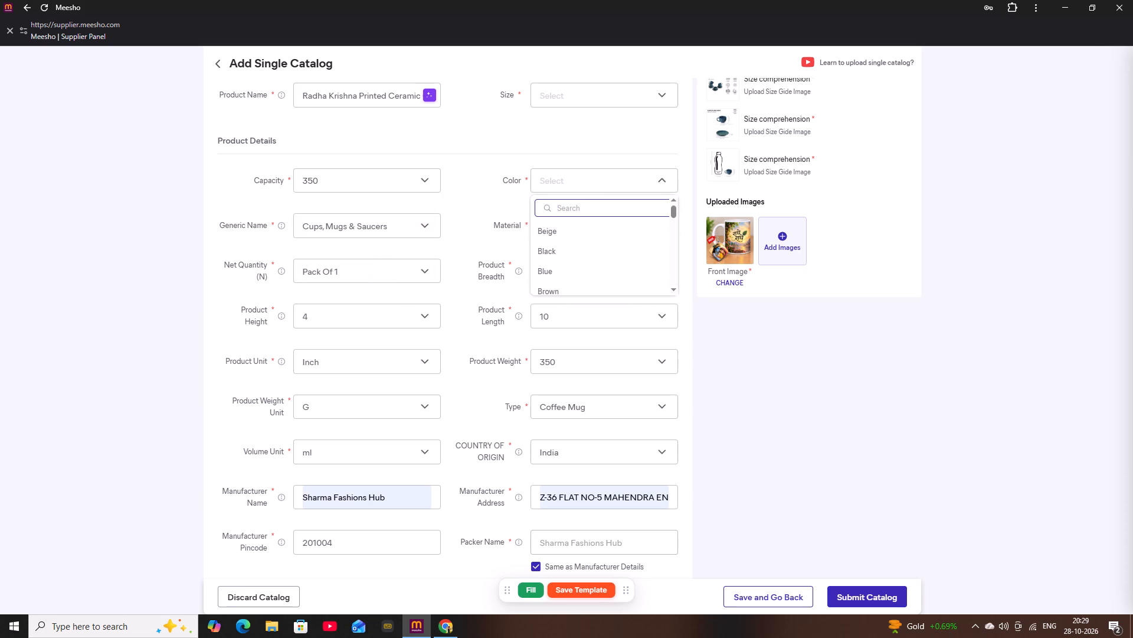
text(whiut)
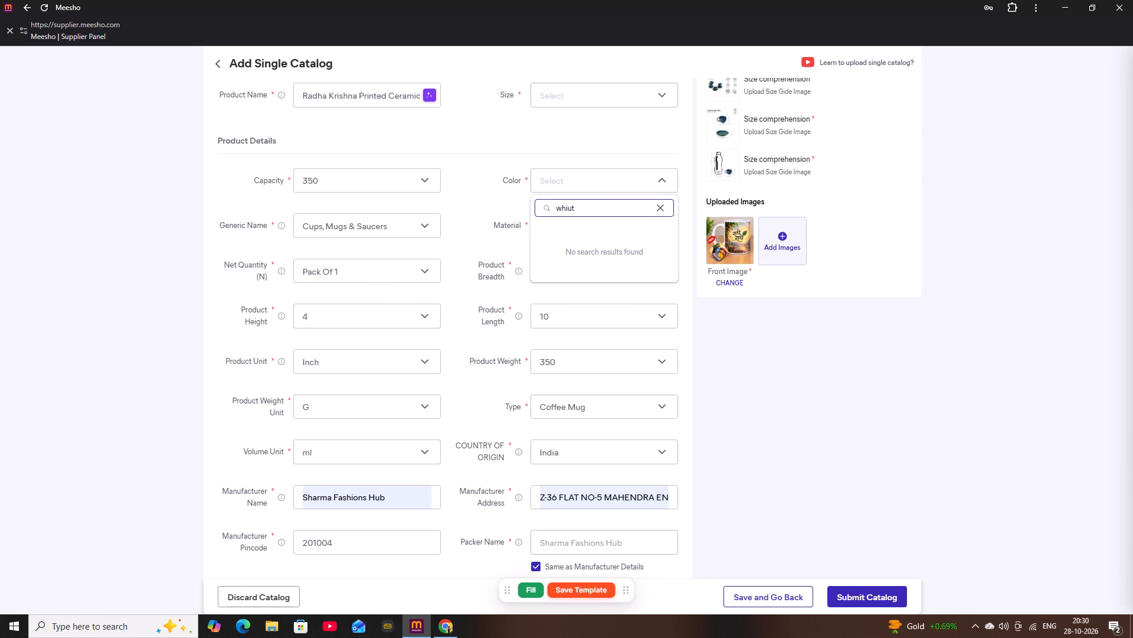
key(BackSpace)
key(Insert)
key(BackSpace)
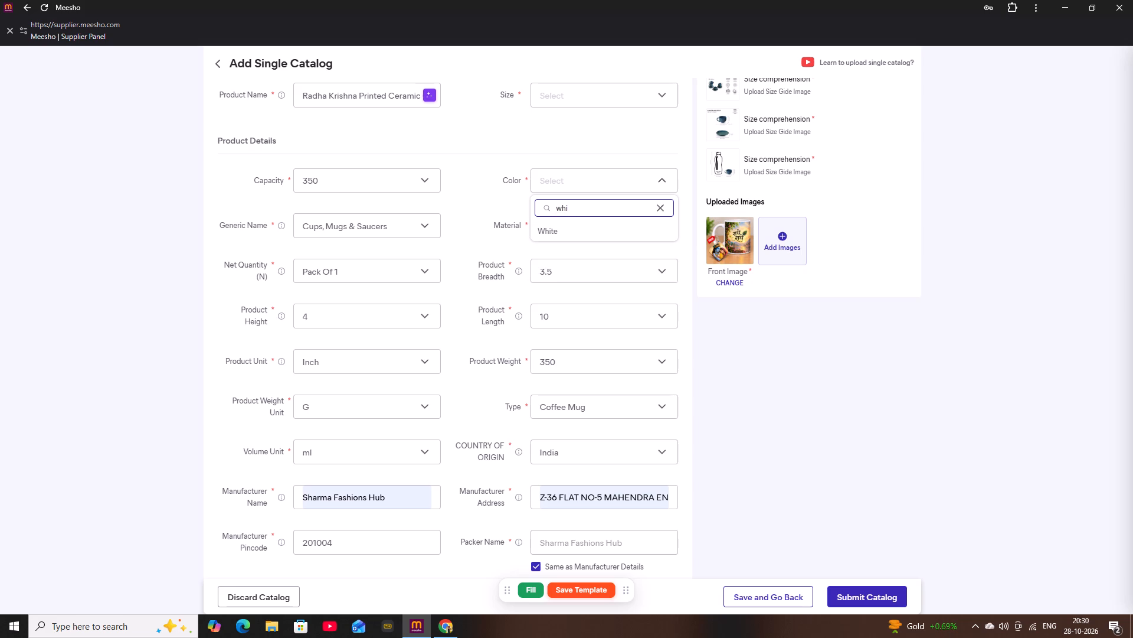
click(569, 237)
click(595, 171)
click(639, 135)
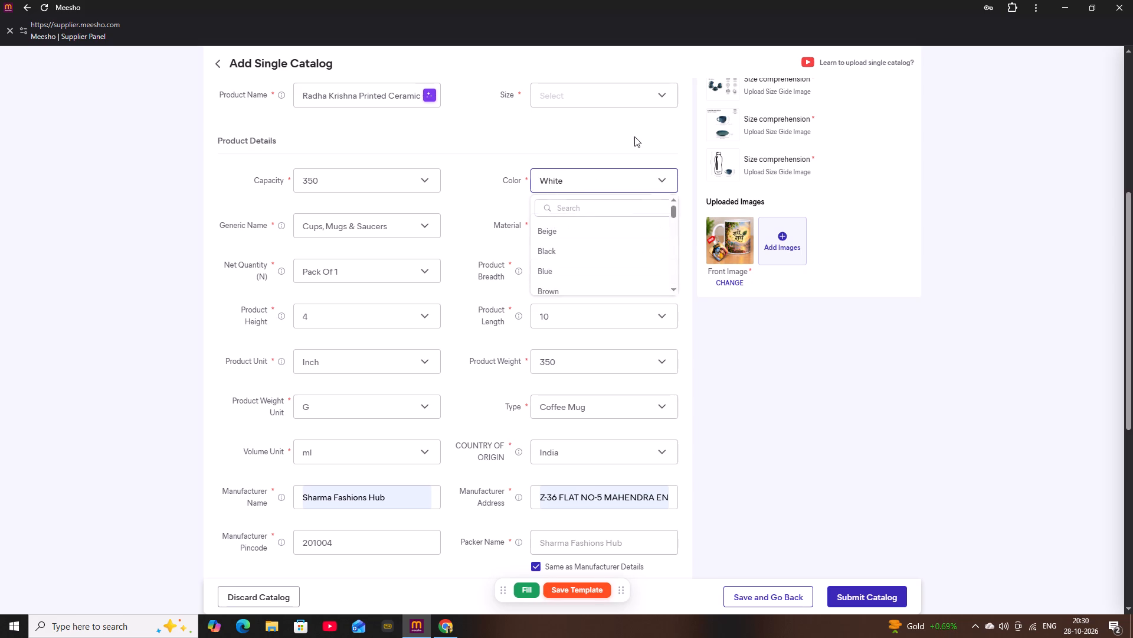
Set the GST to 5 and enter a Net Weight of 150 gms.
scroll(599, 144, up, 2)
scroll(395, 174, up, 1)
click(371, 169)
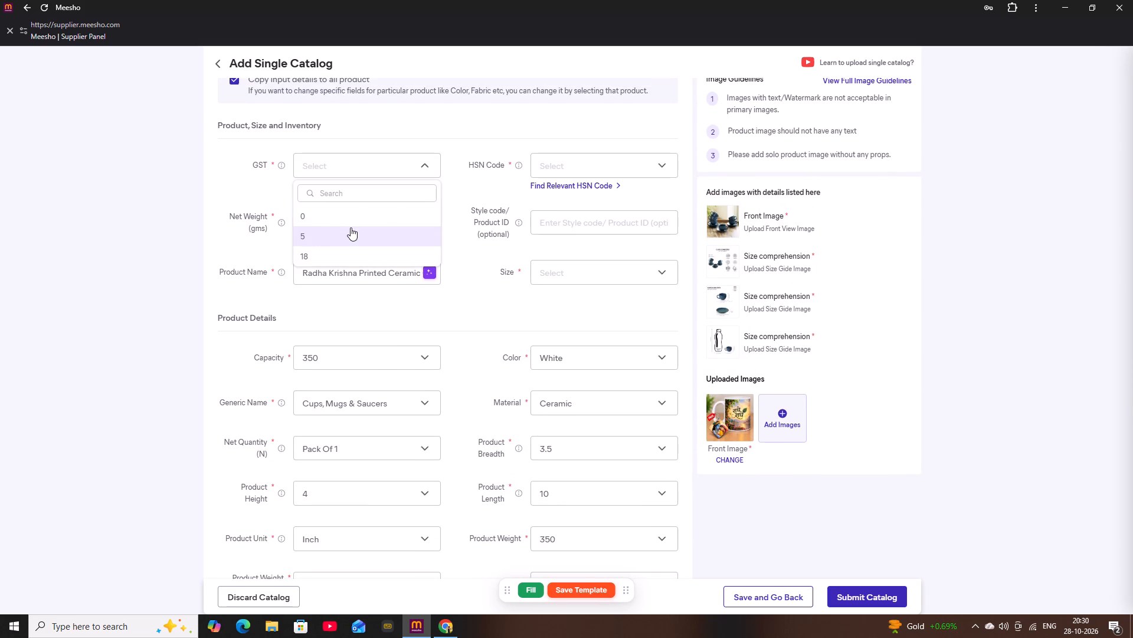
click(350, 232)
click(410, 219)
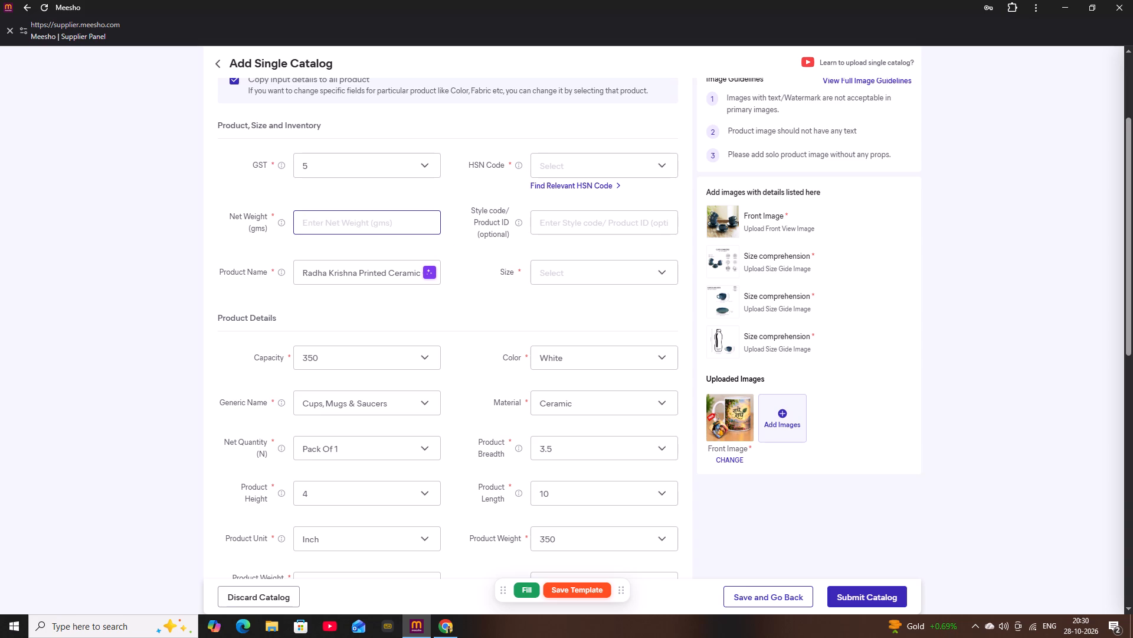
text(150)
Apply Free Size as the product's size.
click(613, 278)
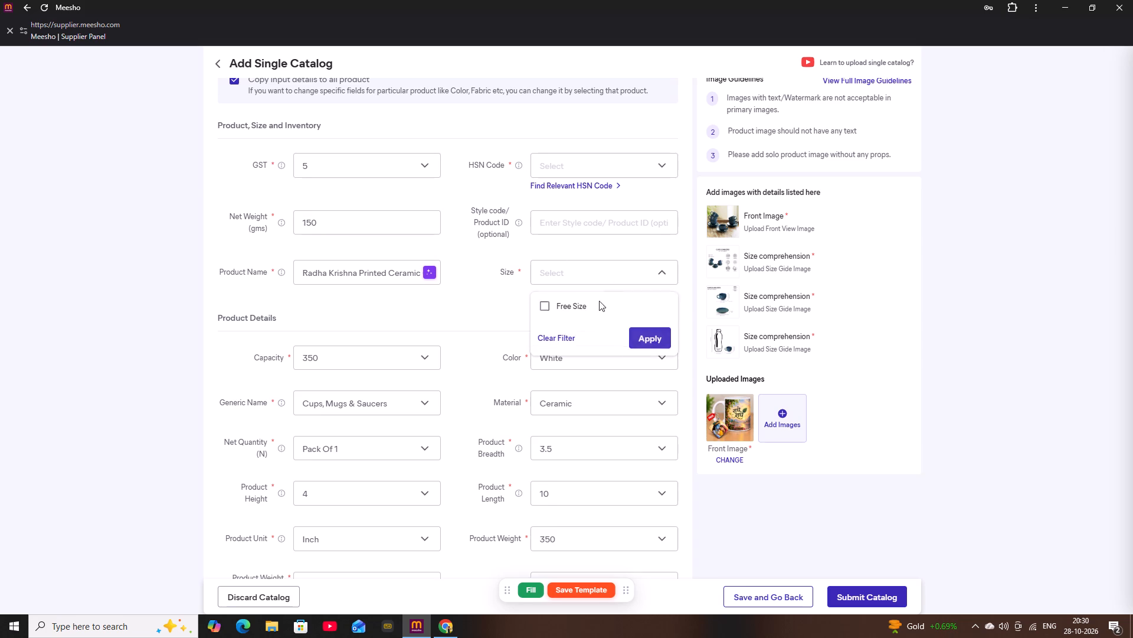
click(549, 304)
click(653, 333)
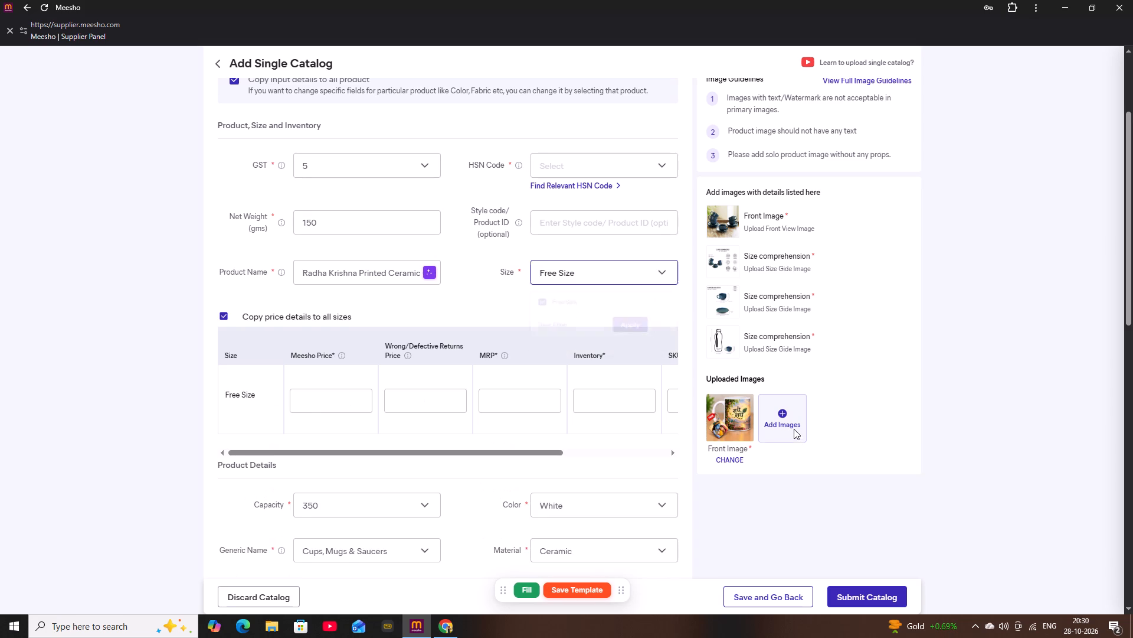
Add the Radha Krishna mug pictures 9, 10 and 11 from the USB drive's Pictures folder to the catalog's images.
click(794, 429)
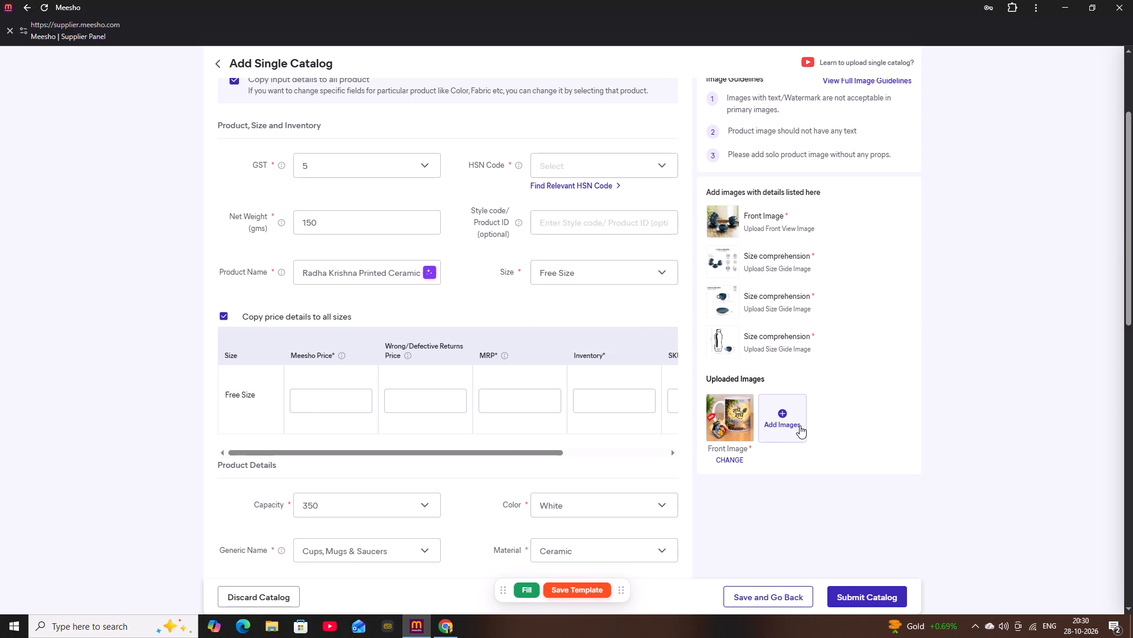
click(800, 425)
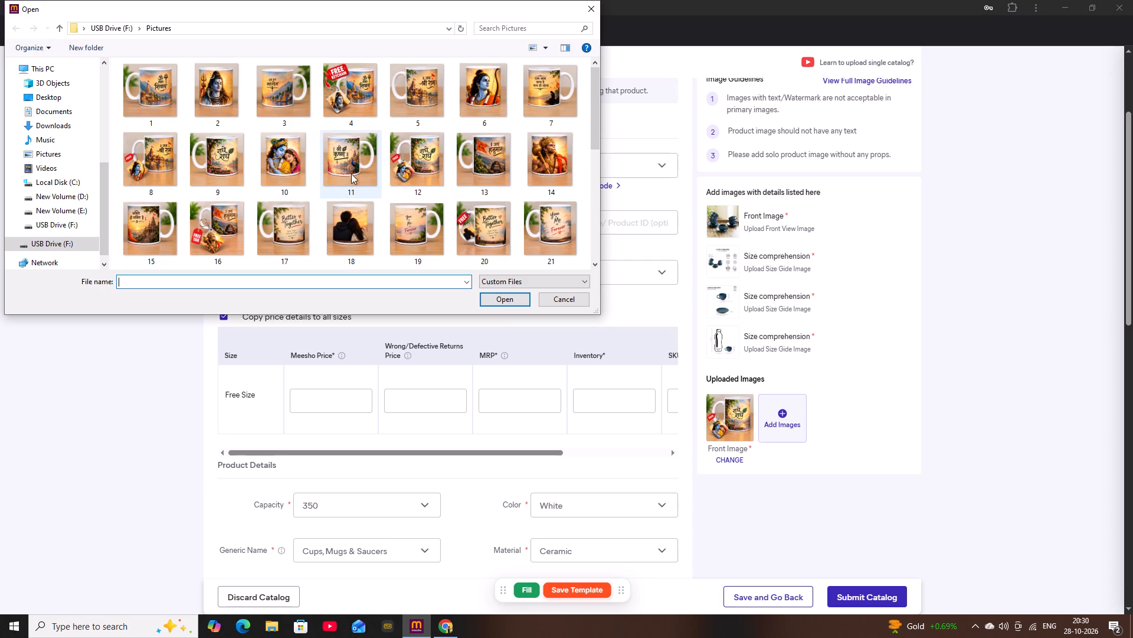
drag(186, 188, 330, 180)
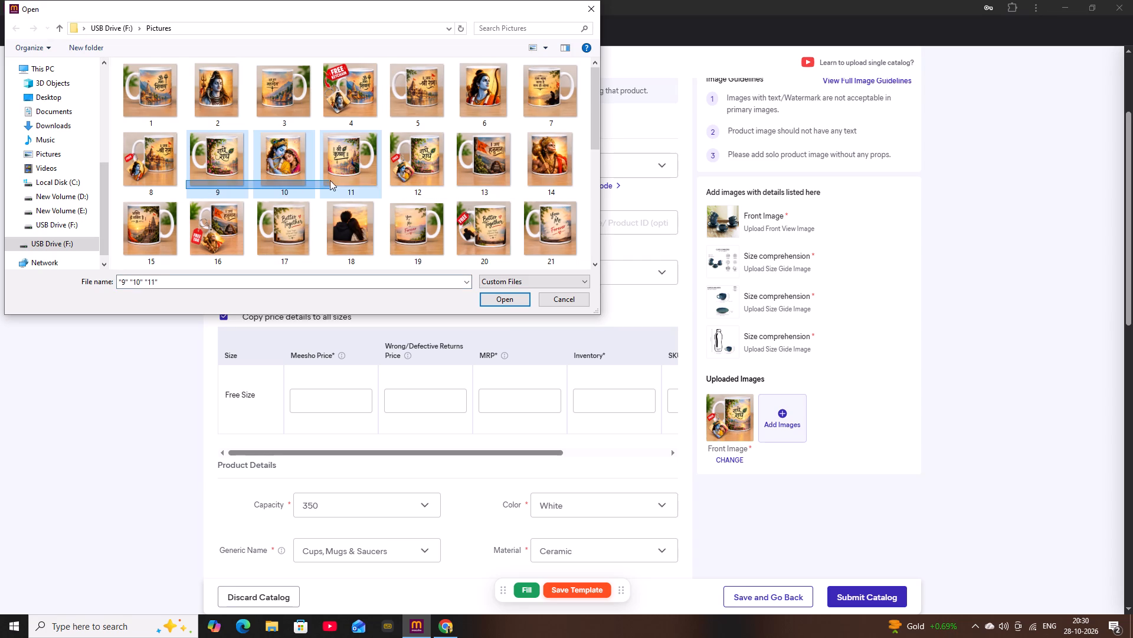
drag(330, 180, 360, 178)
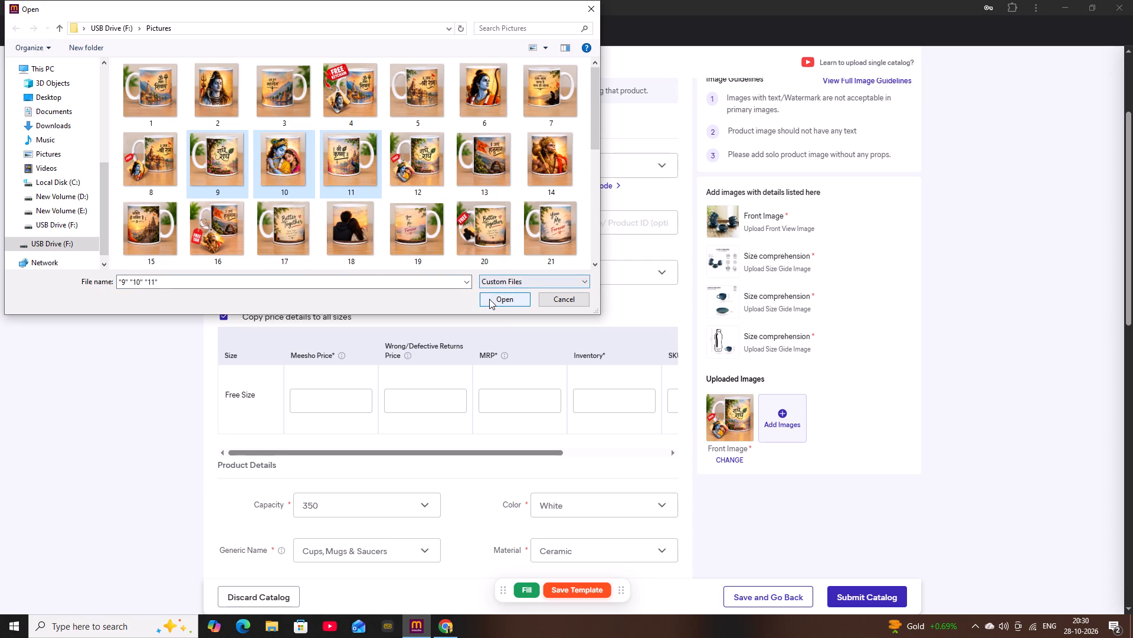
click(489, 299)
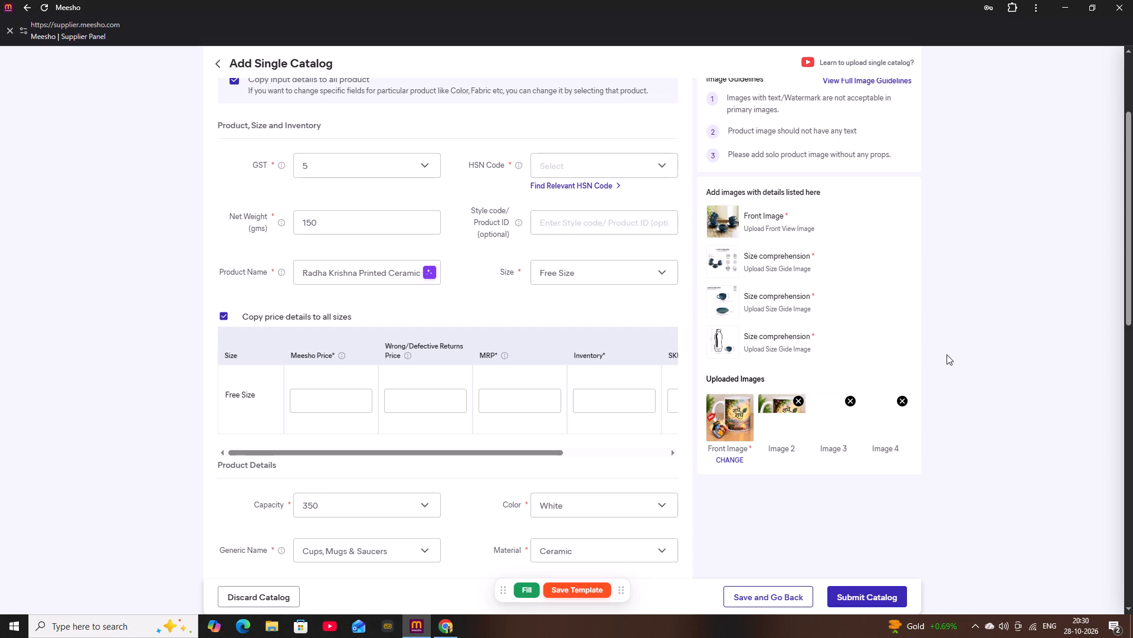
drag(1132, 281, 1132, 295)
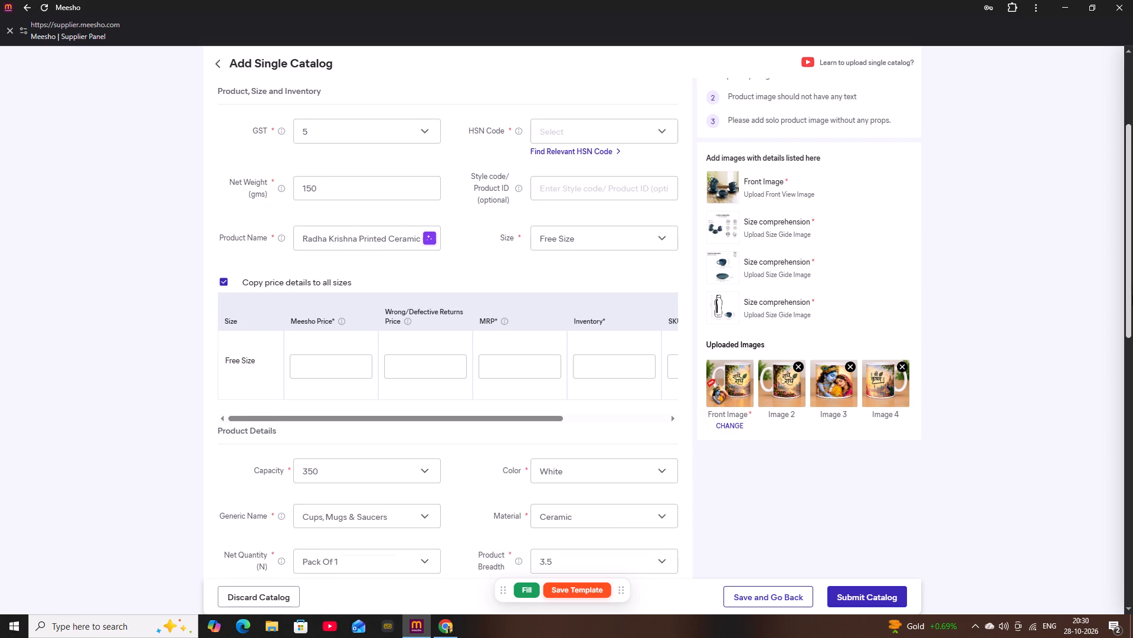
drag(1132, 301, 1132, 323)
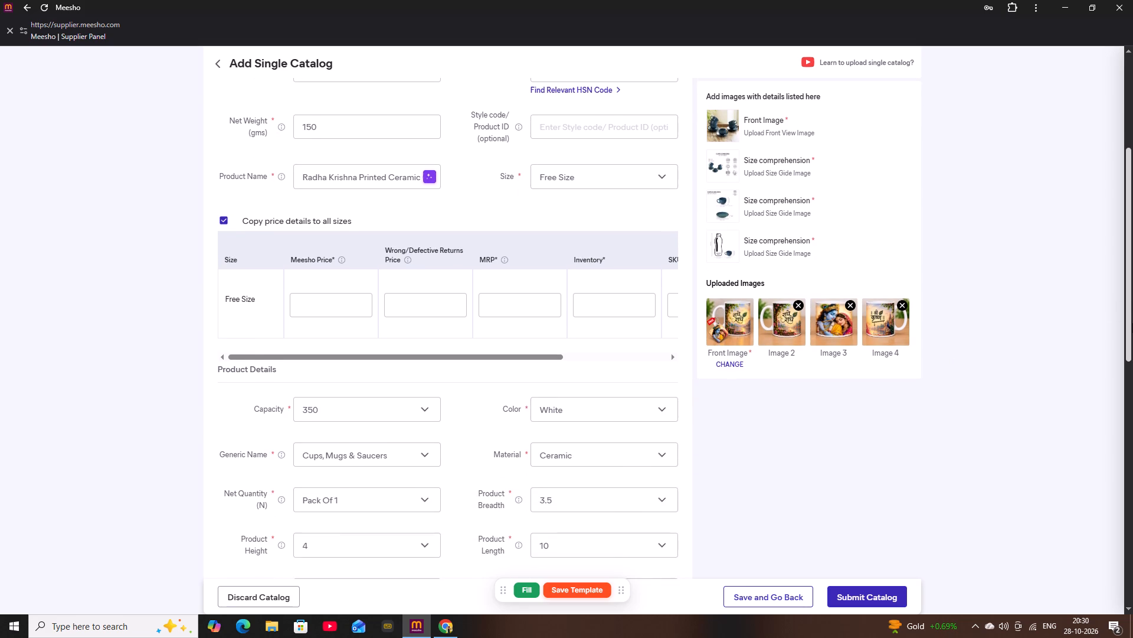
Enter a Meesho Price of 110, Wrong/Defective Returns Price of 95, MRP of 499 and Inventory of 50 for Free Size.
drag(1132, 323, 1128, 372)
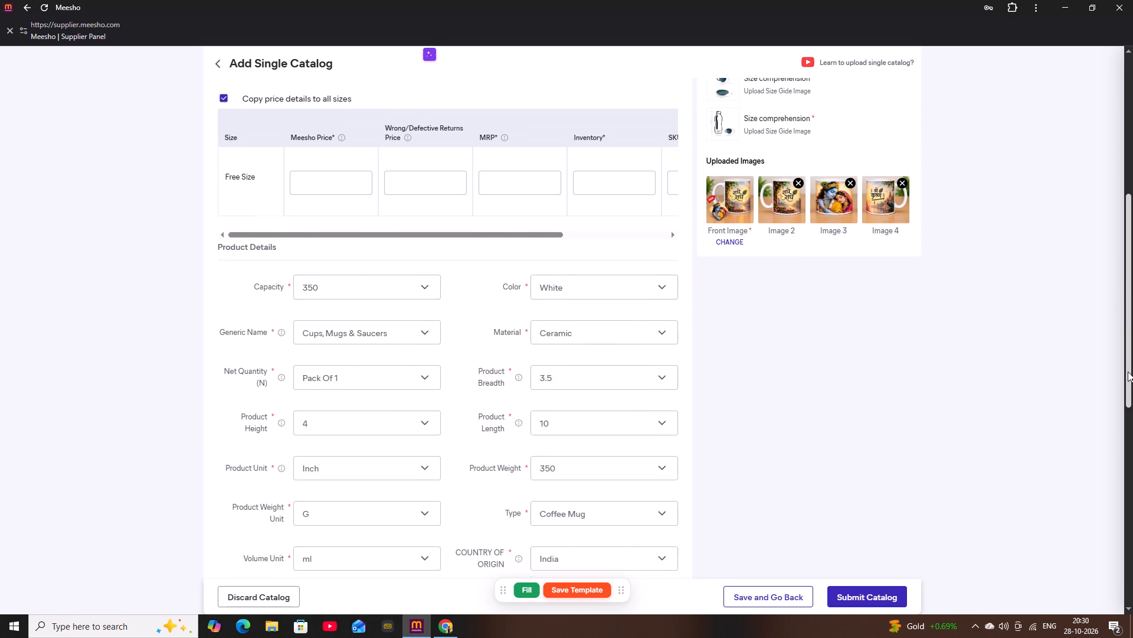
drag(1128, 372, 1127, 370)
click(351, 179)
text(110)
click(412, 170)
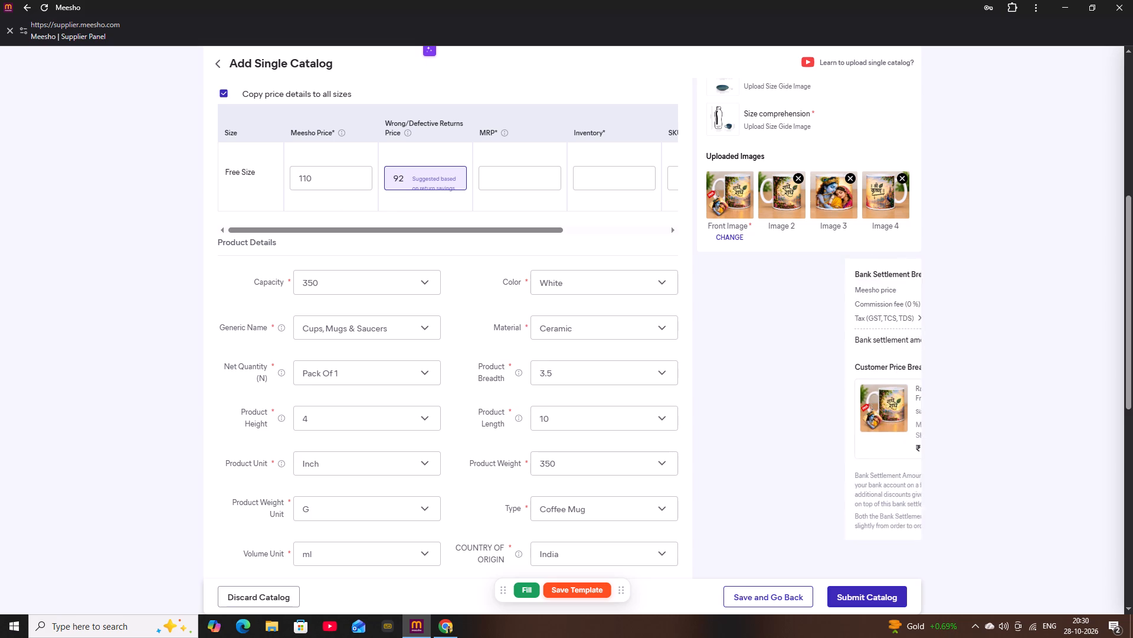
key(BackSpace)
key(5)
click(564, 165)
click(497, 181)
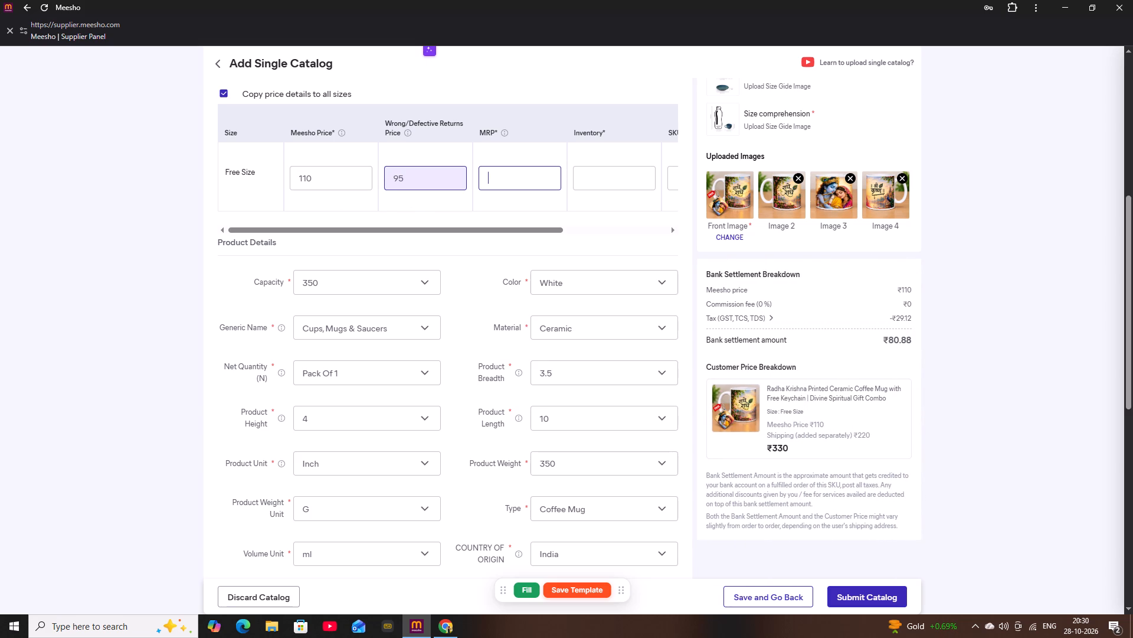
text(499)
click(586, 179)
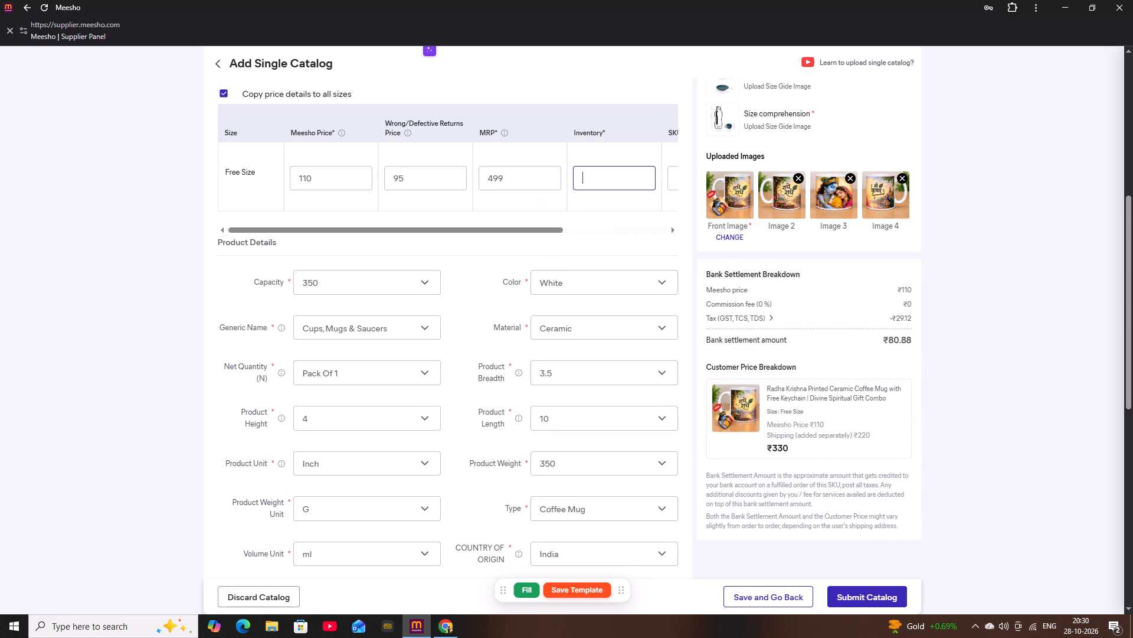
key(5)
key(0)
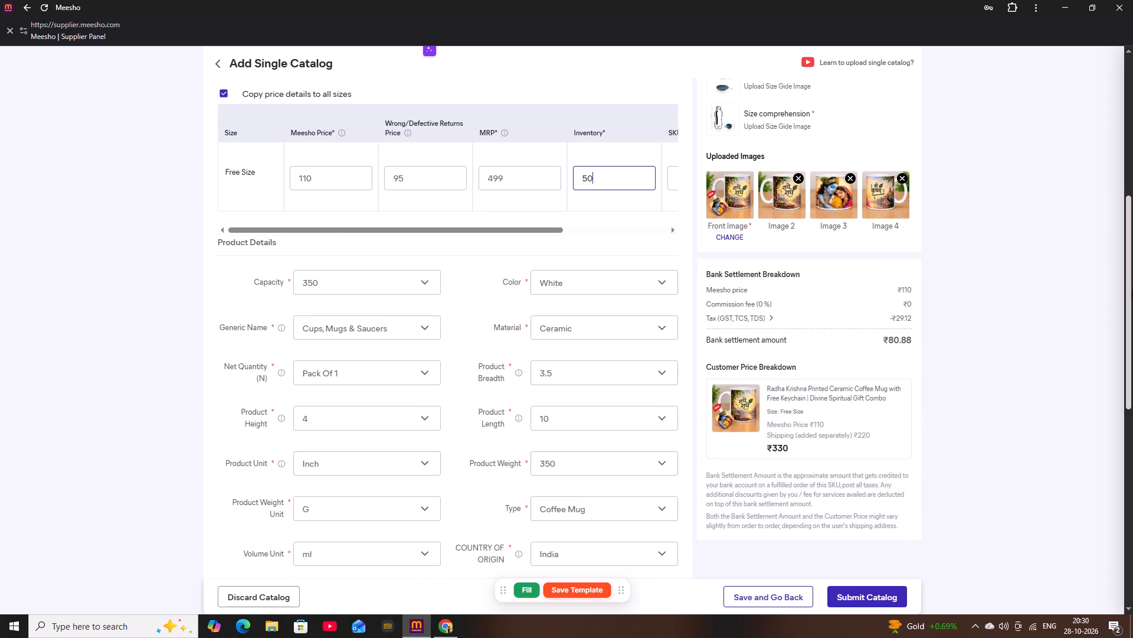
Use the Lisstify extension to upload its Image 4, the panda keychain with ₹45 shipping, as the catalog's front image.
click(1013, 12)
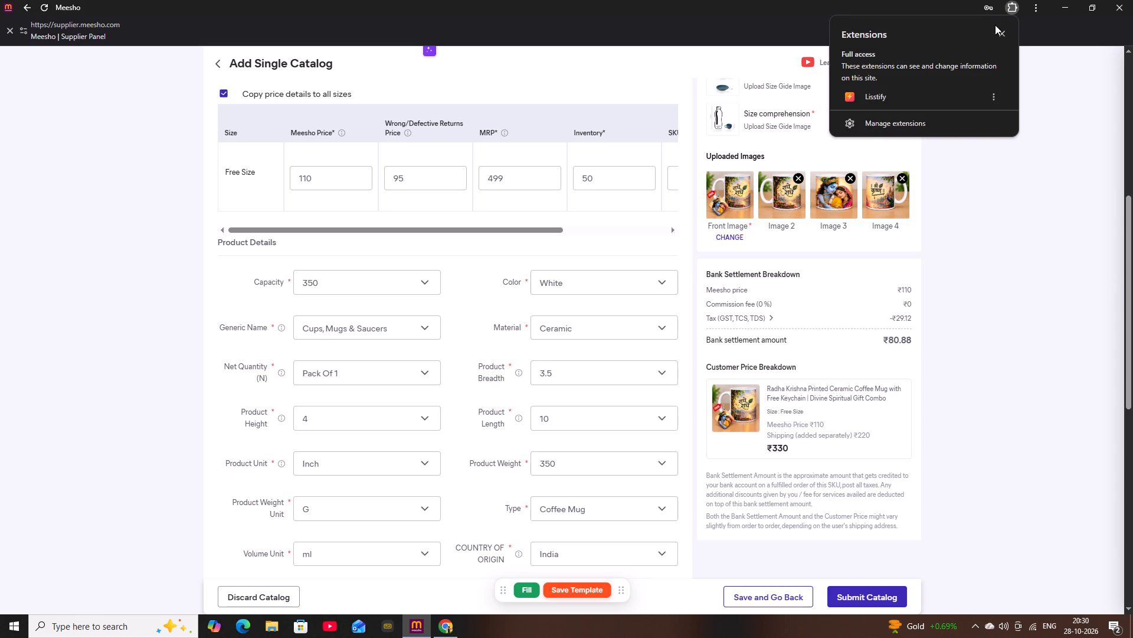
click(949, 92)
click(1072, 374)
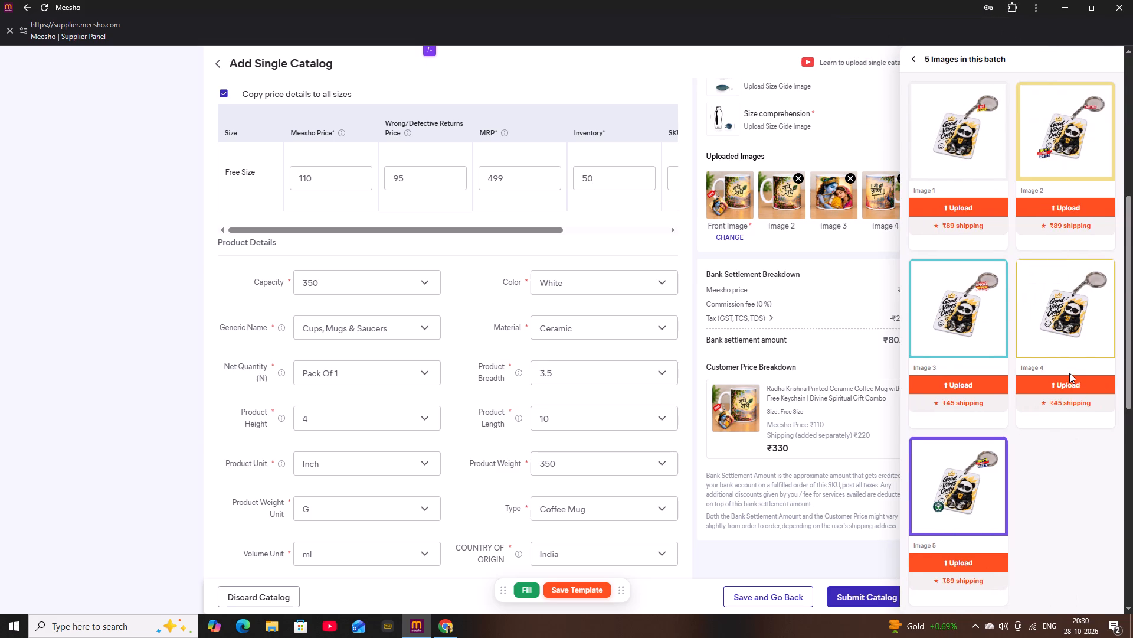
click(1072, 390)
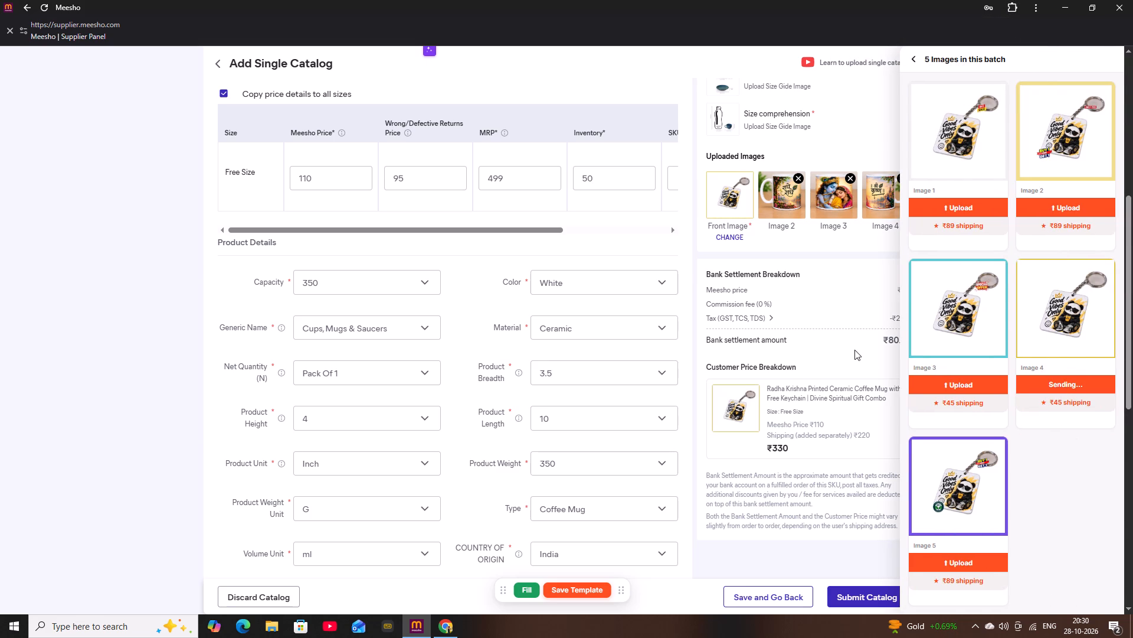
click(872, 311)
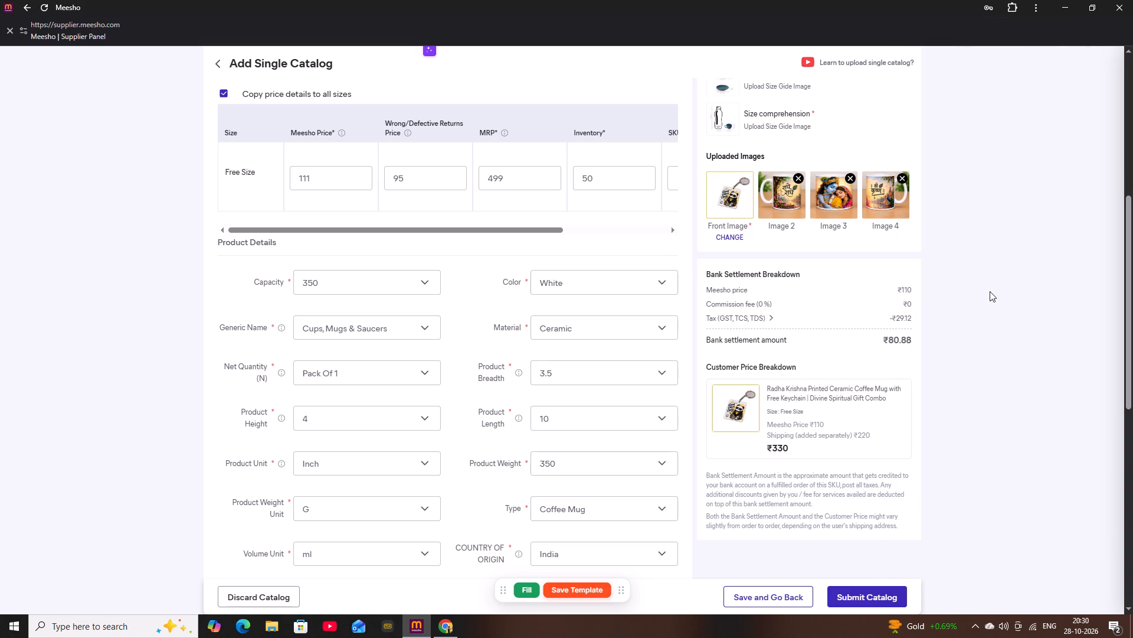
click(990, 291)
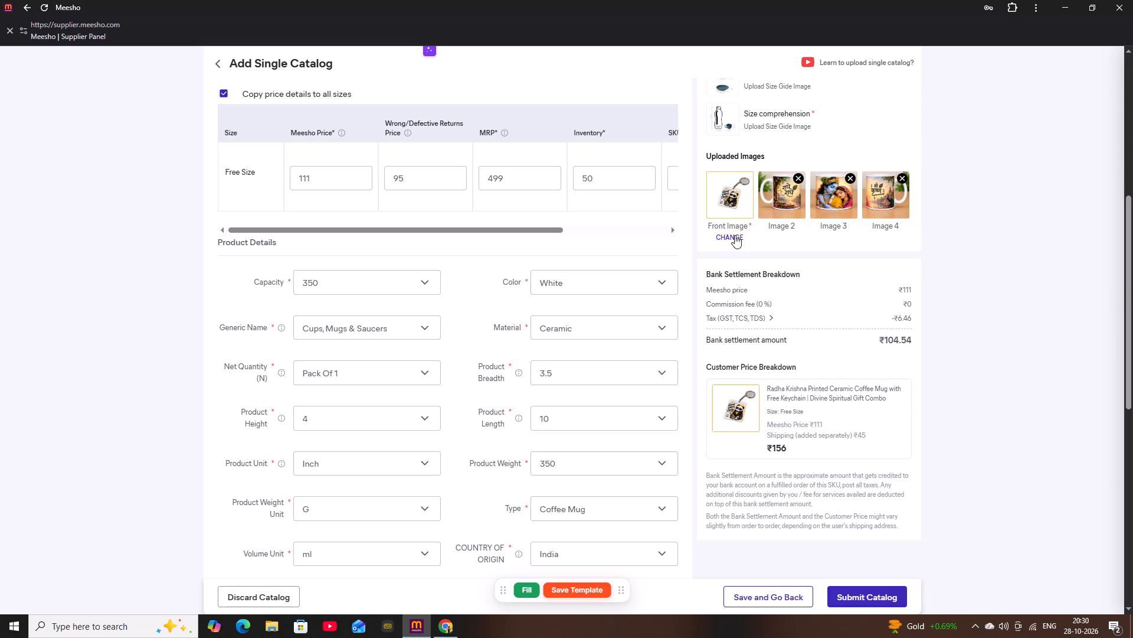
Replace the front image with picture 12 from the USB drive's Pictures folder.
click(735, 235)
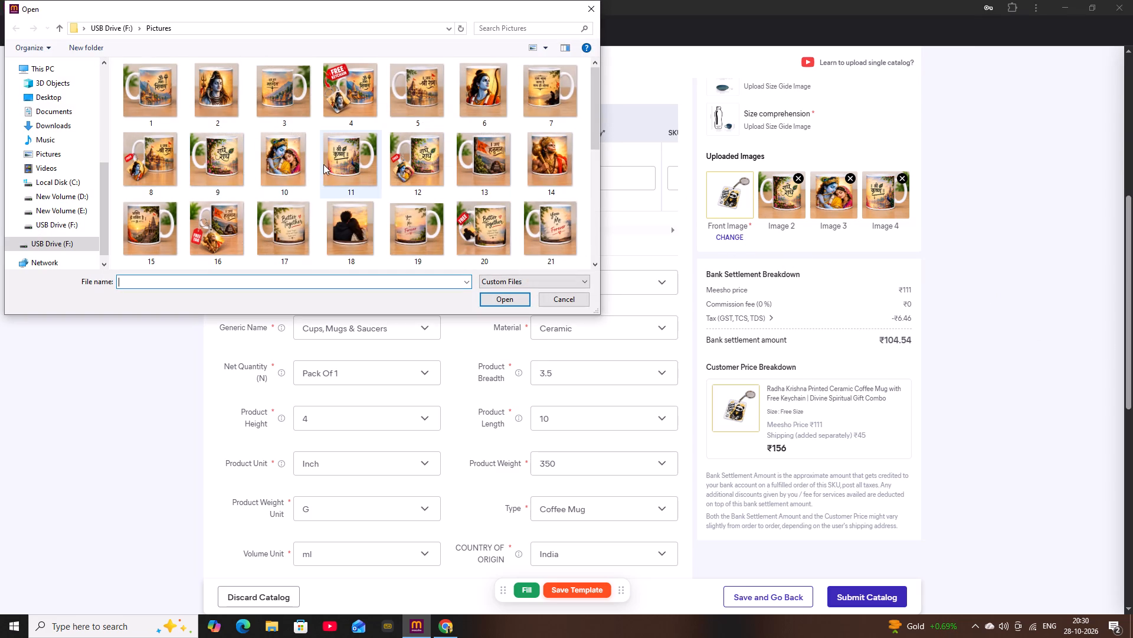
click(433, 162)
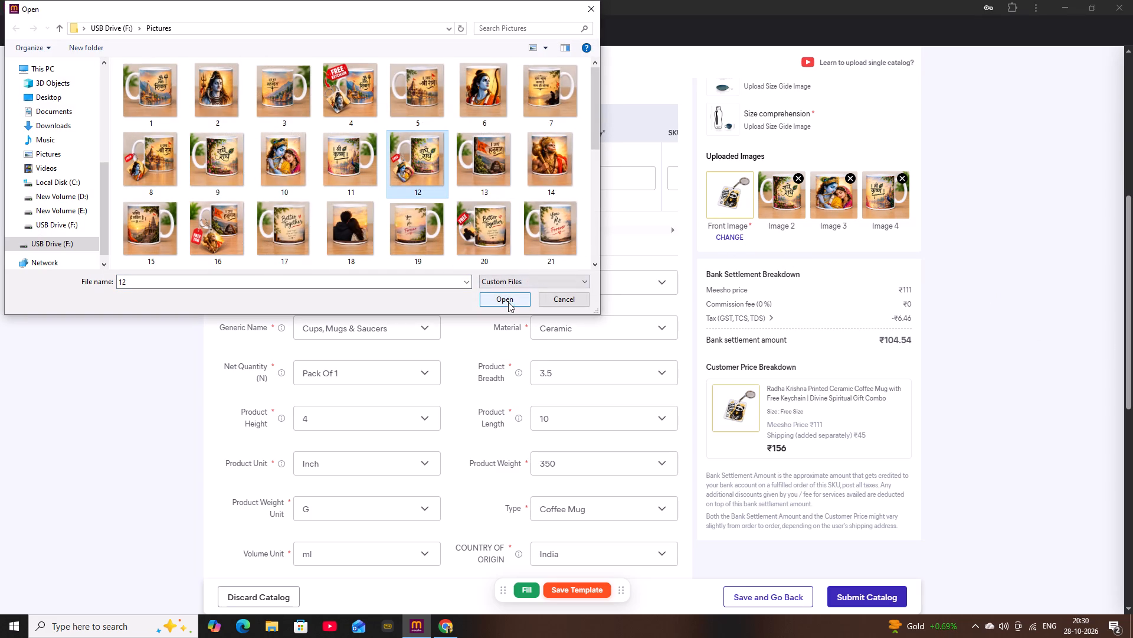
click(508, 302)
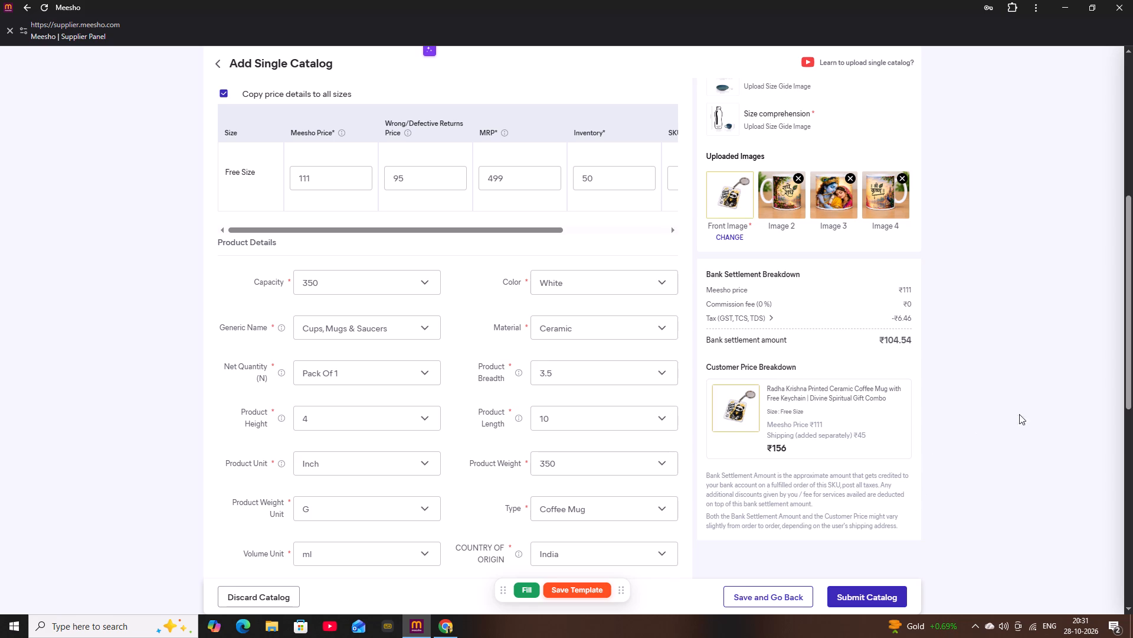
Change the last digit of the Manufacturer Pincode to 2.
drag(1132, 363, 1132, 405)
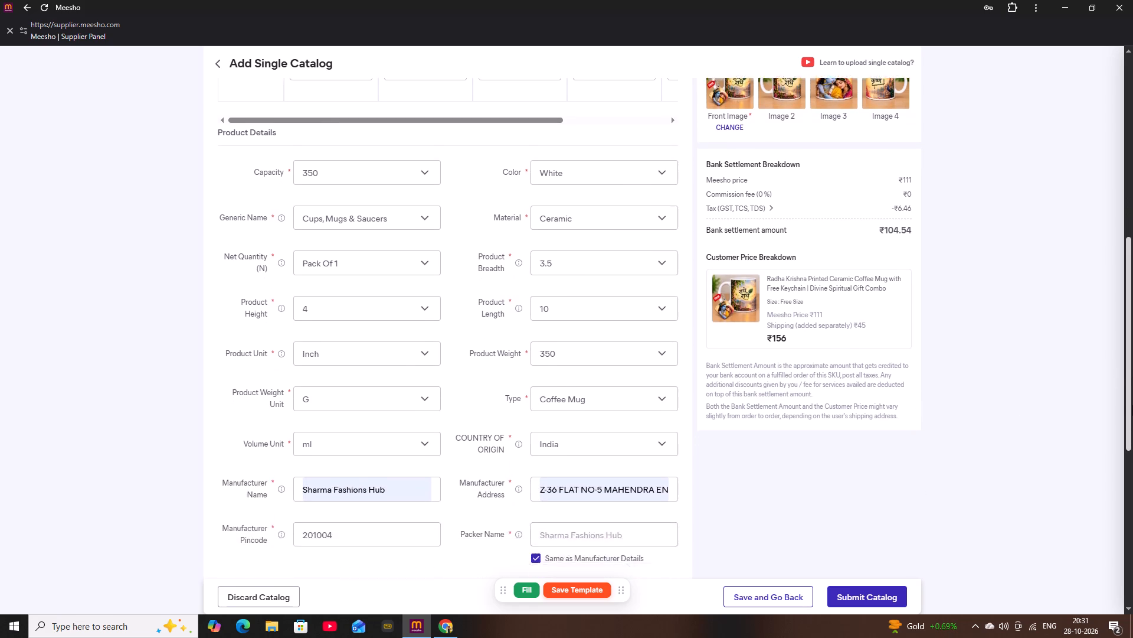
drag(1132, 405, 1129, 447)
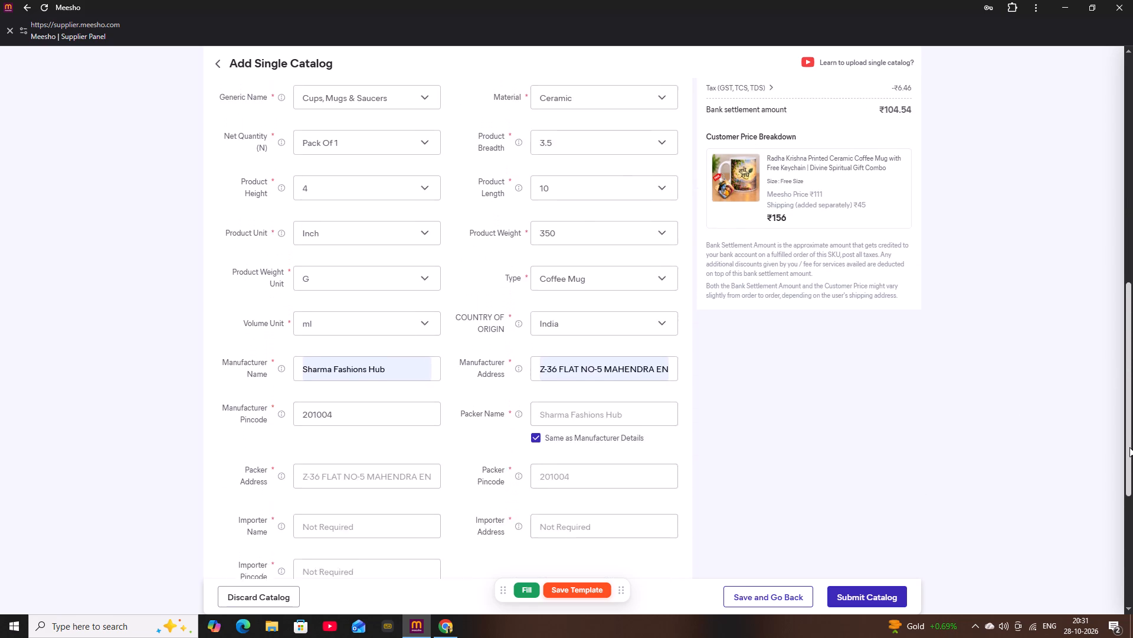
drag(1129, 447, 1128, 497)
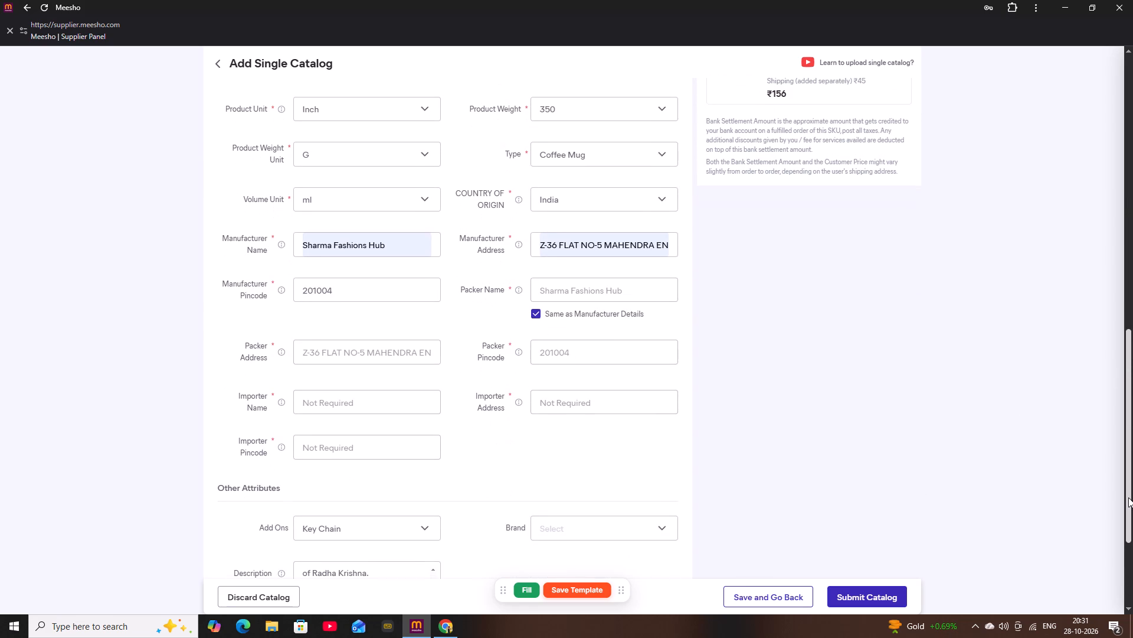
drag(1128, 497, 1128, 496)
click(352, 303)
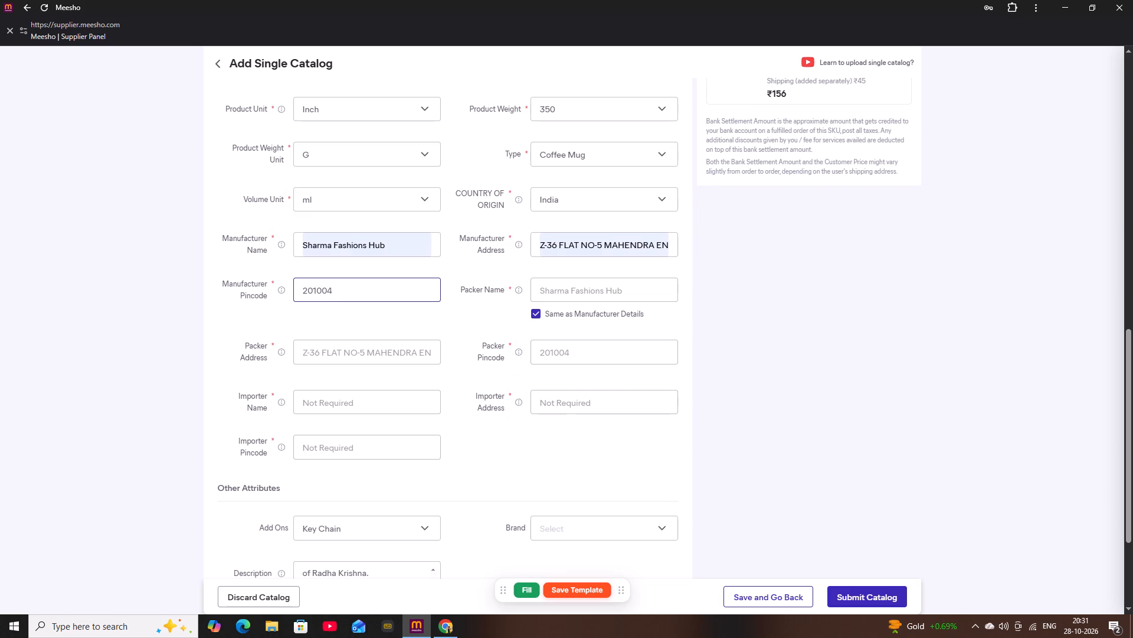
click(356, 291)
key(BackSpace)
key(2)
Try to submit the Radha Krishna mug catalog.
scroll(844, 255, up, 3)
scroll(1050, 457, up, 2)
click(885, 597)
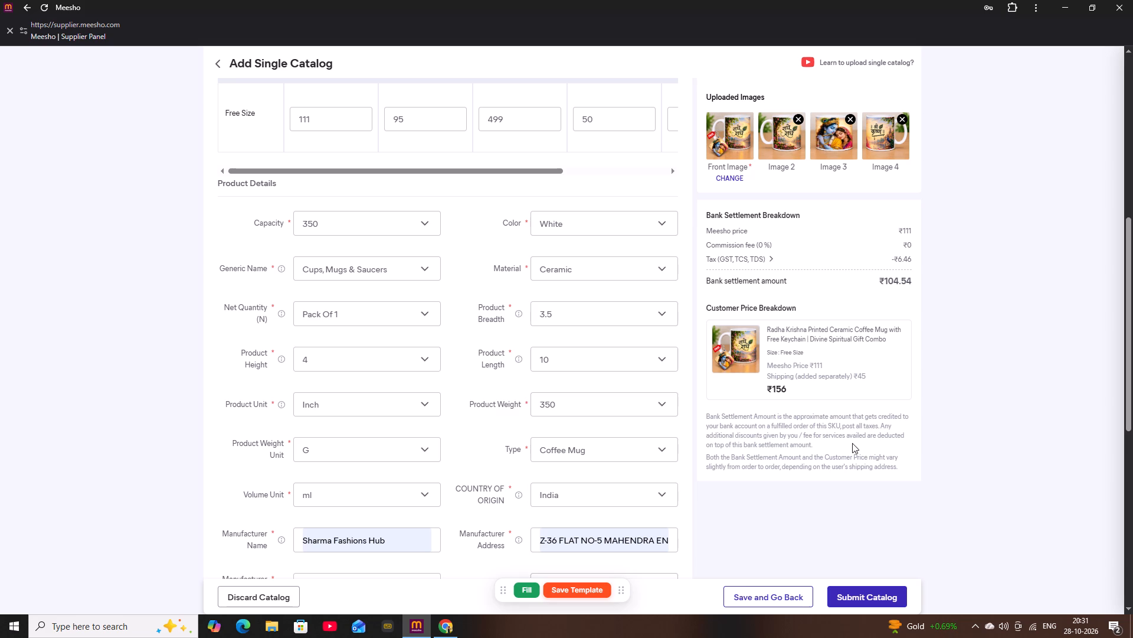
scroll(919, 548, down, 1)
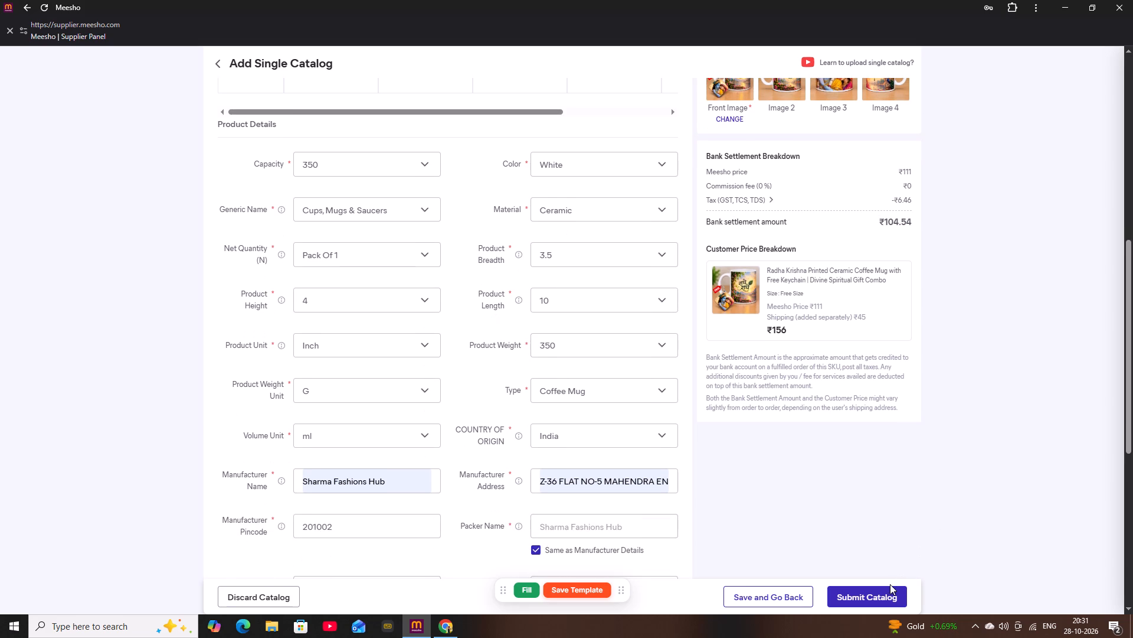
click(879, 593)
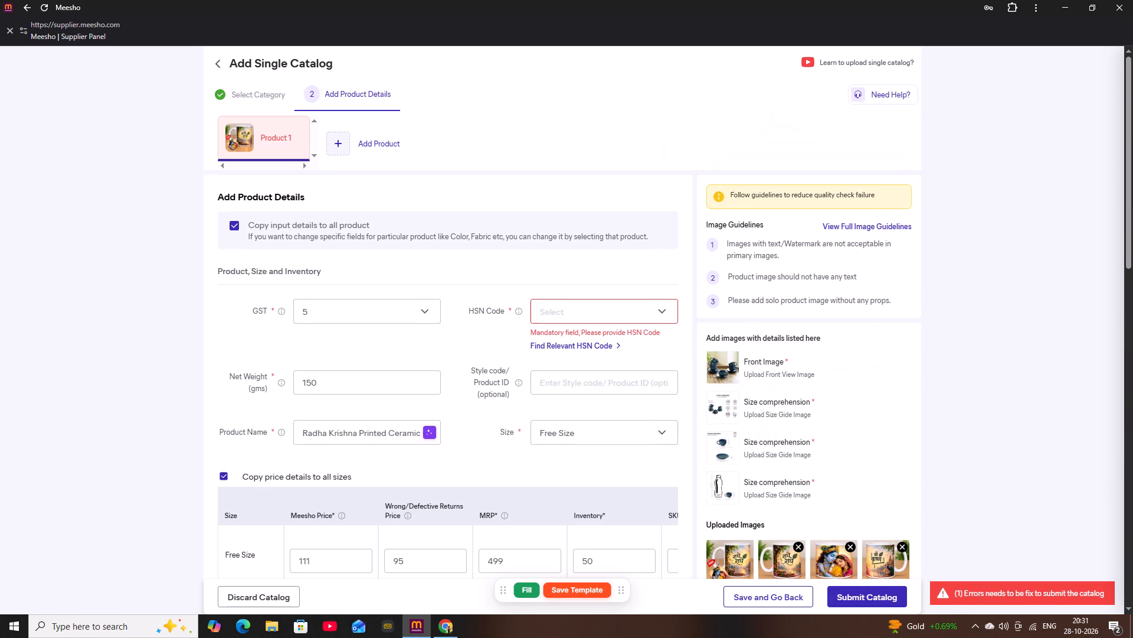
Set the HSN Code to 69120090.
click(611, 327)
click(576, 371)
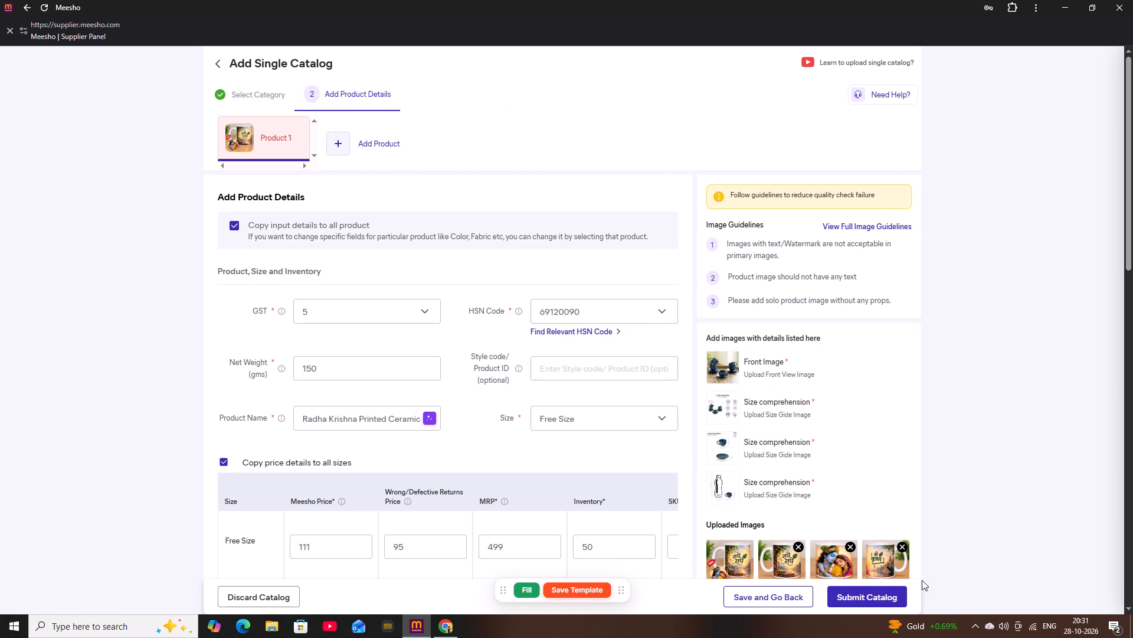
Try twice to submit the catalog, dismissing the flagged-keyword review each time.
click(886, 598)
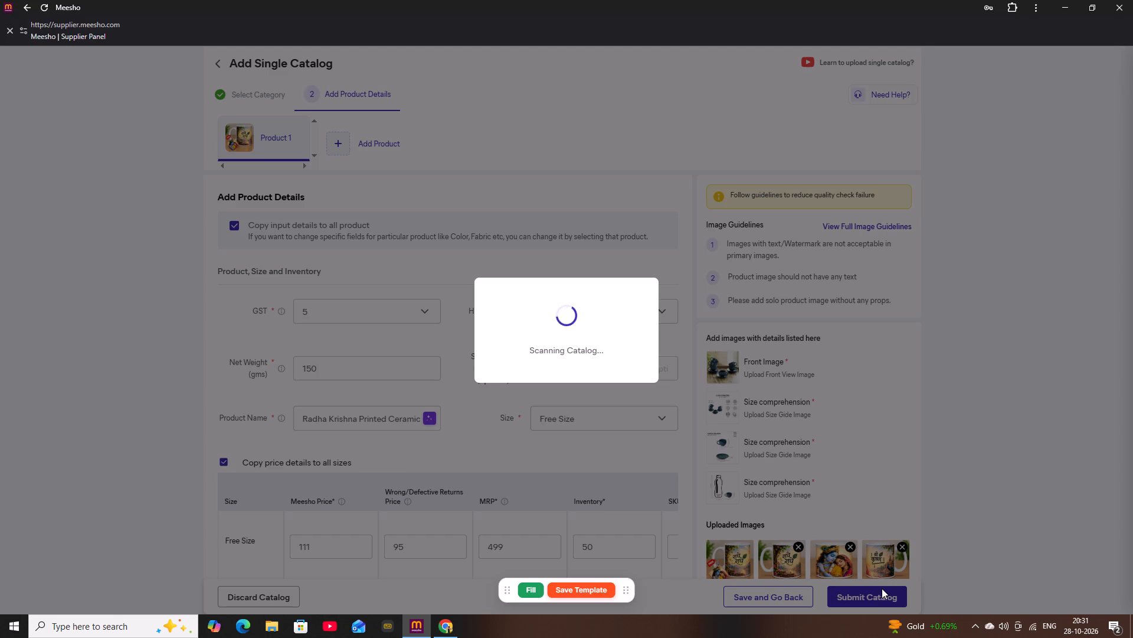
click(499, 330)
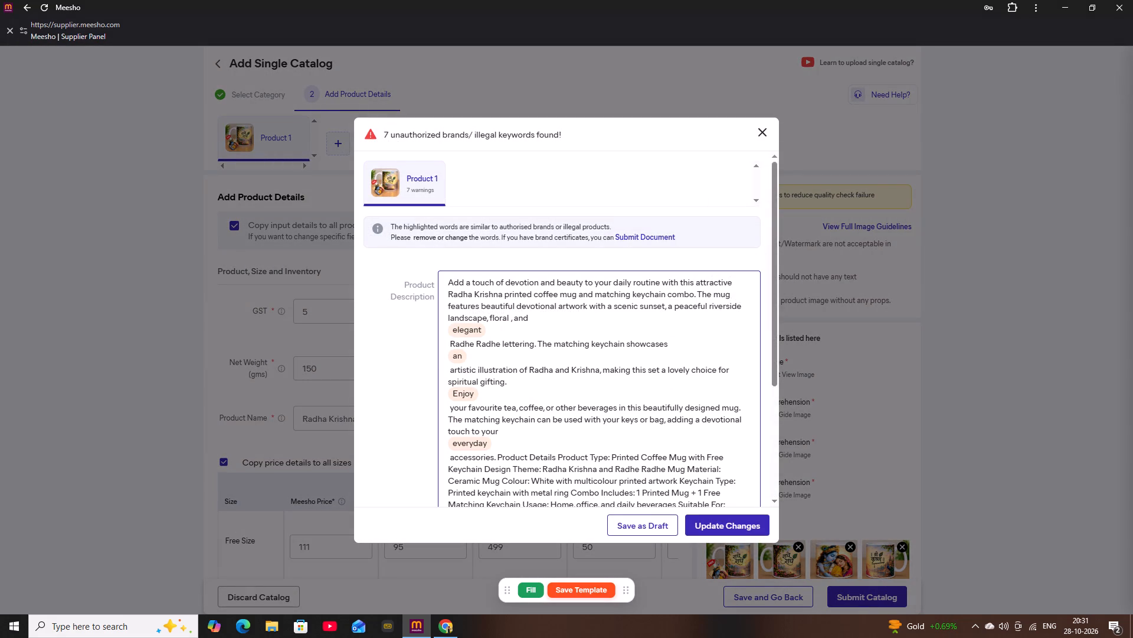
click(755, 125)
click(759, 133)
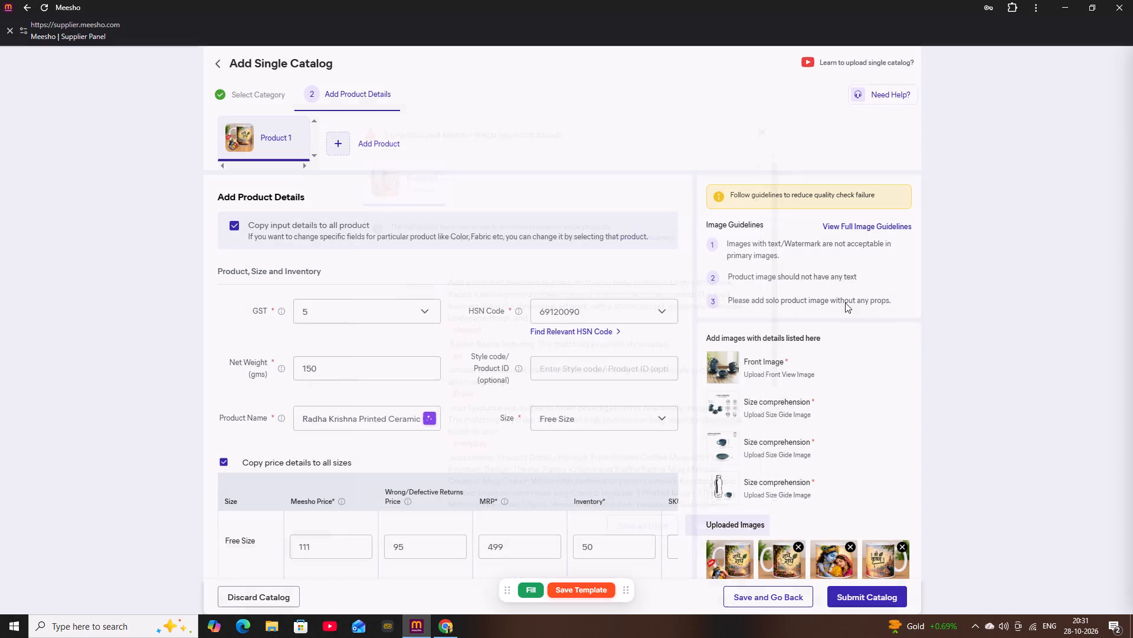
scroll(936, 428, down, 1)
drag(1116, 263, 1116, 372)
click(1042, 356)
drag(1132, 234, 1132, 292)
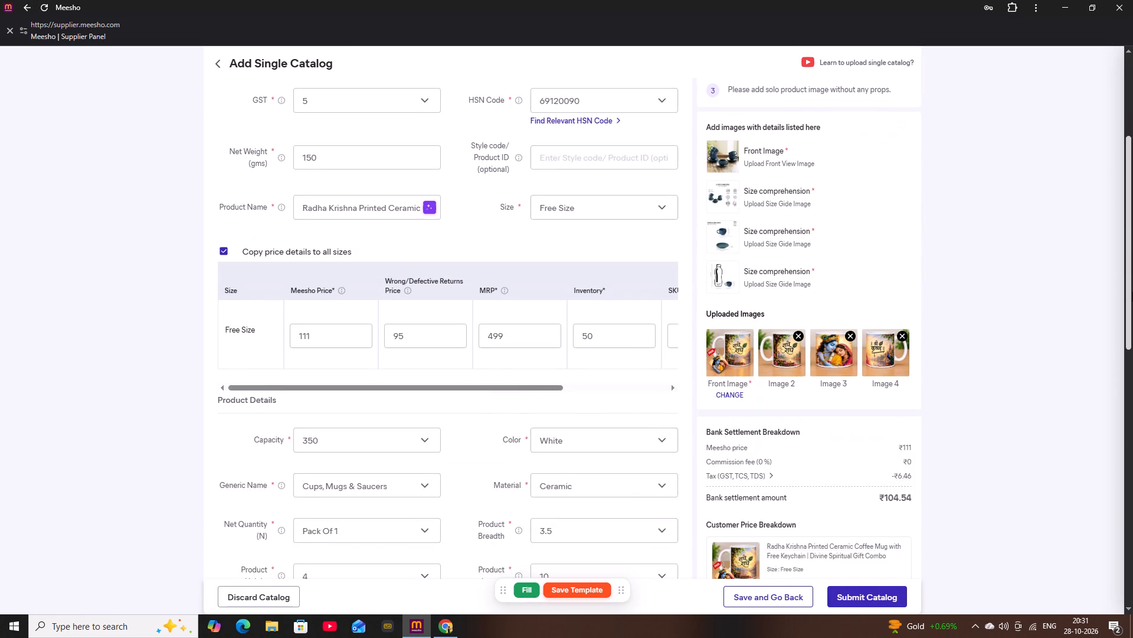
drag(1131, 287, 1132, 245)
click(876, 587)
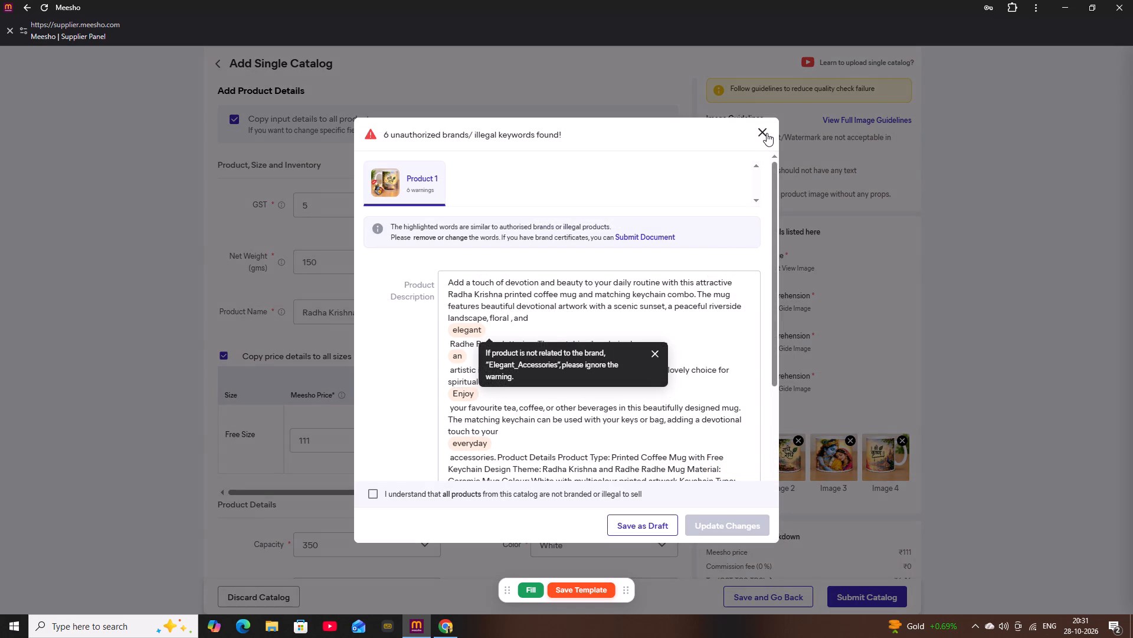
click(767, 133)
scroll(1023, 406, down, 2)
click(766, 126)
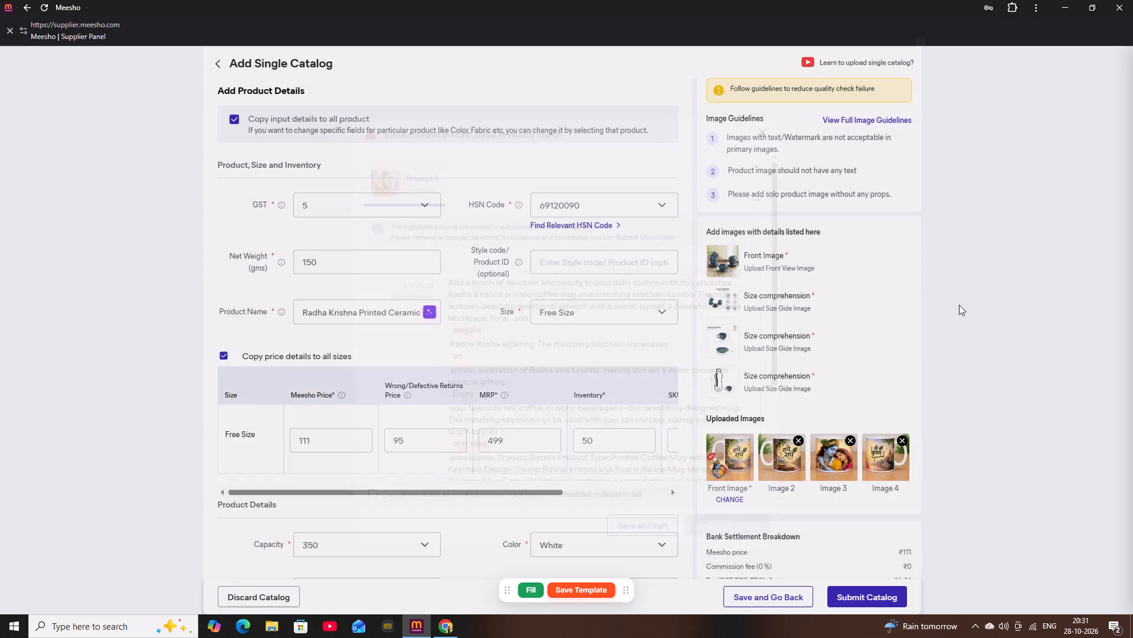
Submit the catalog for quality check, acknowledging that all products are not branded or illegal, and dismiss the ad campaign offer.
scroll(970, 317, down, 3)
scroll(912, 568, down, 1)
click(891, 593)
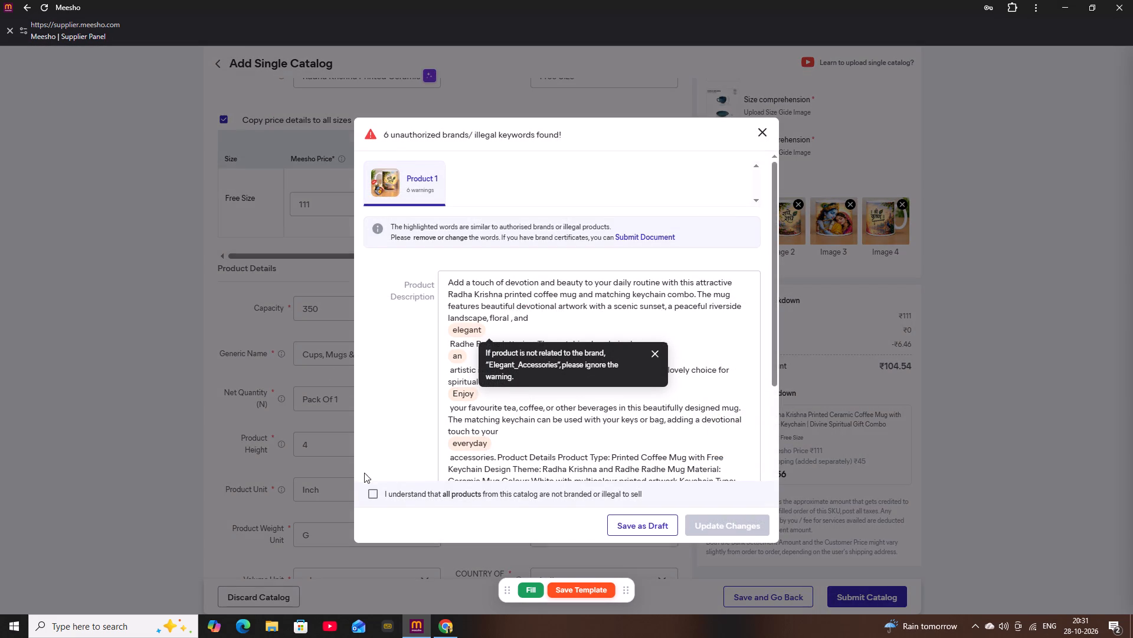
click(372, 488)
click(372, 488)
click(755, 528)
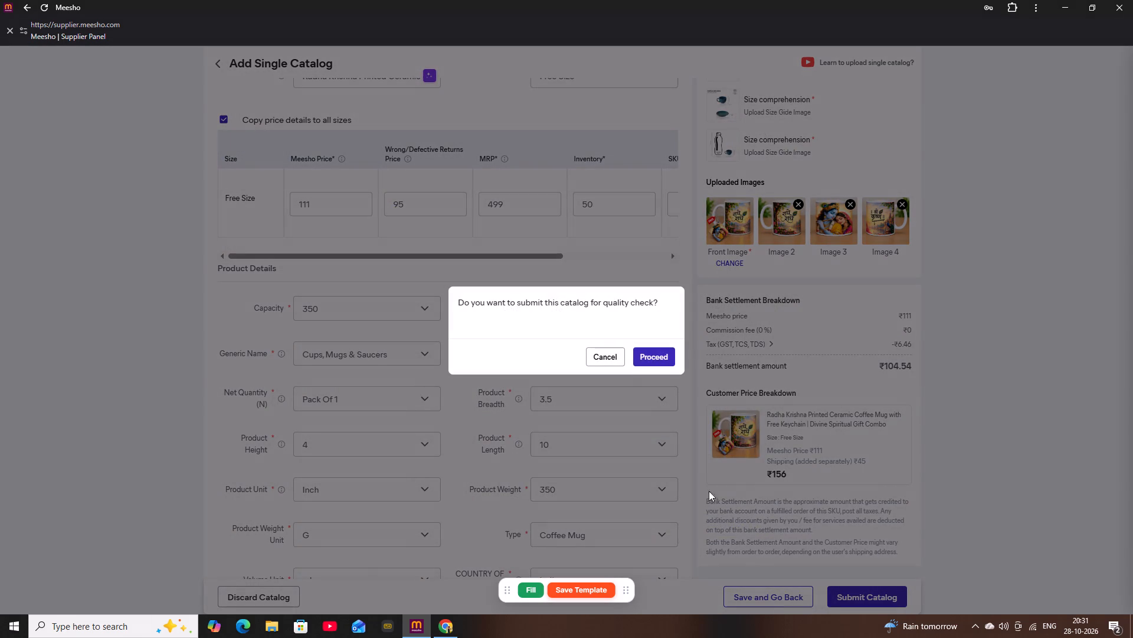
click(656, 356)
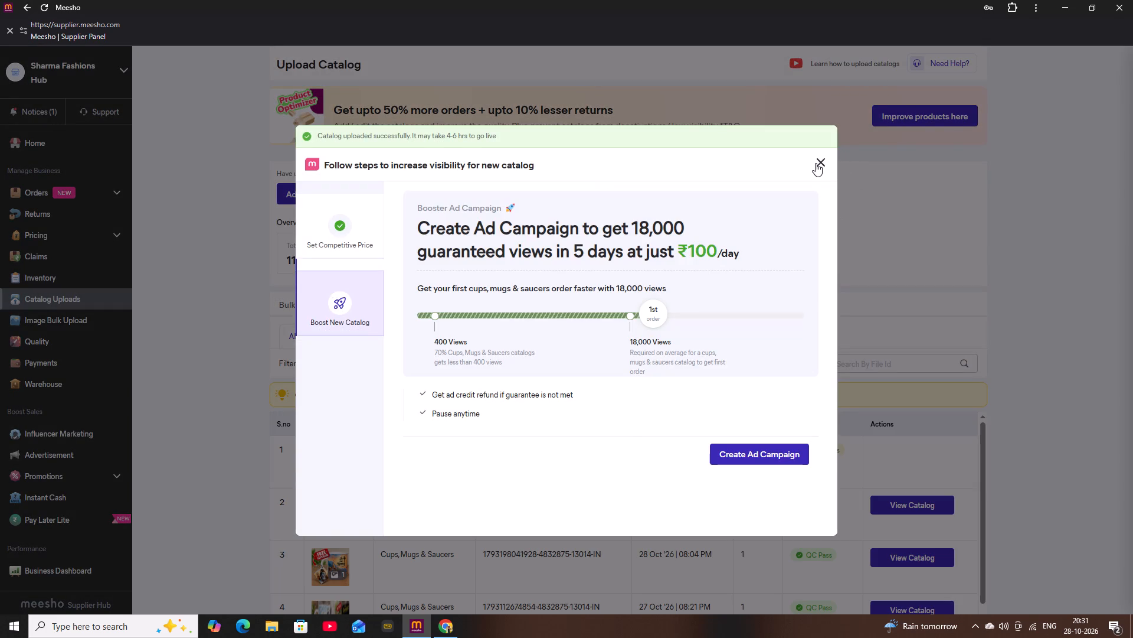
click(816, 163)
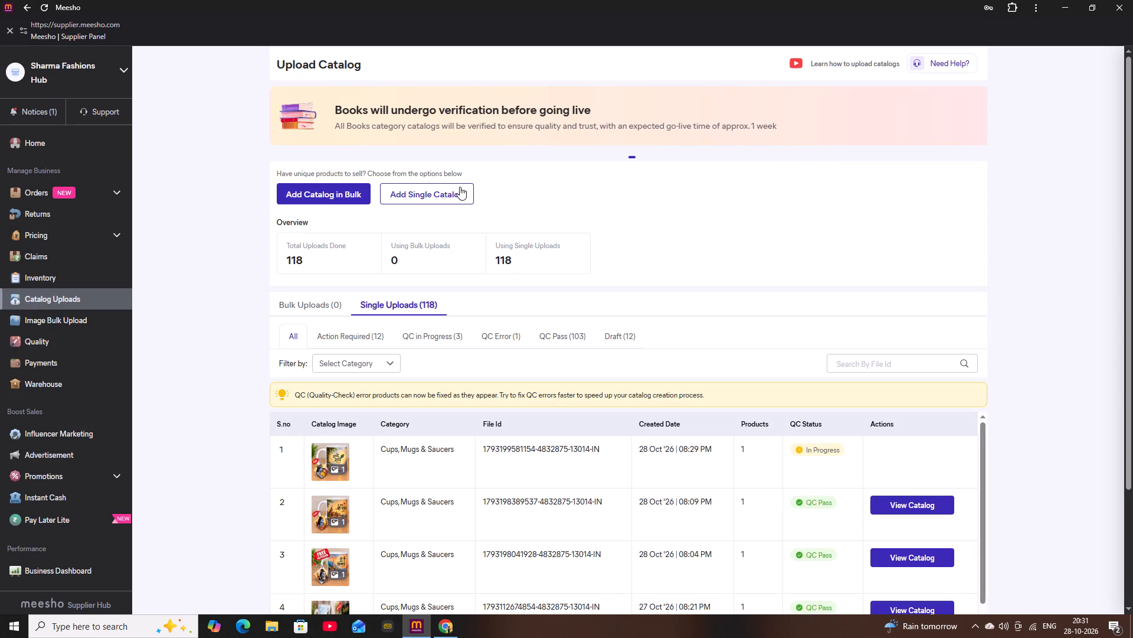
Start a new single catalog in the Cups, Mugs & Saucers category.
click(460, 187)
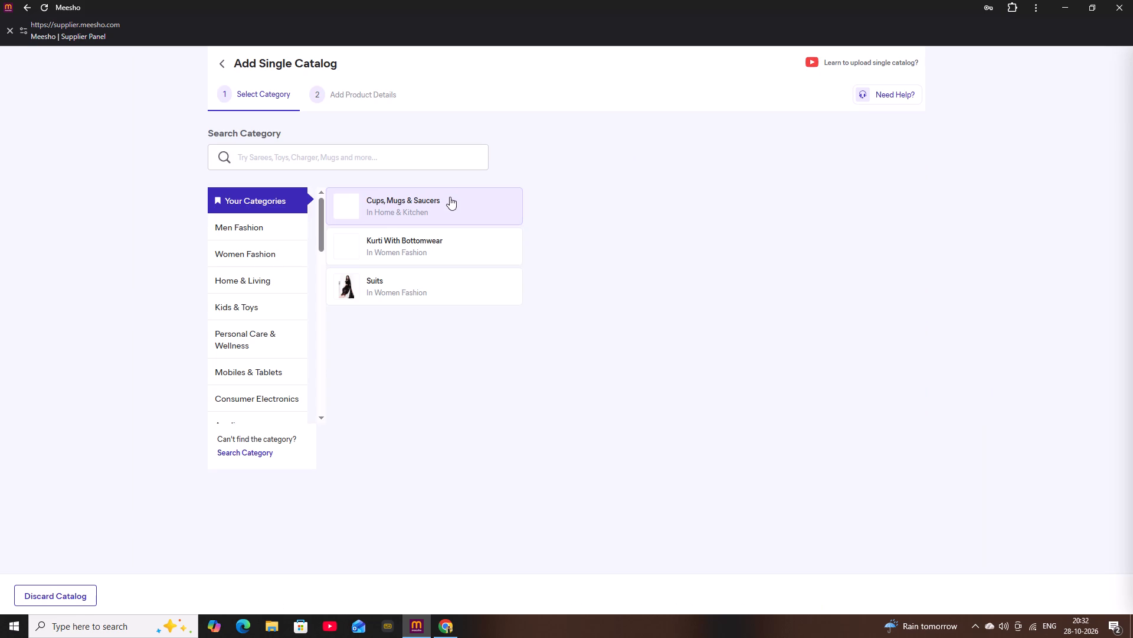
click(450, 197)
Upload picture 16 as the new catalog's product front image and continue to the product details.
click(820, 395)
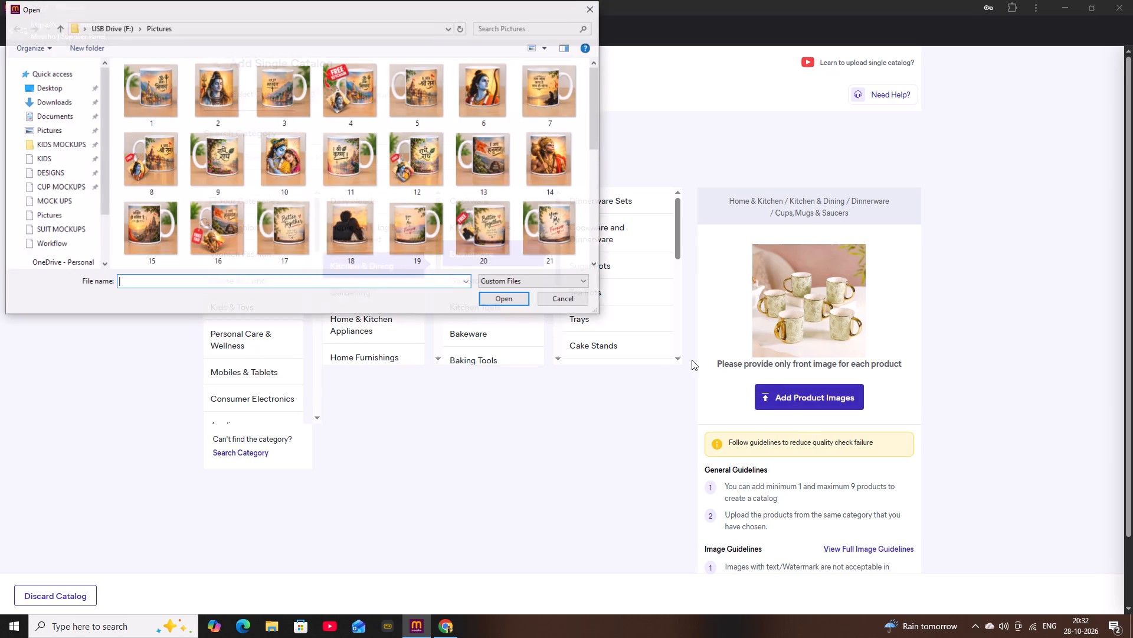
click(231, 233)
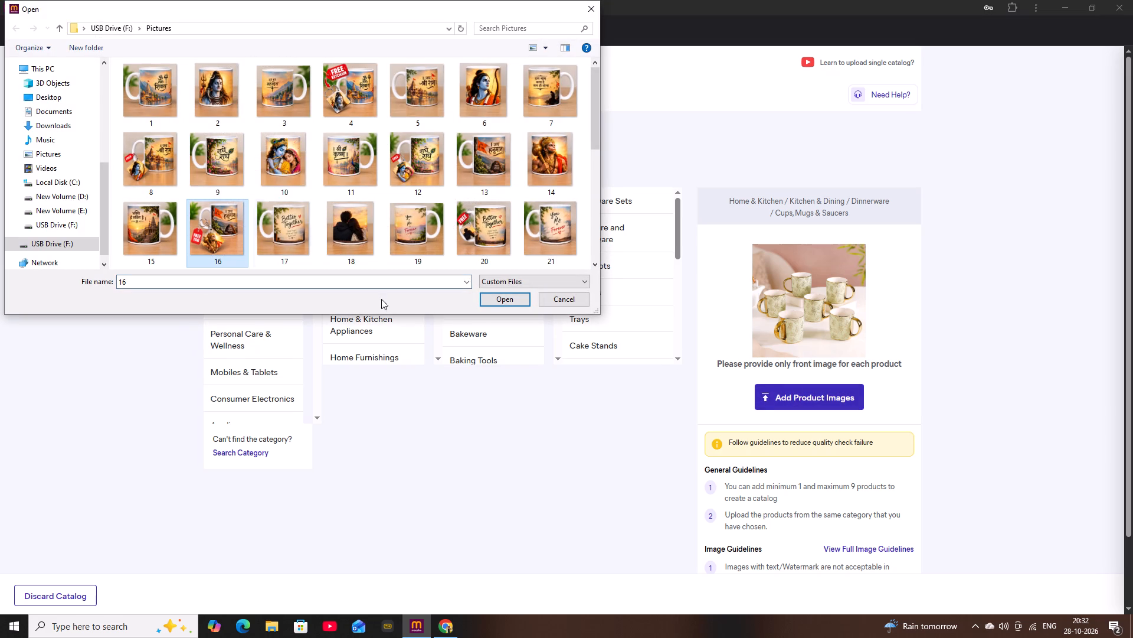
click(506, 302)
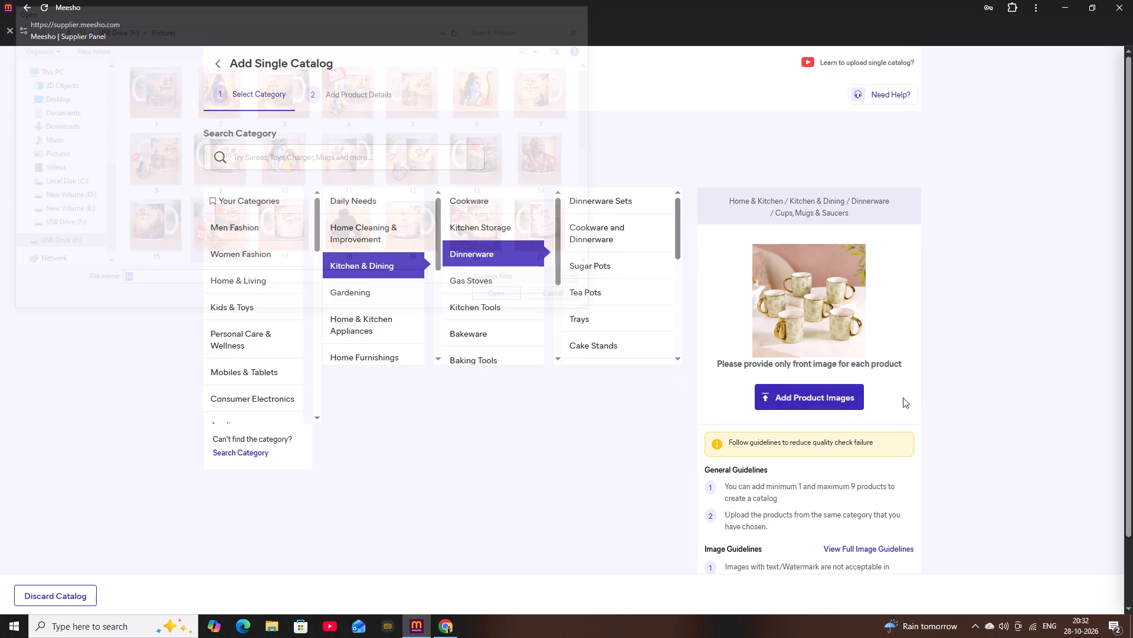
click(750, 482)
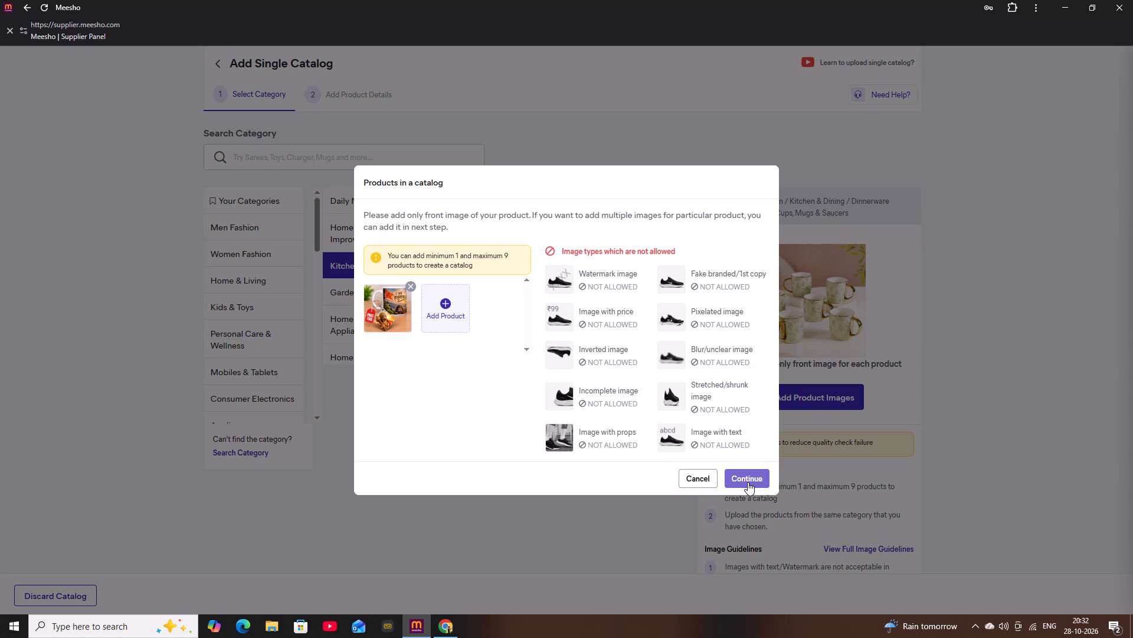
click(451, 626)
scroll(626, 484, down, 3)
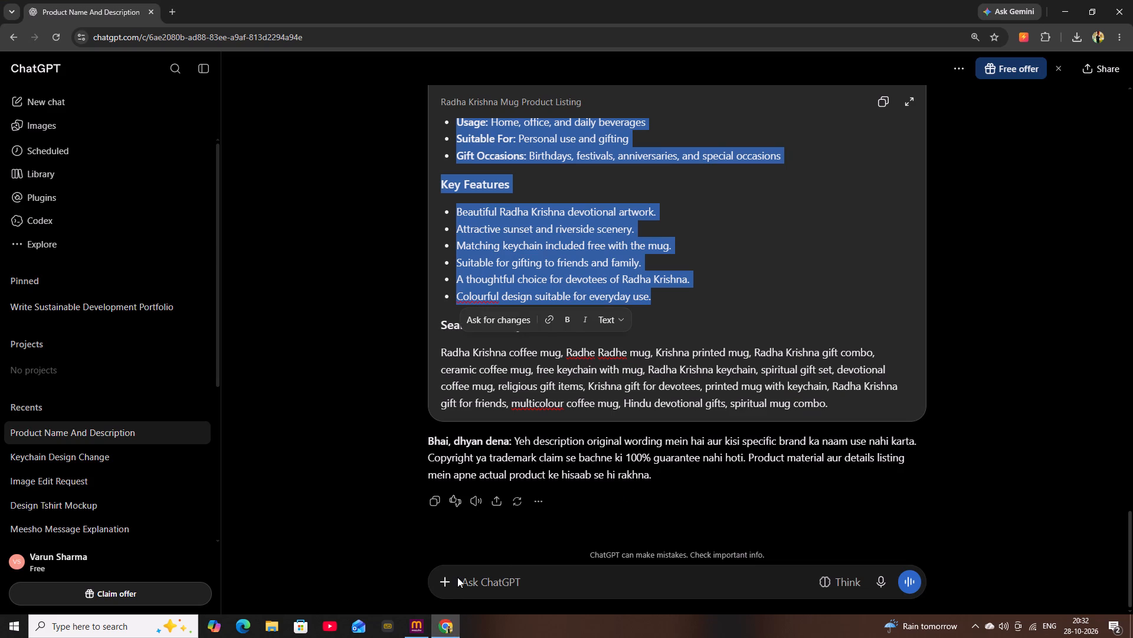
click(456, 578)
click(447, 583)
click(480, 334)
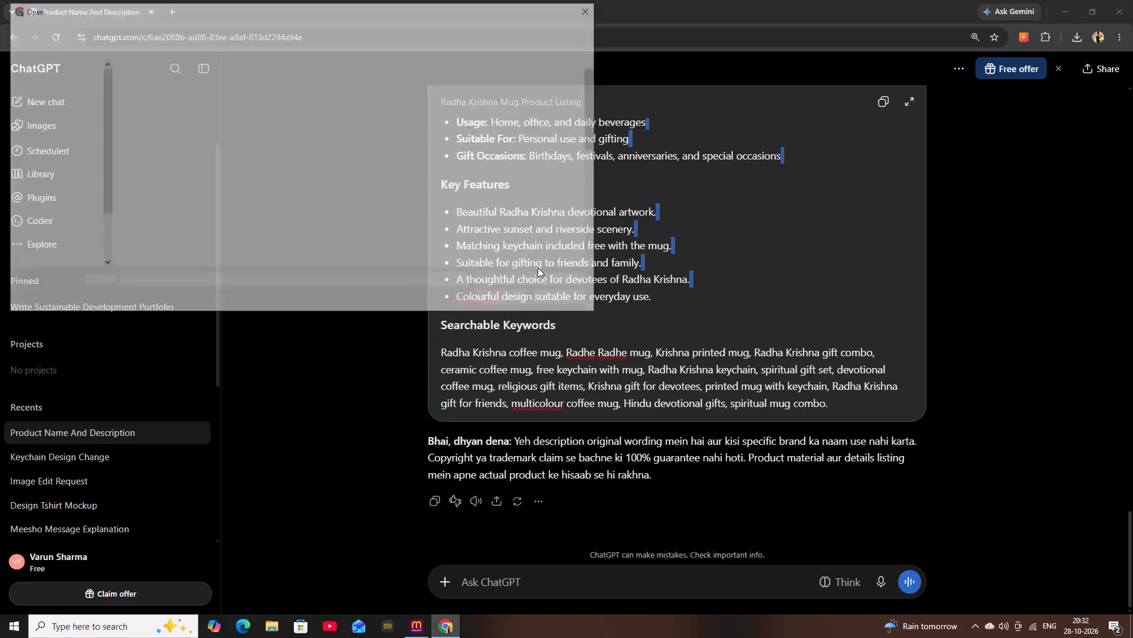
click(237, 232)
click(522, 304)
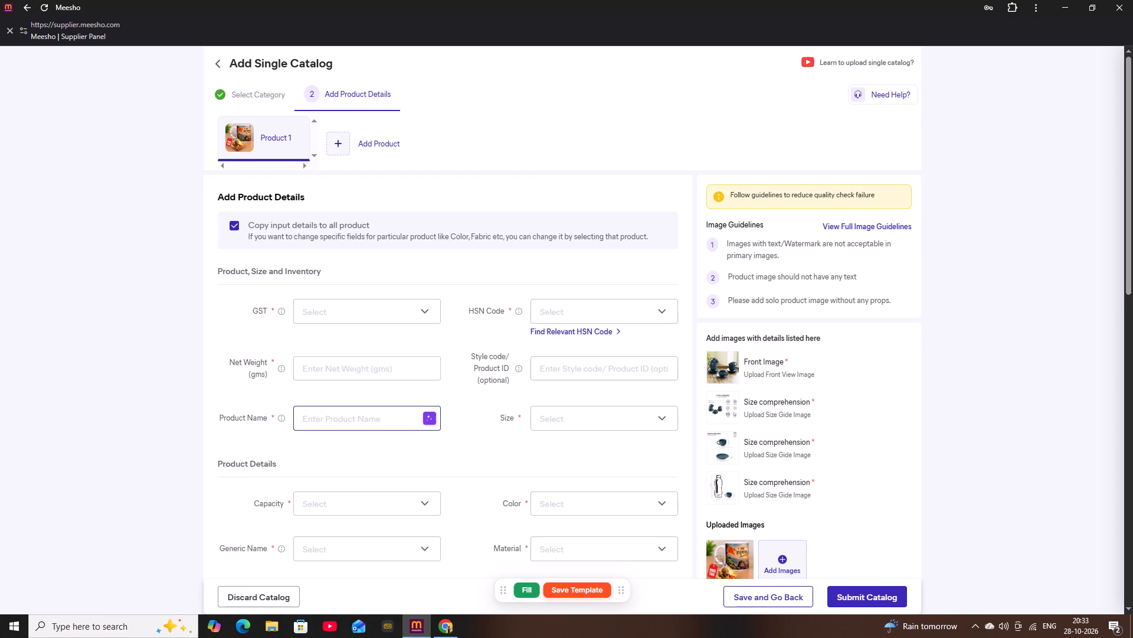
click(382, 413)
key(ctrl+v)
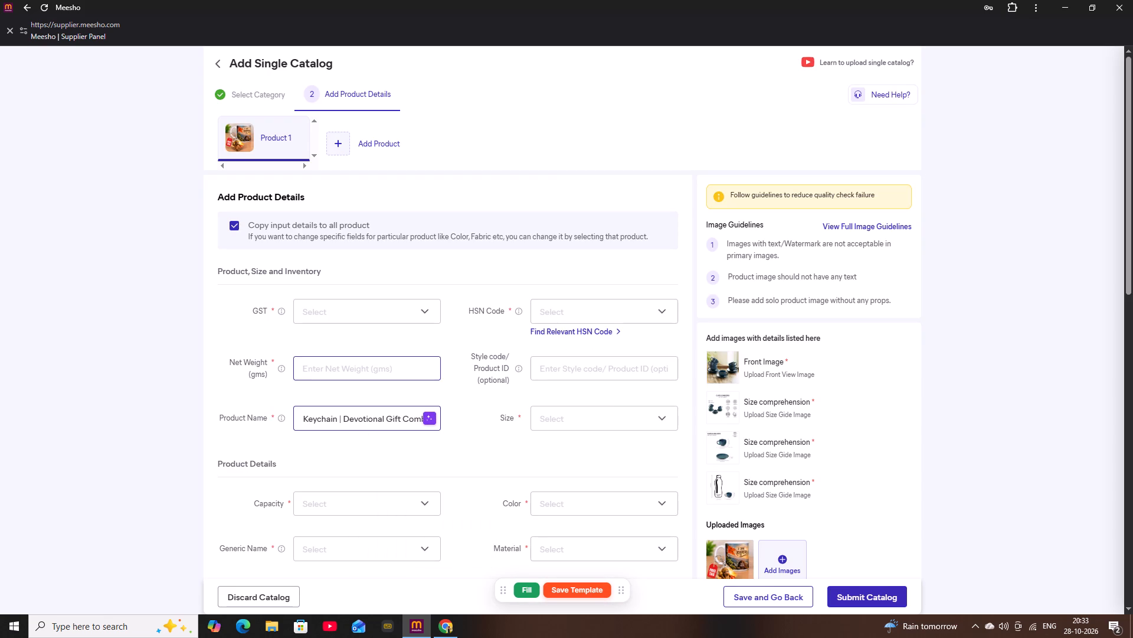
Set GST to 5, HSN Code to 69120090, Net Weight to 350 gms and Size to Free Size.
click(372, 315)
click(335, 390)
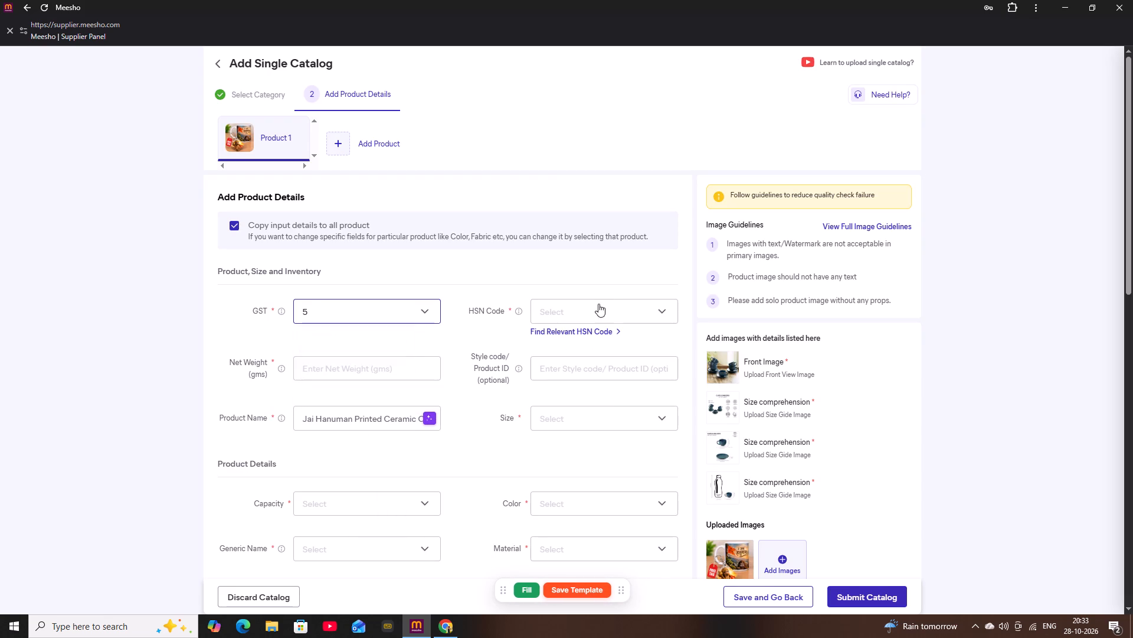
click(598, 304)
click(579, 358)
click(390, 370)
text(350)
scroll(493, 423, down, 2)
click(653, 295)
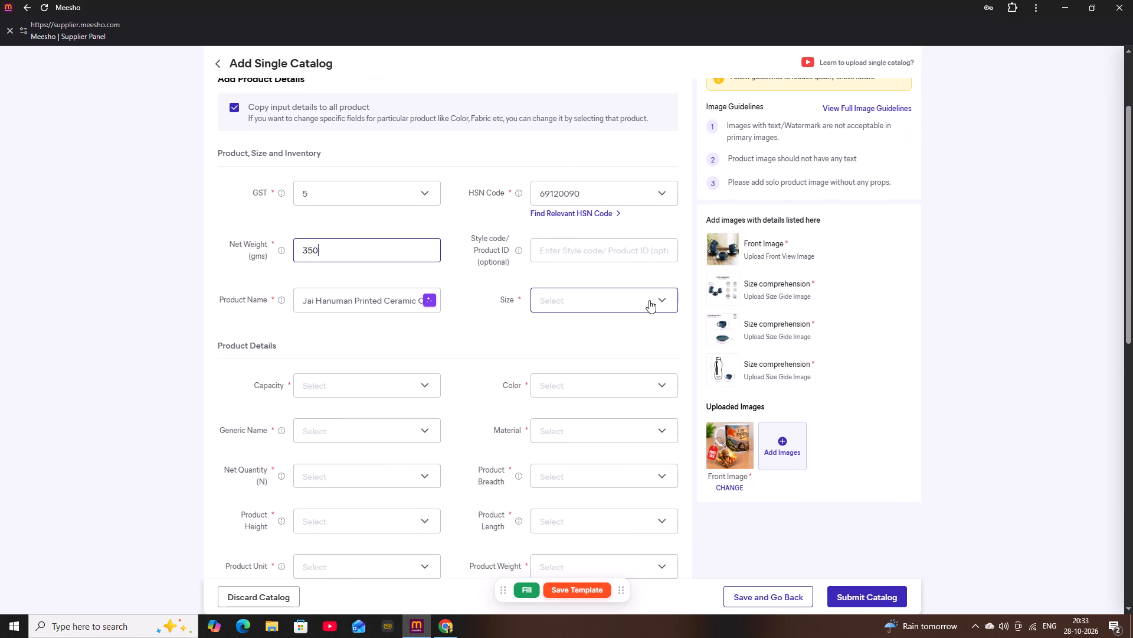
click(551, 335)
click(658, 372)
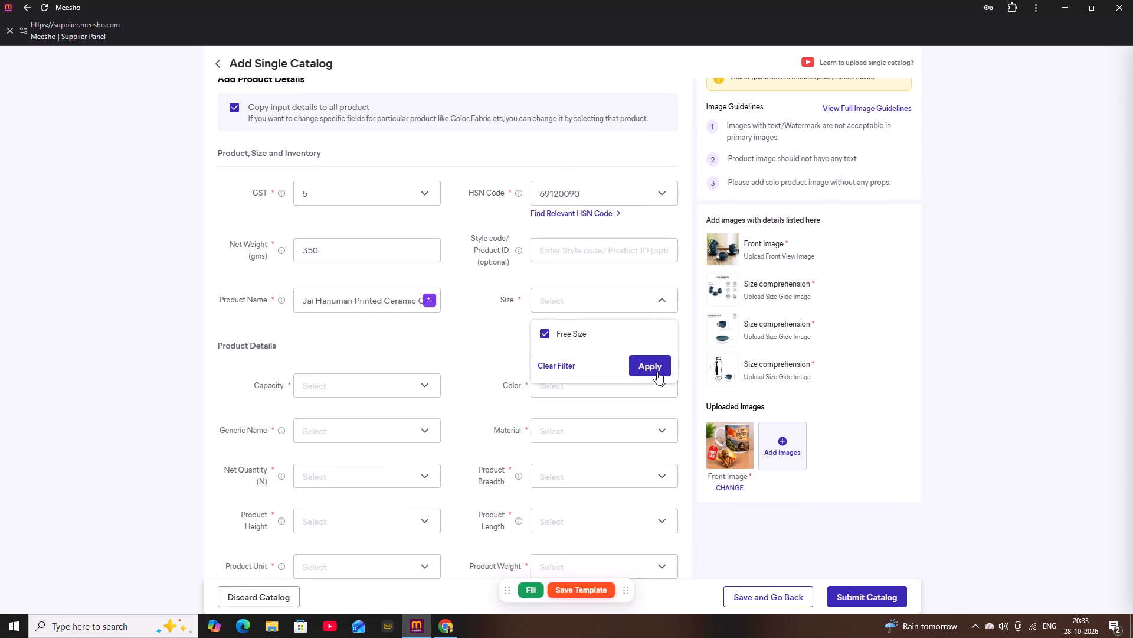
For Free Size, set Meesho Price to 110, Wrong/Defective Returns Price to 95, MRP to 499 and Inventory to 50.
scroll(876, 373, down, 2)
scroll(653, 362, down, 1)
click(317, 238)
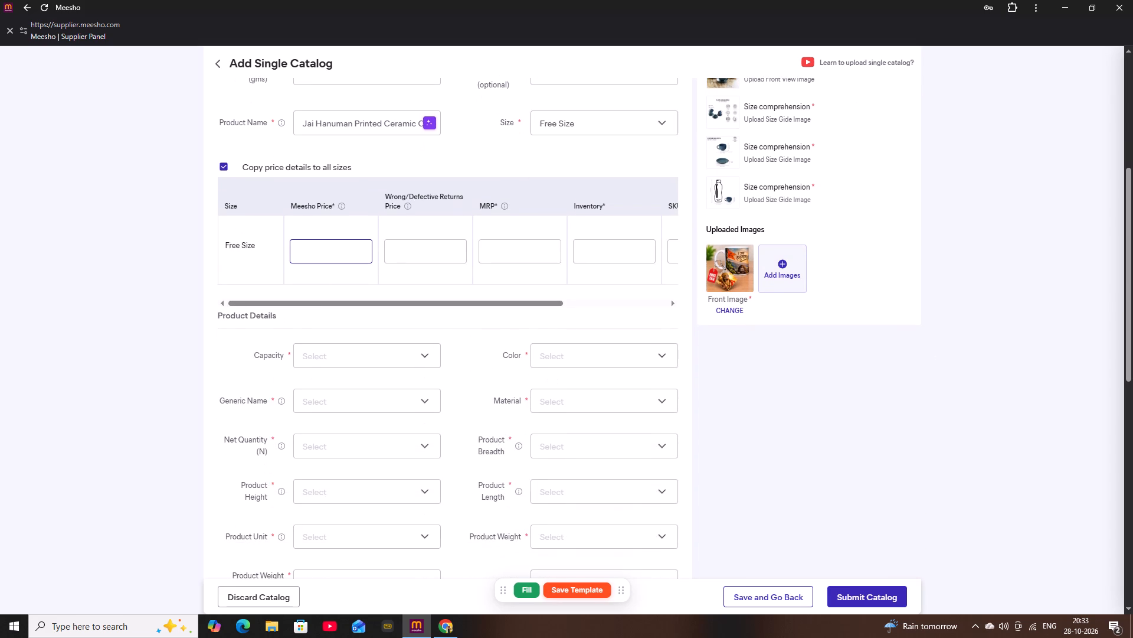
click(319, 248)
text(110)
click(440, 253)
key(BackSpace)
key(5)
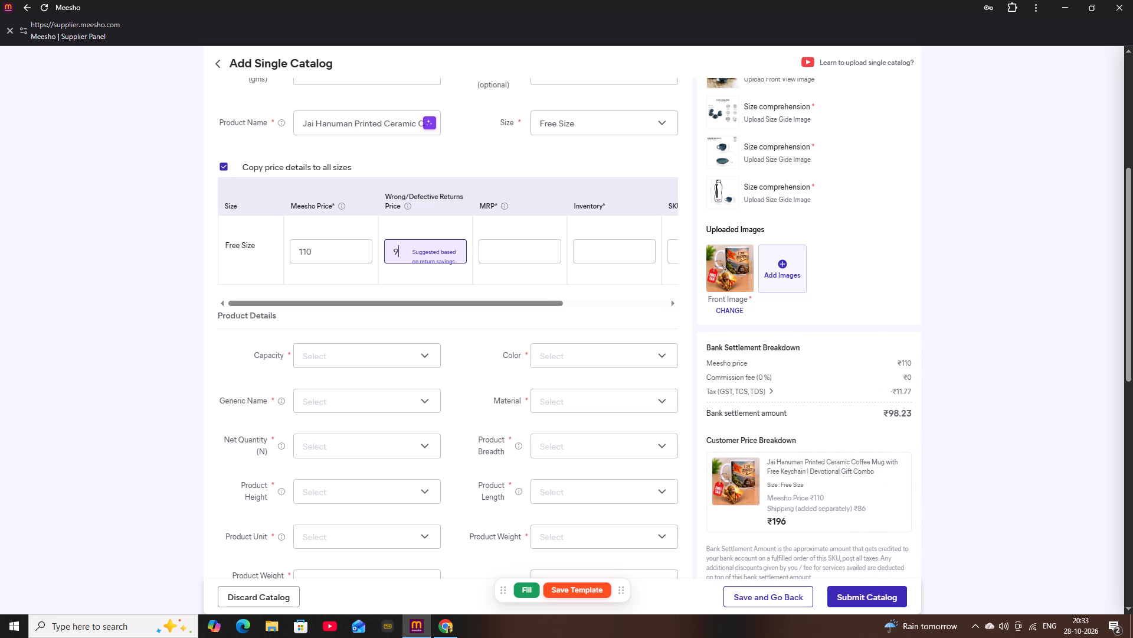
click(536, 253)
text(499)
click(627, 257)
text(50)
In the product details, set Capacity to 350 and Color to White.
scroll(643, 287, down, 2)
click(380, 247)
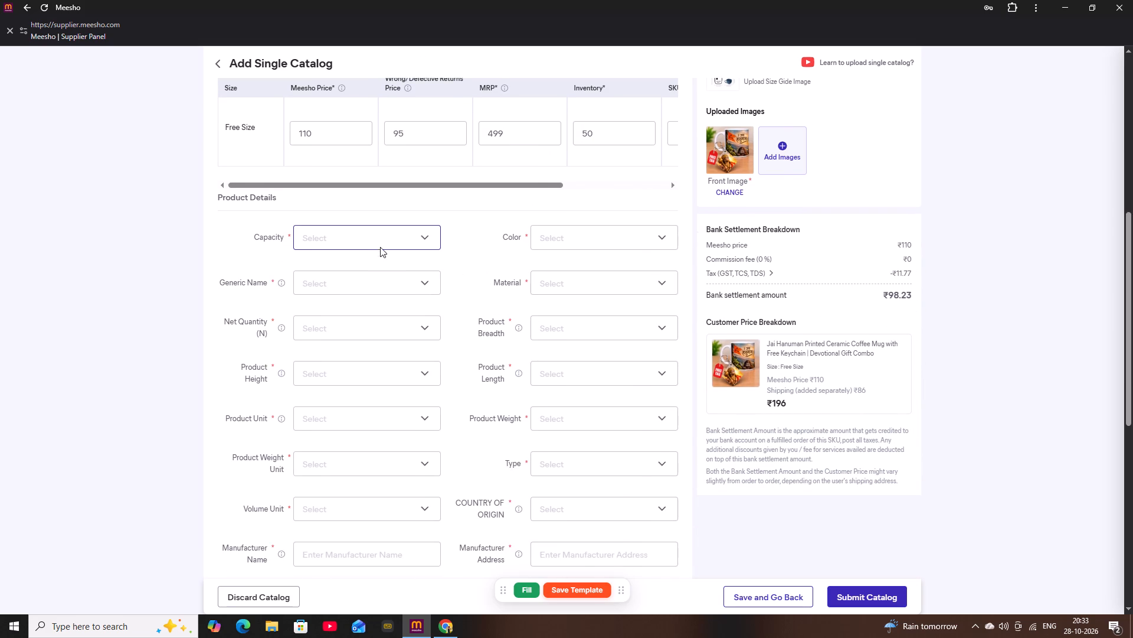
click(355, 273)
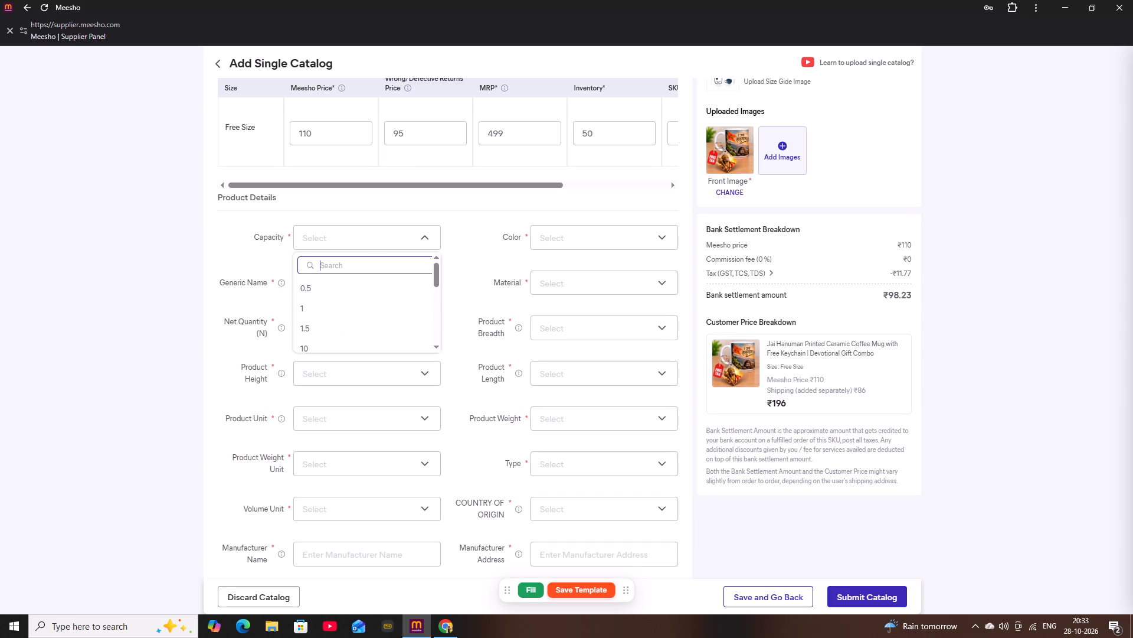
text(350)
click(358, 294)
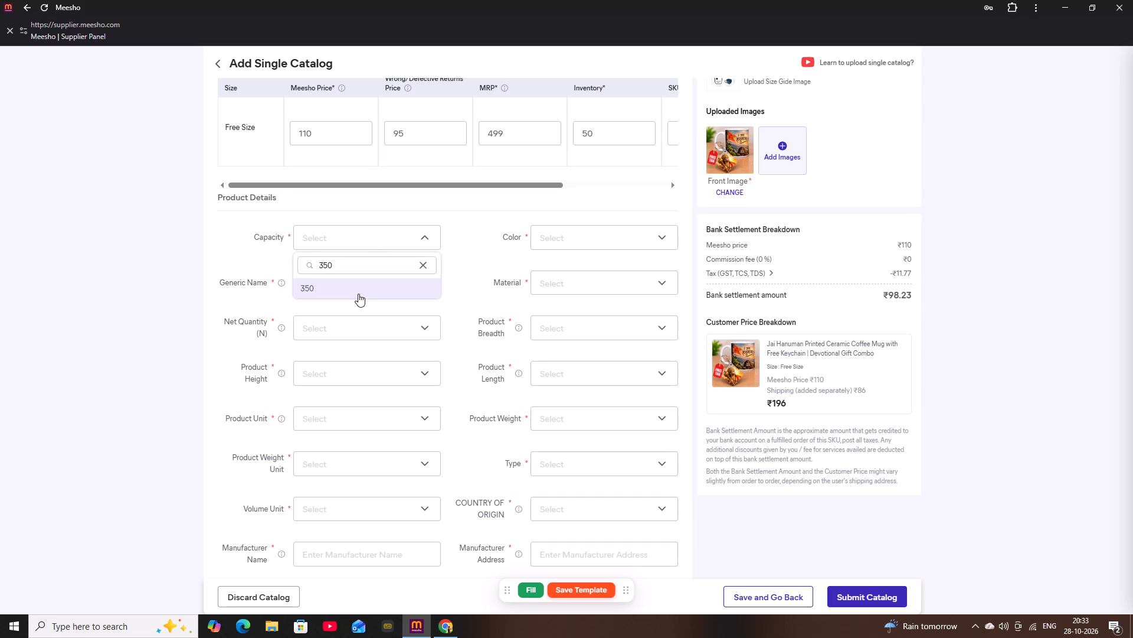
click(582, 236)
click(588, 265)
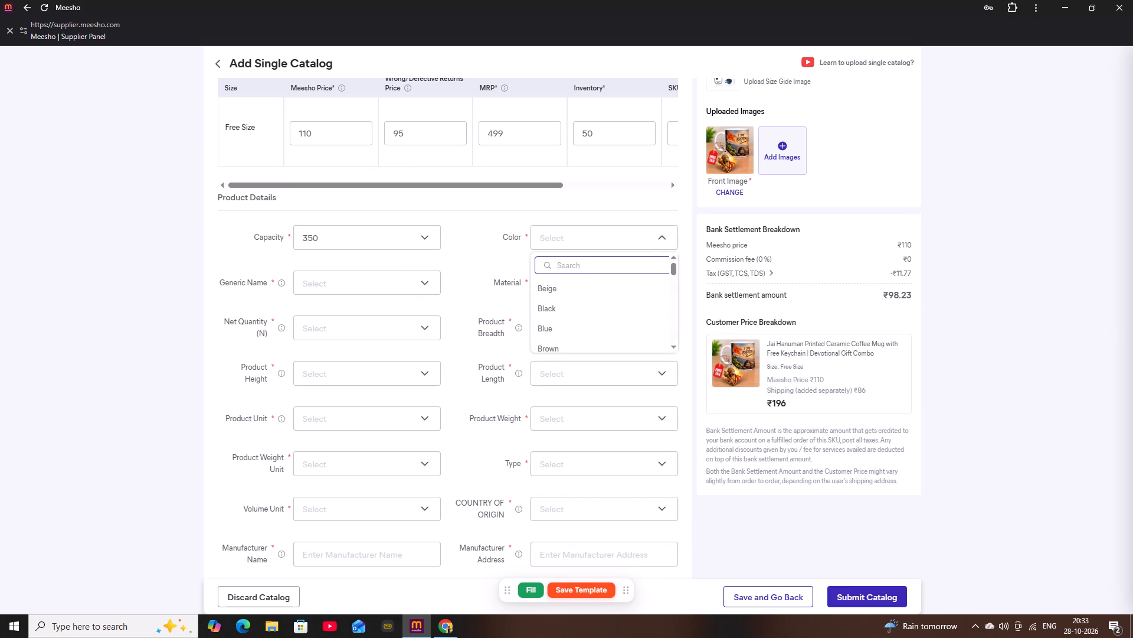
text(whit)
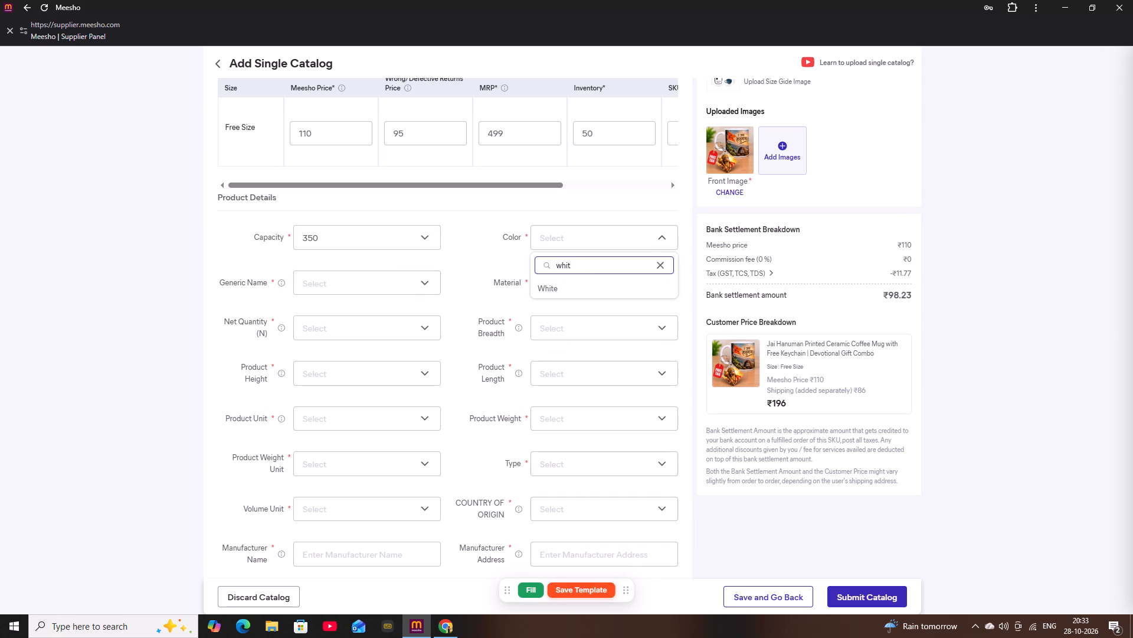
click(574, 291)
Set Generic Name to Cups, Mugs & Saucers, Material to Ceramic and Net Quantity to Pack Of 1.
click(361, 287)
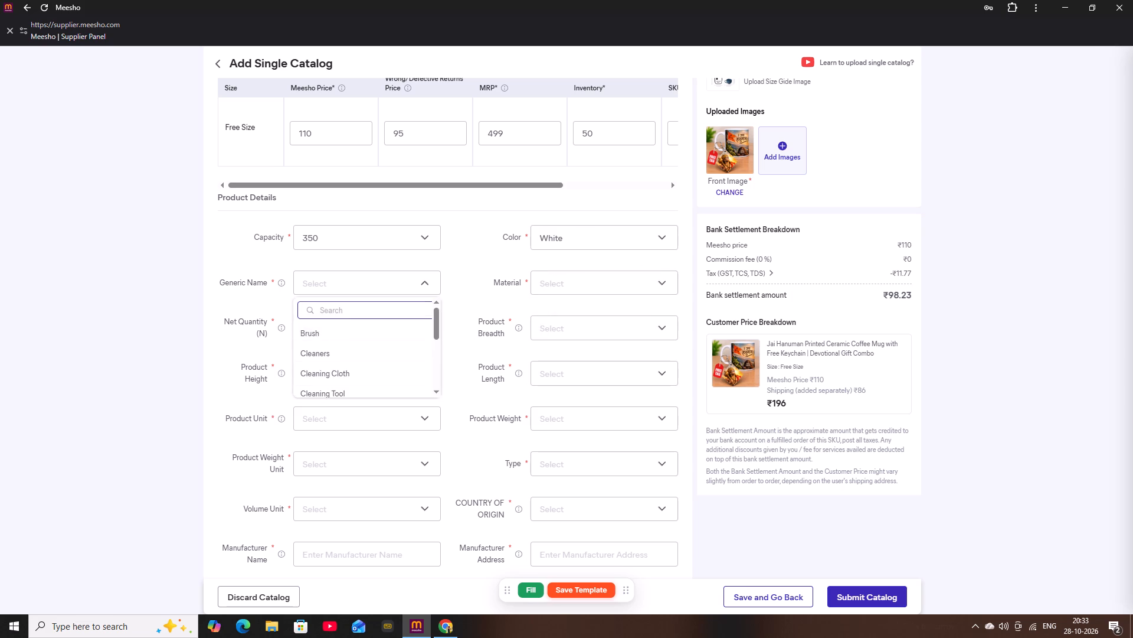
scroll(343, 354, down, 1)
click(346, 357)
click(585, 284)
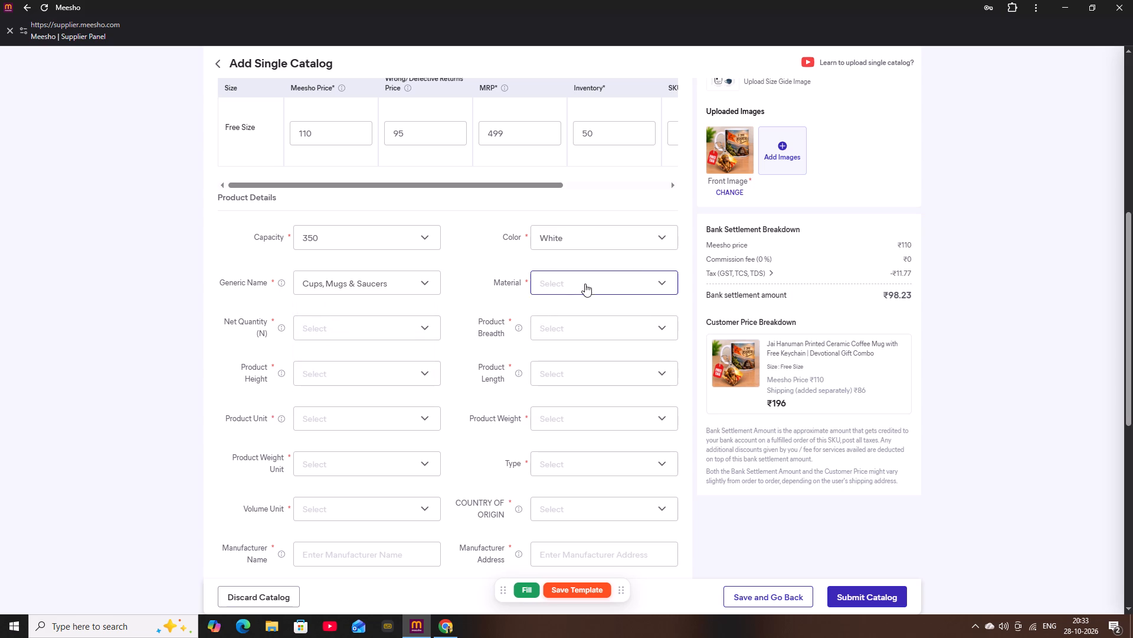
click(585, 310)
scroll(584, 353, down, 1)
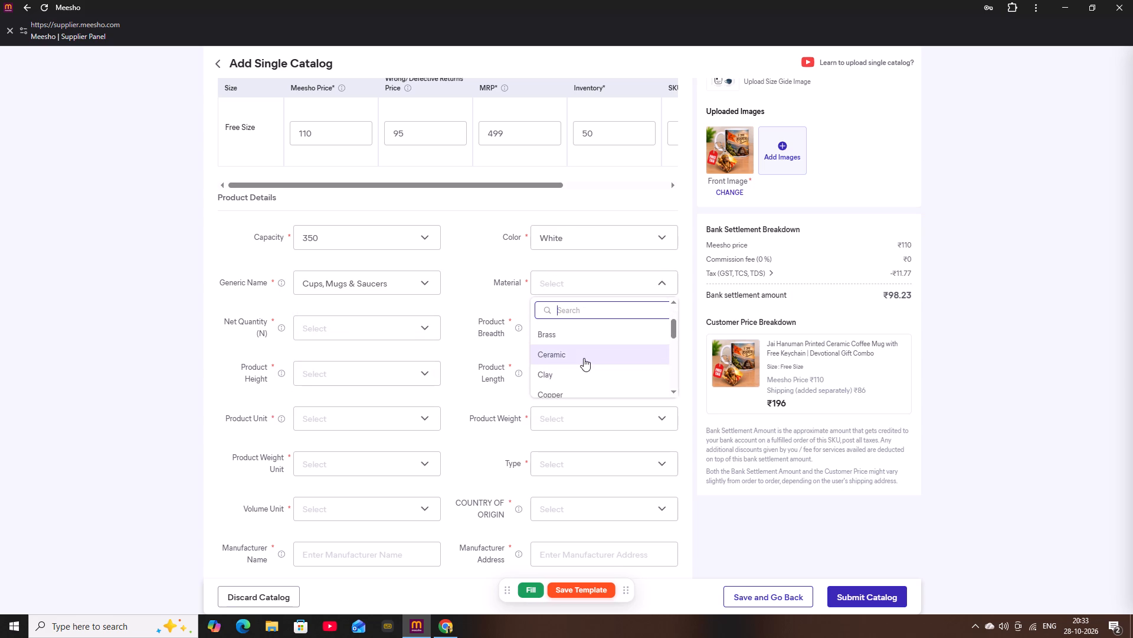
click(584, 358)
scroll(493, 354, down, 1)
click(395, 272)
click(354, 343)
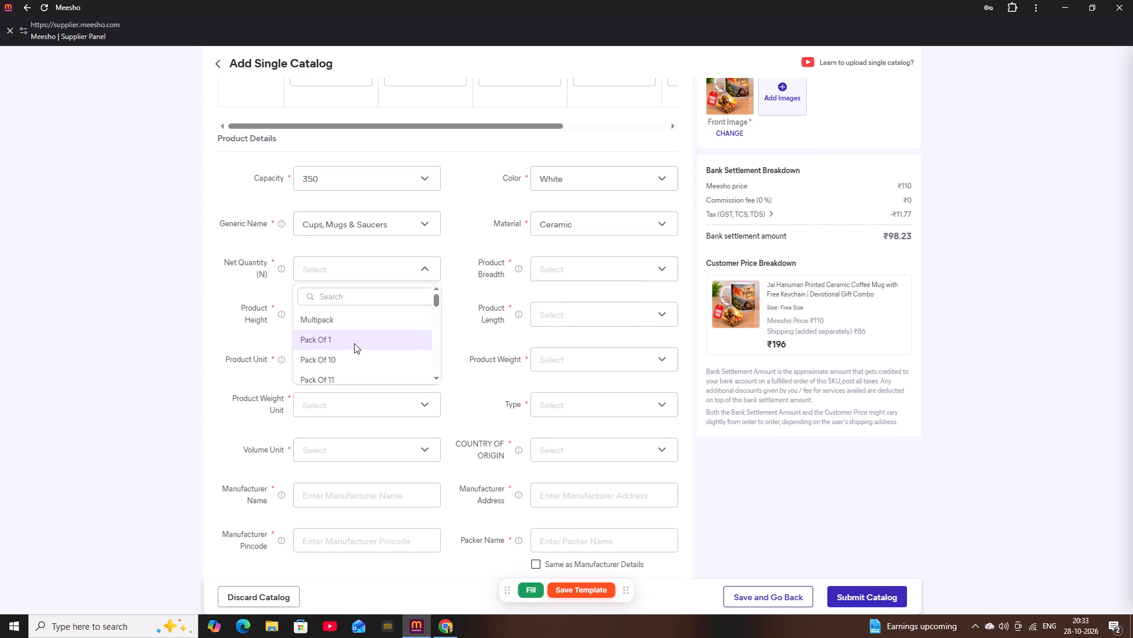
Set Product Breadth to 3.5 and Product Height to 4.
click(644, 269)
click(598, 301)
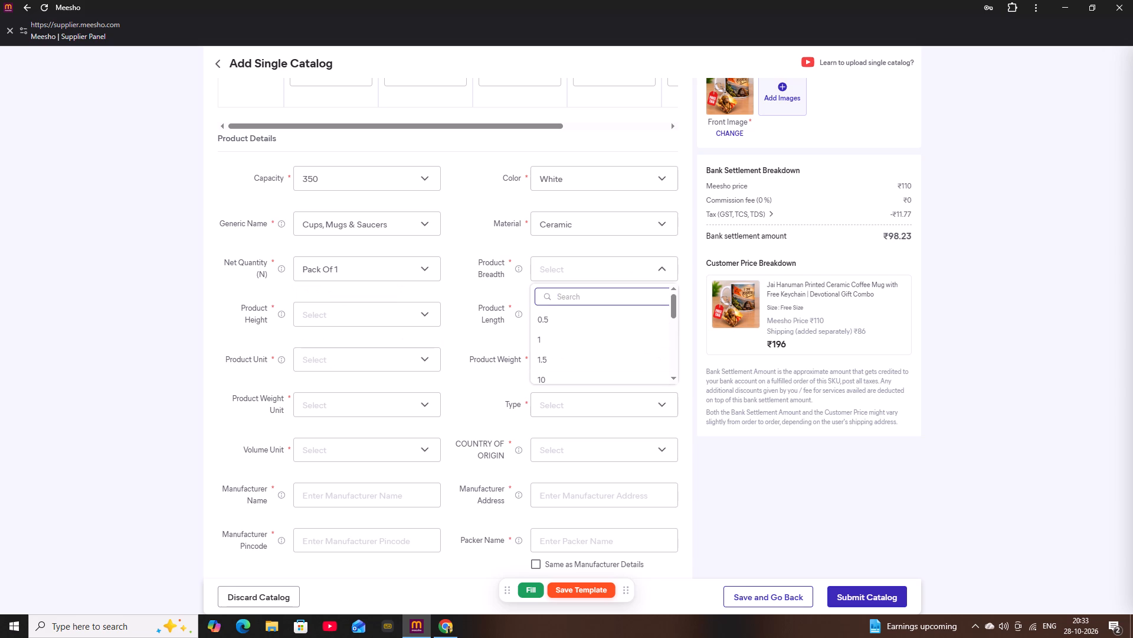
text(3.5)
click(586, 351)
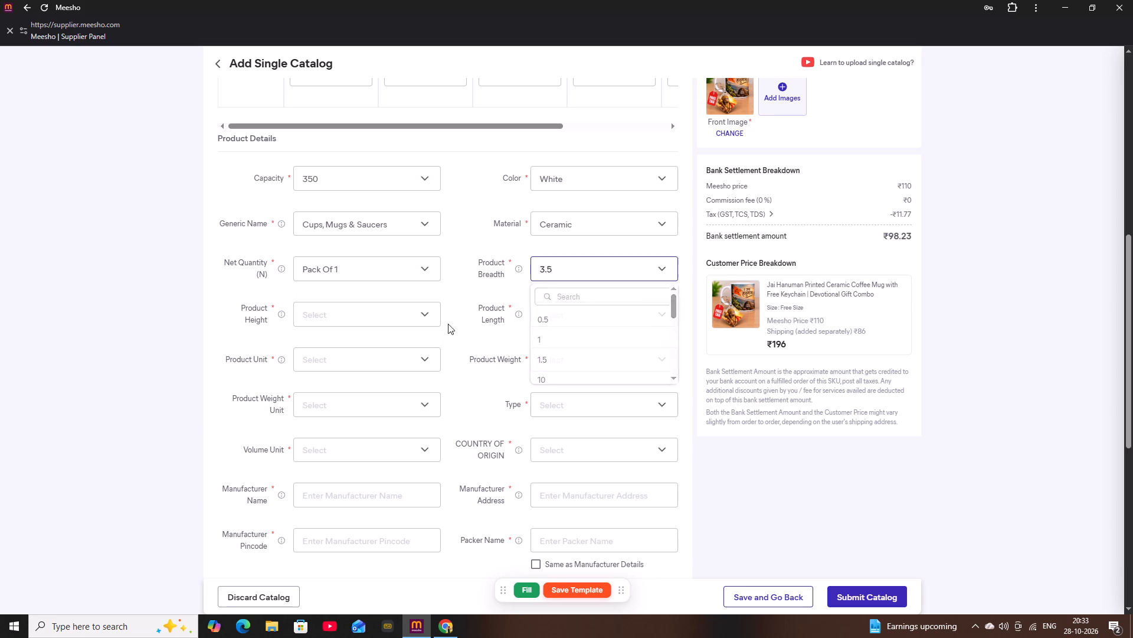
click(401, 321)
click(395, 333)
key(4)
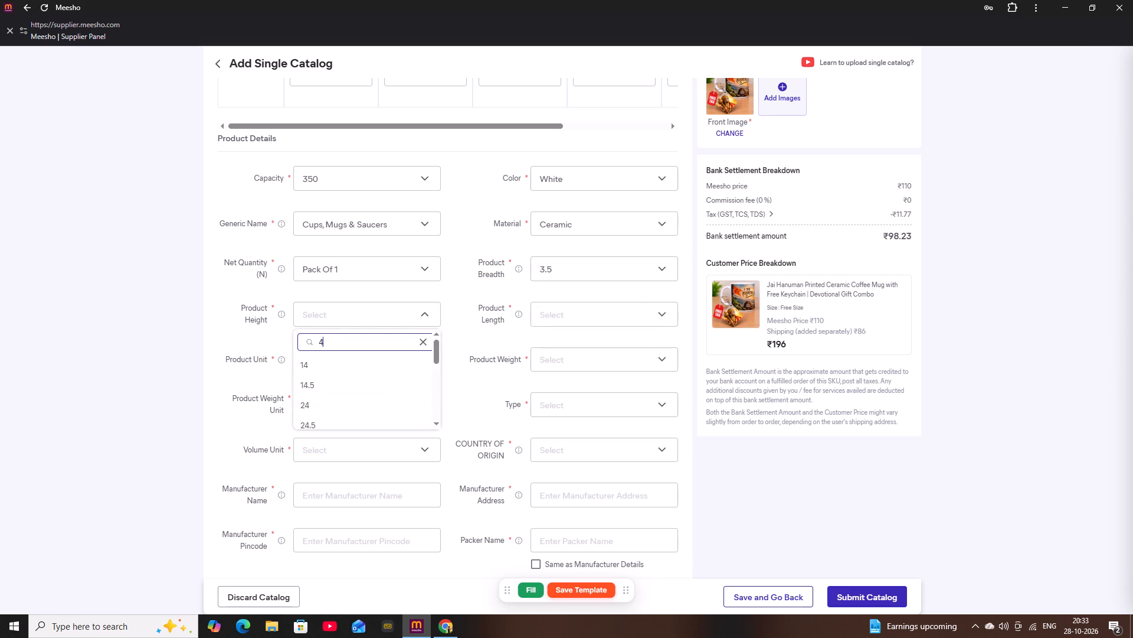
scroll(411, 389, down, 1)
click(336, 419)
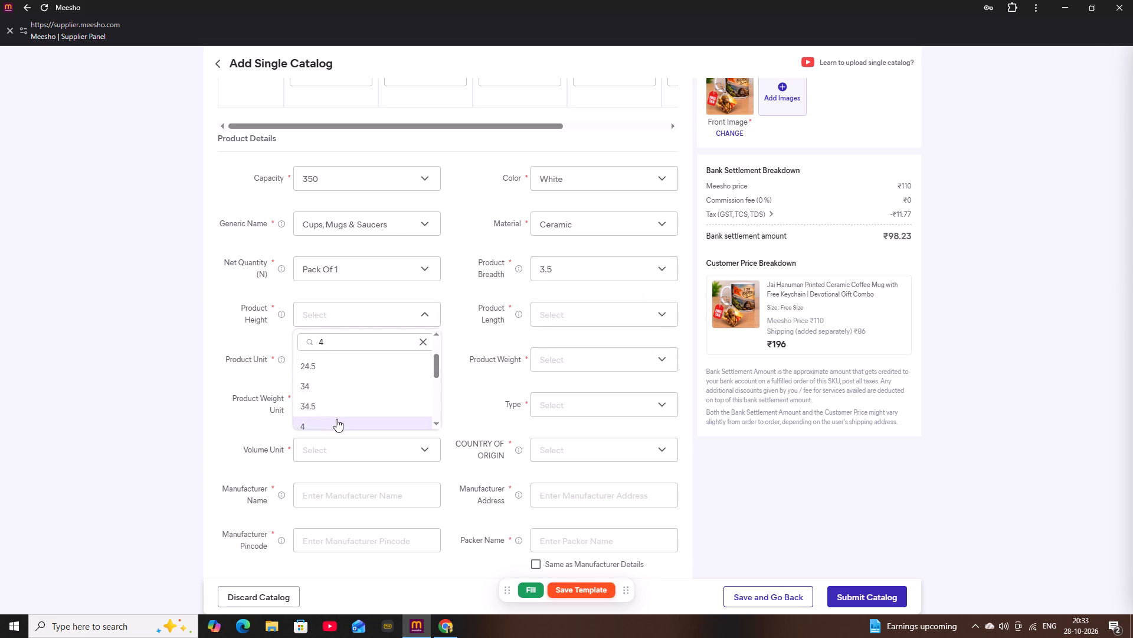
Set Product Length to 10 and Product Unit to Inch.
click(574, 317)
click(585, 337)
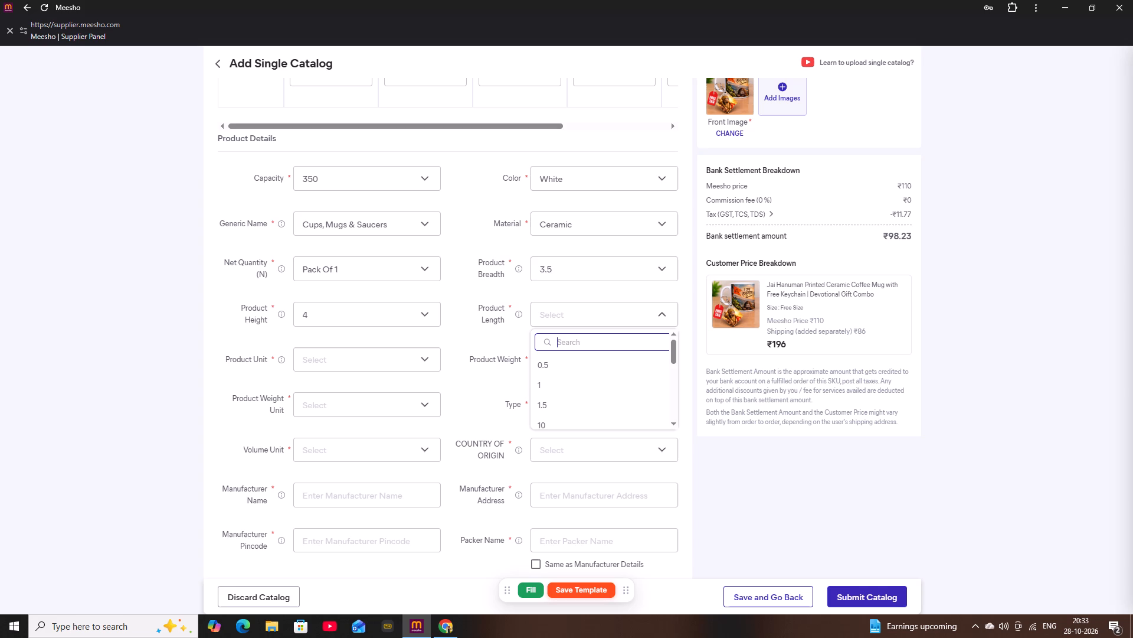
text(10)
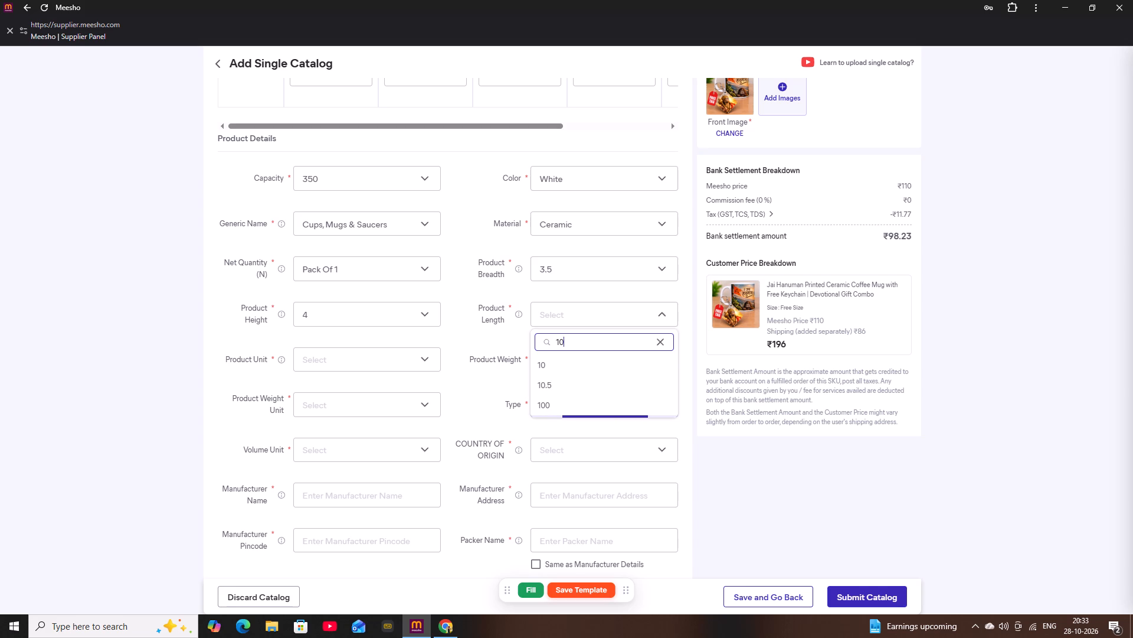
click(549, 360)
scroll(515, 389, down, 1)
click(382, 300)
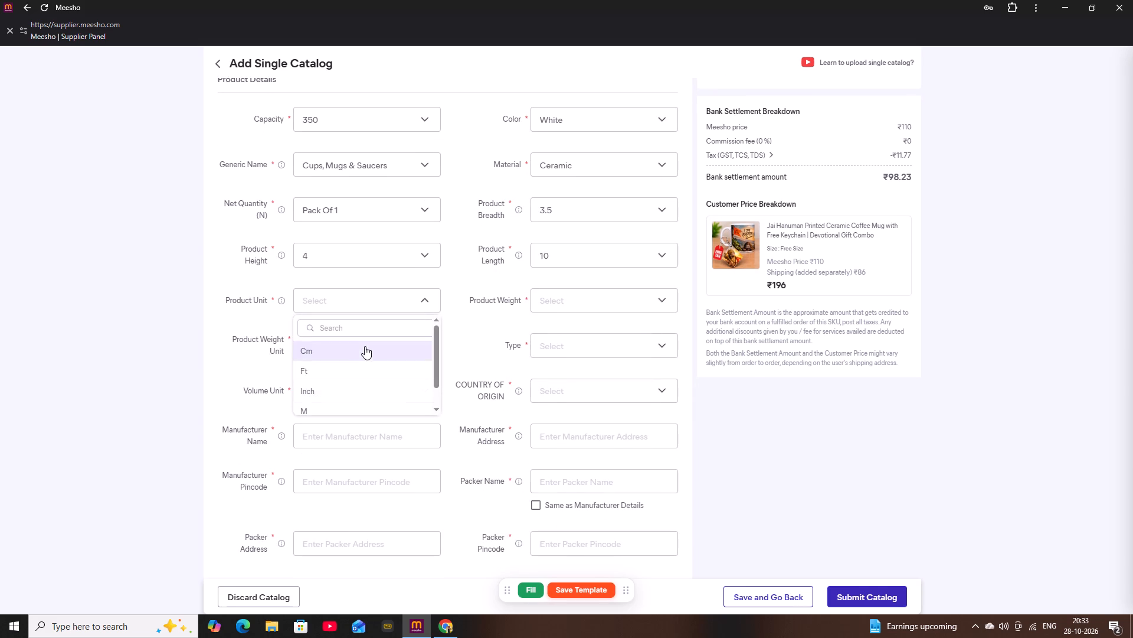
click(344, 392)
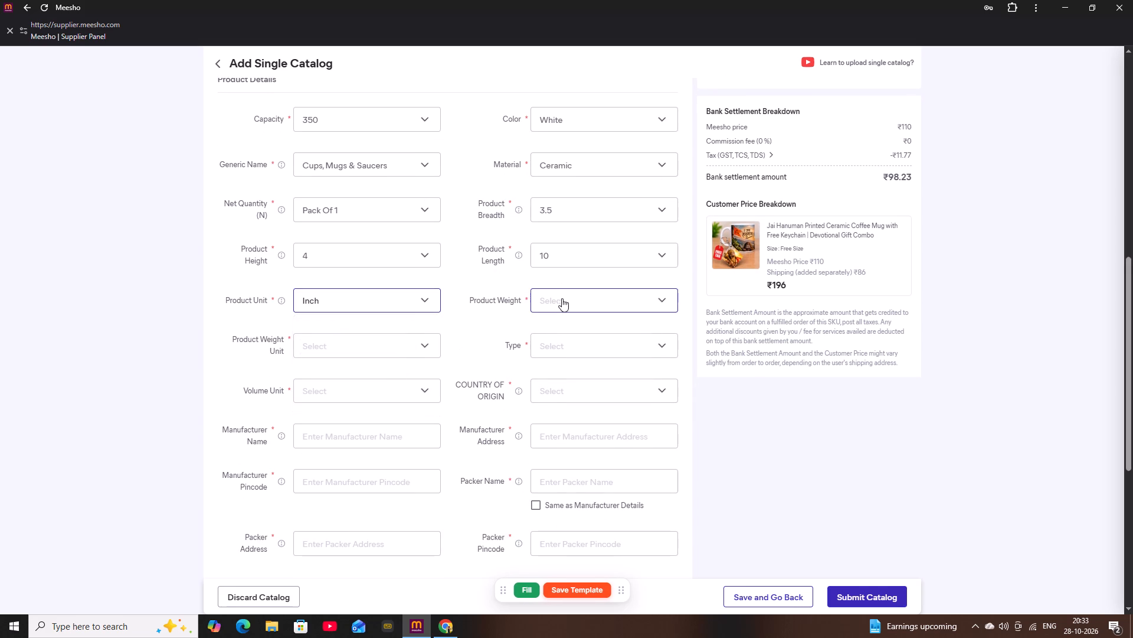
Set Product Weight to 350 and Product Weight Unit to G.
click(562, 298)
click(601, 327)
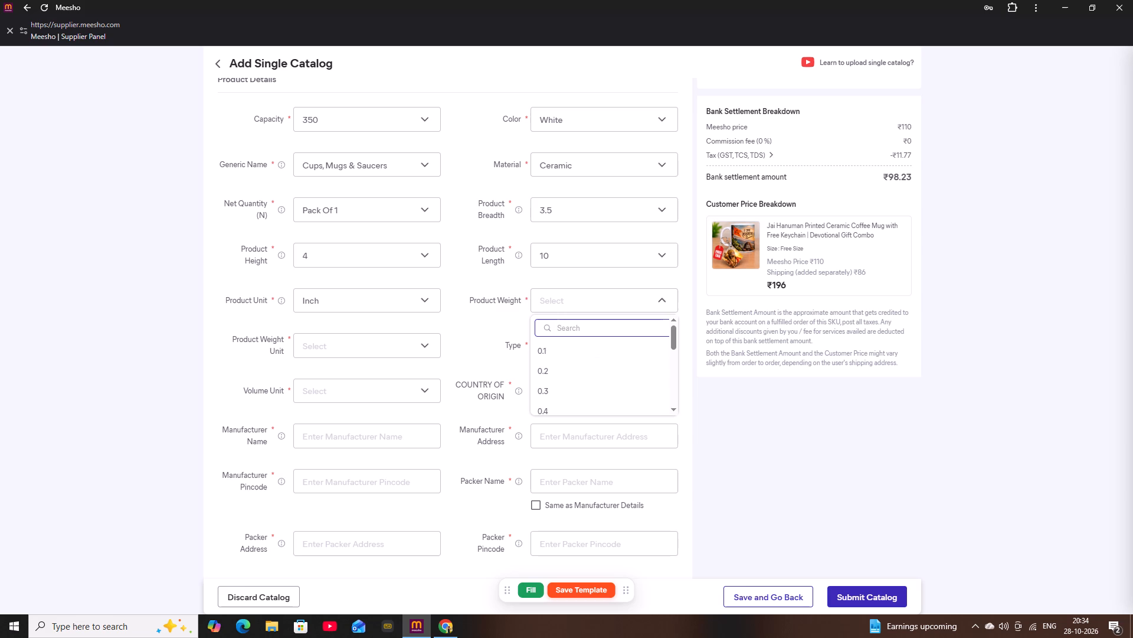
text(350)
click(560, 352)
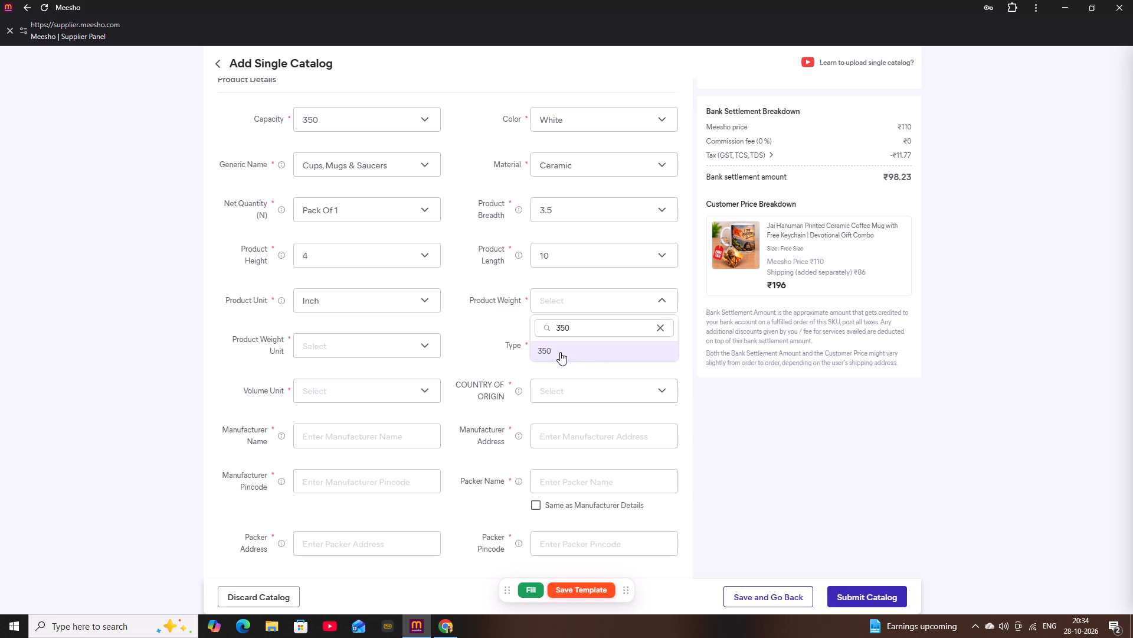
scroll(554, 355, down, 1)
click(365, 295)
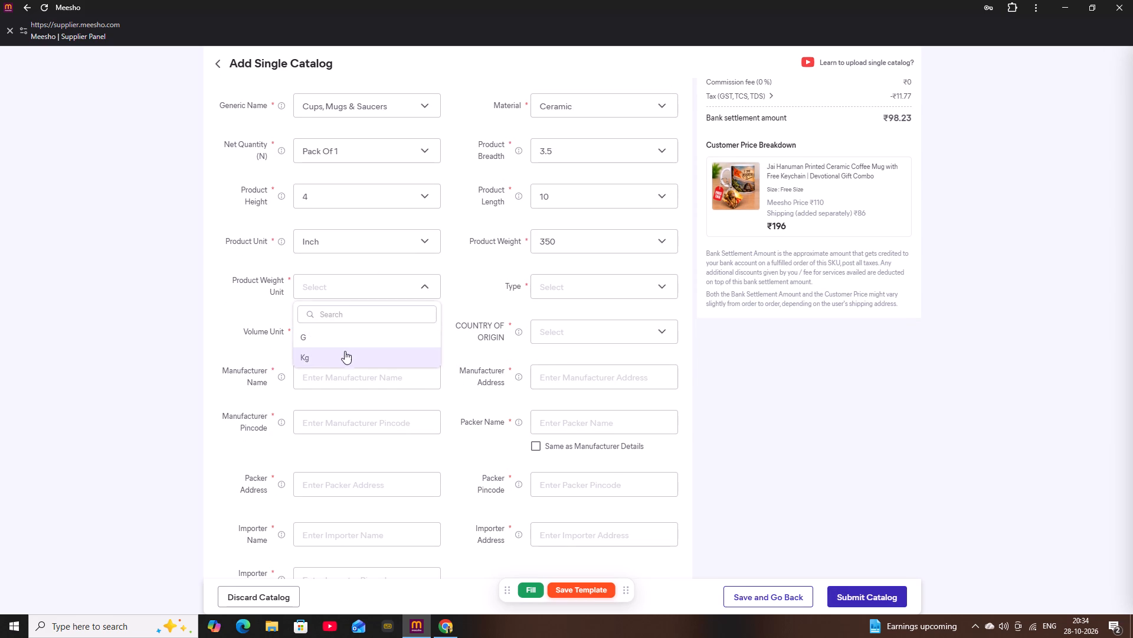
click(348, 325)
click(348, 332)
Set Type to Coffee Mug, Volume Unit to ml and Country of Origin to India.
click(597, 288)
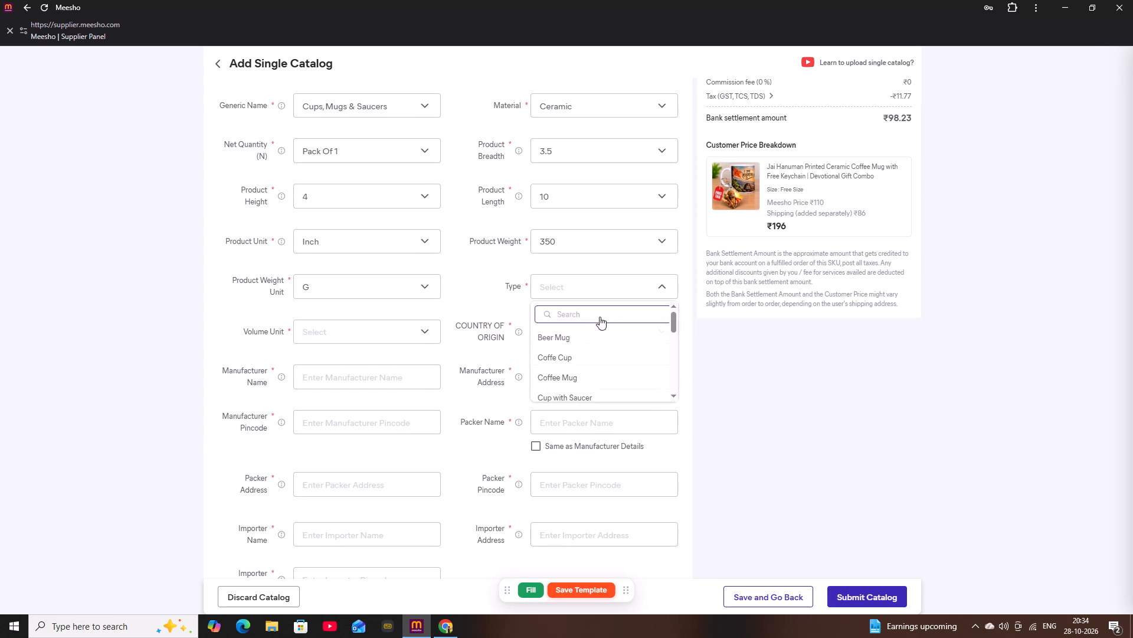
scroll(593, 341, down, 1)
scroll(592, 346, up, 1)
click(582, 369)
scroll(578, 352, down, 1)
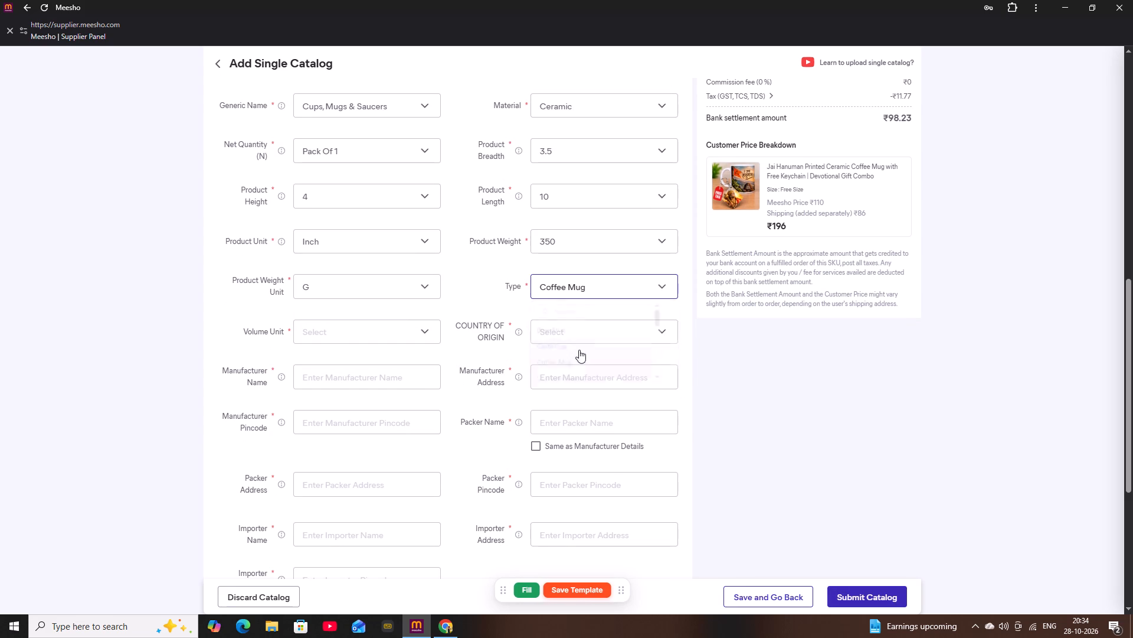
scroll(579, 350, down, 1)
click(391, 344)
click(355, 394)
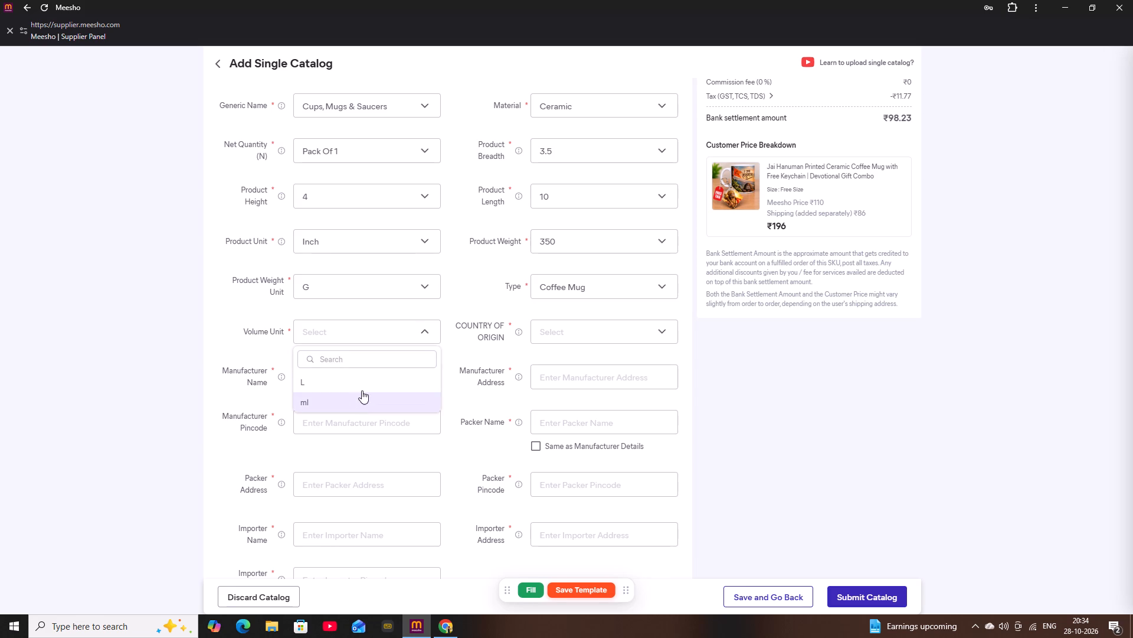
click(654, 332)
click(578, 382)
scroll(516, 377, down, 2)
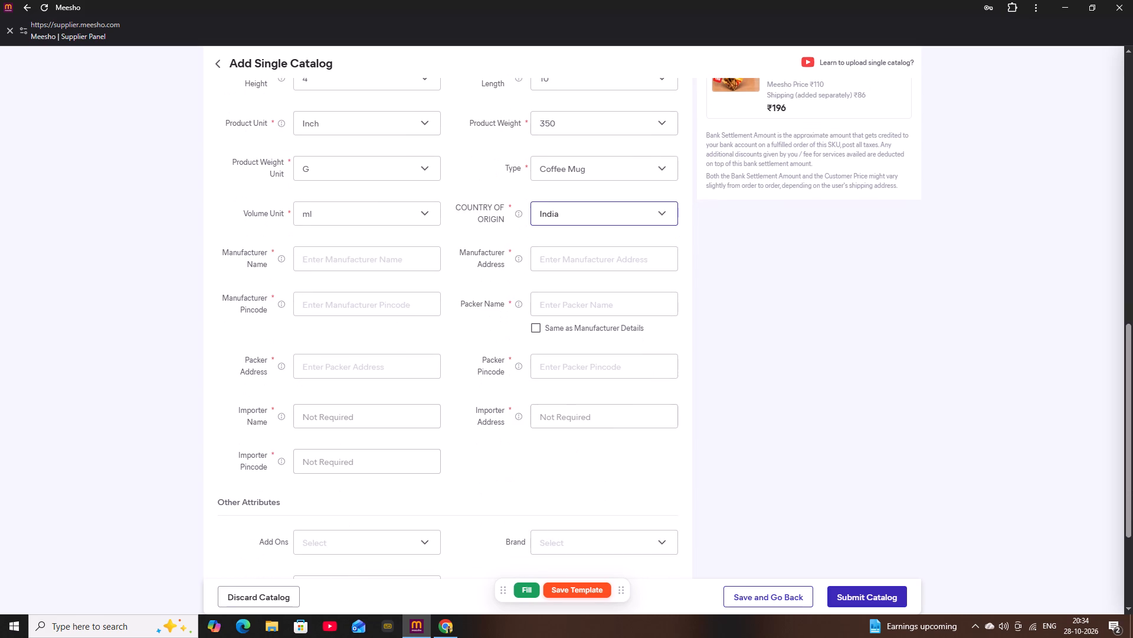
Fill in the manufacturer name, address and pincode from the saved details, and set the packer details same as the manufacturer's.
click(398, 258)
click(387, 354)
click(620, 262)
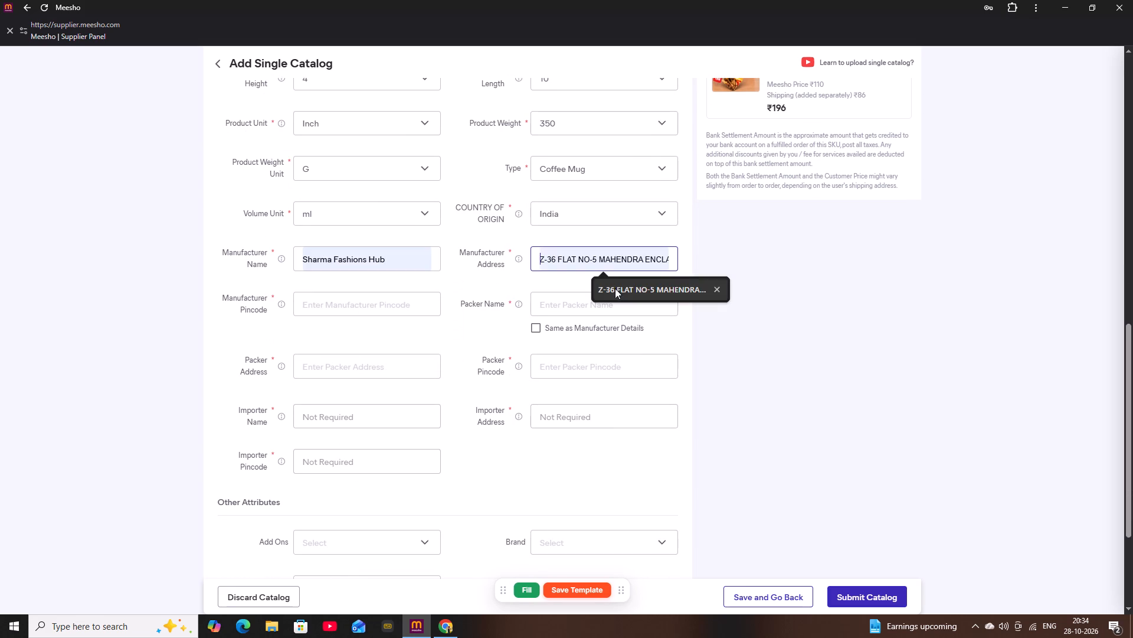
click(615, 292)
click(630, 285)
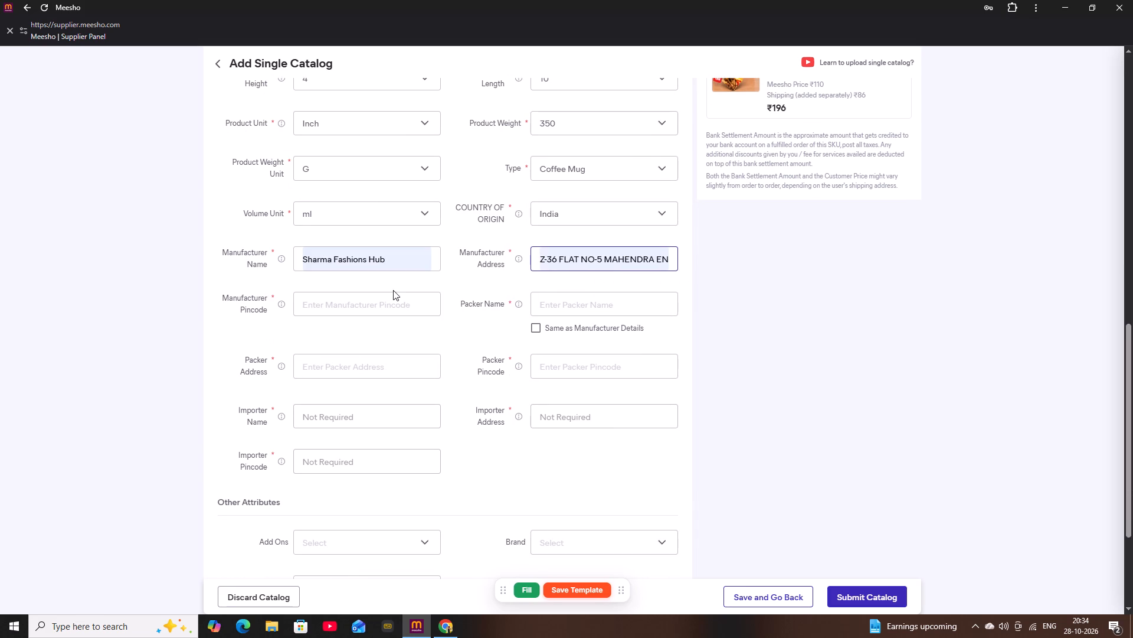
click(393, 290)
click(393, 297)
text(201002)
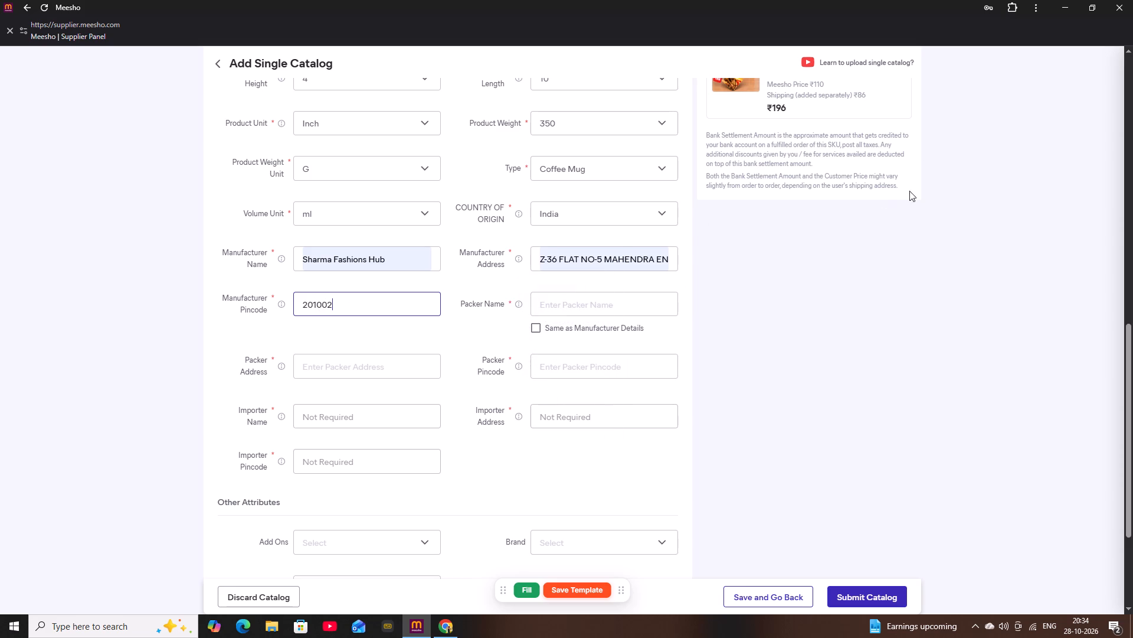
drag(797, 265, 791, 266)
click(532, 328)
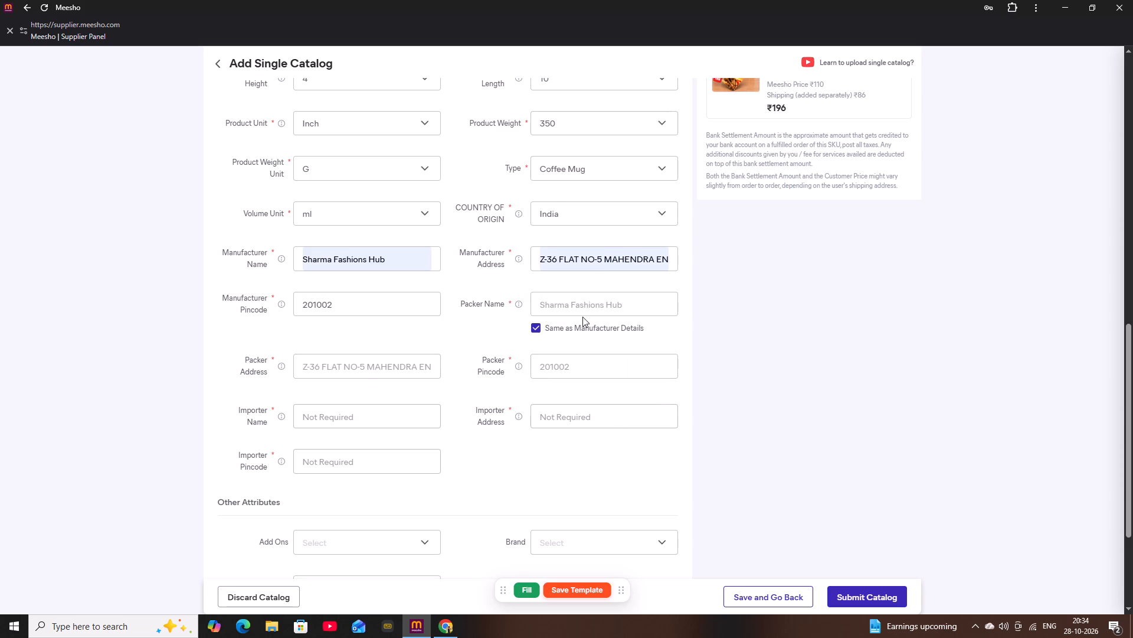
In Other Attributes, set Add Ons to Key Chain.
scroll(853, 310, down, 2)
drag(1124, 431, 1125, 467)
click(372, 370)
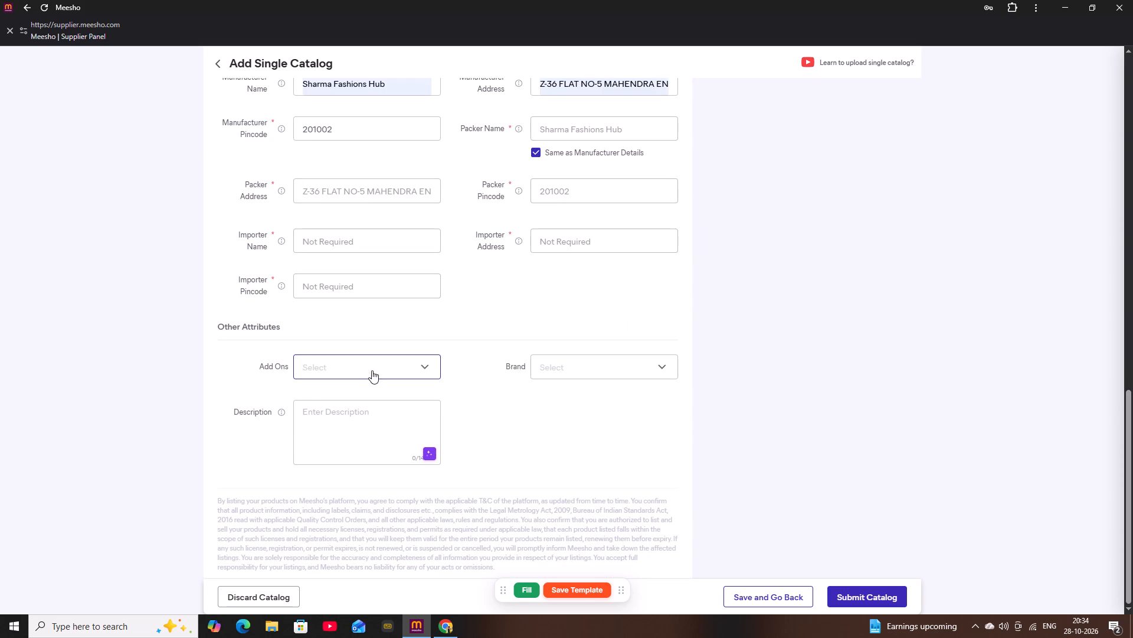
click(339, 478)
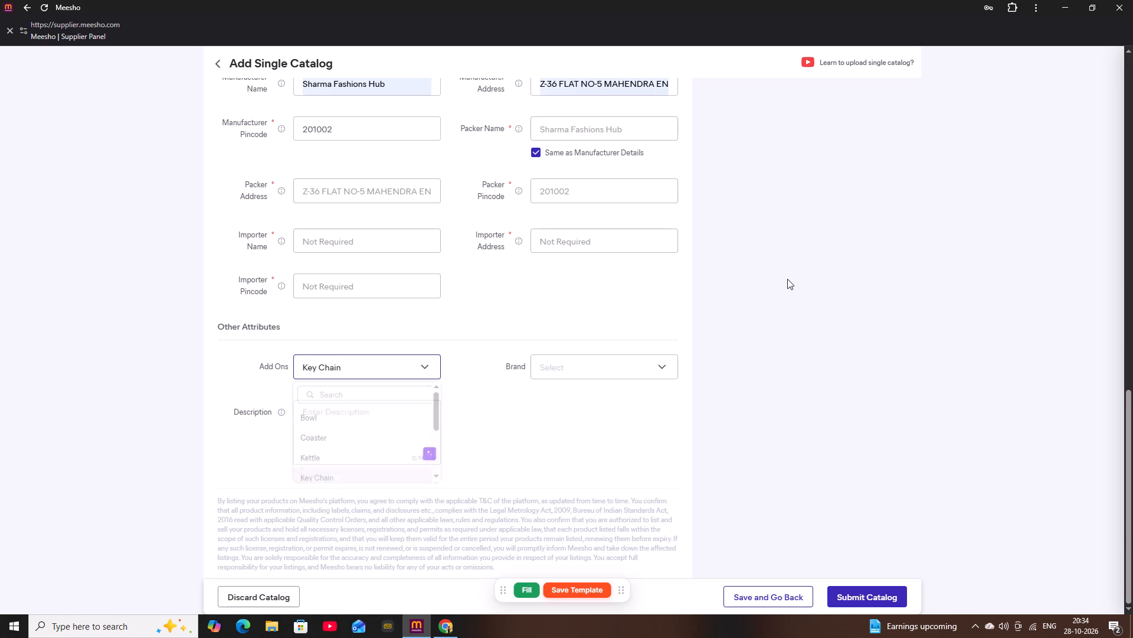
Add pictures 13, 14 and 15 from the Pictures folder as the catalog's additional images.
scroll(787, 279, up, 12)
scroll(843, 262, down, 3)
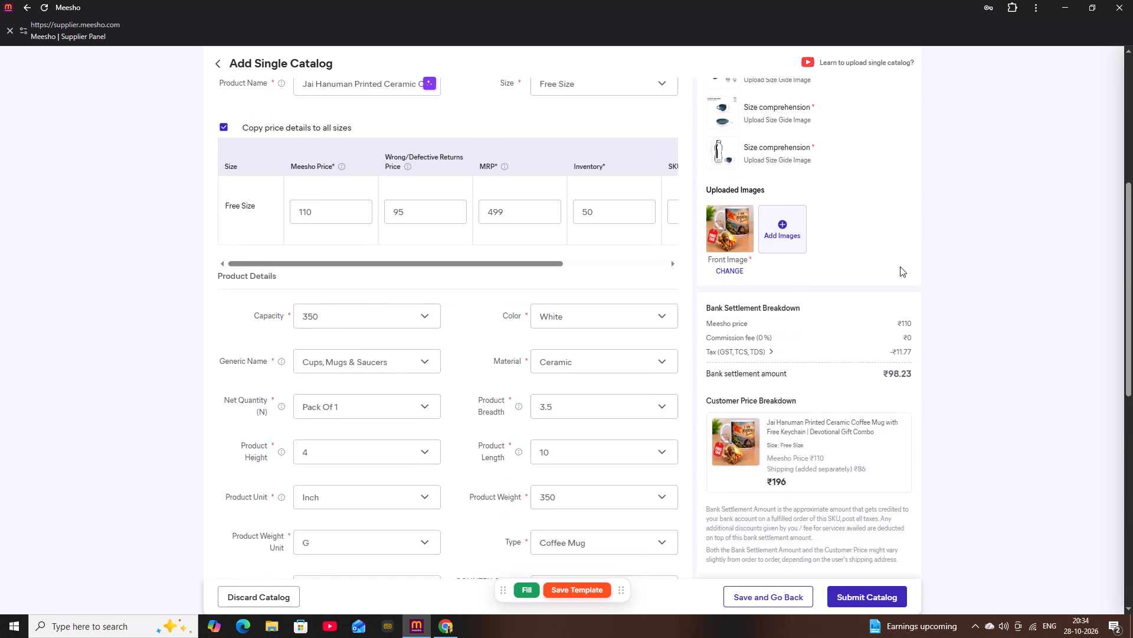
click(791, 224)
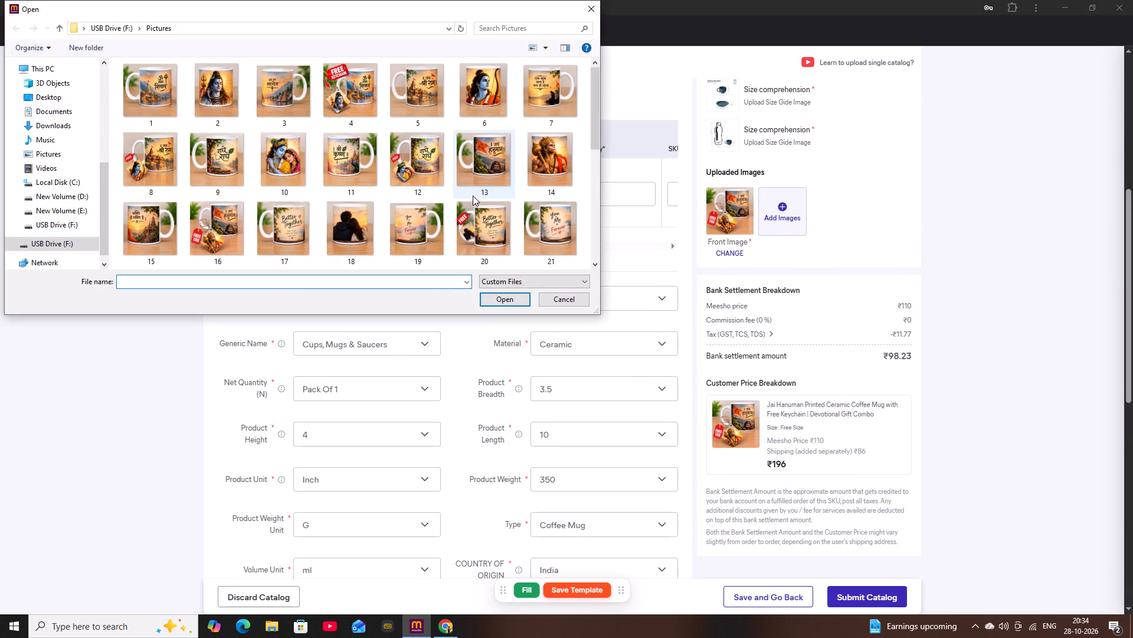
drag(454, 181, 559, 180)
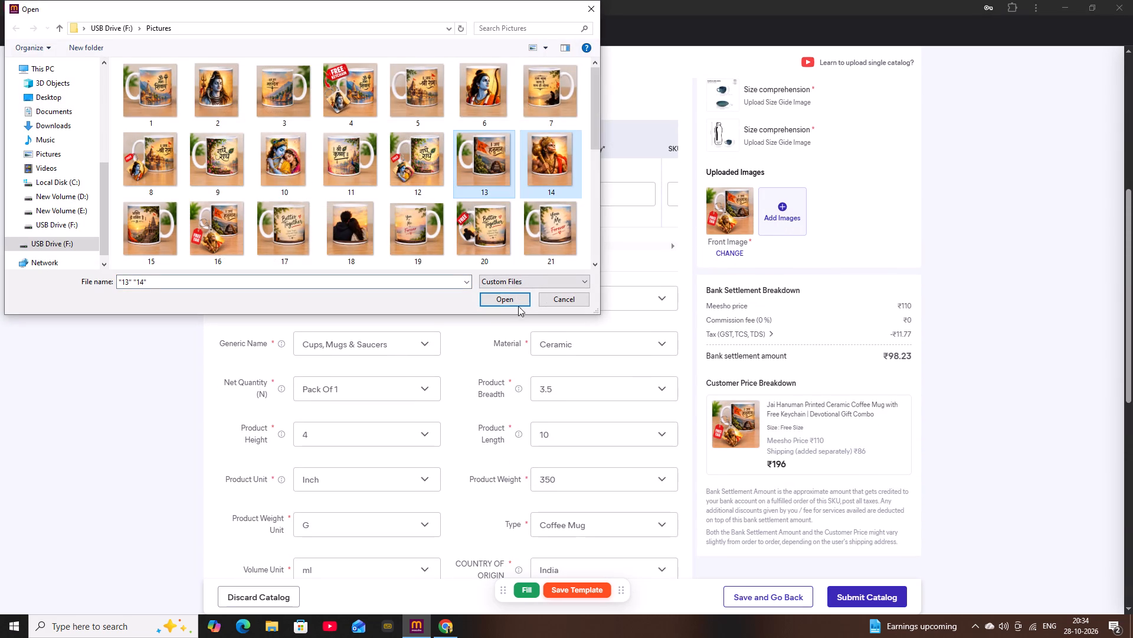
click(516, 302)
click(887, 222)
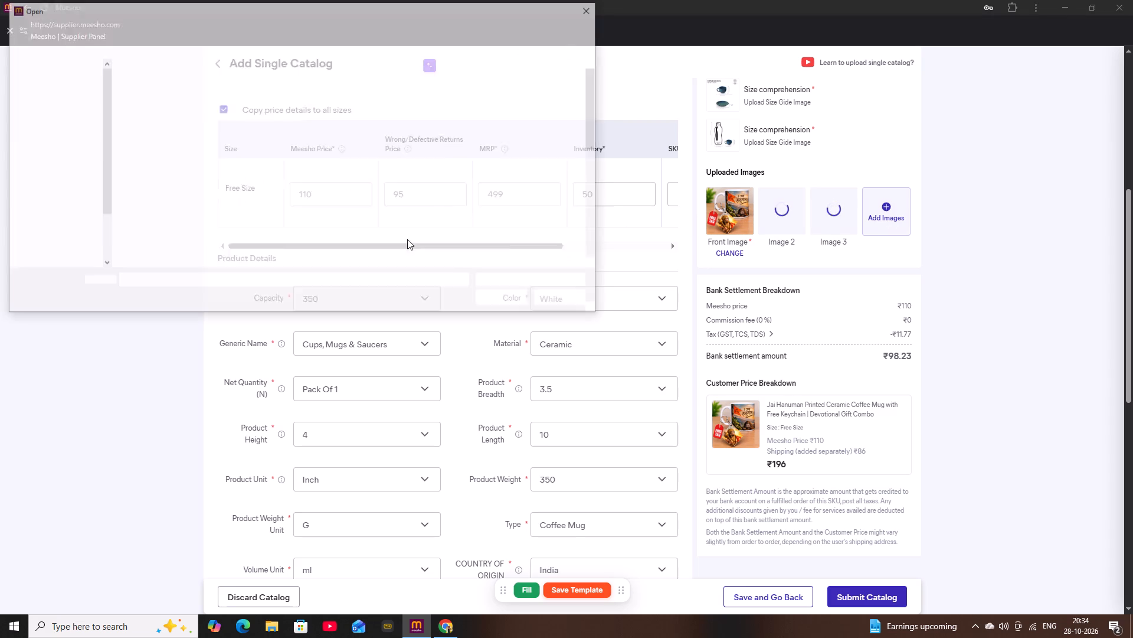
click(191, 248)
click(166, 248)
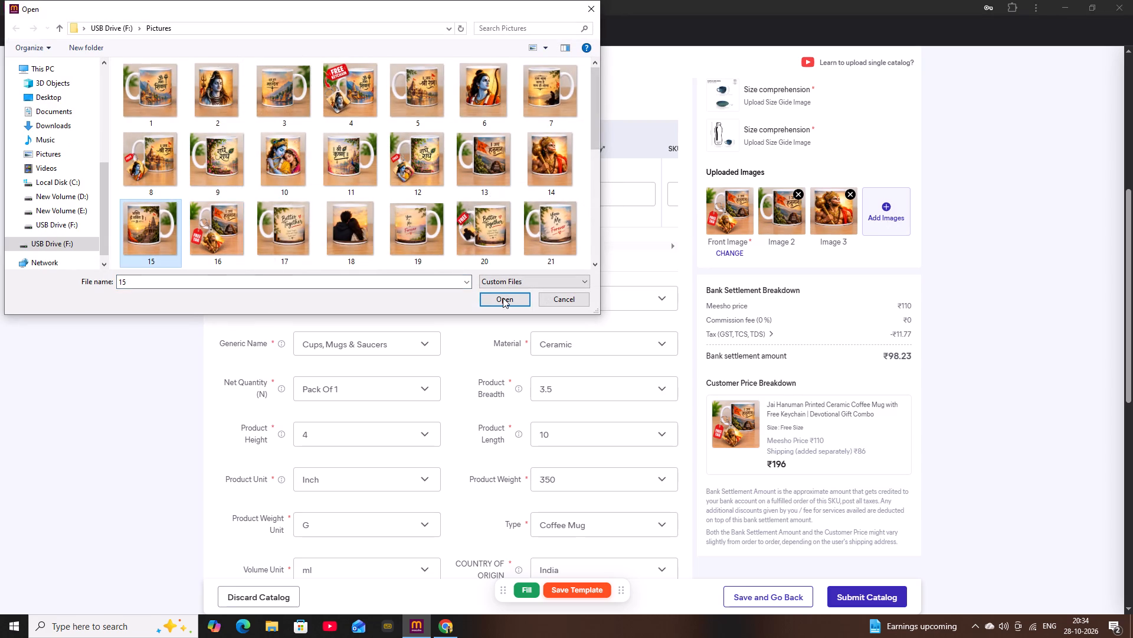
click(516, 295)
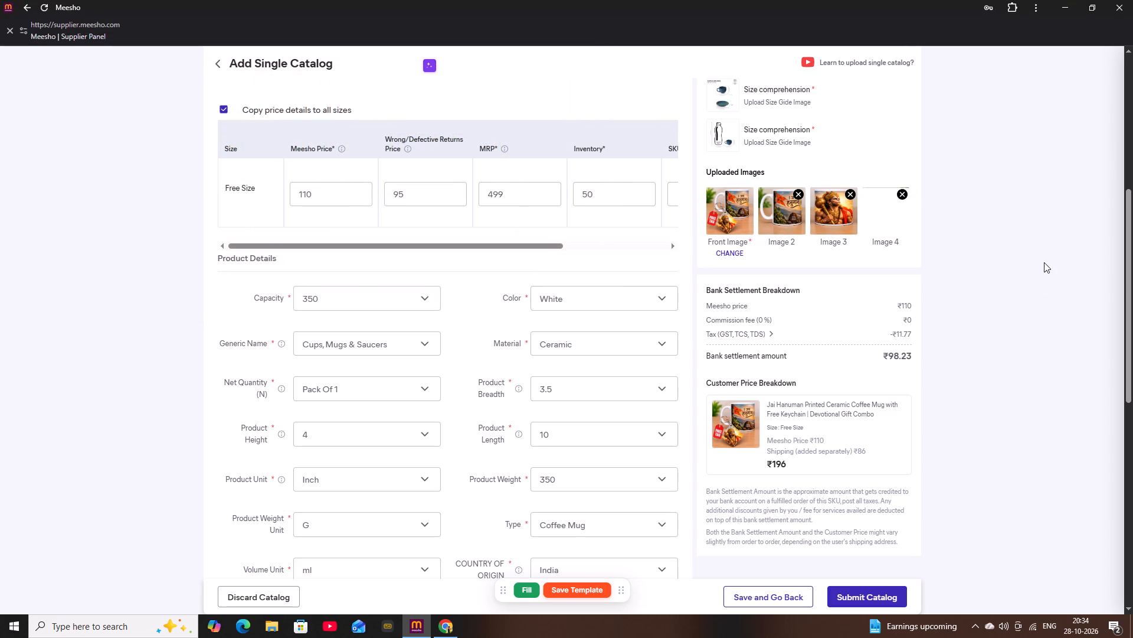
Using the browser extension, upload Image 4 with ₹45 shipping from the keychain image batch as the catalog's front image.
drag(1132, 287, 1132, 324)
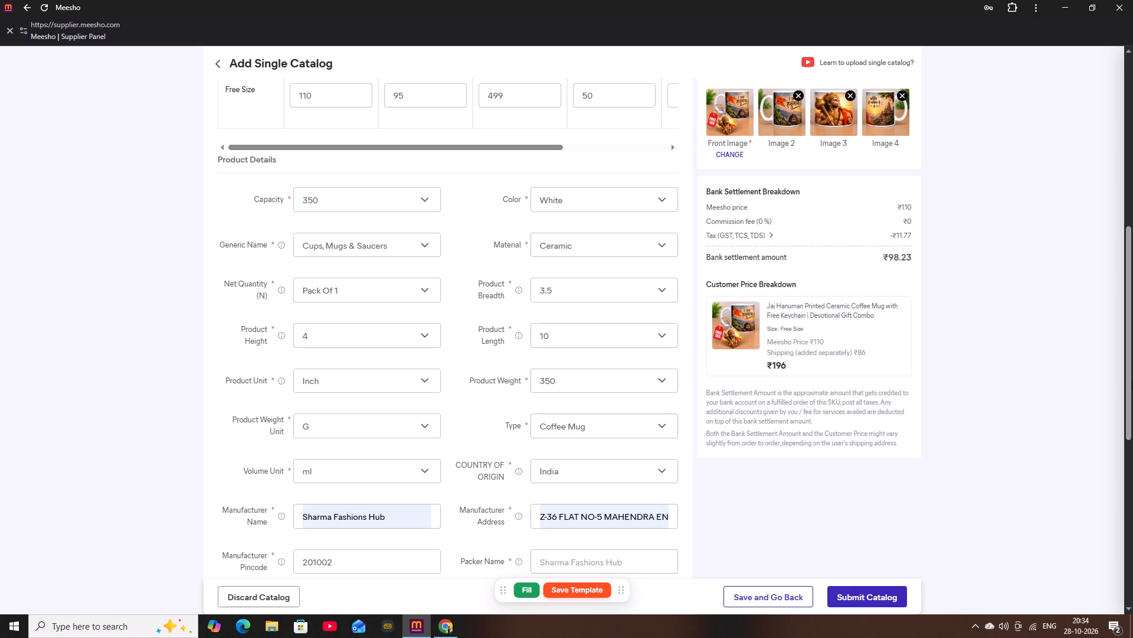
drag(1132, 375, 1131, 363)
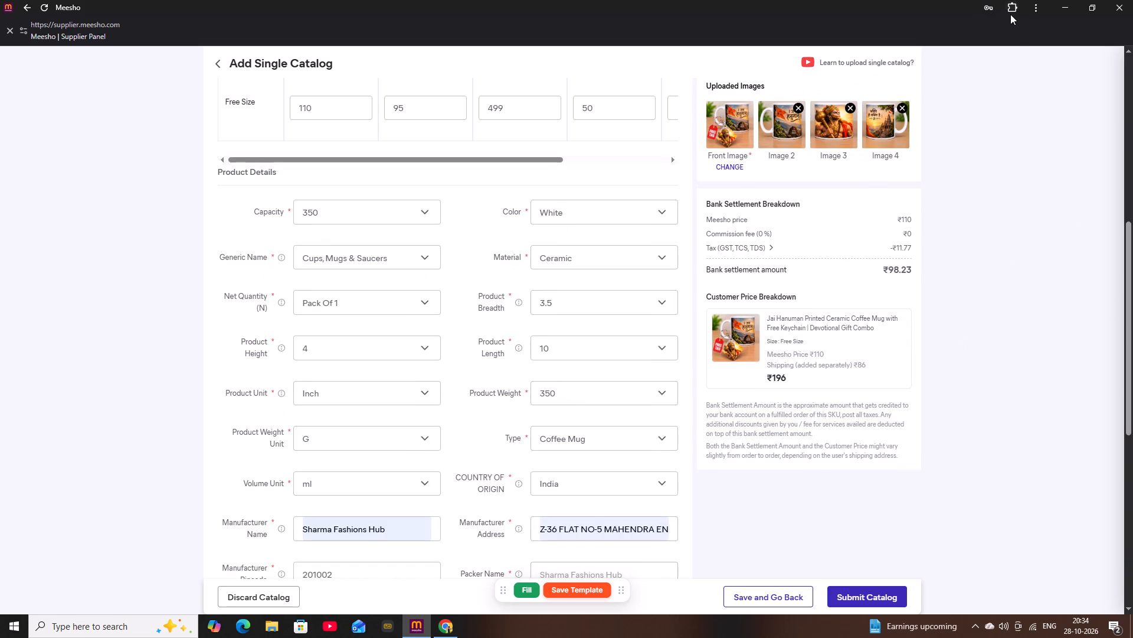
click(1010, 14)
click(934, 98)
click(1072, 383)
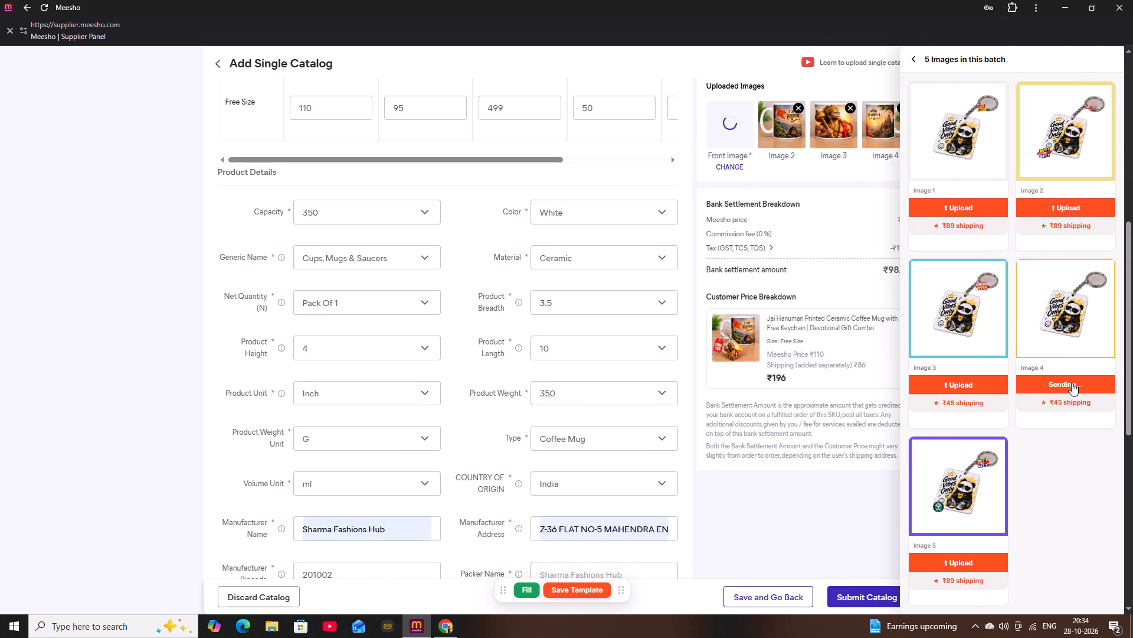
click(823, 512)
Review the catalog's uploaded images, bank settlement and customer price breakdown alongside the filled product details.
drag(1129, 397, 1129, 433)
click(980, 463)
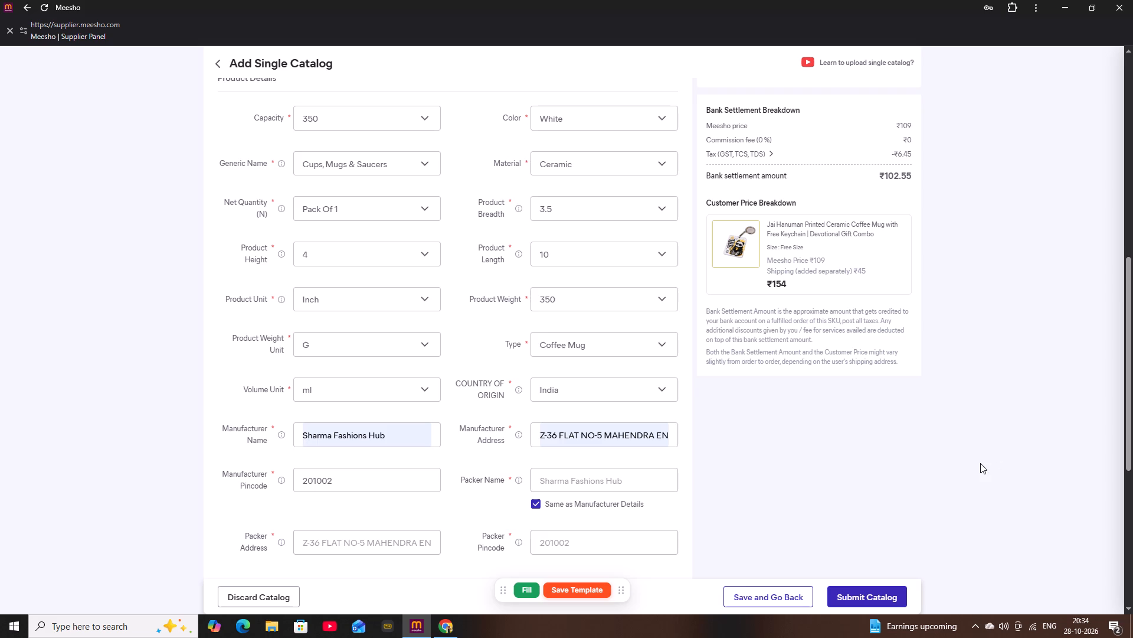
drag(1132, 424, 1132, 434)
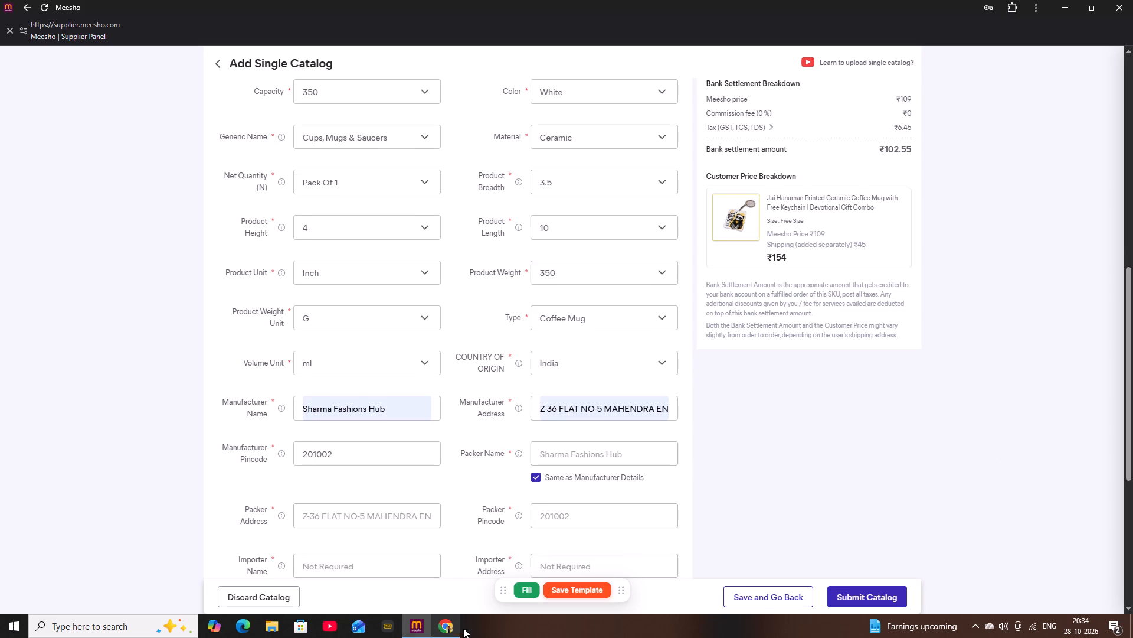
scroll(837, 476, up, 2)
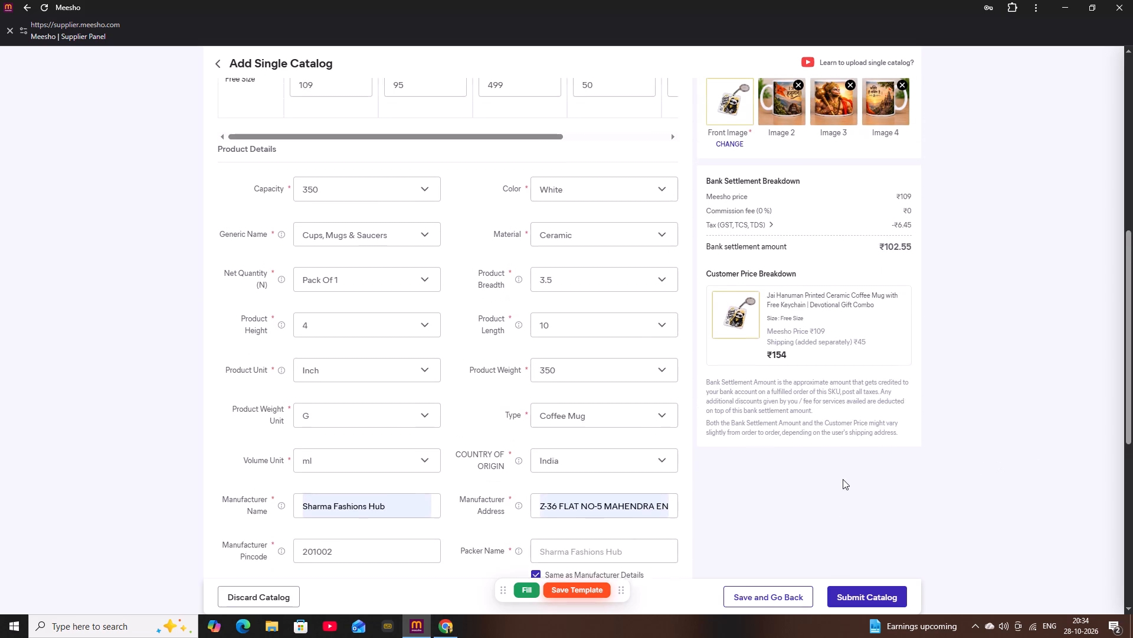
scroll(843, 479, up, 2)
scroll(844, 481, down, 4)
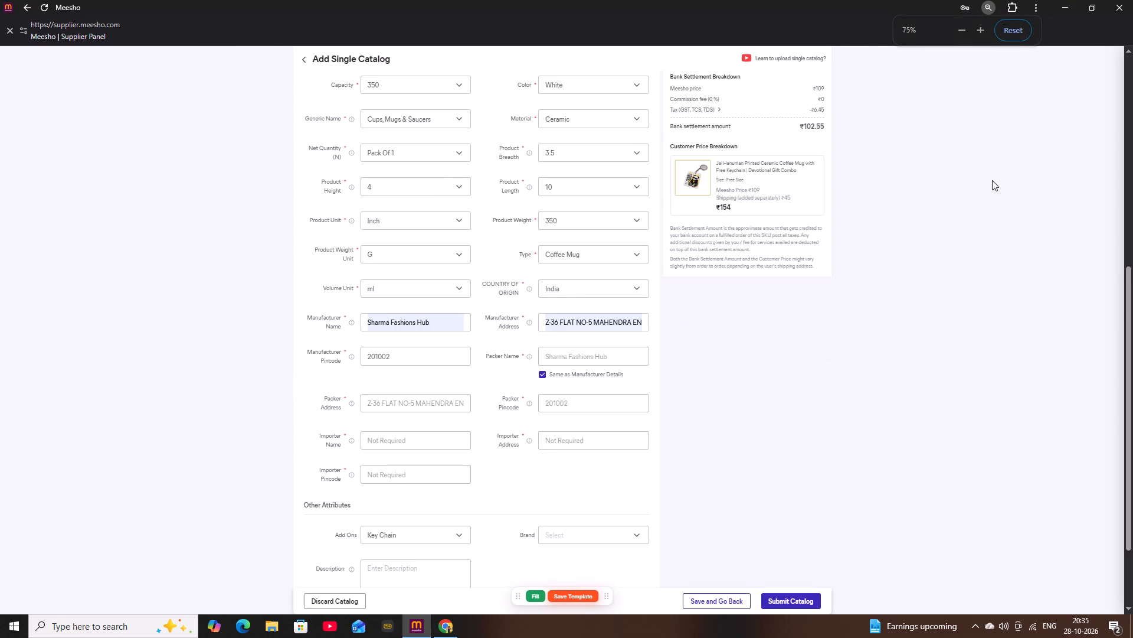
ctrl+scroll(896, 152, up, 2)
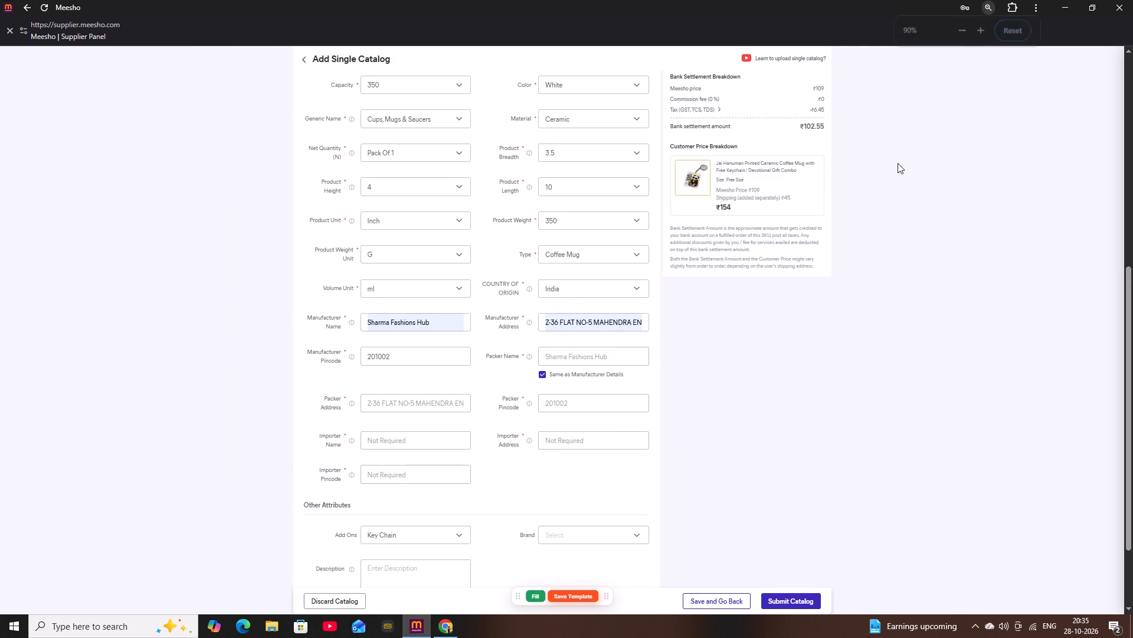
ctrl+scroll(898, 164, up, 2)
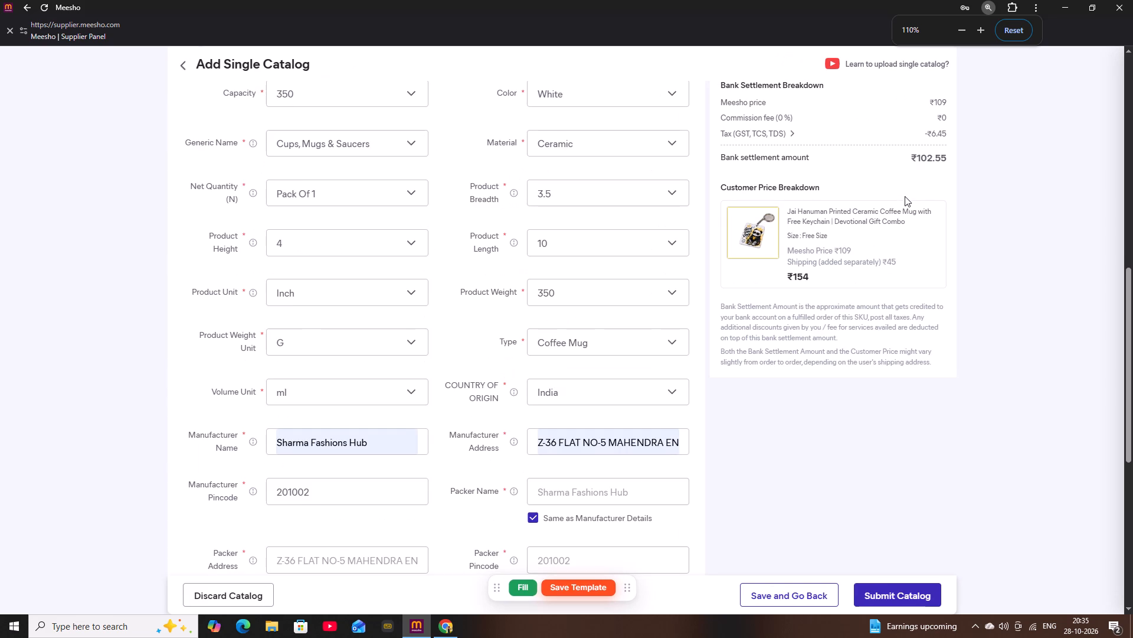
scroll(792, 400, down, 7)
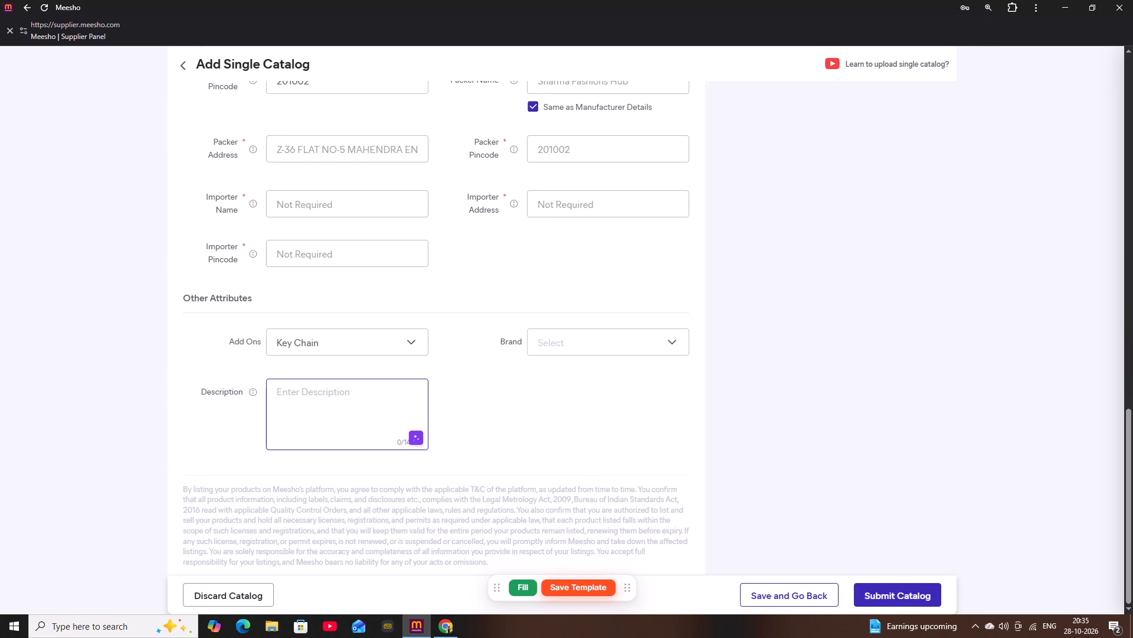
click(380, 407)
key(ctrl+v)
Replace the catalog's front image with picture 16 from the Pictures folder.
drag(1132, 466, 1132, 152)
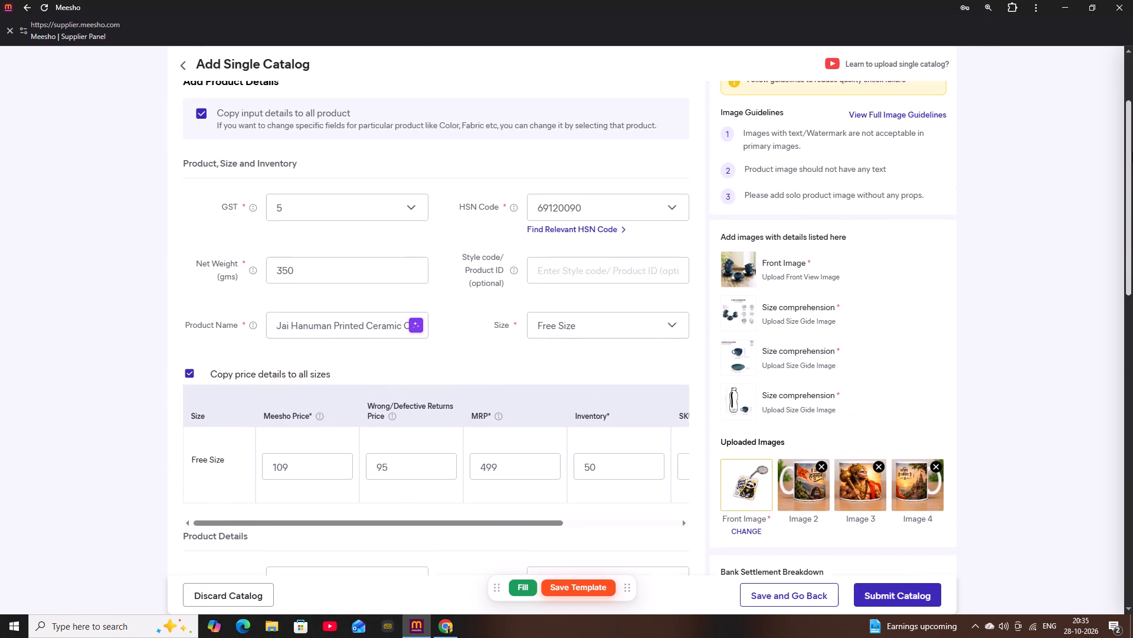
drag(1132, 152, 1129, 215)
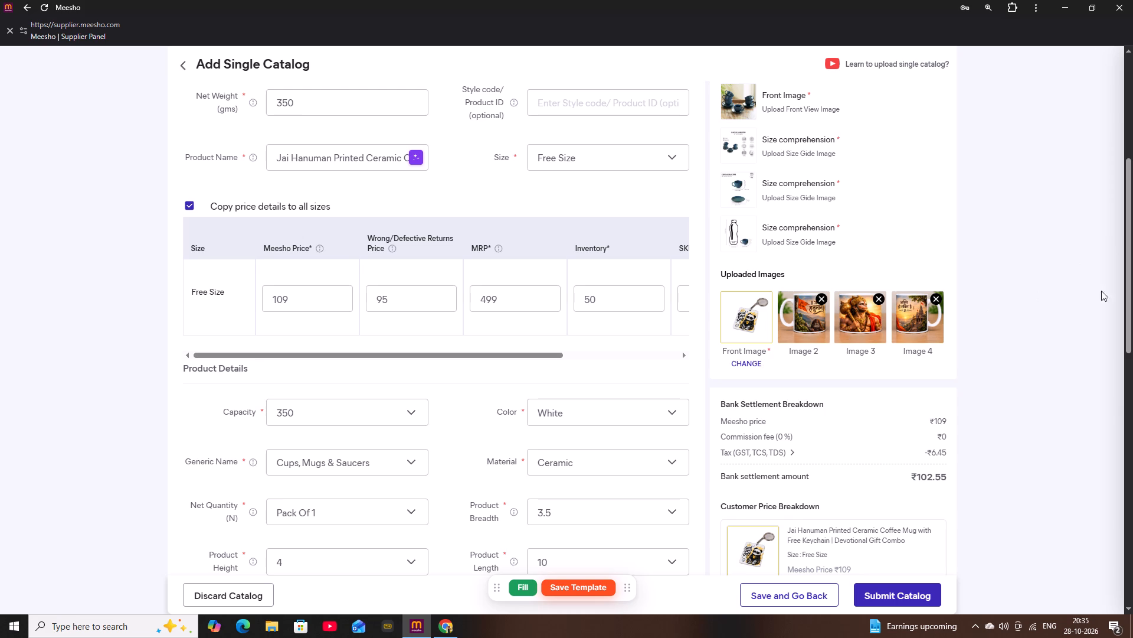
drag(1132, 315, 1124, 438)
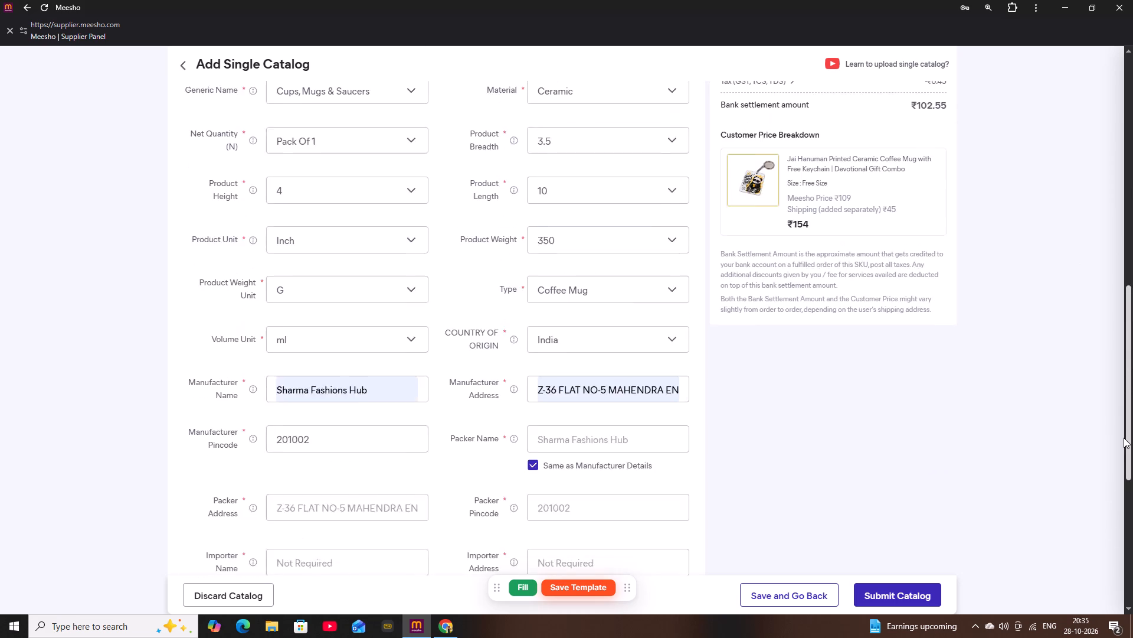
drag(1124, 438, 1126, 323)
drag(1132, 375, 1132, 403)
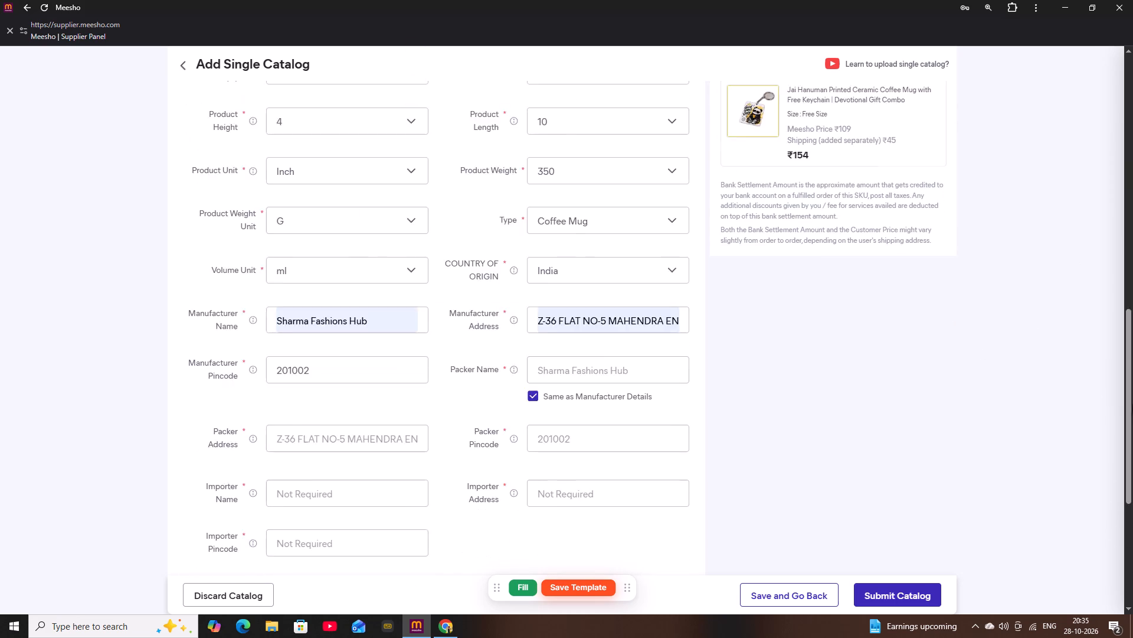
drag(1132, 403, 1132, 416)
drag(1131, 403, 1132, 275)
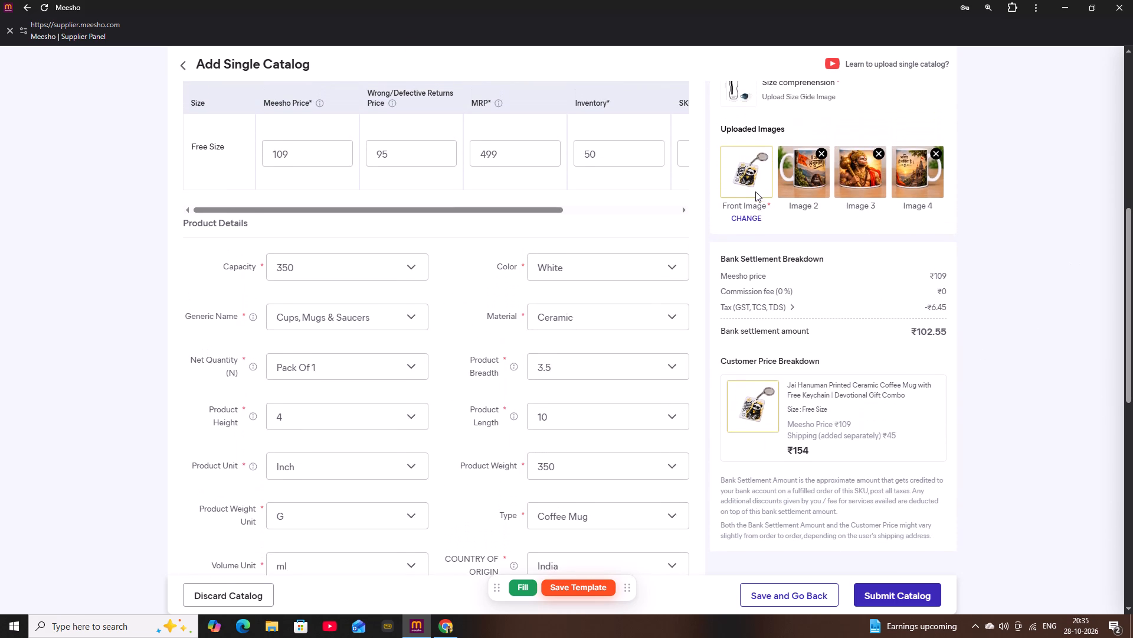
click(756, 219)
click(231, 235)
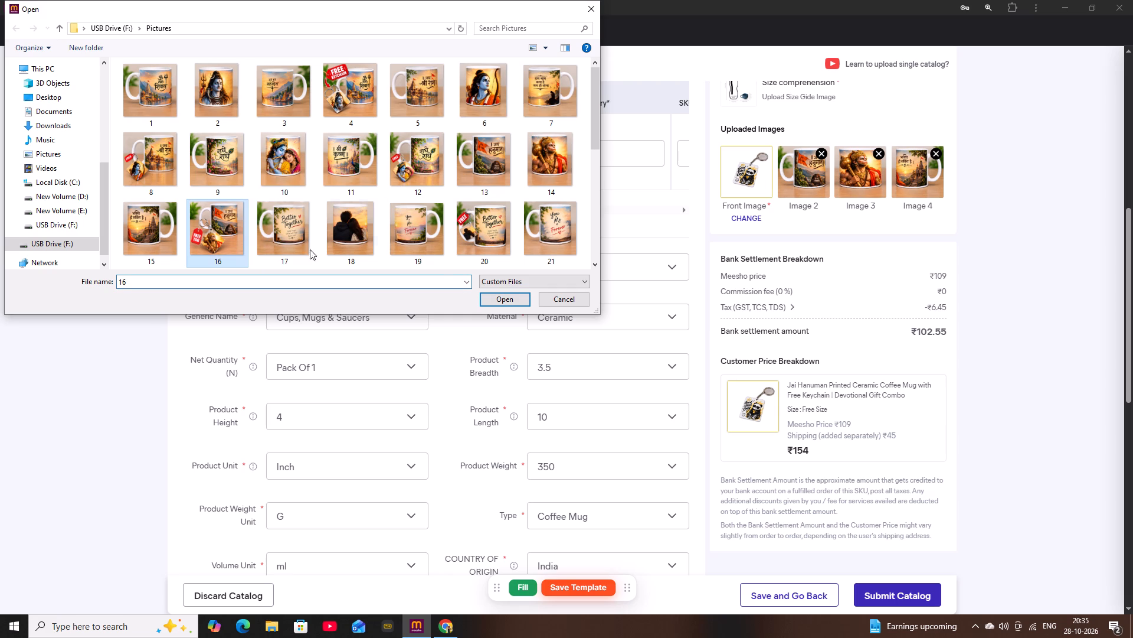
click(504, 300)
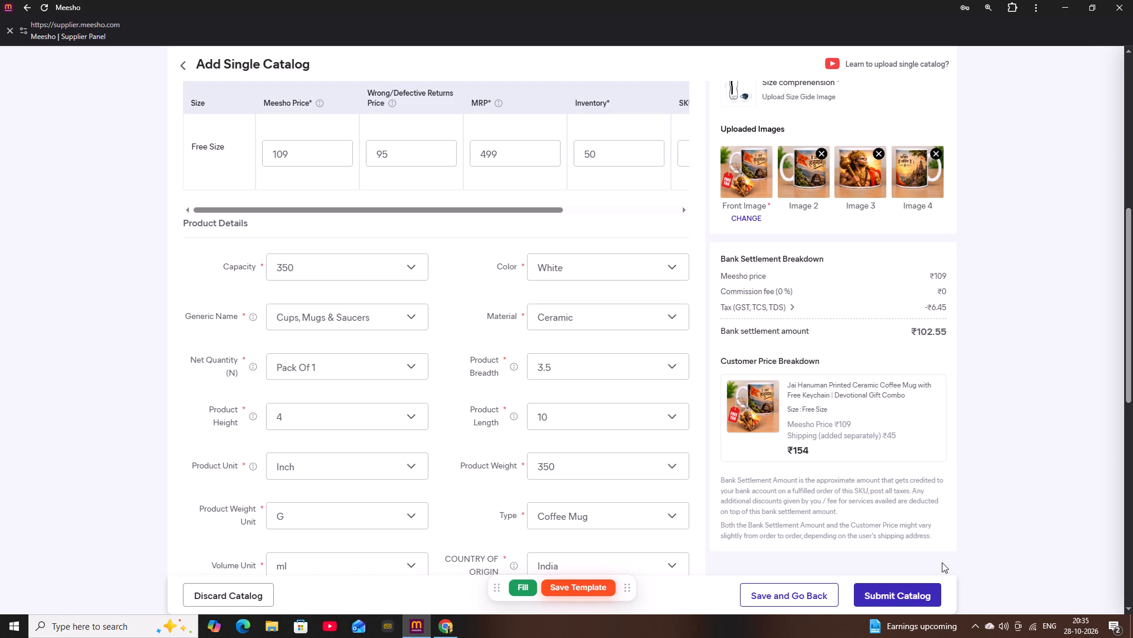
Submit the catalog for quality check, declaring all products unbranded and legal to sell, and dismiss the visibility suggestions.
click(913, 588)
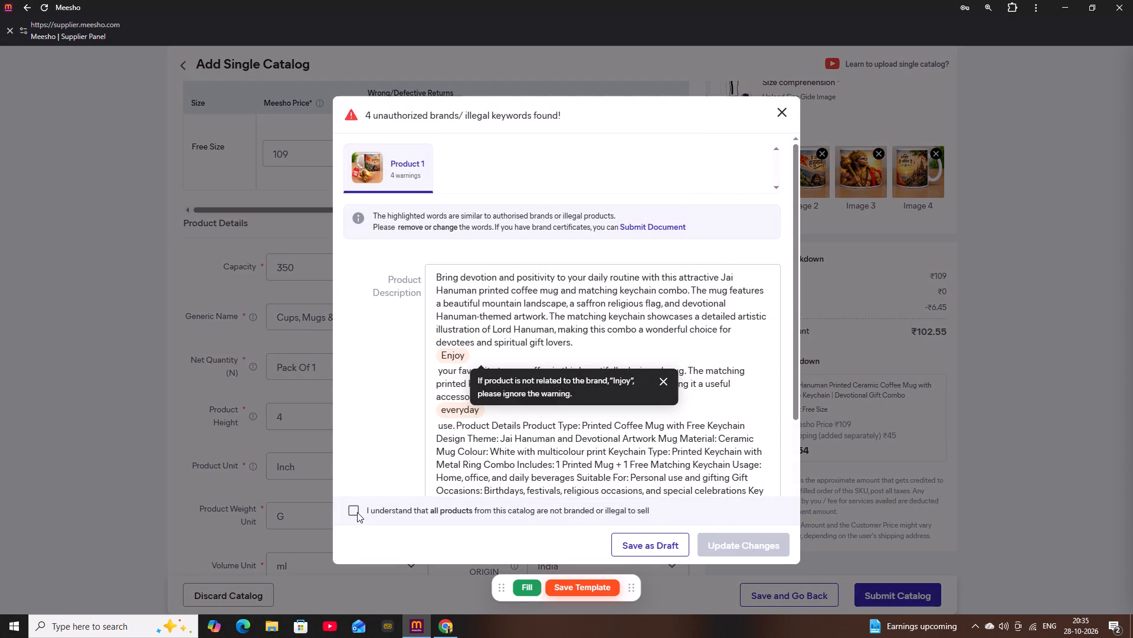
click(357, 512)
click(357, 512)
click(742, 533)
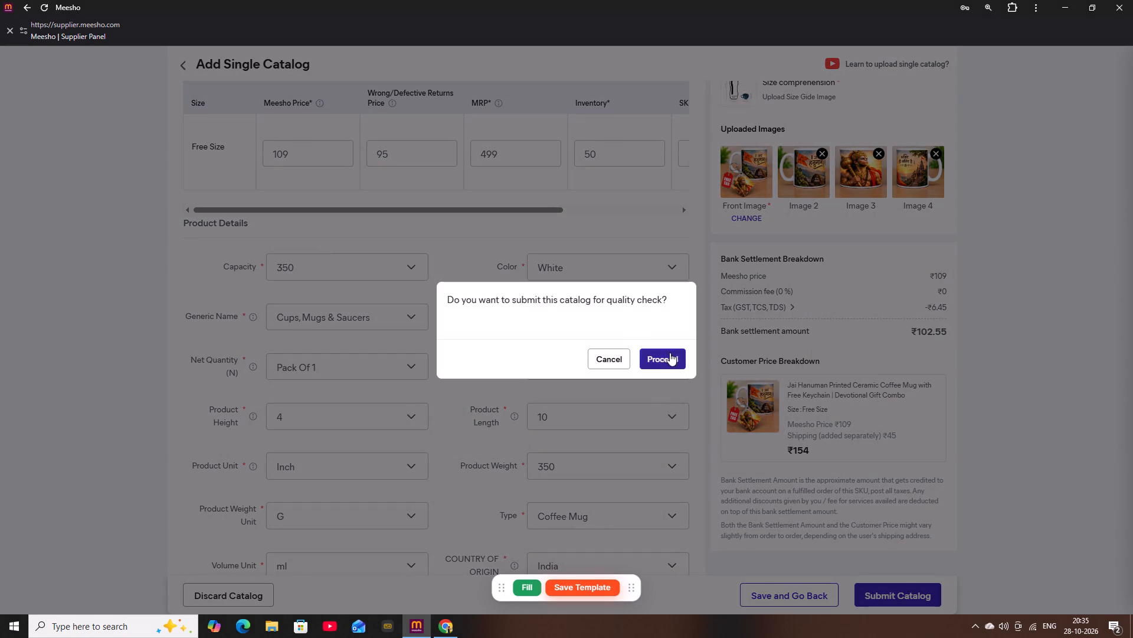
click(670, 352)
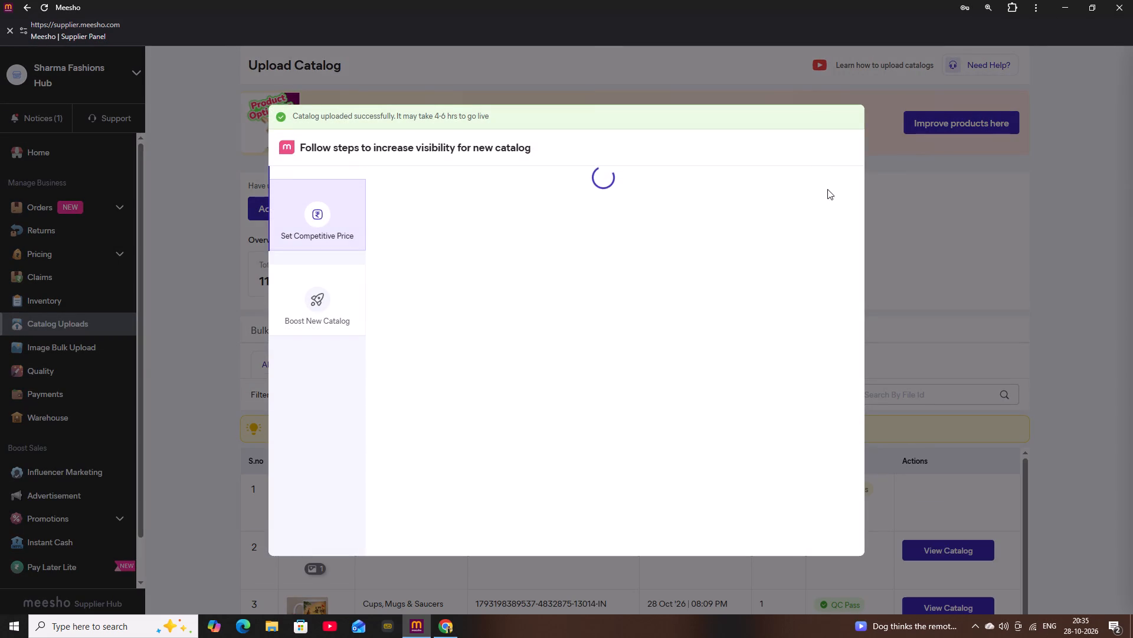
click(849, 141)
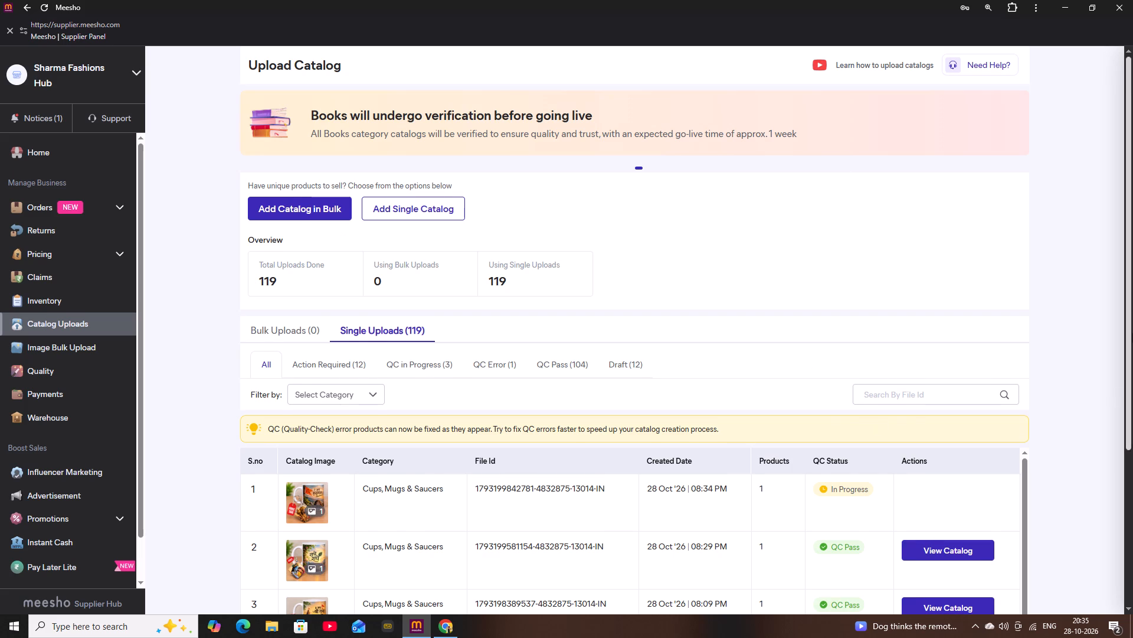
Start a new single catalog in the Cups, Mugs & Saucers category and open the file selection for its product images.
drag(1132, 298, 1132, 532)
drag(1132, 521, 1132, 484)
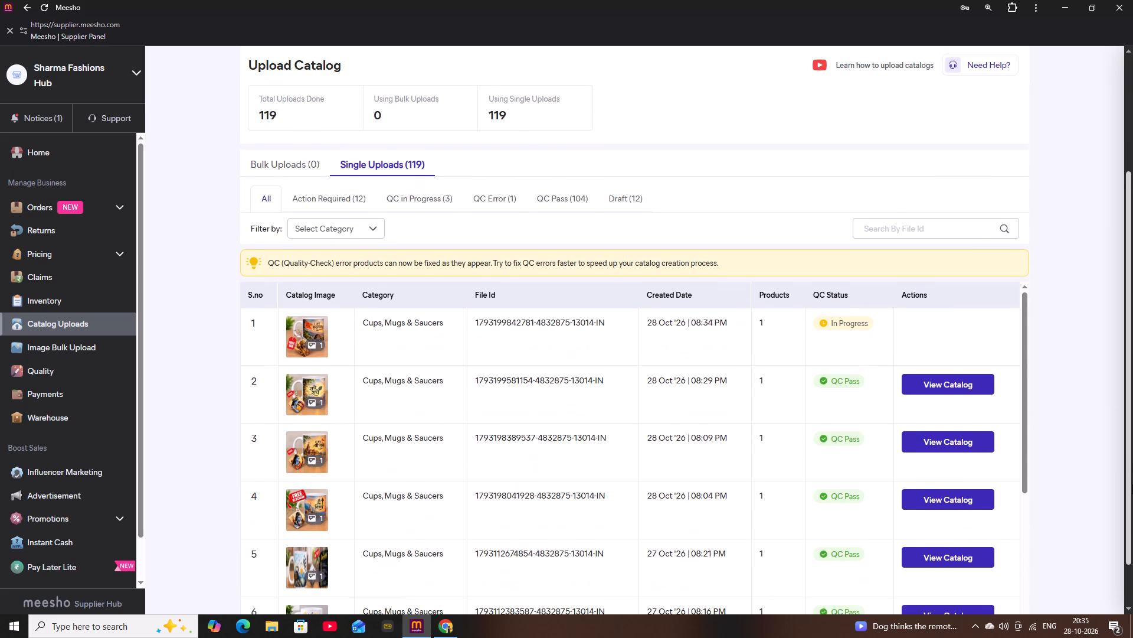
drag(1132, 484, 1132, 360)
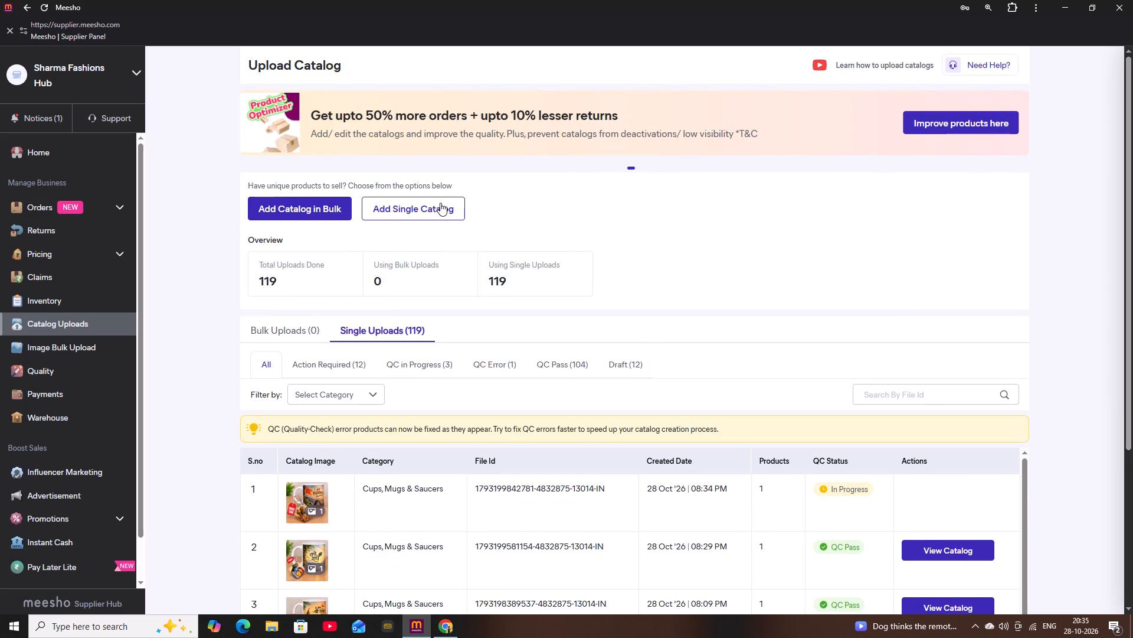
click(440, 203)
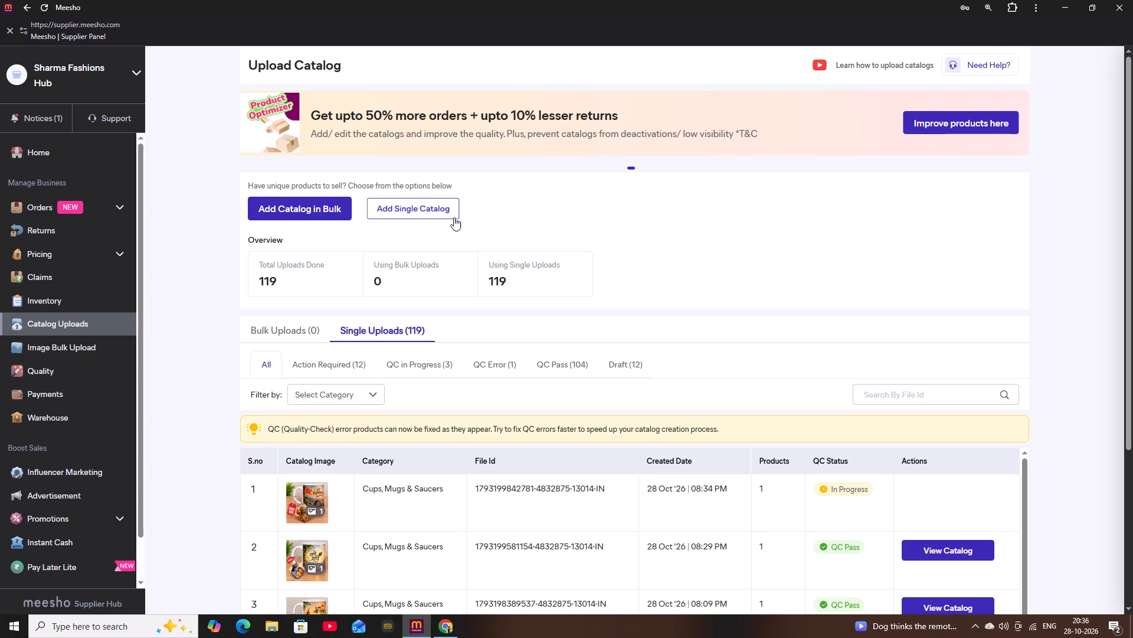
click(412, 217)
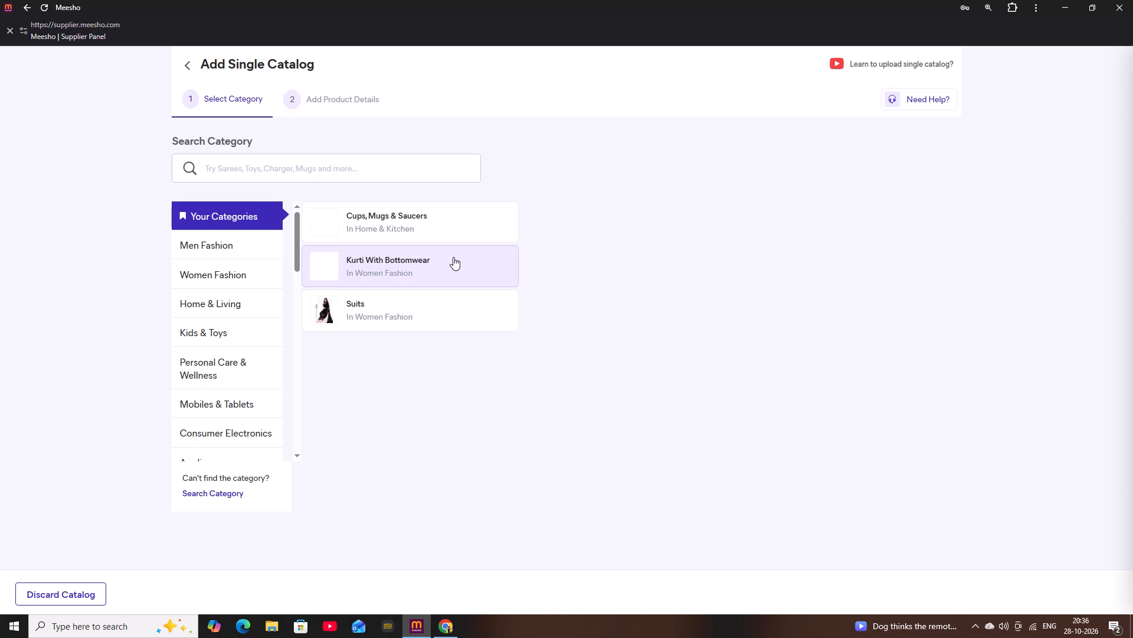
click(454, 230)
click(870, 423)
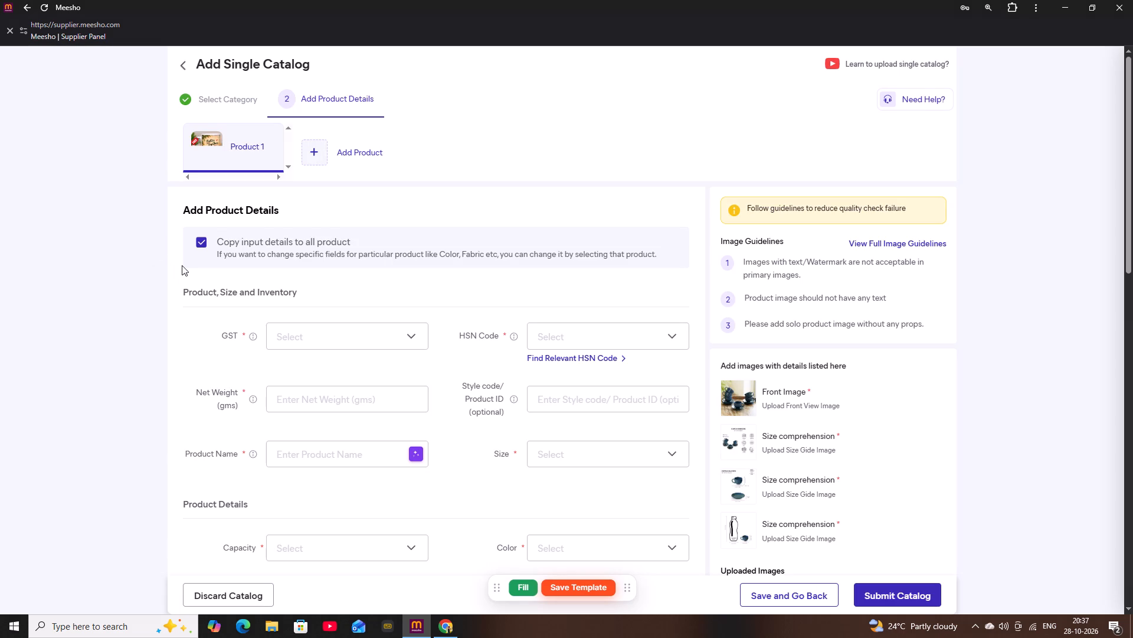
click(363, 337)
click(297, 410)
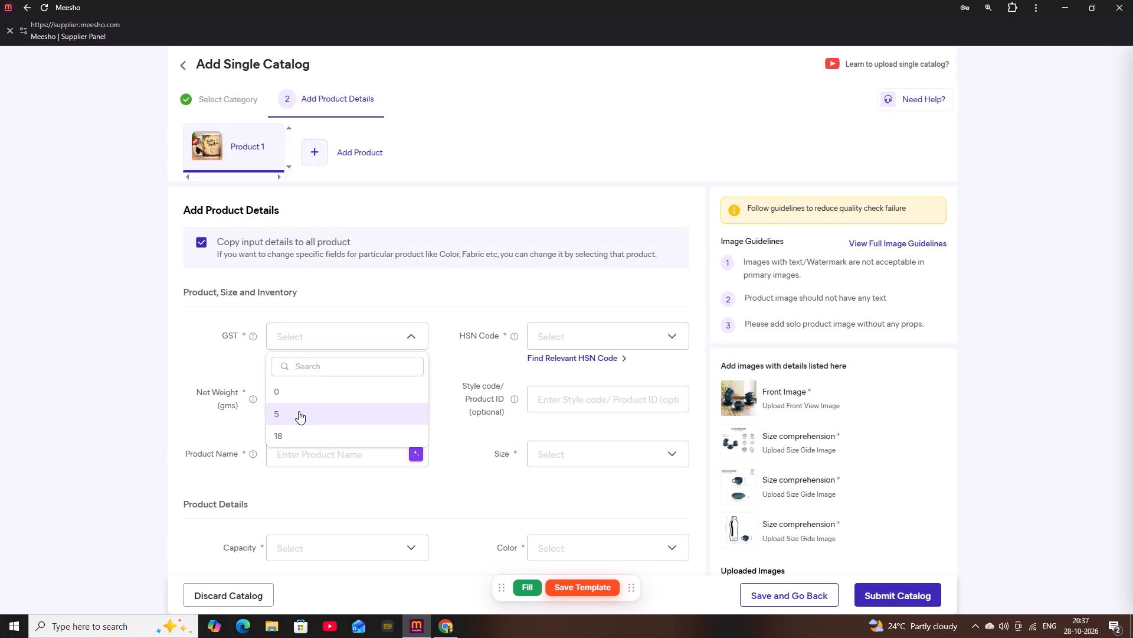
click(351, 449)
key(ctrl+v)
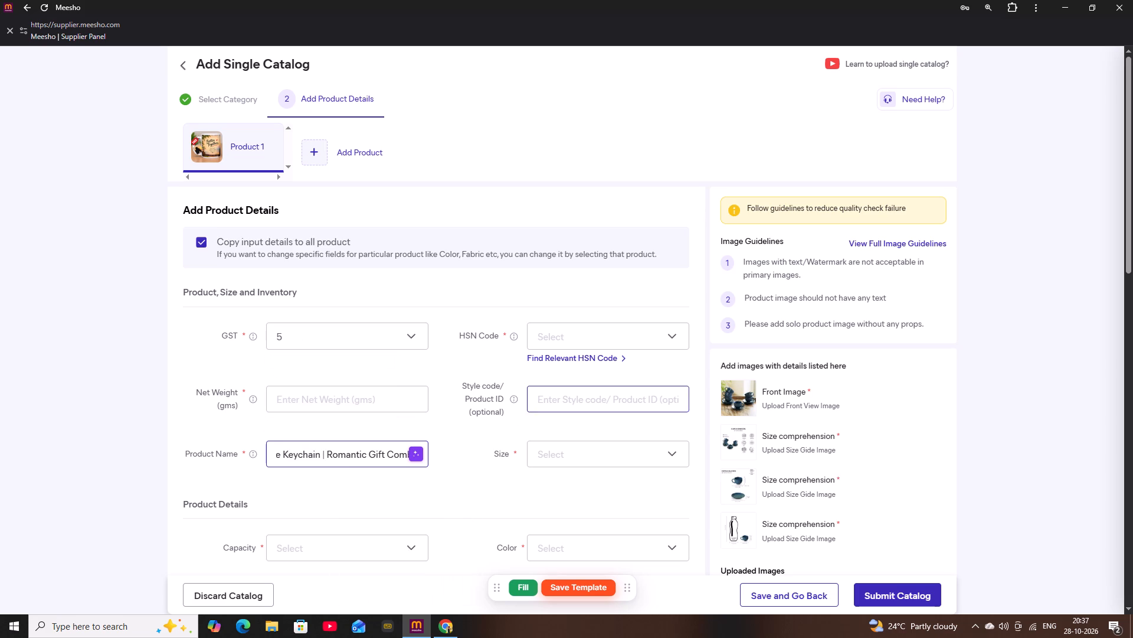
click(575, 345)
click(558, 388)
click(341, 396)
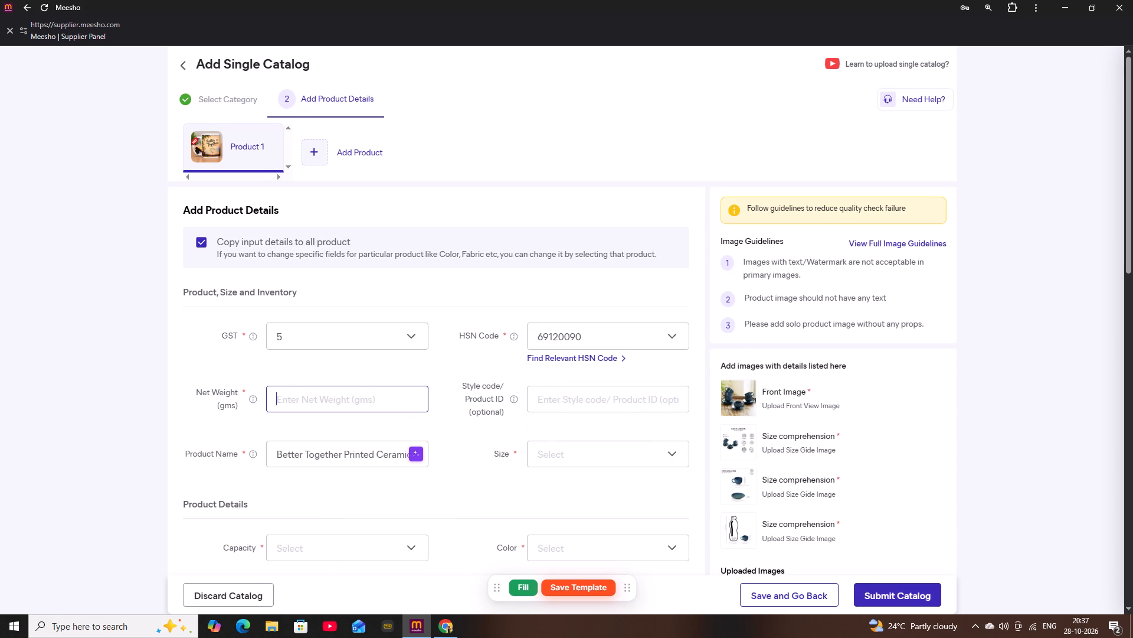
text(350)
Set the product's size to Free Size and apply it.
scroll(452, 440, down, 2)
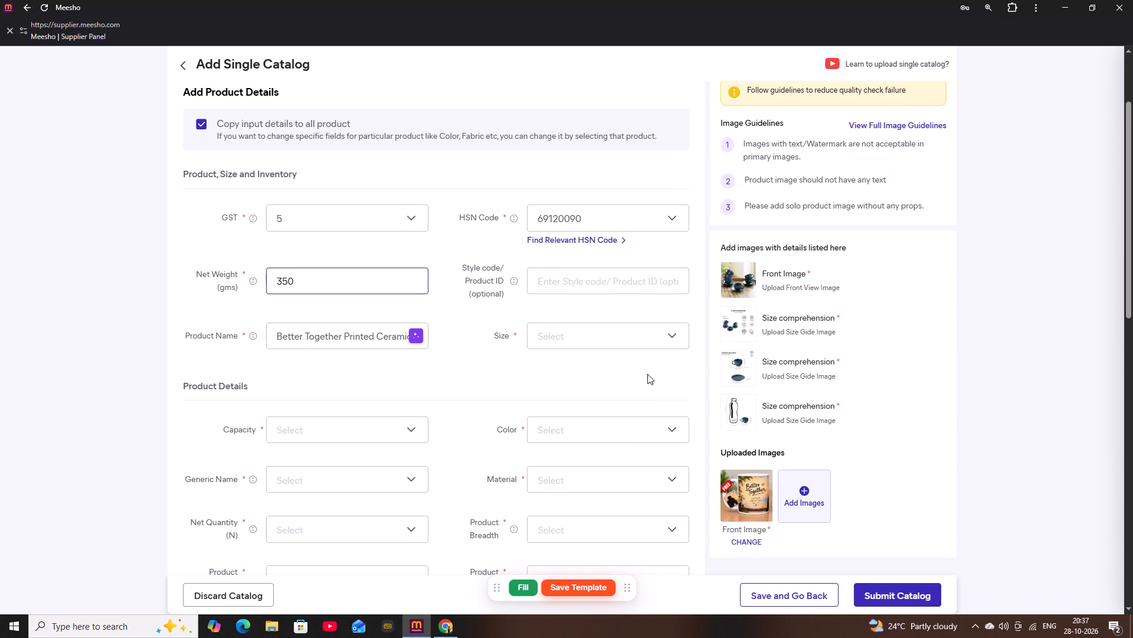
click(647, 338)
click(552, 371)
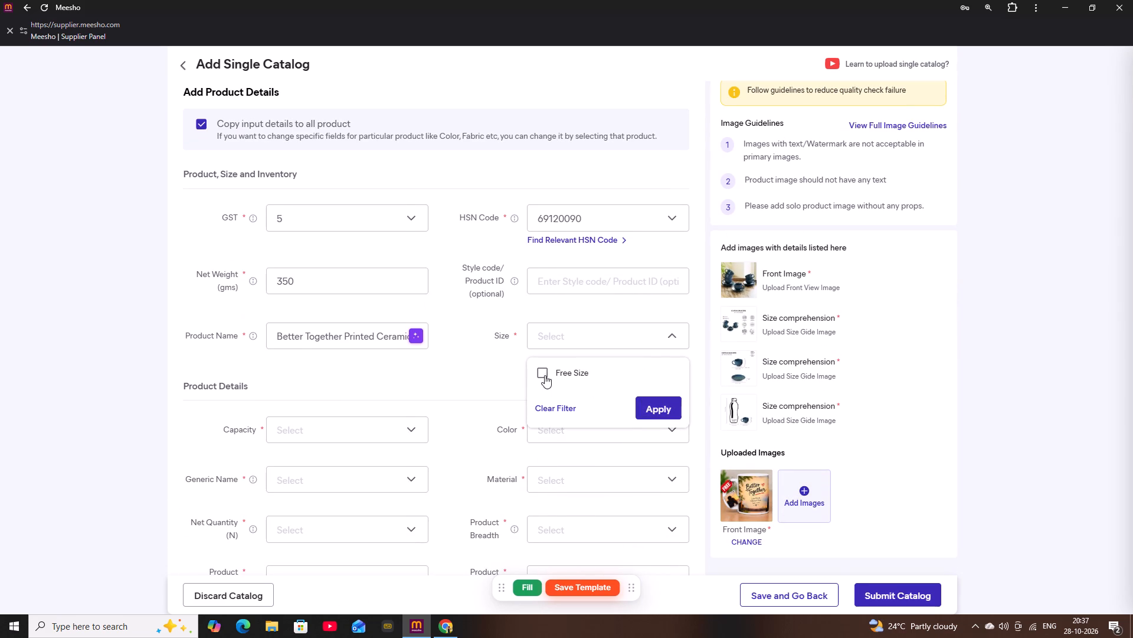
click(539, 374)
click(670, 410)
Add pictures 17, 18 and 19 as the product's additional images.
scroll(662, 412, down, 1)
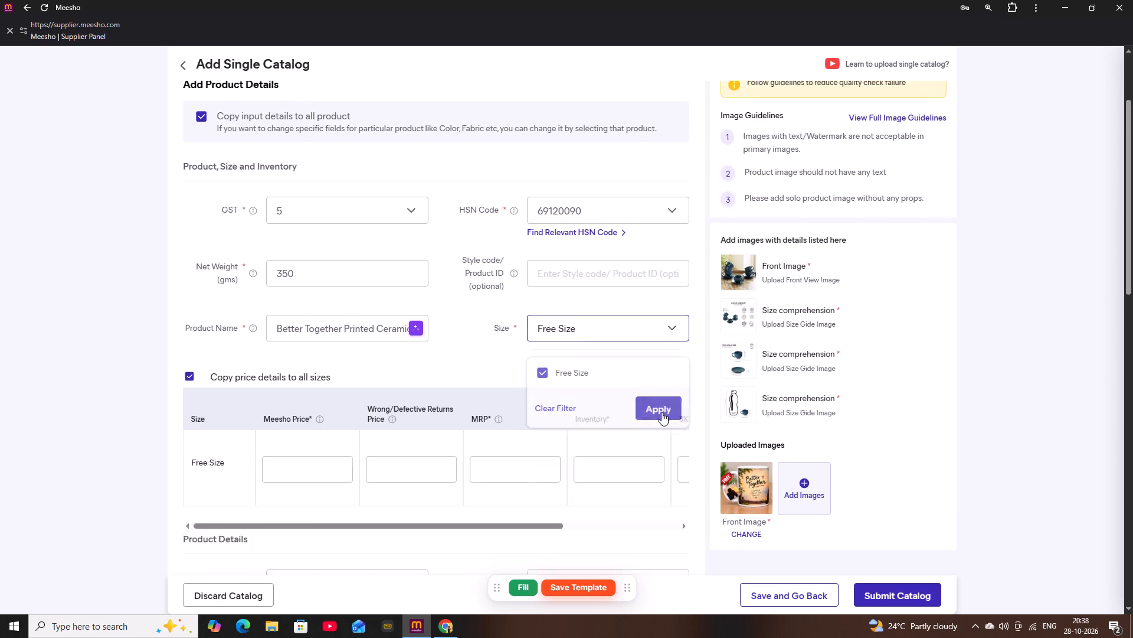
scroll(662, 412, down, 1)
click(813, 376)
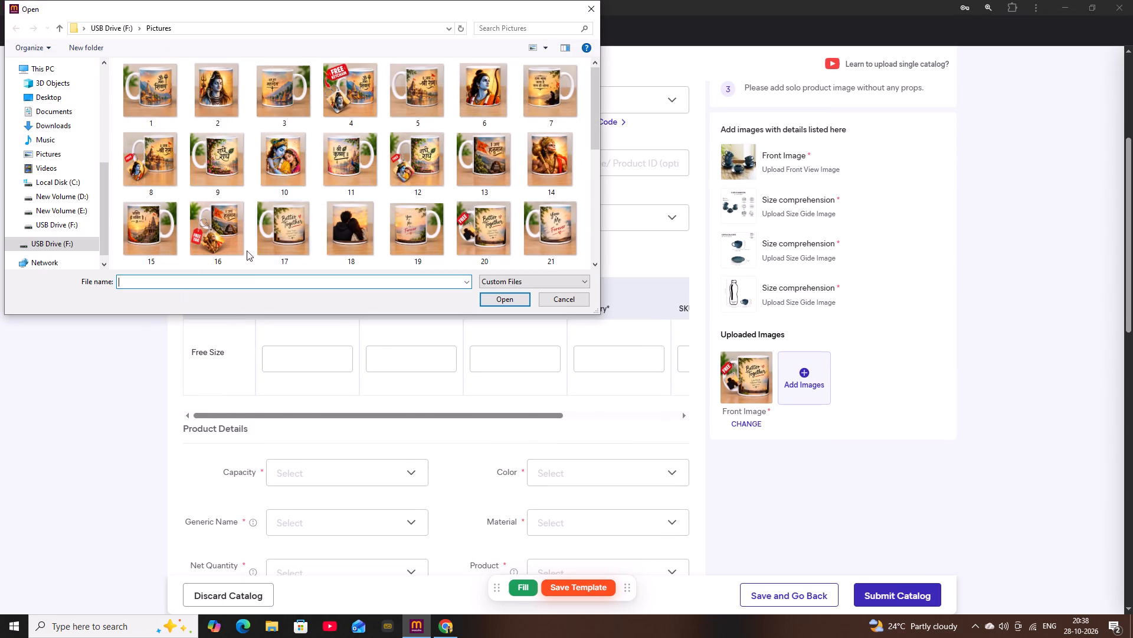
drag(251, 250, 411, 241)
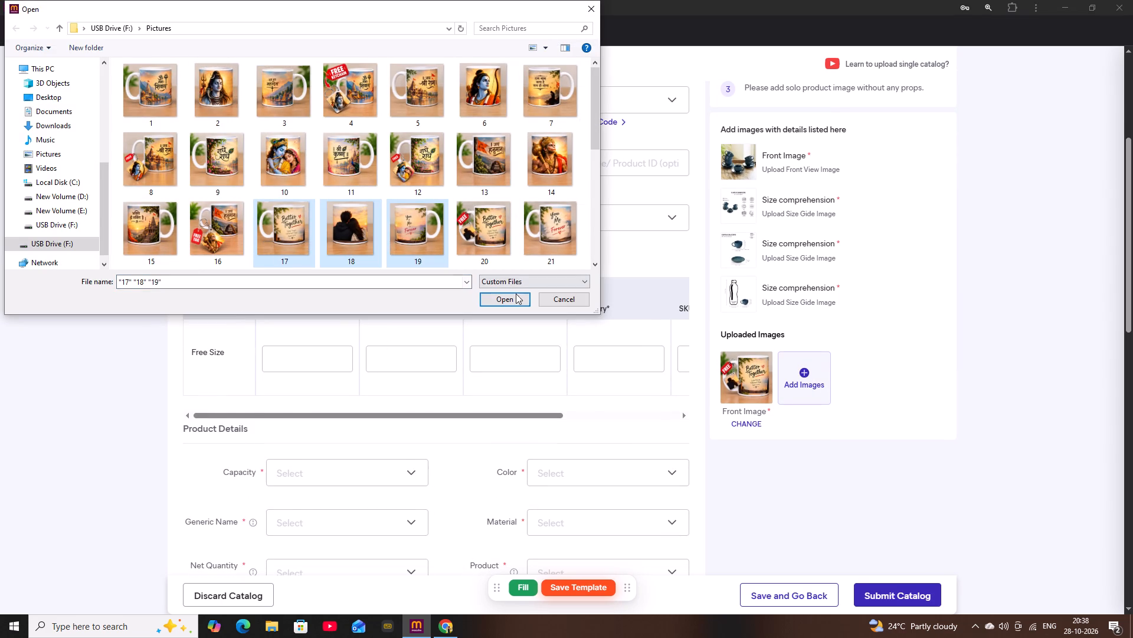
click(515, 296)
Fill the Free Size row with Meesho price 110, wrong/defective returns price 95, MRP 499 and inventory 50.
scroll(457, 409, down, 2)
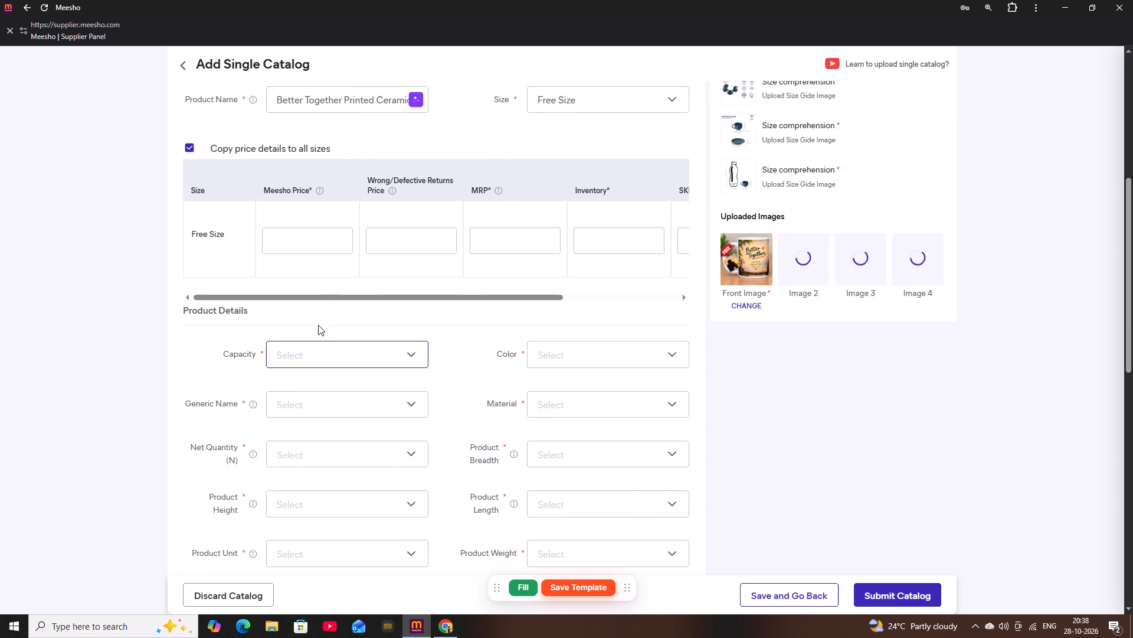
click(323, 237)
text(110)
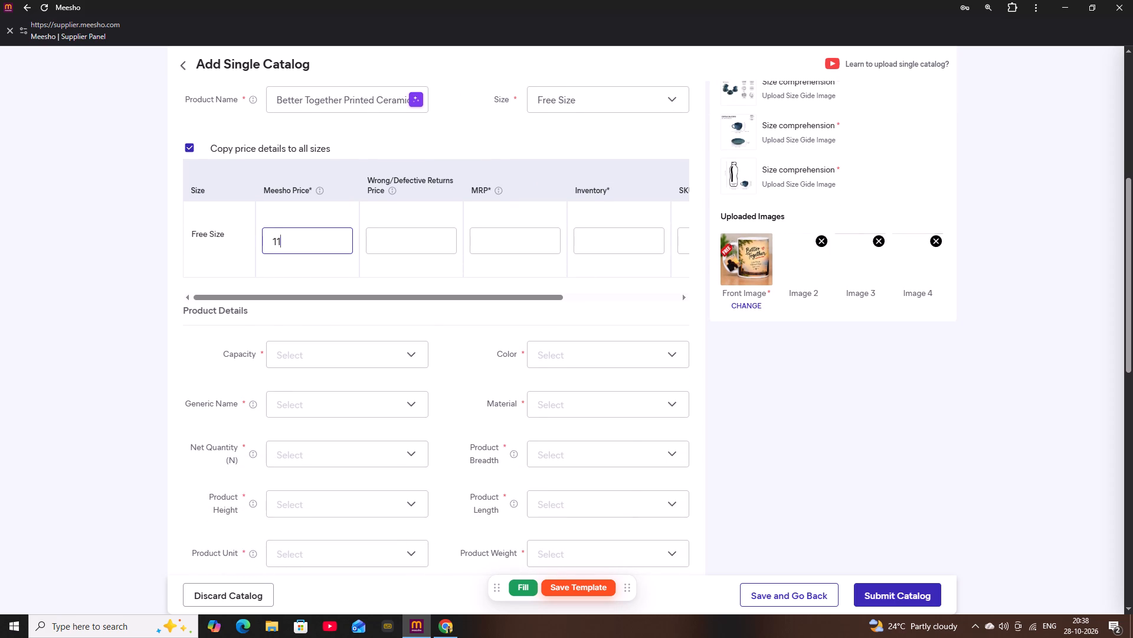
click(401, 237)
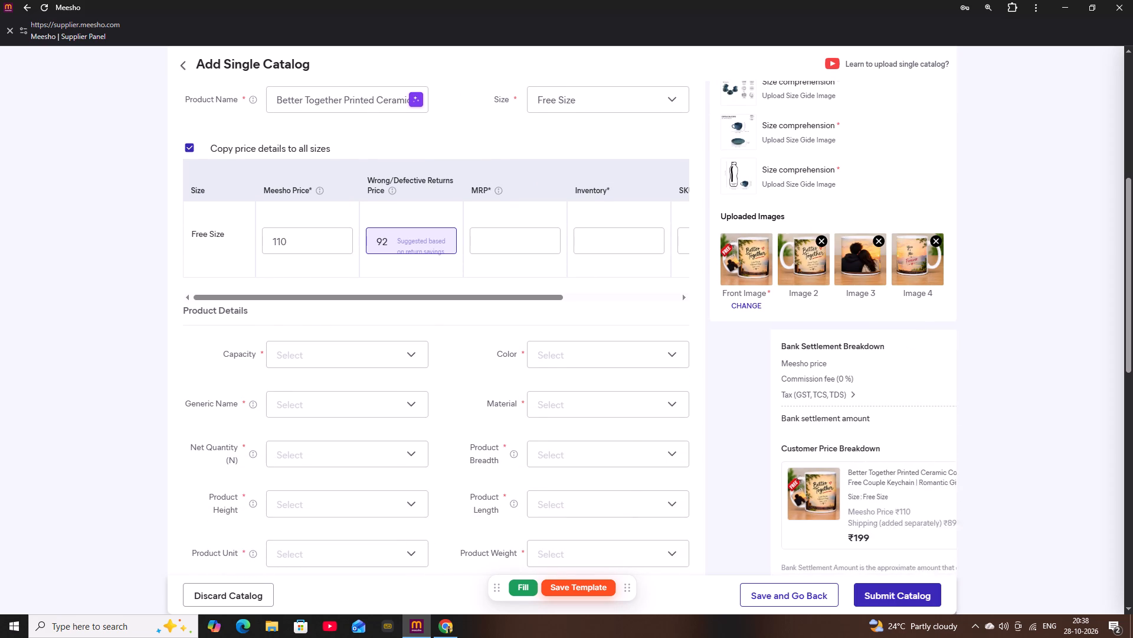
key(BackSpace)
key(5)
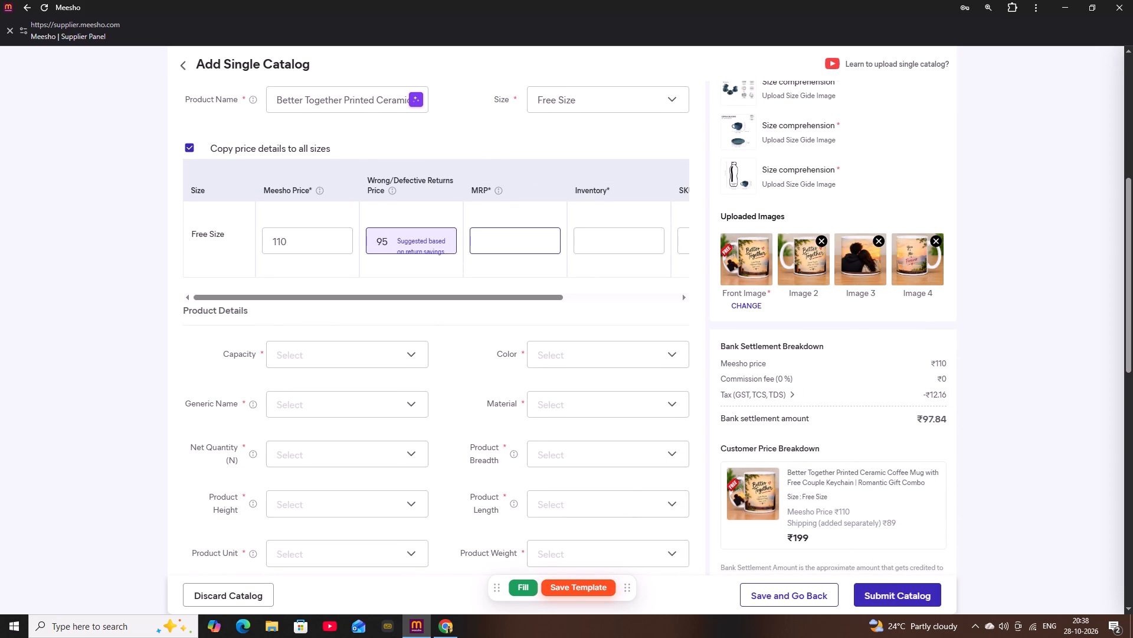
click(498, 247)
text(499)
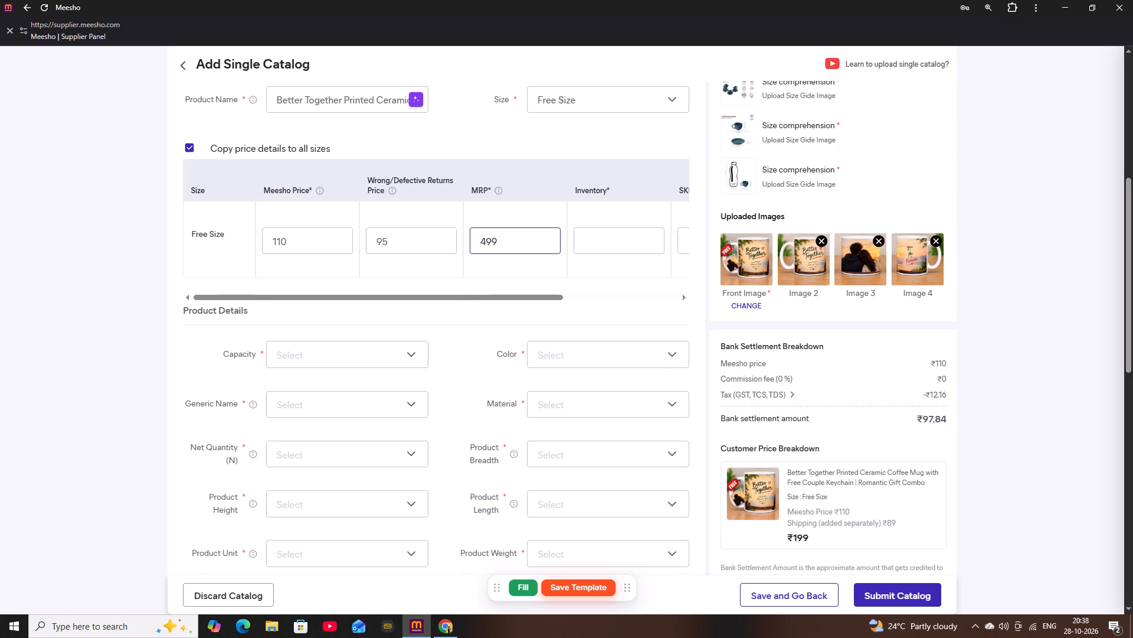
click(640, 245)
text(50)
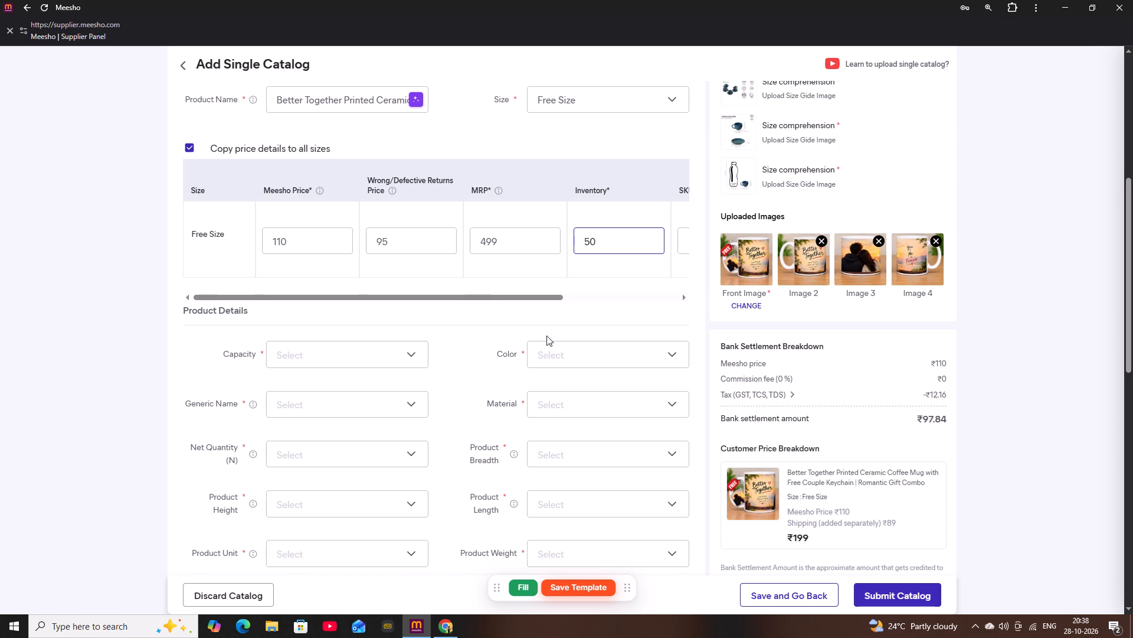
In the product details, set the capacity to 350 and the color to White.
scroll(439, 354, down, 3)
click(394, 186)
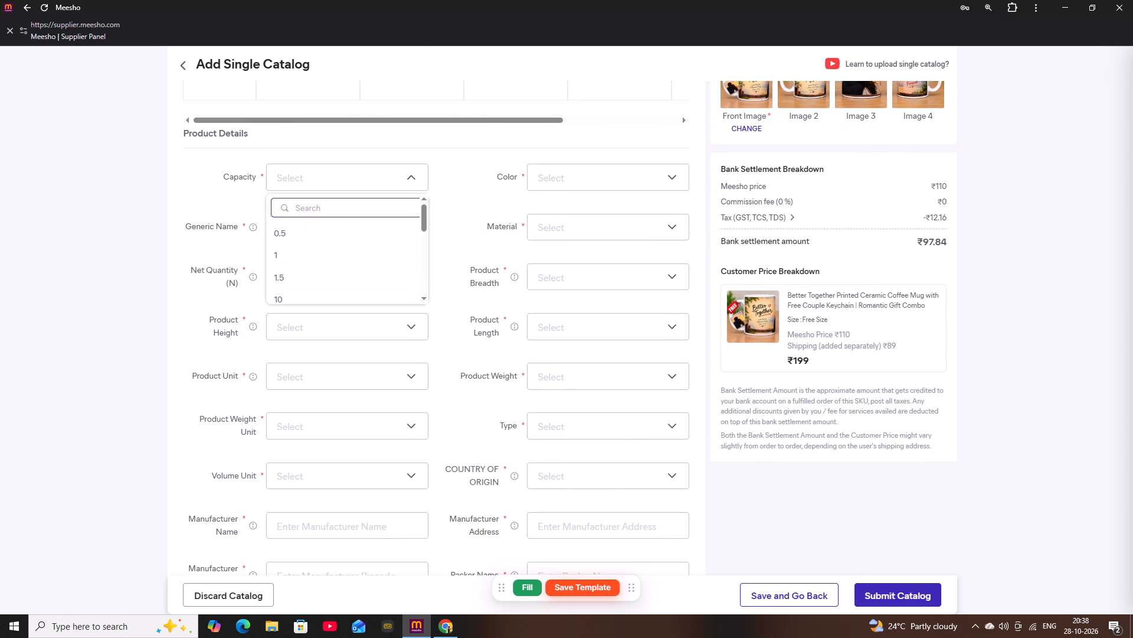
click(358, 205)
text(350)
click(289, 235)
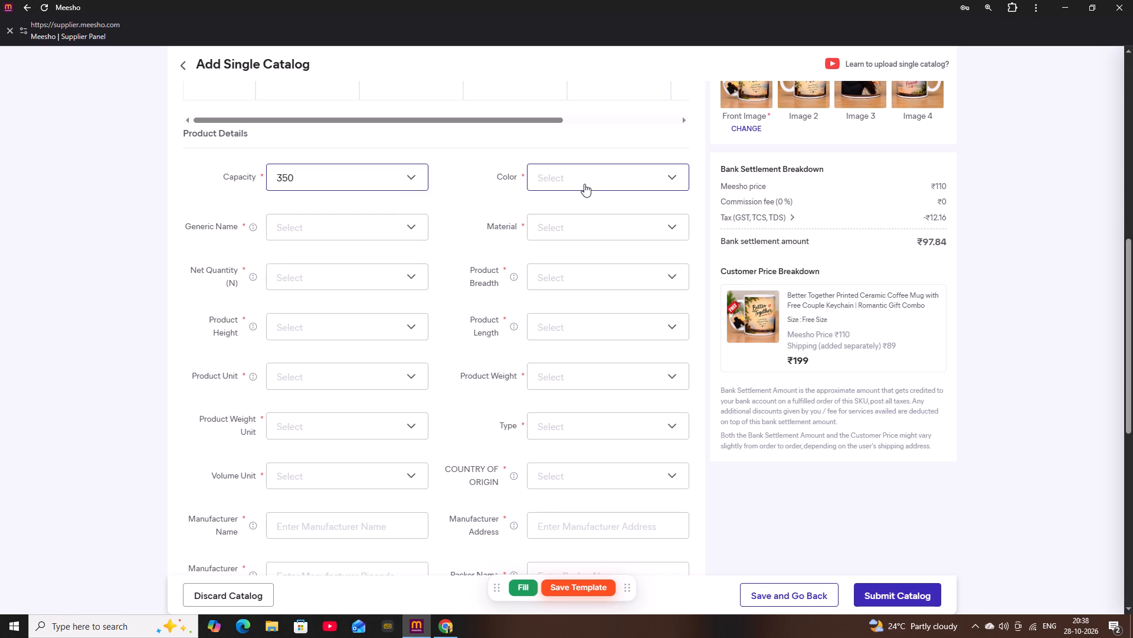
click(584, 184)
click(586, 204)
text(white)
click(554, 229)
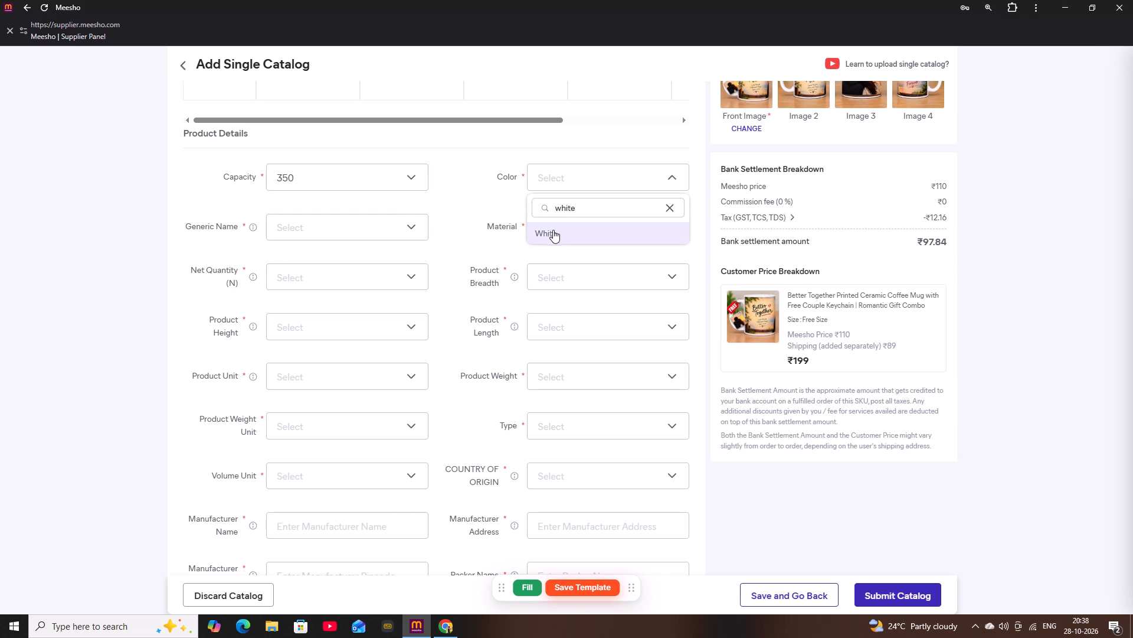
Set the generic name to Cups, Mugs & Saucers, the material to Ceramic and the net quantity to Pack Of 1.
click(347, 223)
scroll(329, 310, down, 1)
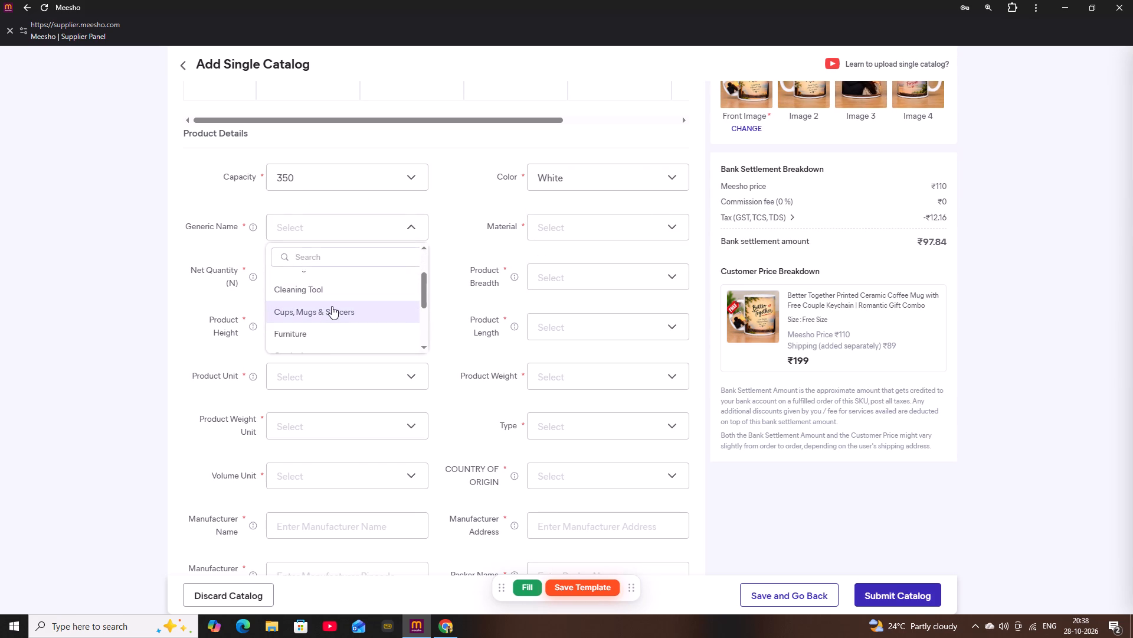
click(332, 306)
click(596, 220)
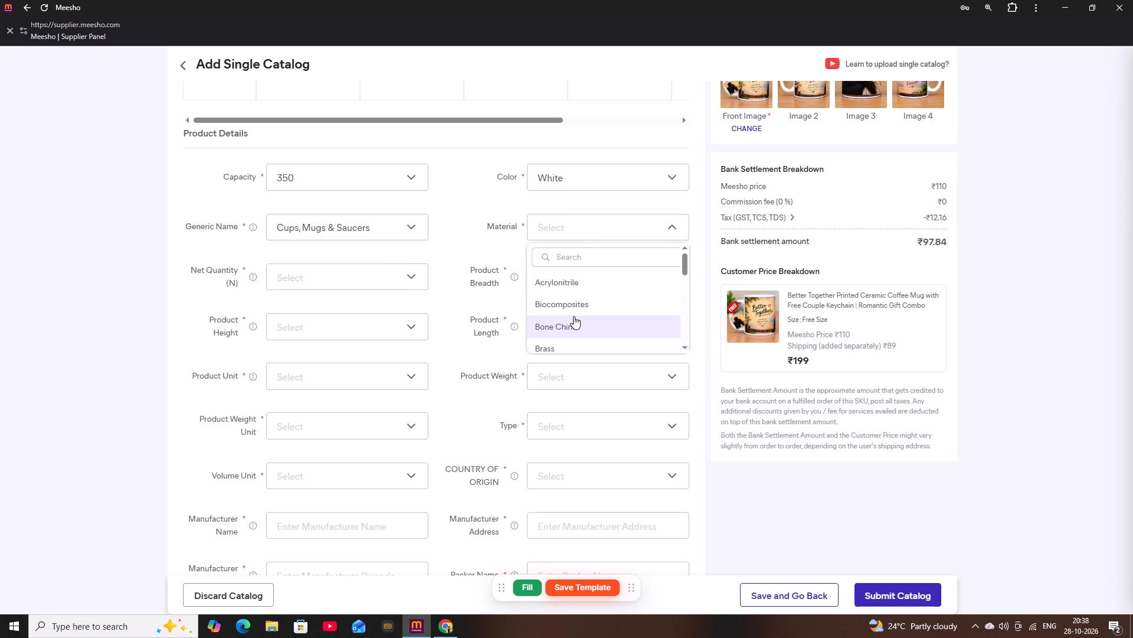
scroll(574, 316, down, 1)
click(573, 317)
click(349, 276)
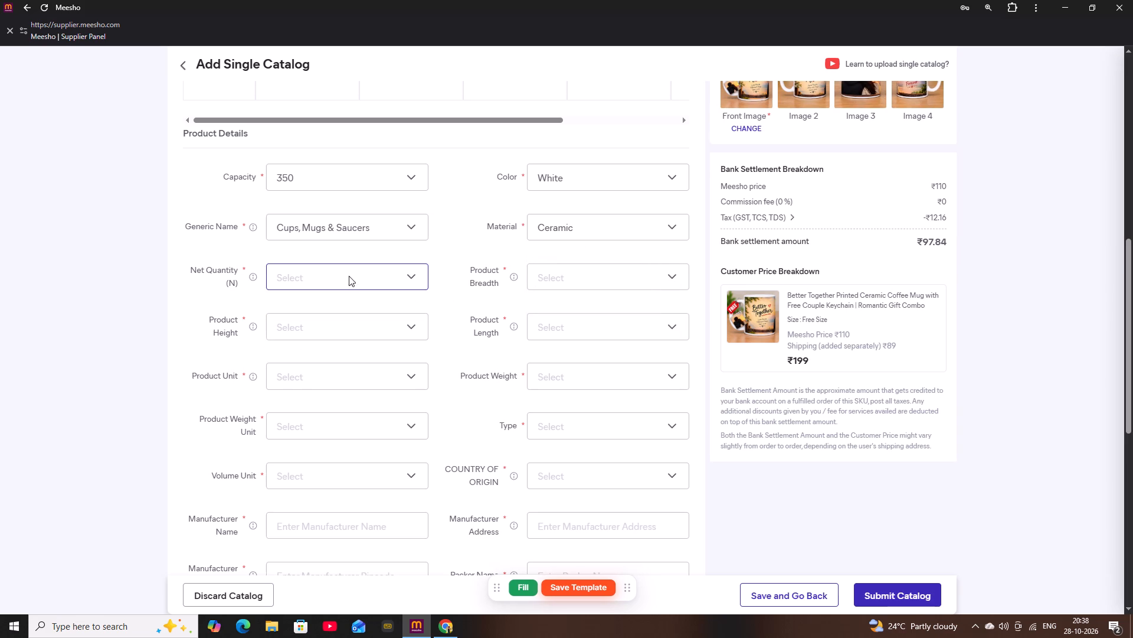
click(320, 349)
Set the product breadth to 3.5 and the product height to 4.
click(635, 278)
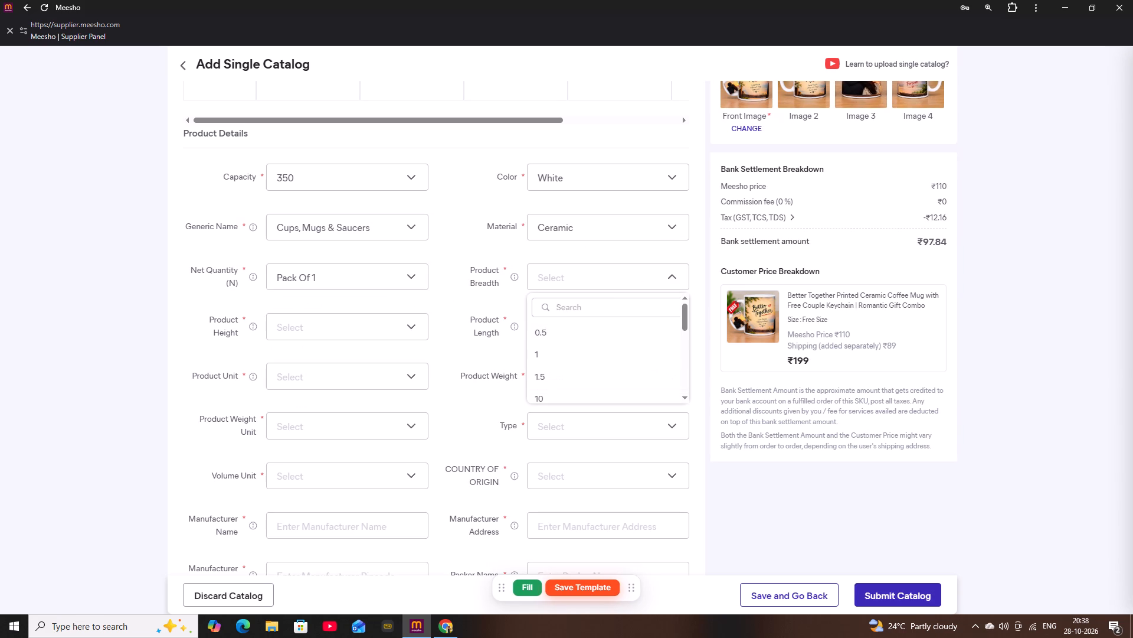
click(607, 307)
text(3.5)
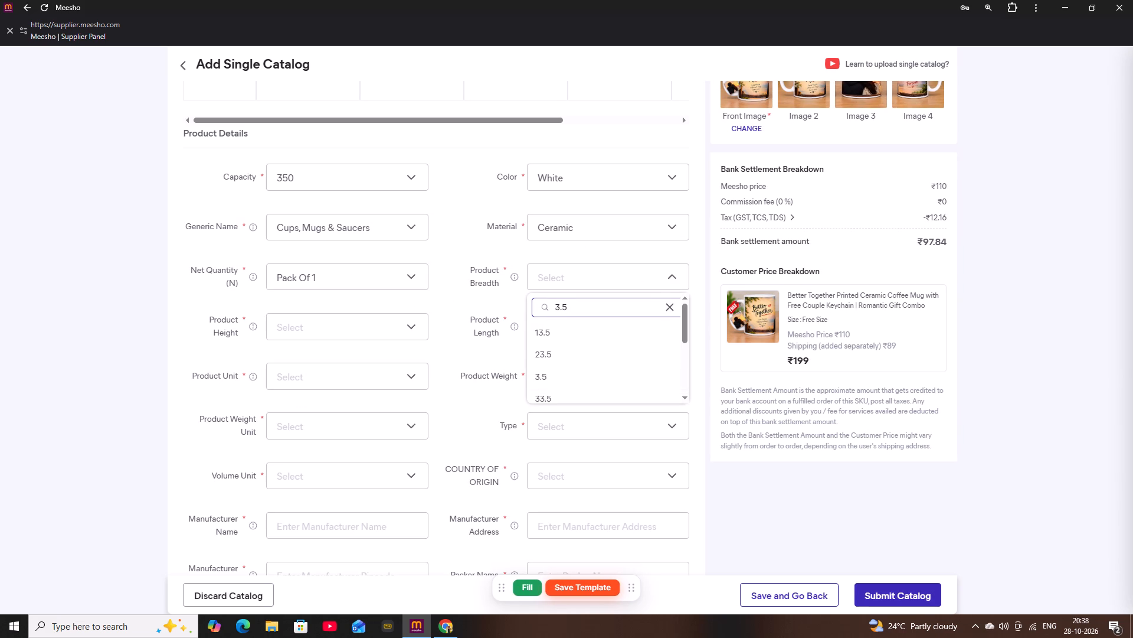
click(580, 379)
scroll(366, 354, down, 1)
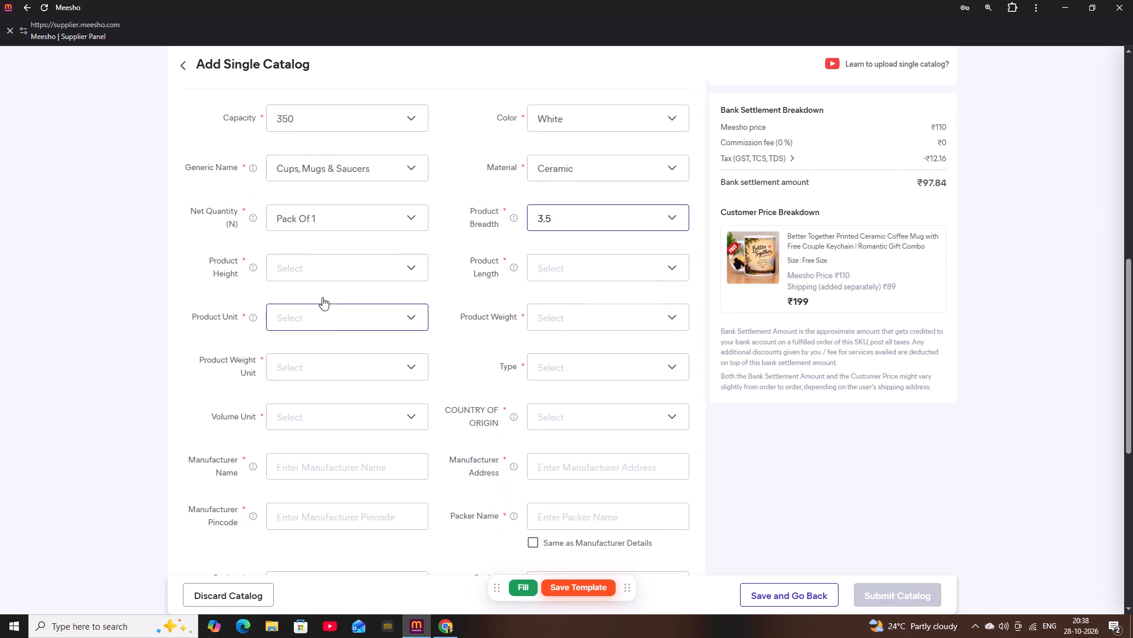
click(324, 271)
click(333, 299)
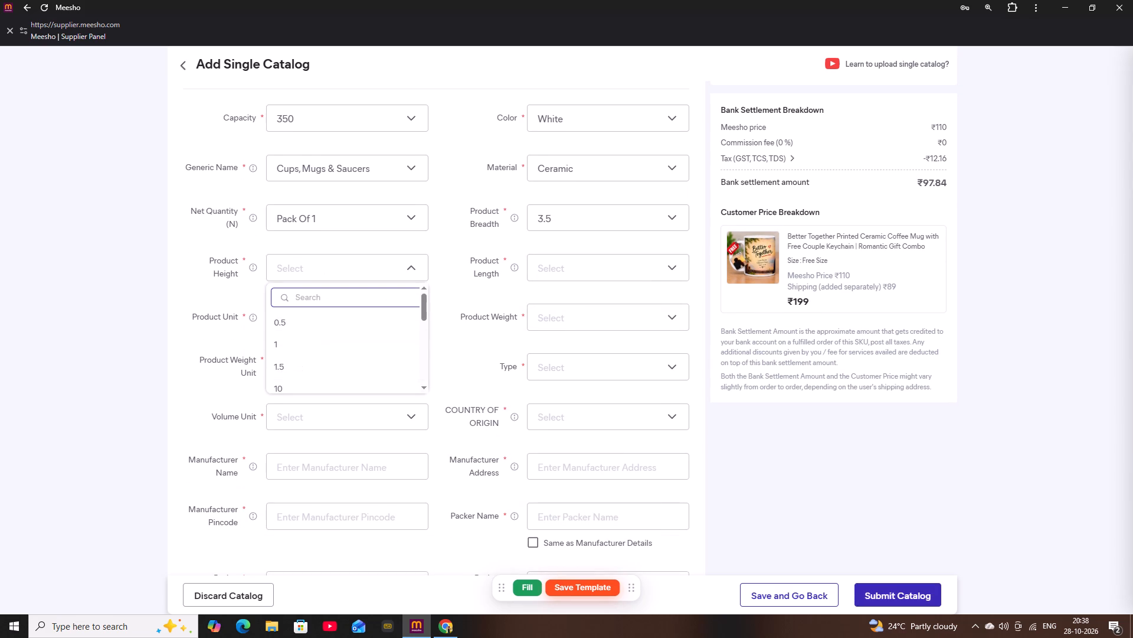
key(4)
scroll(312, 349, down, 1)
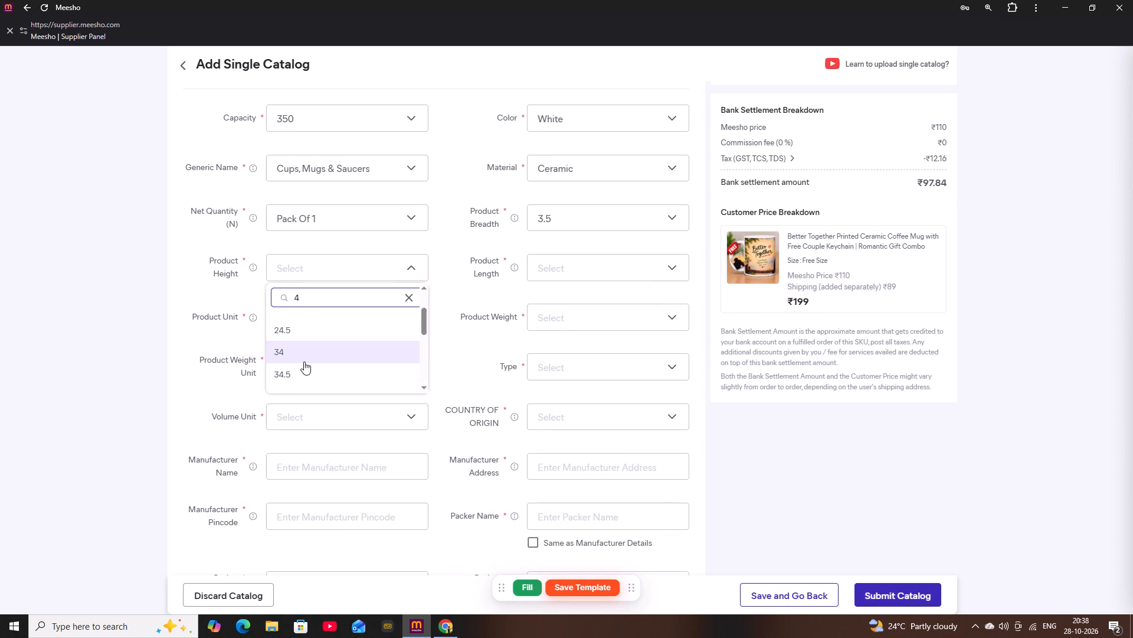
scroll(304, 362, down, 1)
click(306, 333)
Set the product length to 10 and the product unit to Inch.
click(565, 263)
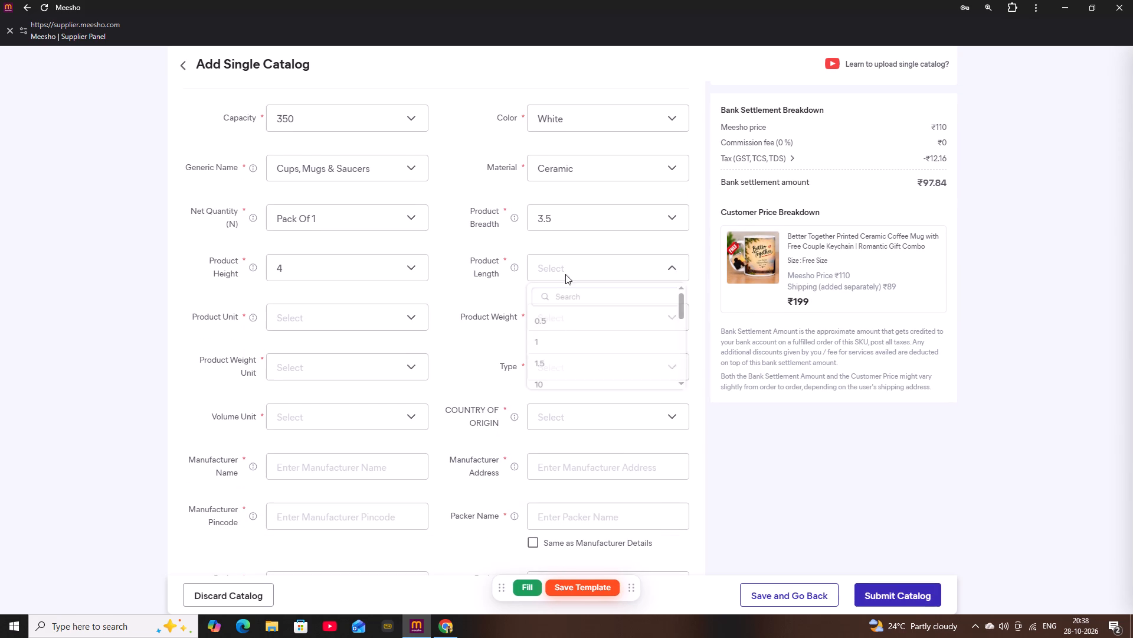
click(586, 302)
text(10)
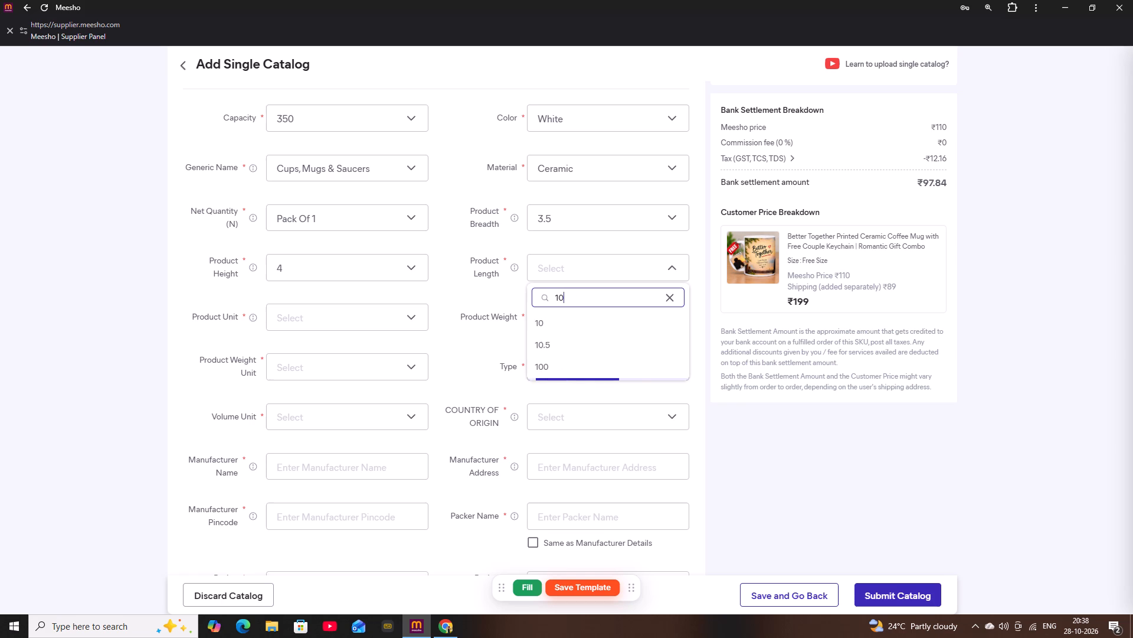
click(575, 322)
scroll(351, 337, down, 1)
click(355, 268)
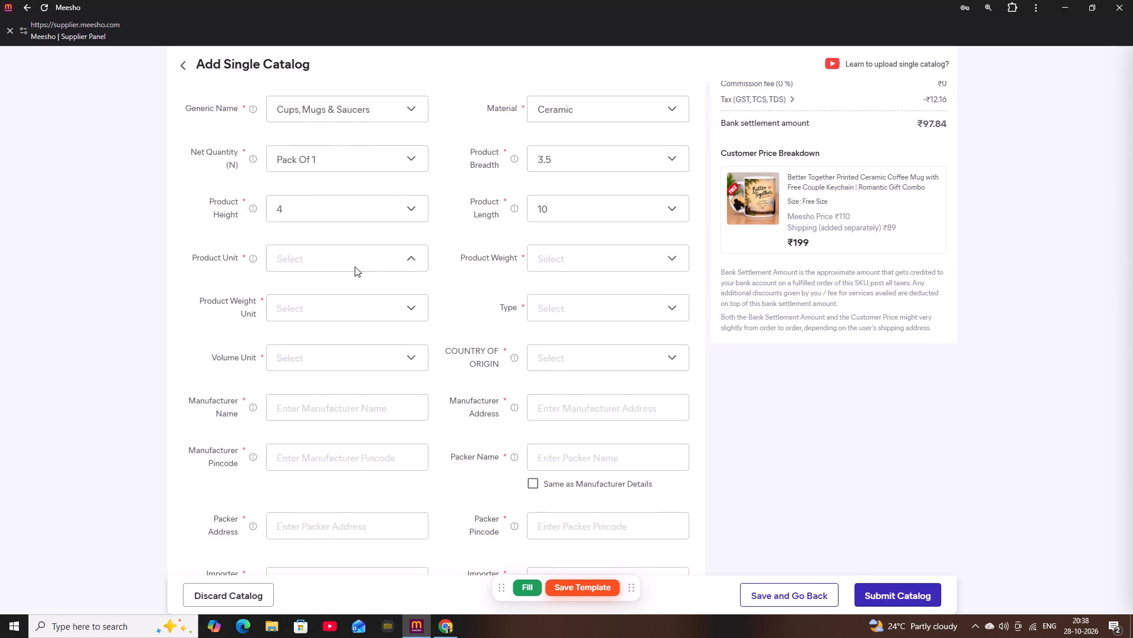
click(316, 350)
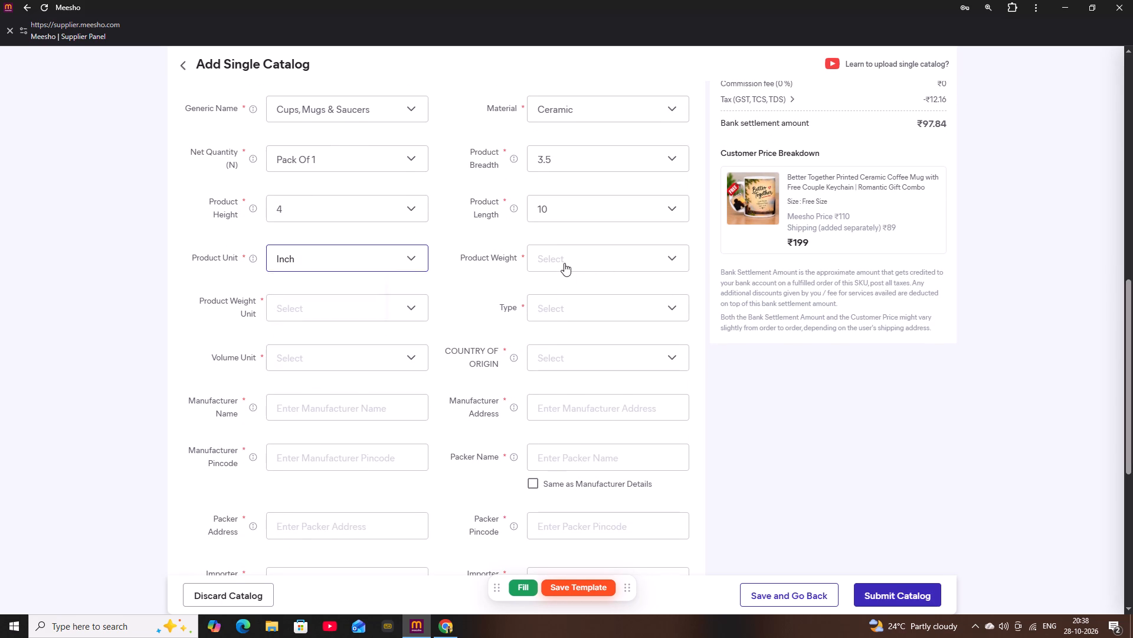
Set the product weight to 350 and its weight unit to G.
click(564, 256)
click(590, 289)
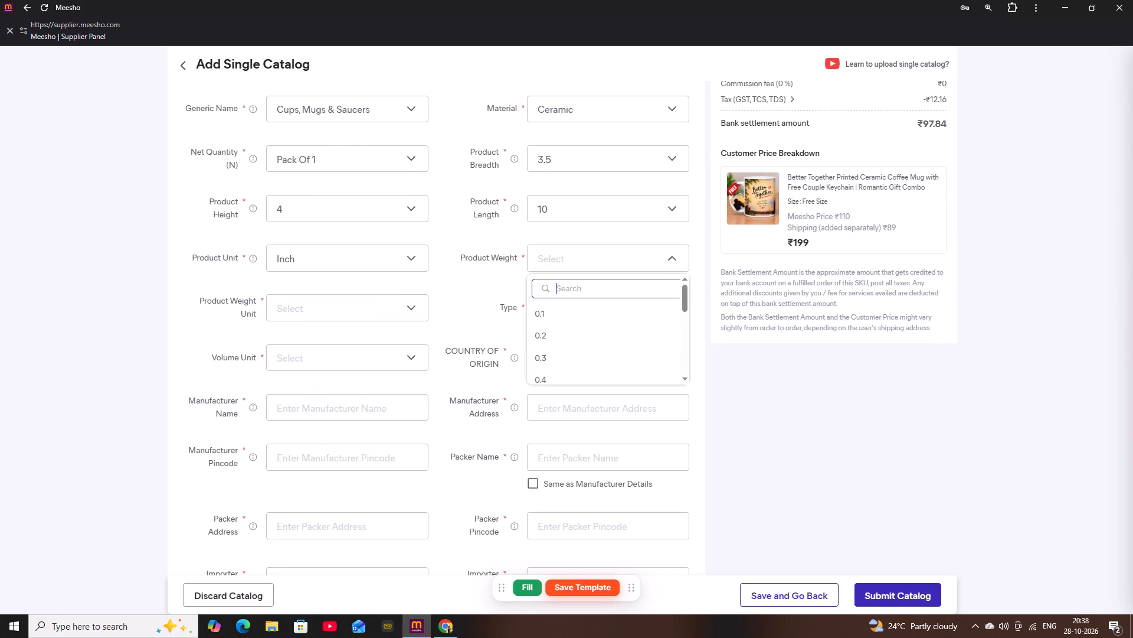
text(350)
click(580, 308)
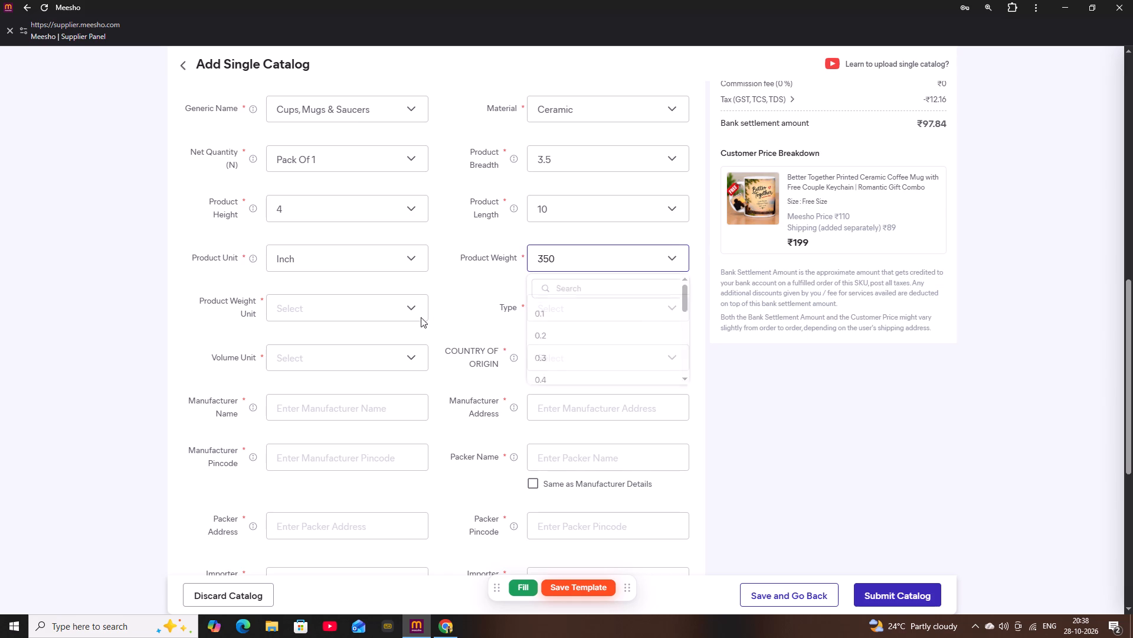
click(343, 311)
click(317, 363)
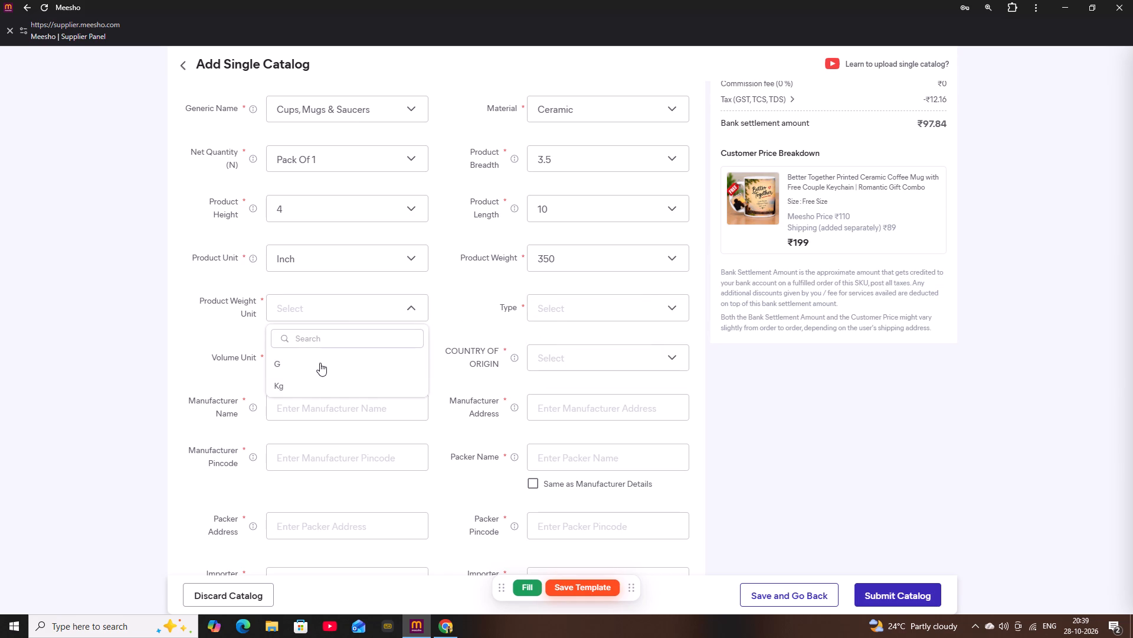
Set the type to Coffee Mug, the volume unit to ml and the country of origin to India.
click(586, 306)
click(569, 402)
scroll(437, 337, down, 1)
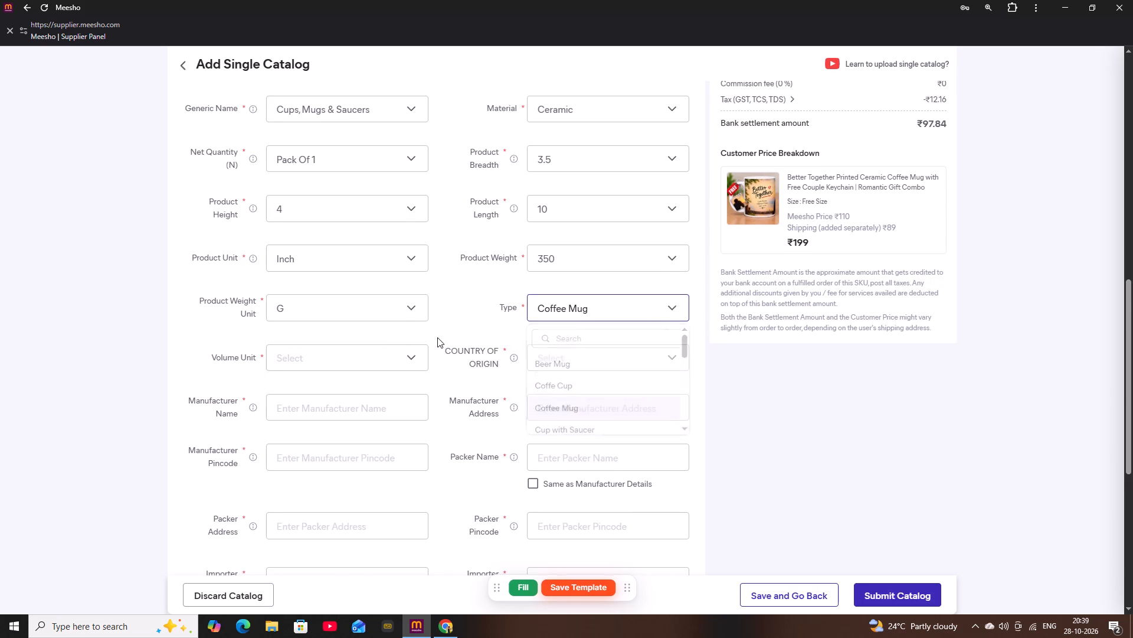
click(347, 305)
click(334, 374)
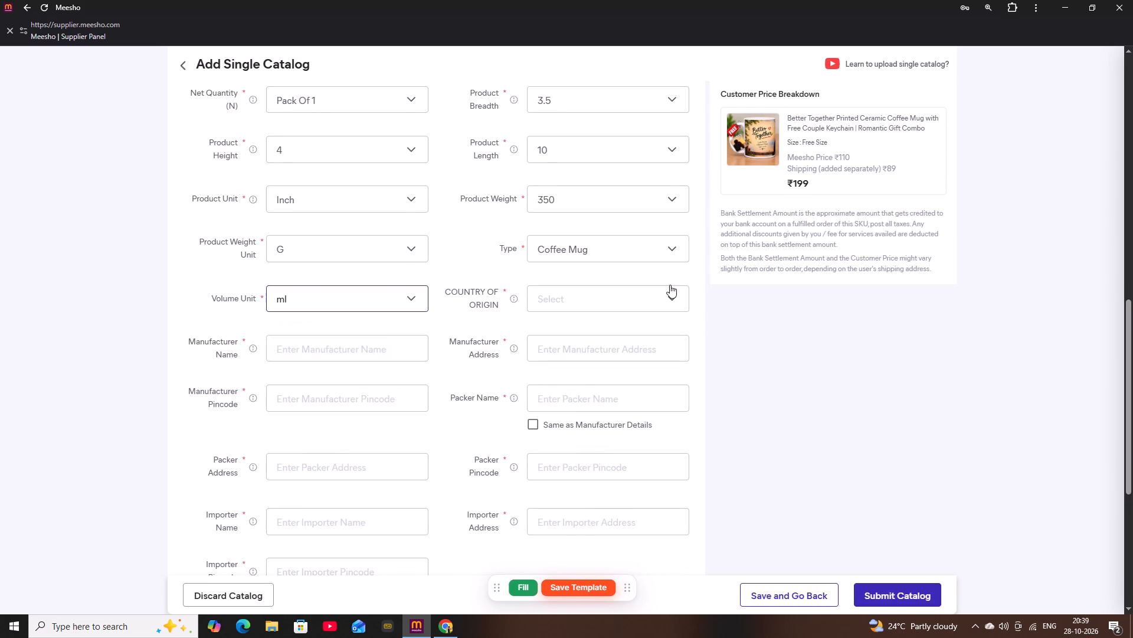
click(638, 297)
click(575, 358)
Fill in the manufacturer name Sharma Fashions Hub with its saved address and pincode, and reuse these details for the packer.
scroll(395, 346, down, 1)
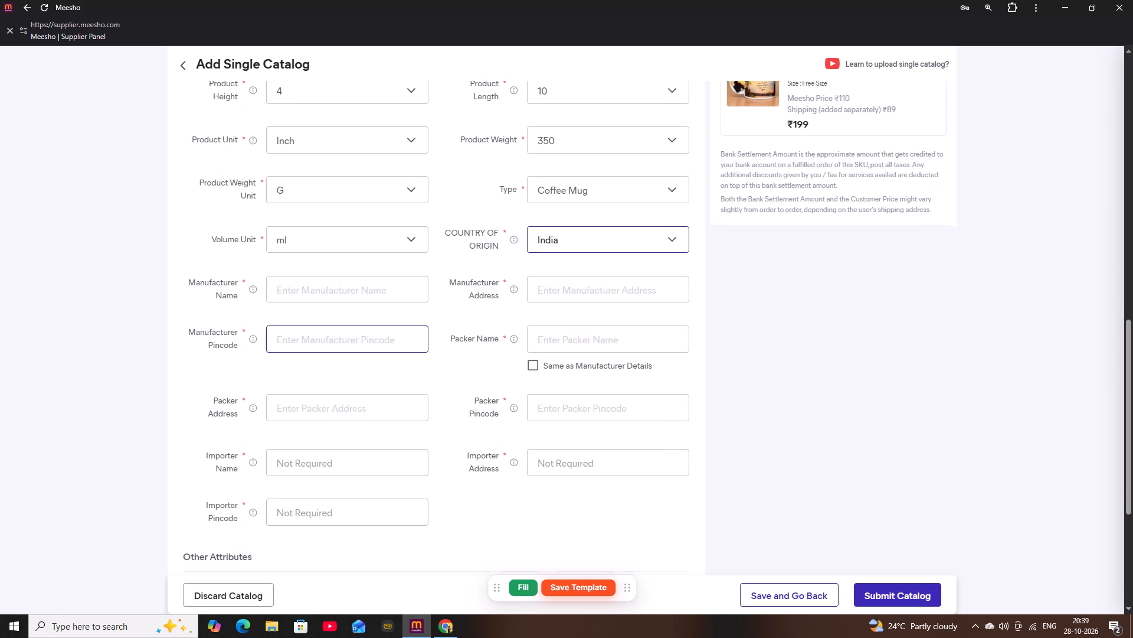
click(350, 291)
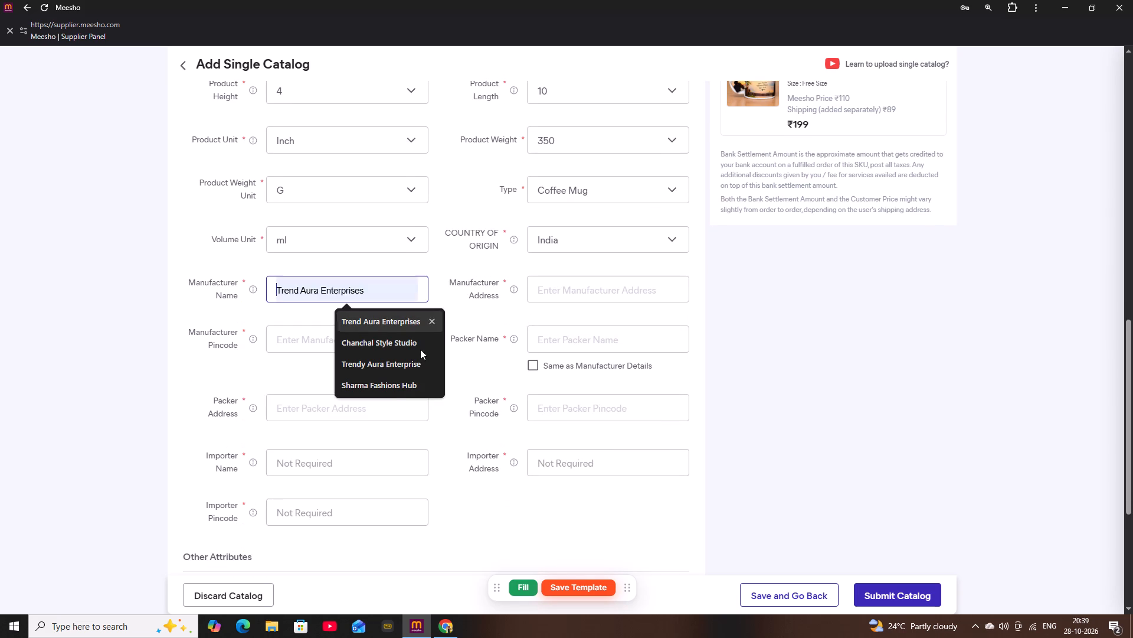
click(391, 390)
click(591, 299)
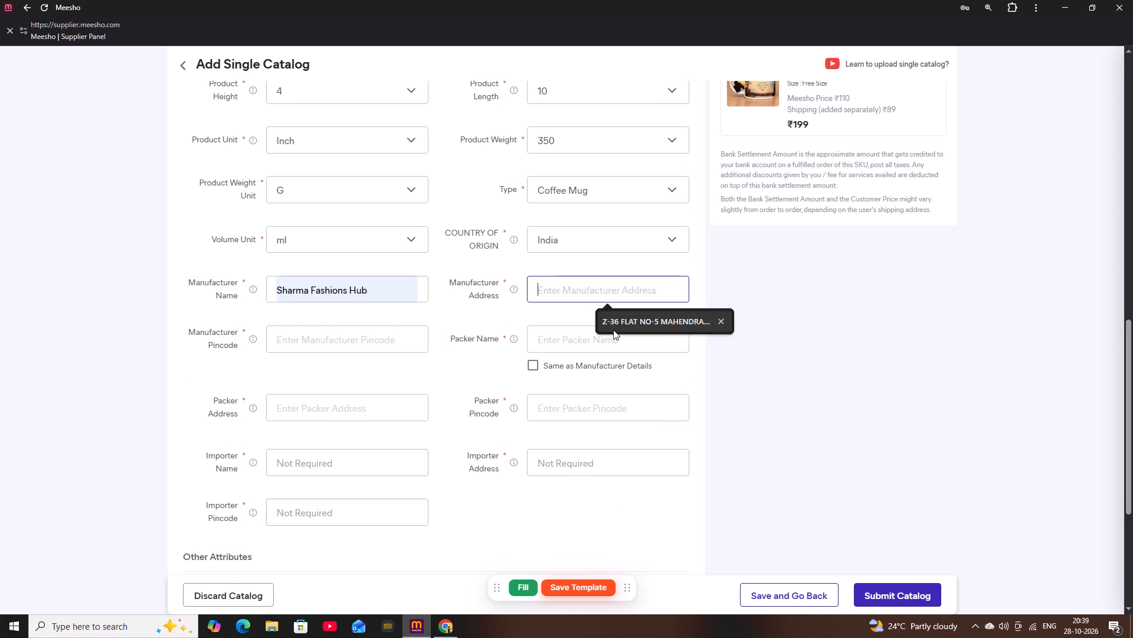
click(617, 324)
click(390, 337)
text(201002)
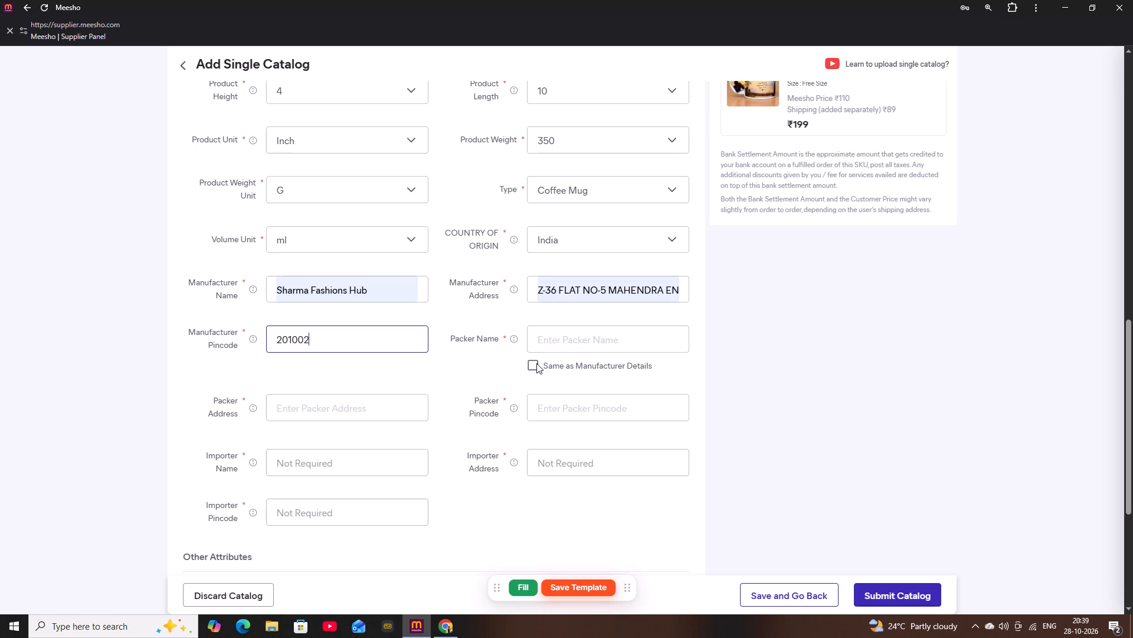
click(536, 362)
click(536, 362)
In the other attributes, set the add-on to Key Chain.
scroll(725, 369, down, 1)
drag(1132, 399, 1132, 419)
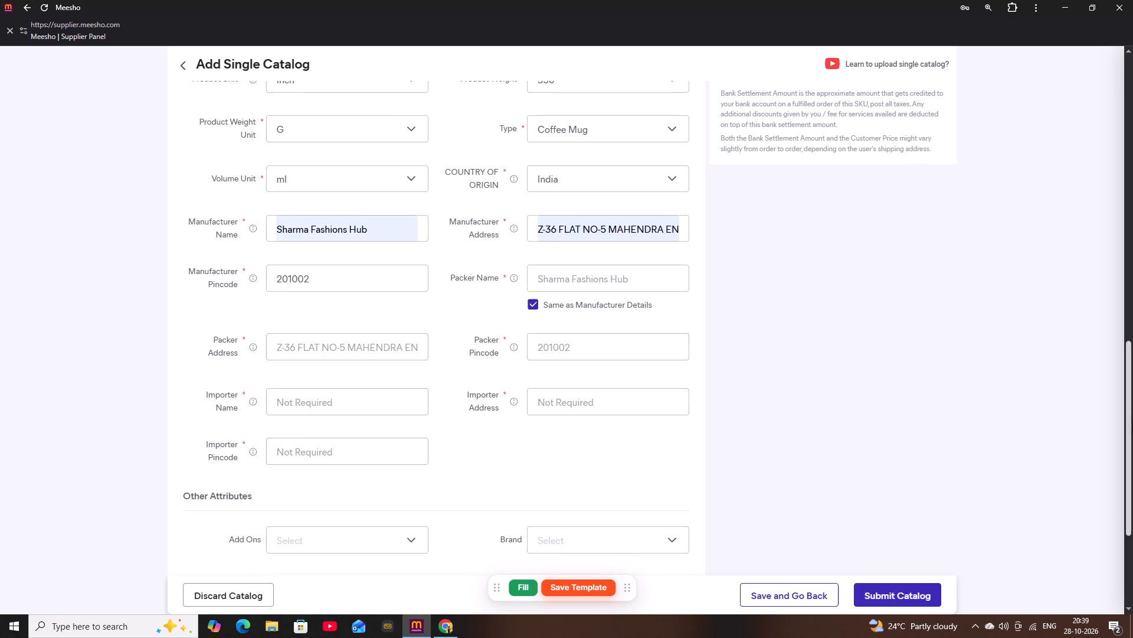
drag(1132, 419, 1119, 362)
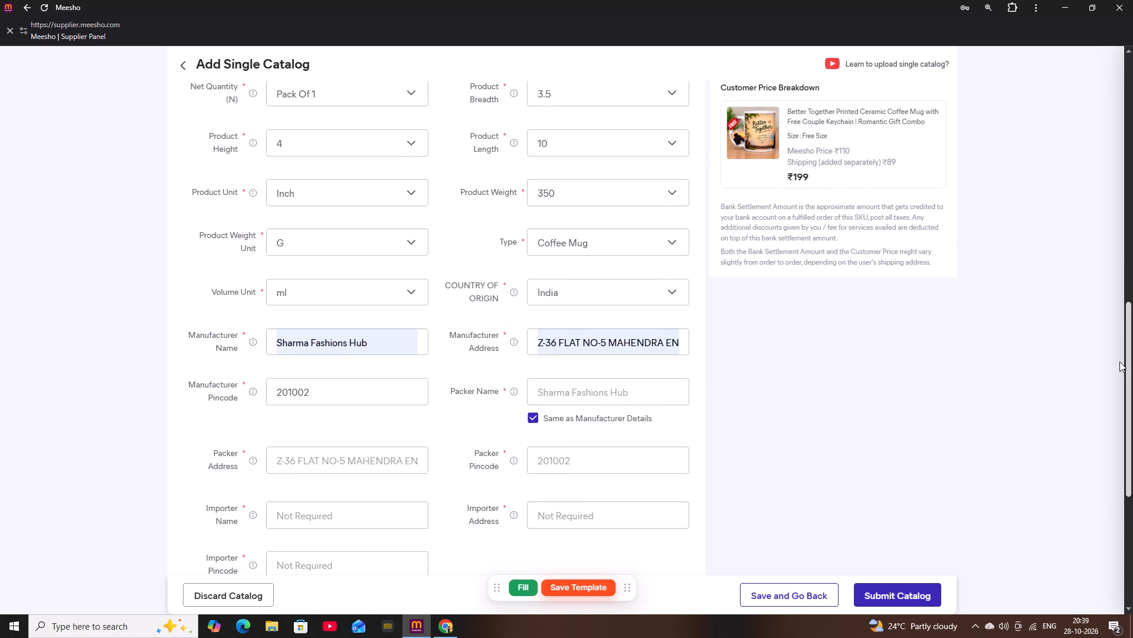
drag(1119, 362, 1091, 493)
click(339, 336)
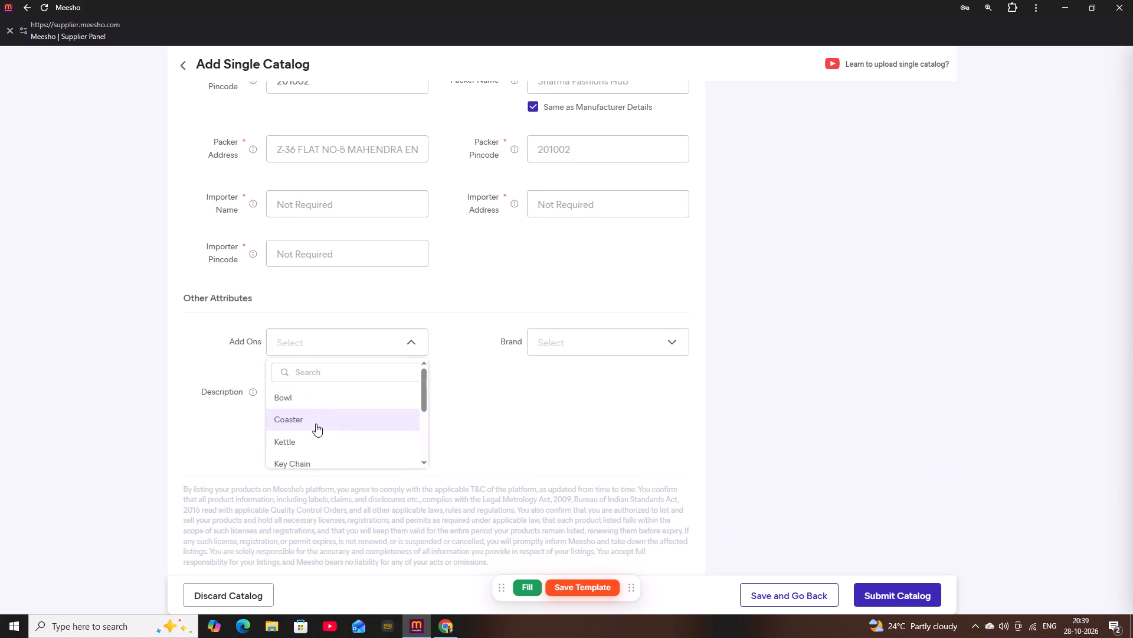
click(314, 458)
scroll(444, 315, up, 2)
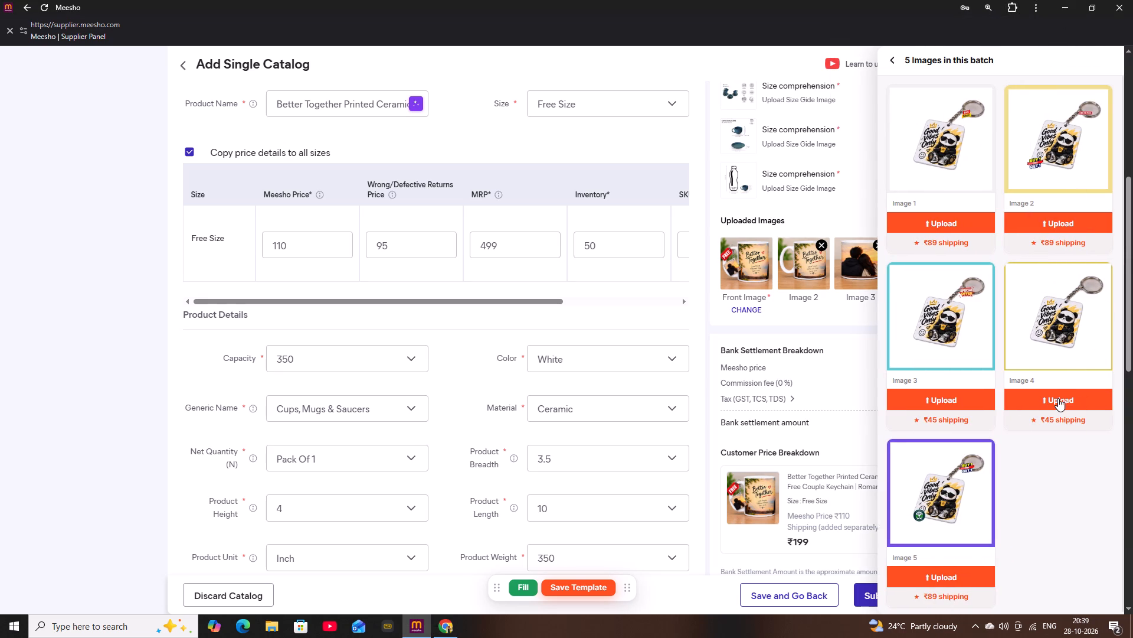
click(1058, 398)
click(815, 414)
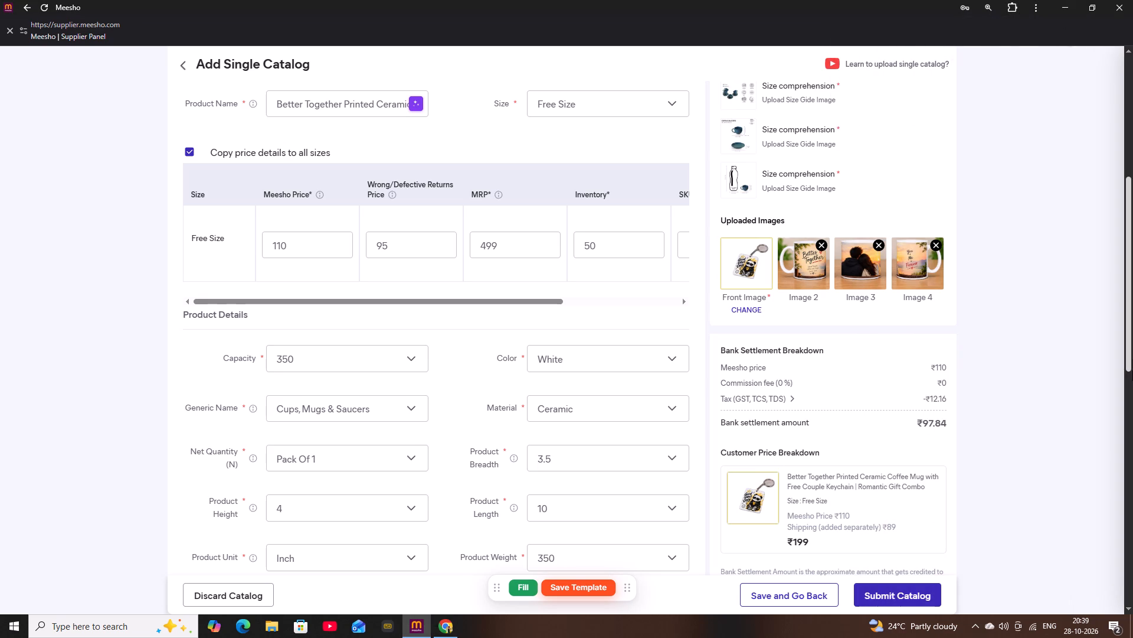
click(1033, 328)
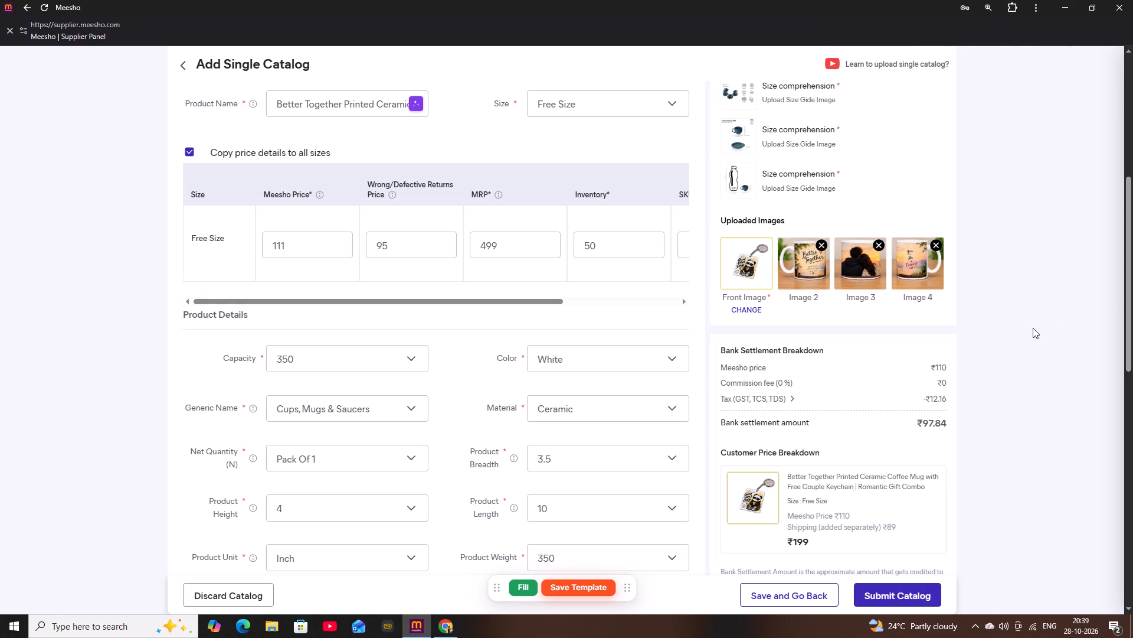
Replace the front image with picture 20, the Better Together mug with the free keychain.
click(749, 307)
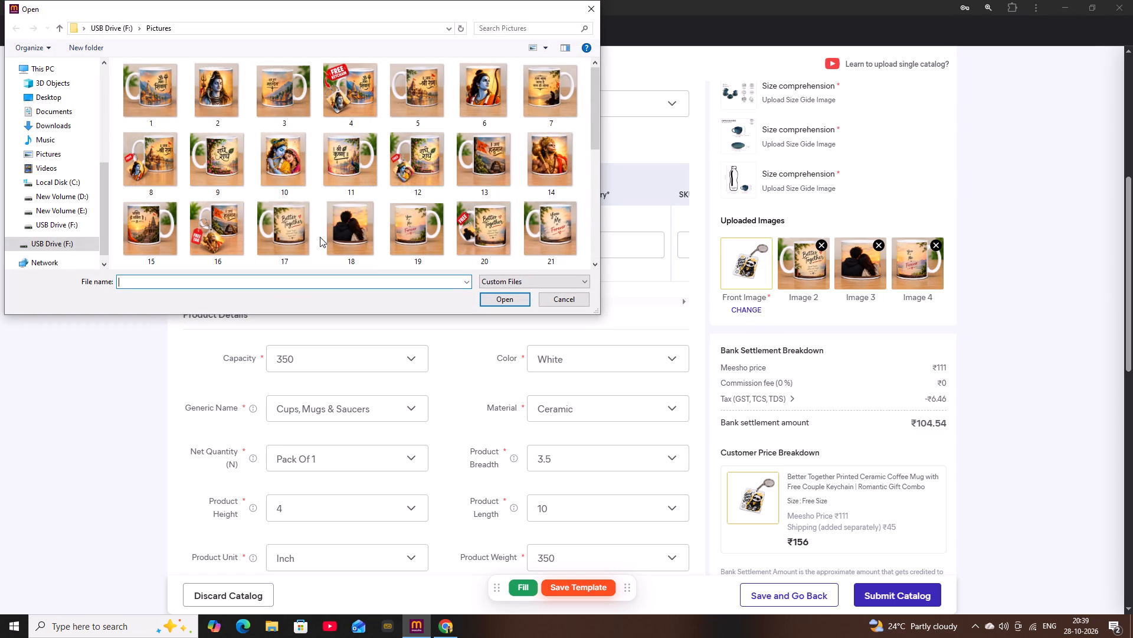
click(504, 232)
click(495, 296)
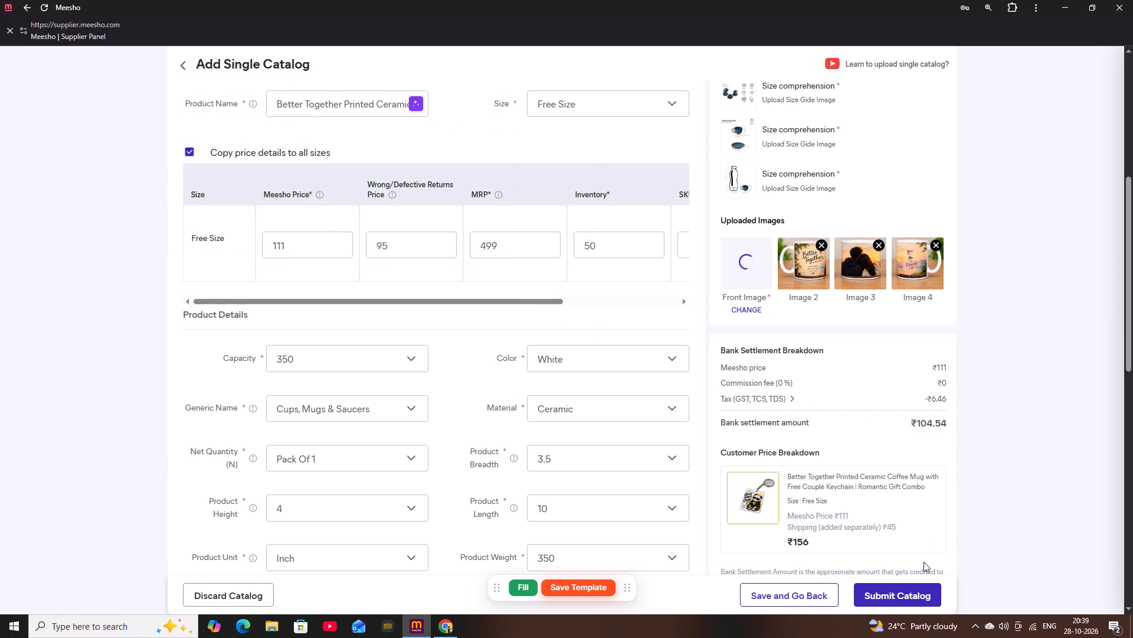
Submit the Better Together catalog for quality check, declaring all products unbranded and legal to sell, and dismiss the ad campaign offer.
click(903, 589)
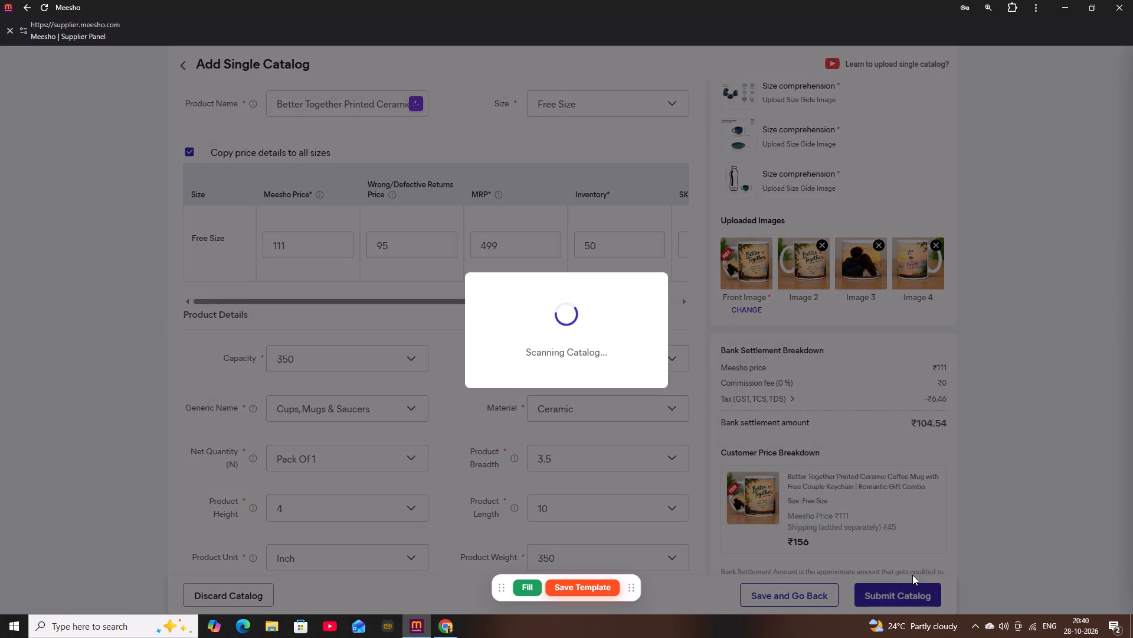
click(346, 510)
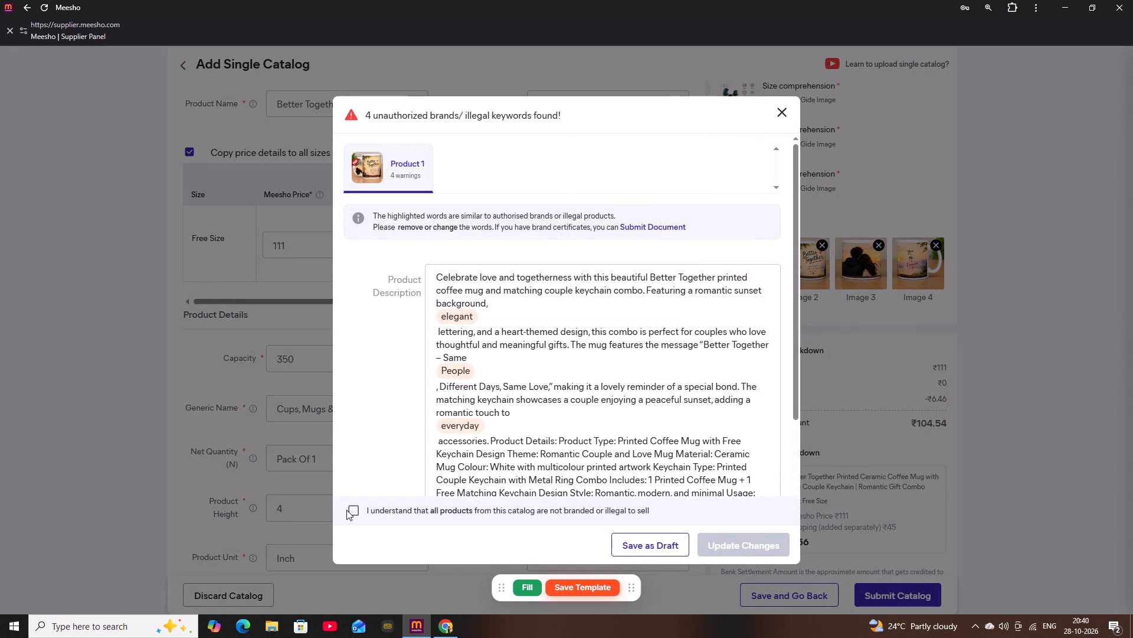
click(346, 510)
click(758, 541)
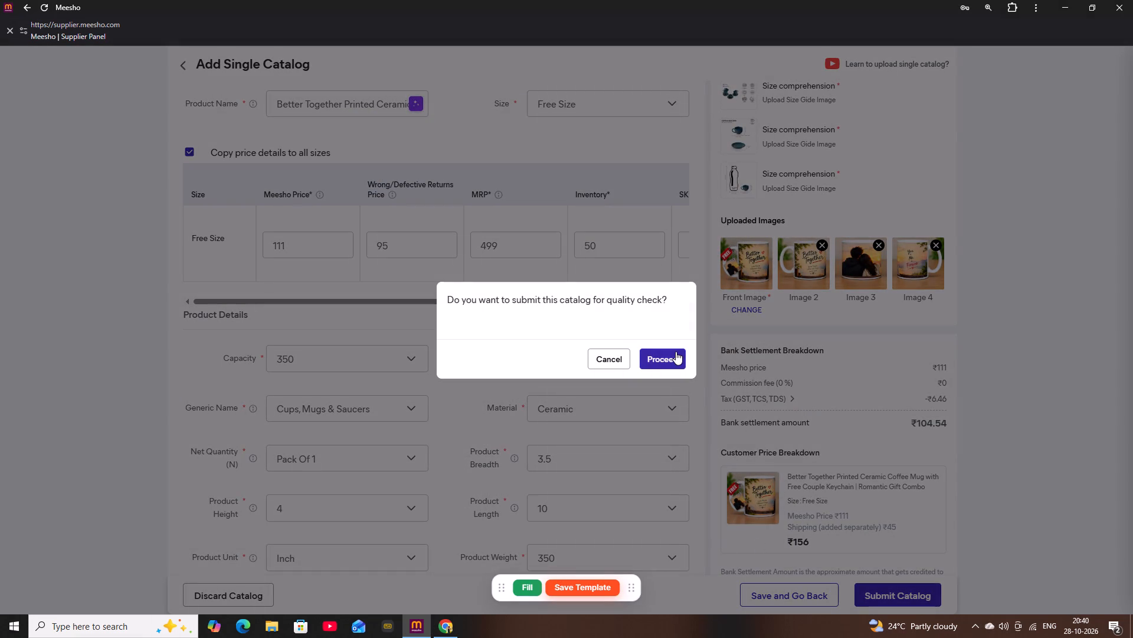
click(676, 351)
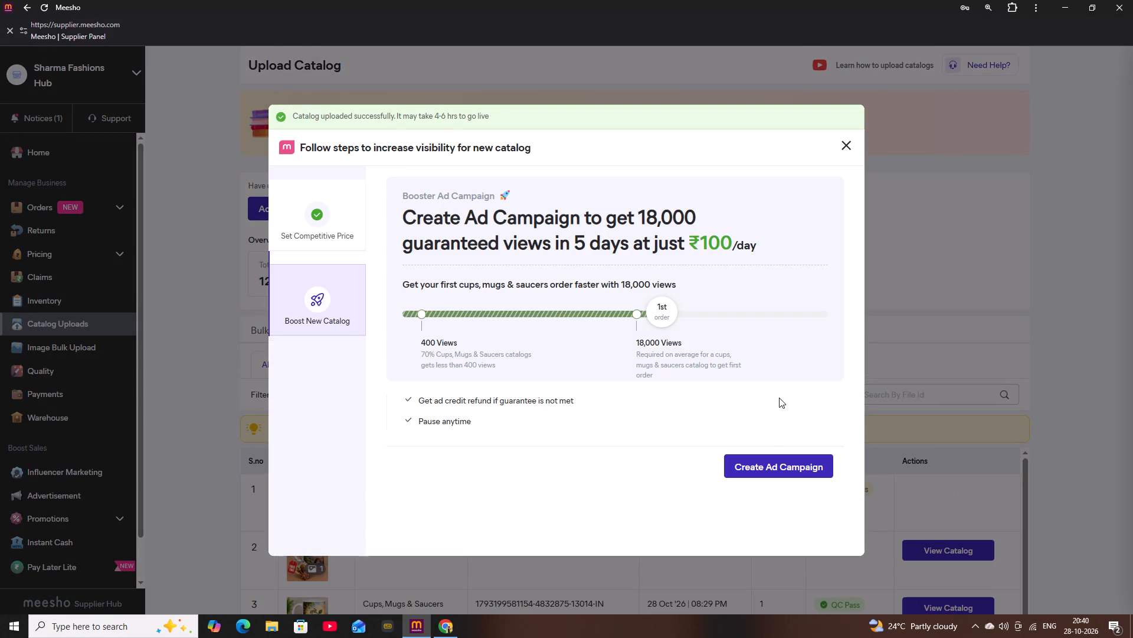
click(850, 149)
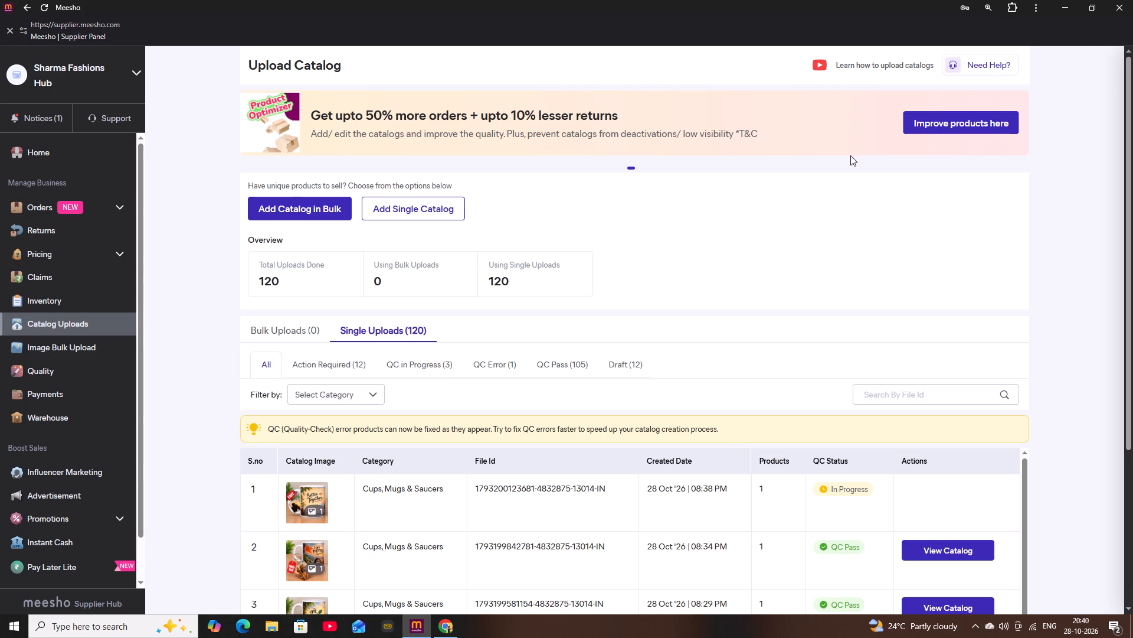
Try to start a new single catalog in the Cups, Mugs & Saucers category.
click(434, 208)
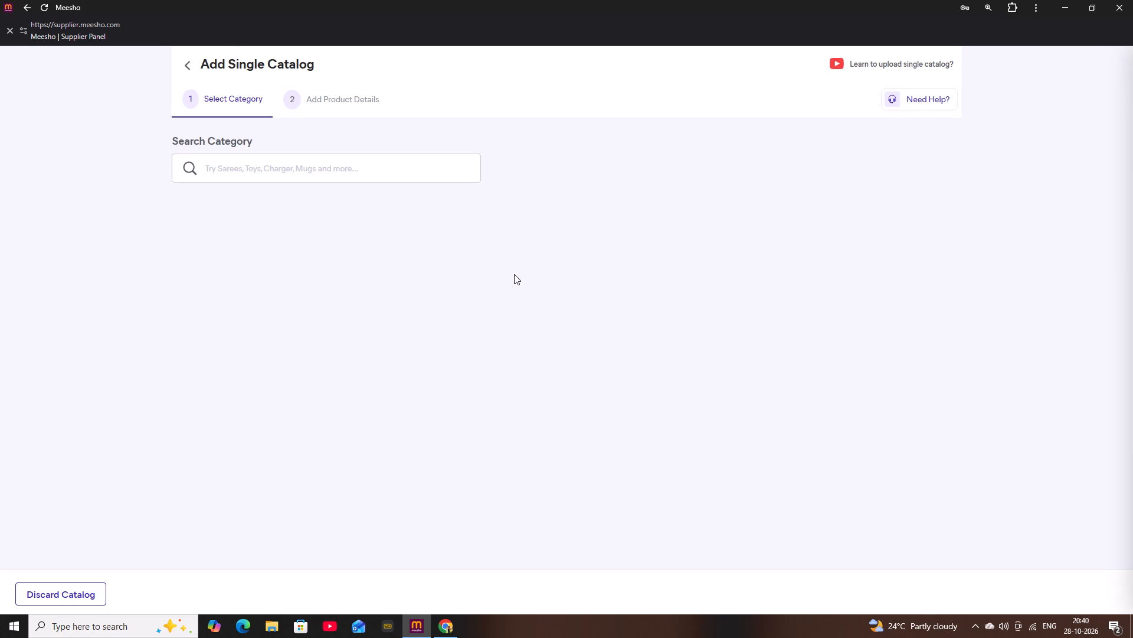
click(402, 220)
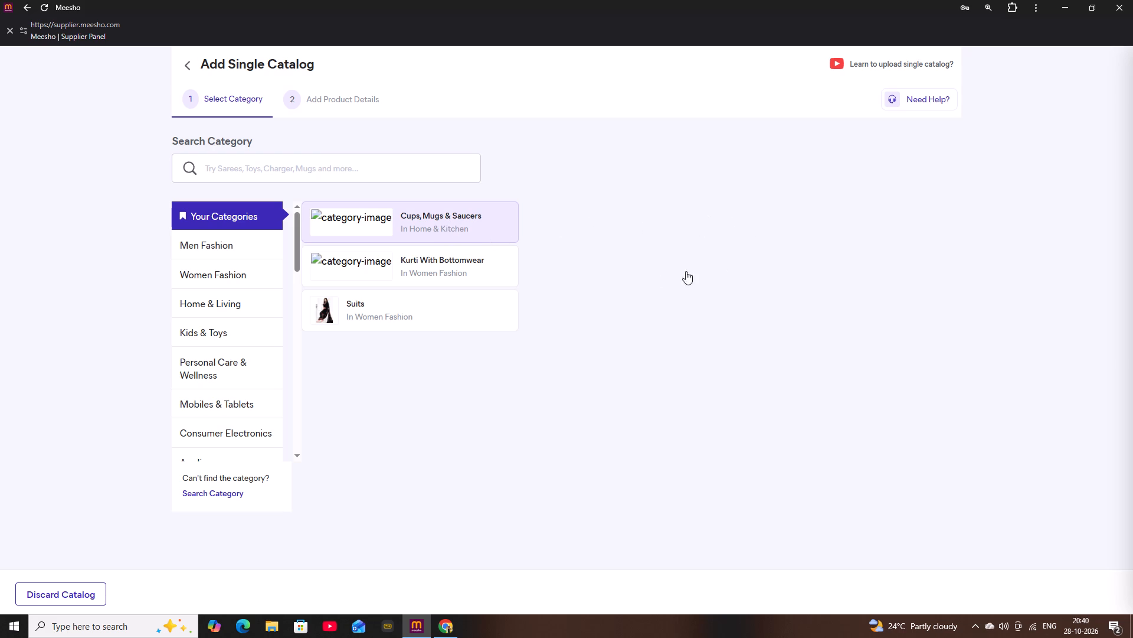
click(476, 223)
click(446, 629)
click(441, 586)
click(543, 324)
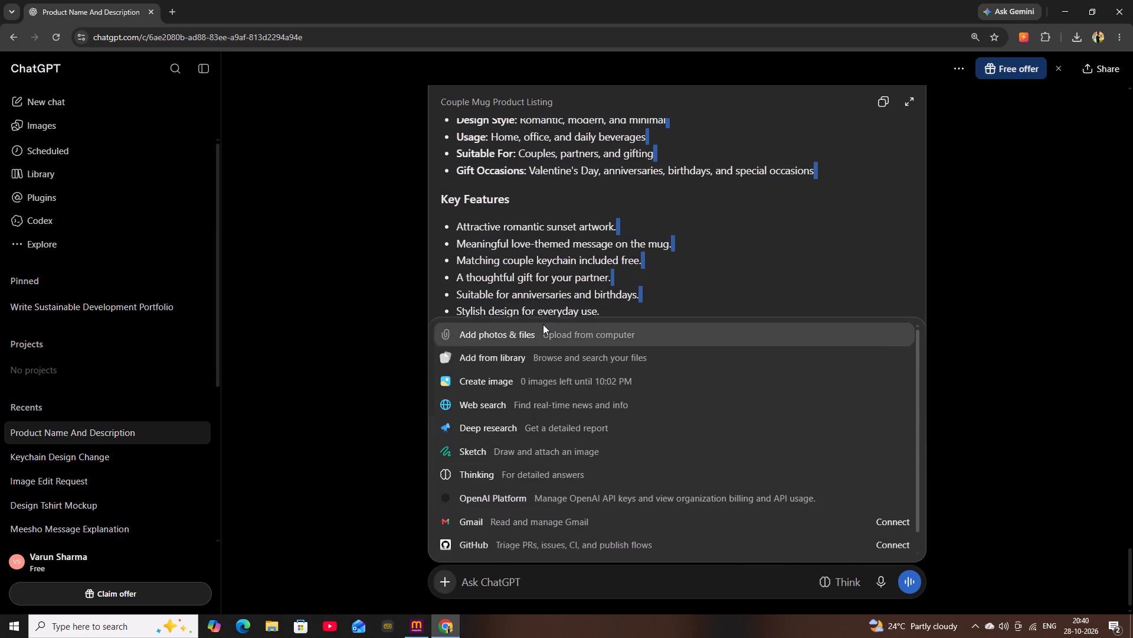
scroll(344, 216, down, 1)
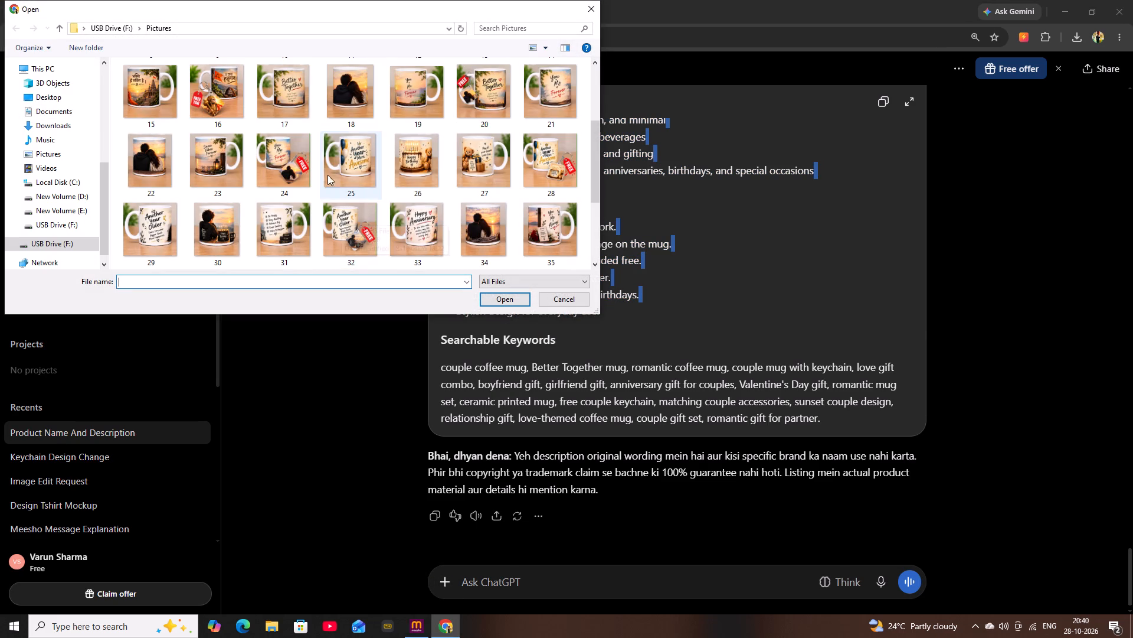
click(272, 170)
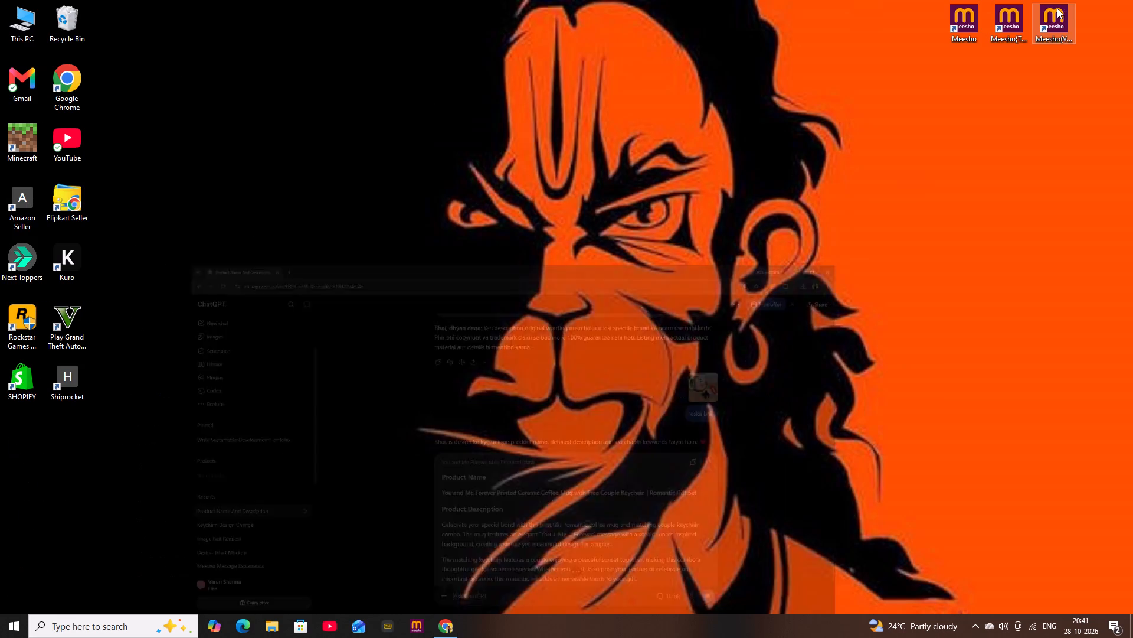
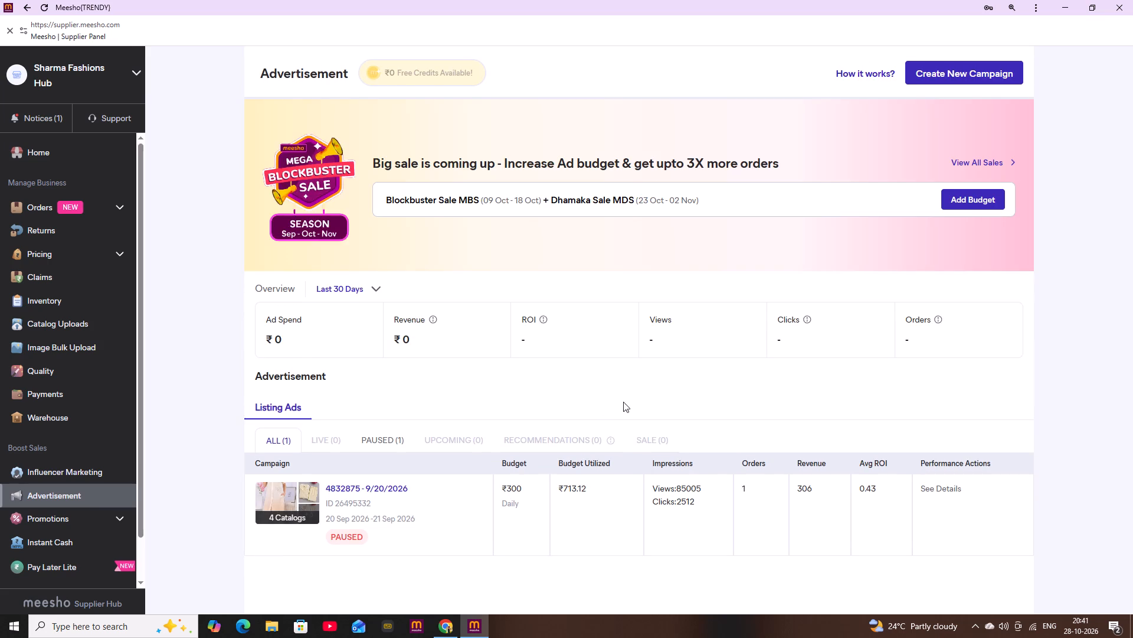
Open the influencer marketing catalogs for editing and look through the commission percentages of the live catalogs.
click(983, 229)
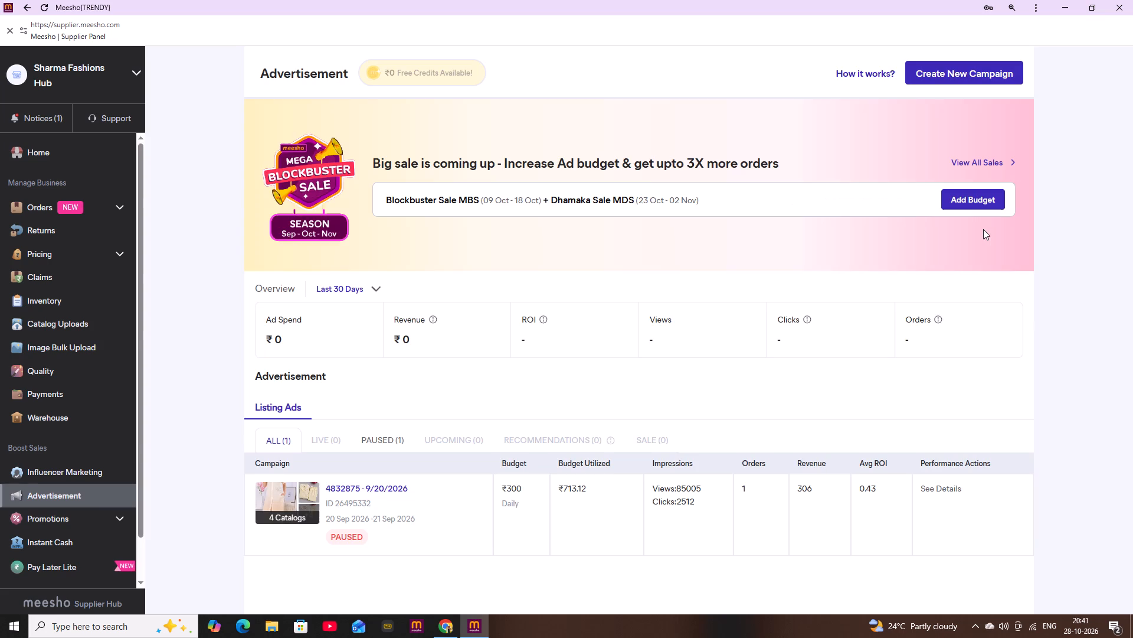
click(60, 464)
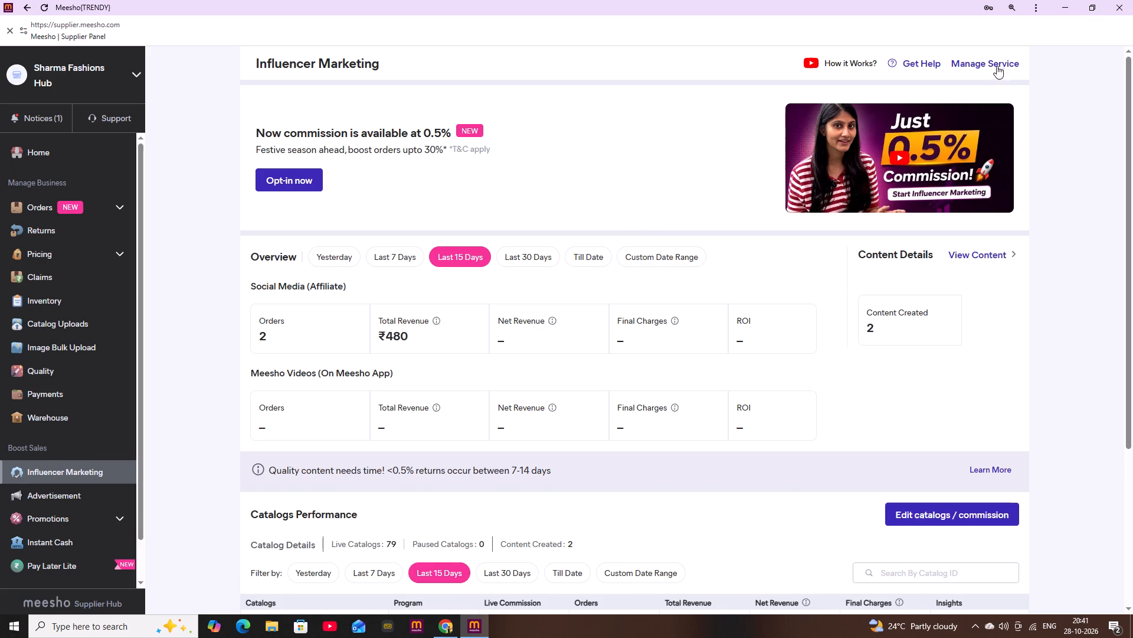
click(912, 512)
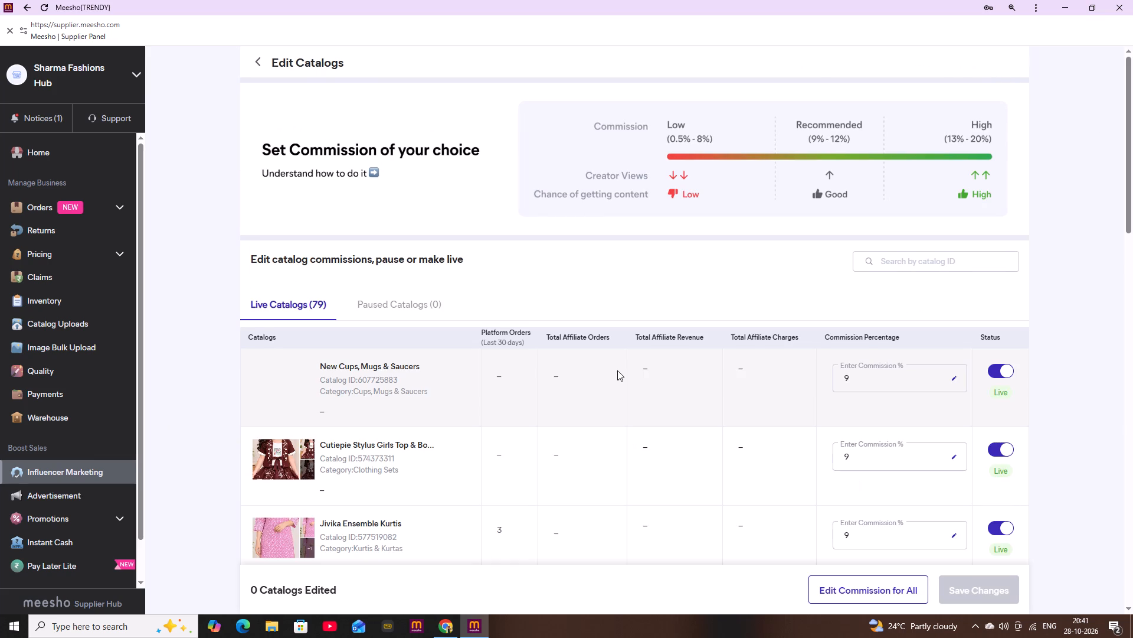
scroll(617, 370, down, 4)
scroll(623, 375, up, 2)
scroll(623, 375, down, 1)
scroll(427, 263, down, 2)
scroll(506, 401, down, 6)
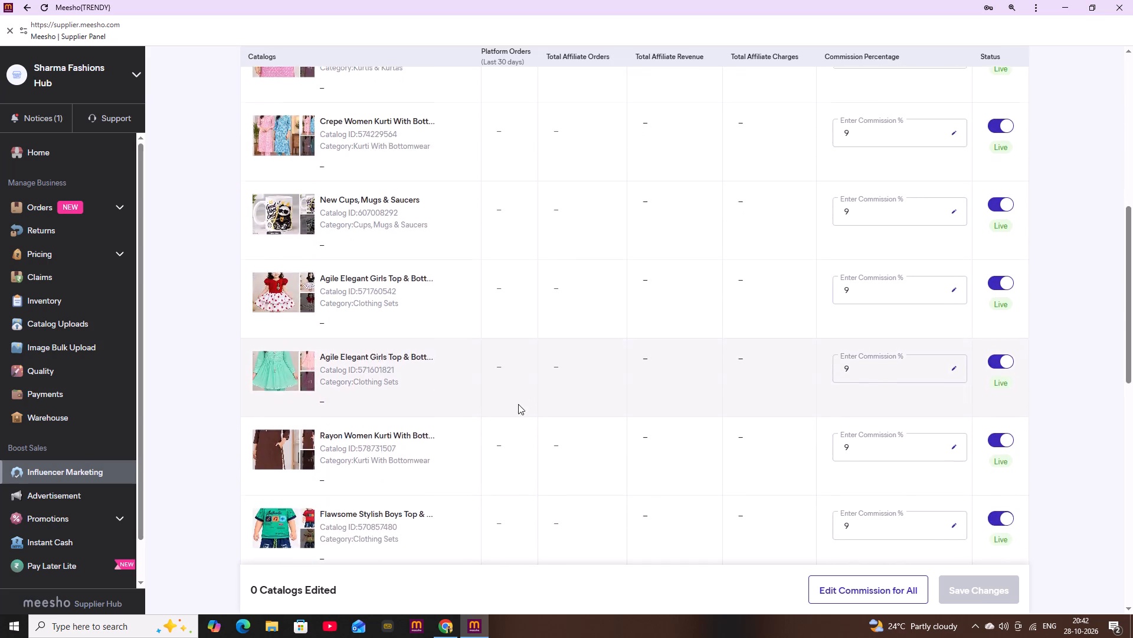
scroll(518, 404, down, 20)
scroll(518, 404, down, 4)
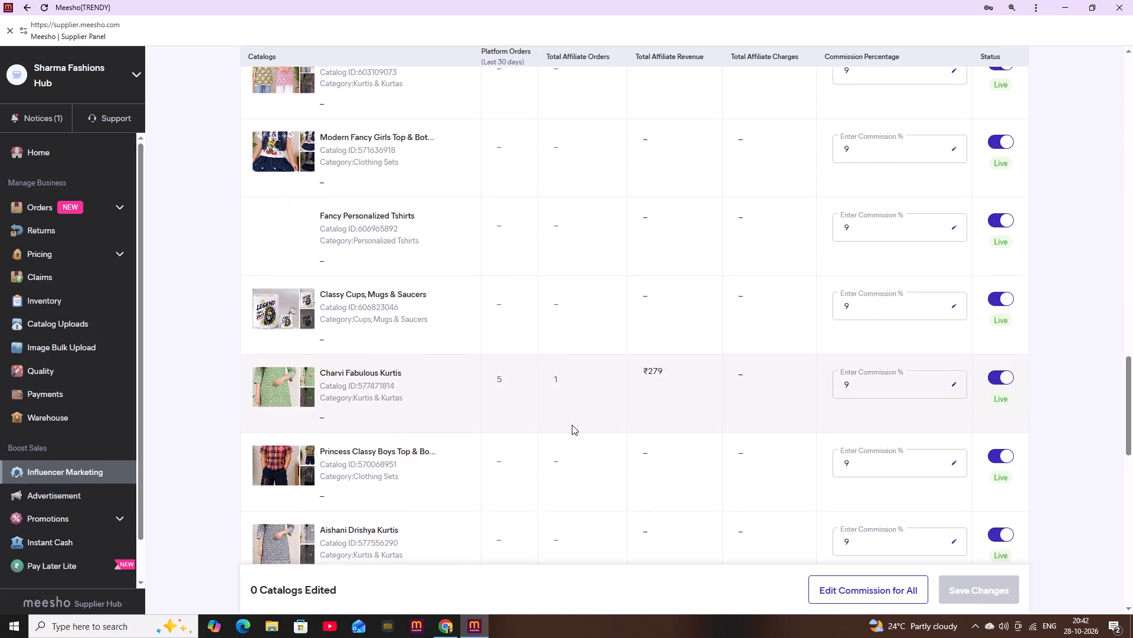
scroll(572, 425, down, 15)
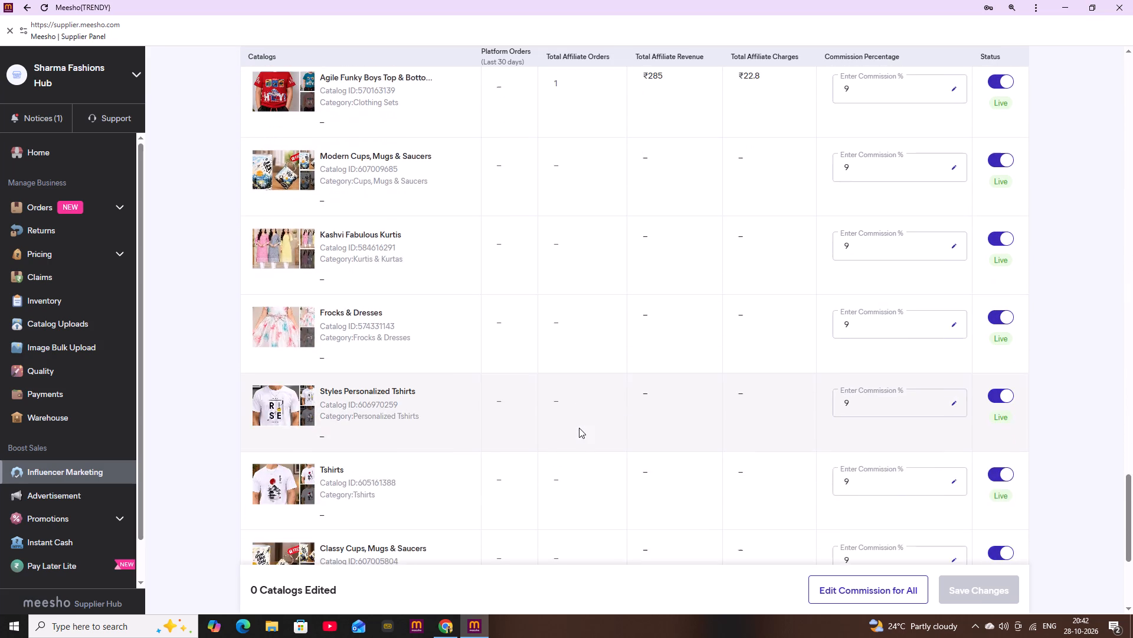
scroll(579, 428, down, 3)
scroll(627, 447, down, 3)
Set the influencer commission to 6% for all live catalogs, then save and confirm the changes.
click(886, 588)
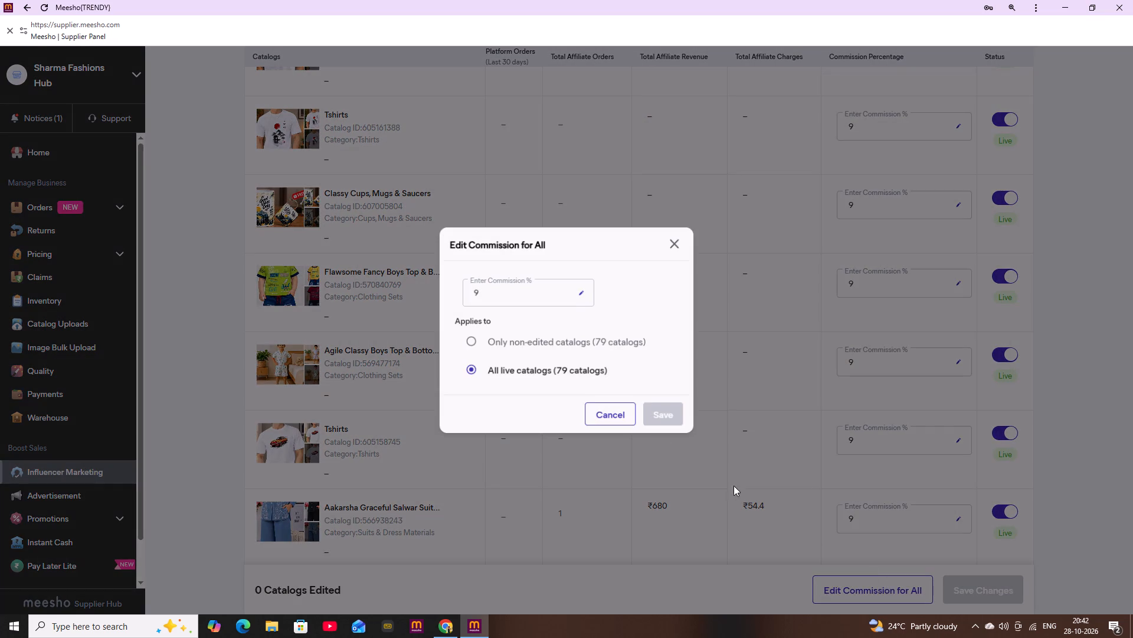
click(560, 287)
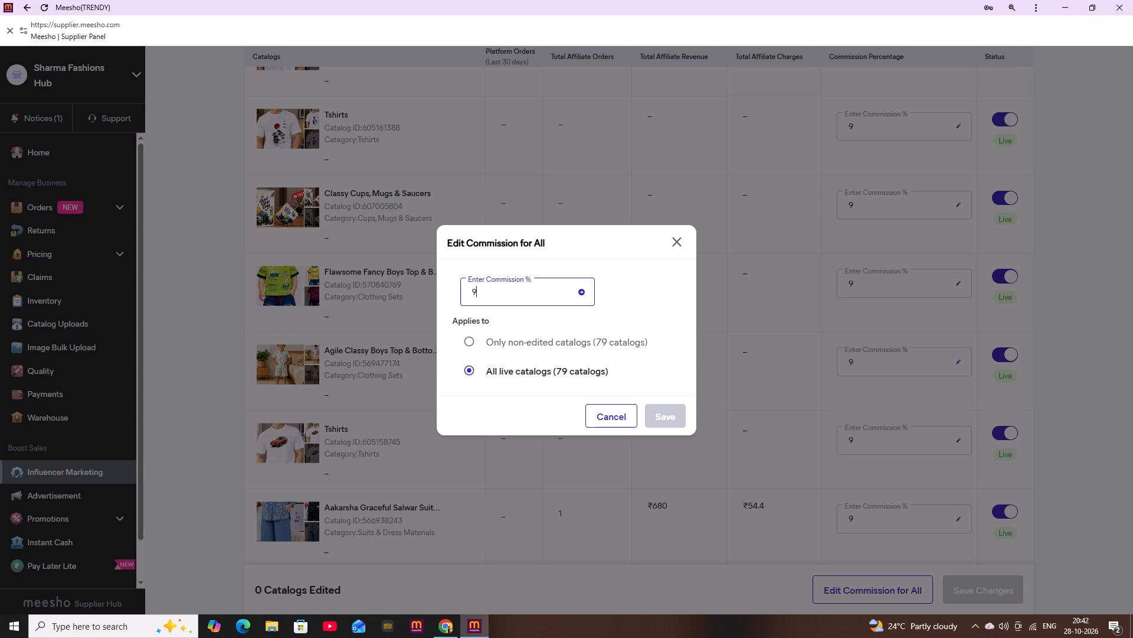
key(BackSpace)
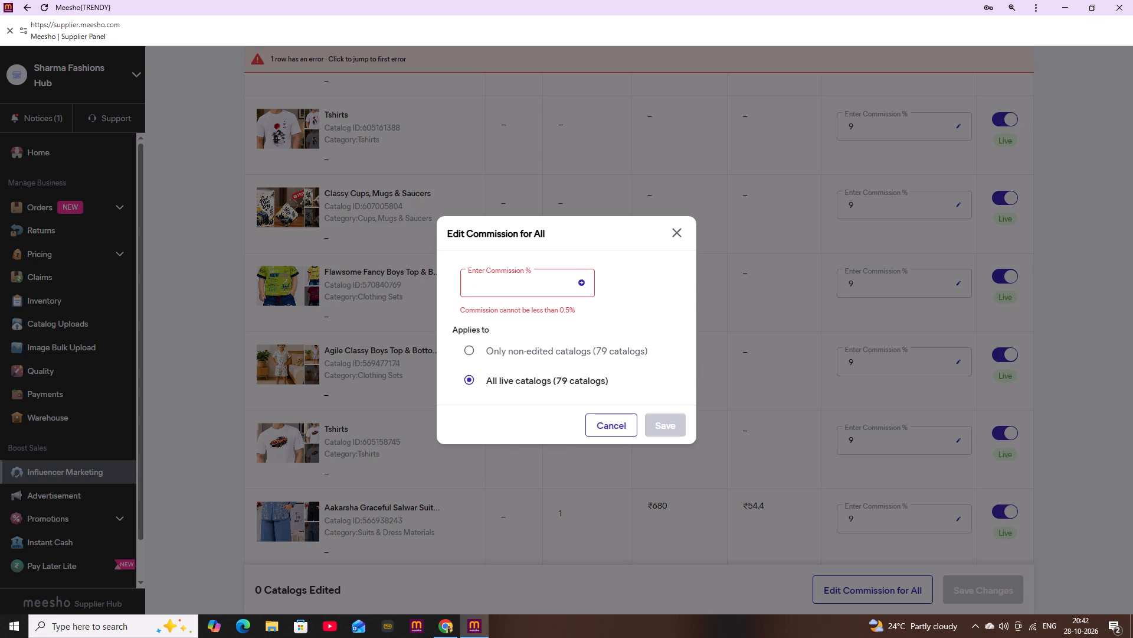
key(7)
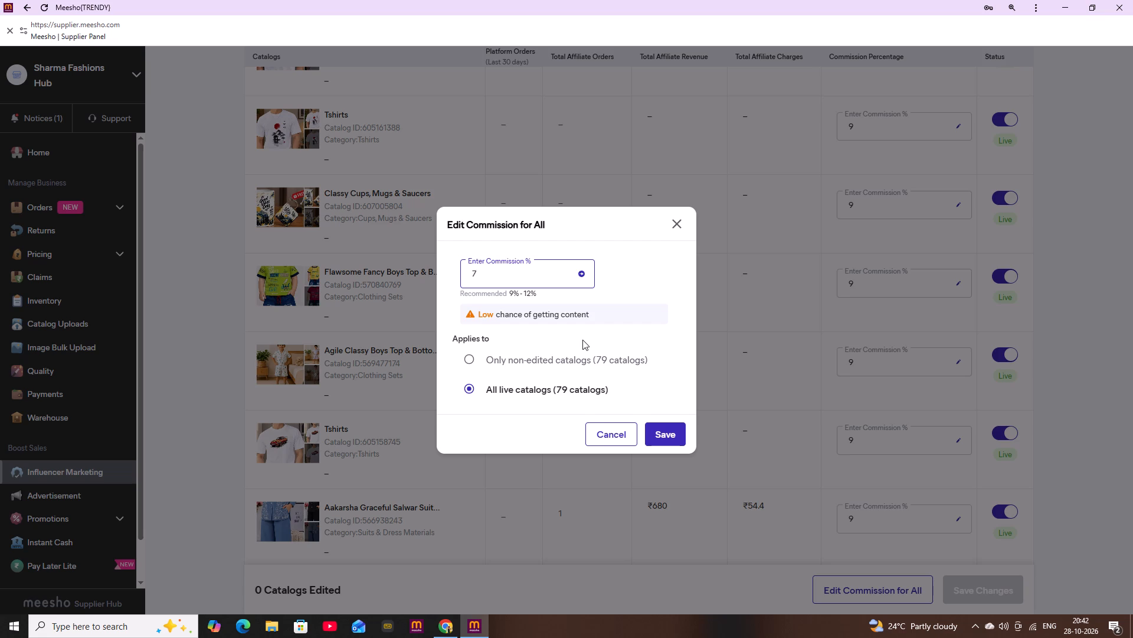
key(BackSpace)
key(8)
key(BackSpace)
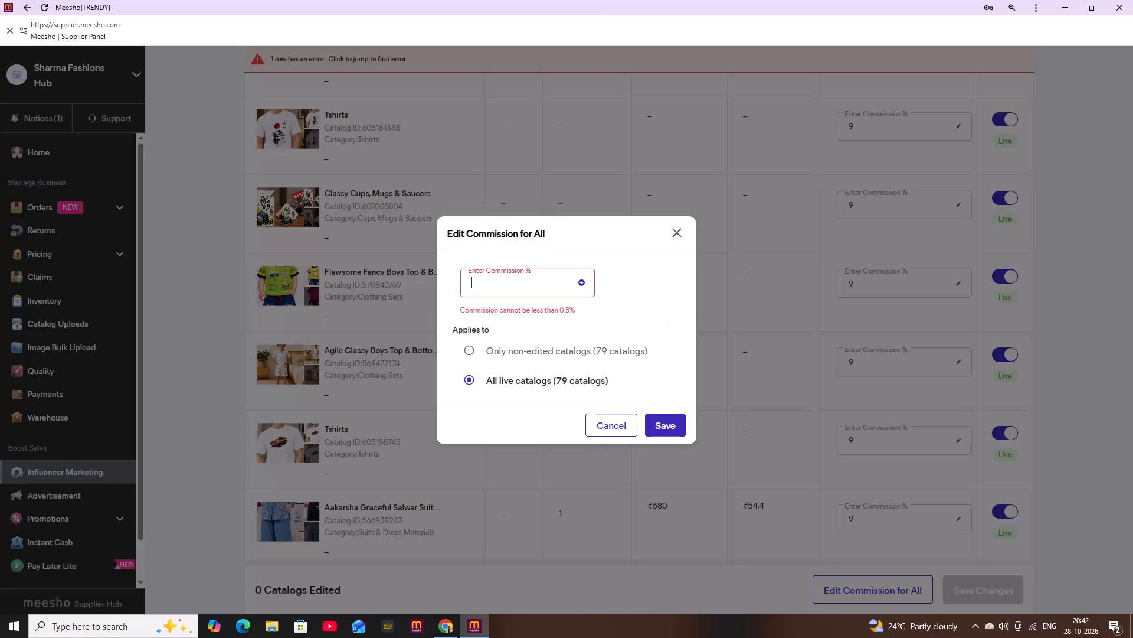
key(9)
key(BackSpace)
key(8)
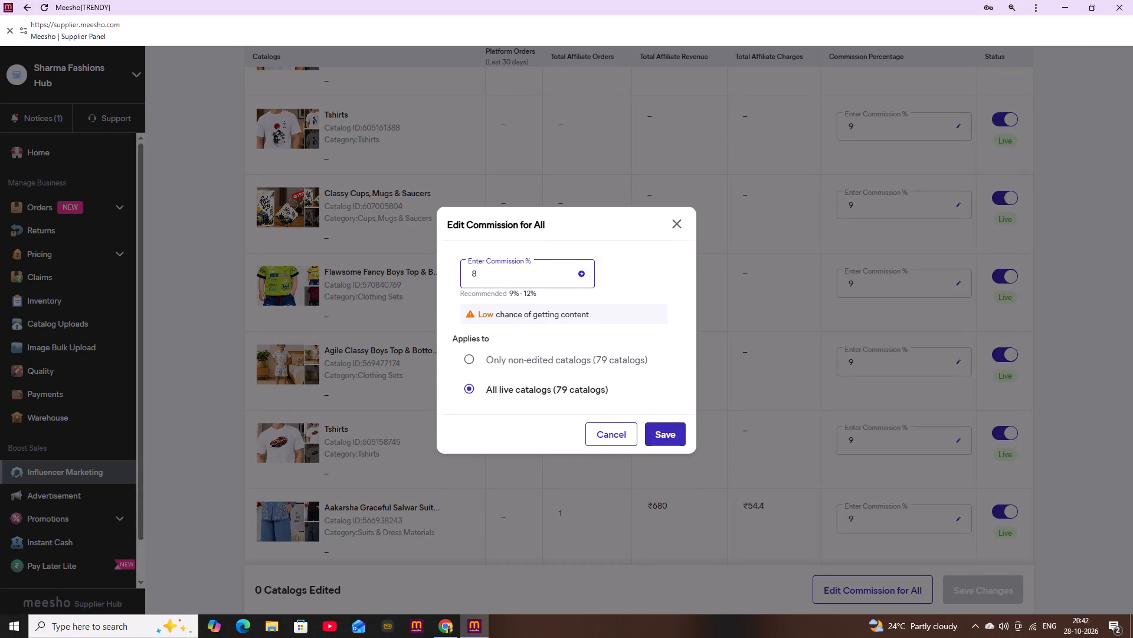
key(BackSpace)
key(6)
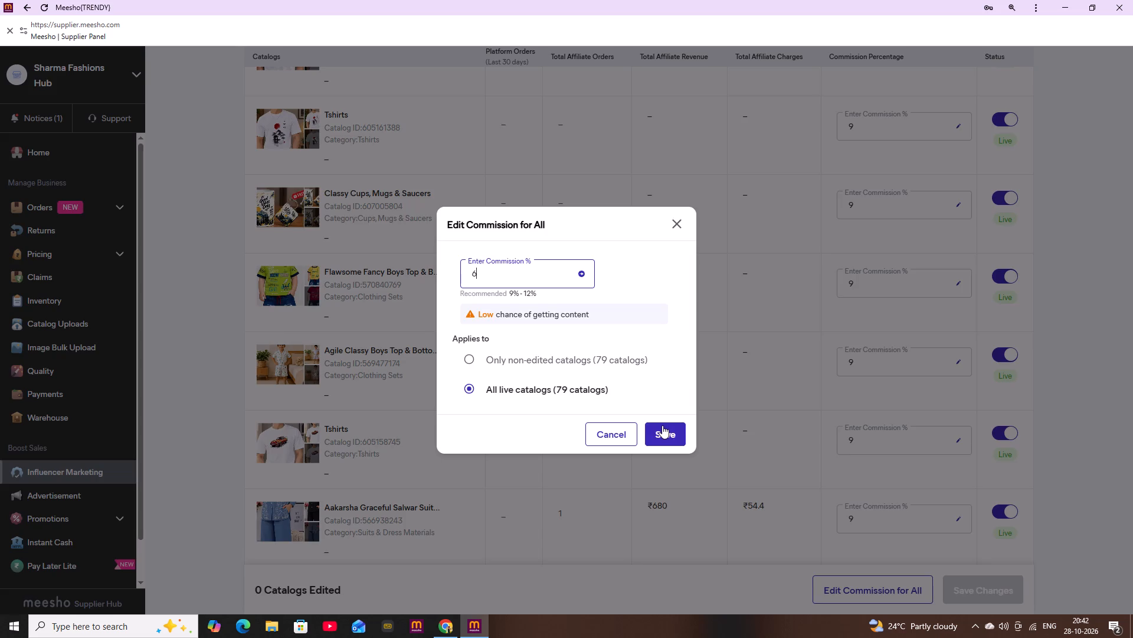
click(662, 425)
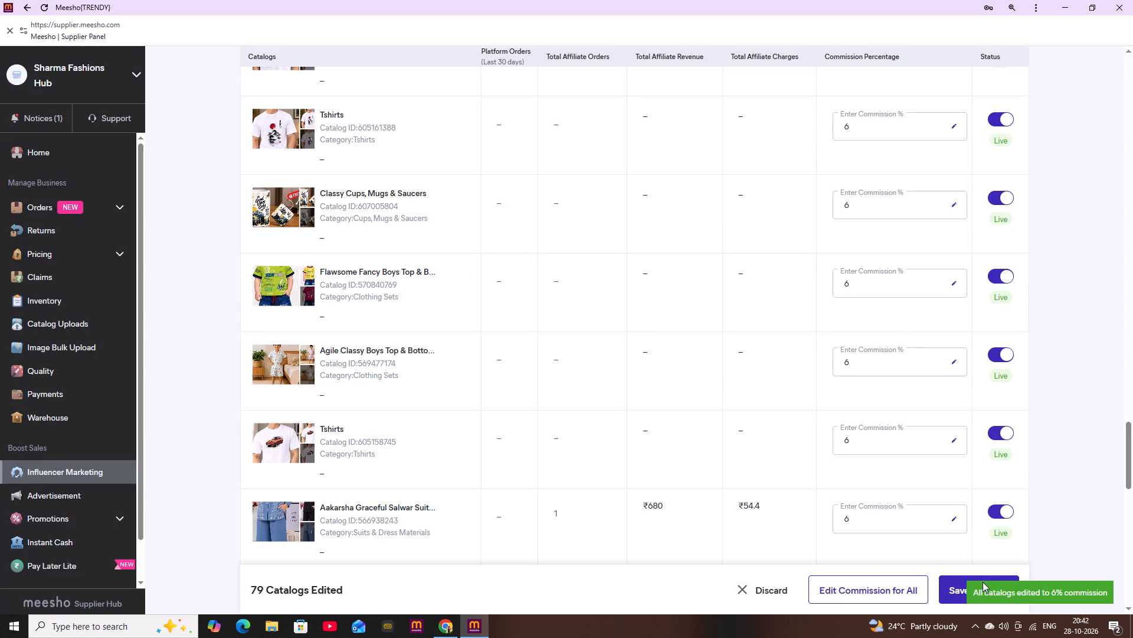
click(948, 591)
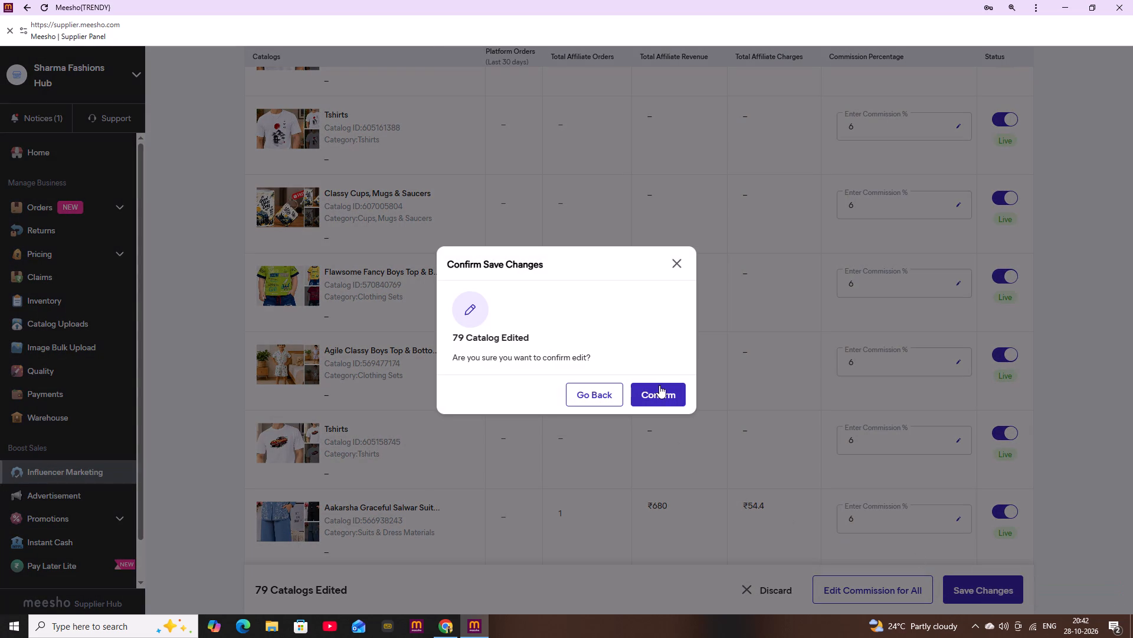
click(663, 392)
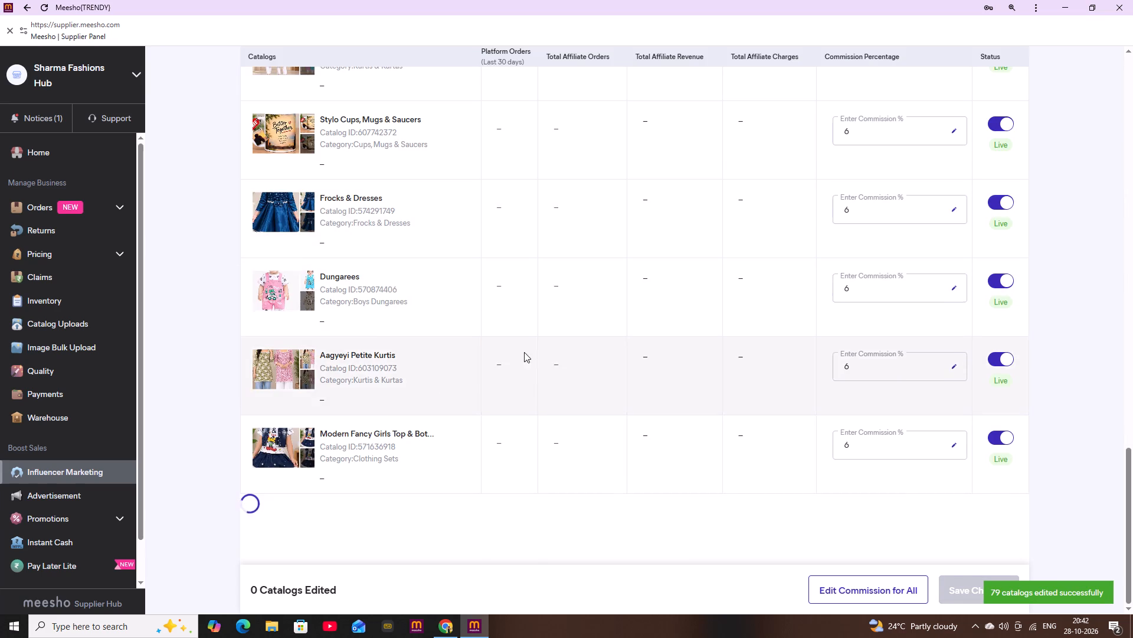
Check the commission percentages at the start of the live catalog list and look at the paused catalogs.
scroll(524, 352, up, 10)
scroll(448, 295, up, 12)
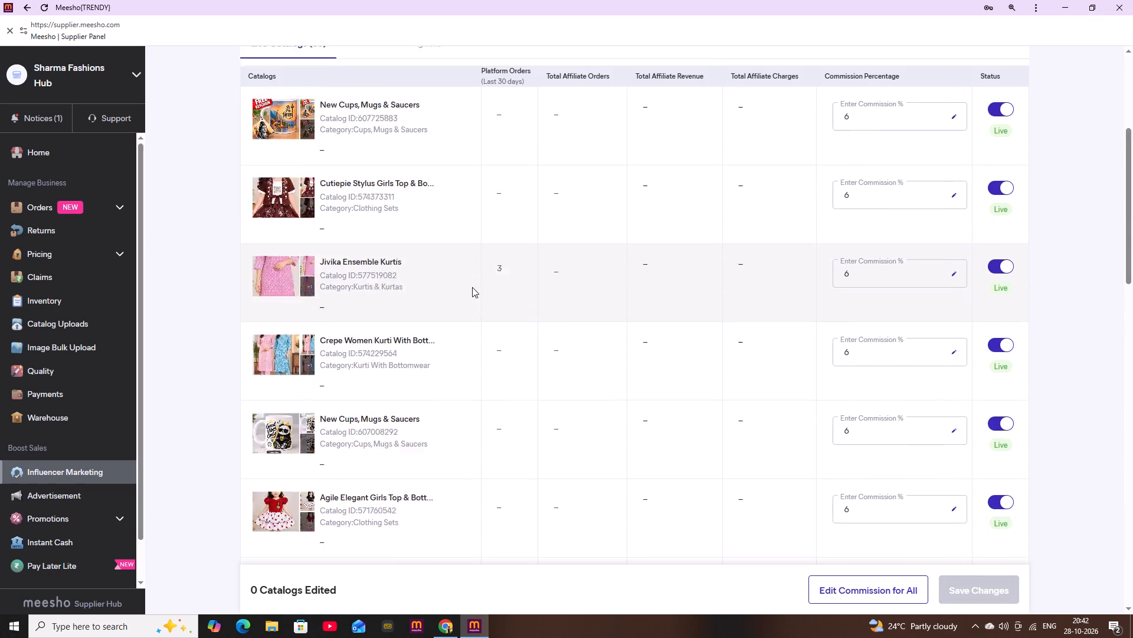
scroll(474, 289, up, 4)
click(389, 300)
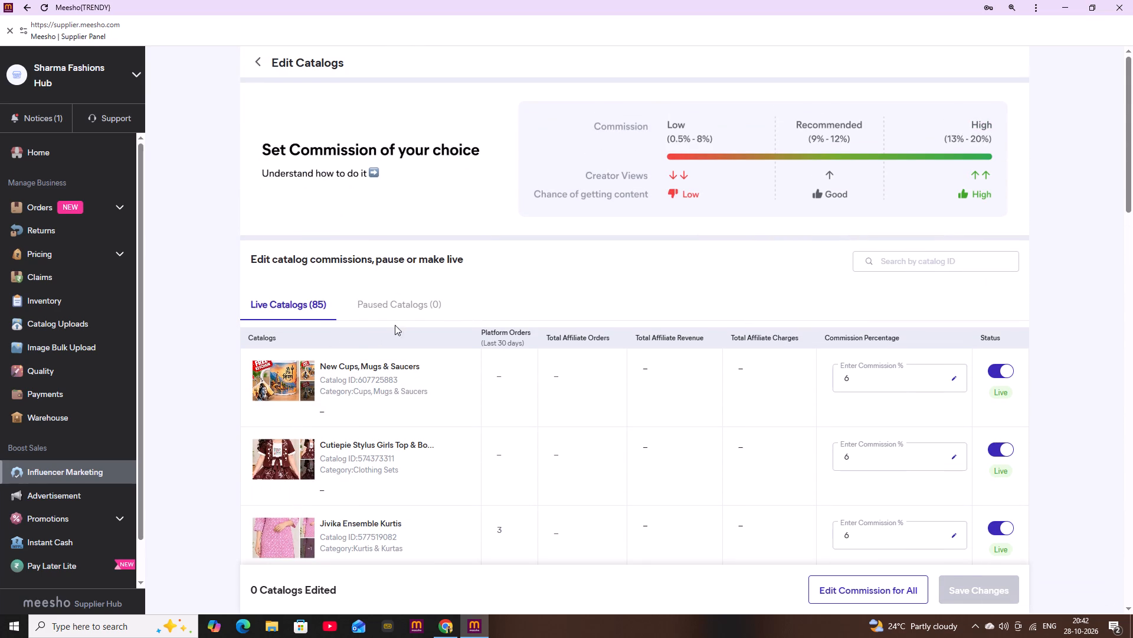
click(411, 292)
scroll(368, 263, down, 1)
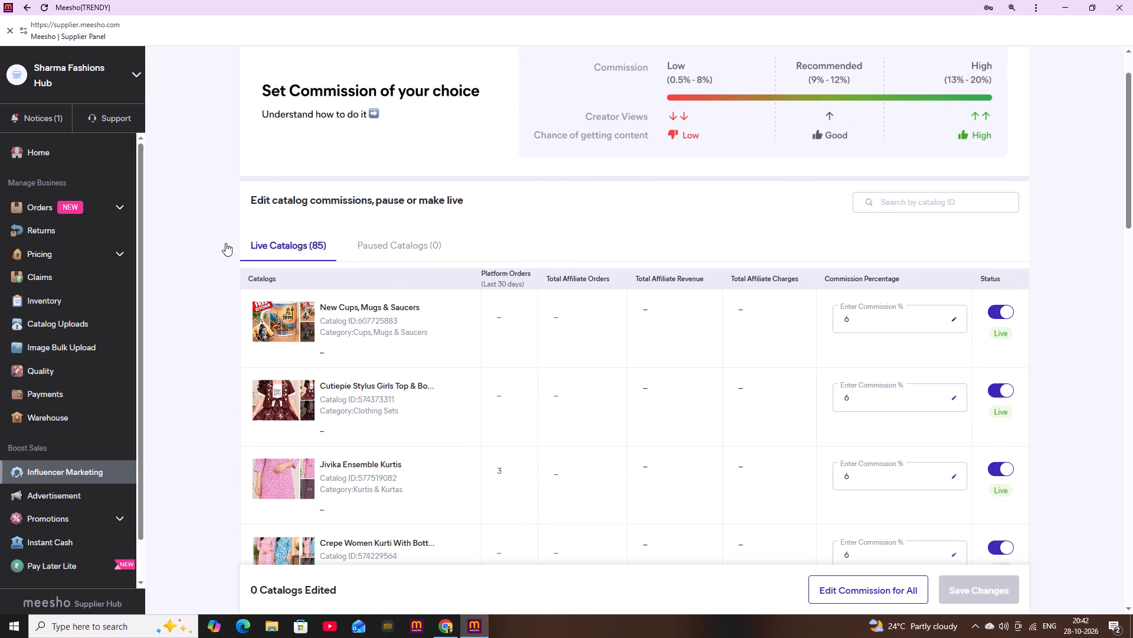
Return to the home page, dismiss the flash sale offer, and review the quality-check status of the single catalog uploads.
click(93, 159)
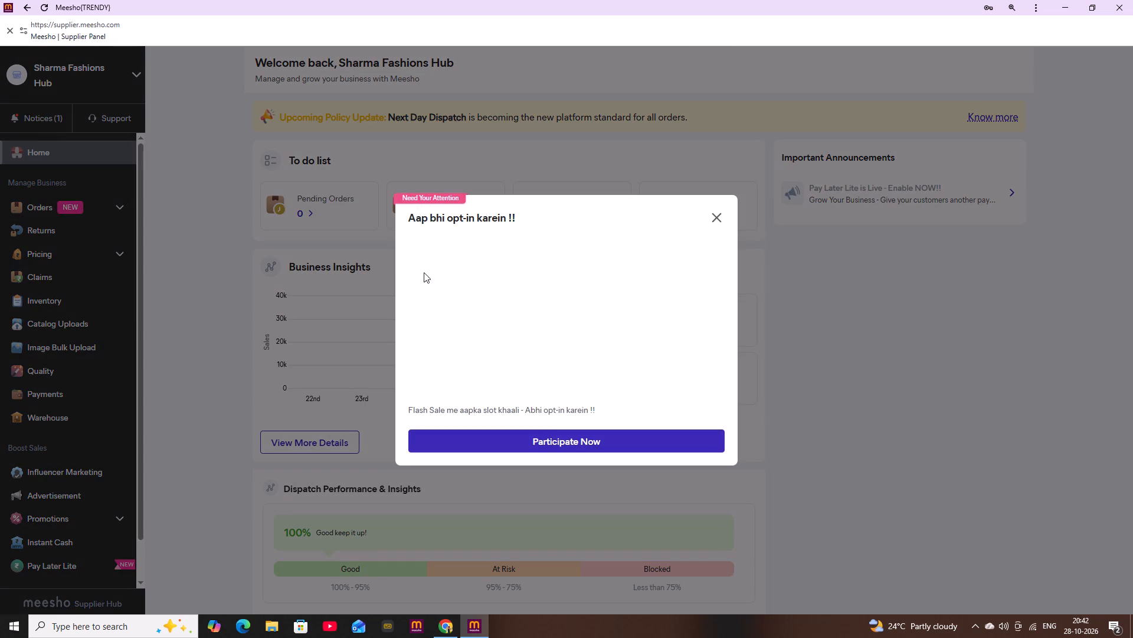
click(717, 216)
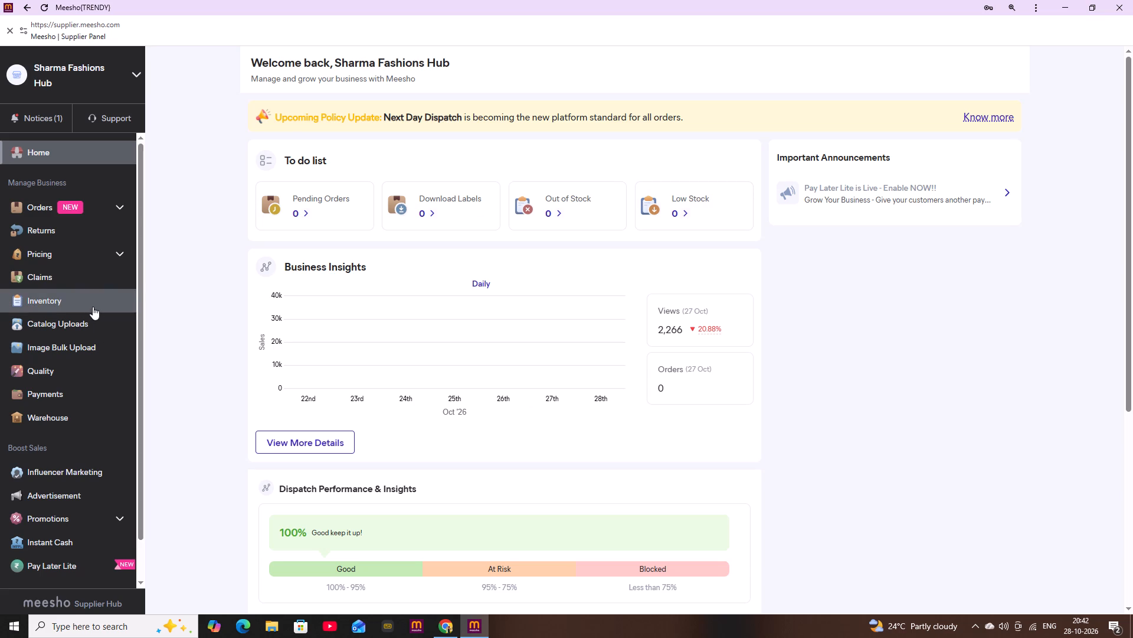
click(89, 313)
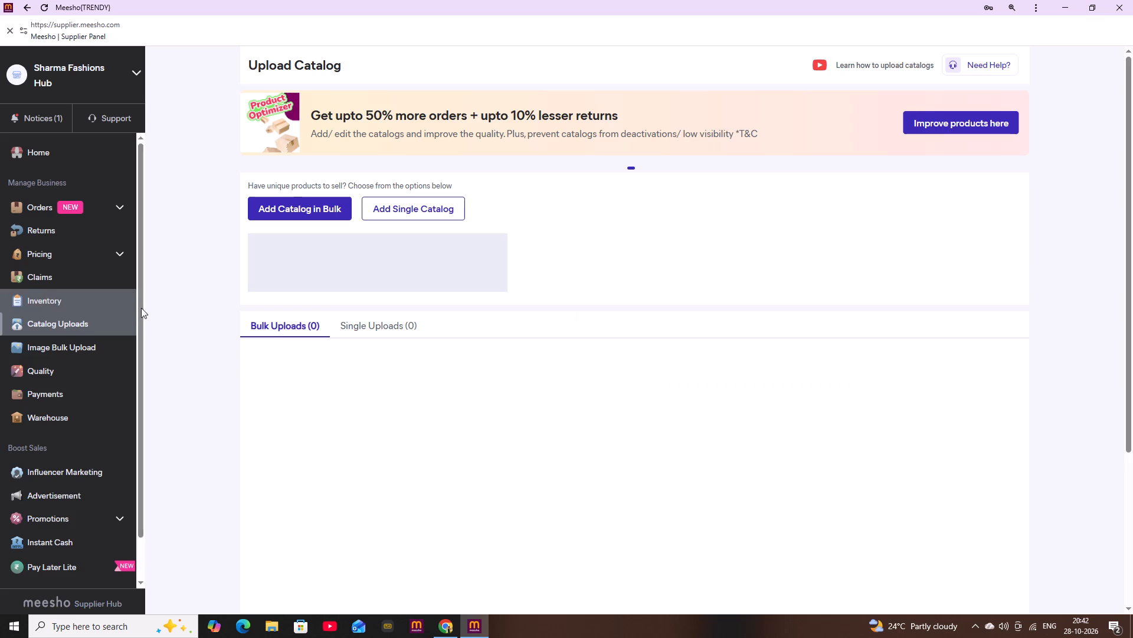
scroll(485, 353, down, 2)
click(379, 216)
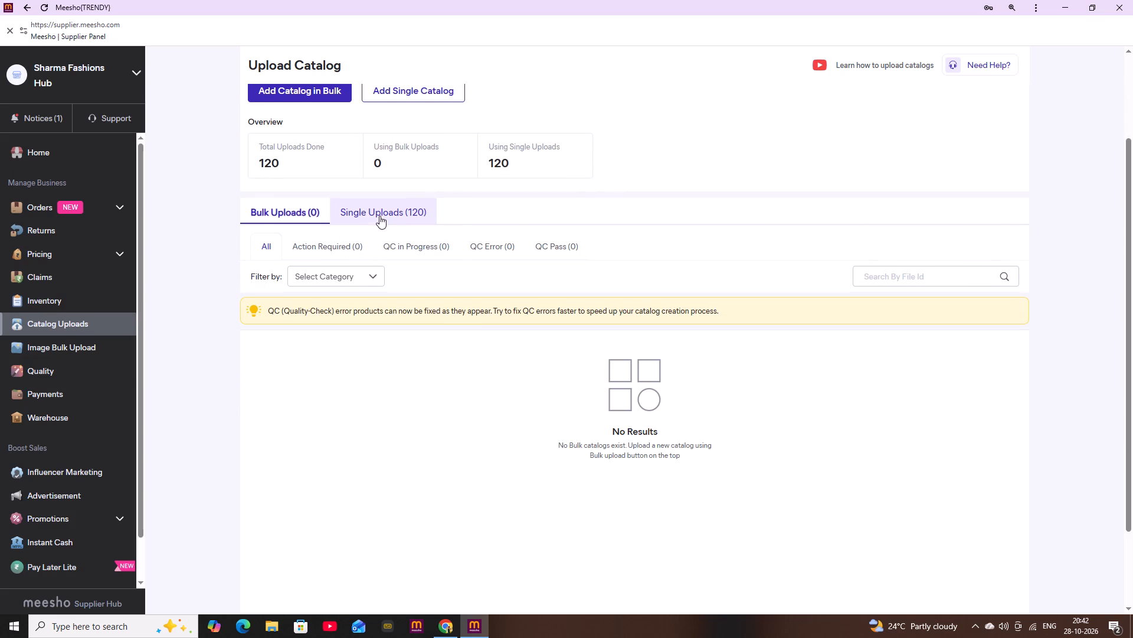
scroll(898, 373, down, 2)
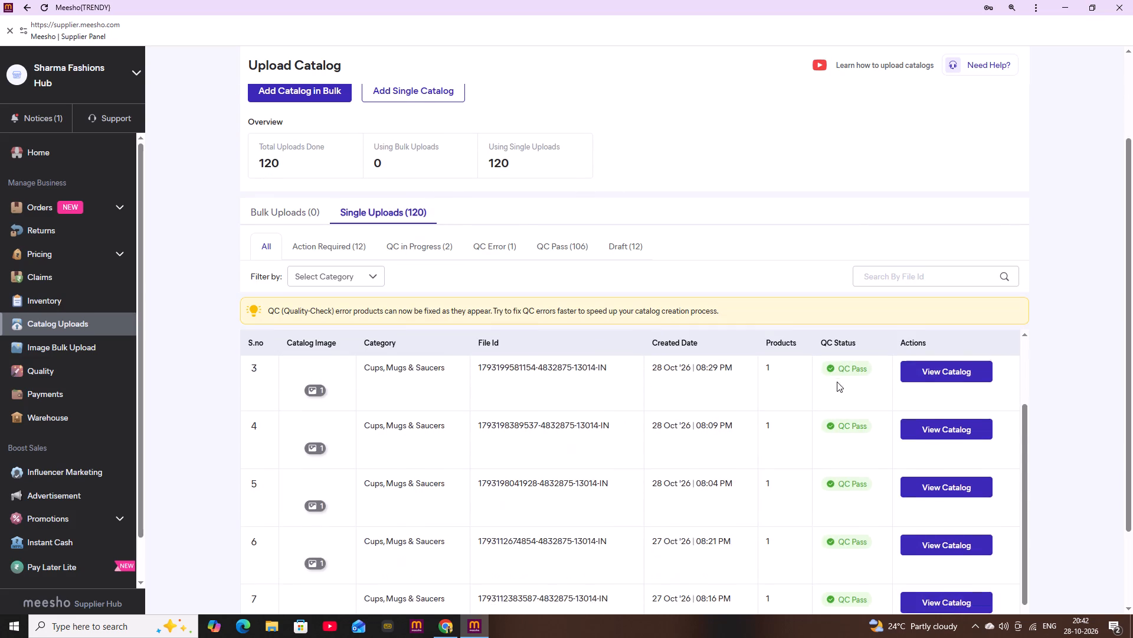
scroll(824, 390, down, 2)
scroll(378, 453, down, 1)
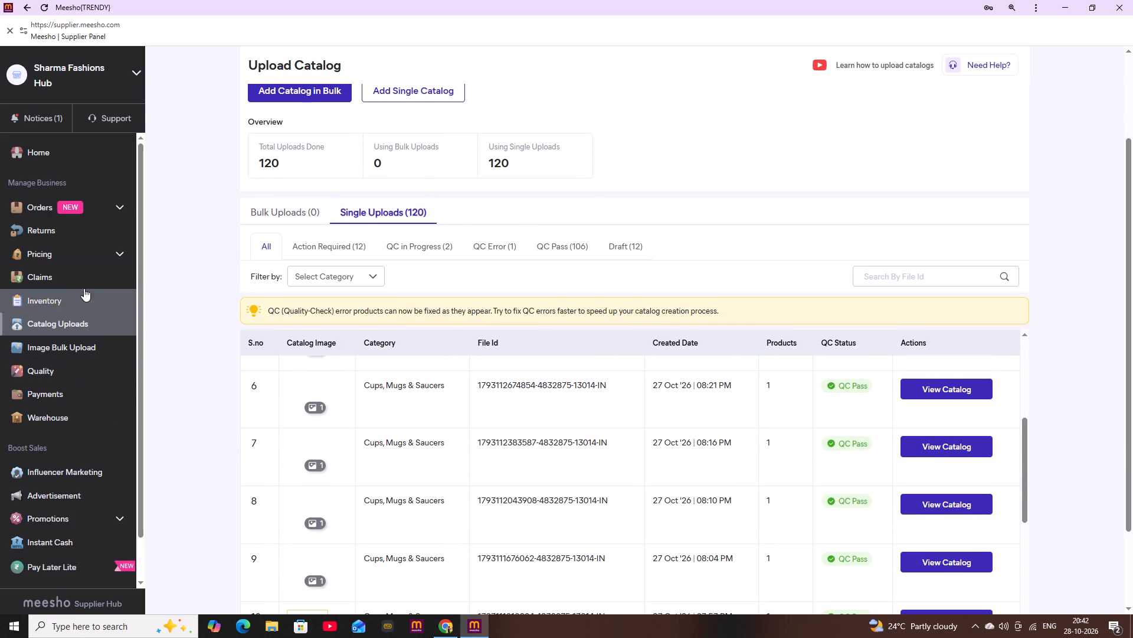
Look through the active catalogs in the inventory.
click(77, 300)
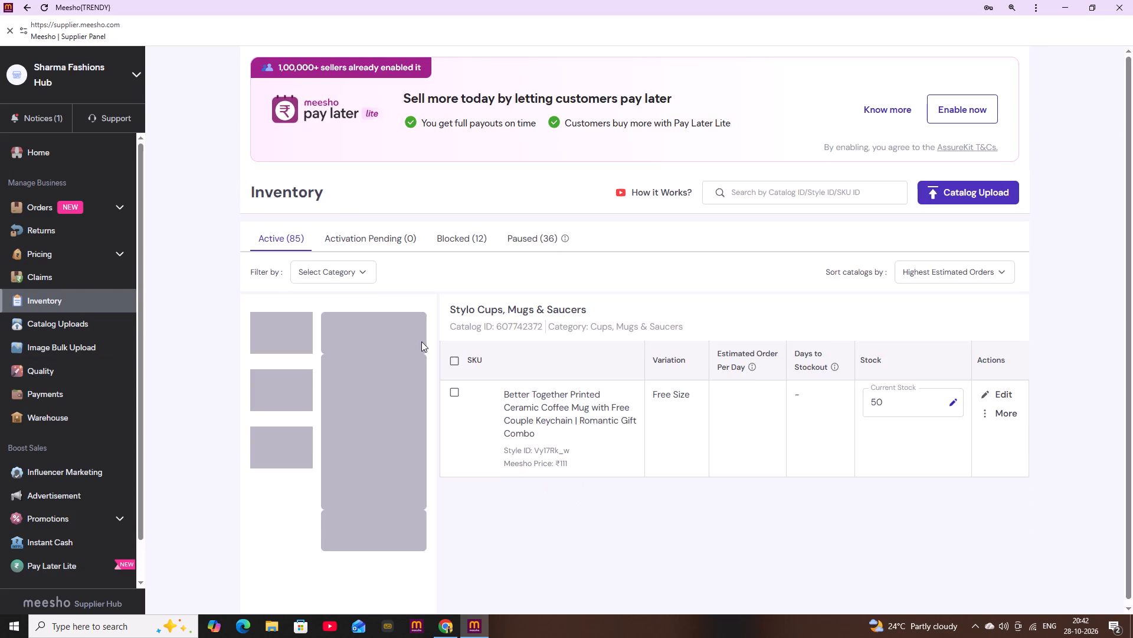
scroll(469, 366, down, 1)
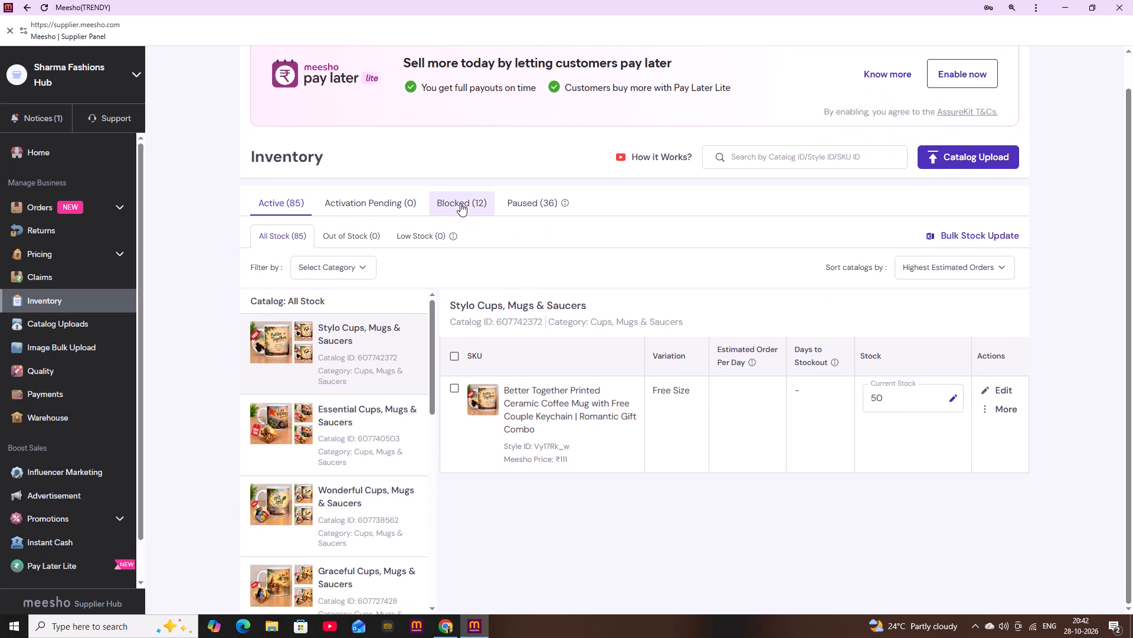
scroll(393, 371, down, 10)
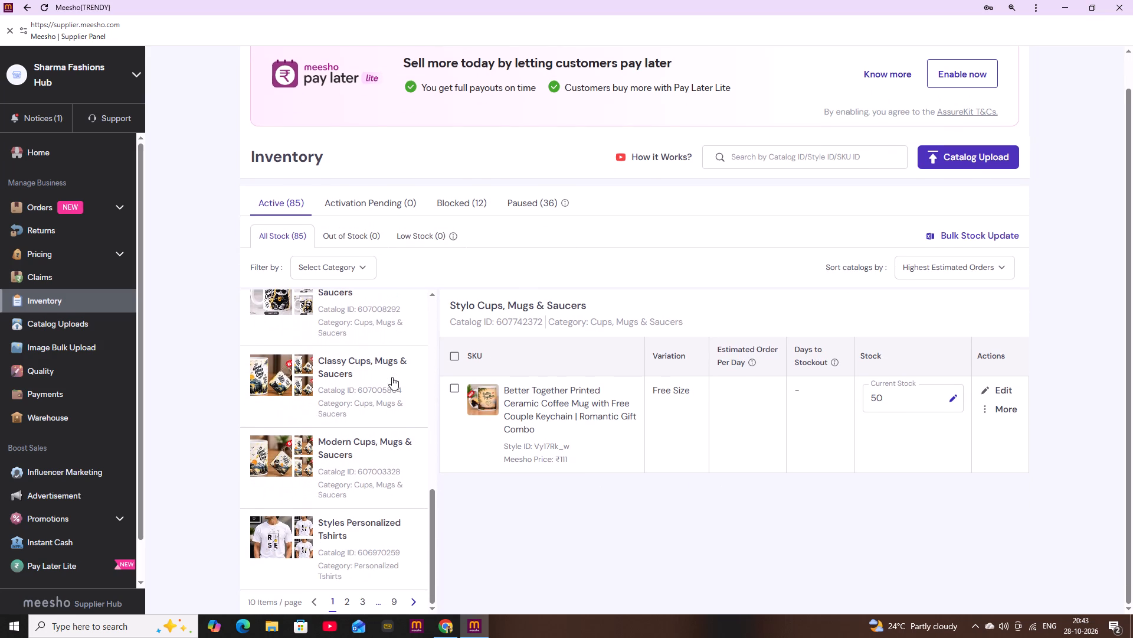
scroll(392, 377, down, 1)
Look through the blocked catalogs in the inventory.
click(457, 203)
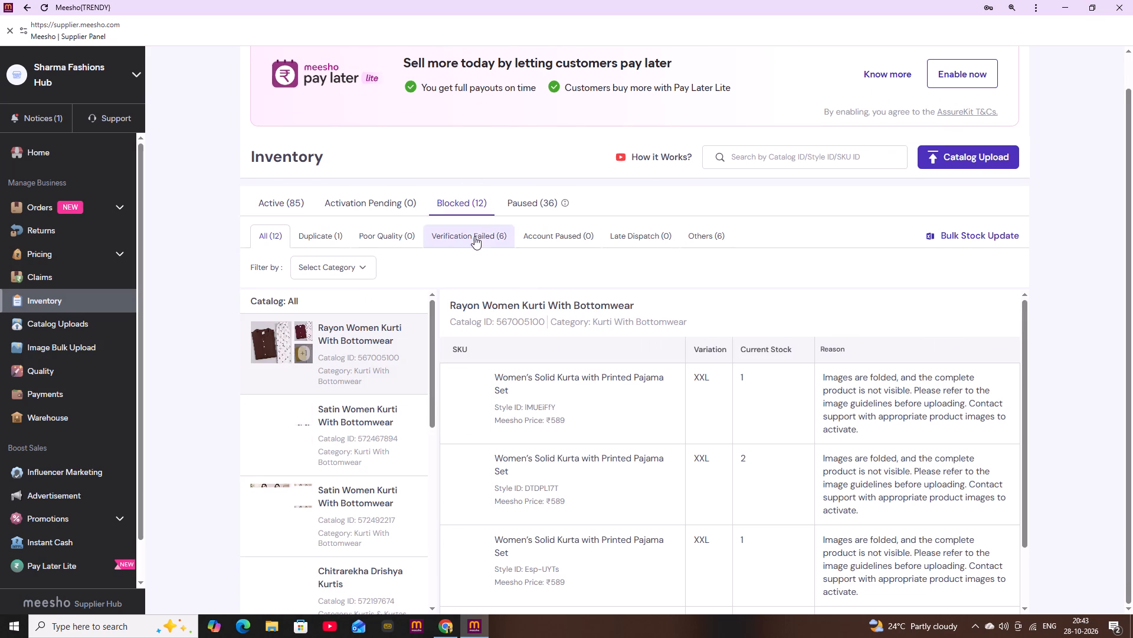
scroll(486, 279, down, 3)
scroll(377, 379, down, 8)
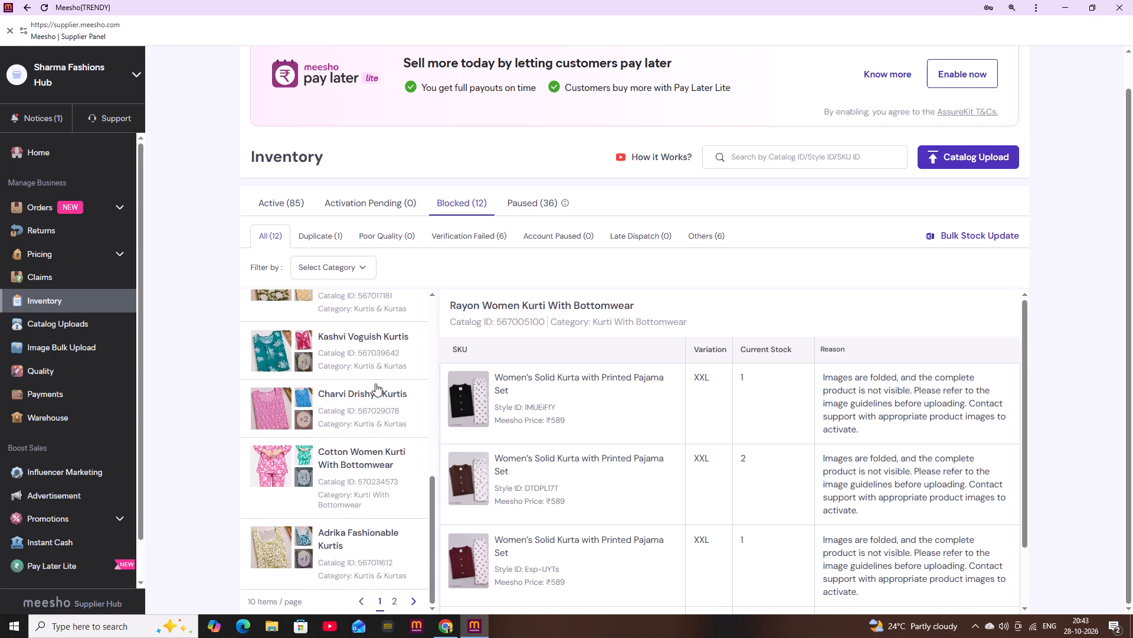
scroll(375, 383, down, 2)
Return to the home page, dismiss the flash sale offer, and close the Meesho(TRENDY) window.
click(53, 141)
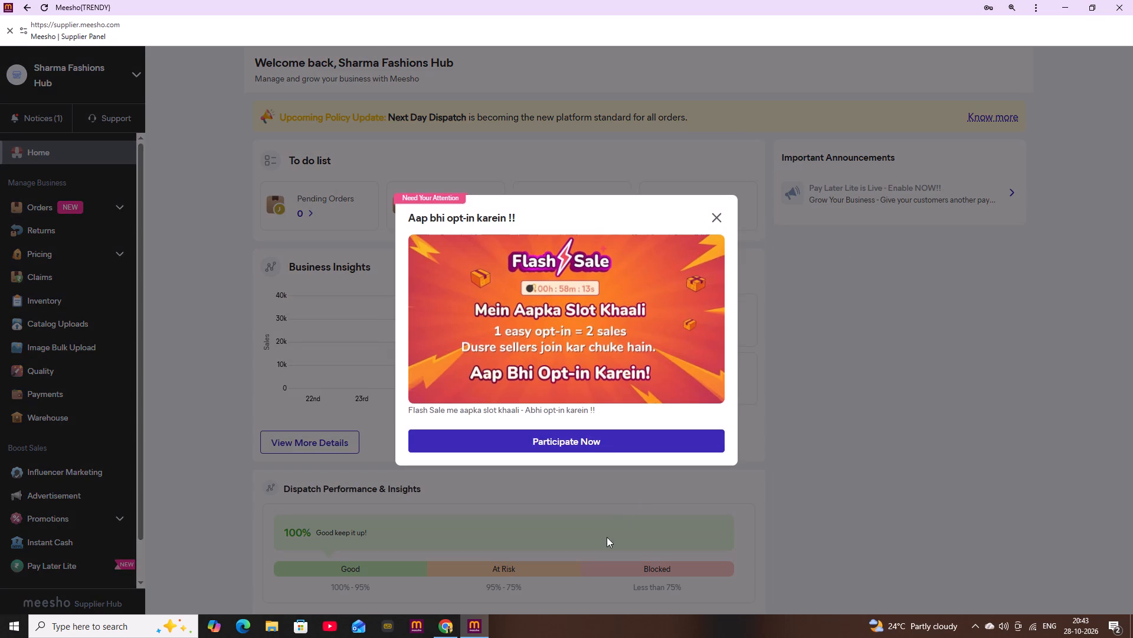
click(723, 222)
click(1132, 0)
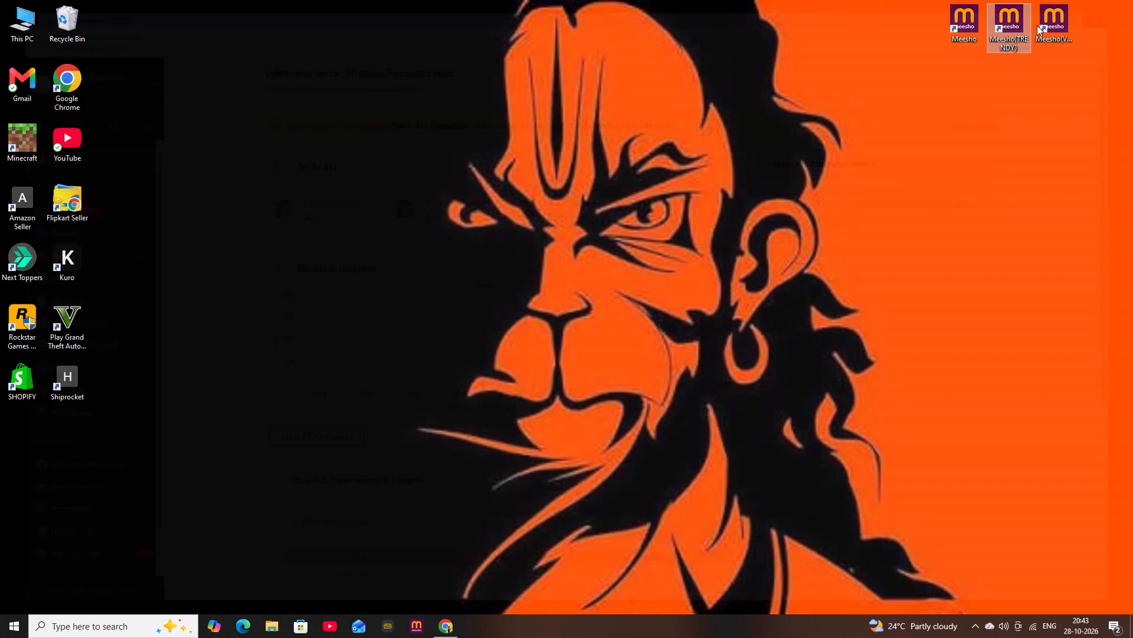
Open the Meesho supplier app and start a new single catalog in the Cups, Mugs & Saucers category.
double_click(952, 16)
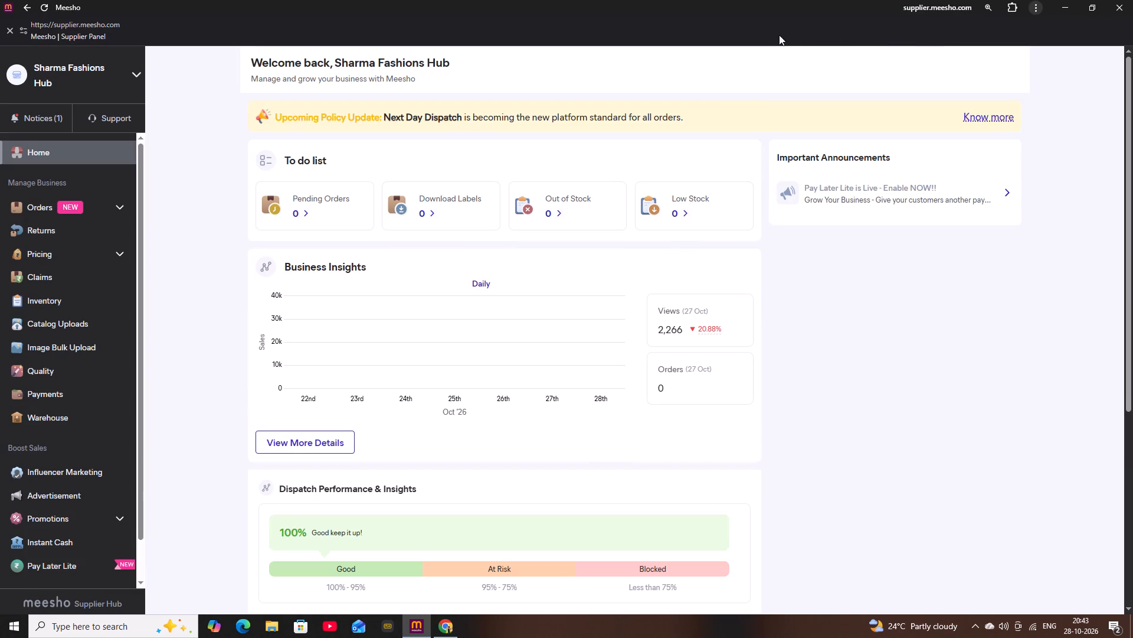
click(100, 315)
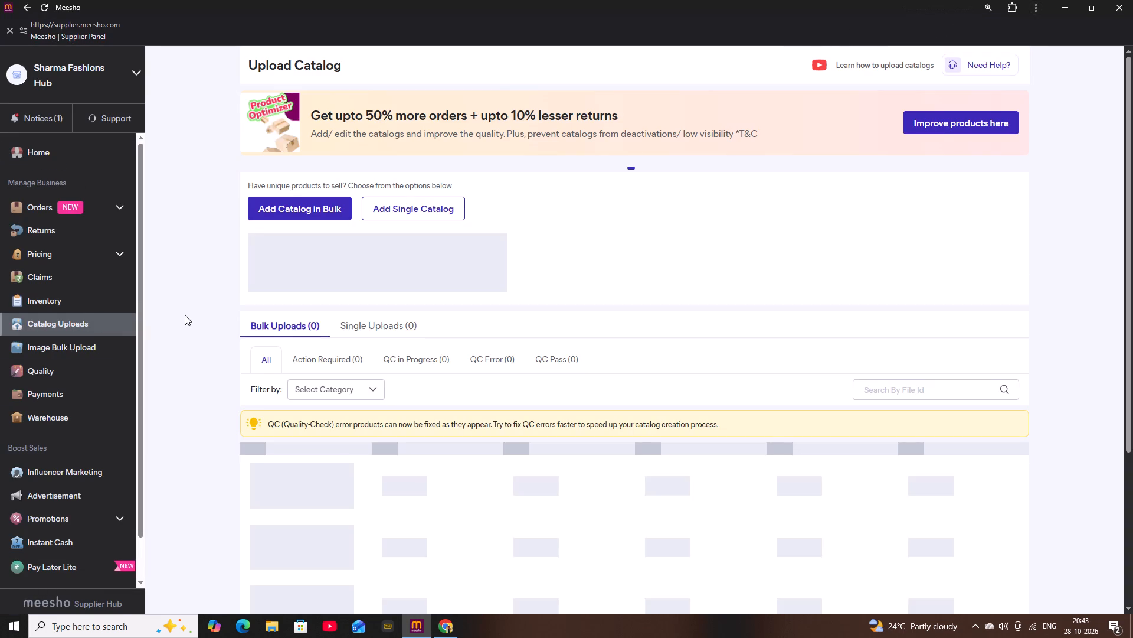
click(408, 206)
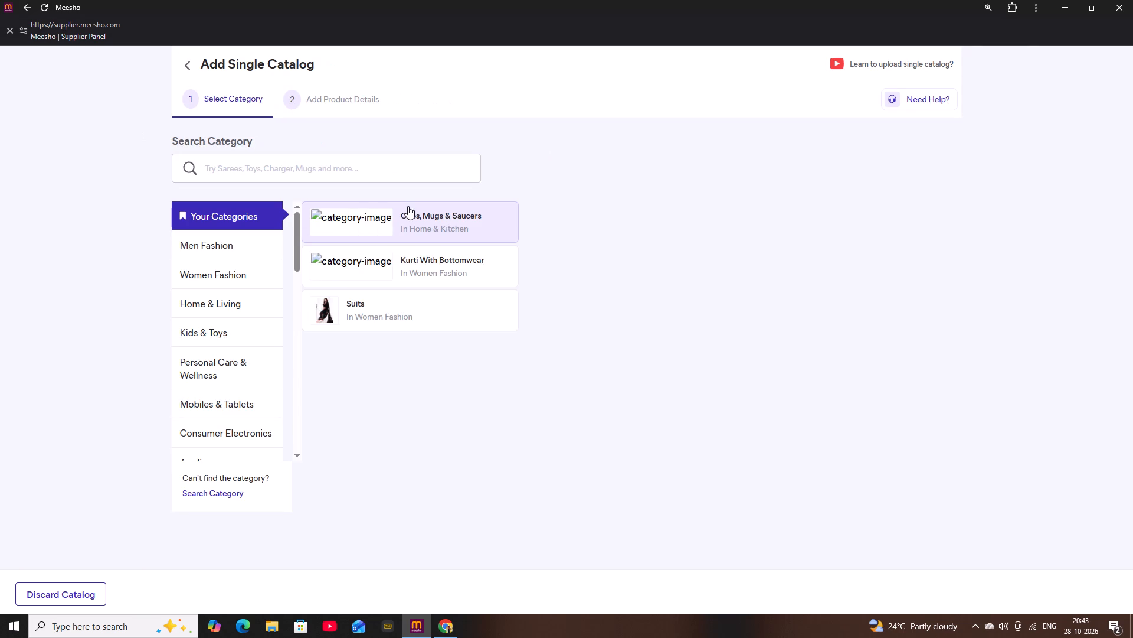
click(473, 210)
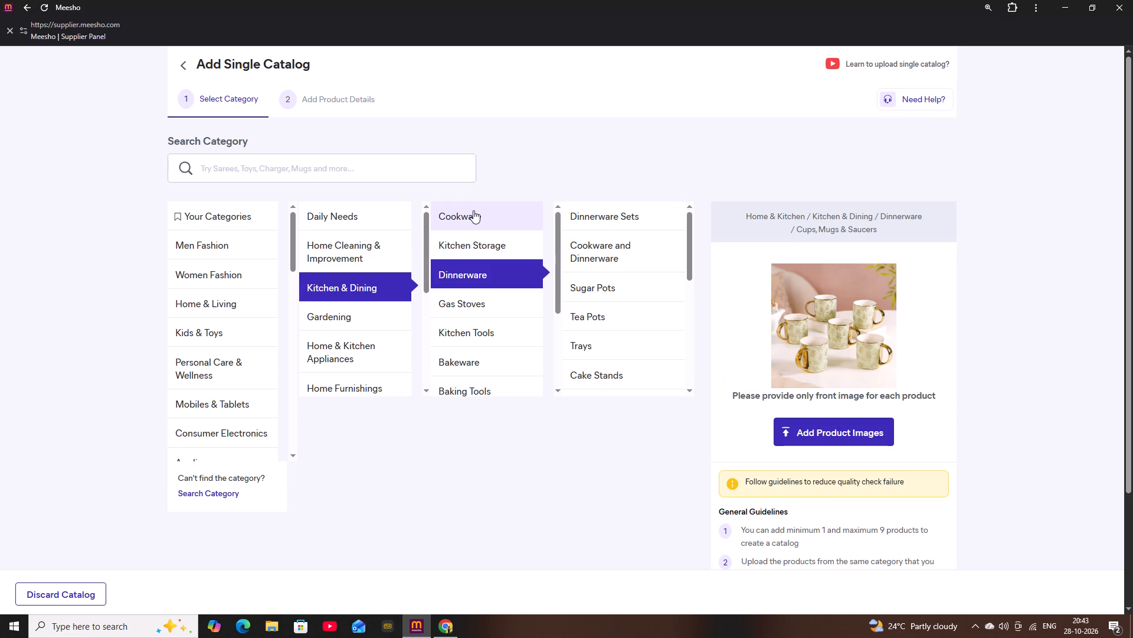
Add picture 24, the You & Me Forever mug with free keychain, as the front image and continue to the product details.
click(826, 419)
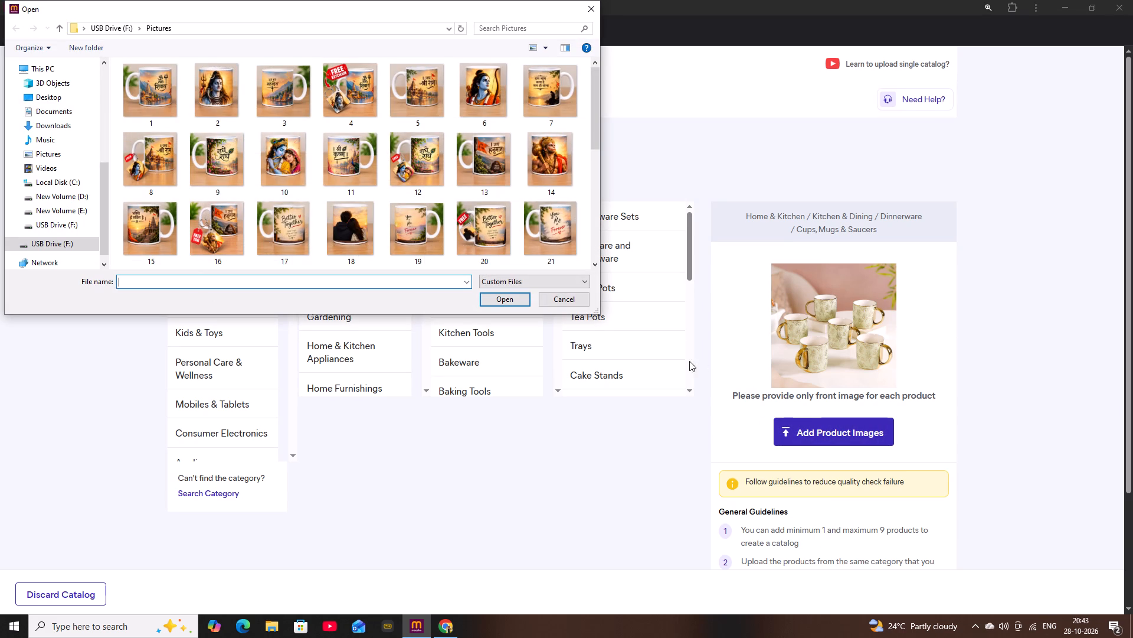
scroll(488, 211, down, 1)
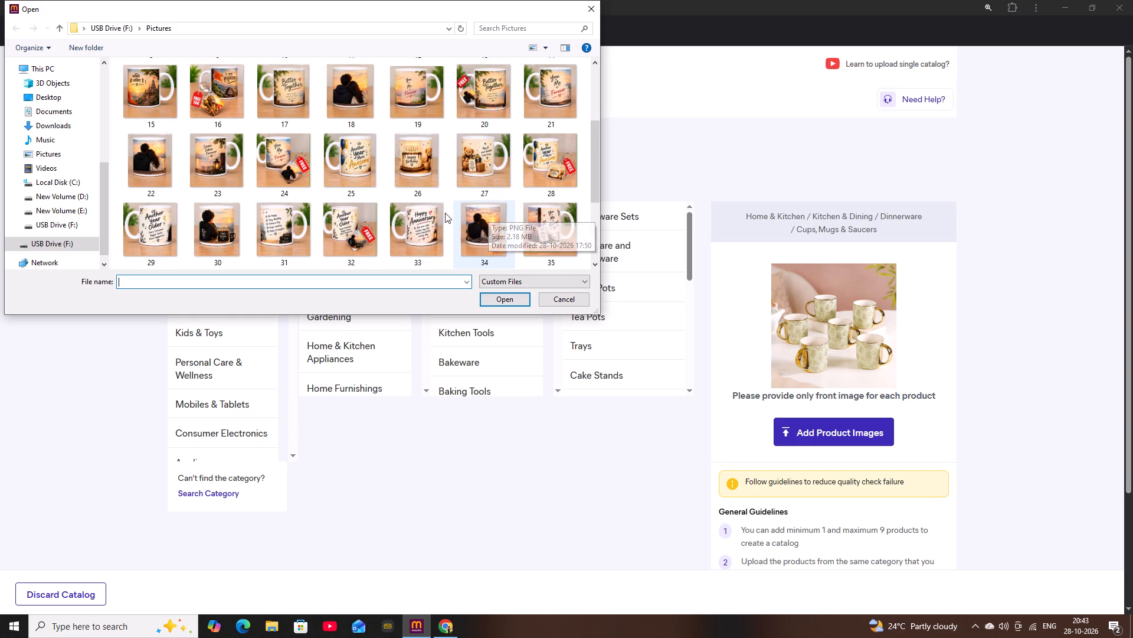
click(296, 186)
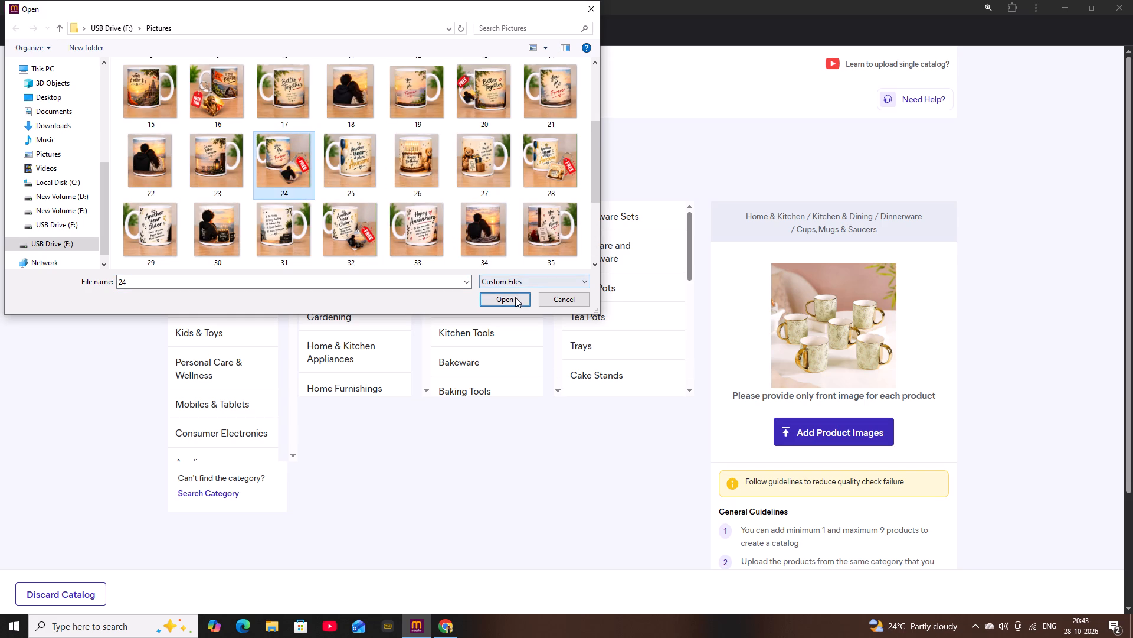
click(515, 297)
click(759, 489)
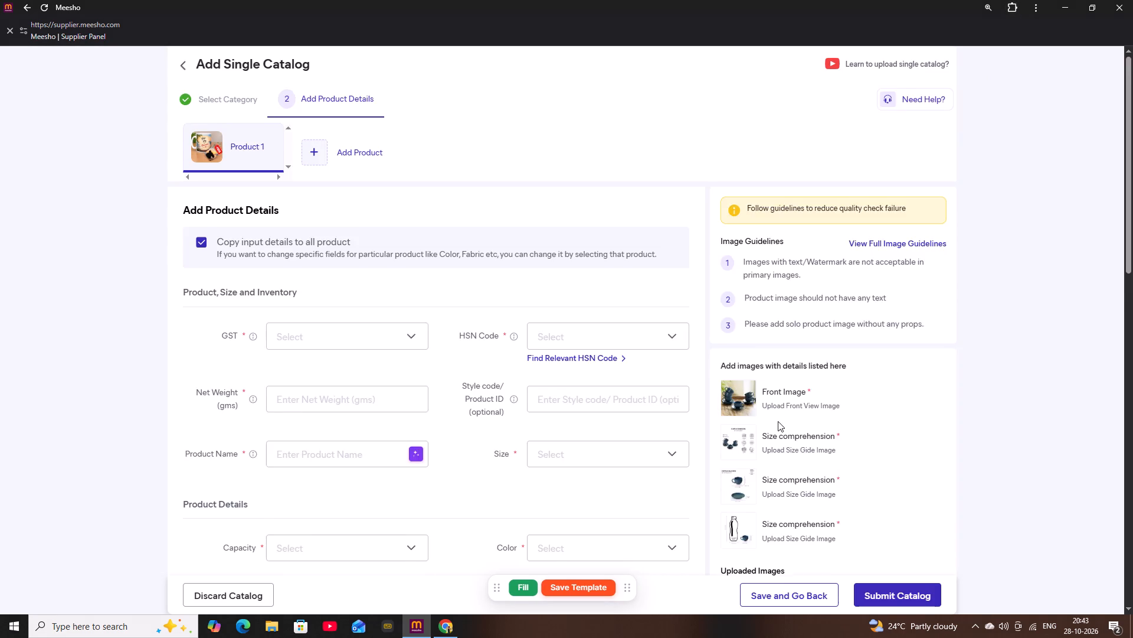
Set GST to 5, HSN code to 69120090, net weight to 350 gms and size to Free Size.
scroll(775, 425, down, 1)
click(360, 282)
click(320, 352)
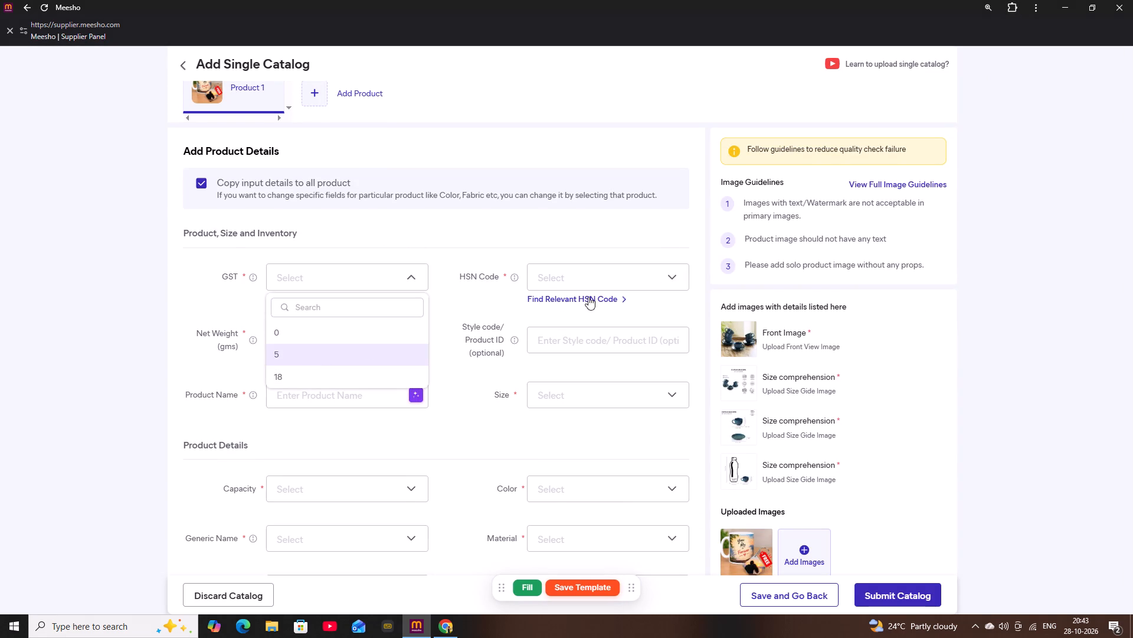
click(598, 279)
click(568, 337)
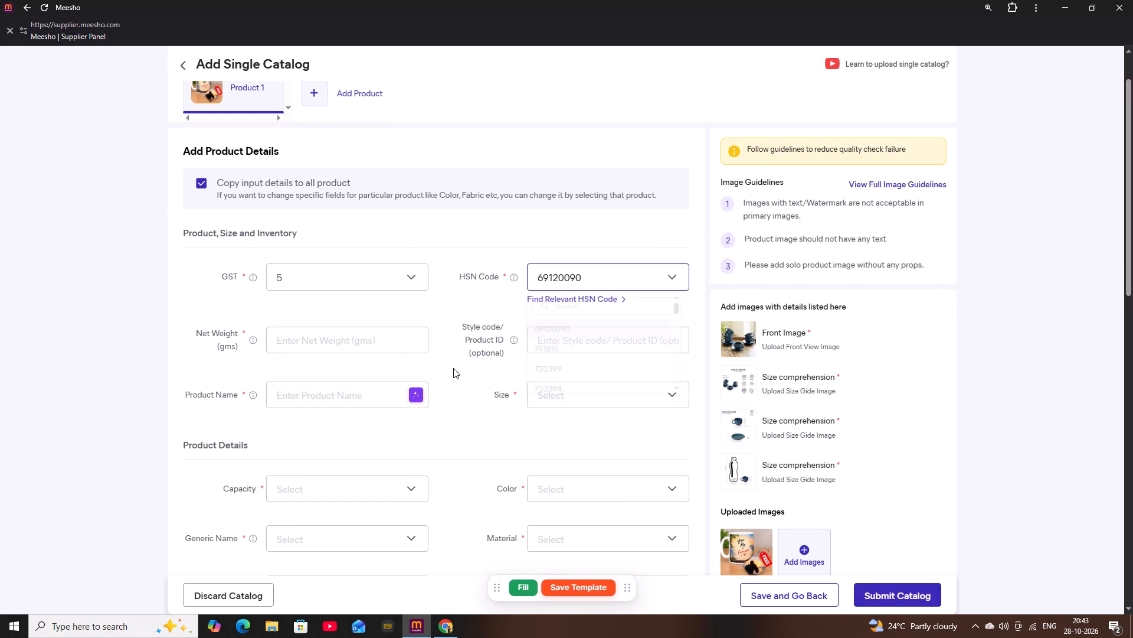
scroll(440, 366, down, 1)
click(378, 281)
text(350)
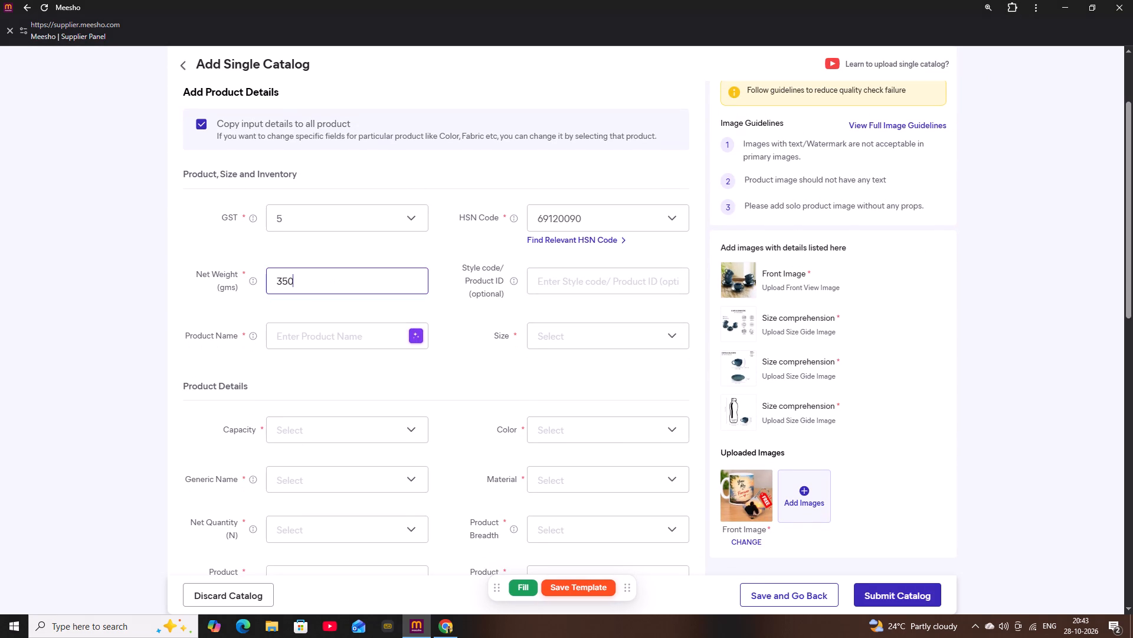
click(571, 345)
click(583, 369)
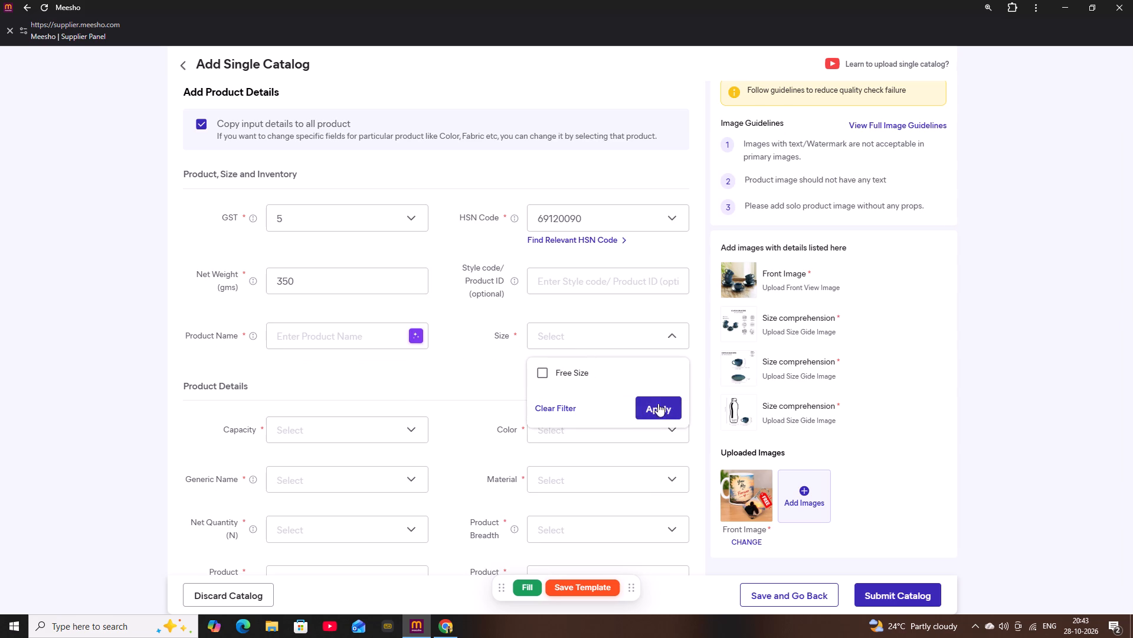
click(539, 372)
click(681, 412)
Add pictures 21, 22 and 23 as the additional product images.
click(793, 493)
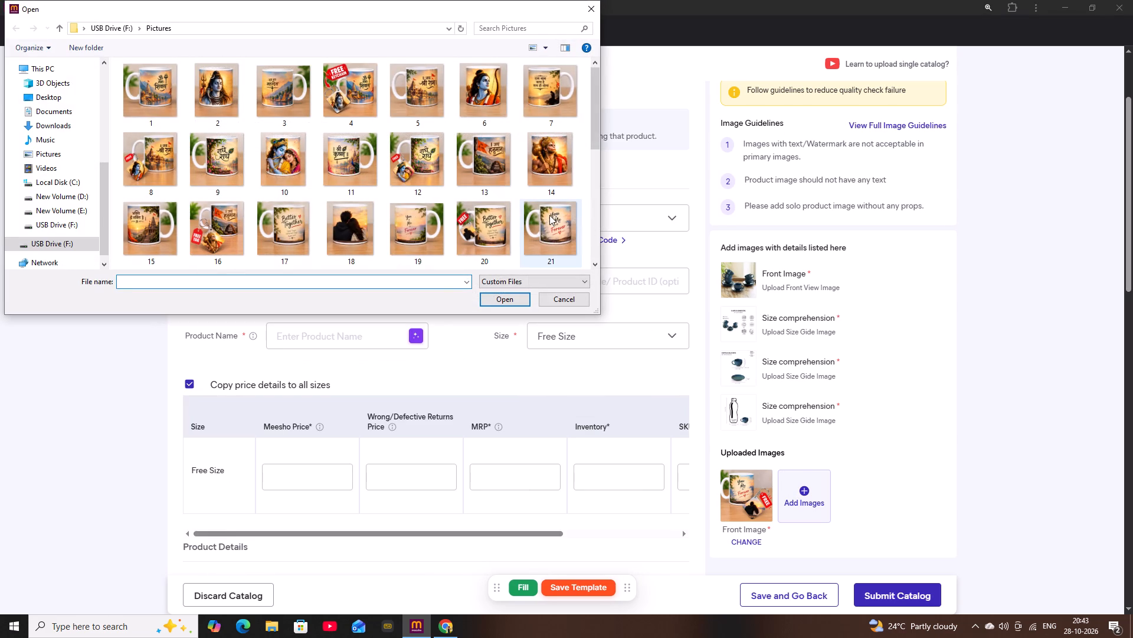
click(544, 217)
double_click(523, 308)
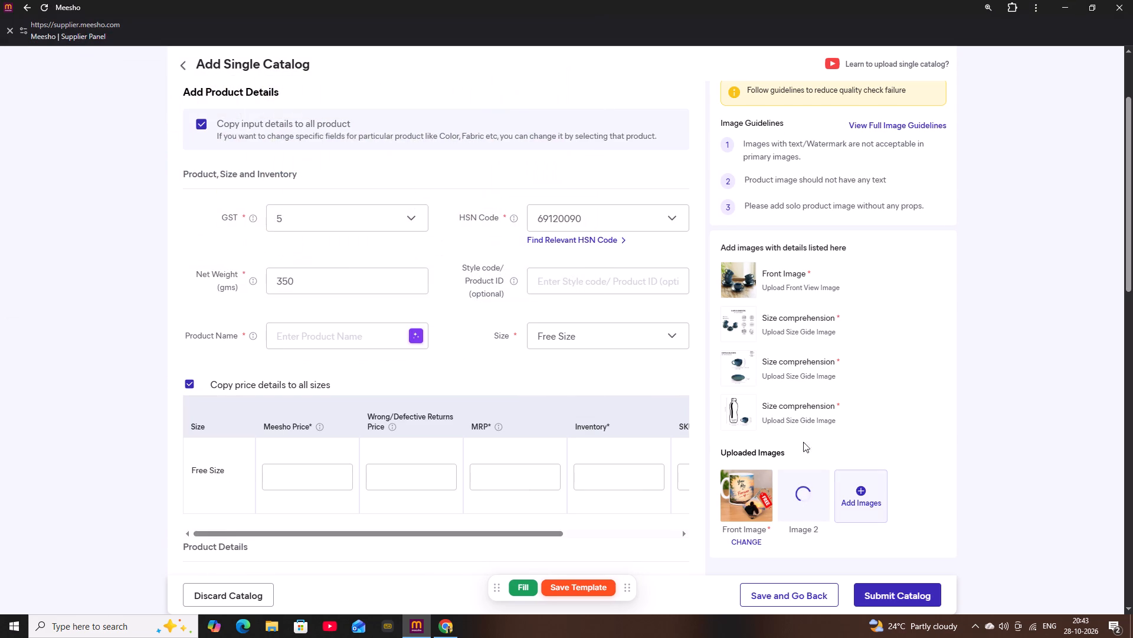
click(850, 499)
scroll(450, 223, down, 1)
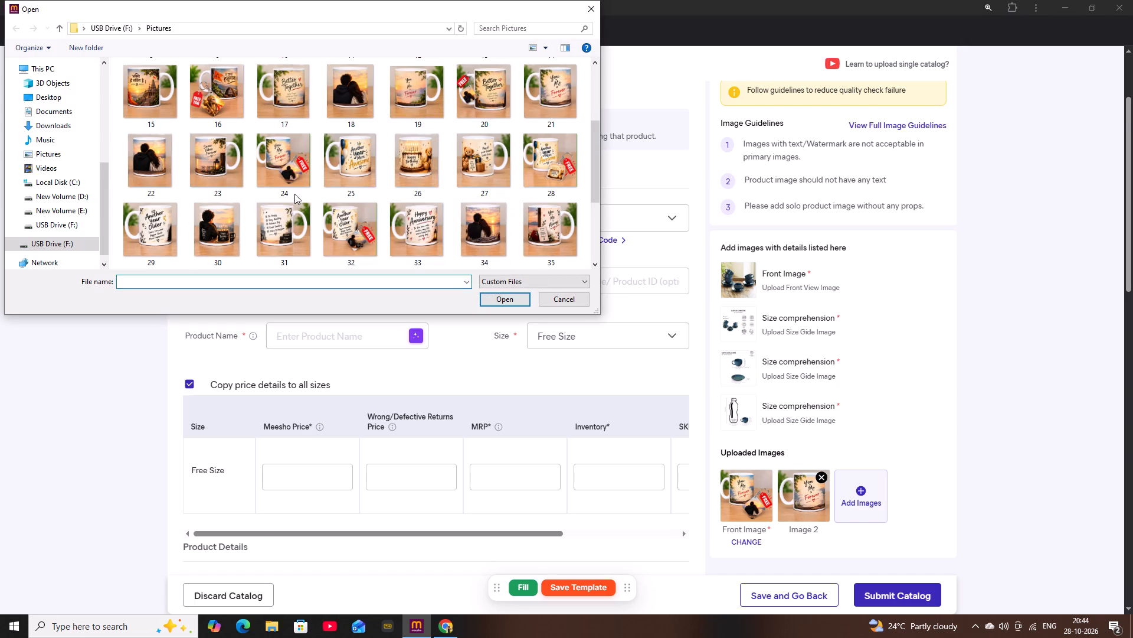
drag(119, 179, 211, 174)
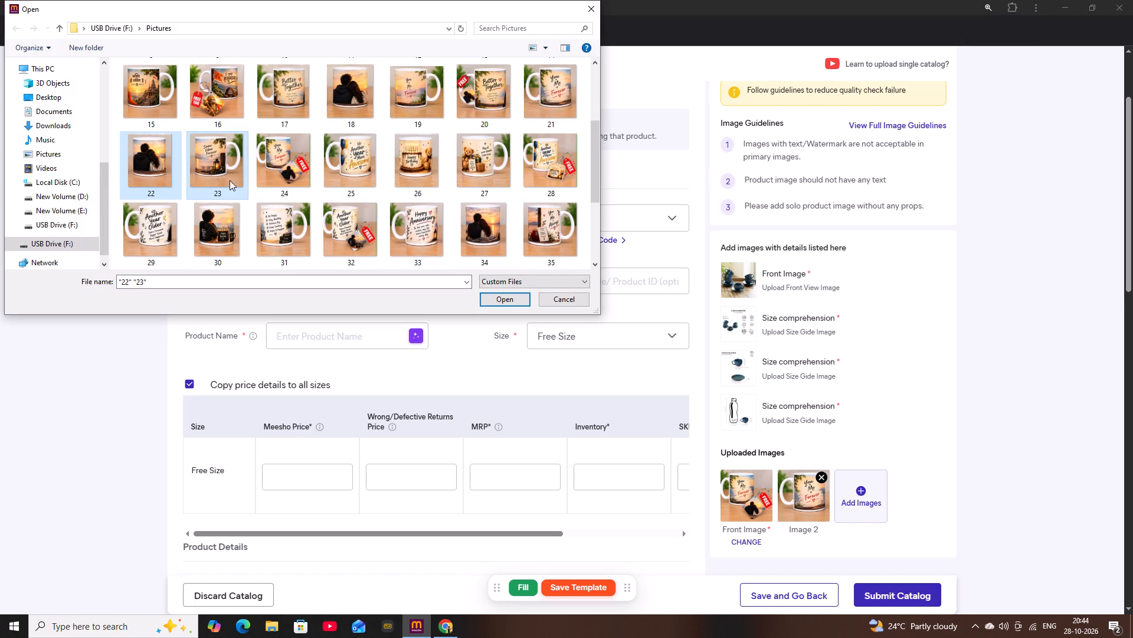
click(506, 301)
scroll(913, 480, down, 1)
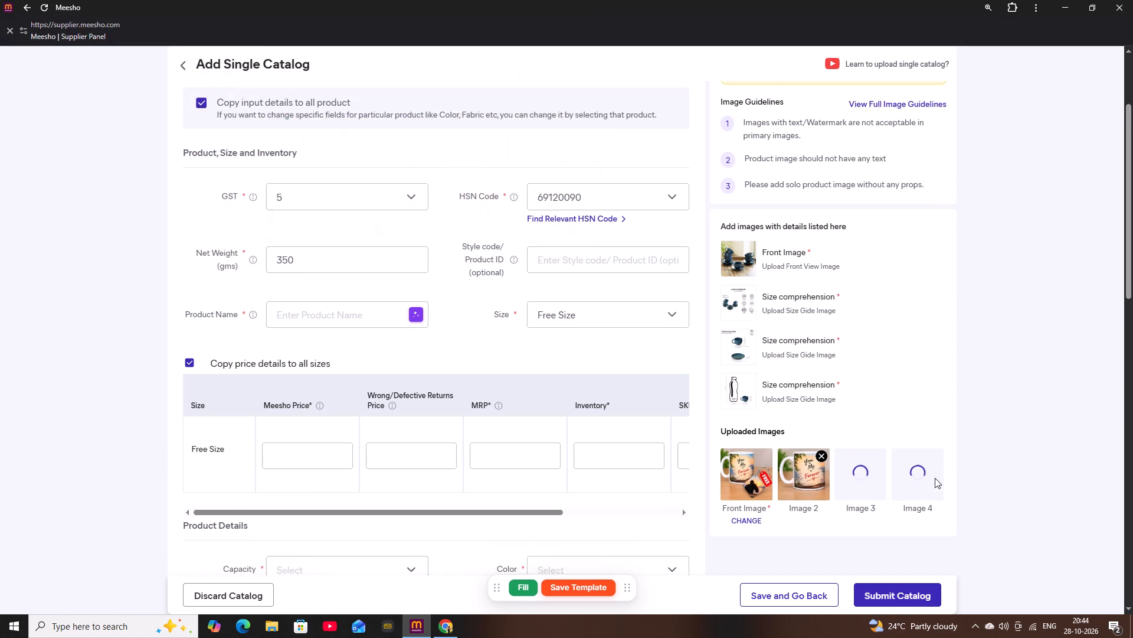
click(362, 277)
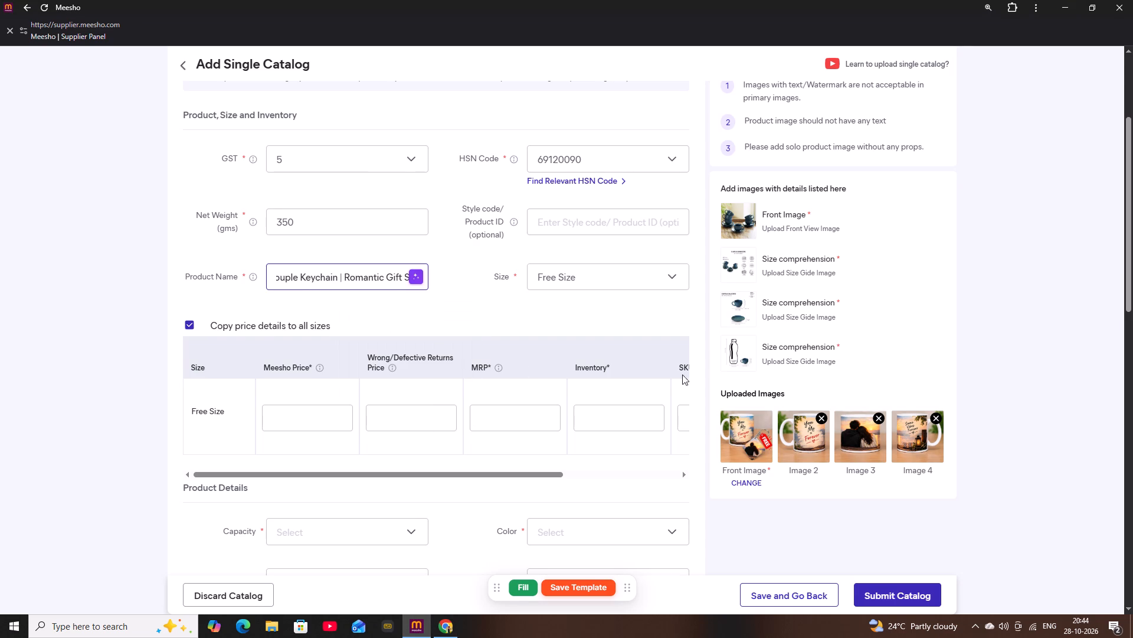
For Free Size, set the Meesho price to 111, wrong/defective returns price to 95, MRP to 499 and inventory to 50.
drag(1132, 292, 1130, 329)
click(325, 304)
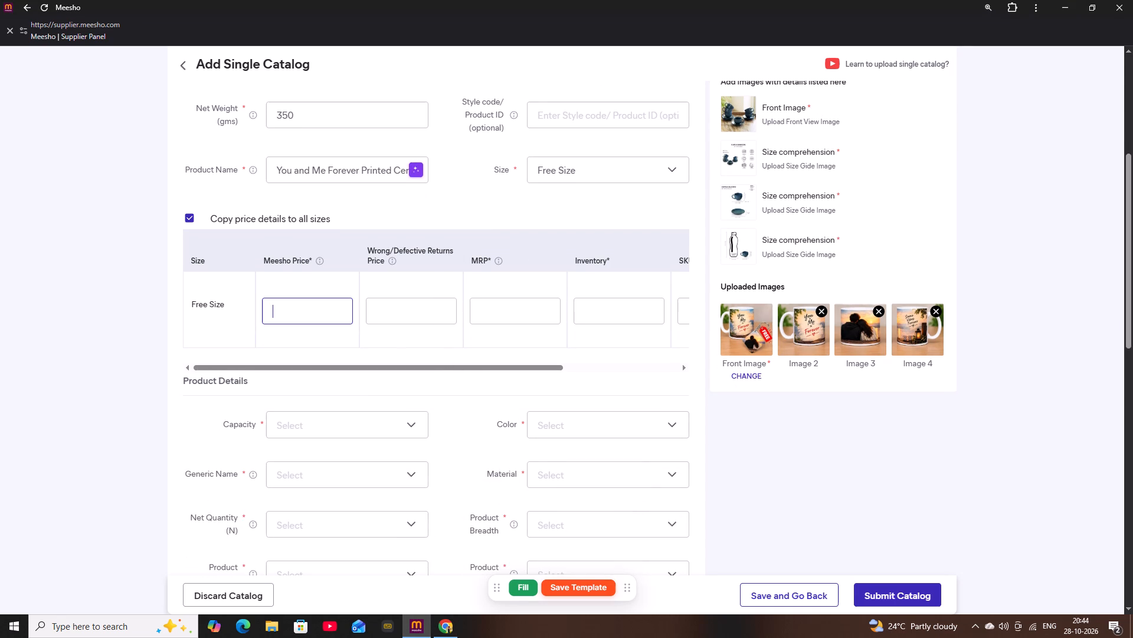
text(111)
click(405, 310)
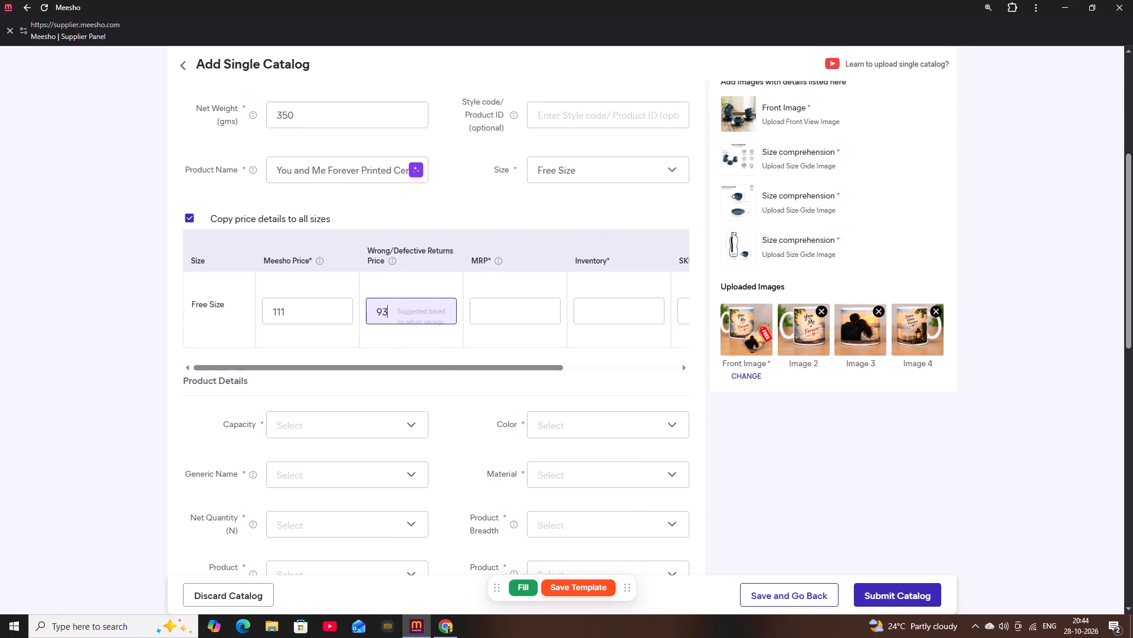
key(BackSpace)
key(5)
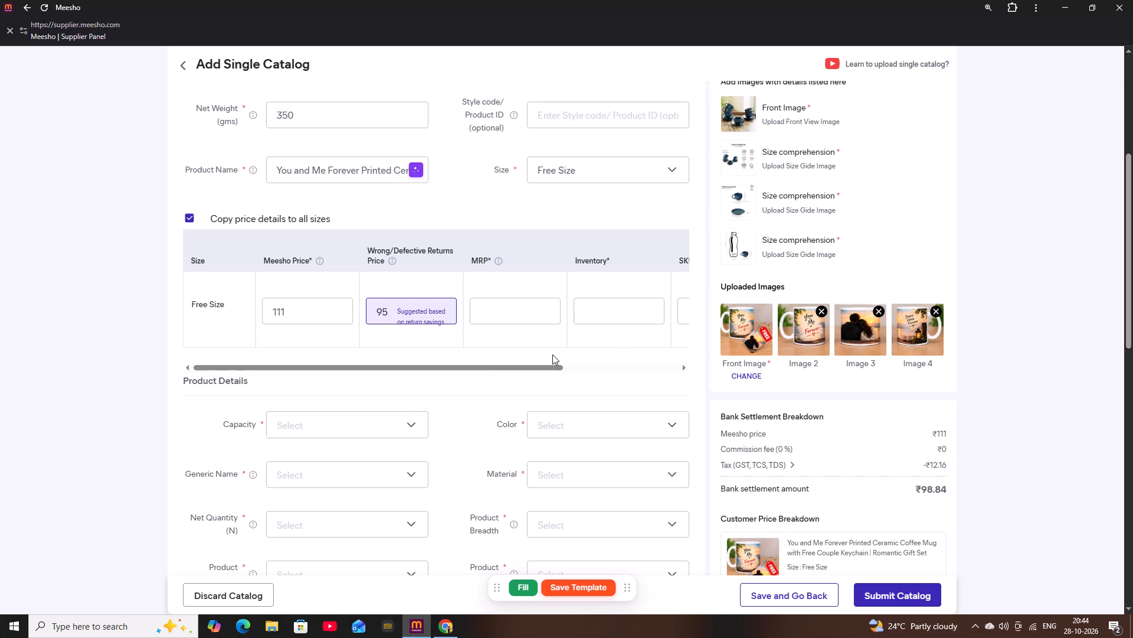
scroll(639, 354, down, 2)
click(554, 204)
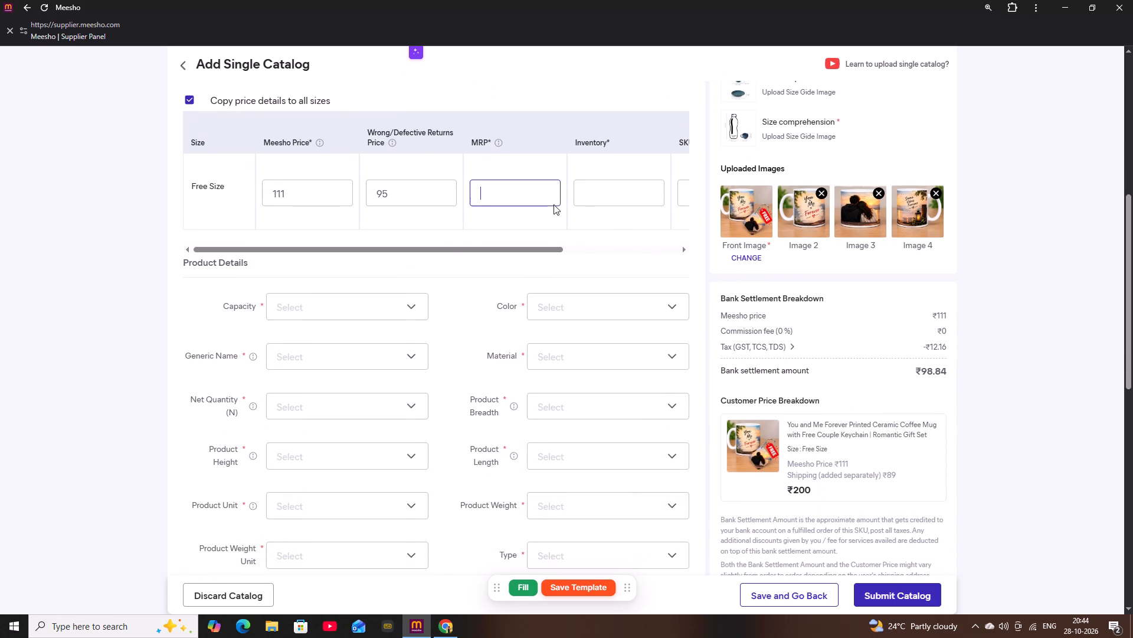
text(499)
click(585, 191)
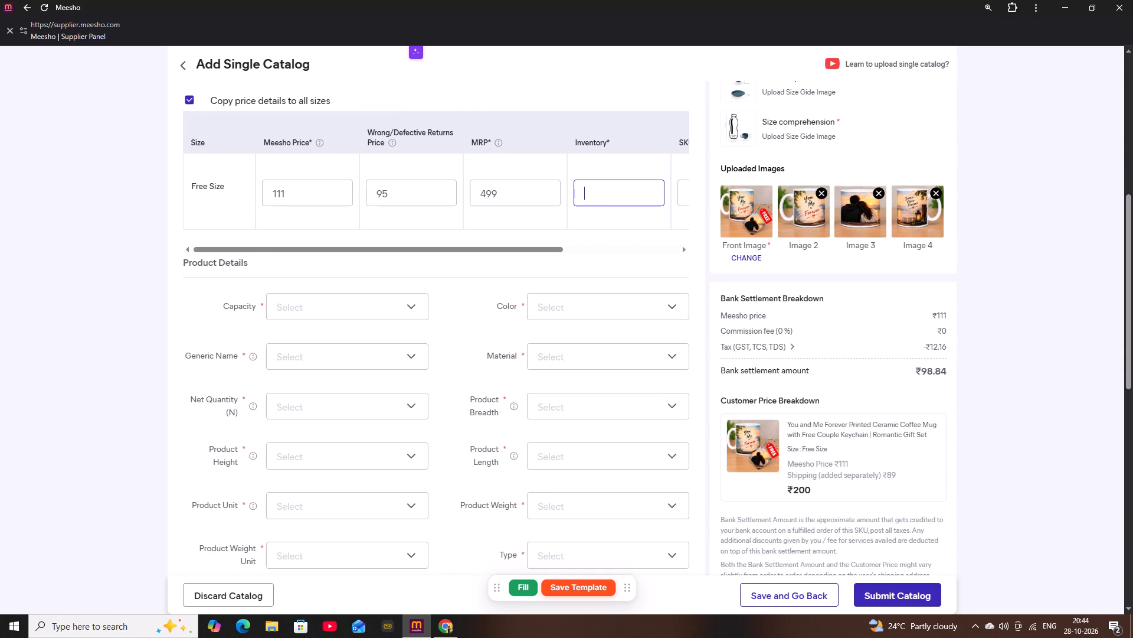
text(50)
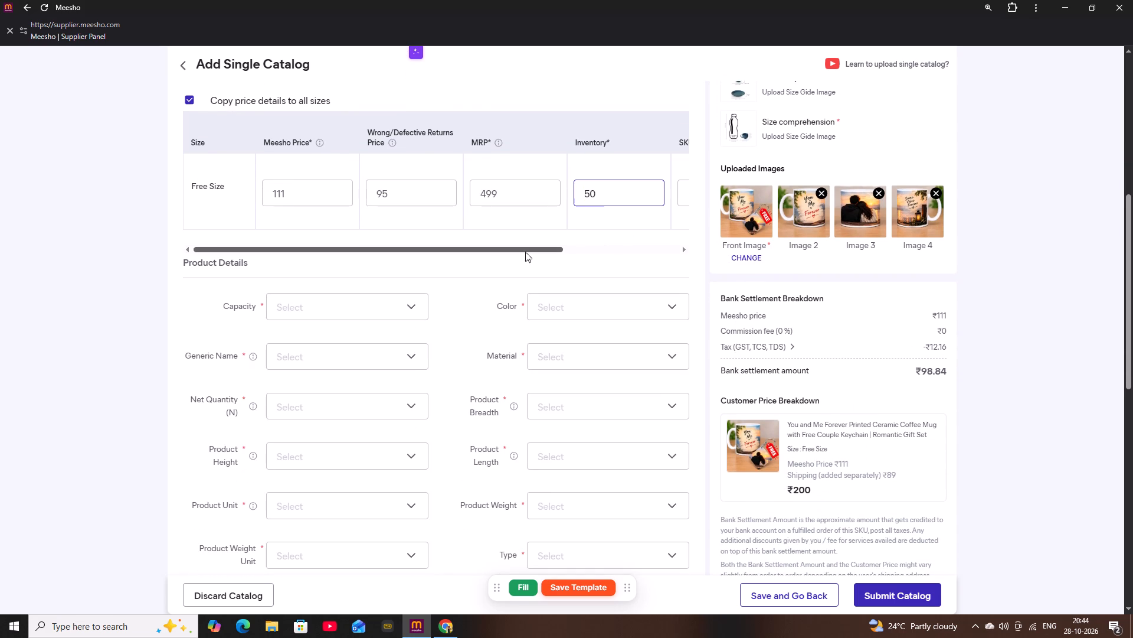
Set the capacity to 350, color to White, generic name to Cups, Mugs & Saucers and material to Ceramic.
click(388, 307)
click(334, 344)
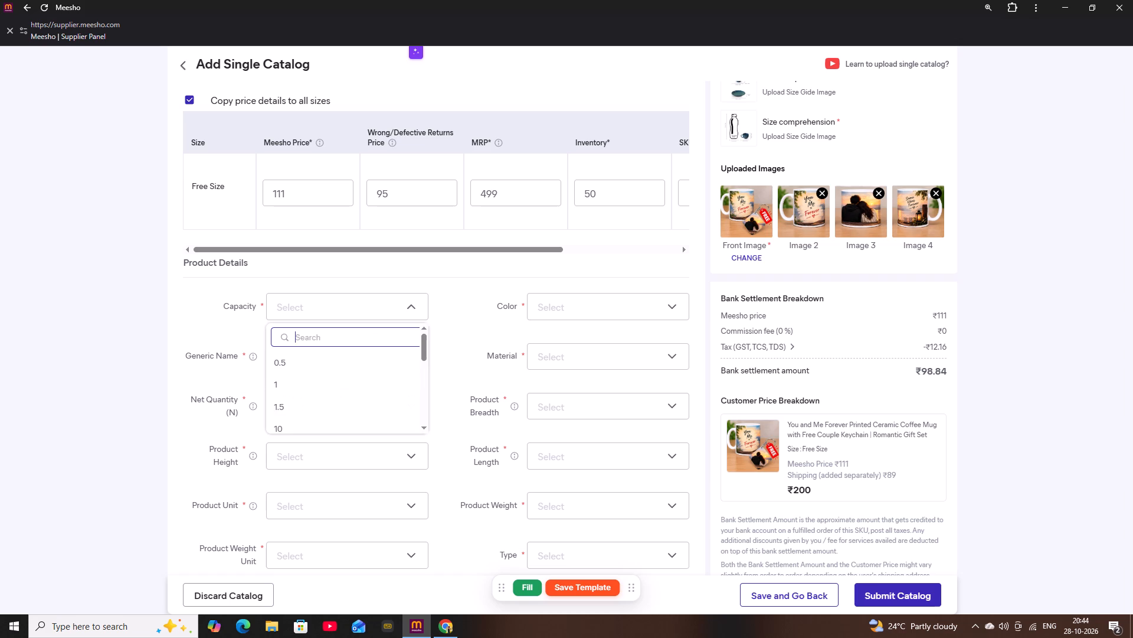
text(350)
click(335, 364)
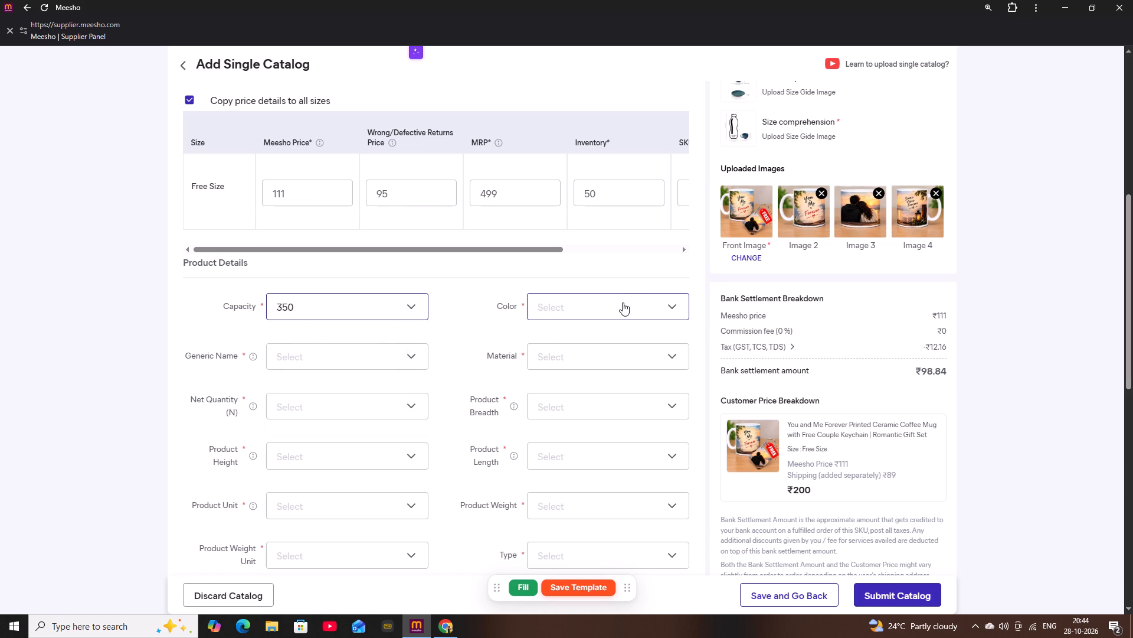
click(623, 302)
click(591, 343)
text(white)
click(574, 357)
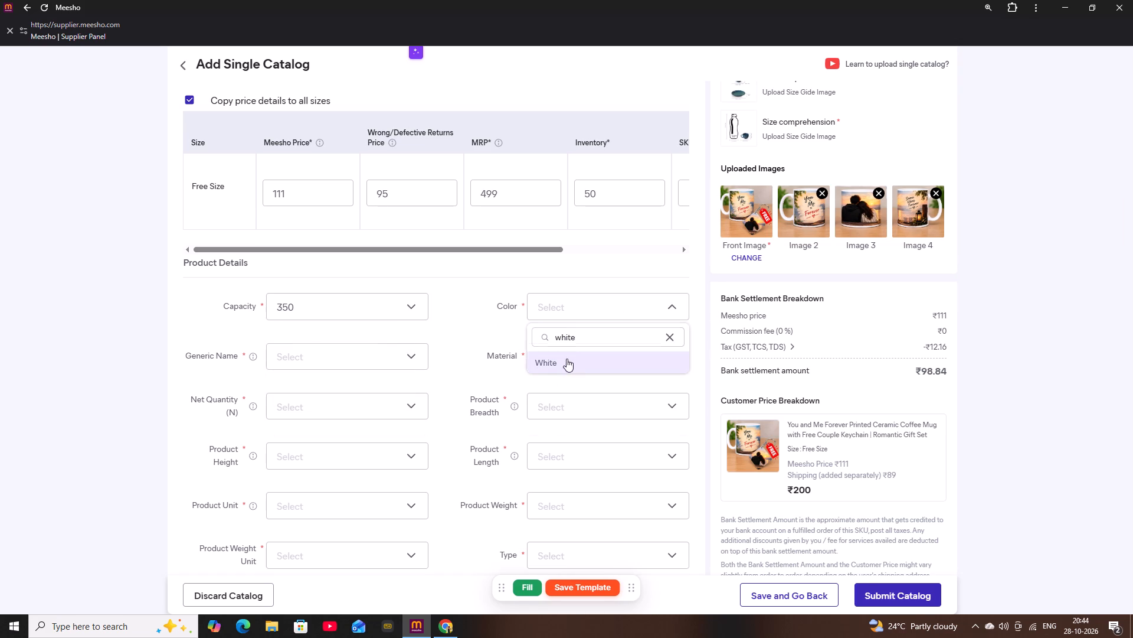
click(381, 349)
scroll(345, 419, down, 1)
click(340, 439)
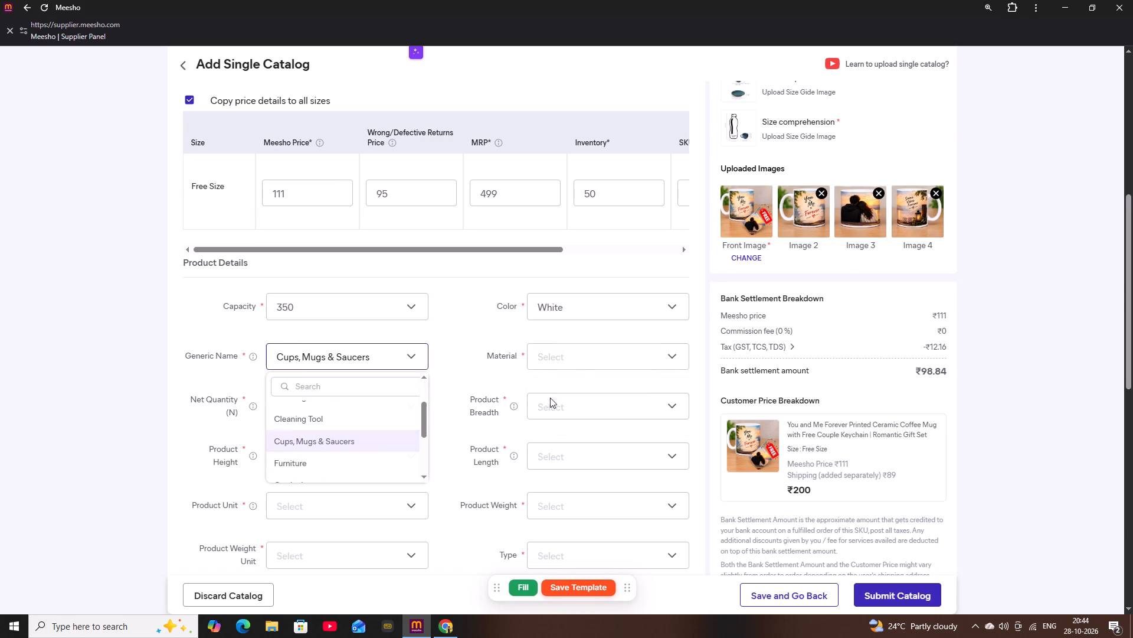
click(584, 368)
scroll(575, 442, down, 1)
click(575, 443)
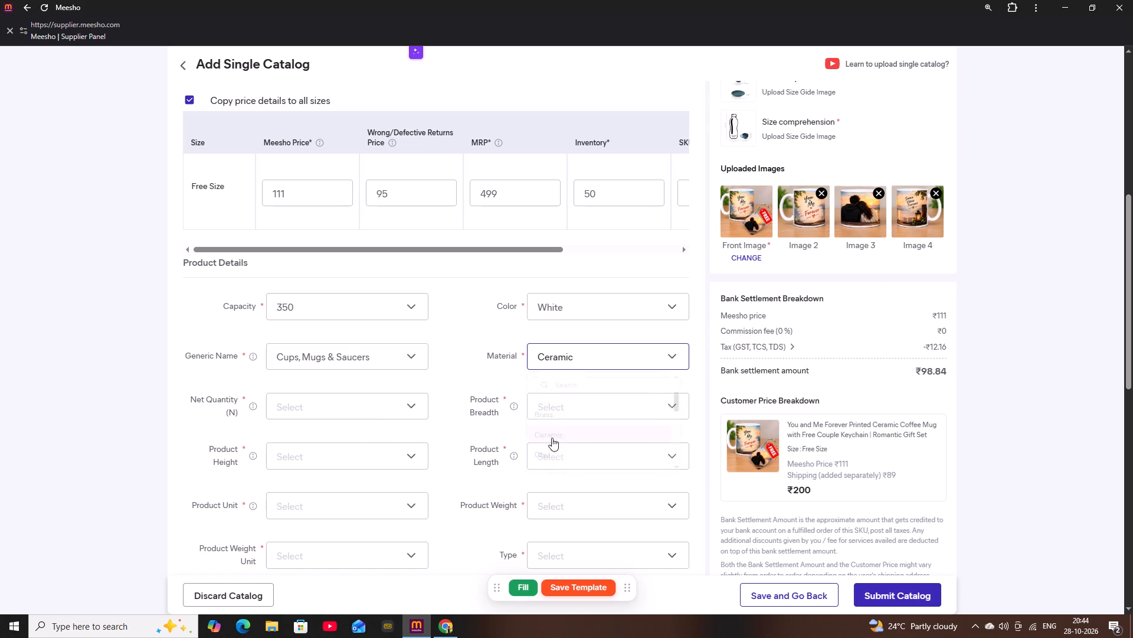
Set the net quantity to Pack Of 1 and the product breadth to 3.5.
click(332, 405)
scroll(325, 488, down, 1)
scroll(326, 475, up, 1)
click(326, 481)
click(573, 401)
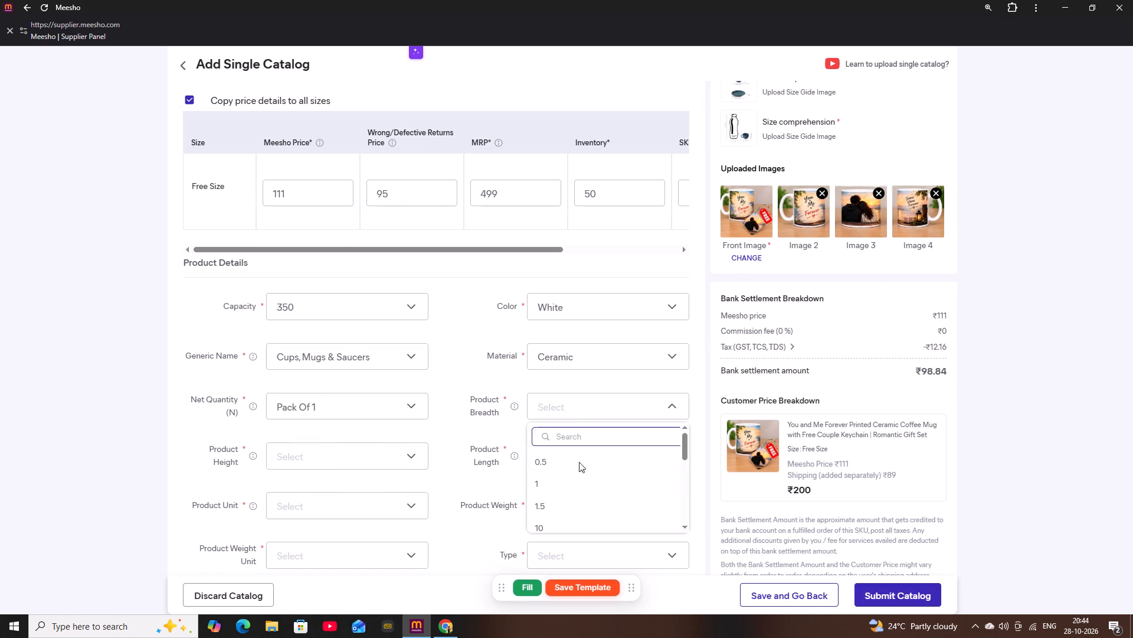
scroll(578, 504, down, 1)
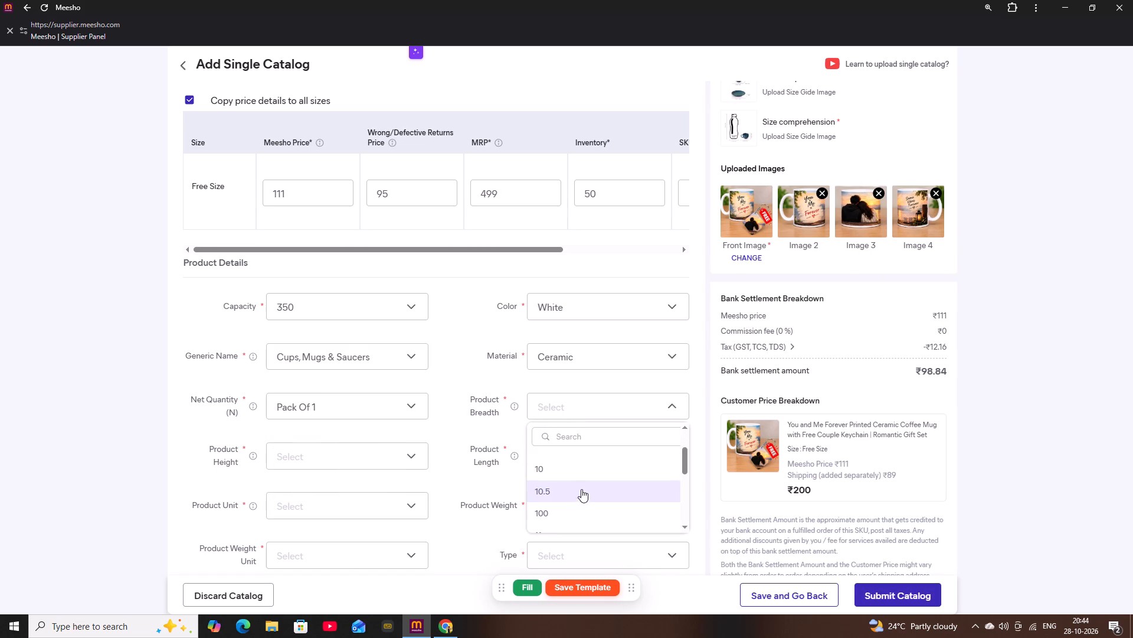
click(592, 438)
text(3.5)
scroll(564, 487, up, 2)
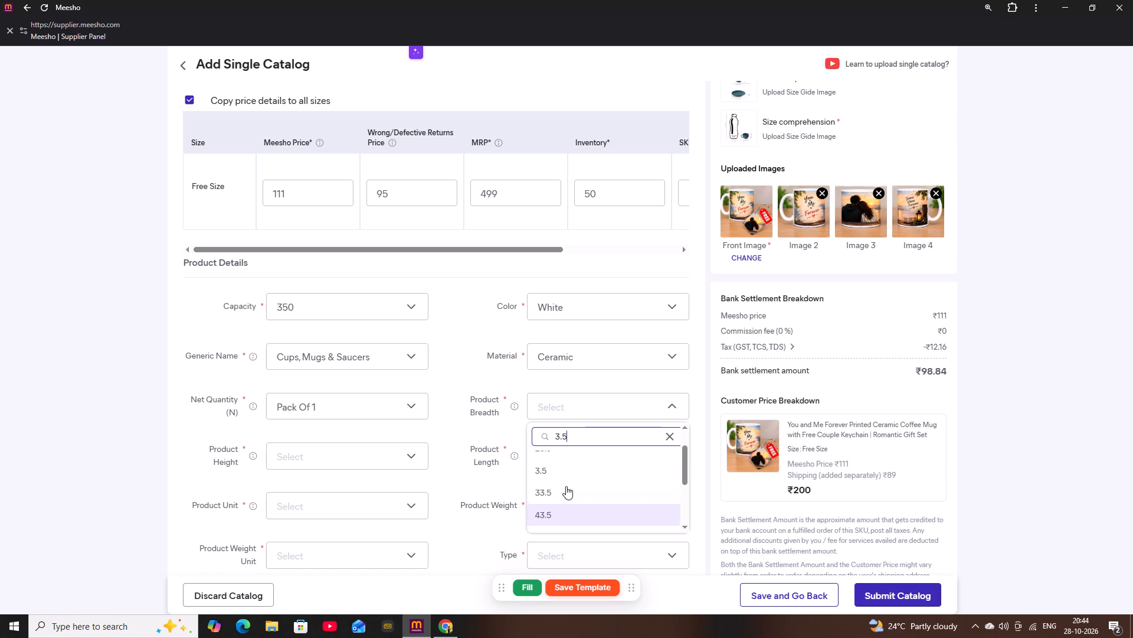
scroll(566, 486, up, 1)
click(565, 503)
Set the product height to 4, the product length to 10 and the product unit to Inch.
click(337, 459)
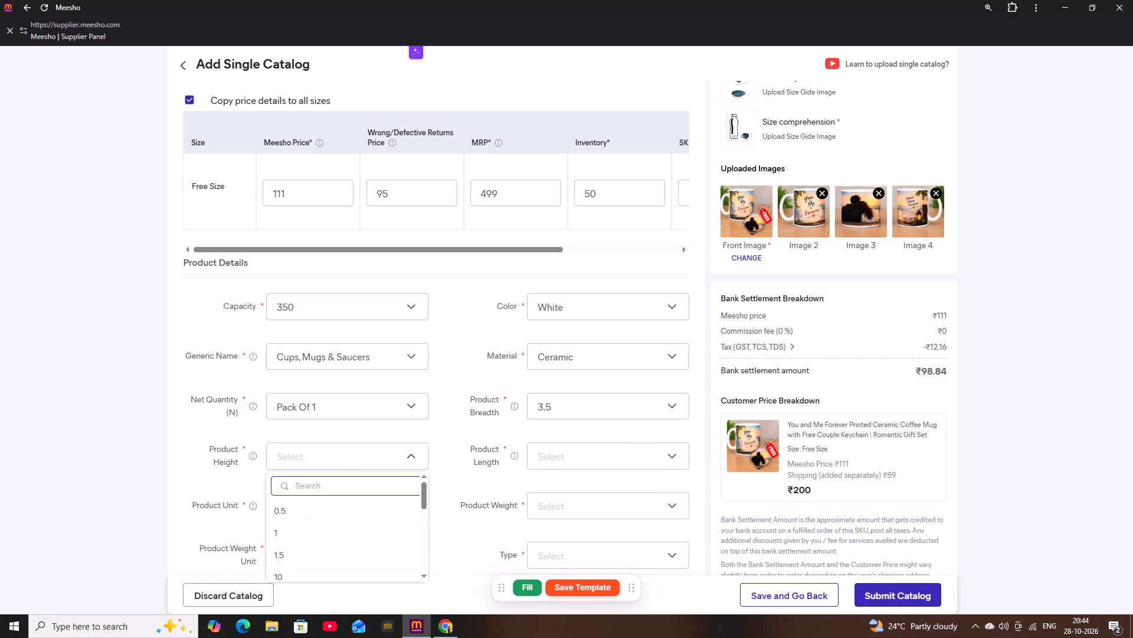
click(343, 490)
key(4)
scroll(322, 550, down, 2)
click(306, 528)
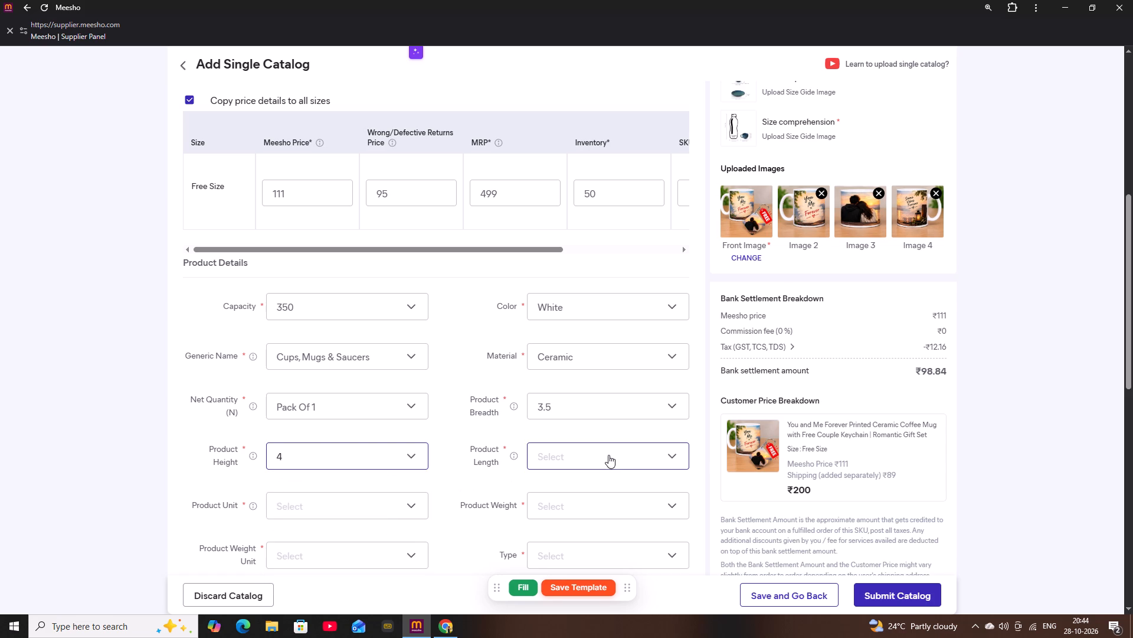
click(610, 454)
click(592, 479)
text(10)
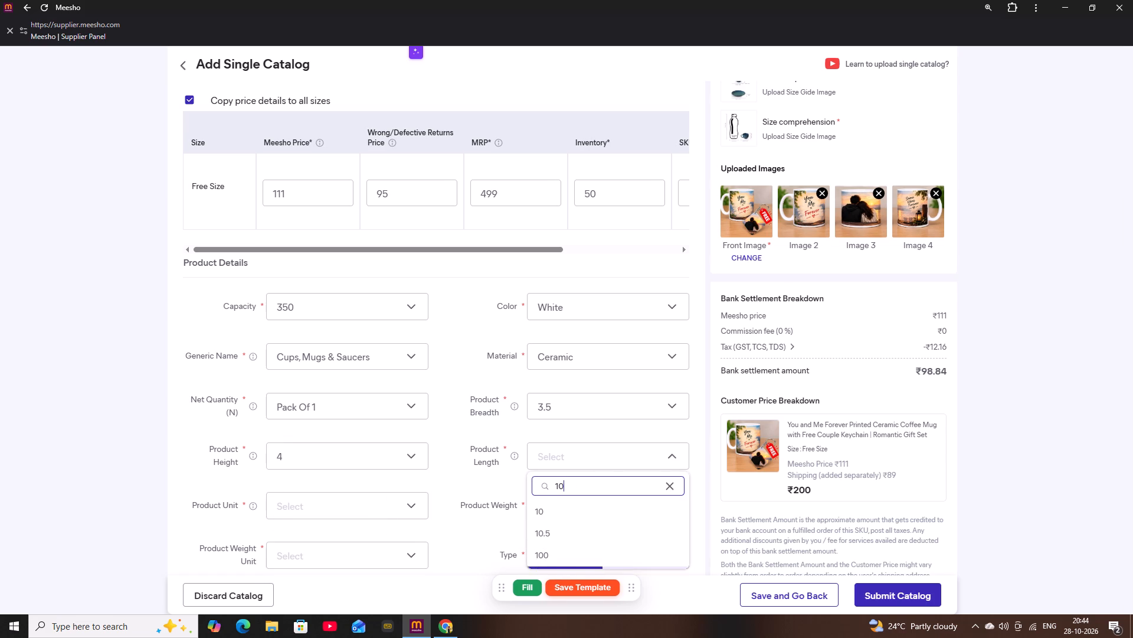
click(638, 522)
scroll(448, 537, down, 2)
scroll(444, 457, down, 1)
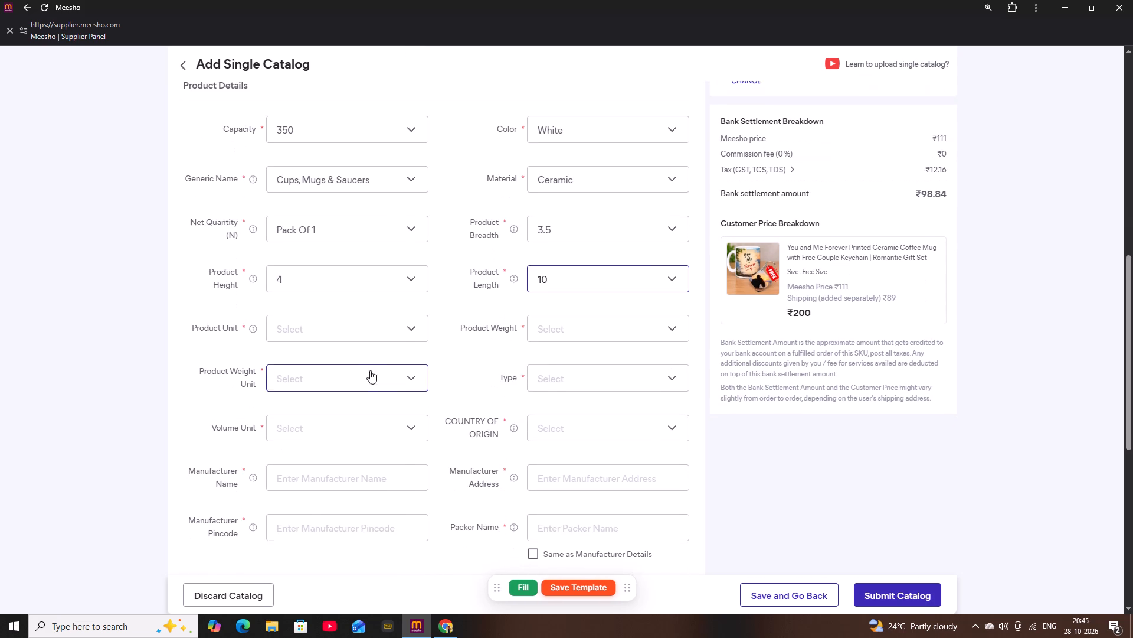
click(371, 328)
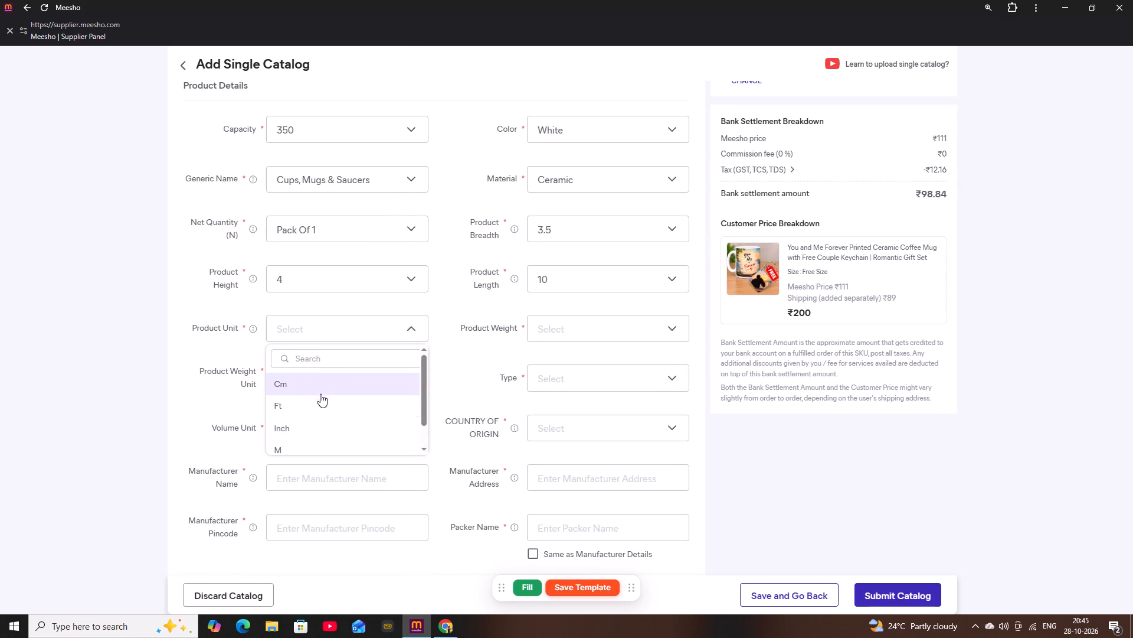
click(309, 425)
Set the product weight to 350 with G as its weight unit.
click(575, 332)
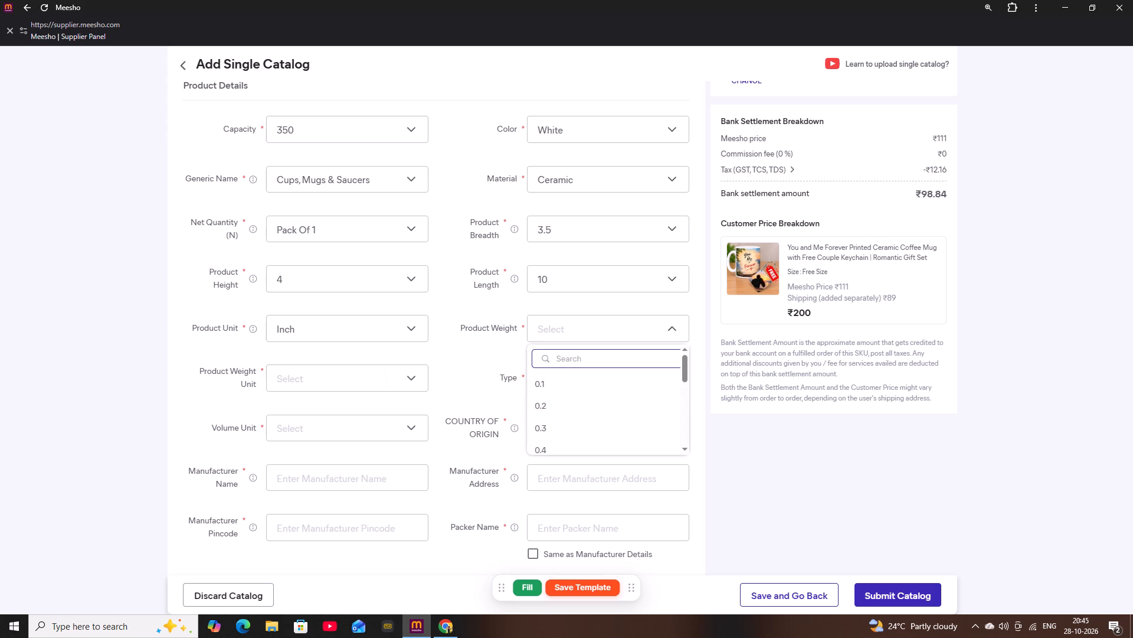
click(589, 366)
text(350)
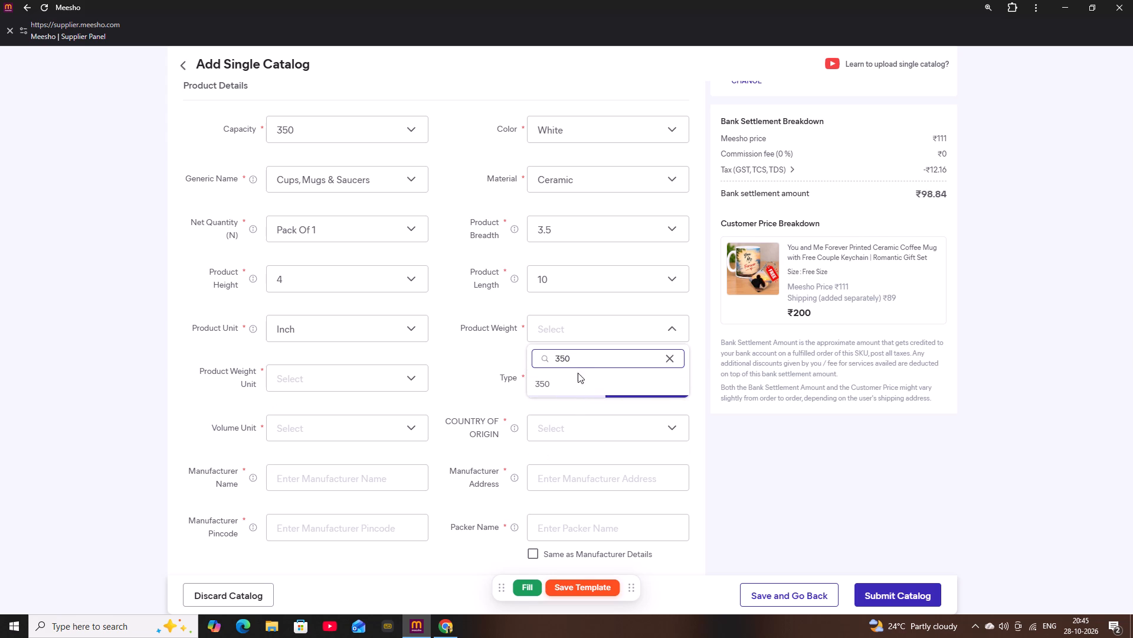
click(568, 389)
click(358, 379)
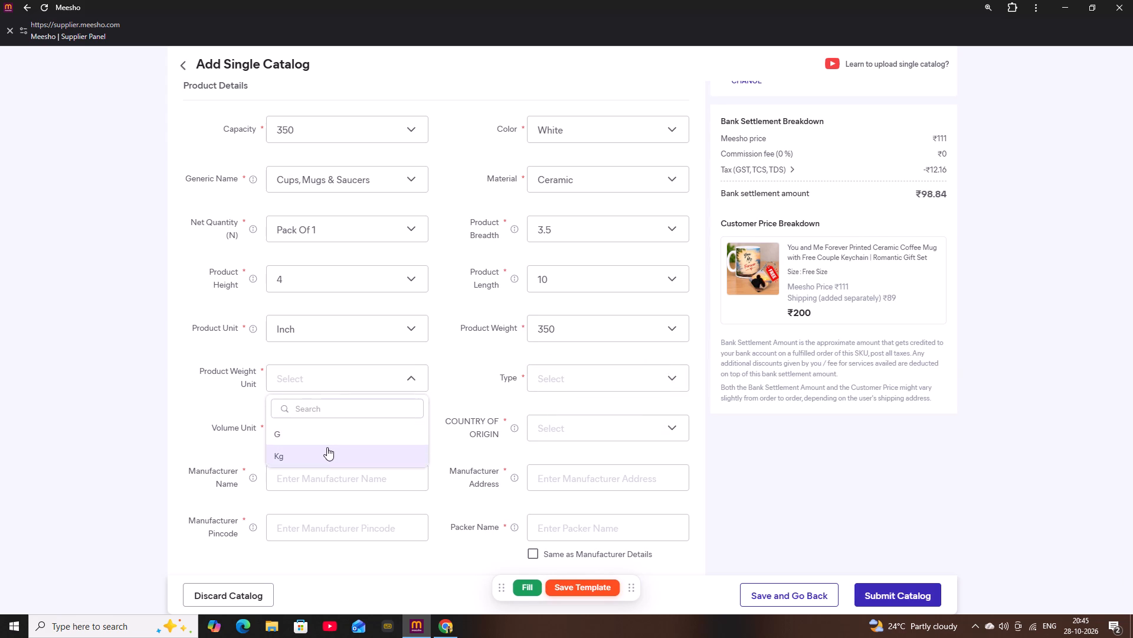
click(332, 428)
Set the type to Coffee Mug, the volume unit to ml and the country of origin to India.
click(633, 377)
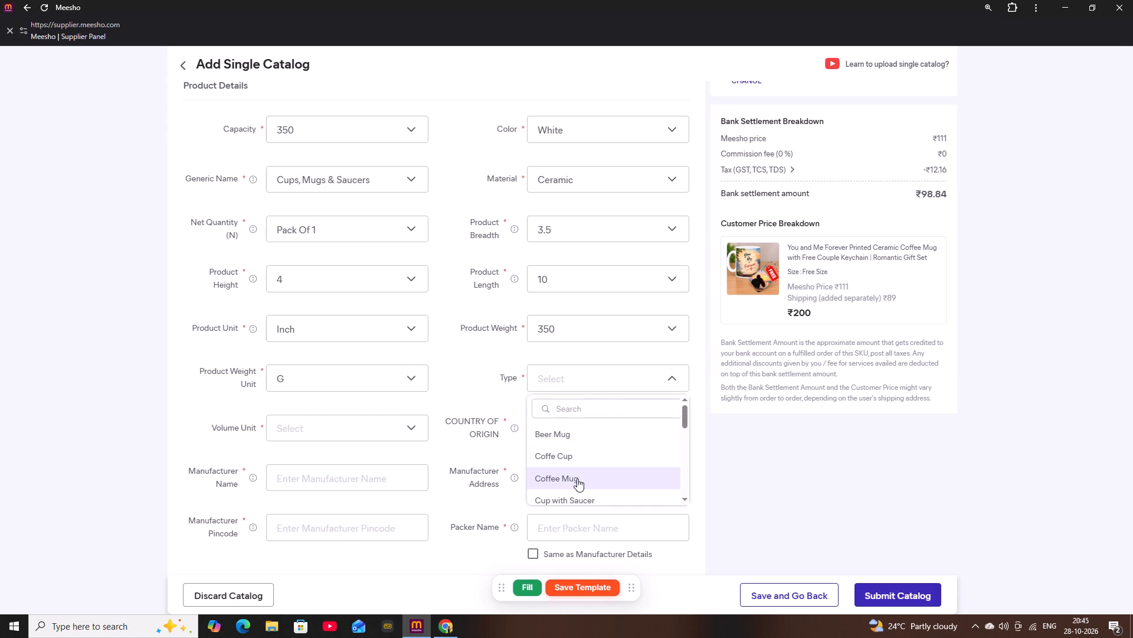
click(577, 479)
scroll(428, 435, down, 1)
drag(374, 349, 370, 355)
click(365, 367)
click(332, 447)
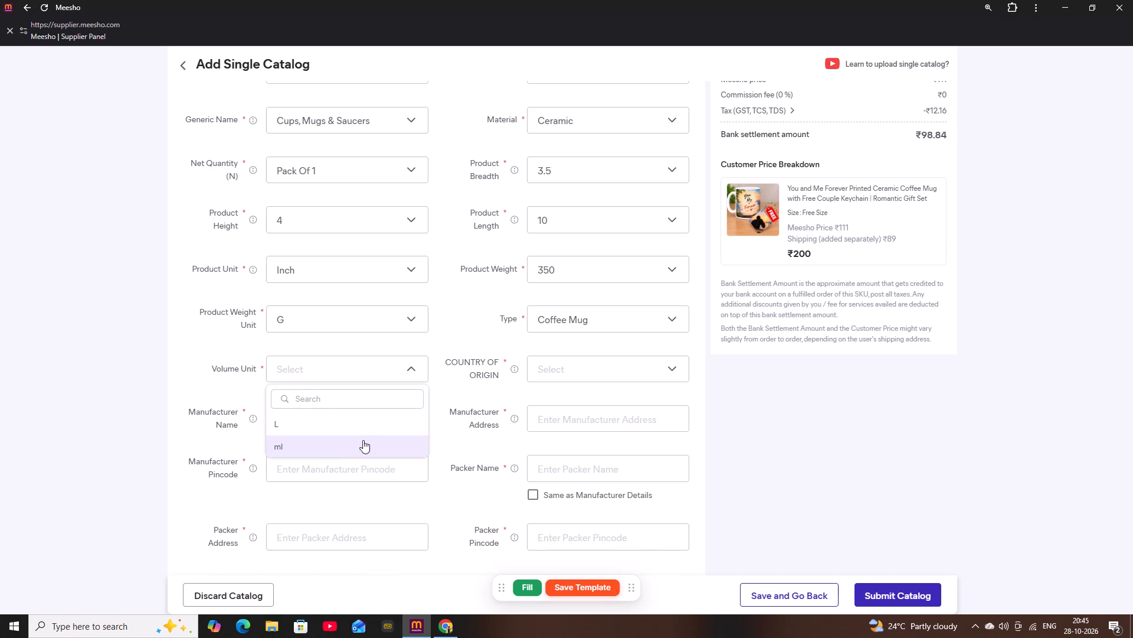
click(636, 369)
click(615, 428)
Enter Sharma Fashions Hub as manufacturer with its saved address and pincode, and reuse the manufacturer details for the packer.
click(395, 414)
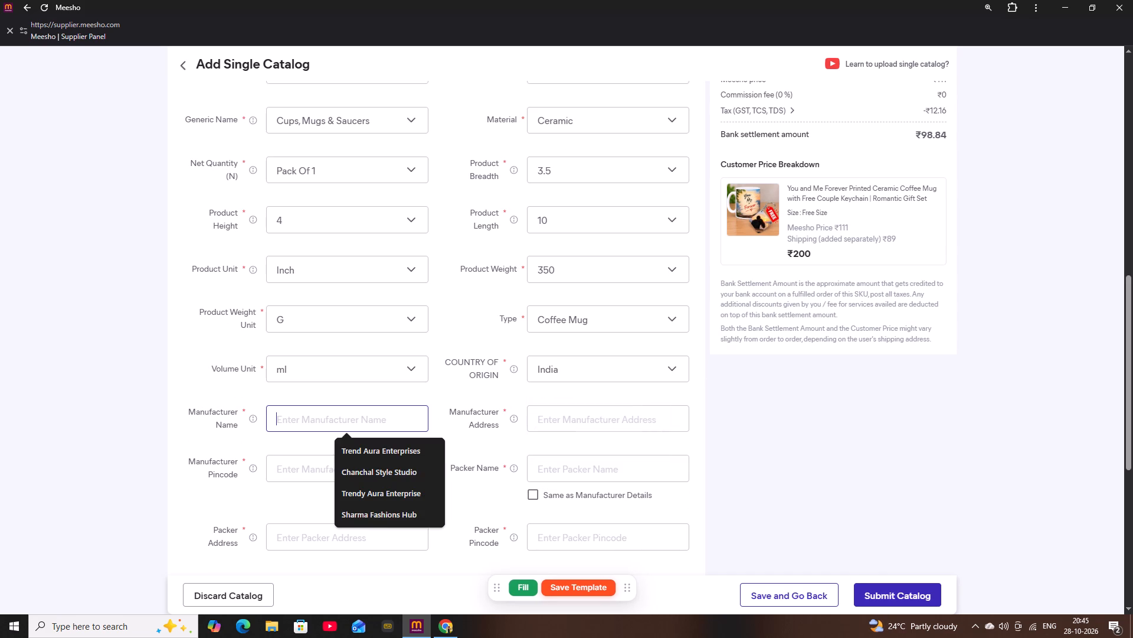
click(381, 515)
click(617, 429)
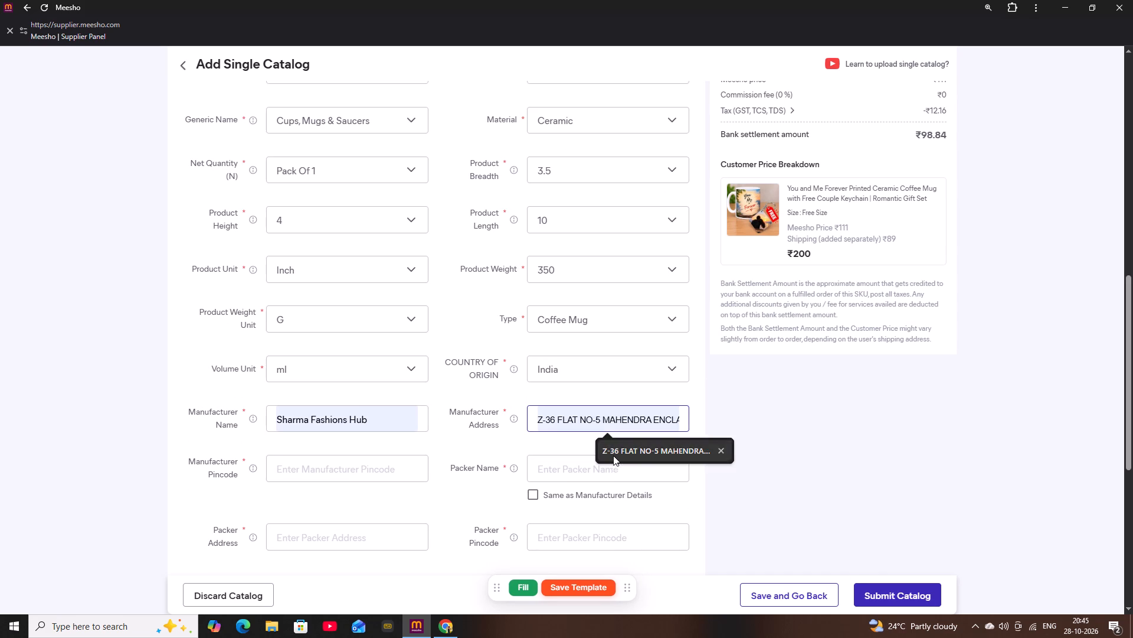
click(613, 455)
click(402, 472)
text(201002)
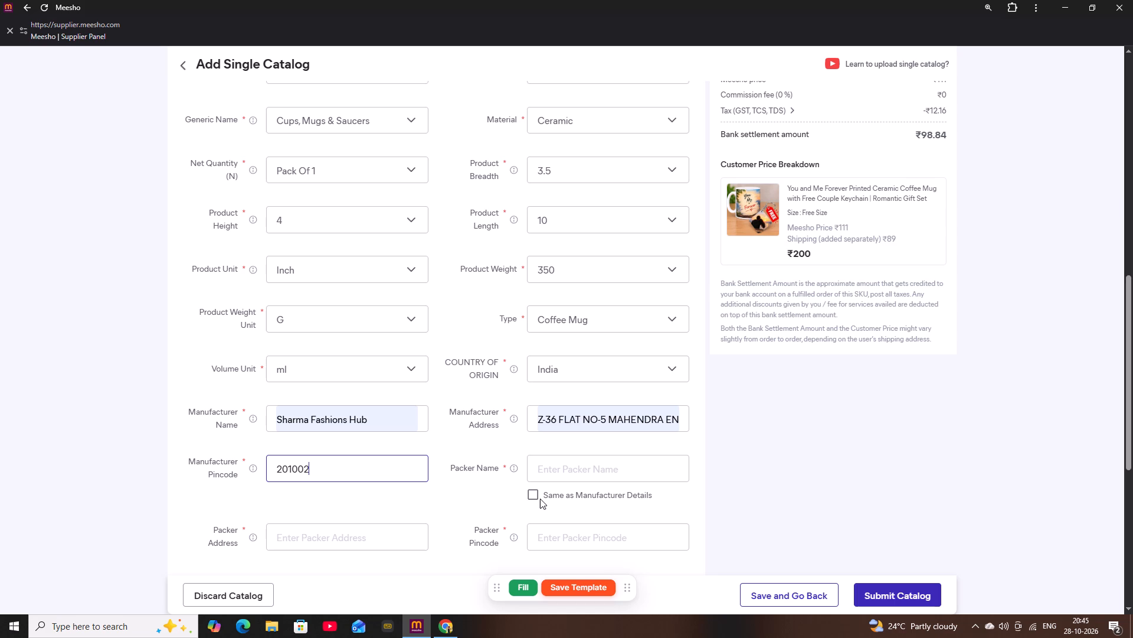
click(538, 497)
click(538, 497)
Set the Add Ons attribute under Other Attributes to Key Chain.
drag(1132, 447, 1132, 445)
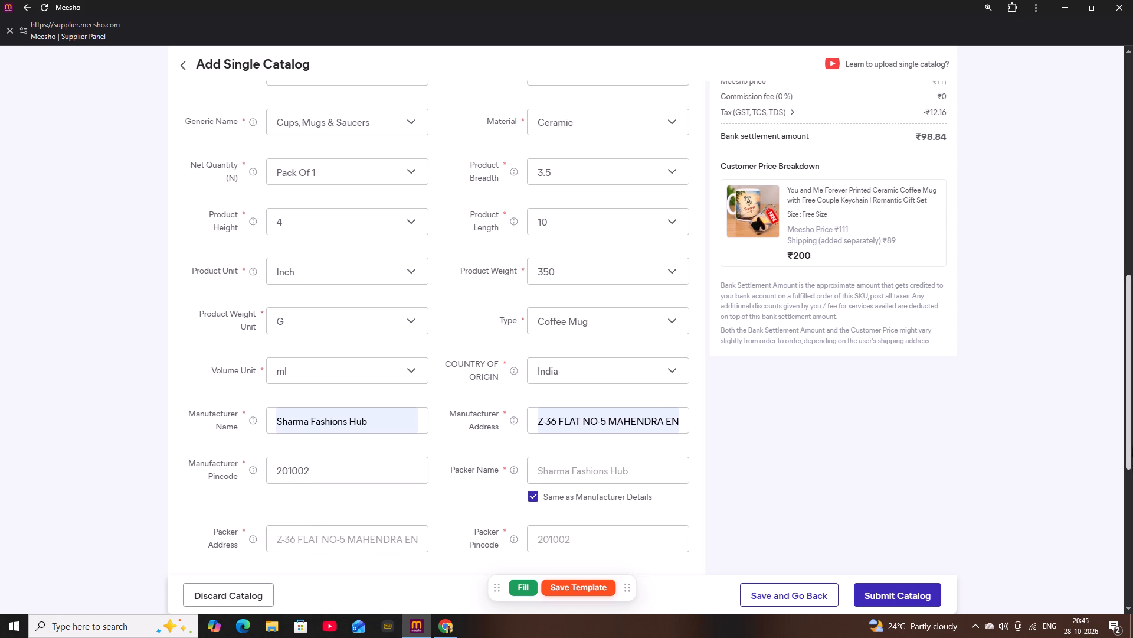
drag(1132, 445, 1132, 516)
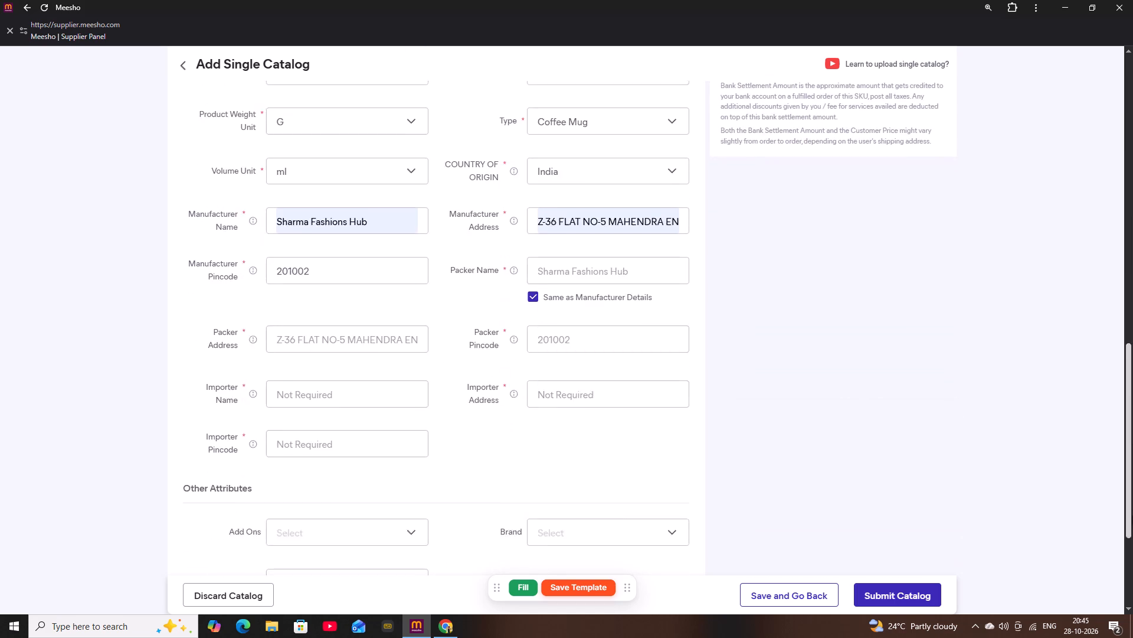
drag(1132, 516, 1107, 572)
click(403, 351)
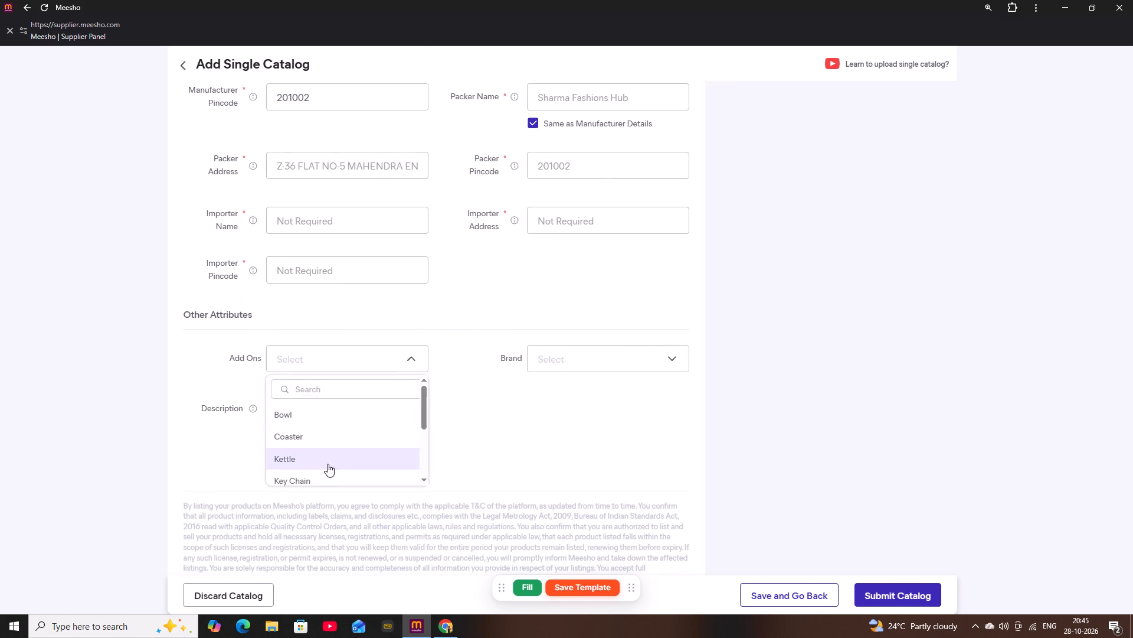
click(323, 472)
click(354, 407)
click(445, 634)
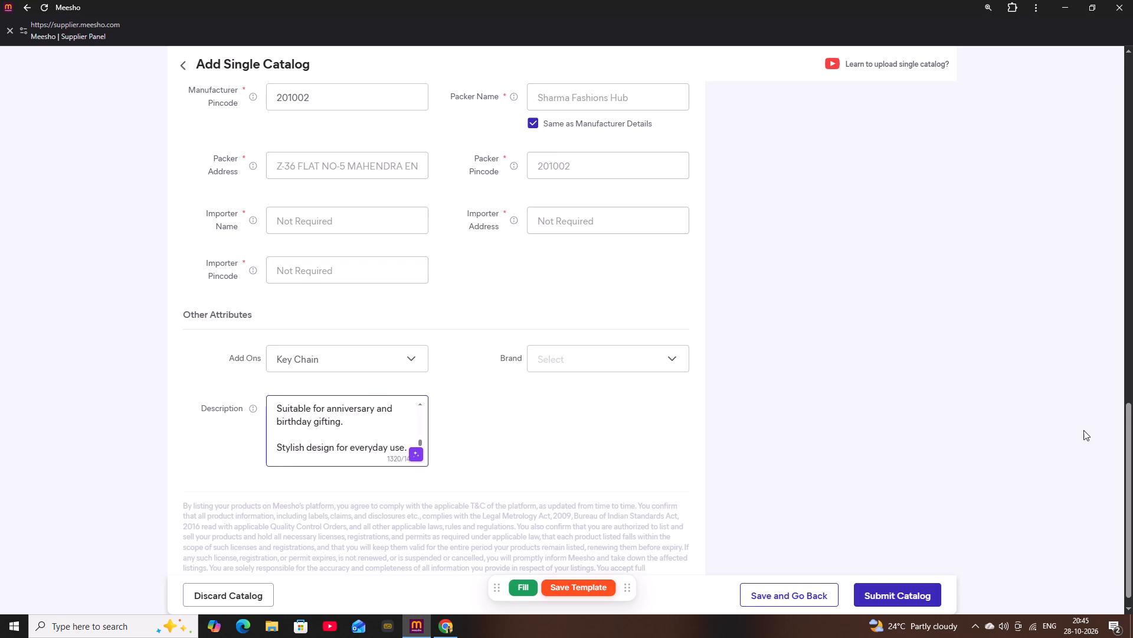
From the Lisstify image library, upload Image 4 of the panda keychain batch as the catalog's front image.
drag(1132, 461, 1132, 210)
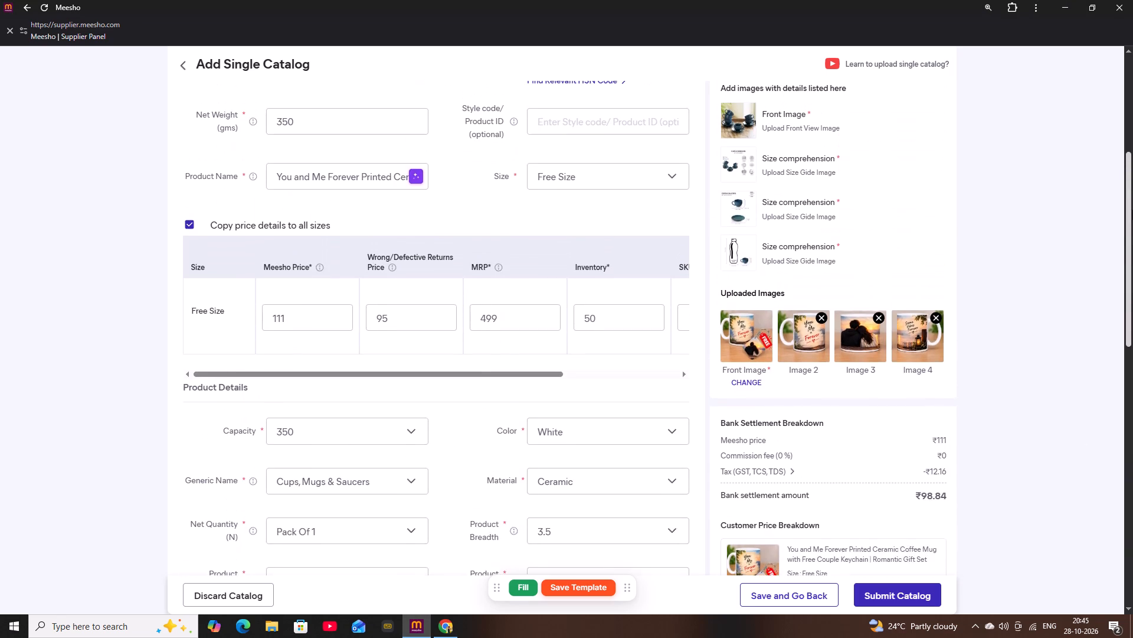
drag(1132, 210, 1131, 254)
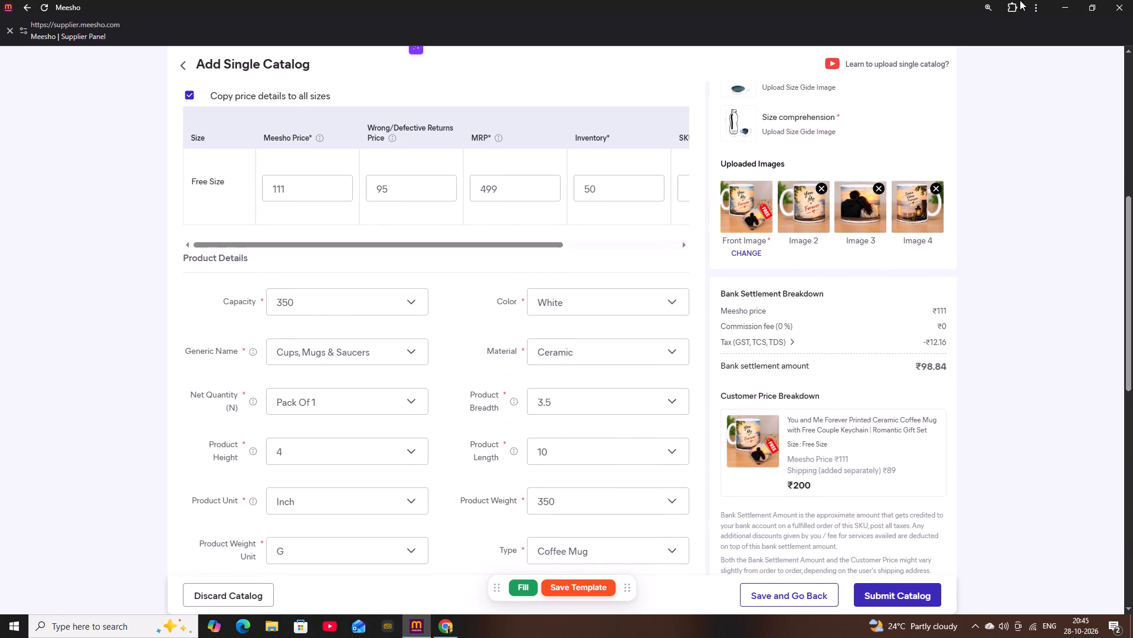
click(1010, 8)
click(934, 90)
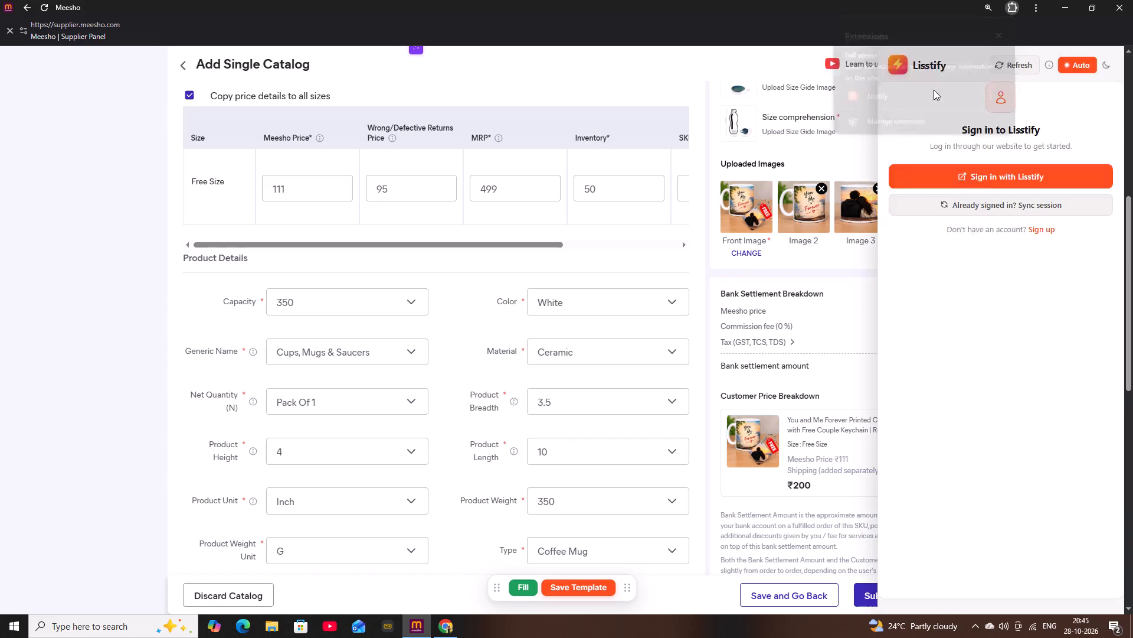
click(1090, 161)
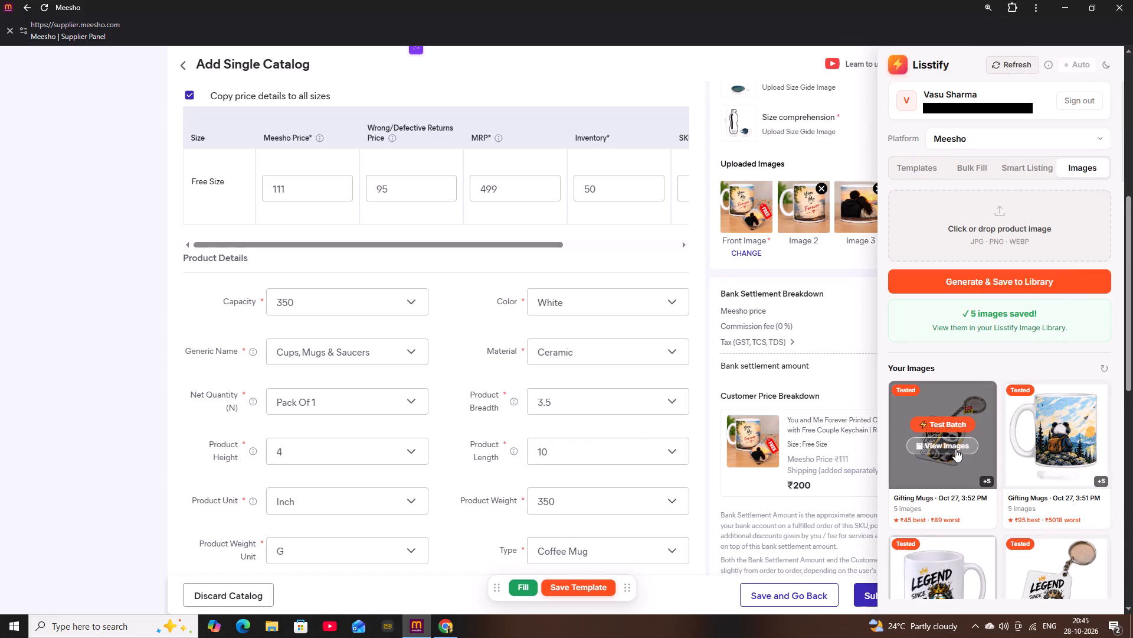
click(955, 449)
click(1098, 402)
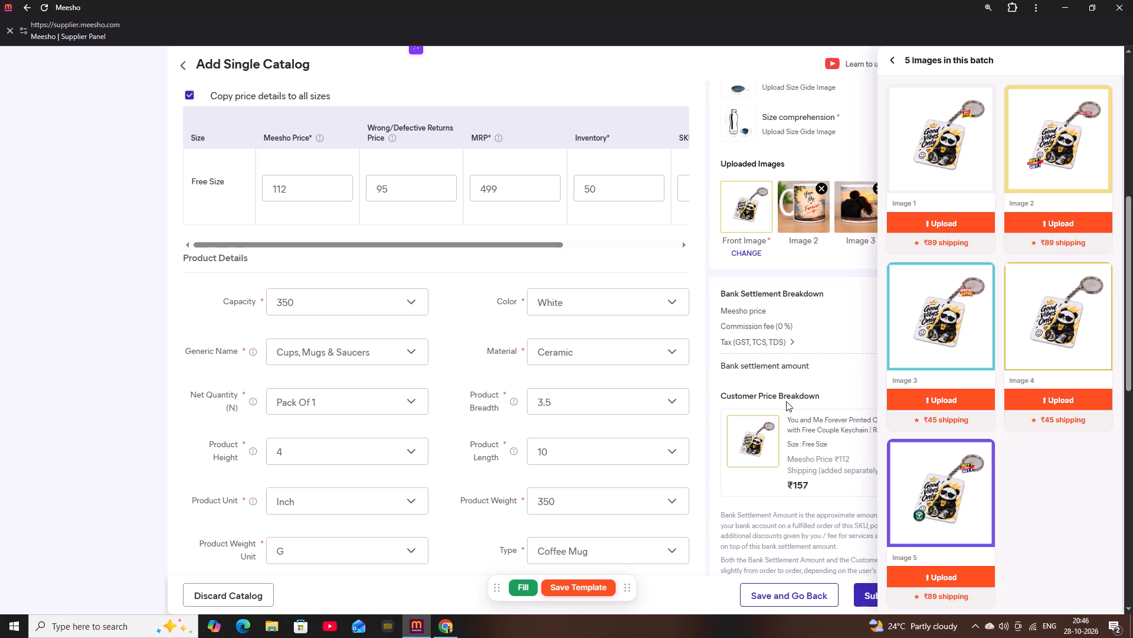
click(771, 398)
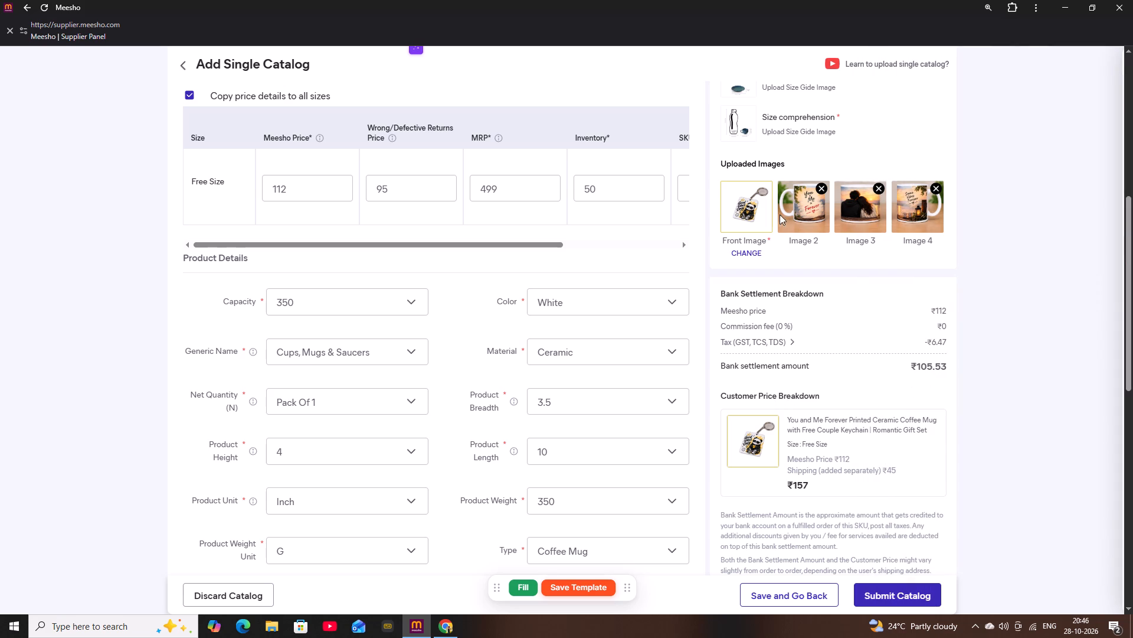
Replace the catalog's front image with picture 24 from the USB drive's Pictures folder.
click(752, 249)
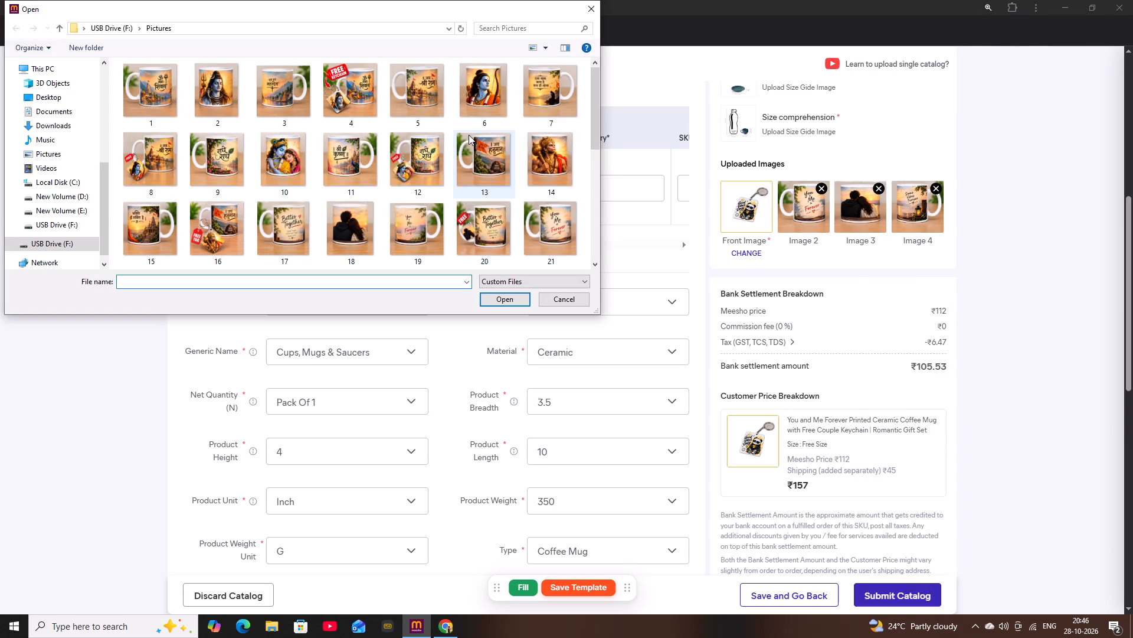
scroll(464, 223, down, 1)
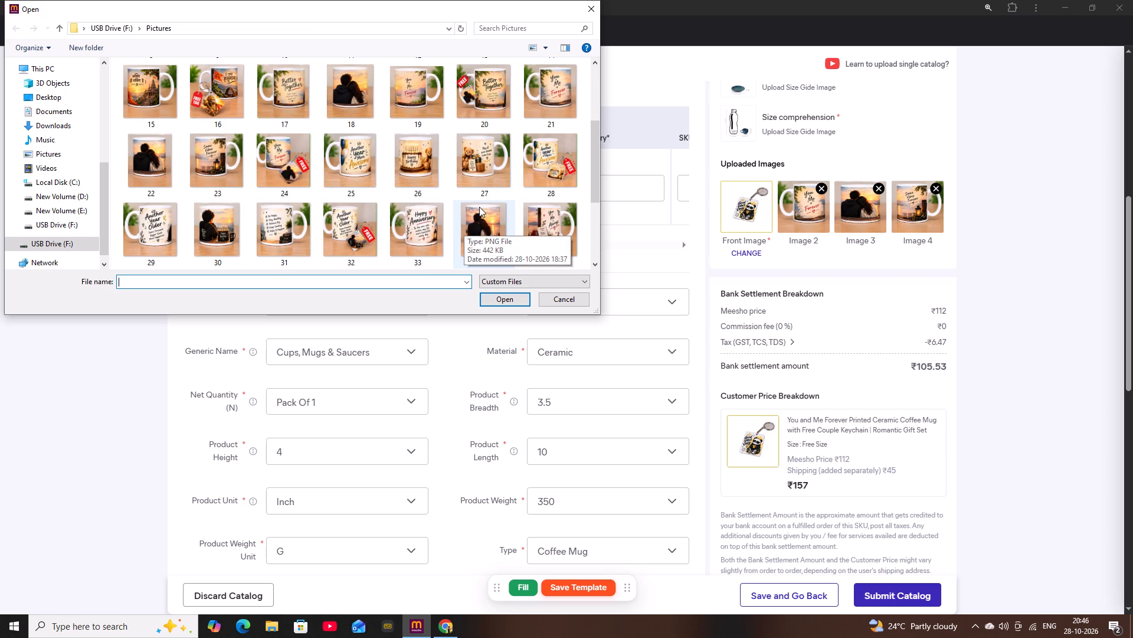
click(273, 164)
click(494, 298)
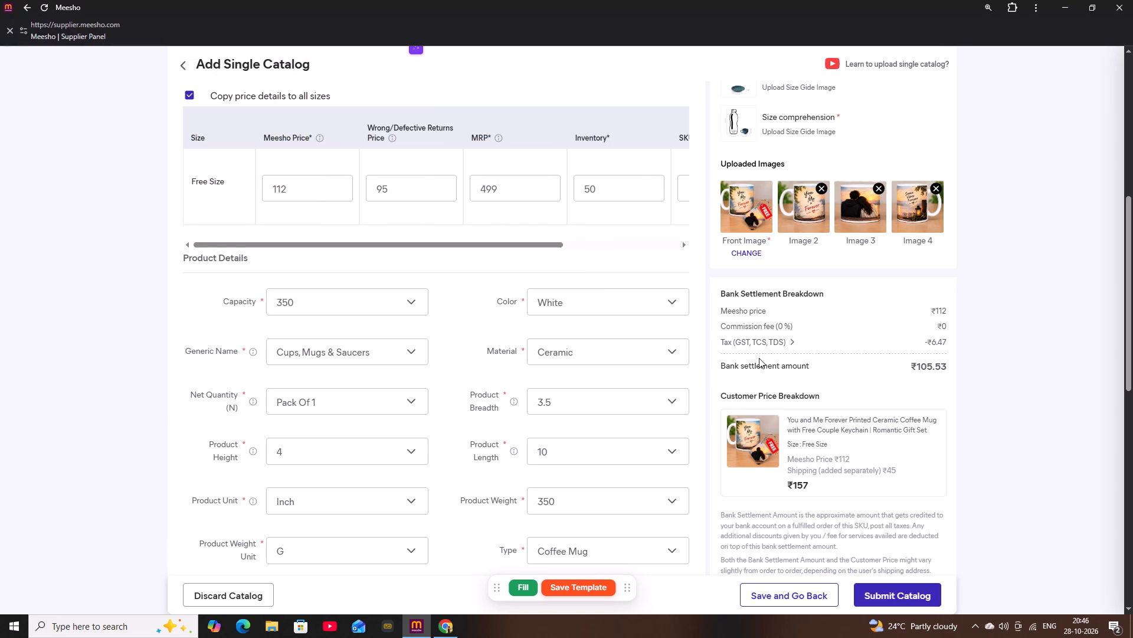
Start submitting the catalog, accept the not-branded declaration, and review the flagged words in the product name and description without updating.
click(895, 592)
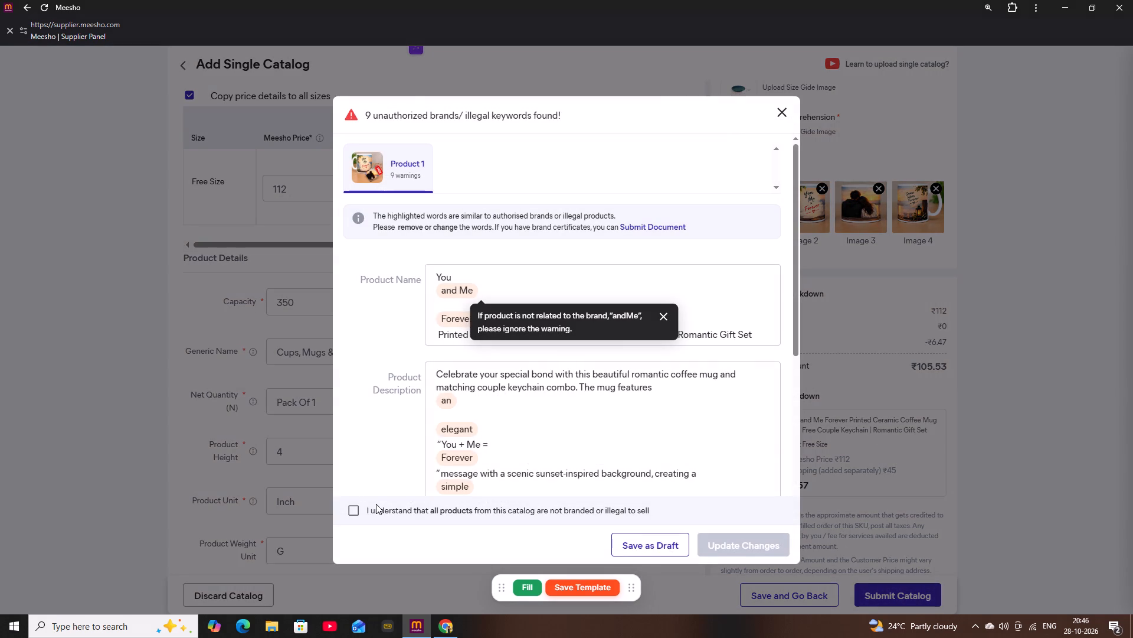
click(351, 507)
click(348, 509)
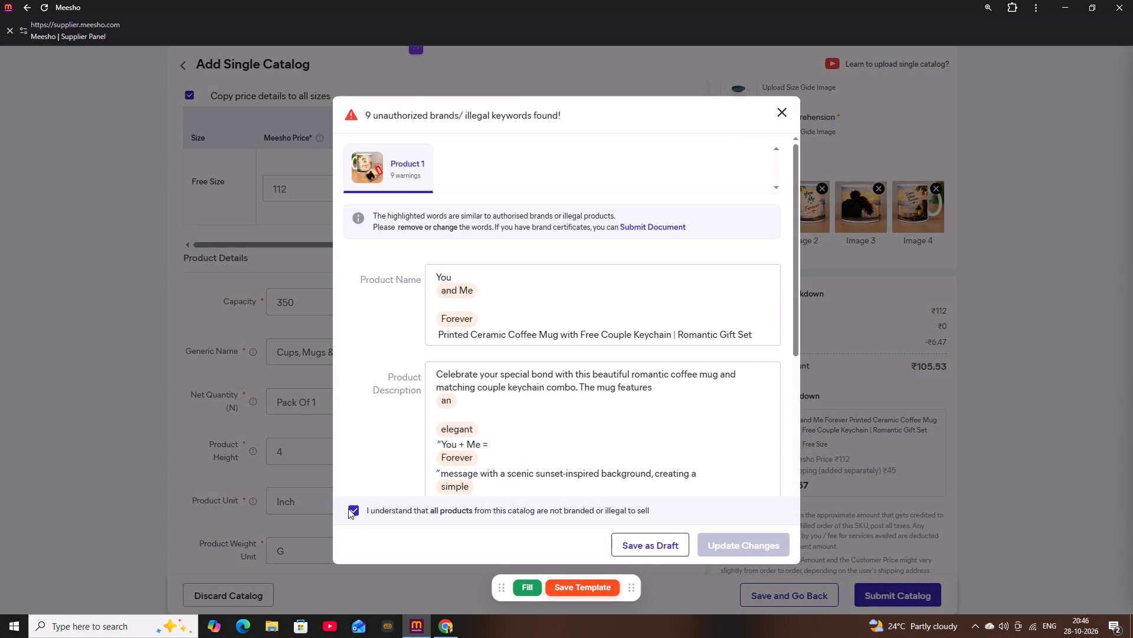
scroll(670, 414, down, 4)
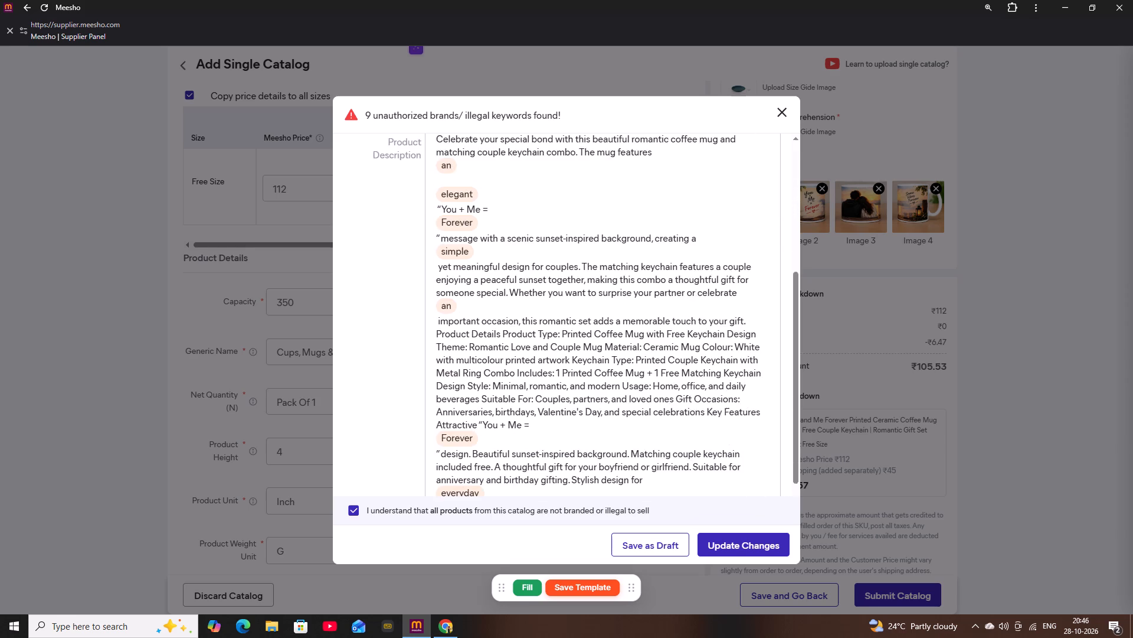
scroll(639, 404, down, 5)
scroll(640, 401, up, 9)
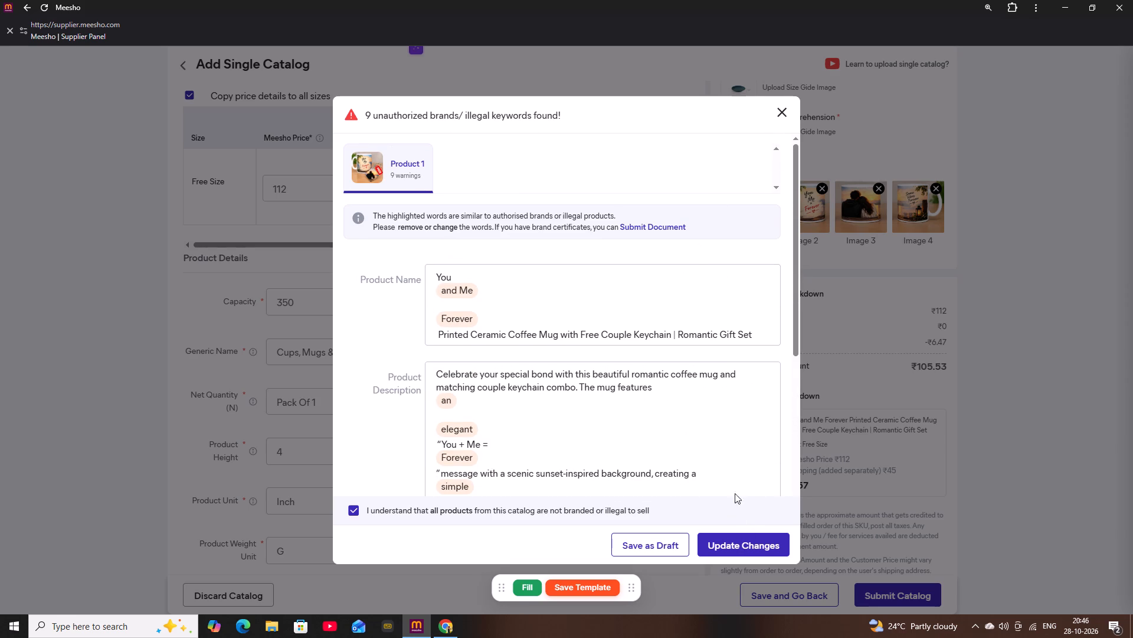
click(782, 105)
Replace "and" with "&" in the product name so it begins "You & Me Forever".
scroll(647, 434, up, 4)
scroll(540, 356, up, 1)
click(308, 341)
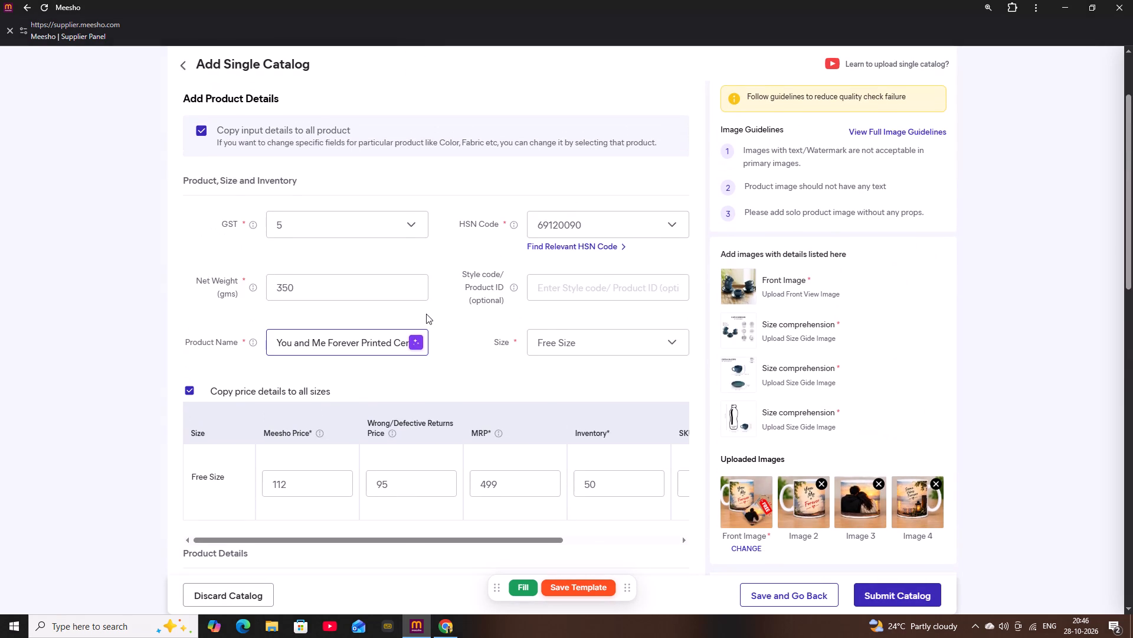
key(BackSpace)
key(BackSpace)
key(BackSpace)
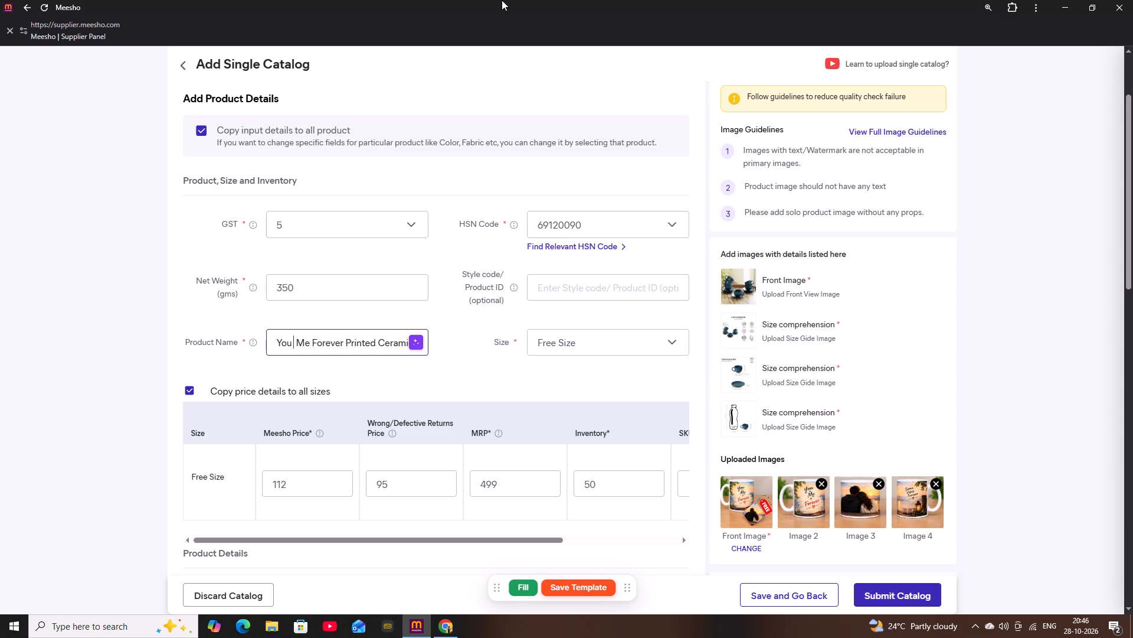
key(shift+ampersand)
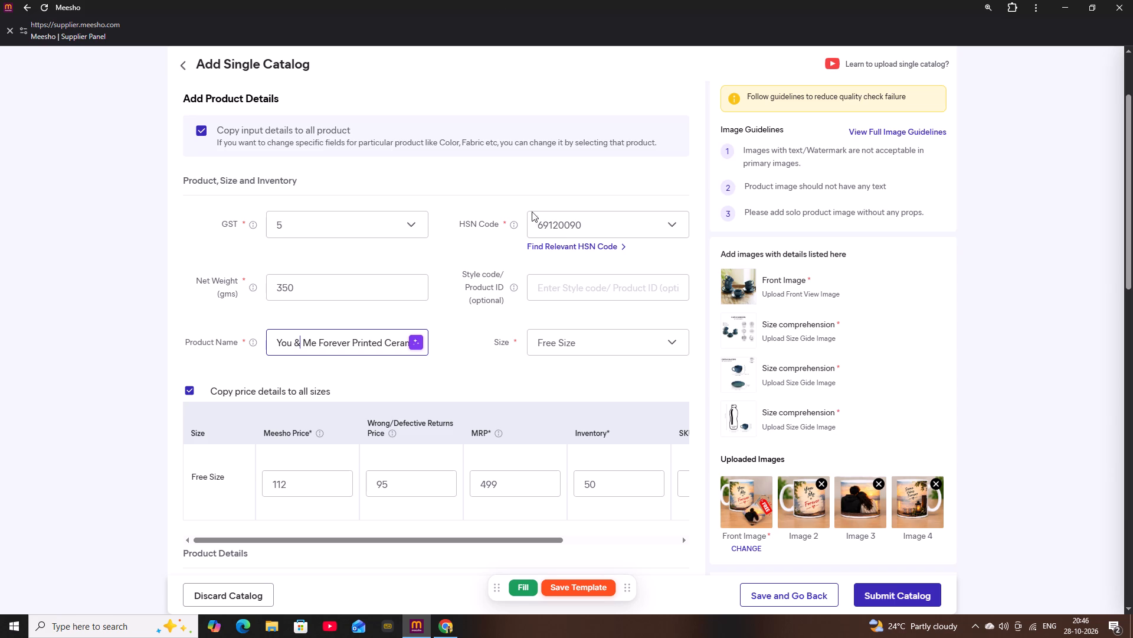
Submit the catalog for quality check, declaring its products not branded or illegal, and dismiss the visibility suggestions.
click(896, 590)
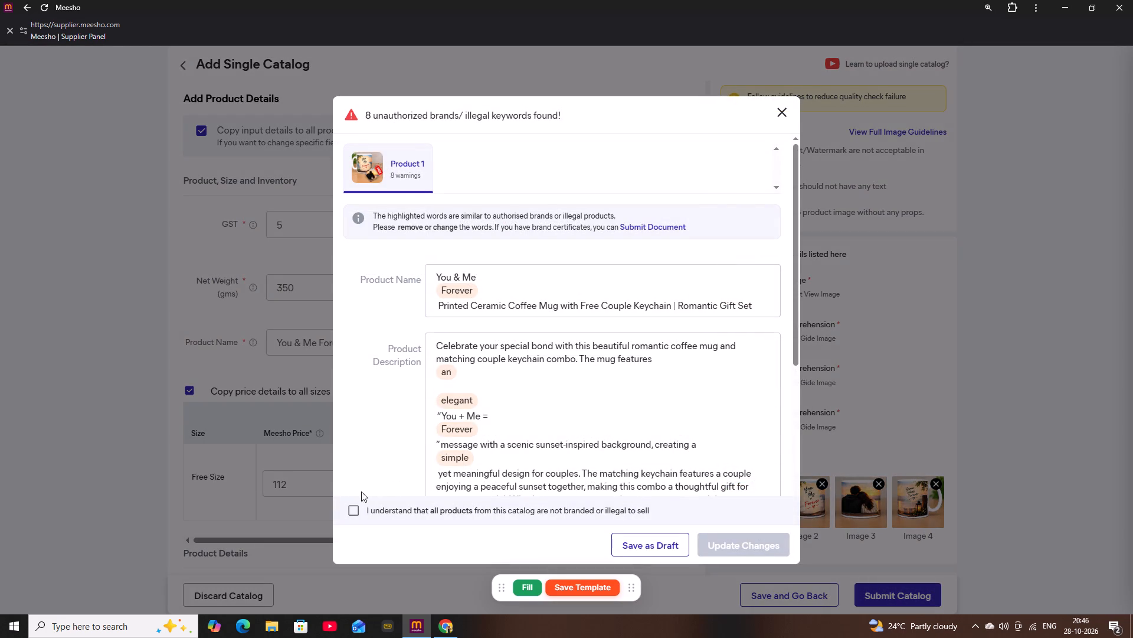
click(352, 507)
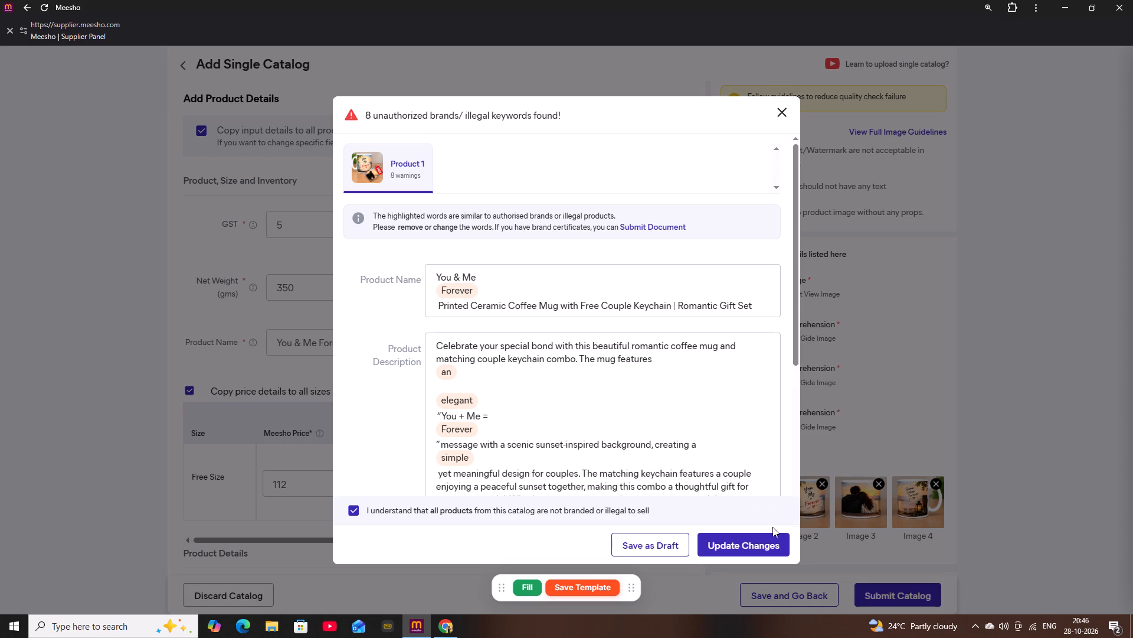
click(755, 536)
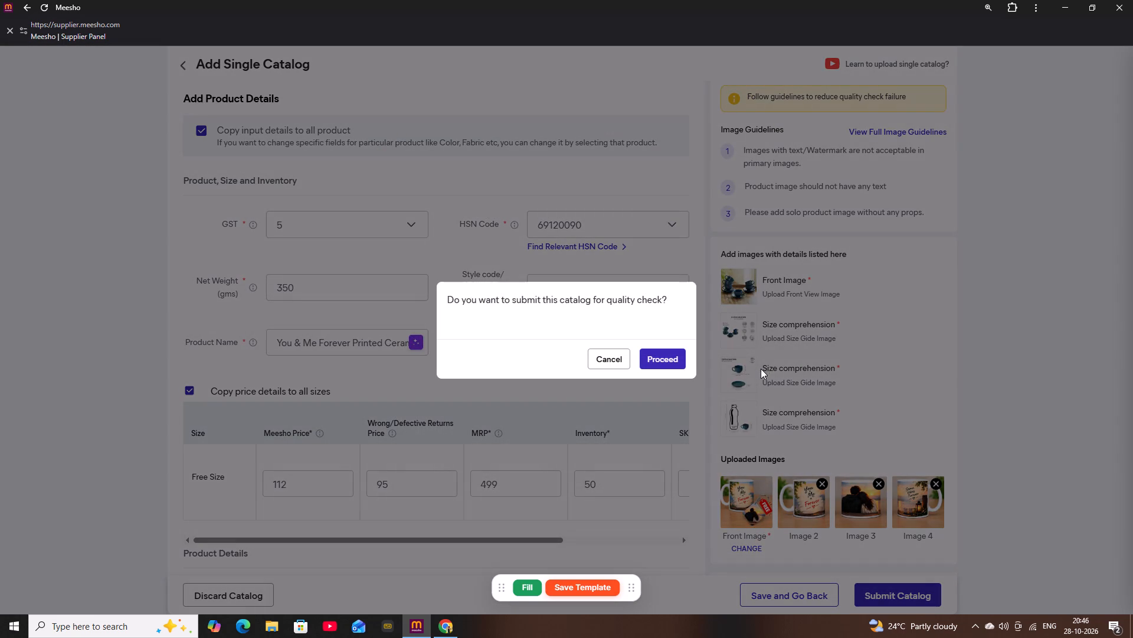
click(663, 362)
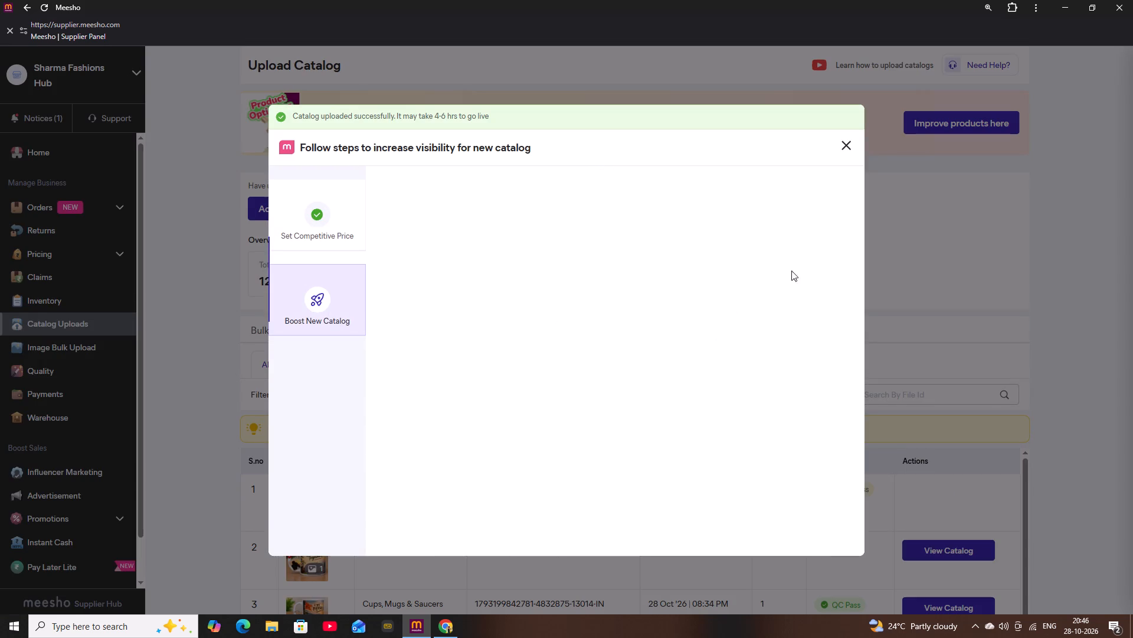
click(842, 142)
scroll(681, 414, down, 1)
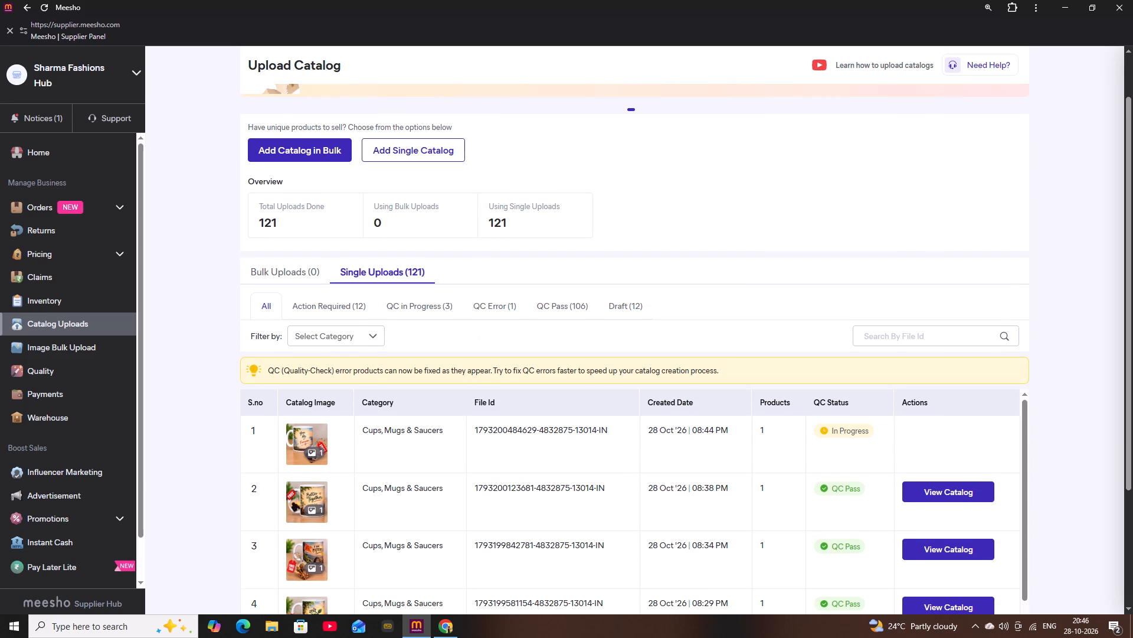
click(454, 145)
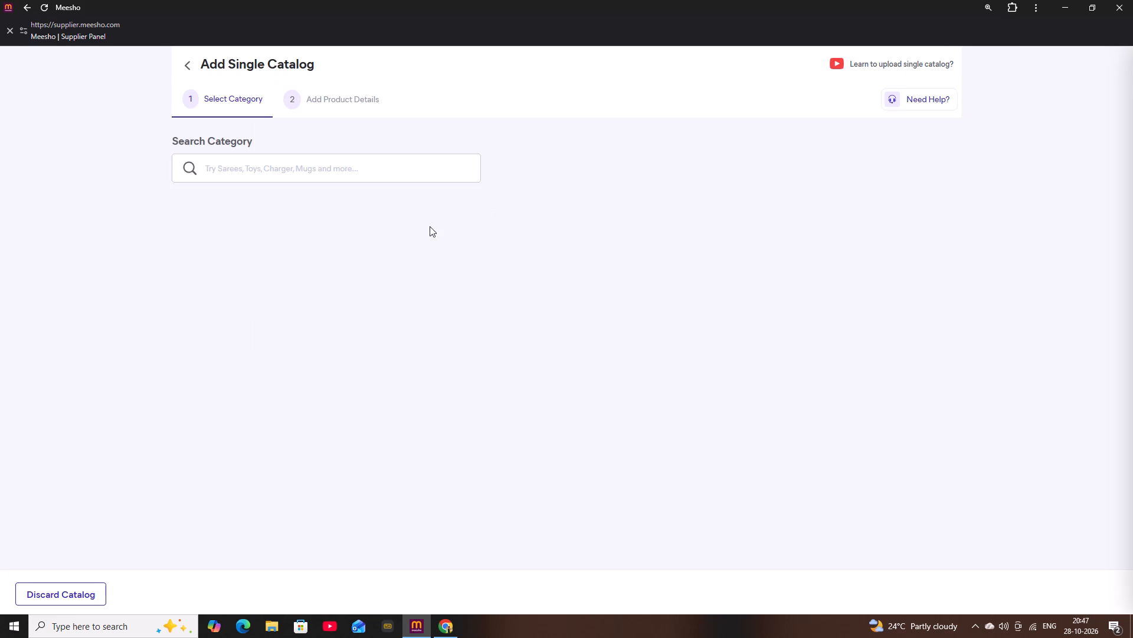
click(446, 227)
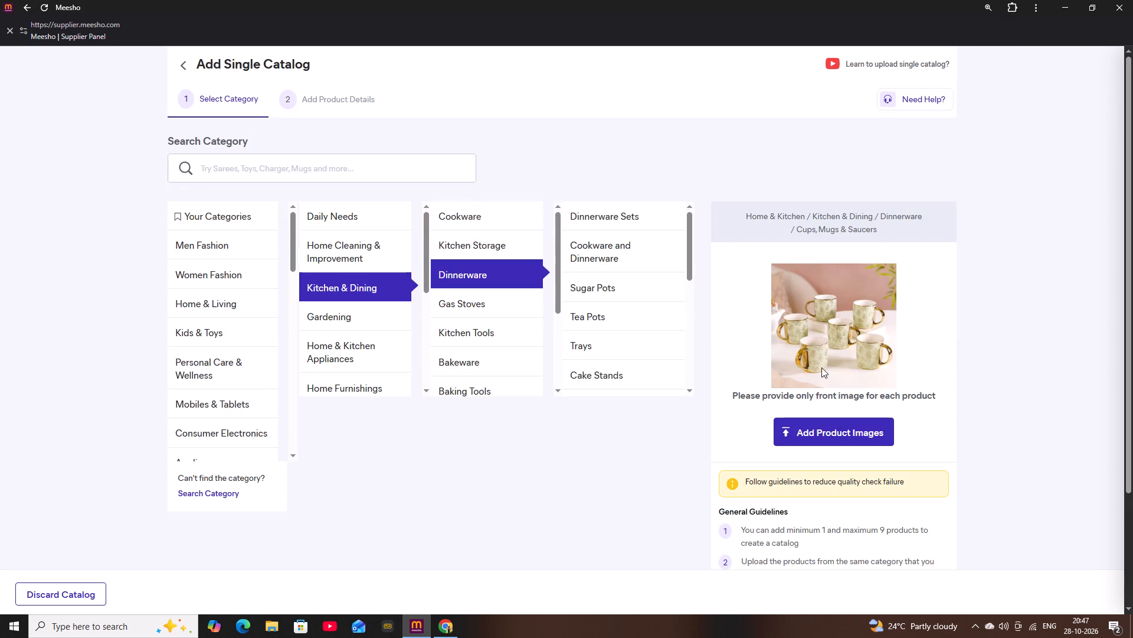
click(859, 435)
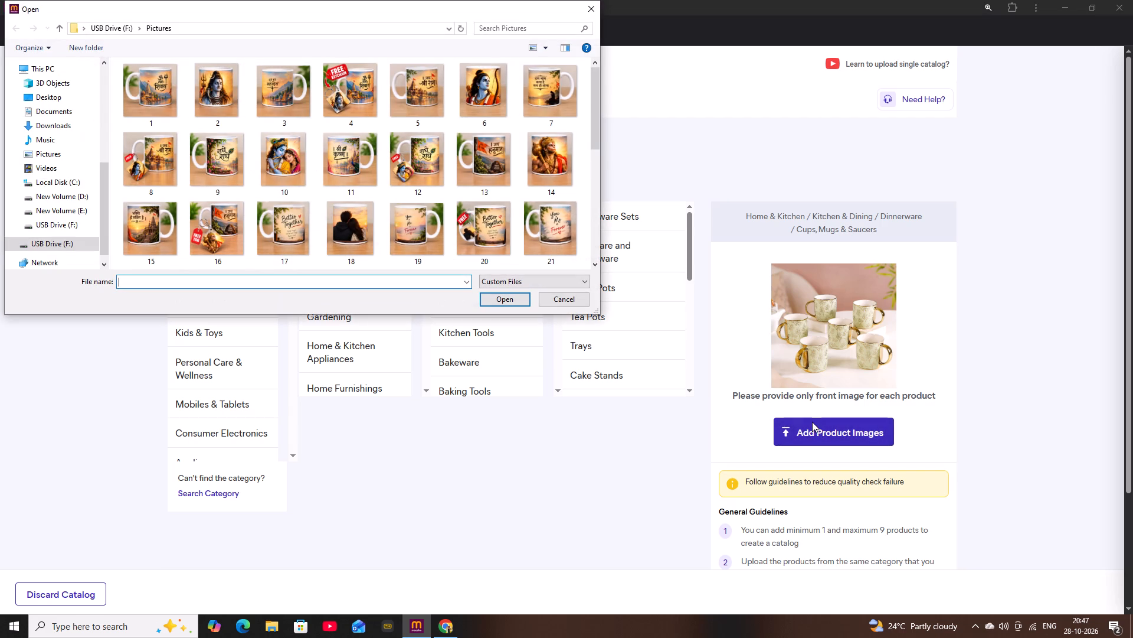
scroll(517, 195, down, 1)
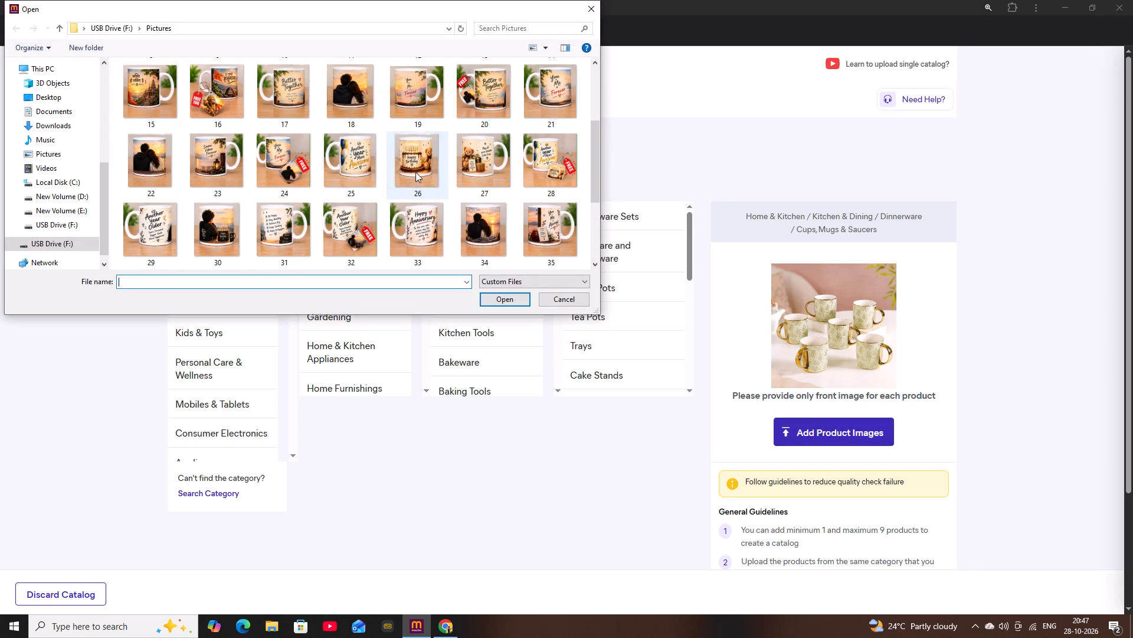
click(538, 159)
click(515, 301)
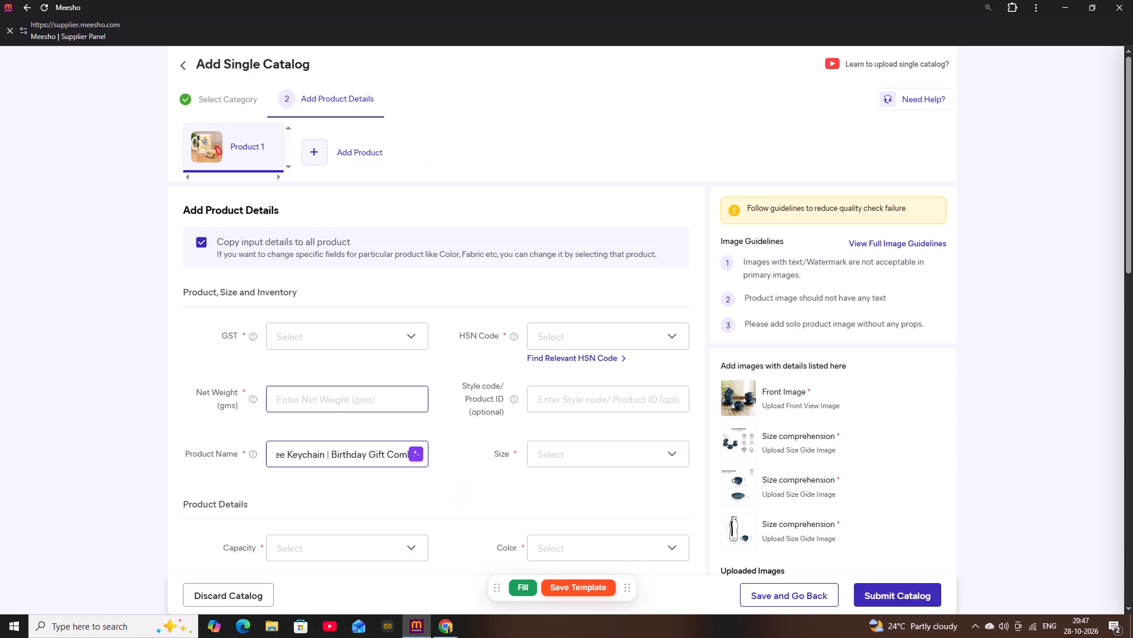
Set the net weight to 350 g, GST to 5 and the HSN code to 69120090.
click(351, 403)
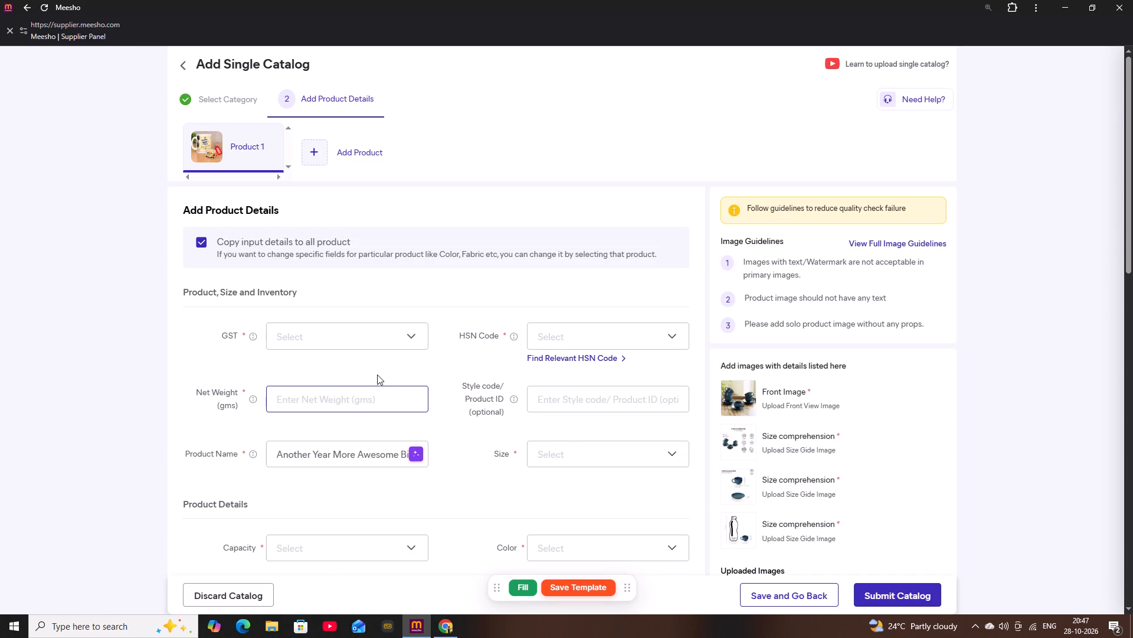
key(3)
text(50)
click(368, 341)
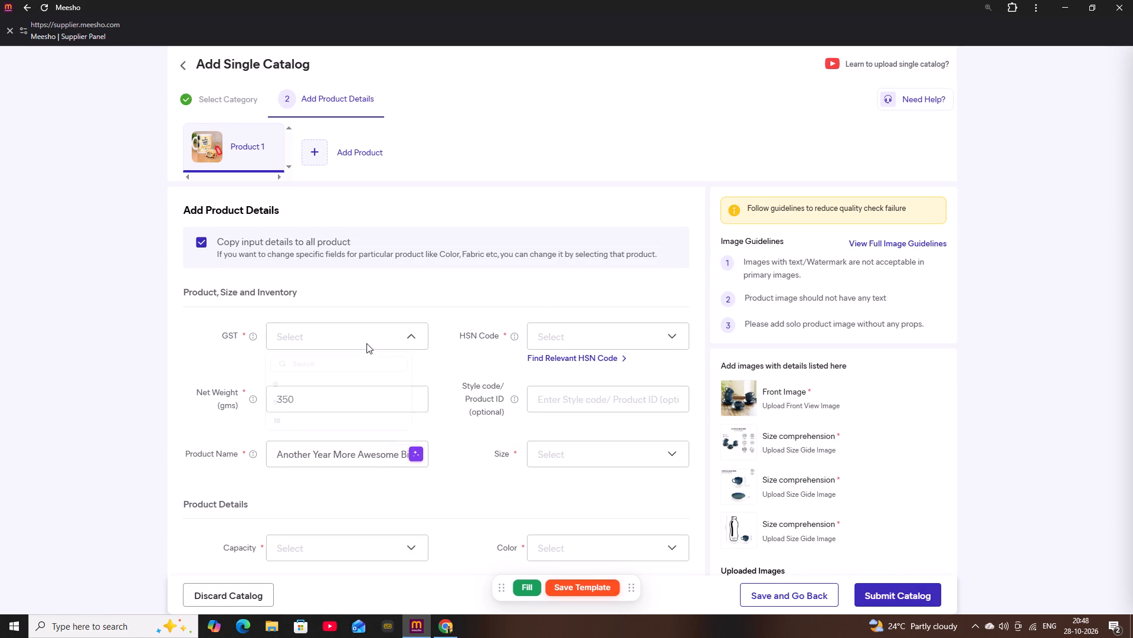
click(322, 404)
click(582, 340)
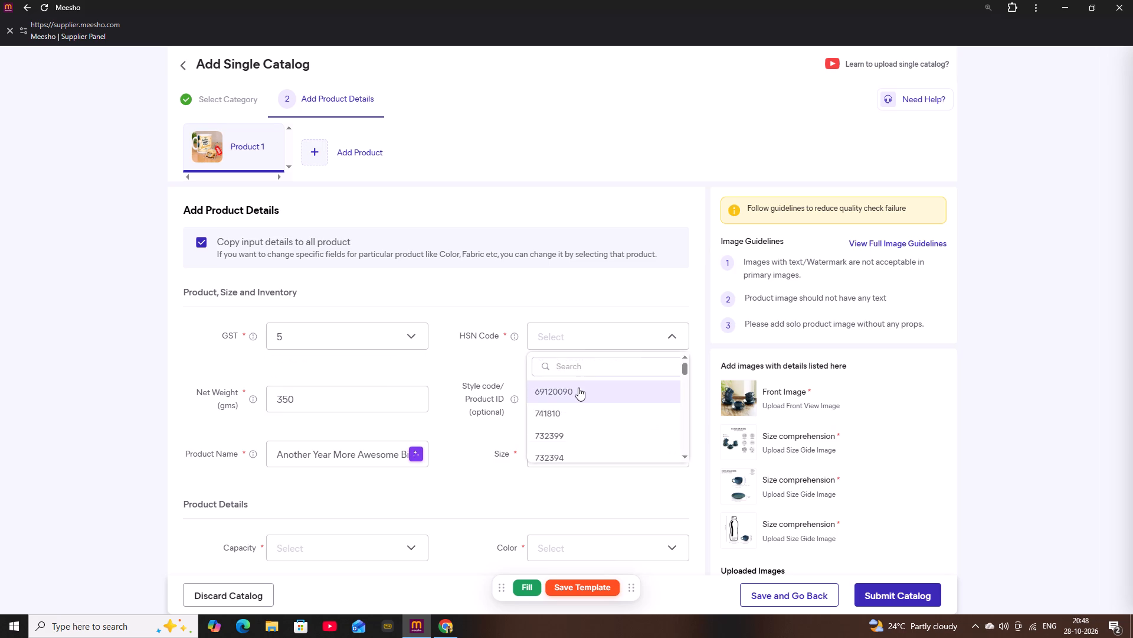
click(578, 388)
Set the product's size to Free Size and apply it.
scroll(686, 401, down, 2)
click(635, 341)
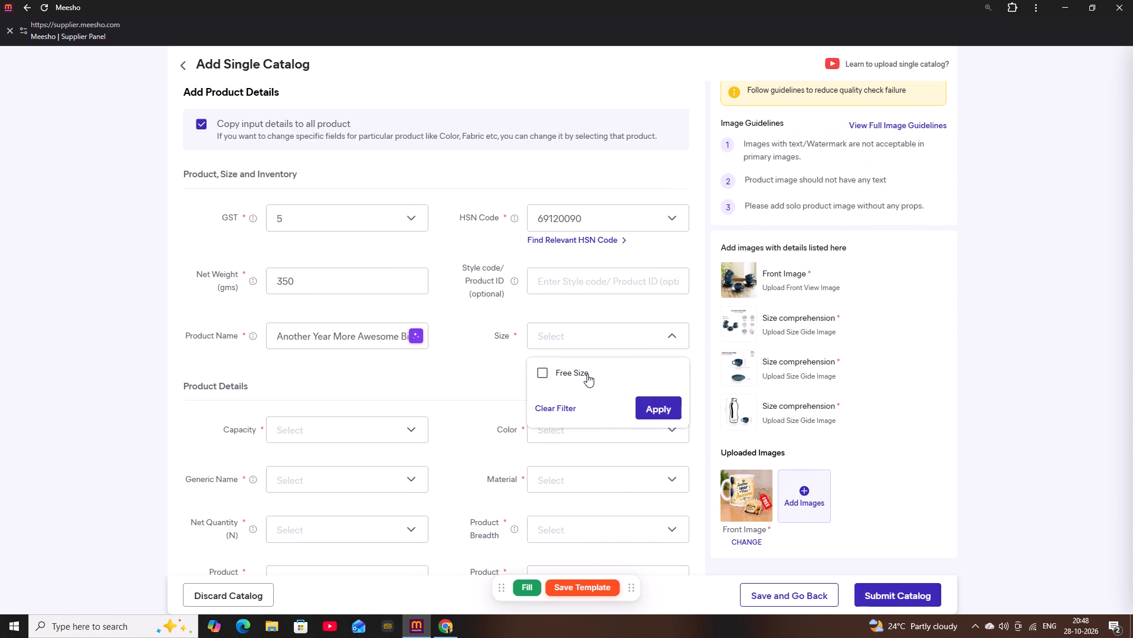
click(587, 374)
click(545, 372)
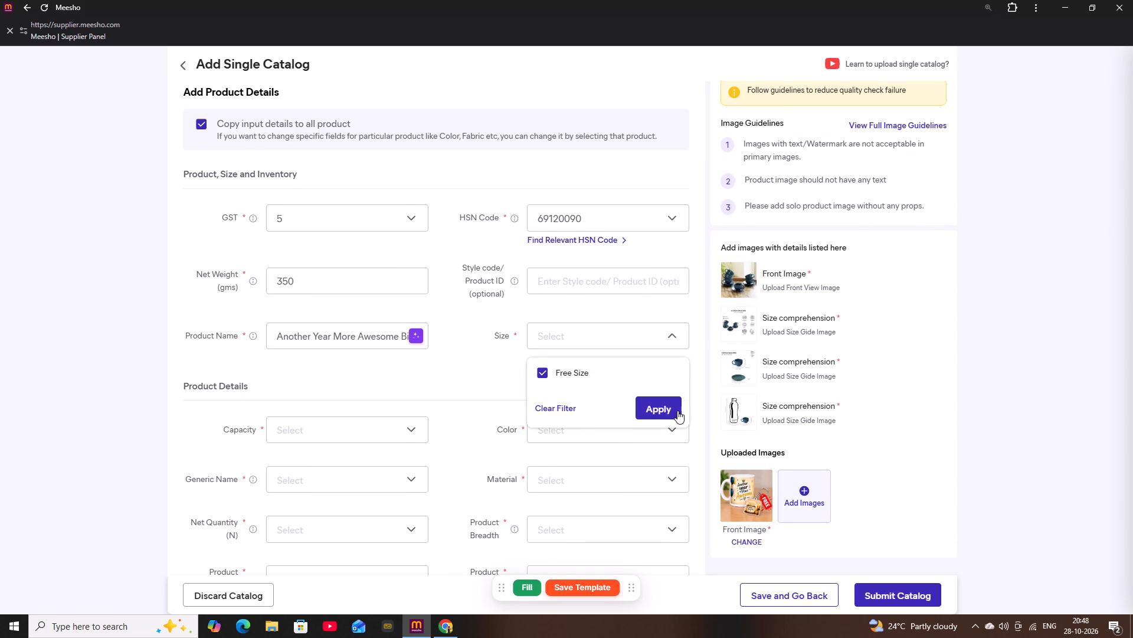
click(677, 411)
Add pictures 25, 26 and 27 from the USB drive's Pictures folder as additional product images.
scroll(759, 404, down, 2)
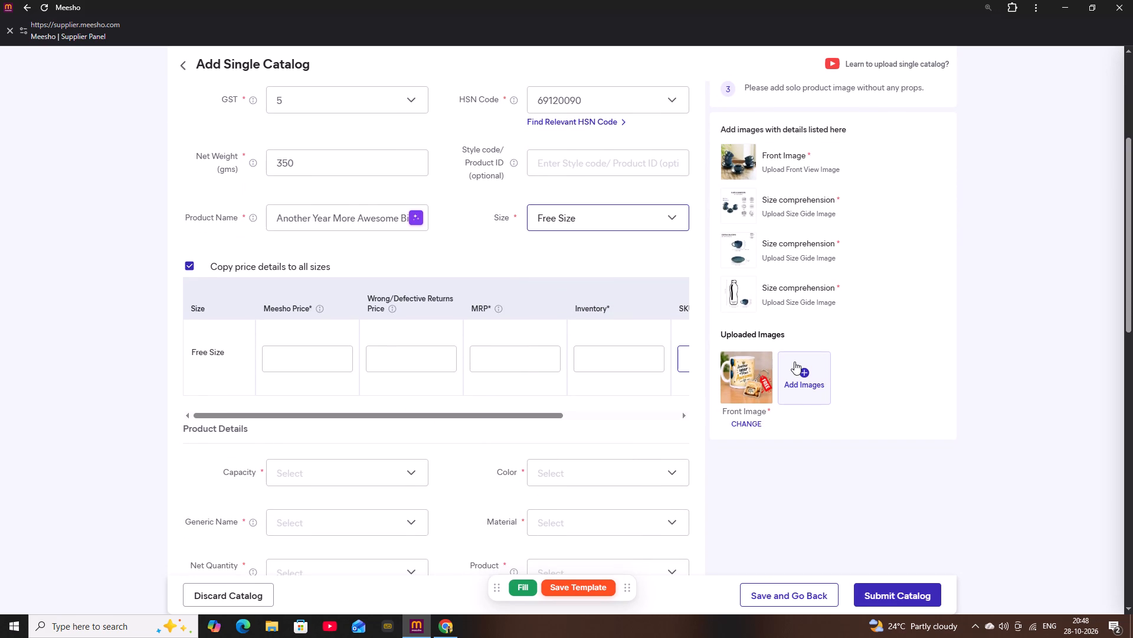
click(794, 362)
scroll(408, 224, down, 1)
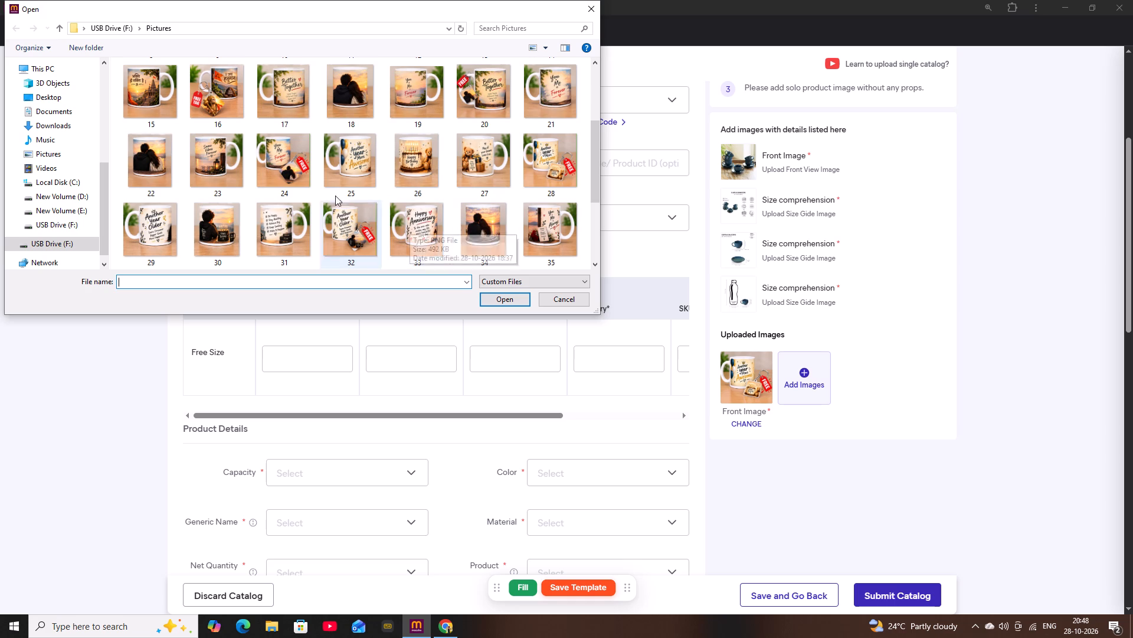
drag(317, 187, 496, 171)
click(495, 295)
Fill the Free Size row with Meesho price 110, wrong/defective returns price 95, MRP 499 and inventory 50.
scroll(549, 318, down, 1)
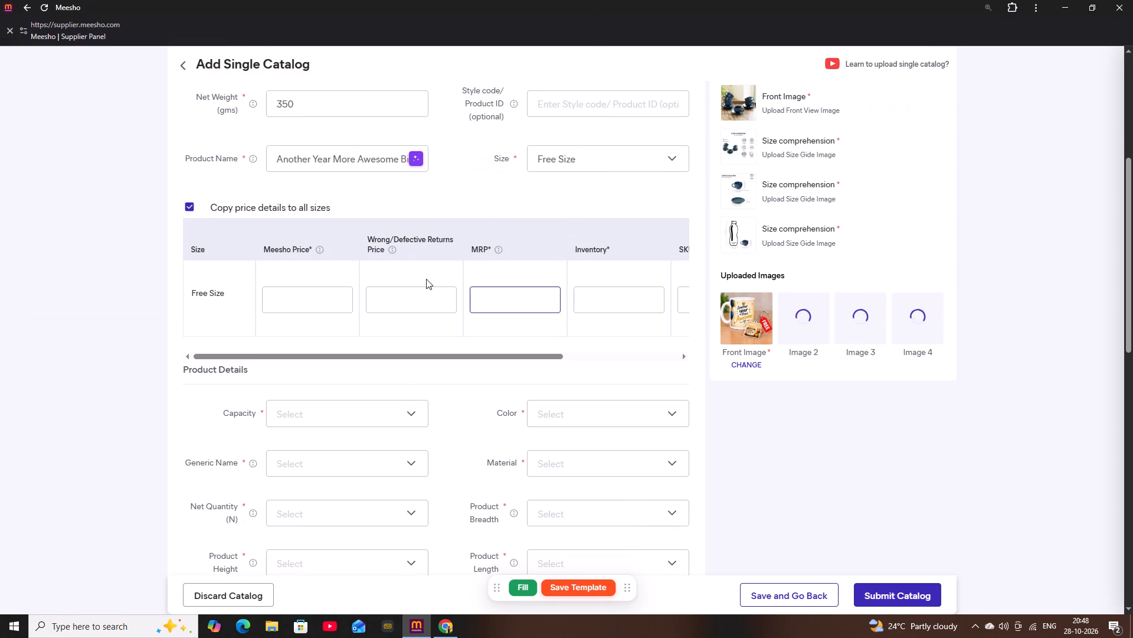
click(324, 292)
key(1)
text(10)
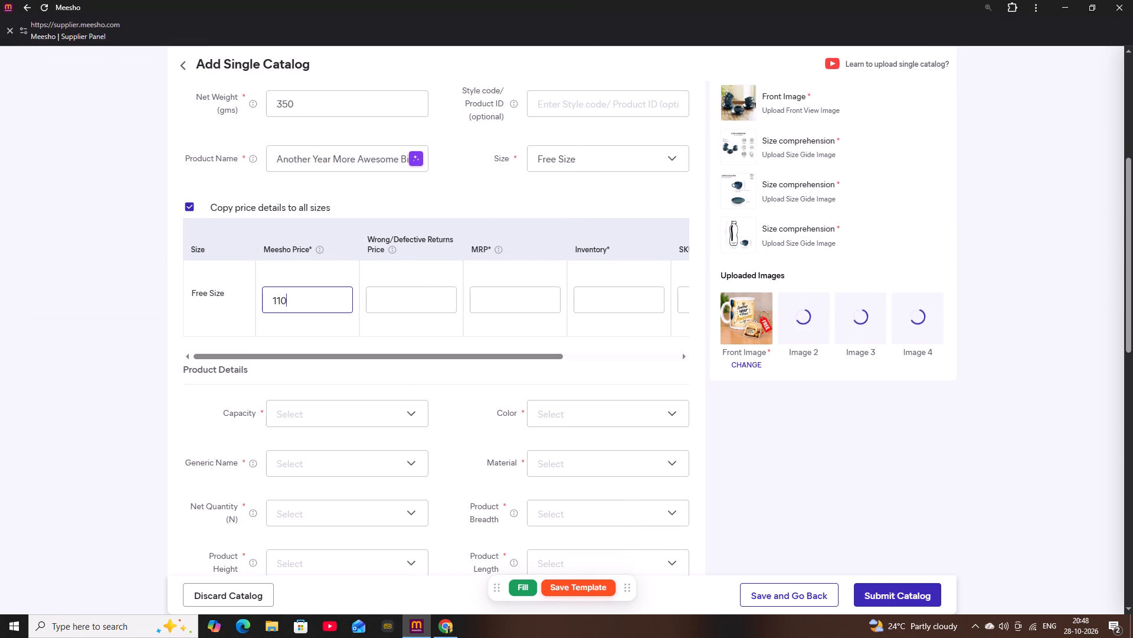
click(408, 301)
key(BackSpace)
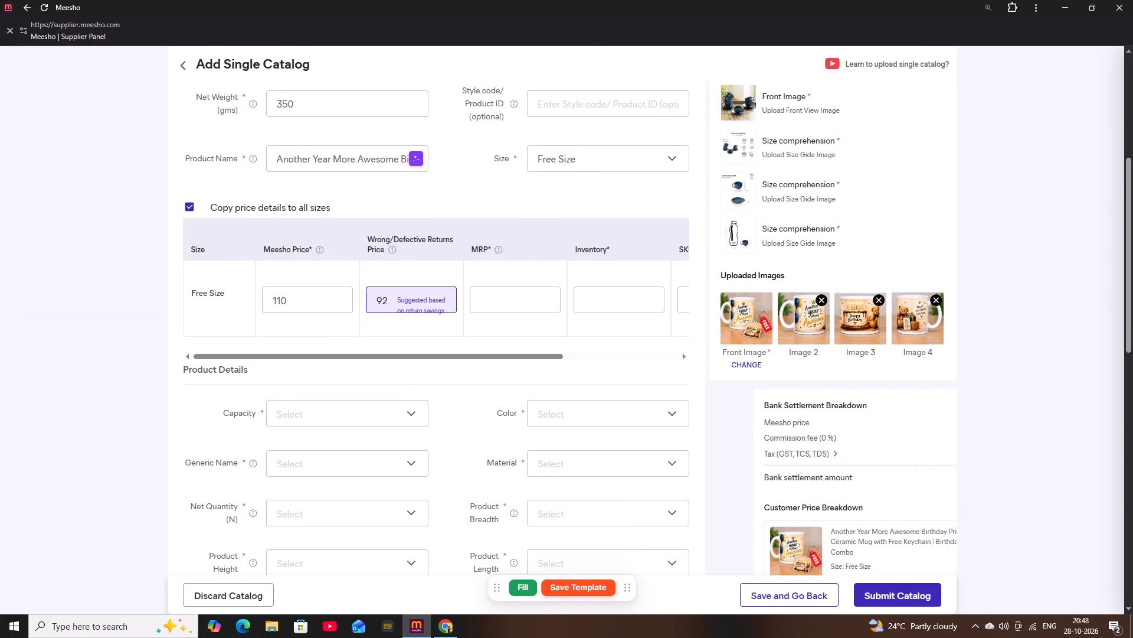
key(5)
scroll(417, 310, down, 2)
click(526, 181)
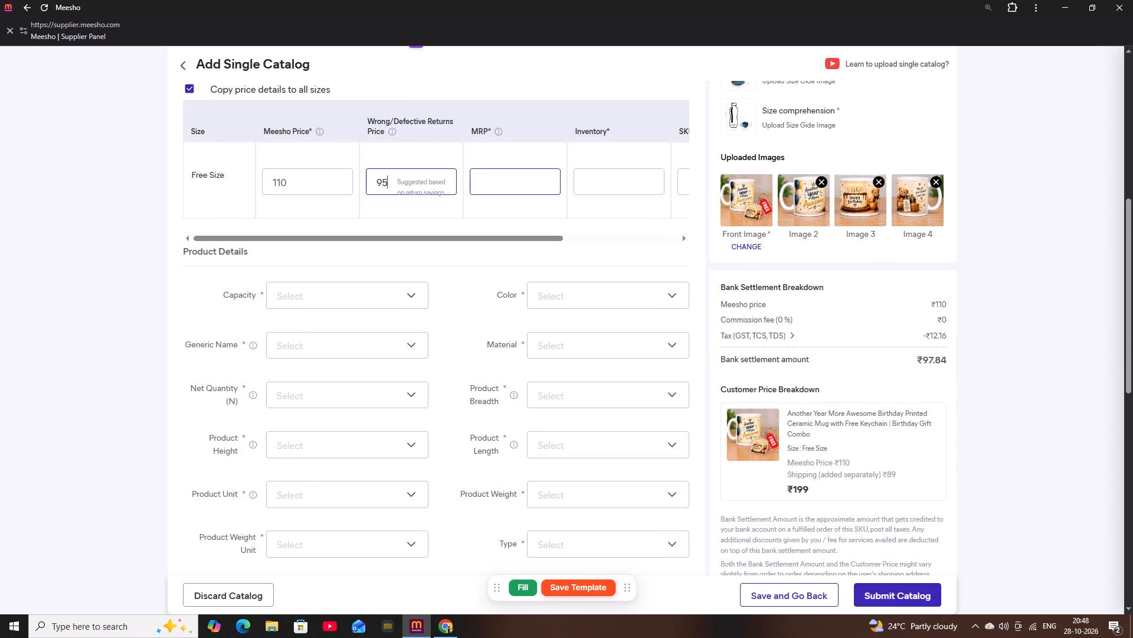
text(499)
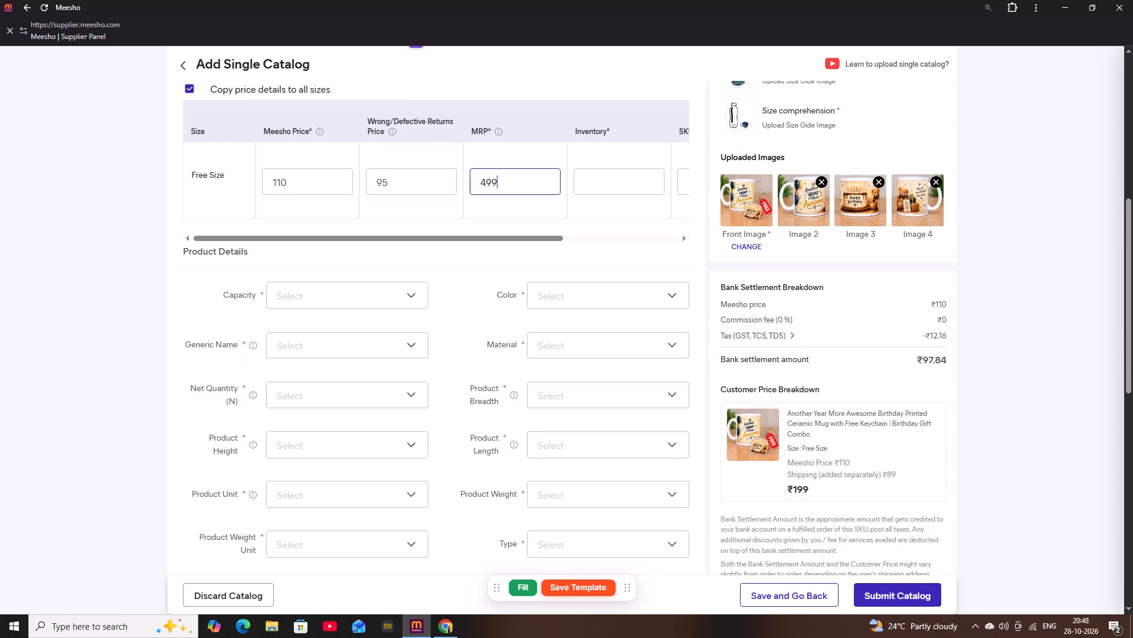
click(619, 185)
key(5)
key(0)
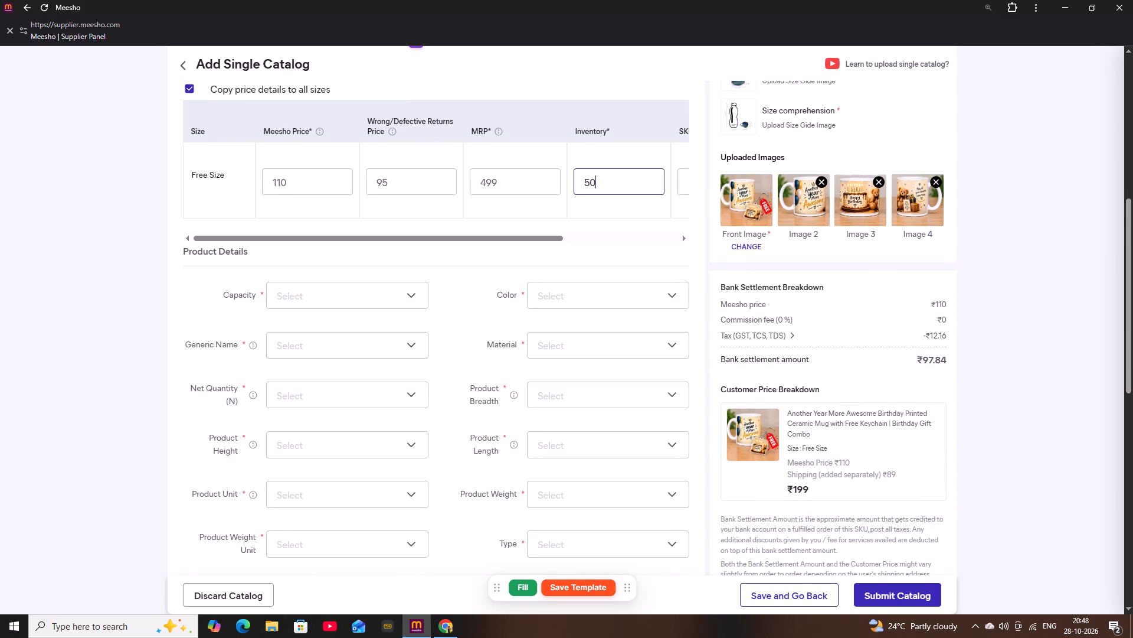
Set the mug's capacity to 350 and its color to White.
click(365, 306)
scroll(353, 346, down, 1)
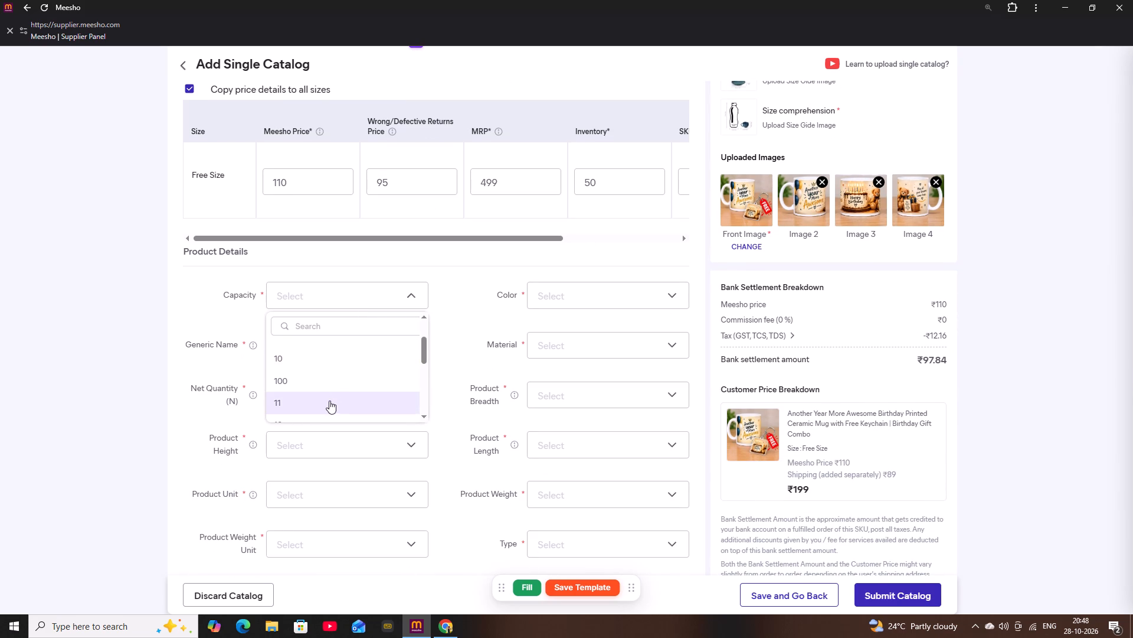
scroll(329, 400, down, 1)
click(353, 322)
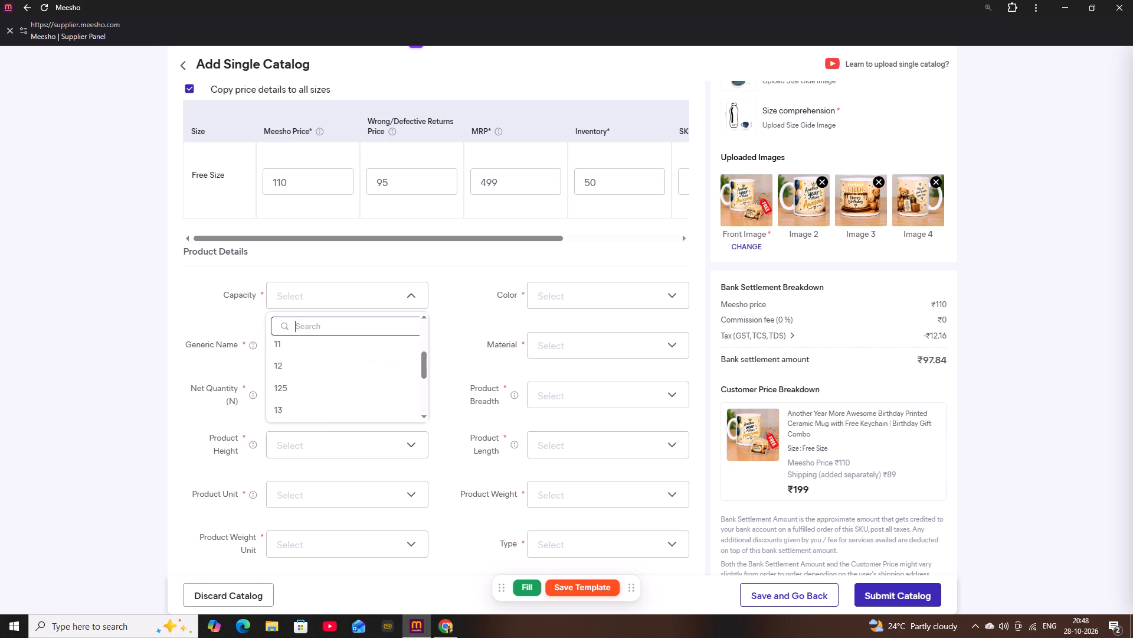
text(35)
key(0)
click(329, 354)
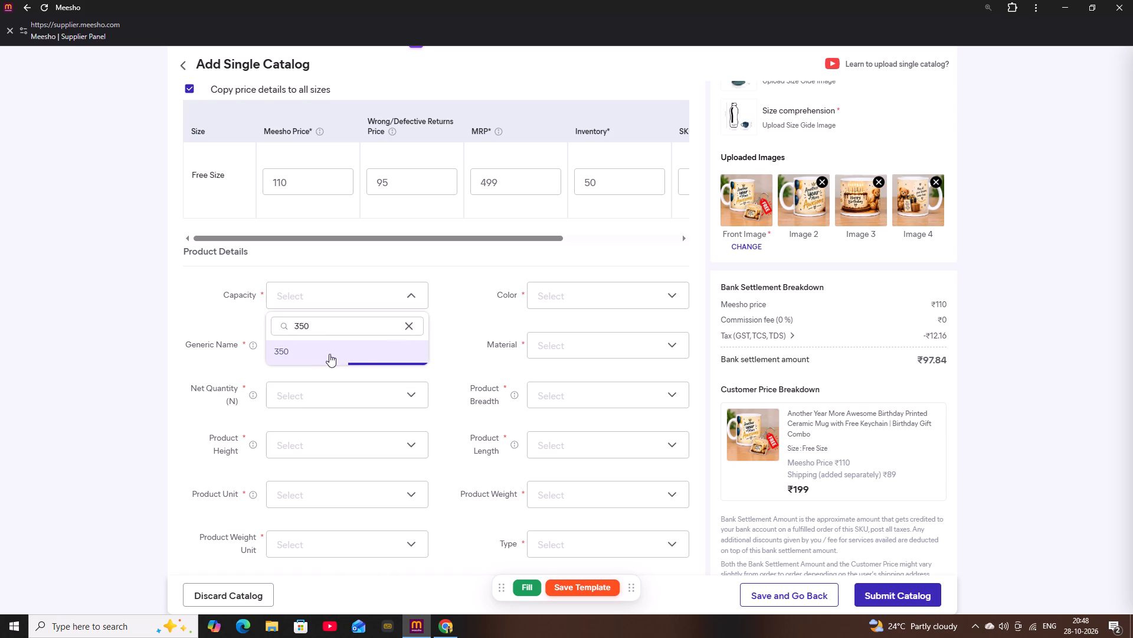
click(595, 306)
click(594, 331)
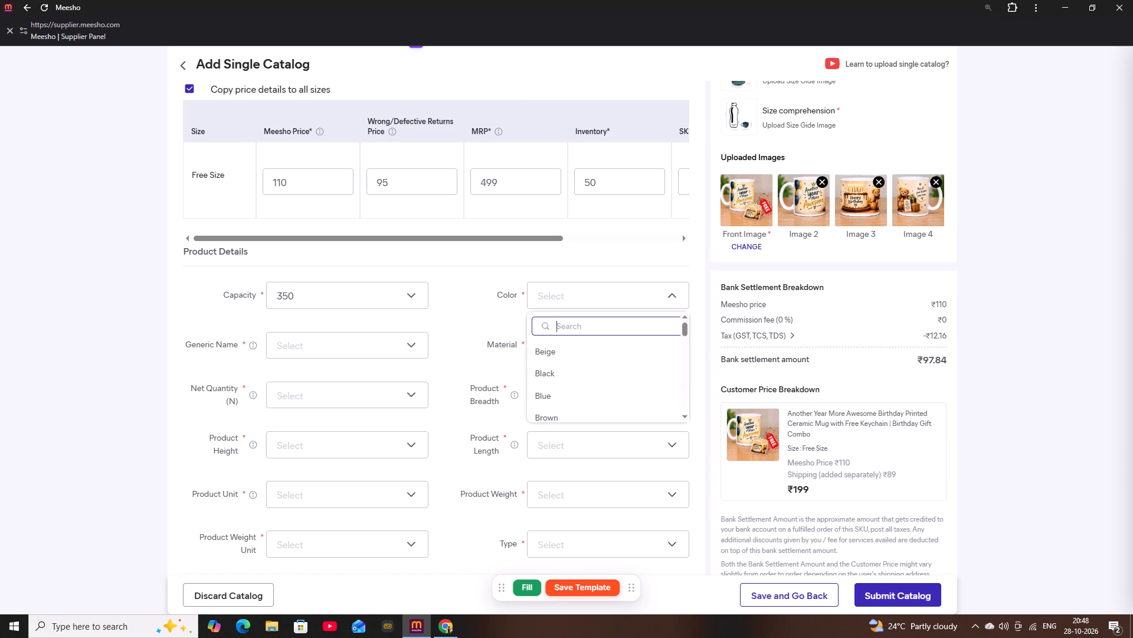
text(whi)
click(598, 345)
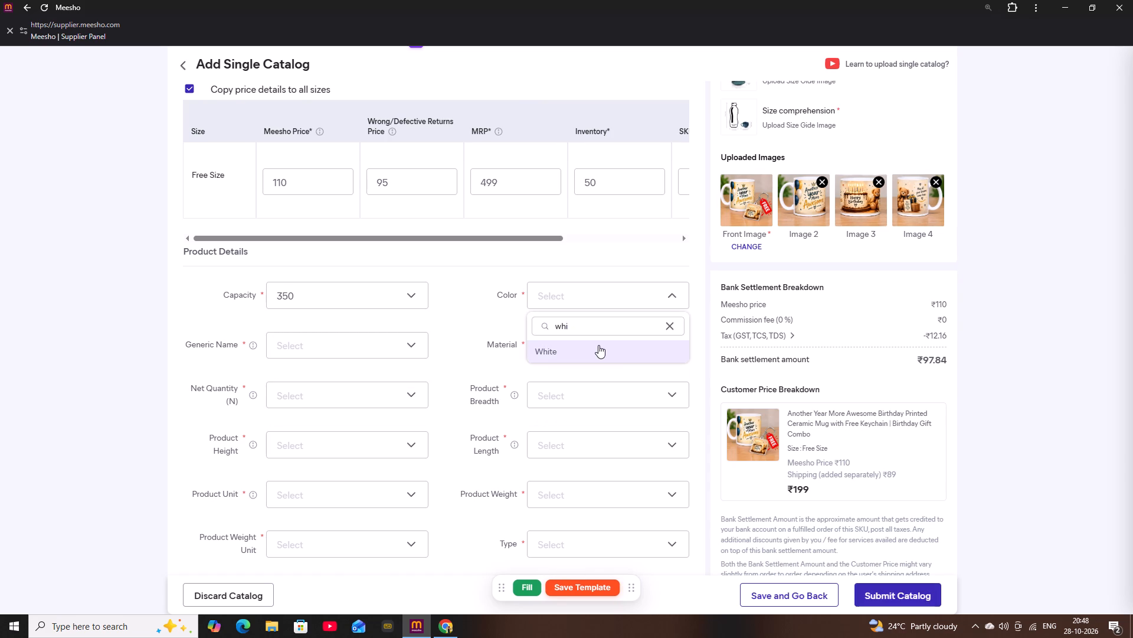
Set the generic name to Cups, Mugs & Saucers, the material to Ceramic and the net quantity to Pack Of 1.
scroll(513, 375, down, 1)
click(366, 291)
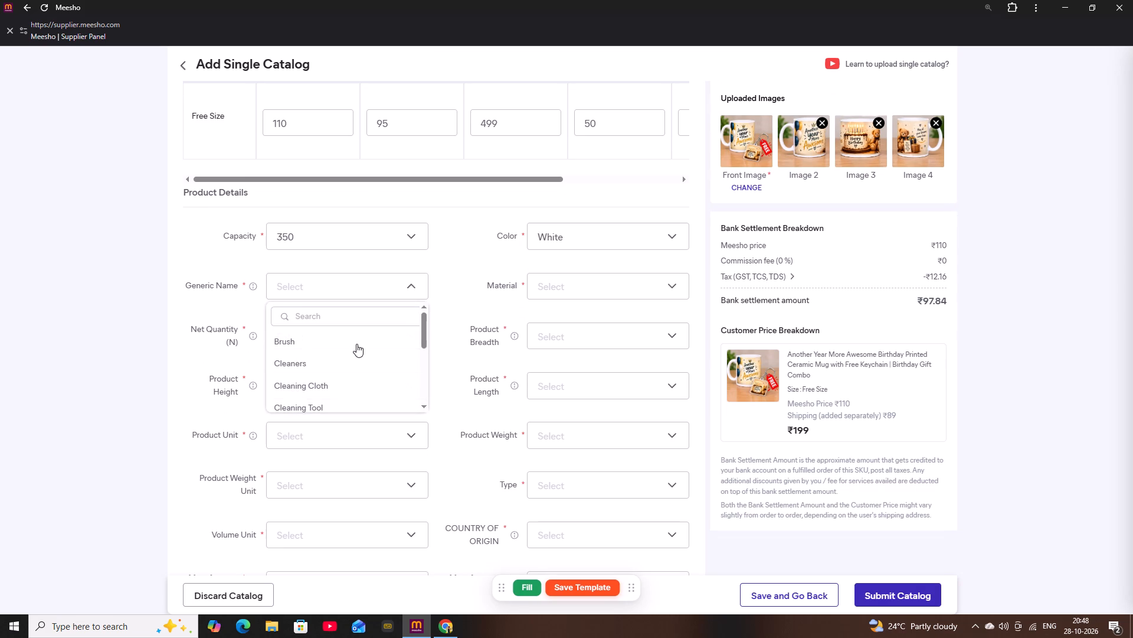
scroll(356, 350, down, 2)
scroll(356, 351, up, 1)
click(356, 366)
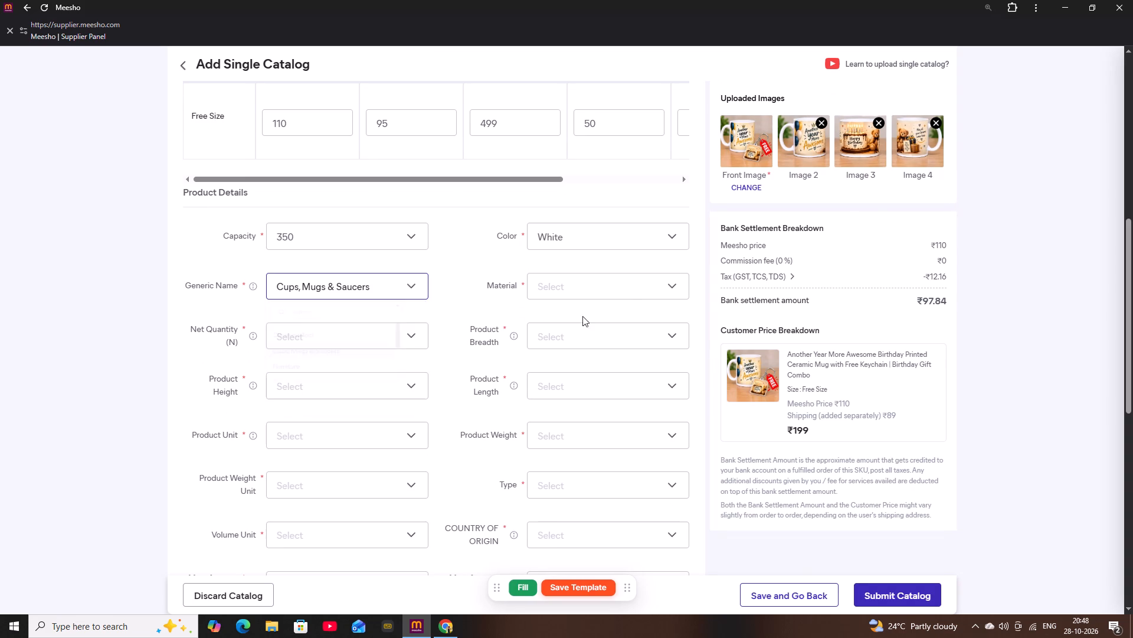
click(631, 301)
click(631, 301)
click(631, 294)
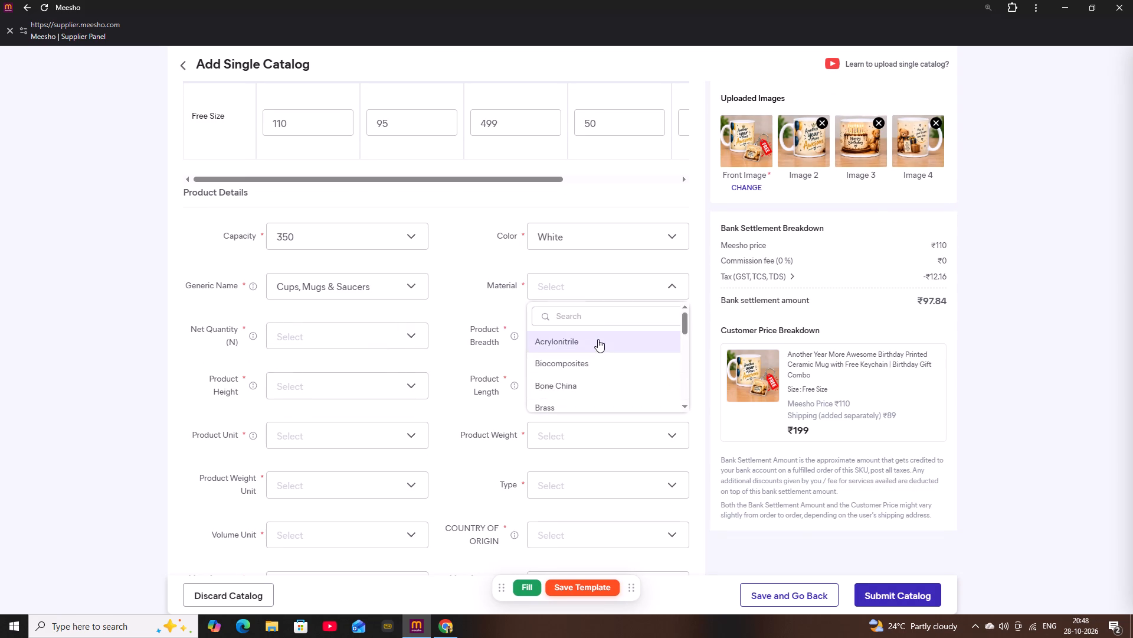
scroll(588, 366, down, 1)
click(585, 366)
scroll(518, 356, down, 1)
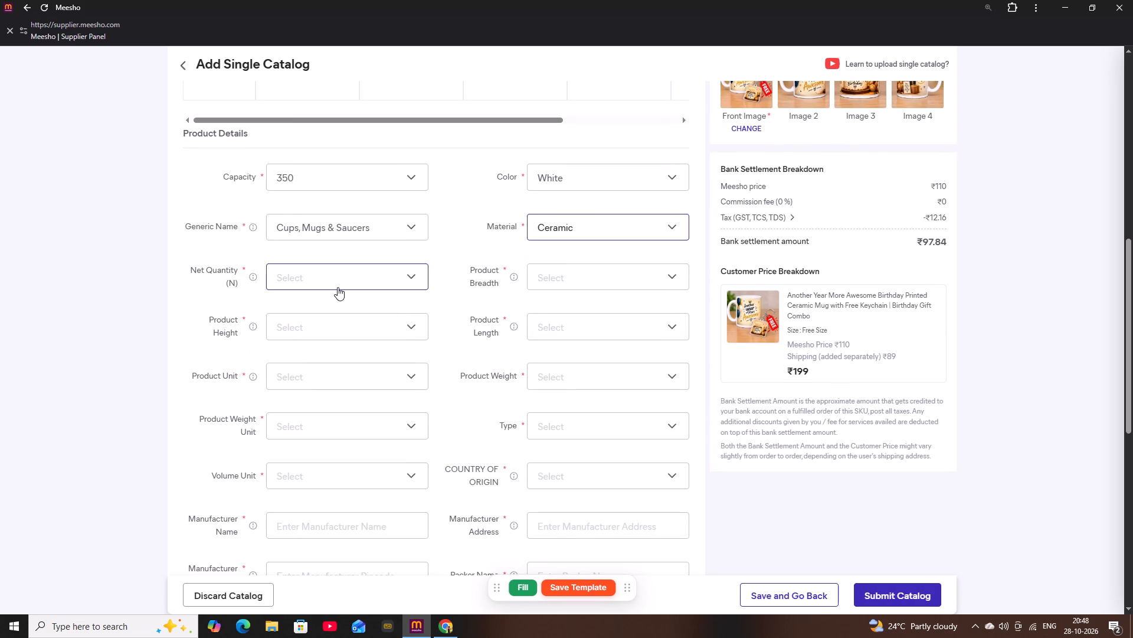
click(338, 287)
click(315, 359)
Set the product breadth to 3.5.
click(607, 287)
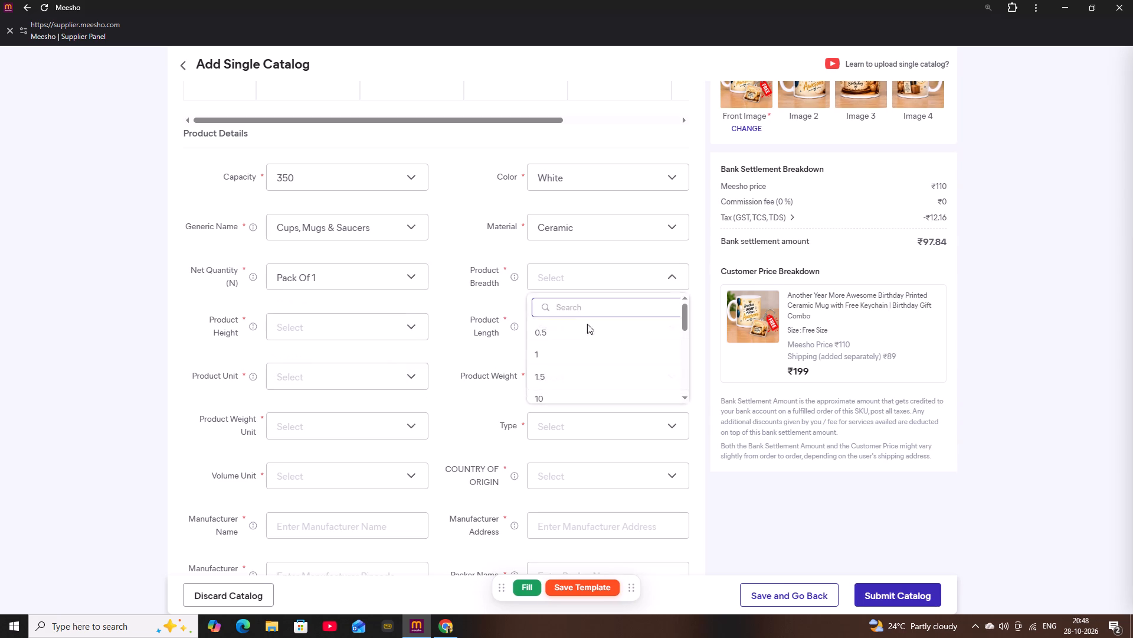
click(615, 277)
click(591, 305)
click(601, 281)
click(594, 306)
text(3.5)
scroll(562, 342, down, 1)
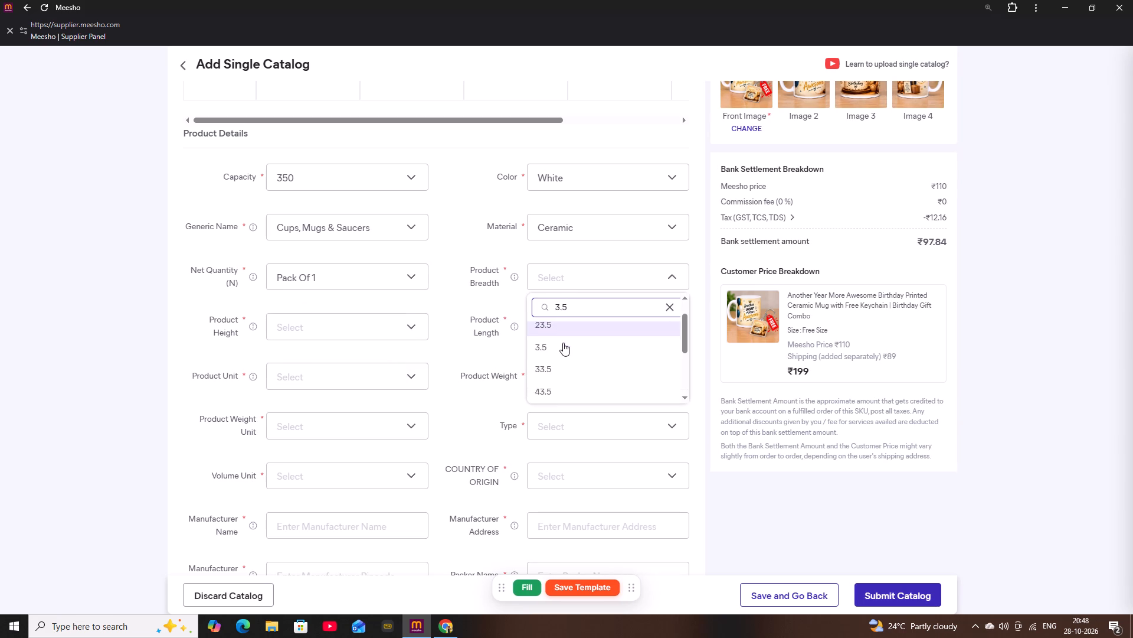
scroll(564, 342, up, 1)
click(573, 379)
Set the product height to 4 and length to 10, with Inch as the product unit.
click(410, 322)
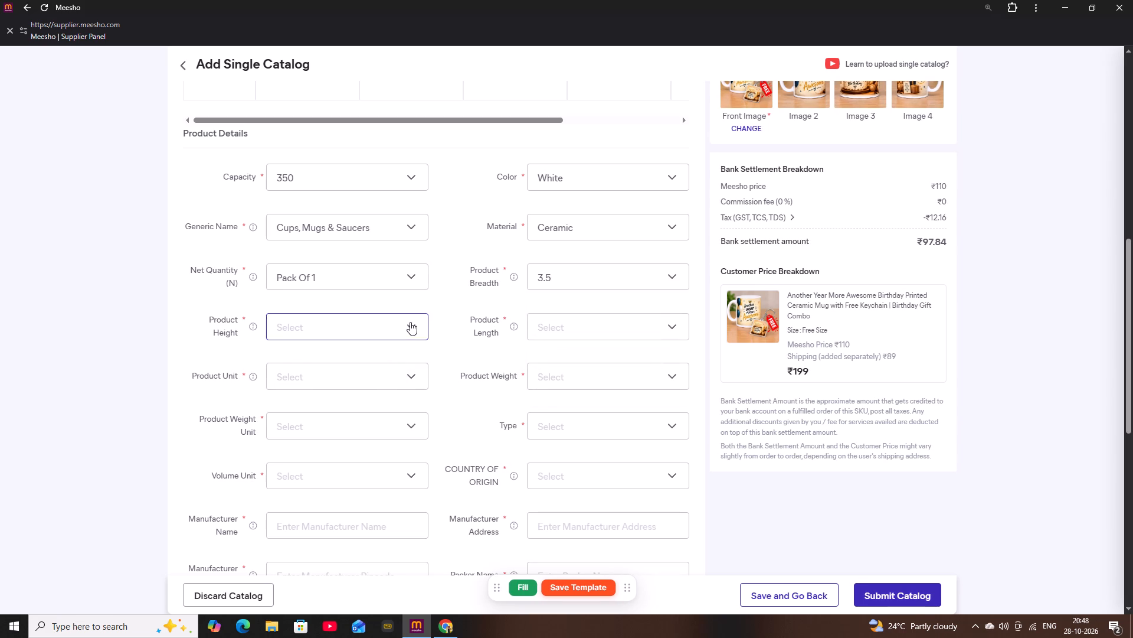
click(369, 357)
key(4)
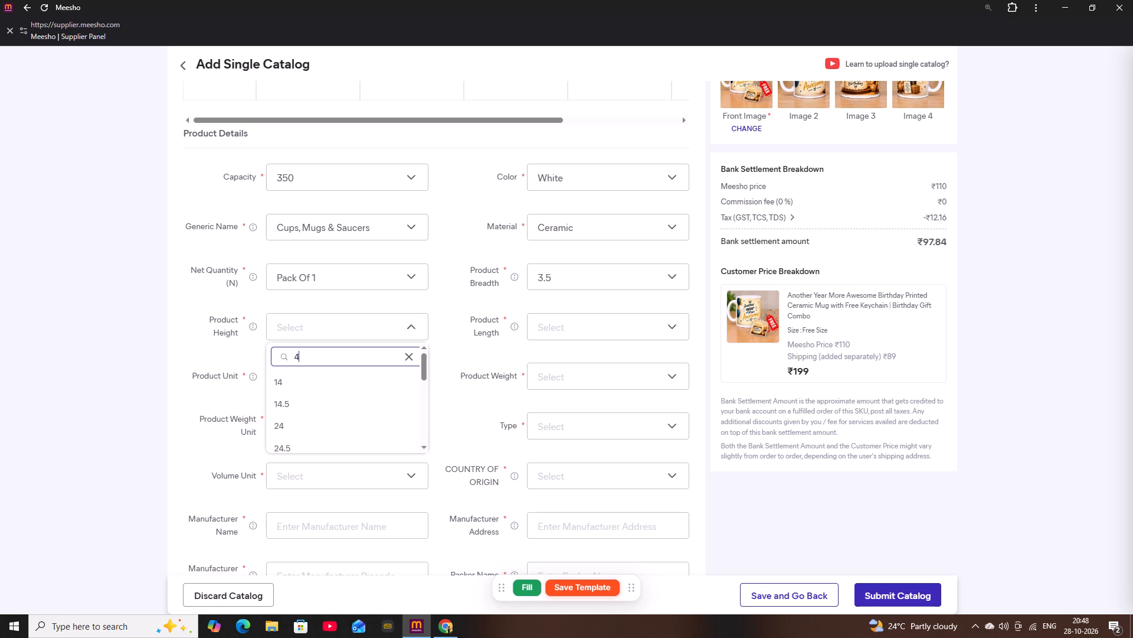
scroll(372, 403, down, 2)
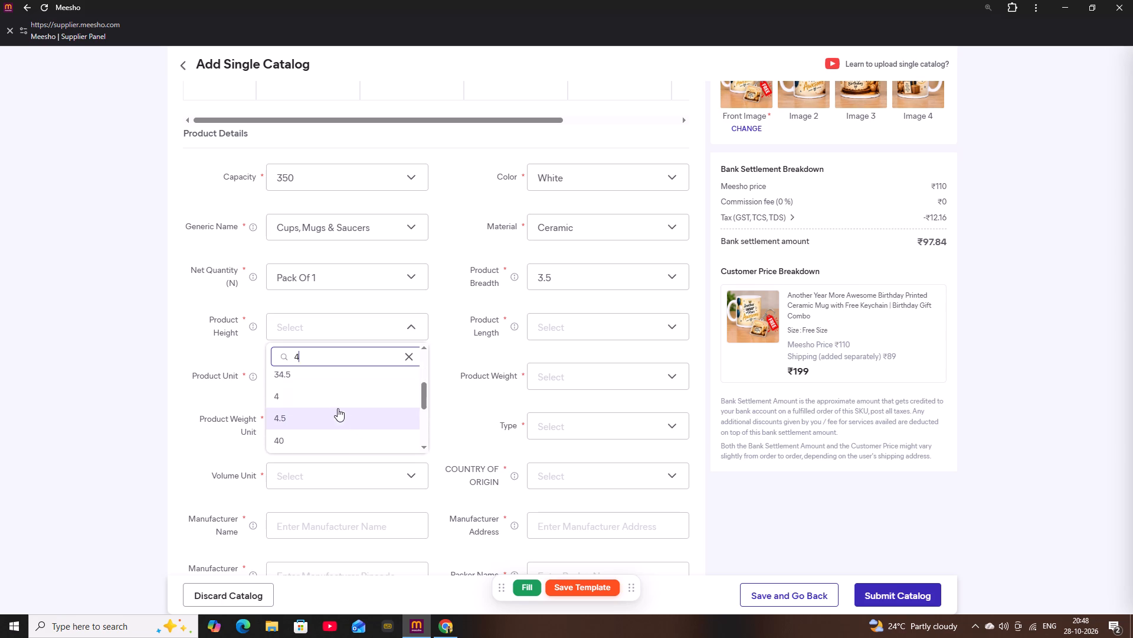
click(337, 405)
click(573, 330)
click(591, 356)
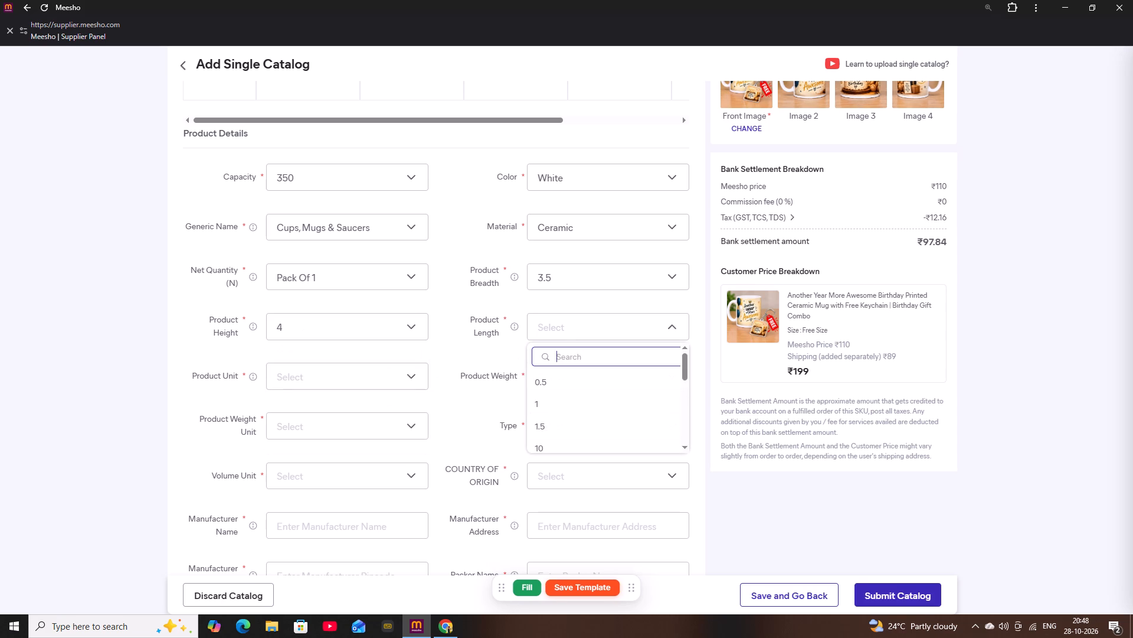
text(10)
click(584, 388)
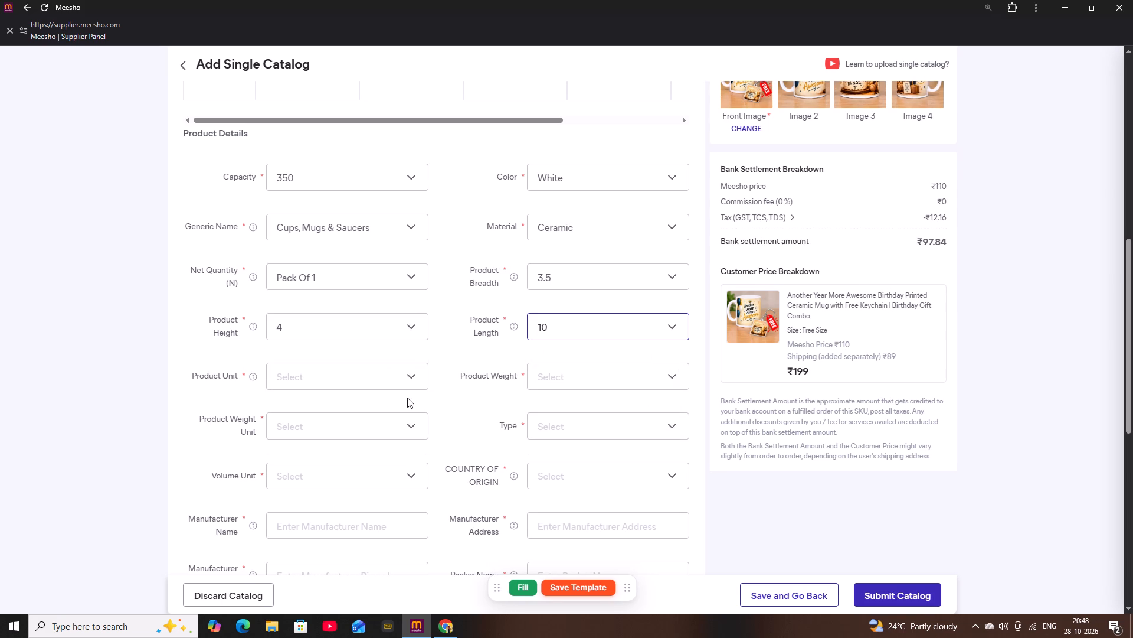
click(381, 380)
click(322, 473)
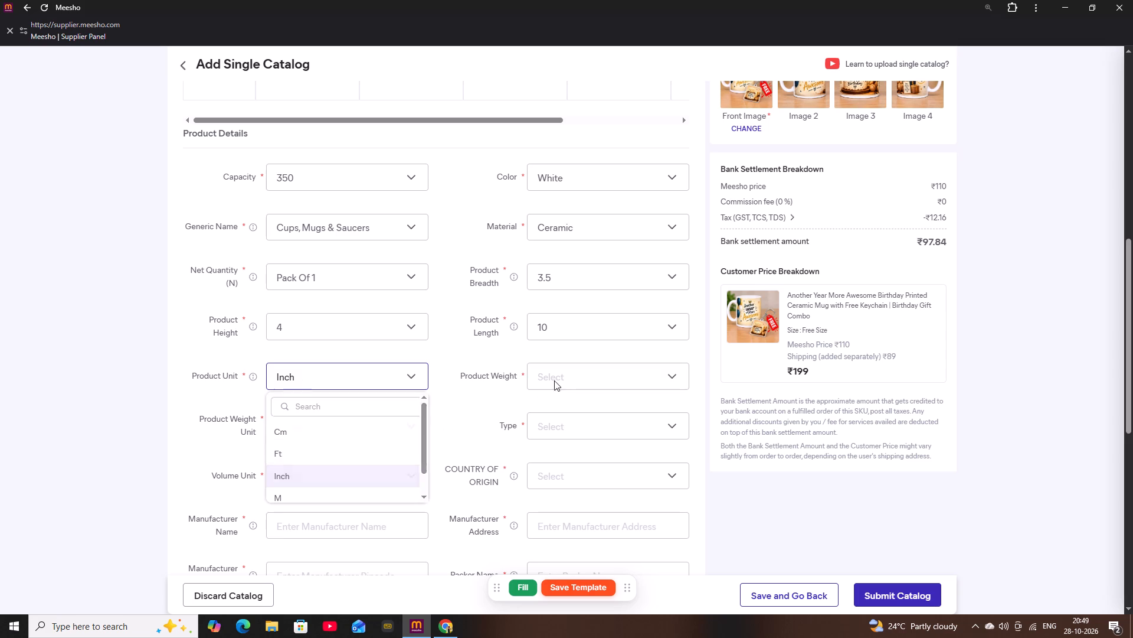
Set the product weight to 350 with G as the weight unit.
click(588, 373)
click(573, 408)
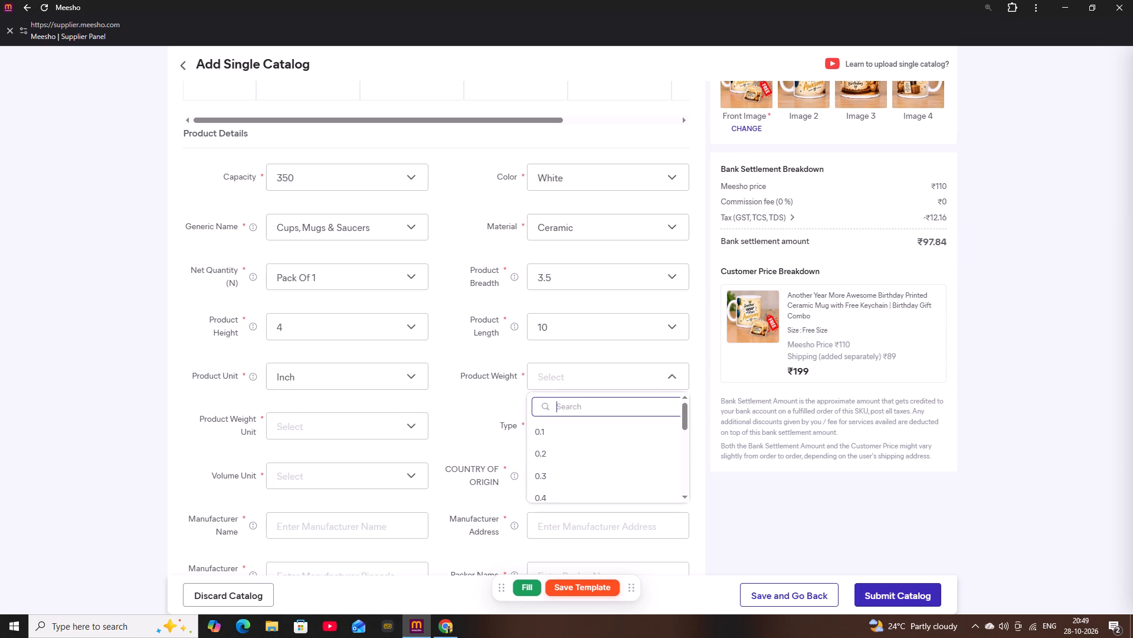
text(350)
click(569, 435)
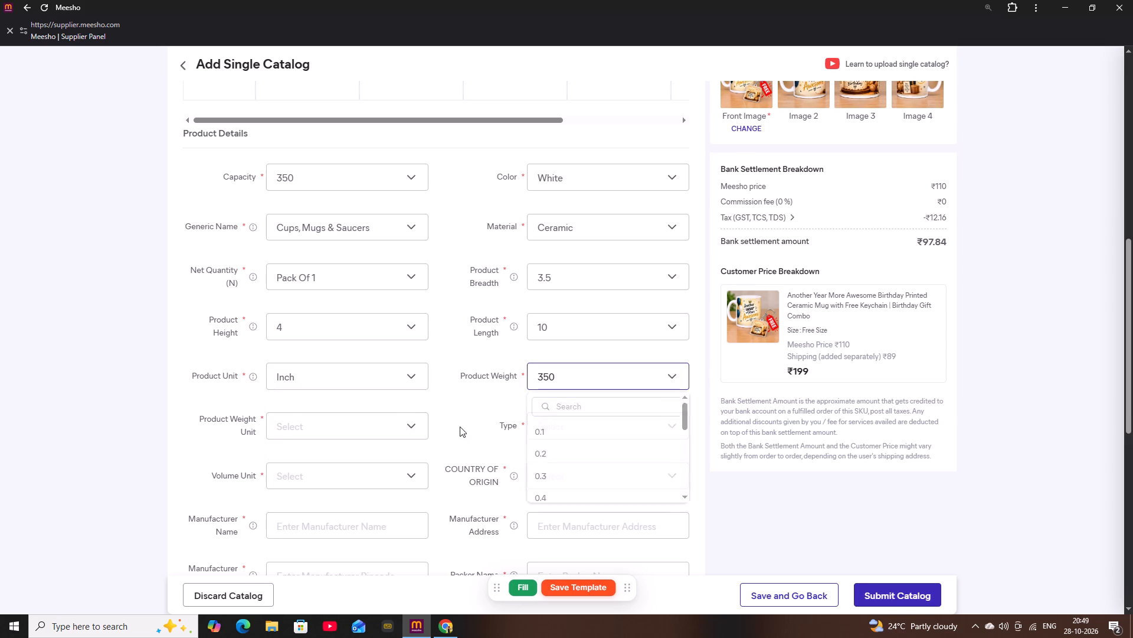
click(359, 428)
click(337, 481)
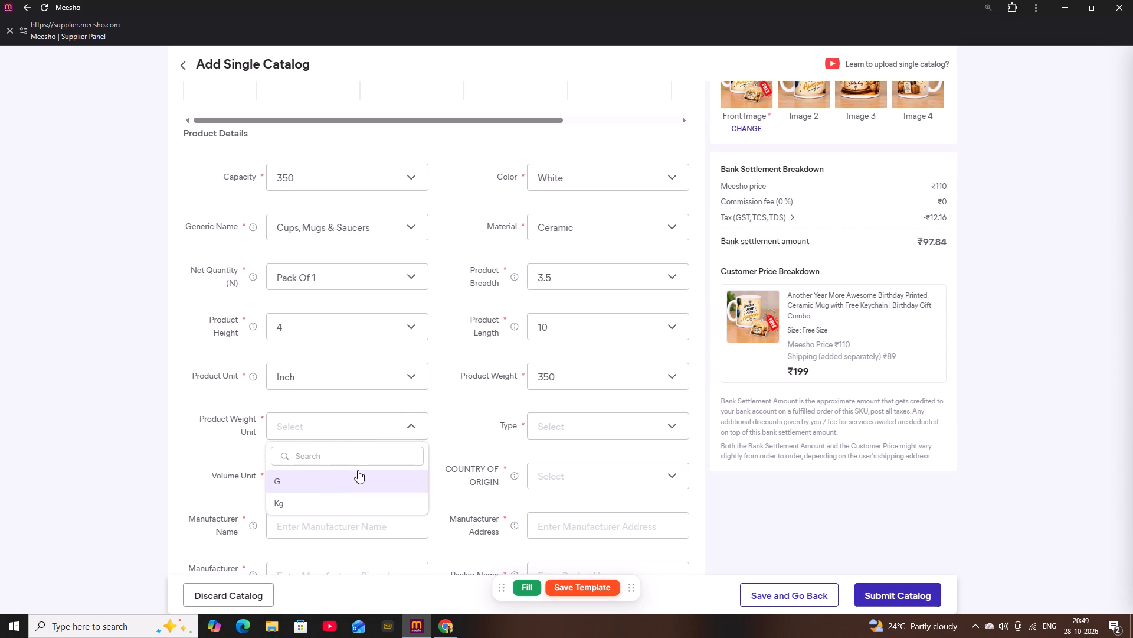
Set the type to Coffee Mug, the volume unit to ml and the country of origin to India.
click(566, 419)
scroll(582, 481, down, 1)
scroll(583, 487, up, 1)
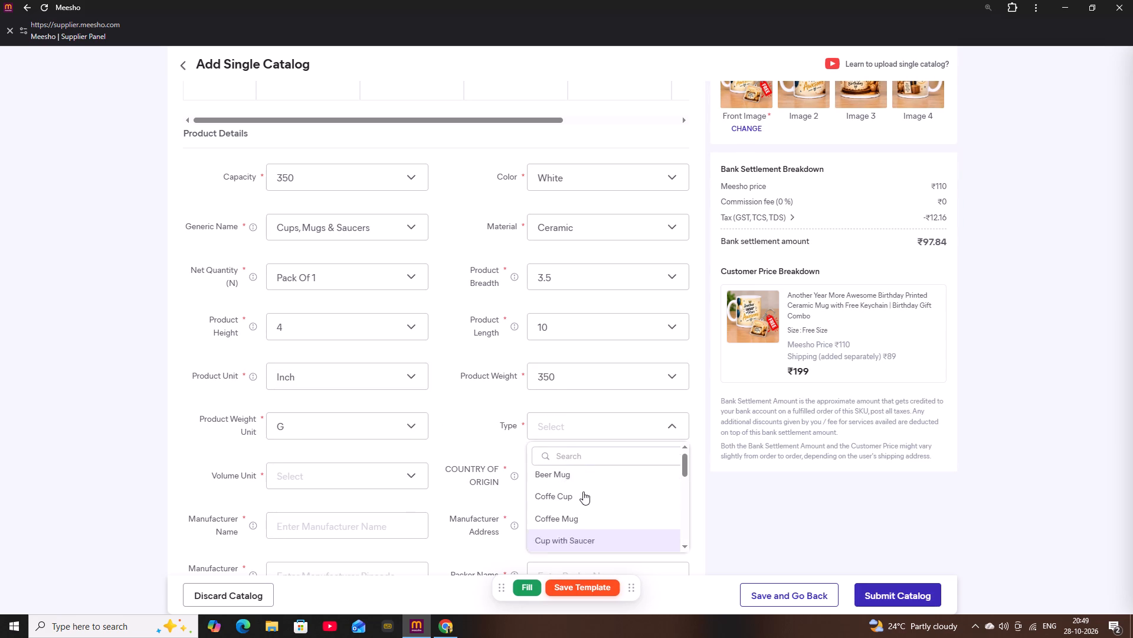
click(584, 524)
scroll(418, 471, down, 2)
click(356, 363)
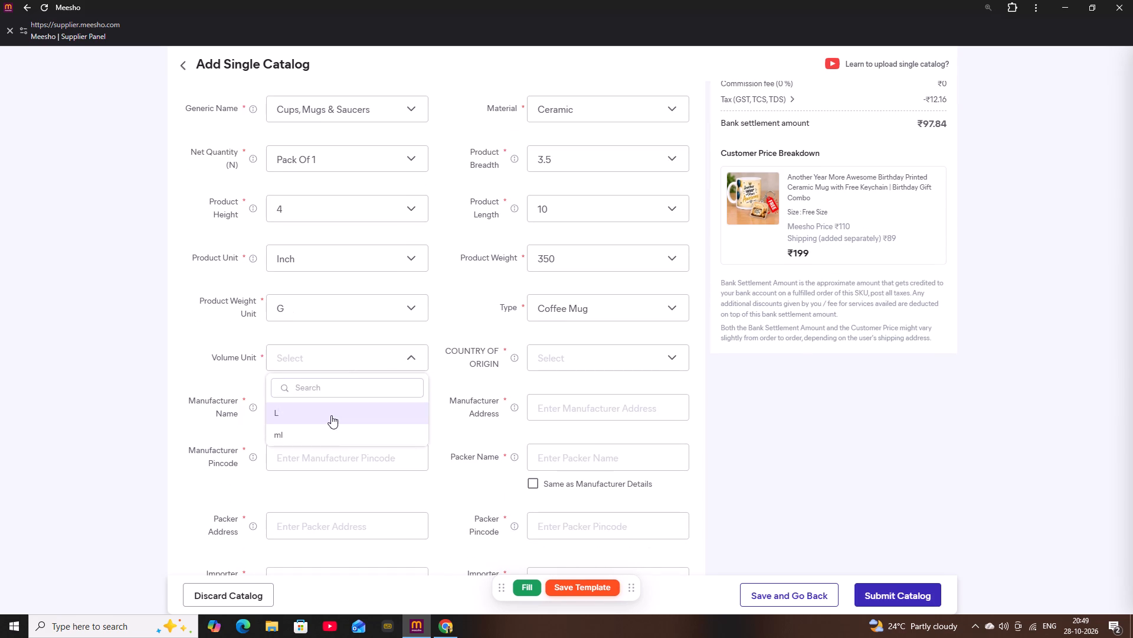
click(320, 435)
click(587, 355)
click(579, 414)
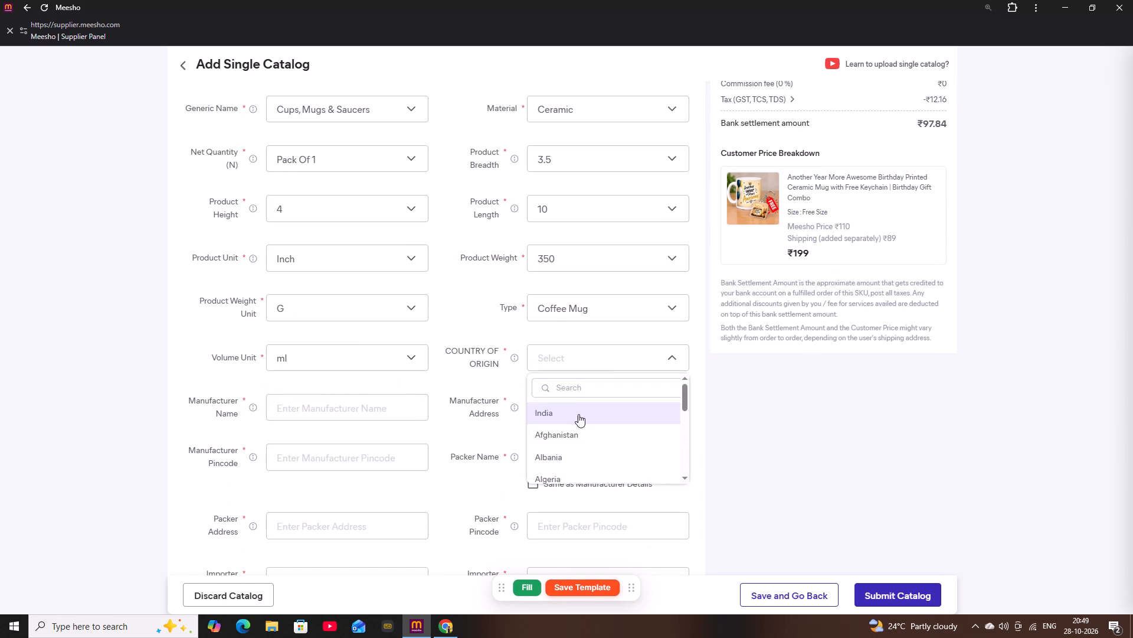
Enter Sharma Fashions Hub as manufacturer name, with its saved address and the manufacturer pincode.
scroll(341, 403, down, 1)
click(340, 351)
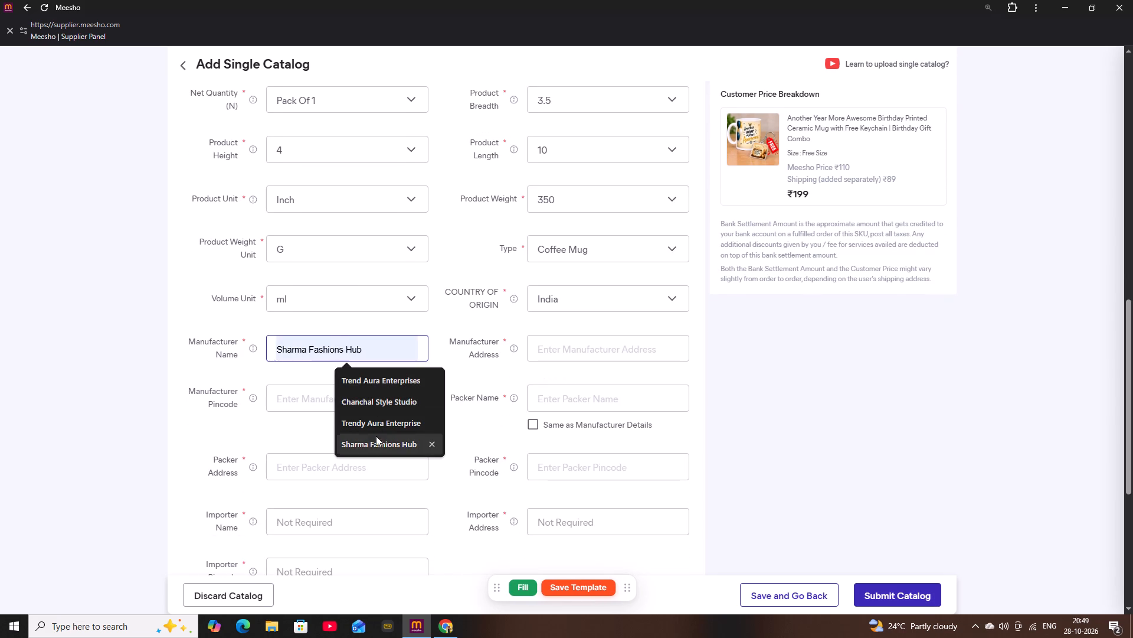
click(375, 442)
click(592, 344)
click(617, 377)
click(388, 401)
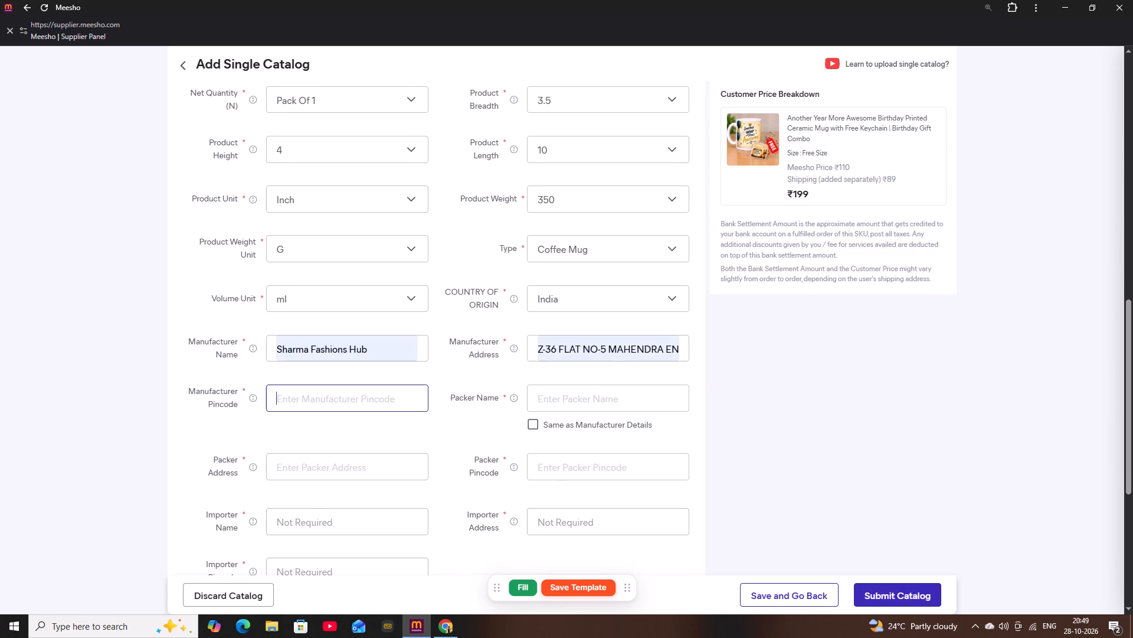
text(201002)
Mark the packer details as the same as the manufacturer details.
click(535, 422)
click(535, 422)
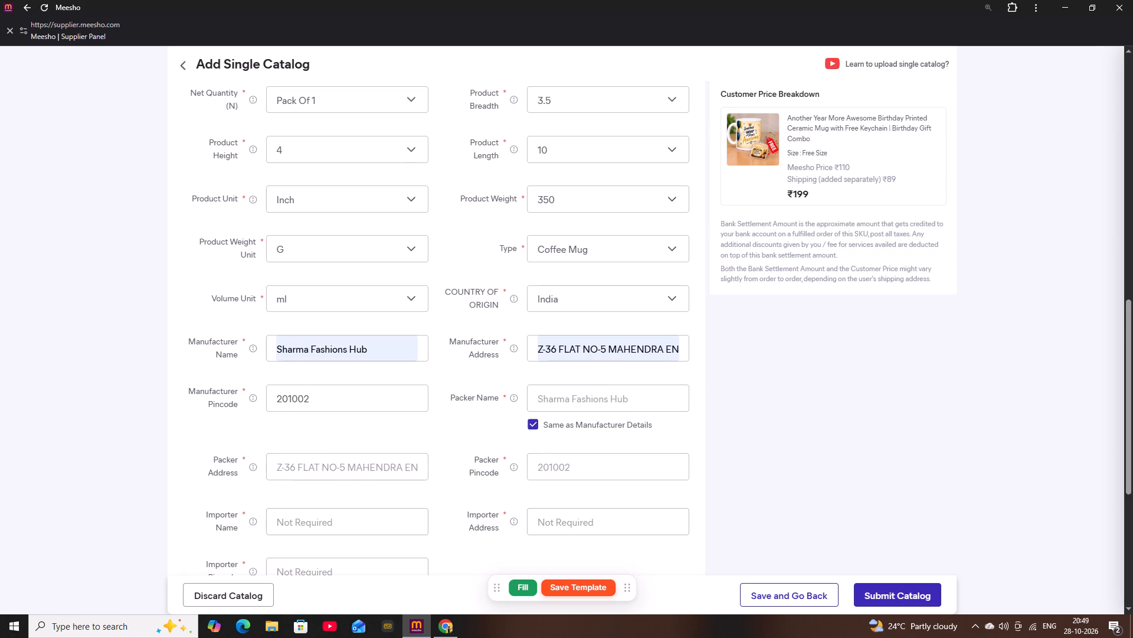
Set Add Ons to Key Chain under Other Attributes.
scroll(759, 491, down, 3)
click(392, 493)
scroll(353, 536, down, 1)
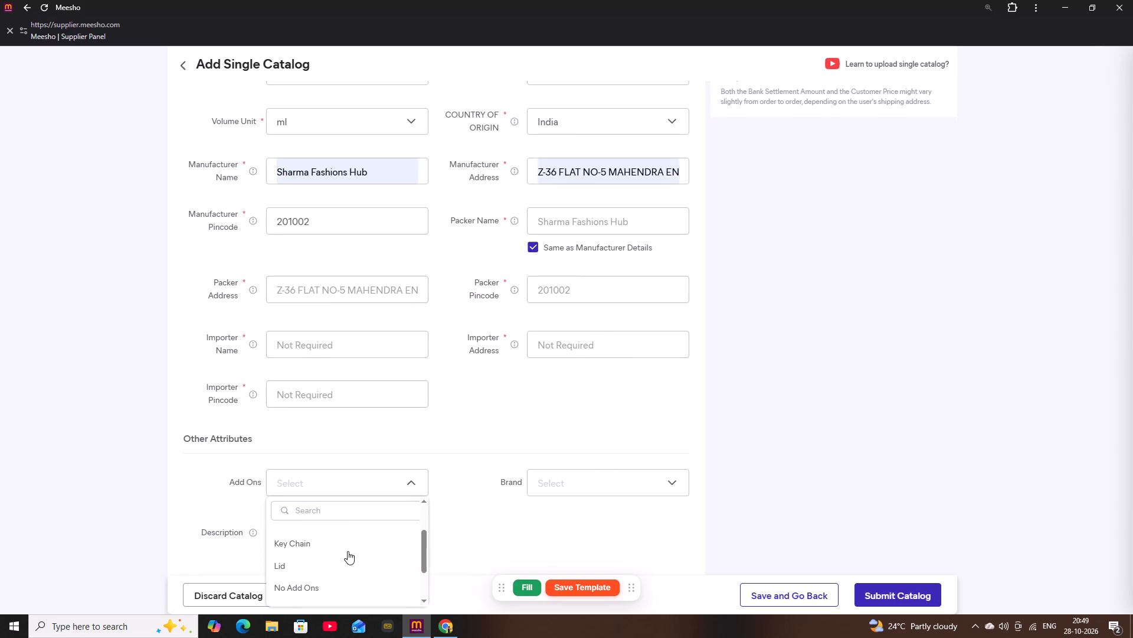
click(344, 545)
scroll(643, 484, down, 3)
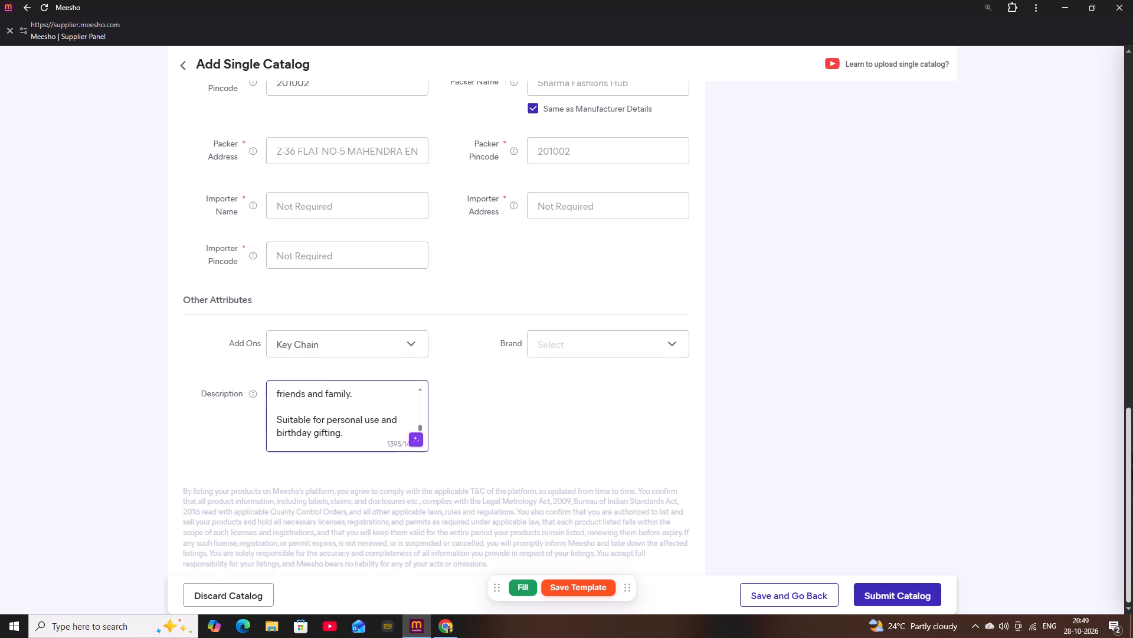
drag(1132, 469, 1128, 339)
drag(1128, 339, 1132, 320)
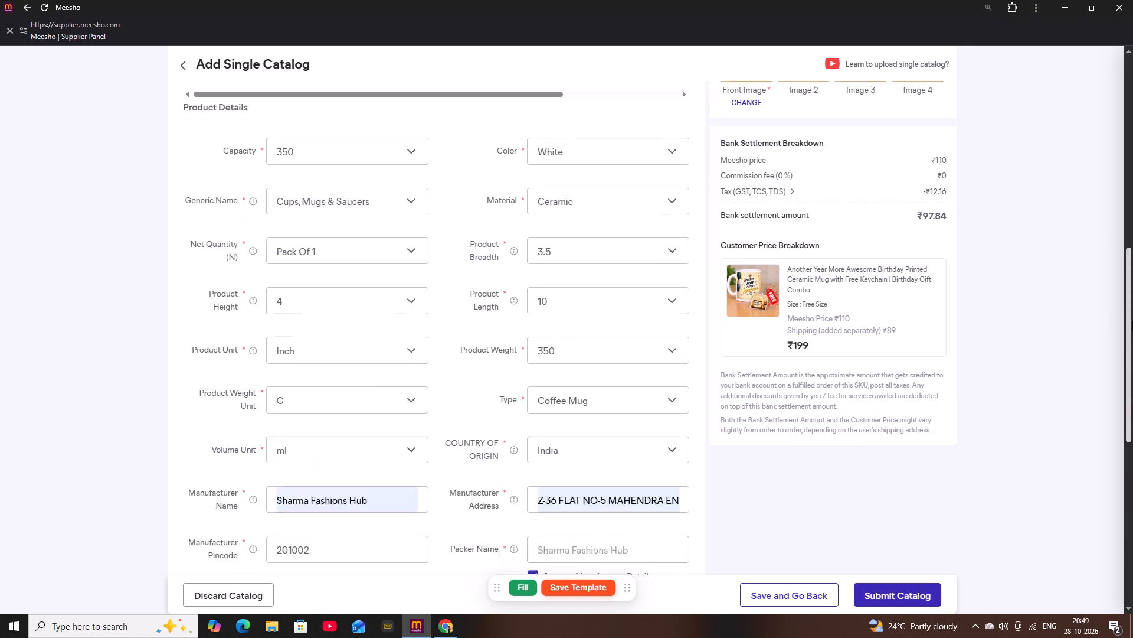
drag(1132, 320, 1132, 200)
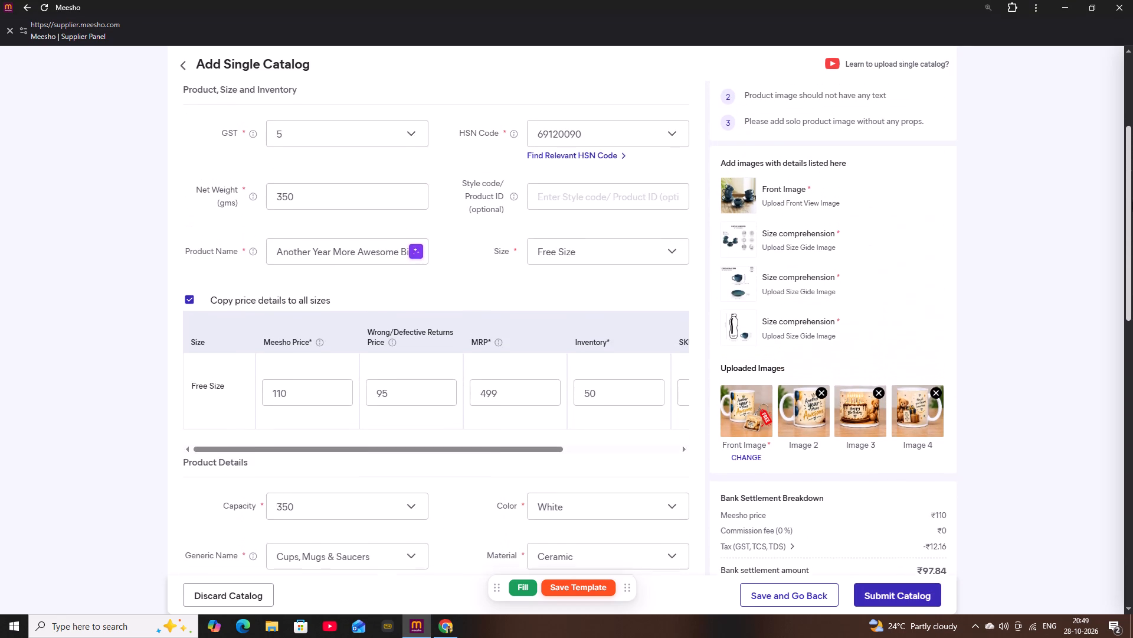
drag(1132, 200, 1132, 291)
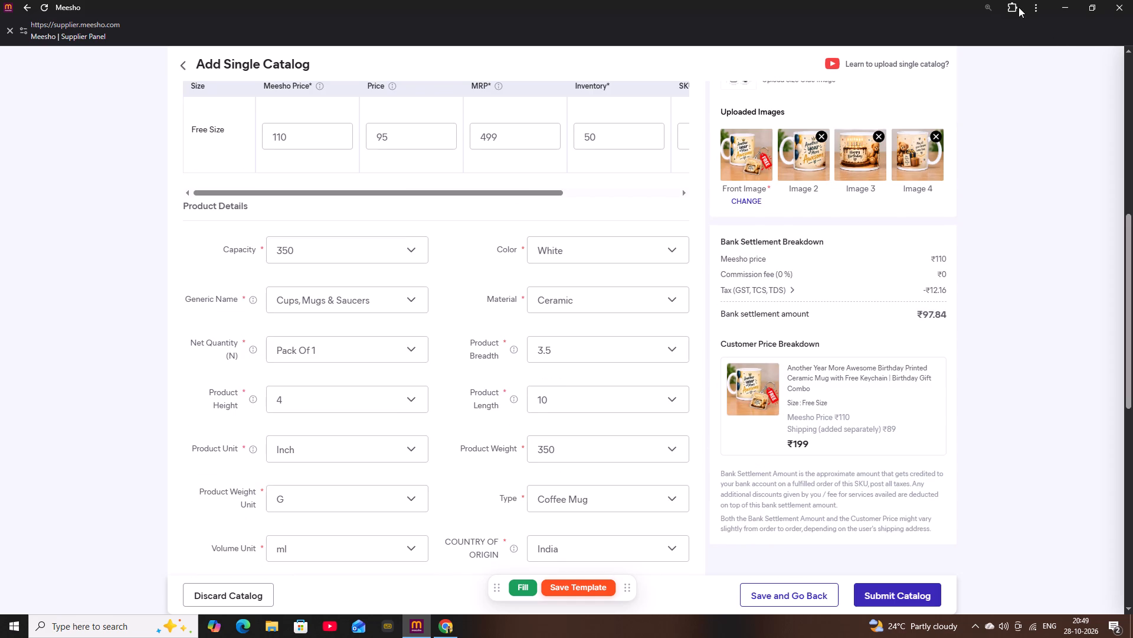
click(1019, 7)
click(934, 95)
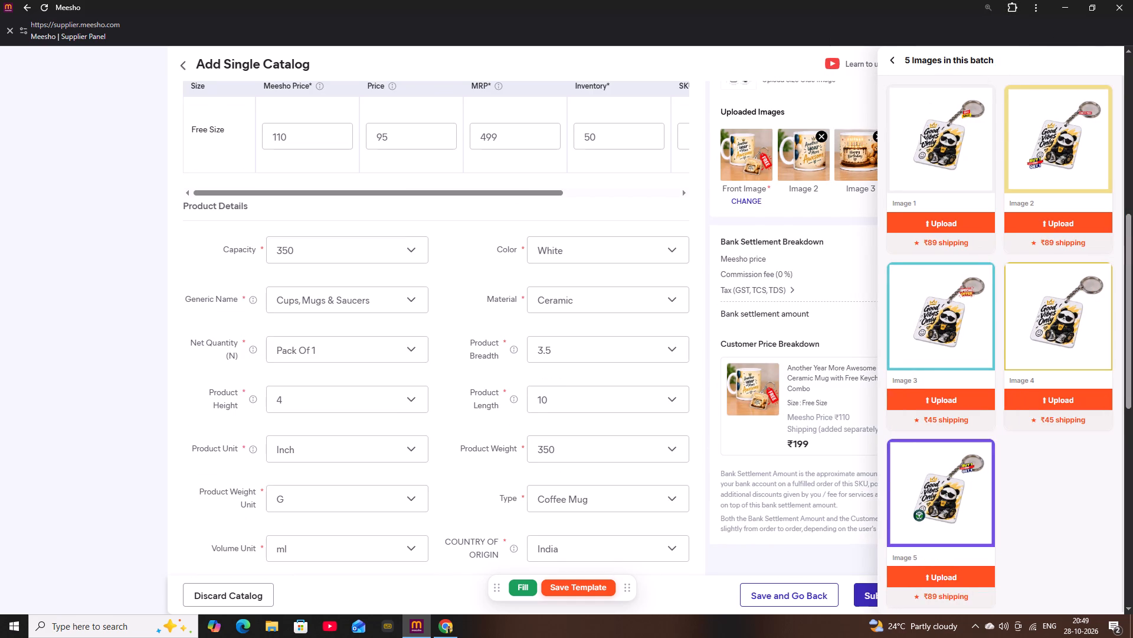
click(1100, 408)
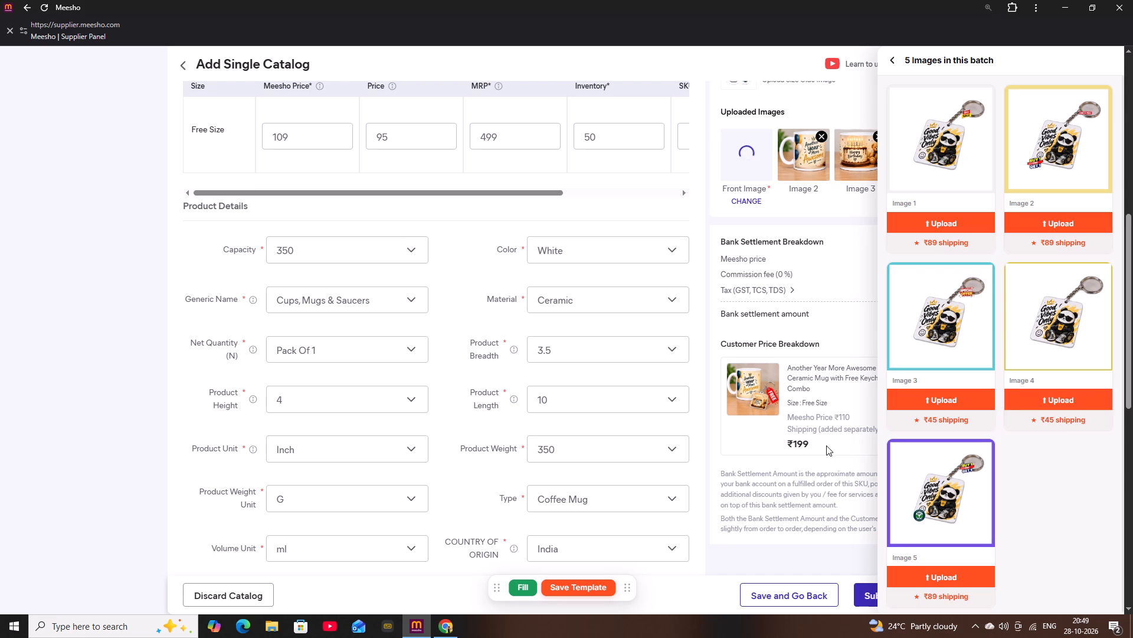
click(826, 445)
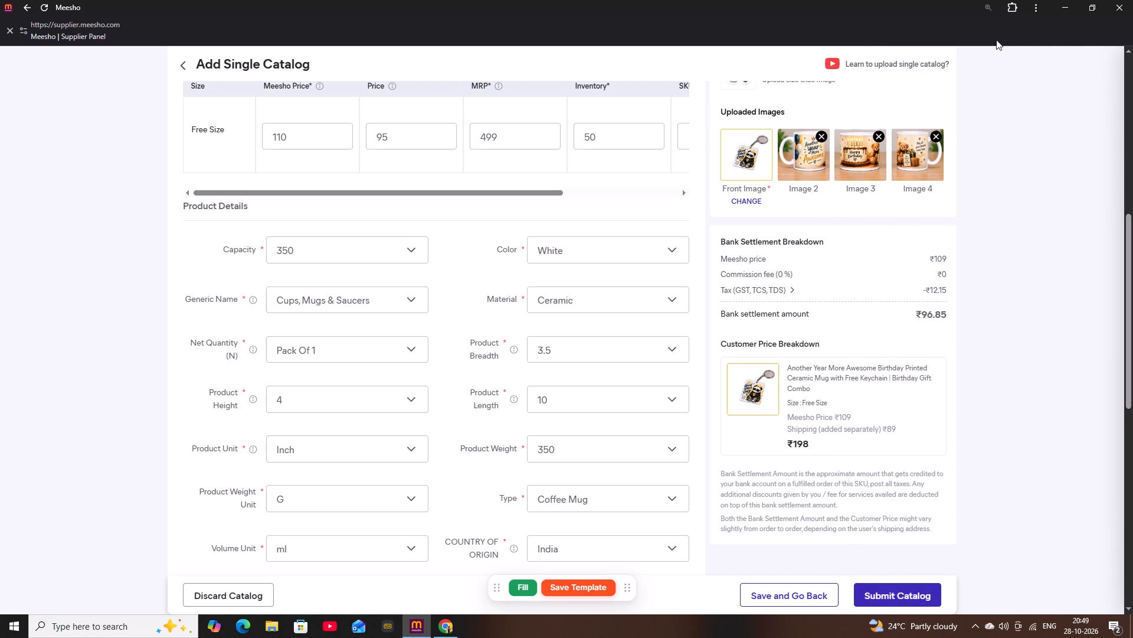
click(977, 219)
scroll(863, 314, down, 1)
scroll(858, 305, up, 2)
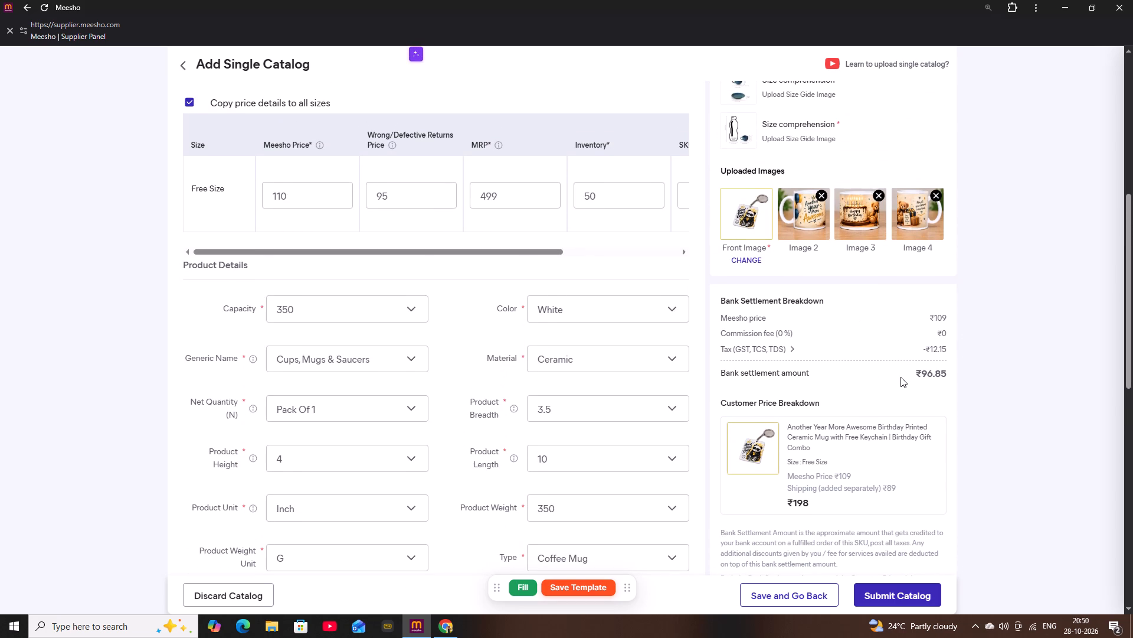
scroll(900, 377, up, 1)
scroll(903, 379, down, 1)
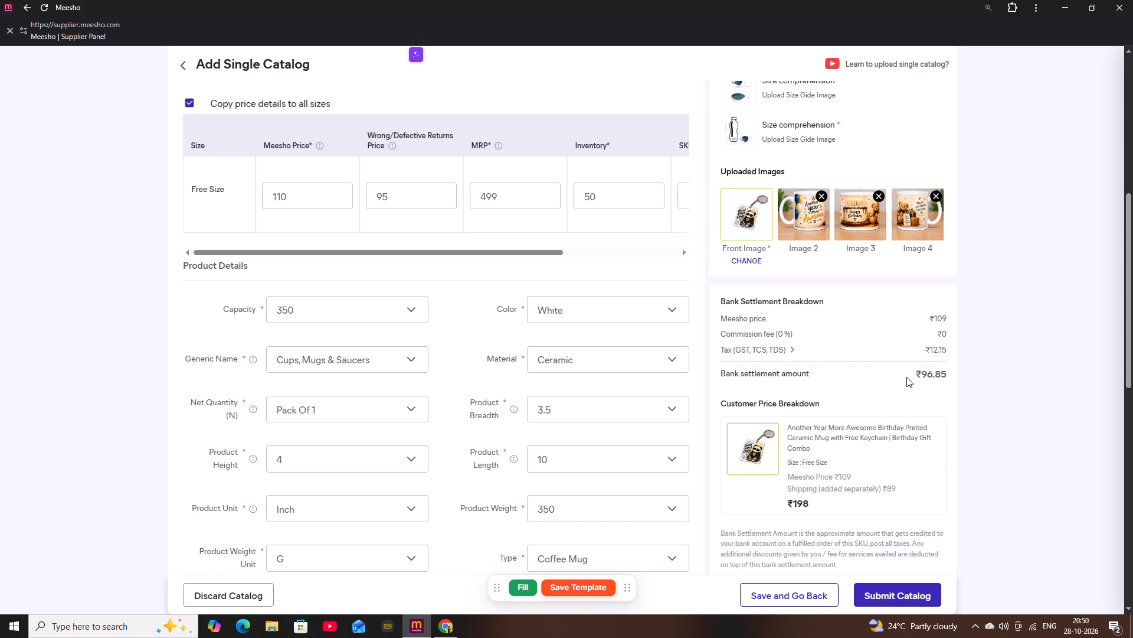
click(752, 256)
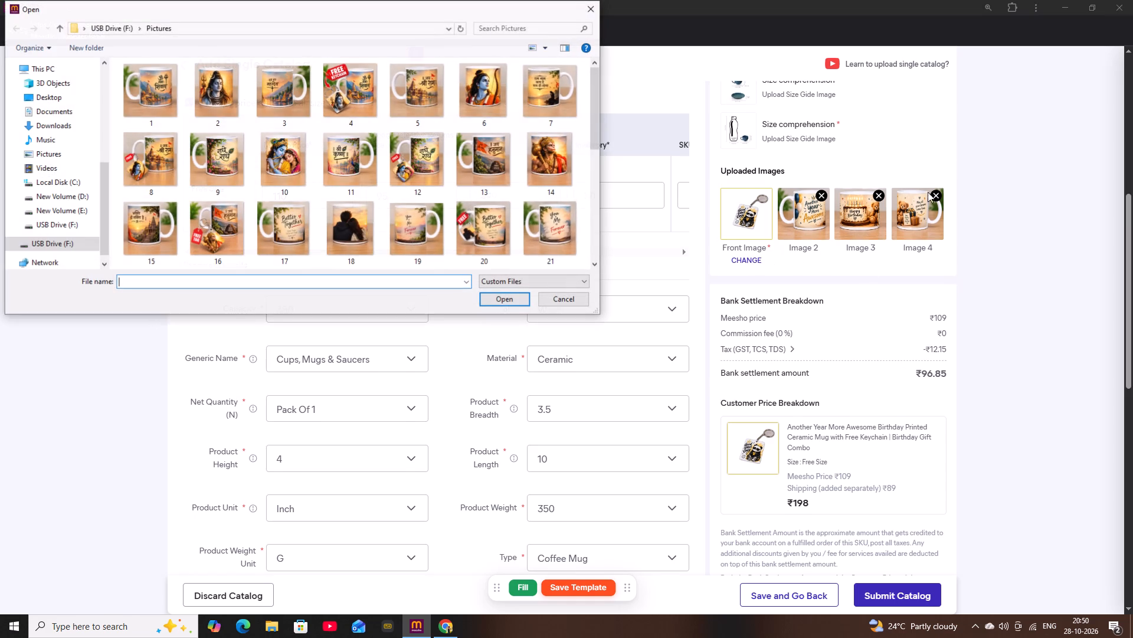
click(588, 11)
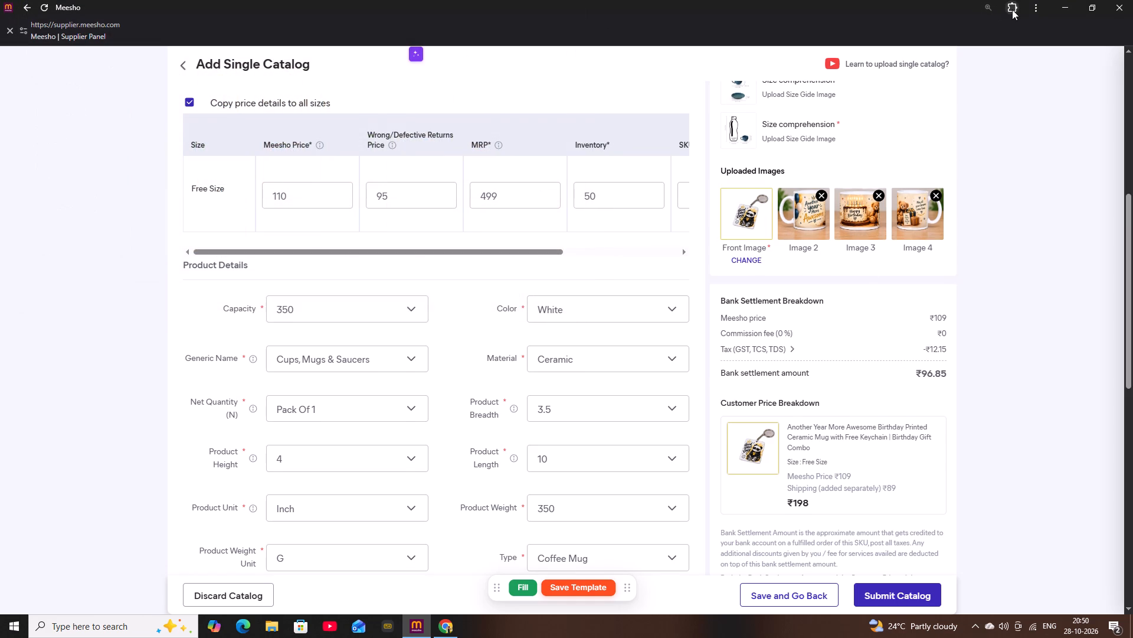
Upload Image 4, marked ₹45 shipping, from the five-image keychain batch again as the front image.
click(1012, 9)
click(944, 86)
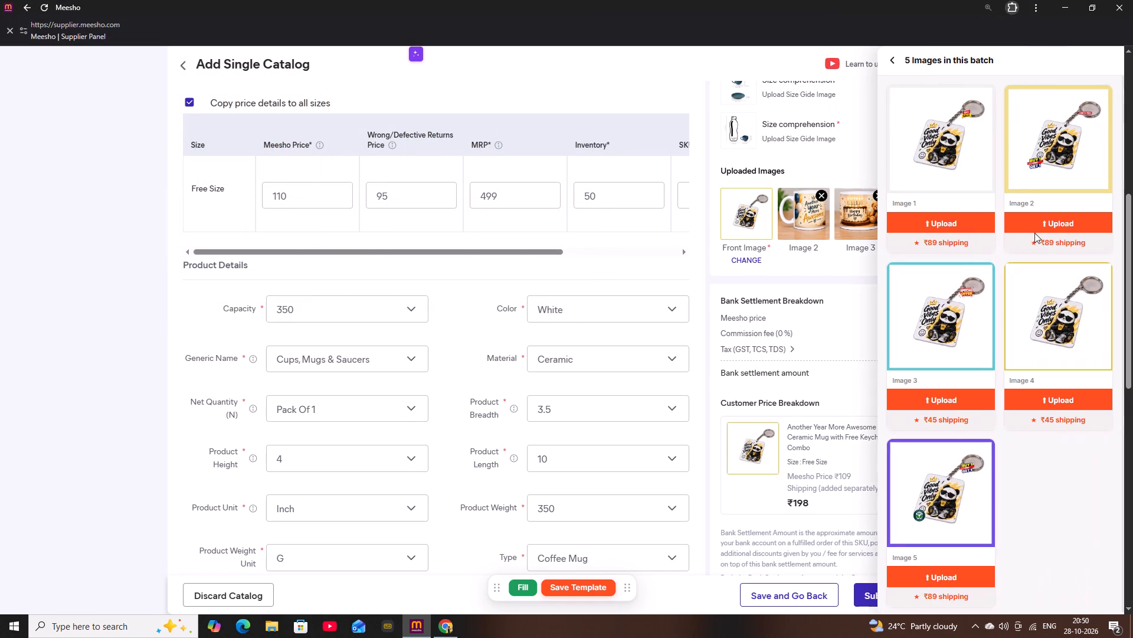
click(1070, 394)
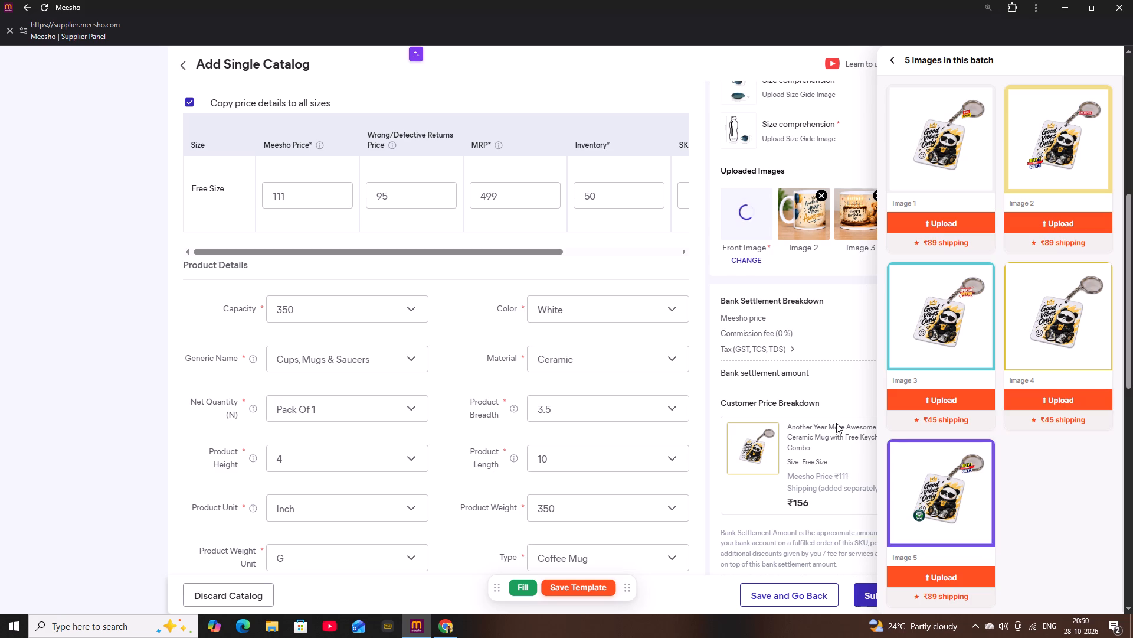
click(810, 505)
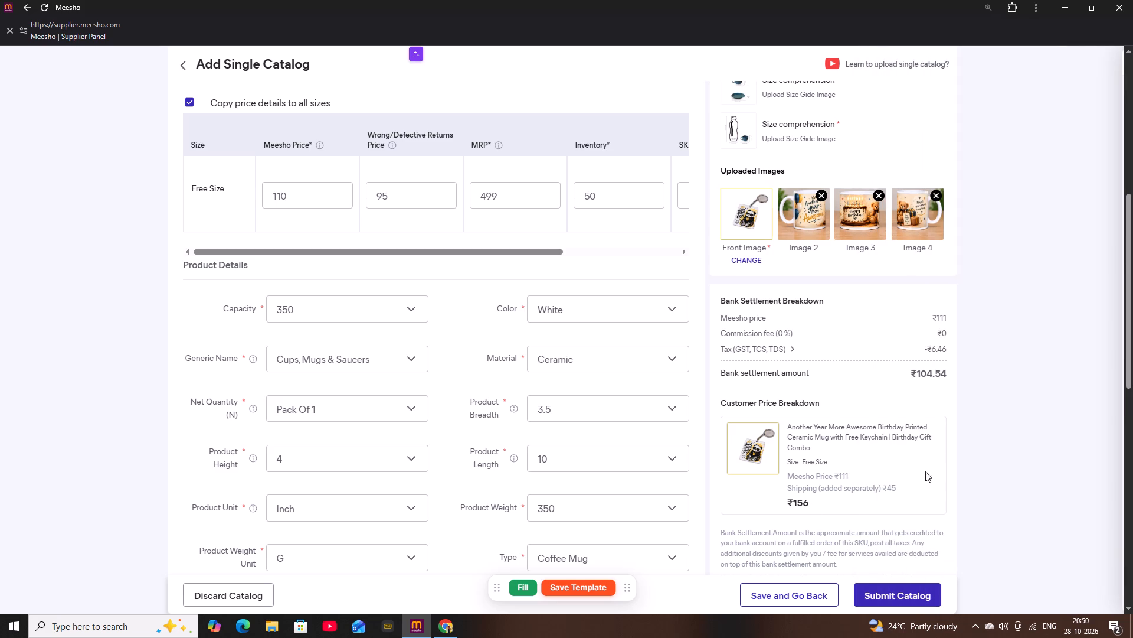
Replace the front image with picture 28, the Another Year More Awesome mug with its free keychain.
click(750, 259)
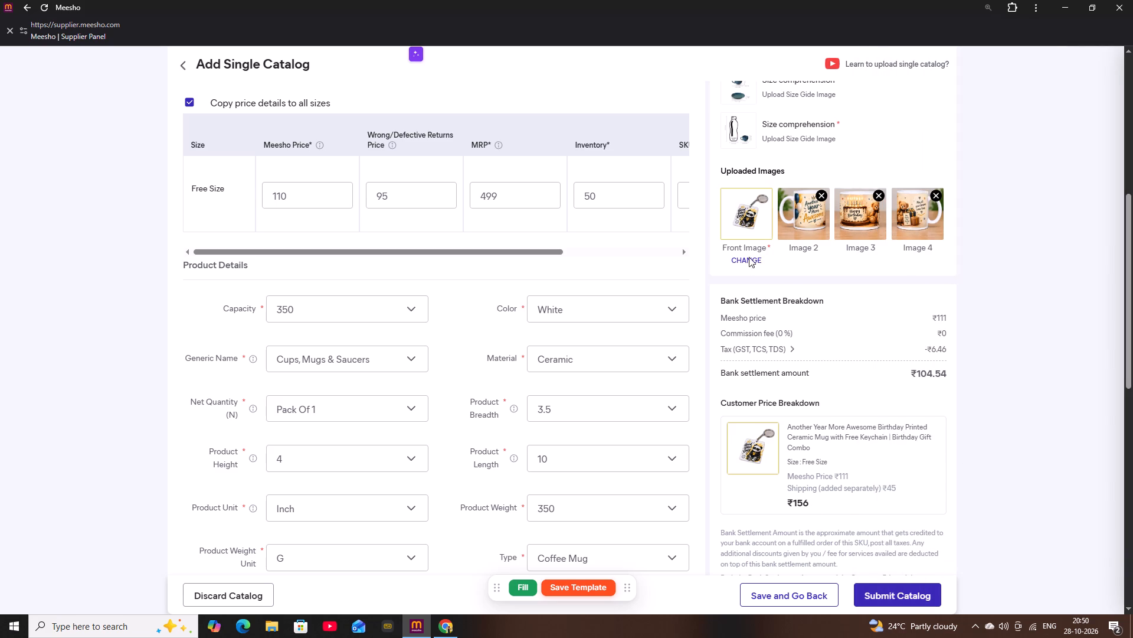
scroll(489, 194, down, 1)
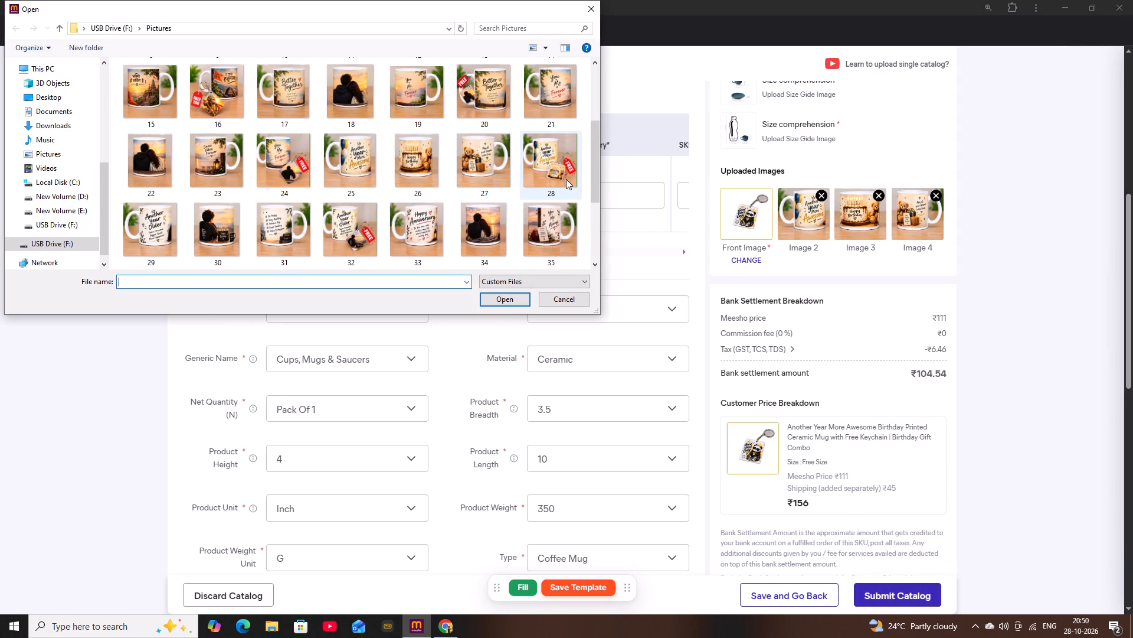
click(566, 179)
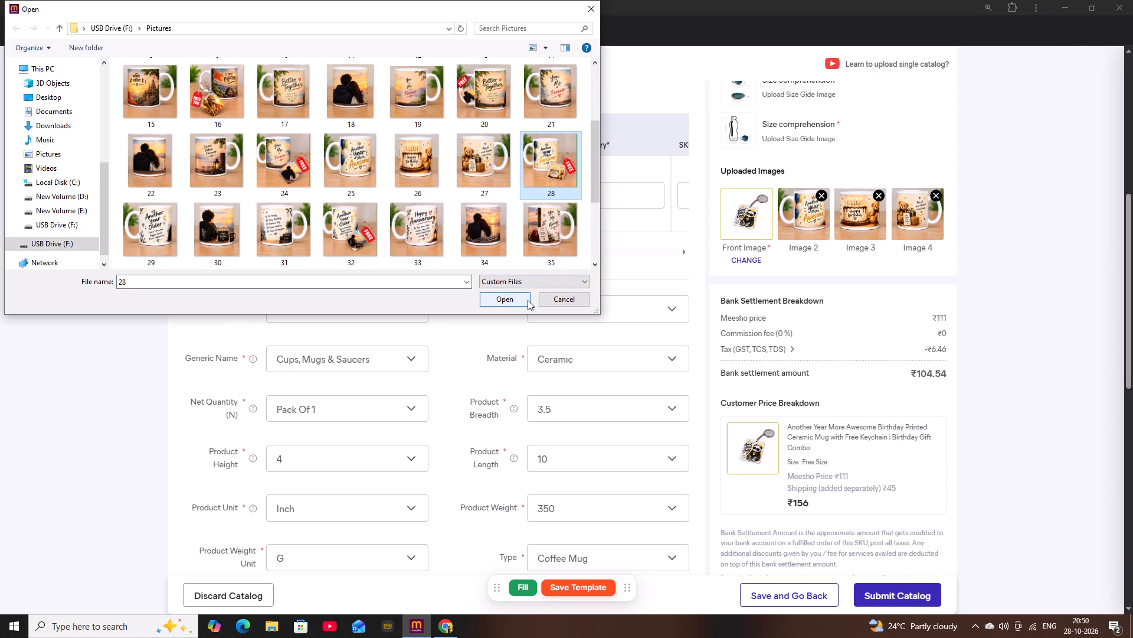
click(516, 303)
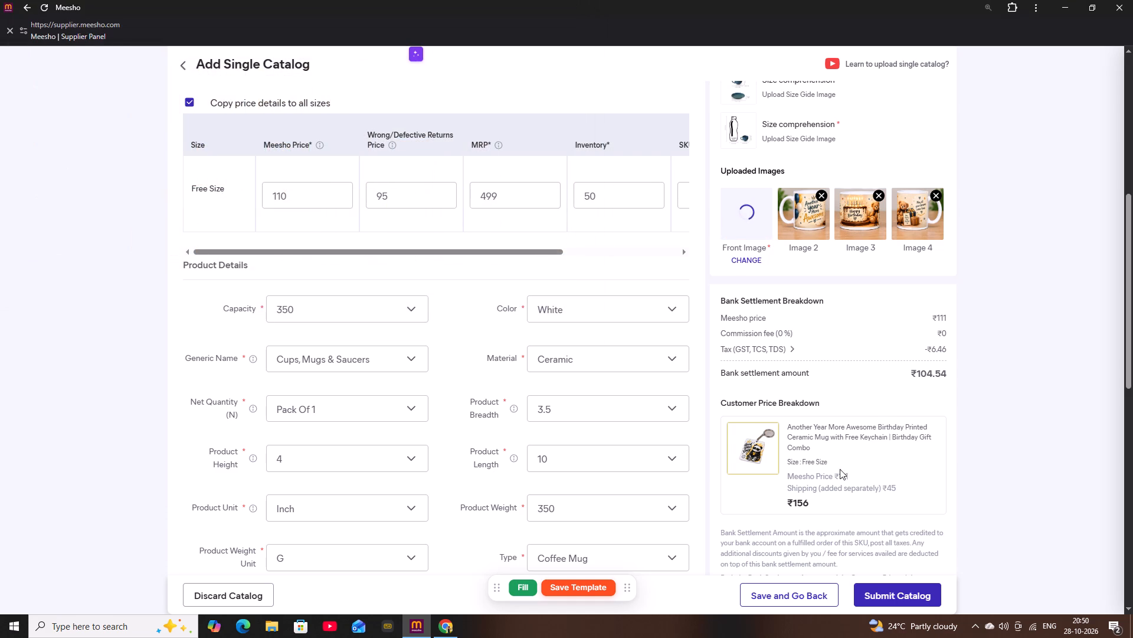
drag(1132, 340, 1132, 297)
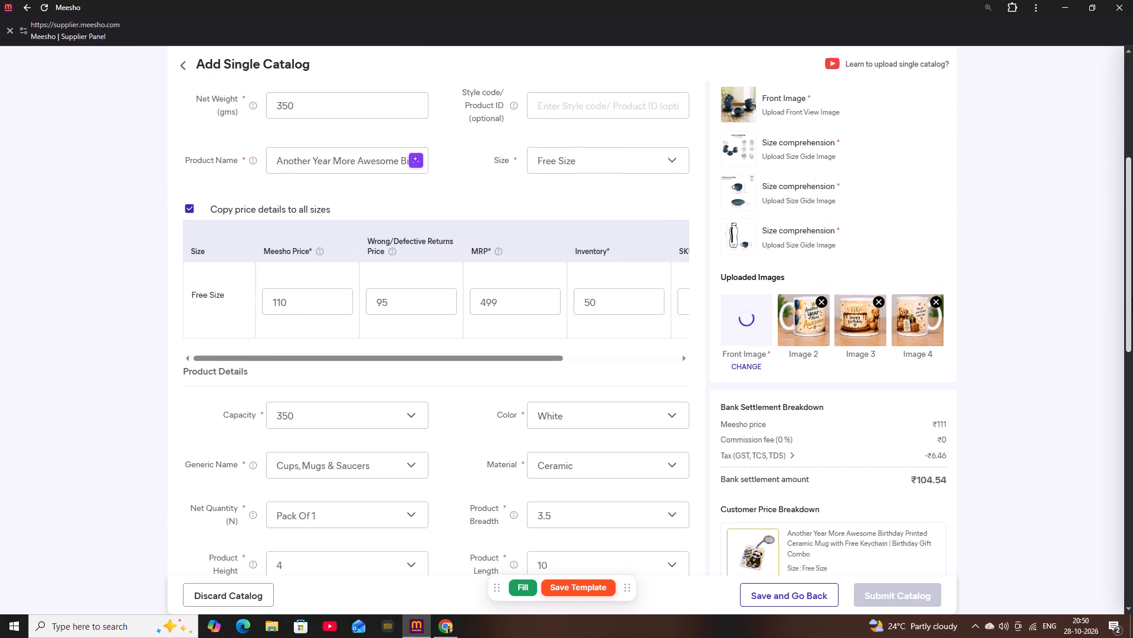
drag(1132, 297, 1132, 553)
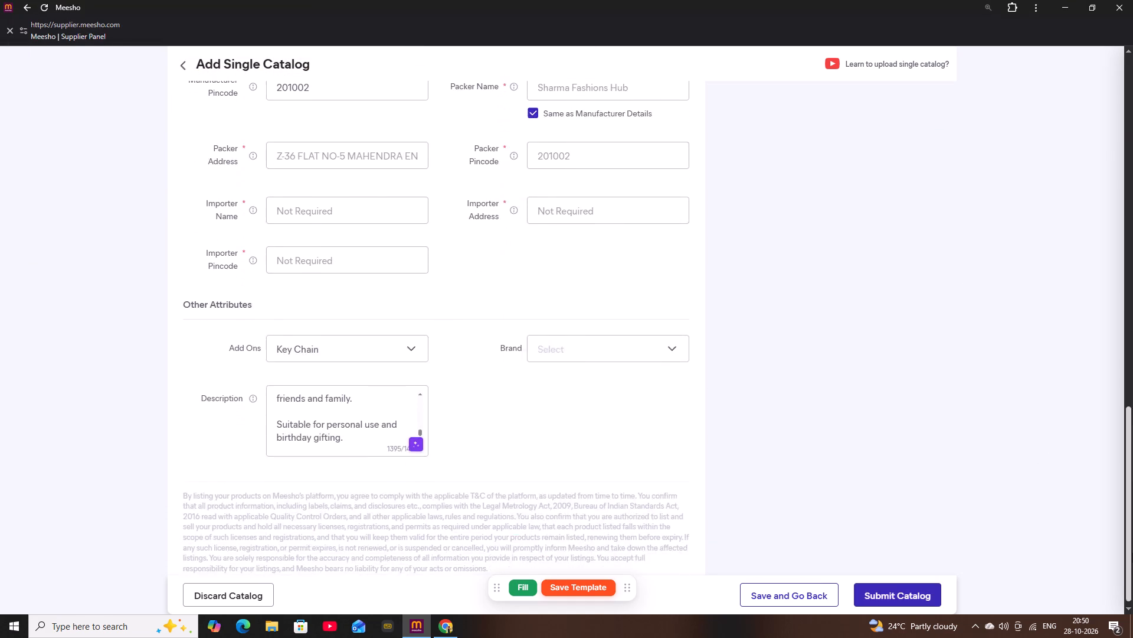
Submit the Another Year More Awesome mug catalog and remove the flagged word "elements" from its product description.
drag(1132, 553, 1132, 415)
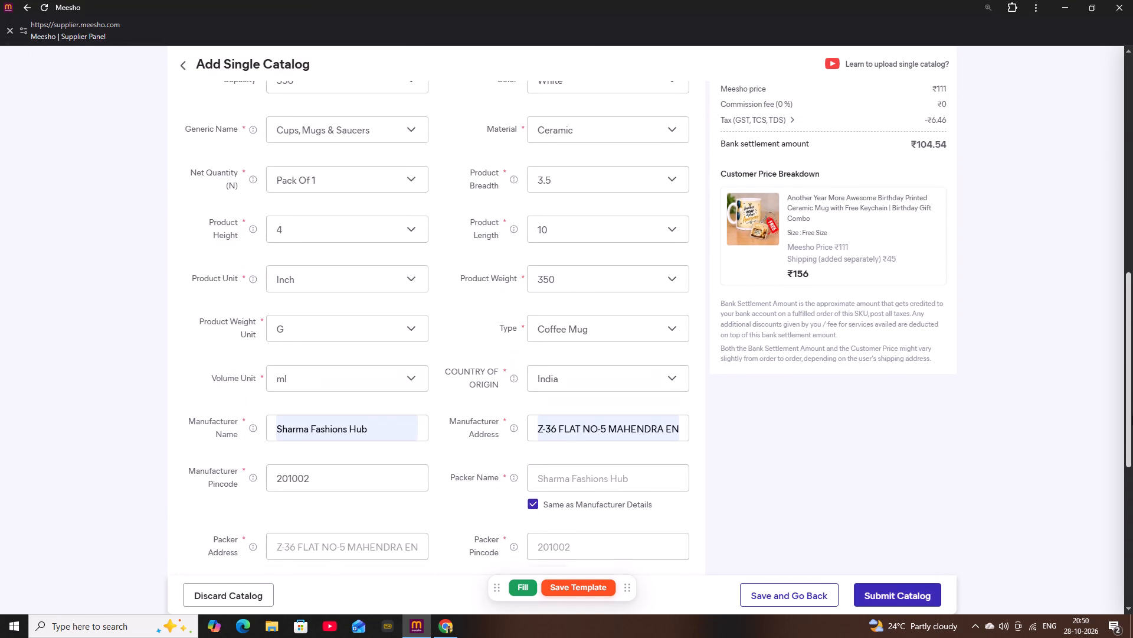
drag(1132, 415, 1132, 351)
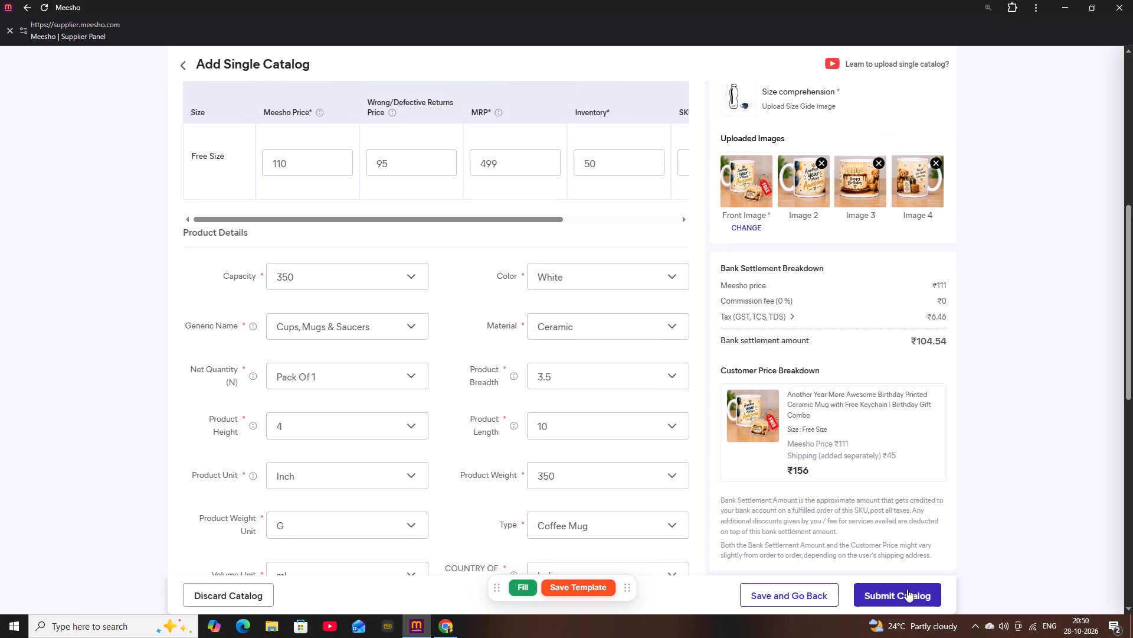
click(907, 589)
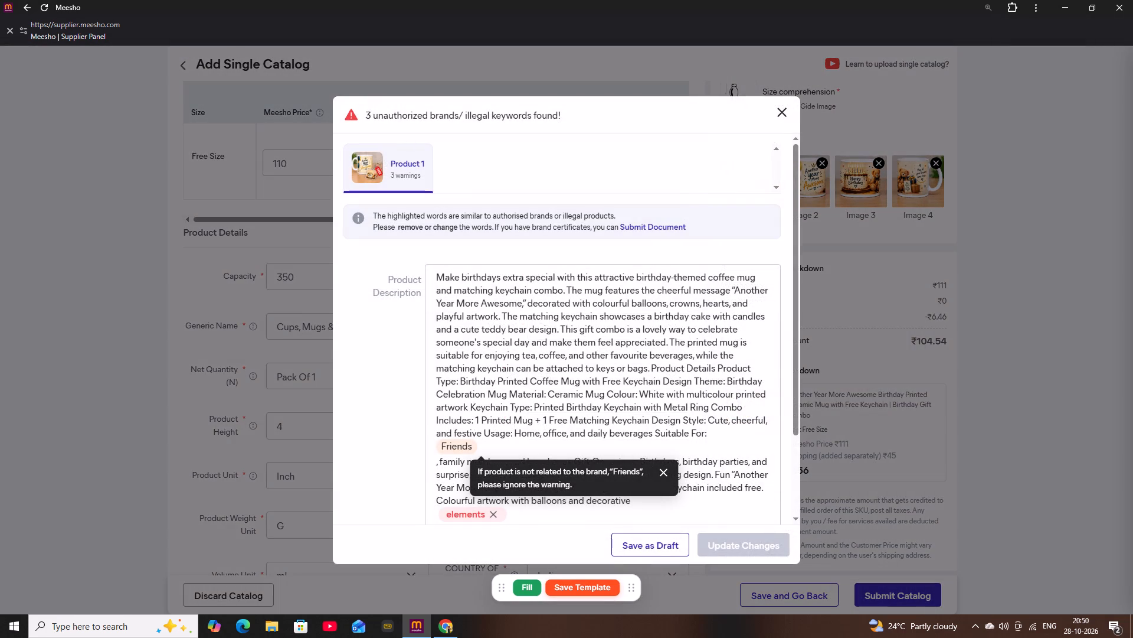
click(488, 516)
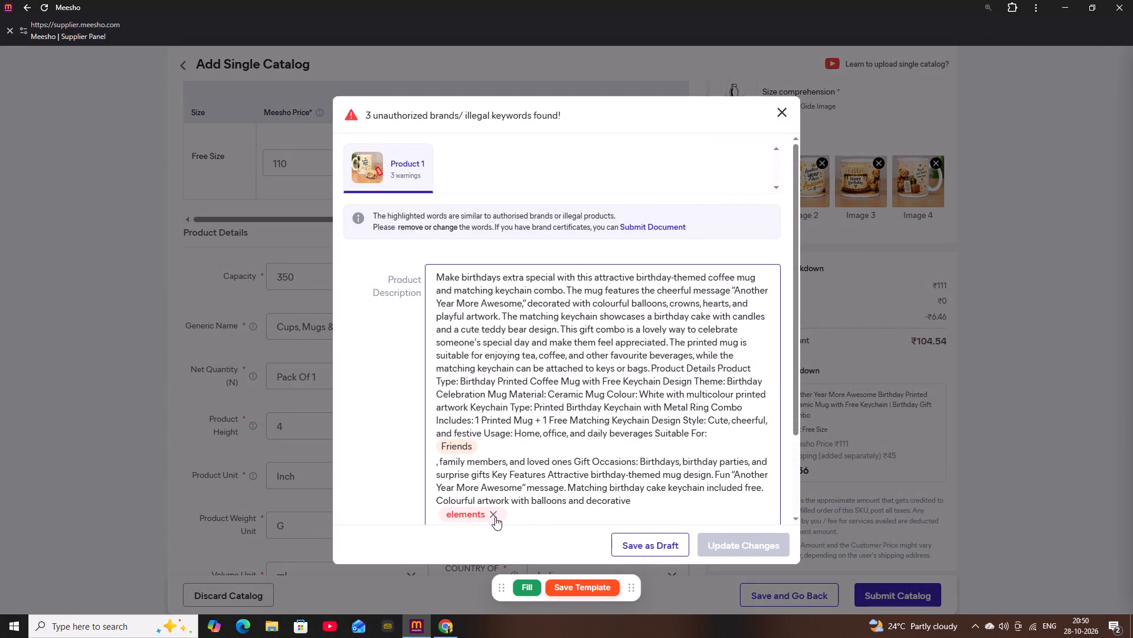
click(493, 515)
click(783, 112)
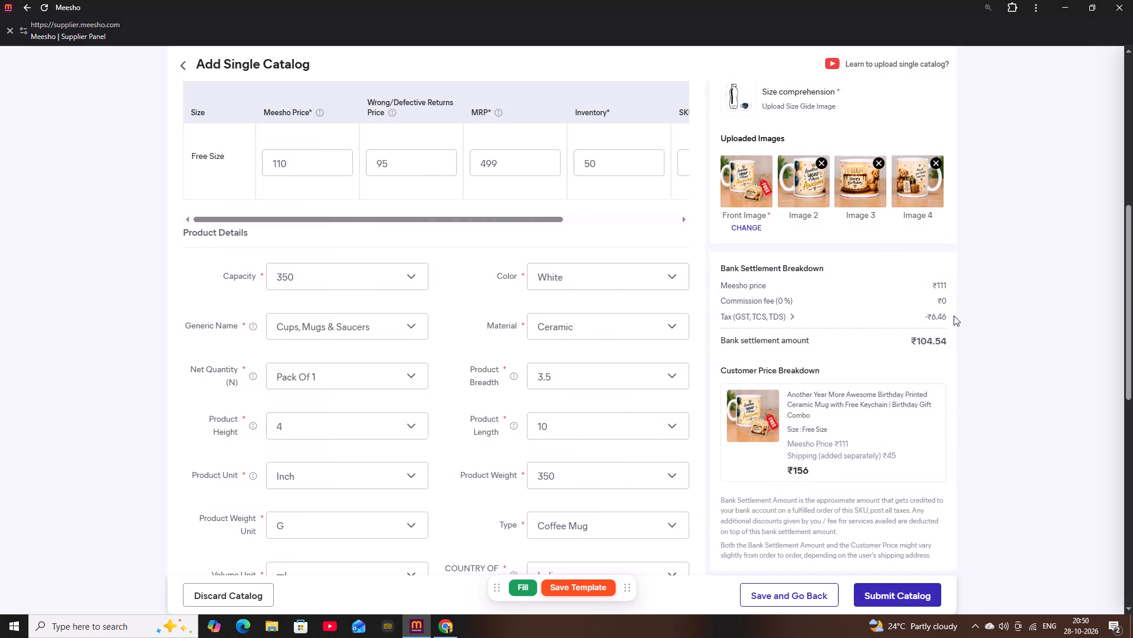
Resubmit the birthday mug catalog for quality check, declaring that all its products are not branded or illegal to sell.
click(1044, 406)
click(906, 601)
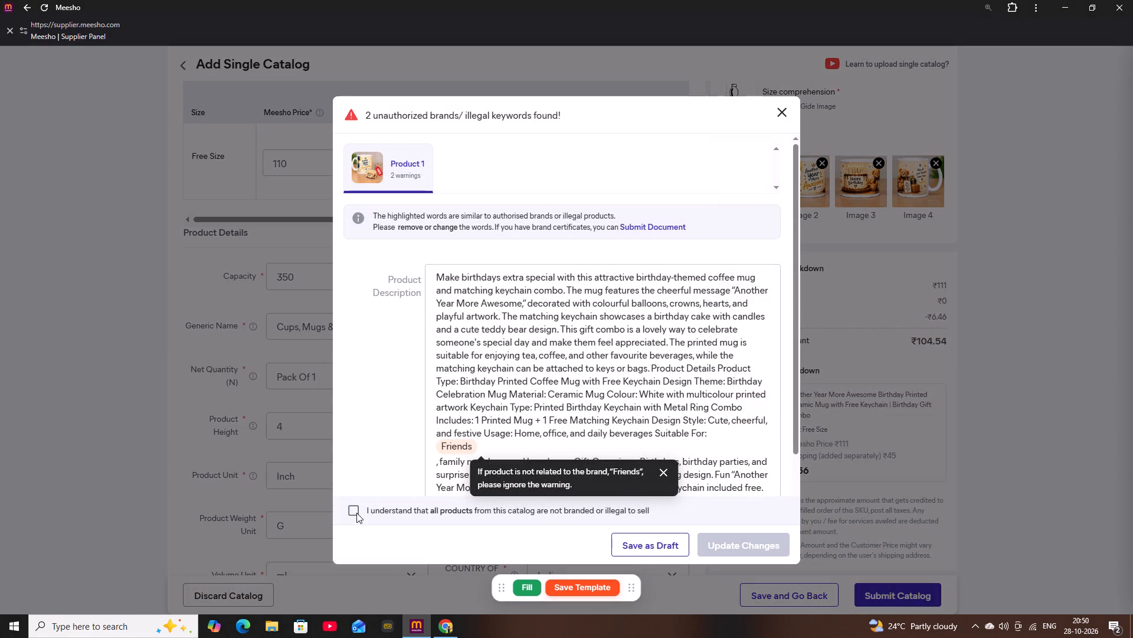
click(355, 512)
click(356, 511)
click(779, 548)
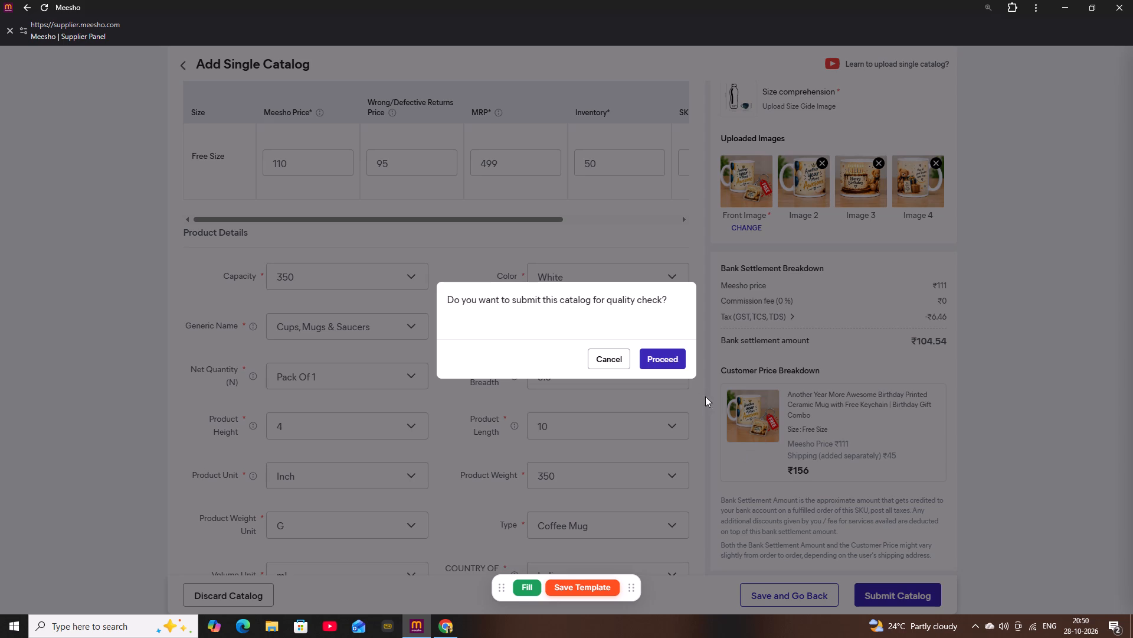
click(677, 357)
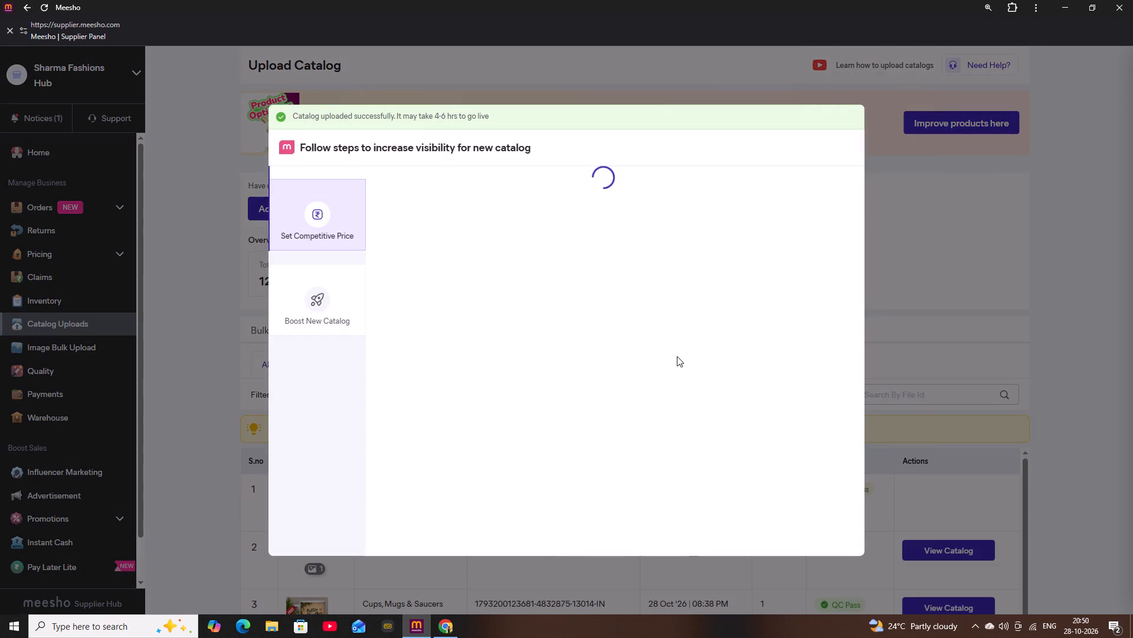
click(850, 149)
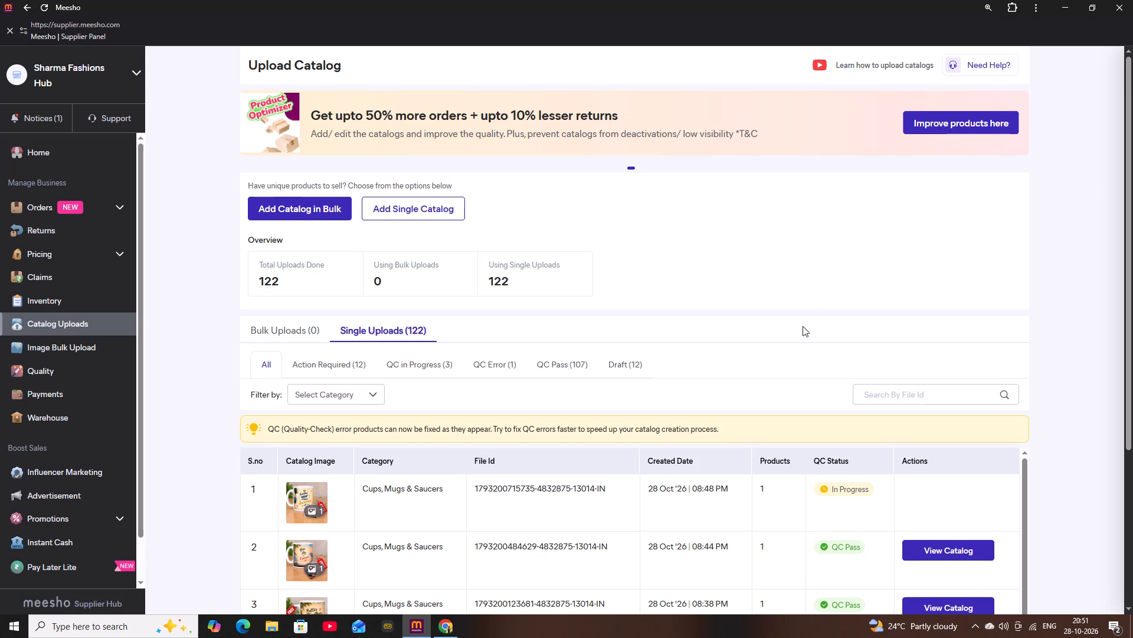
Look through the single uploads list to check the QC status of the recent mug catalogs.
scroll(780, 387, down, 1)
scroll(470, 451, down, 1)
scroll(456, 447, up, 1)
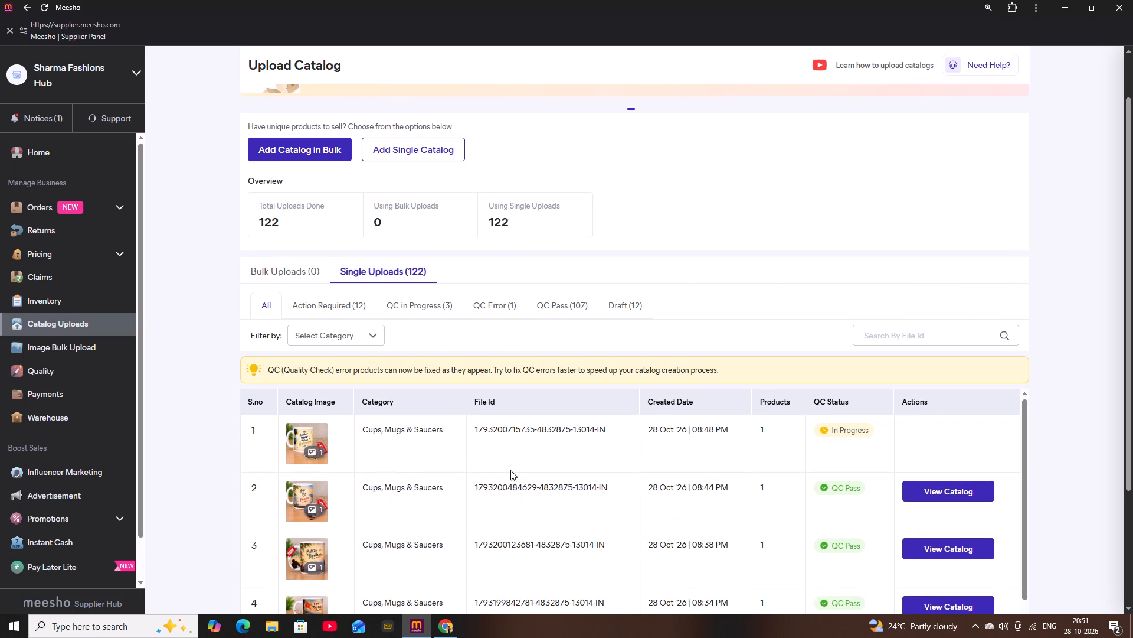
scroll(522, 473, down, 2)
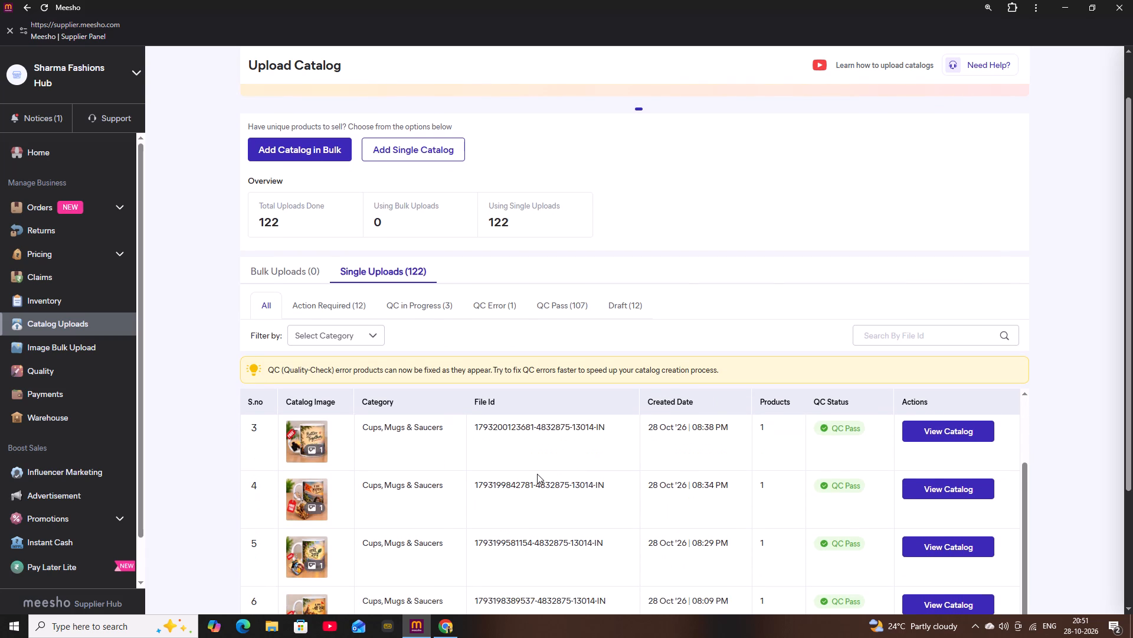
scroll(541, 475, down, 3)
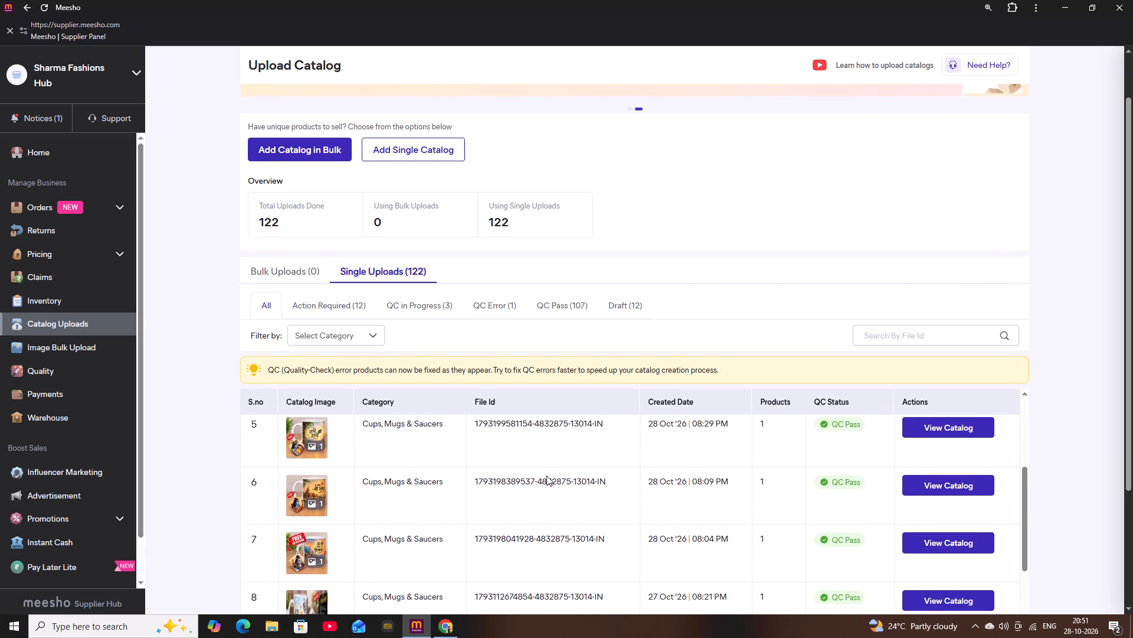
scroll(546, 476, down, 1)
scroll(555, 477, up, 4)
scroll(648, 499, up, 4)
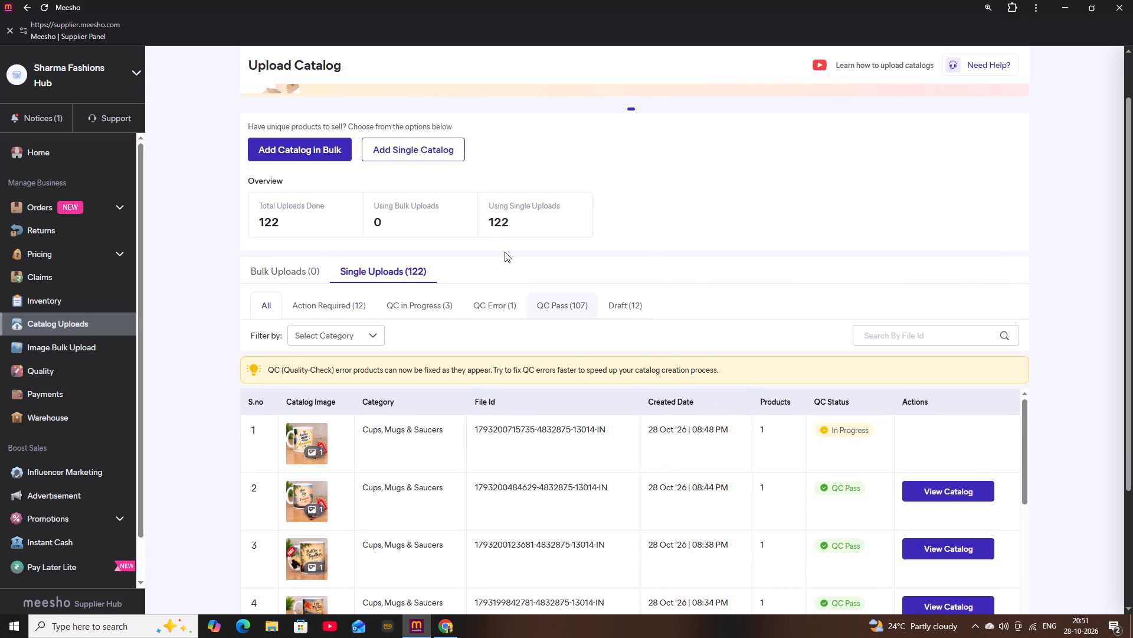
Start a new single catalog in Cups, Mugs & Saucers with picture 32, the Another Year Older mug with free keychain, as front image.
click(460, 151)
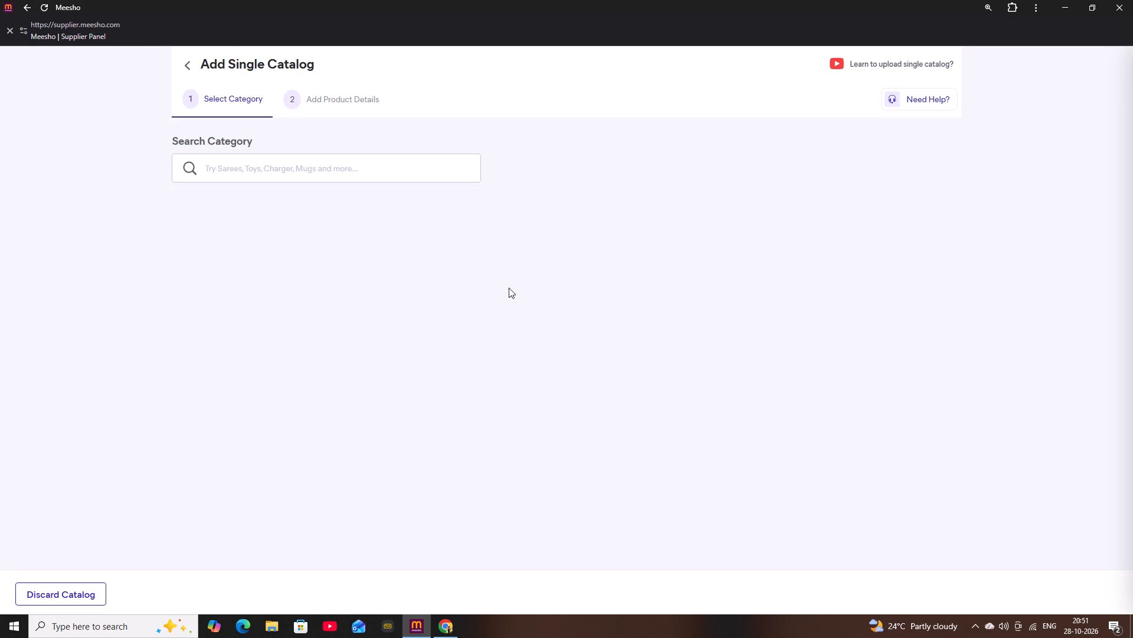
click(461, 233)
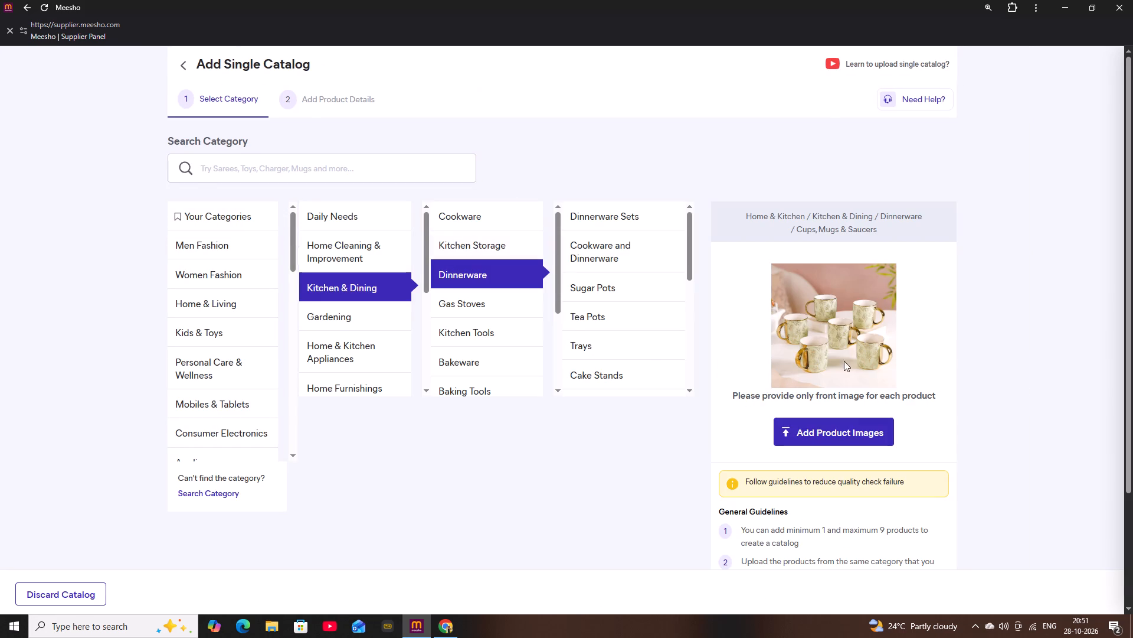
click(845, 422)
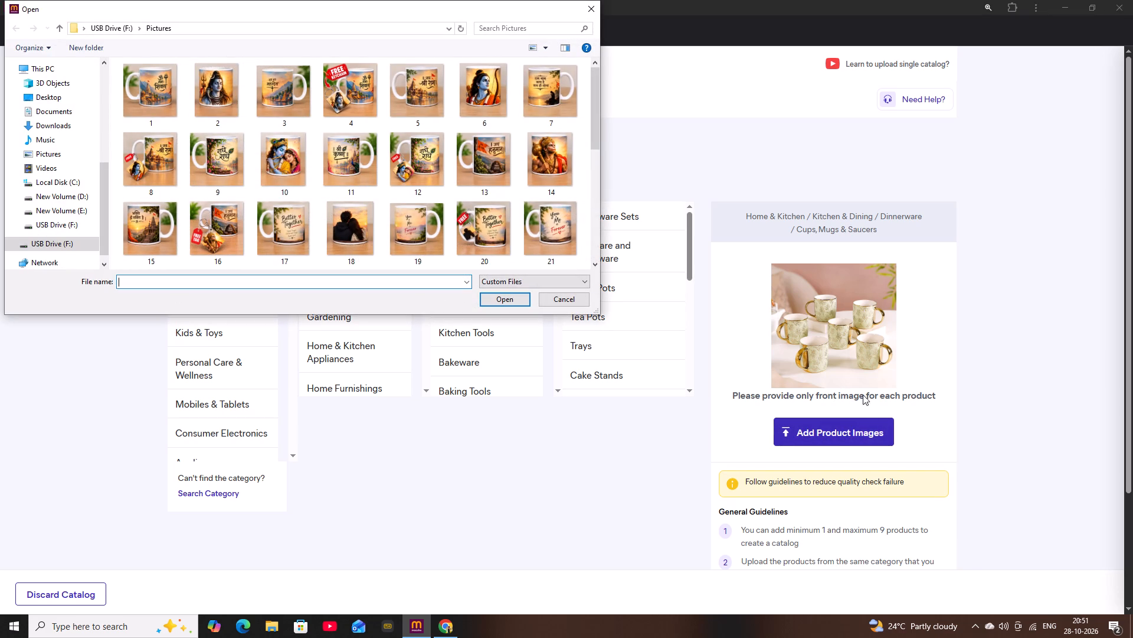
scroll(490, 185, down, 2)
scroll(500, 193, up, 1)
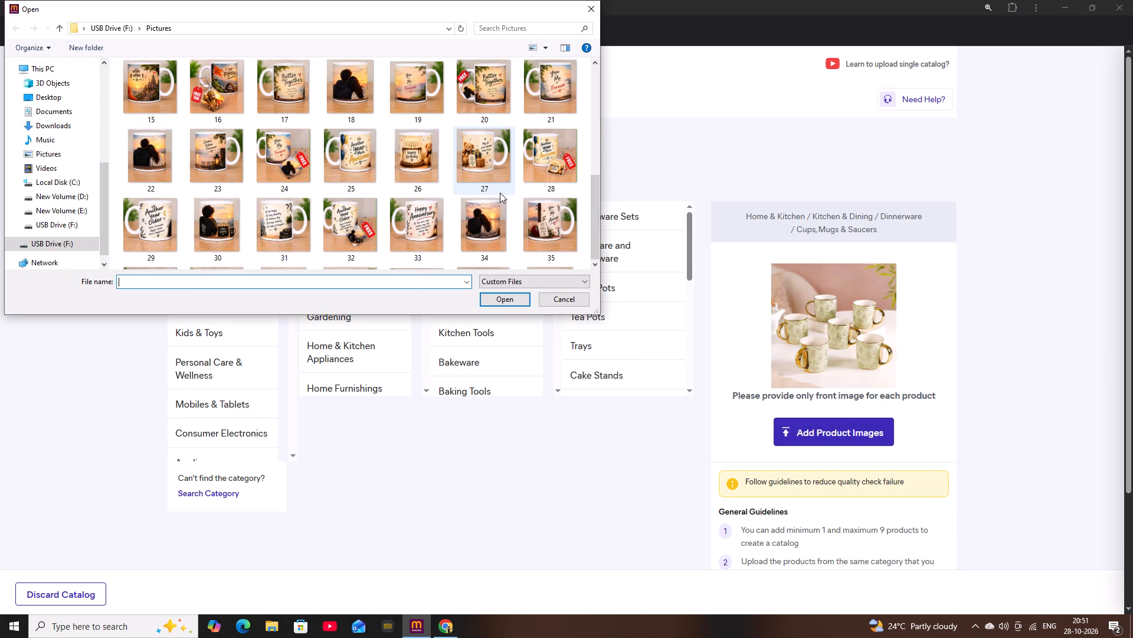
click(354, 222)
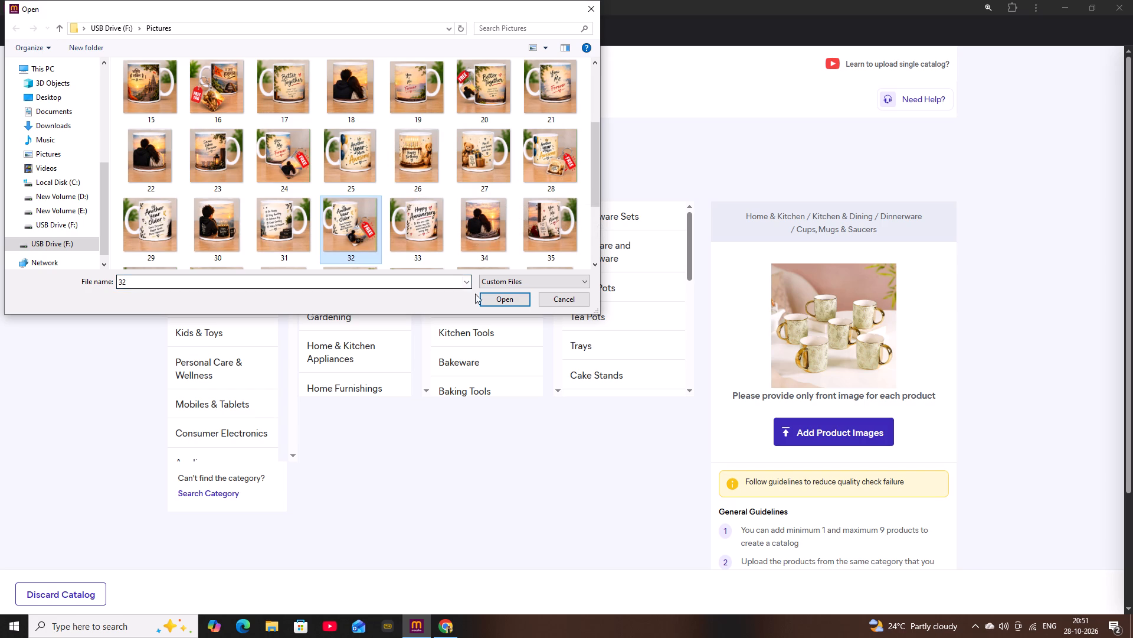
click(503, 298)
click(772, 489)
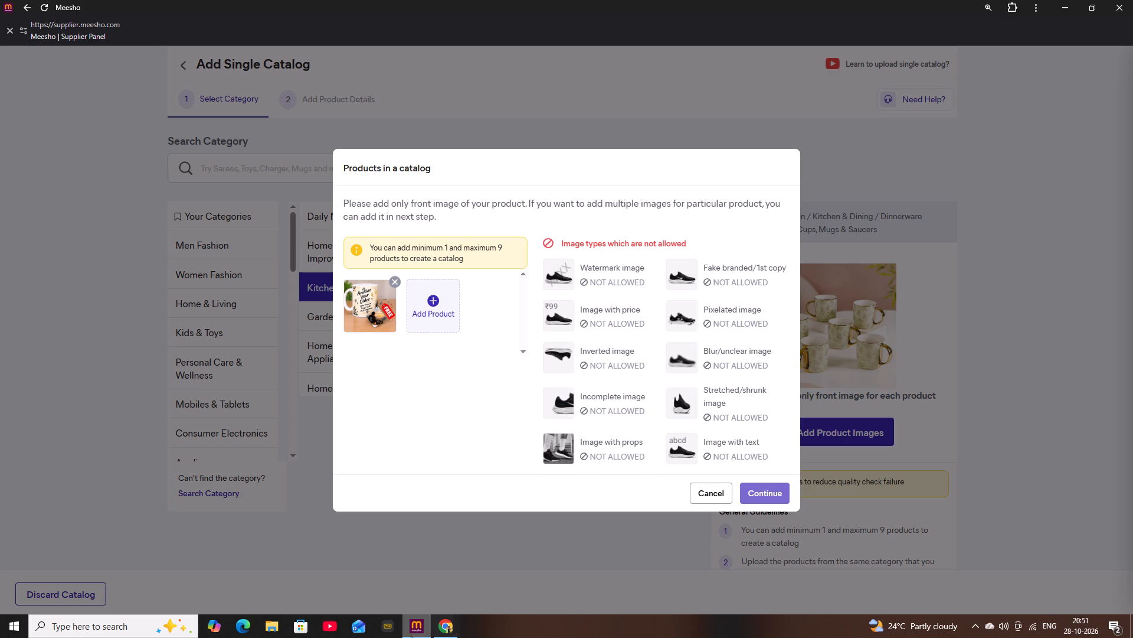
click(437, 633)
scroll(683, 390, down, 3)
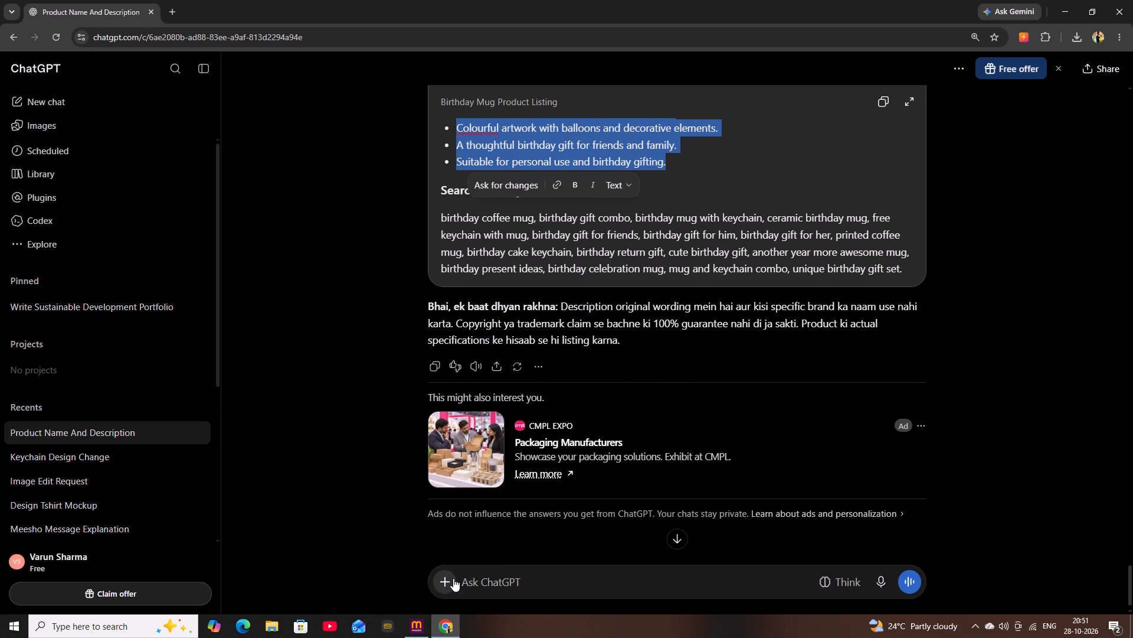
click(453, 578)
click(559, 336)
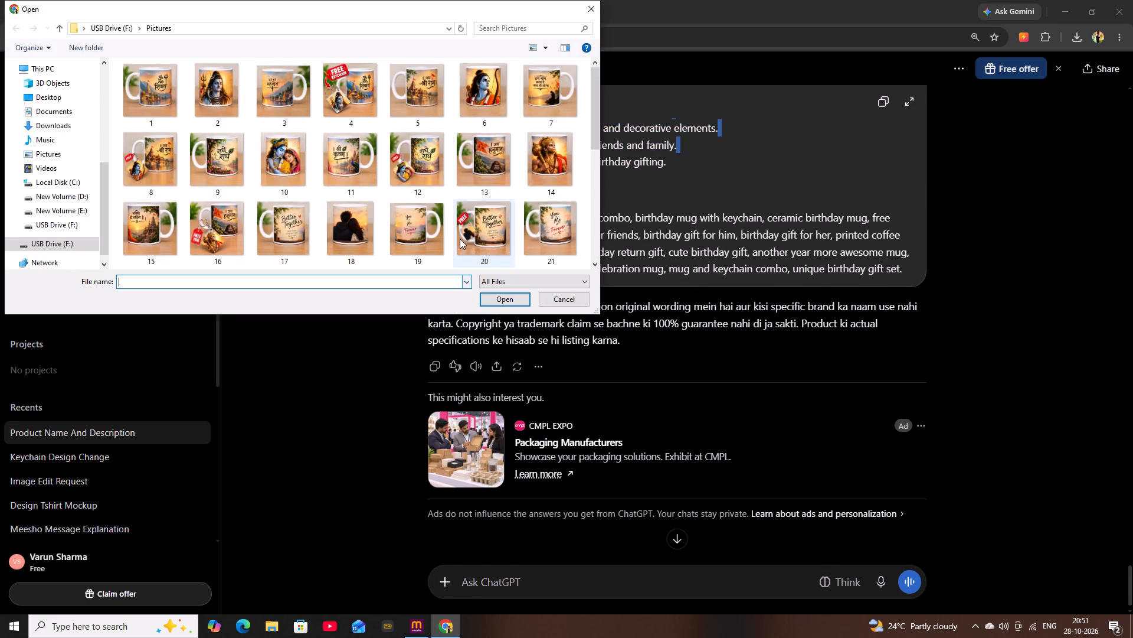
scroll(453, 222, down, 1)
click(340, 228)
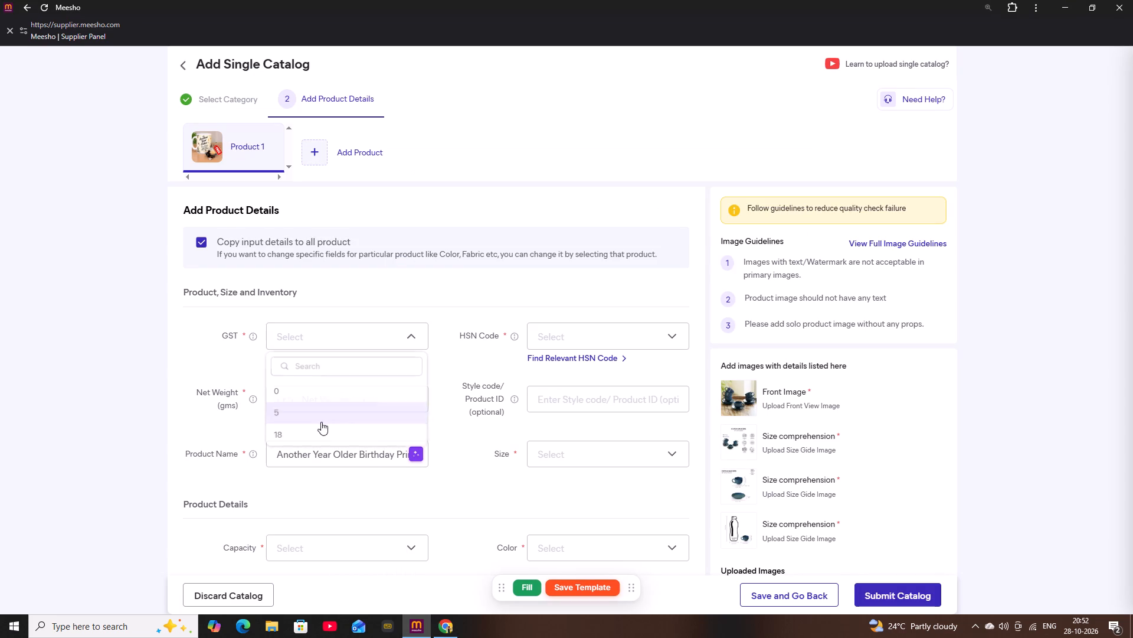
click(316, 414)
click(582, 334)
click(551, 395)
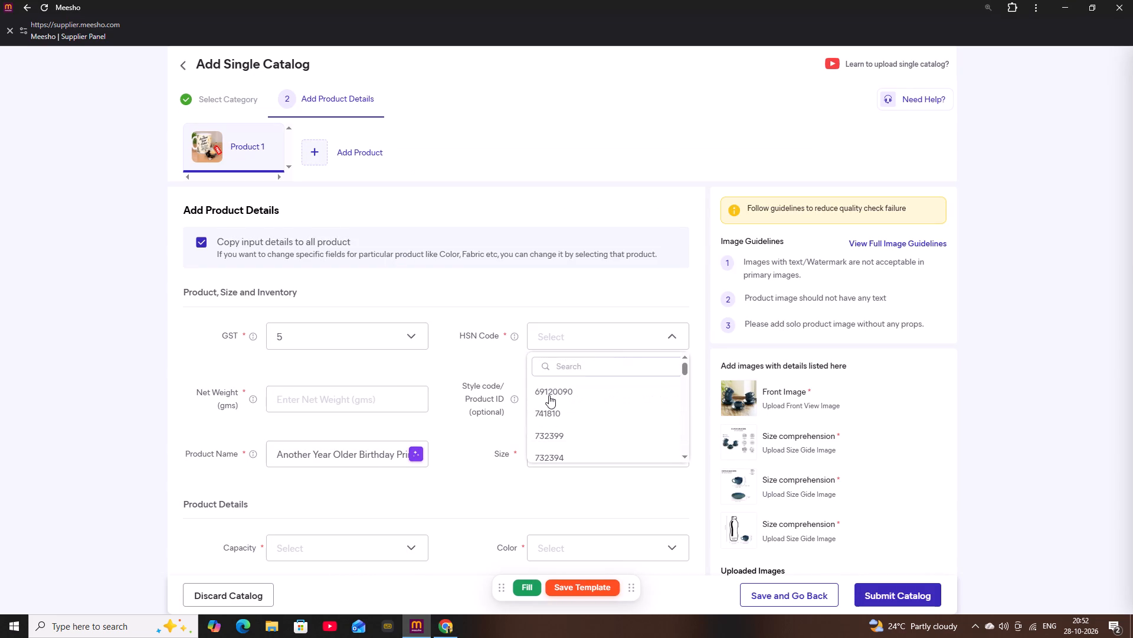
Set the mug catalog's Net Weight to 350 gms and apply Free Size as its Size.
click(372, 386)
text(350)
click(634, 444)
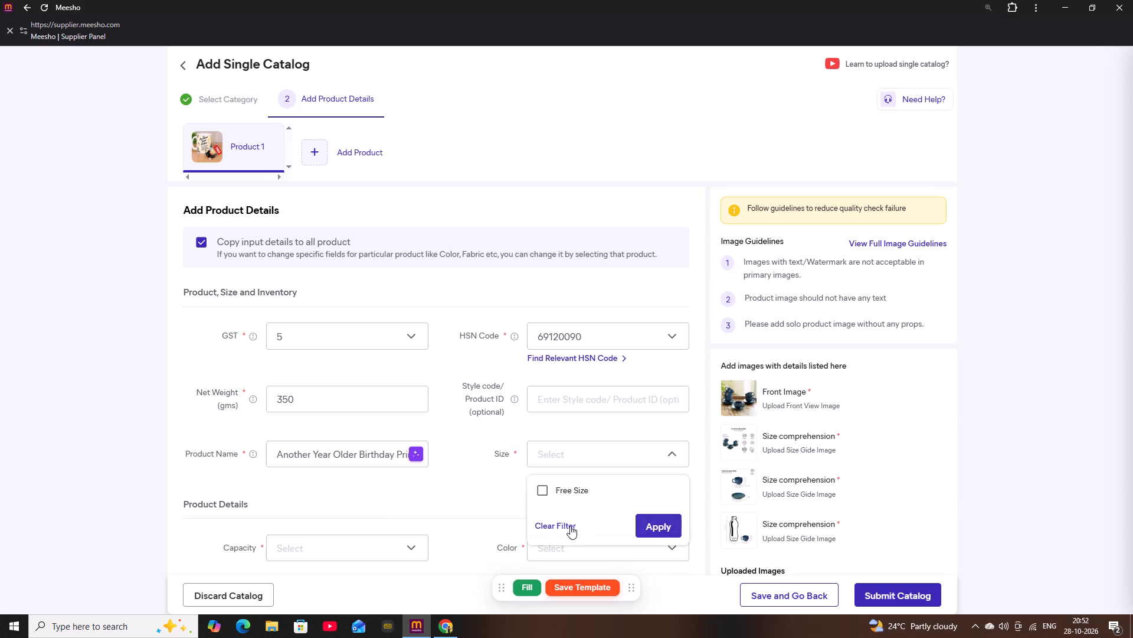
click(568, 493)
click(539, 490)
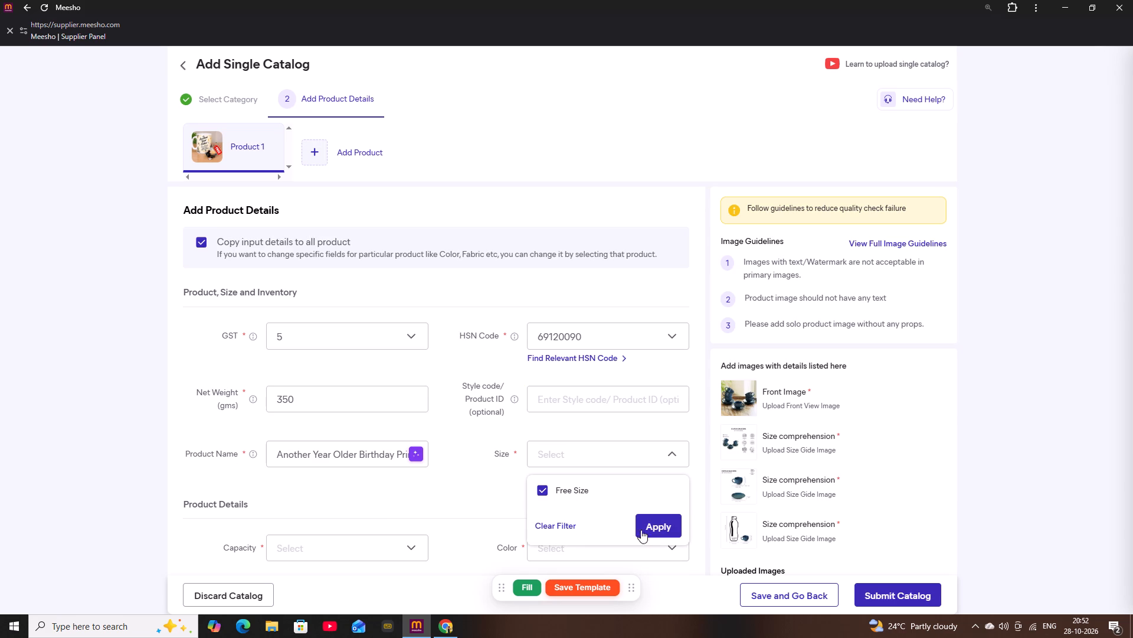
click(653, 537)
click(654, 531)
Add pictures 29, 30 and 31 from the USB drive's Pictures folder as the mug's additional images.
scroll(649, 512, down, 2)
scroll(593, 472, down, 1)
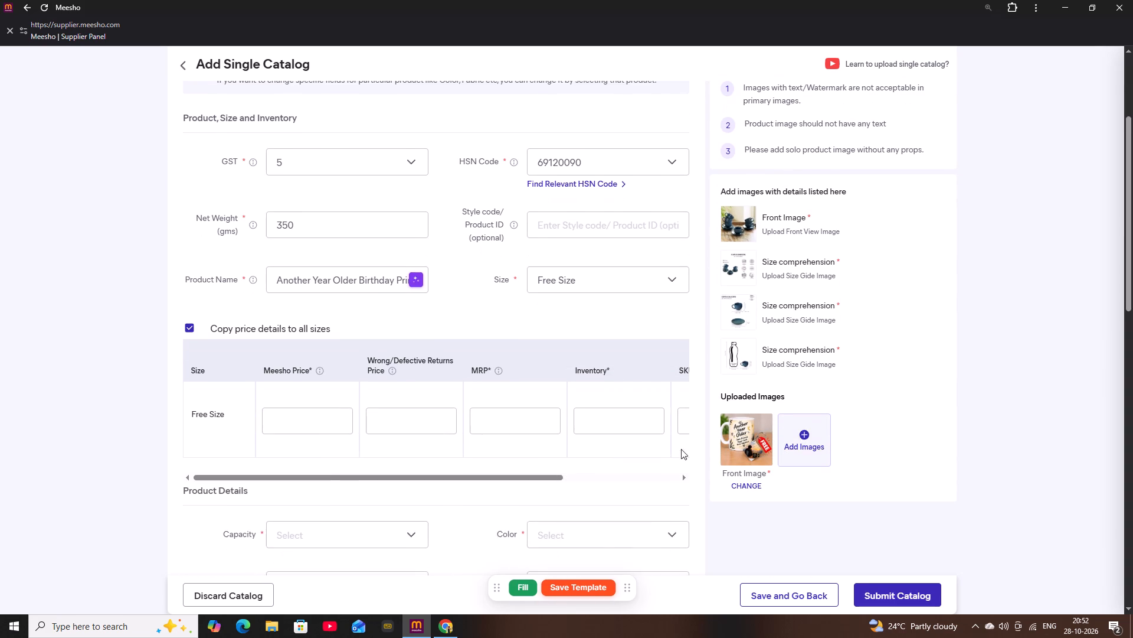
click(801, 430)
scroll(372, 110, down, 2)
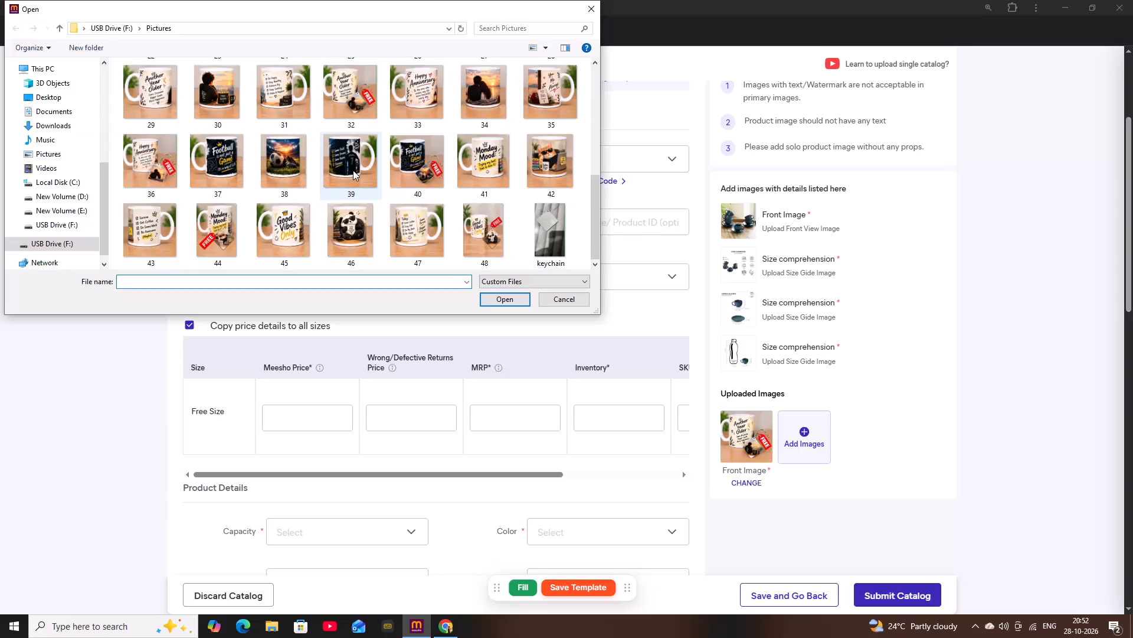
scroll(352, 172, up, 1)
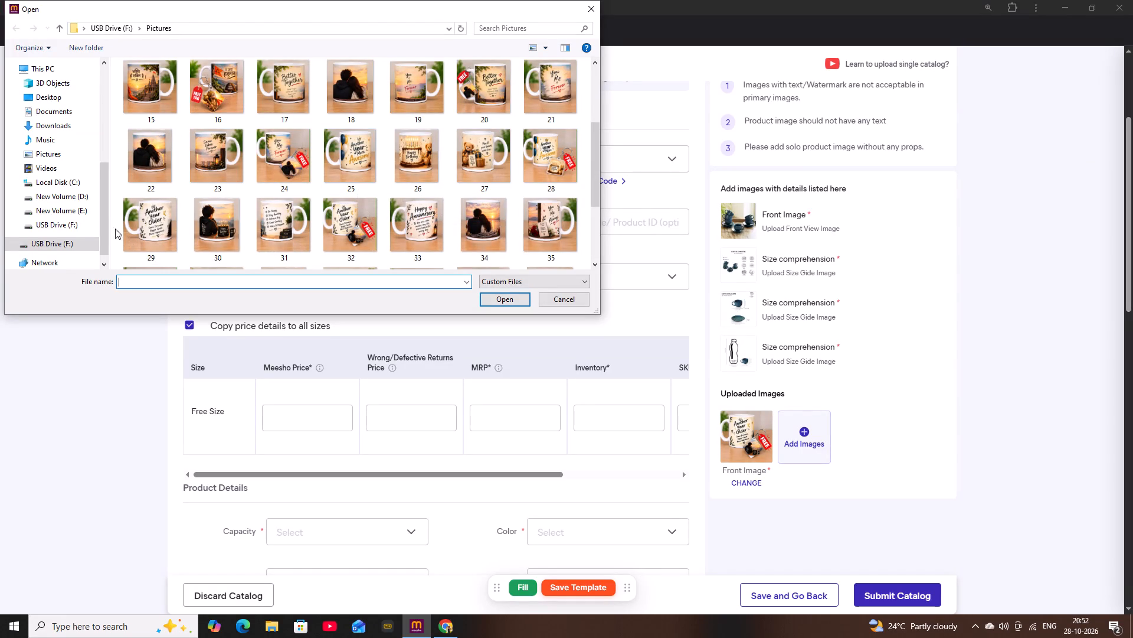
drag(113, 228, 268, 230)
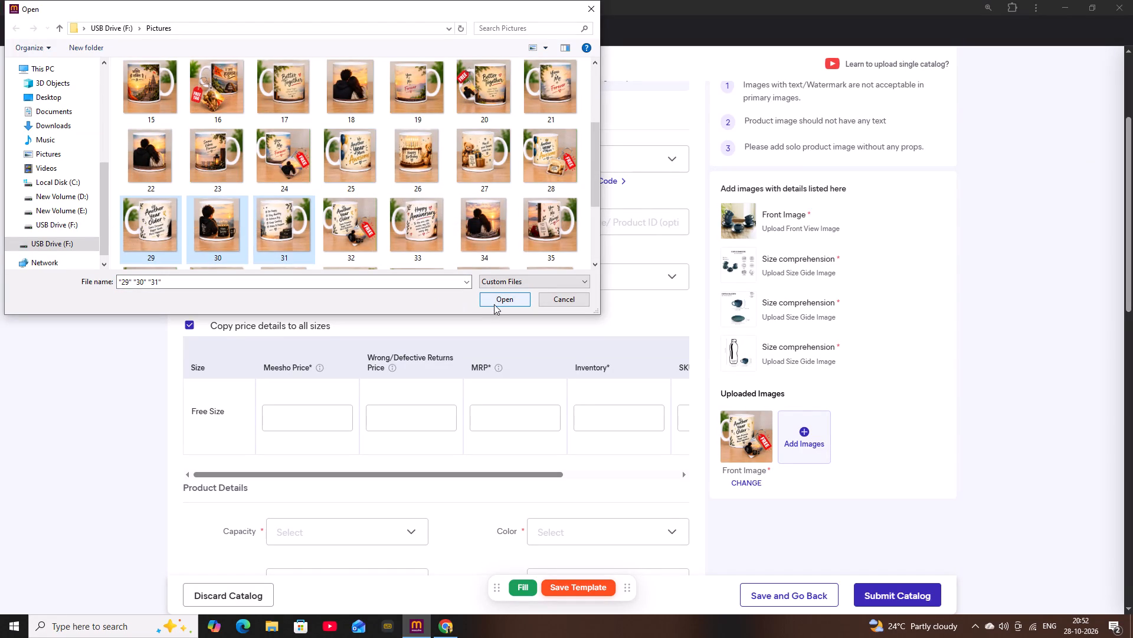
click(494, 304)
Fill the Free Size row with Meesho Price 110, Wrong/Defective Returns Price 95, MRP 499 and Inventory 50.
click(328, 418)
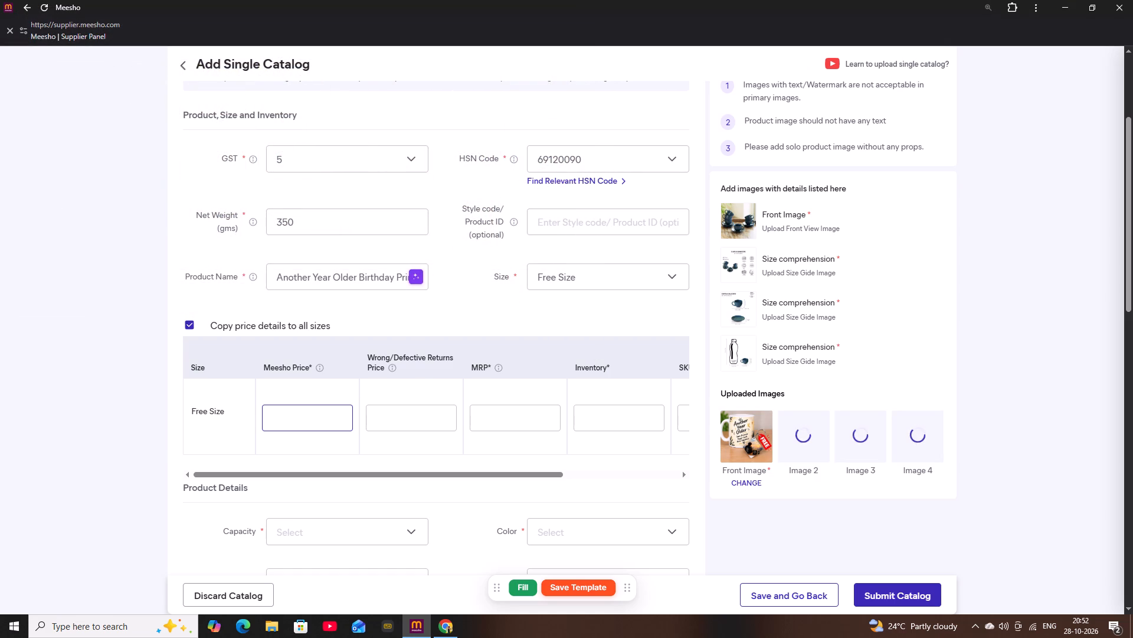
text(110)
click(422, 425)
key(BackSpace)
key(5)
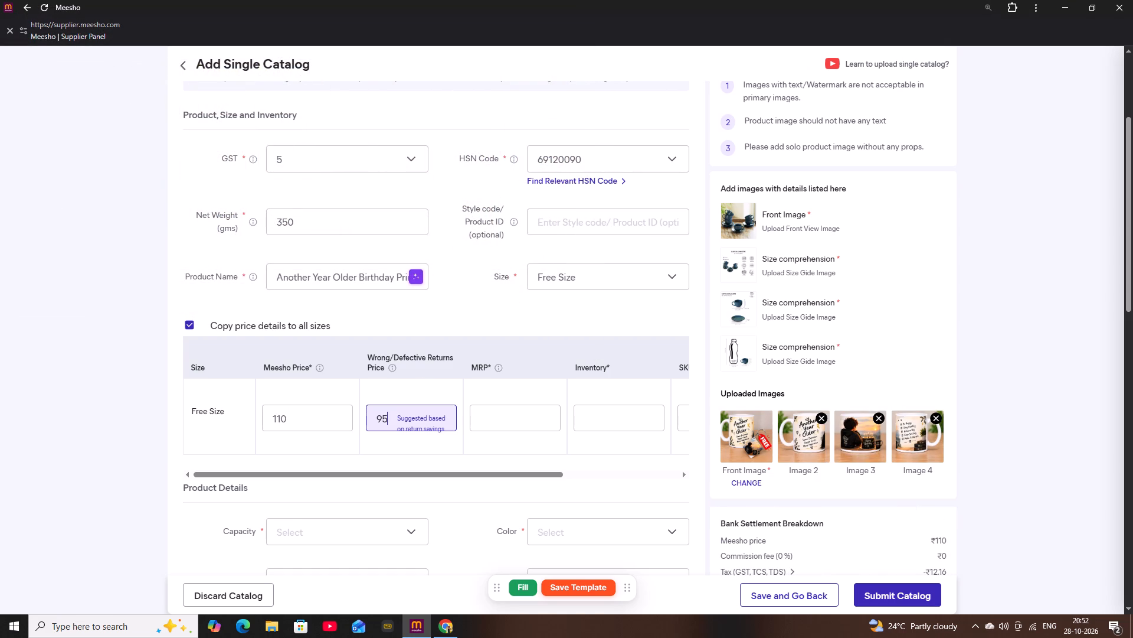
scroll(426, 412, down, 2)
click(517, 360)
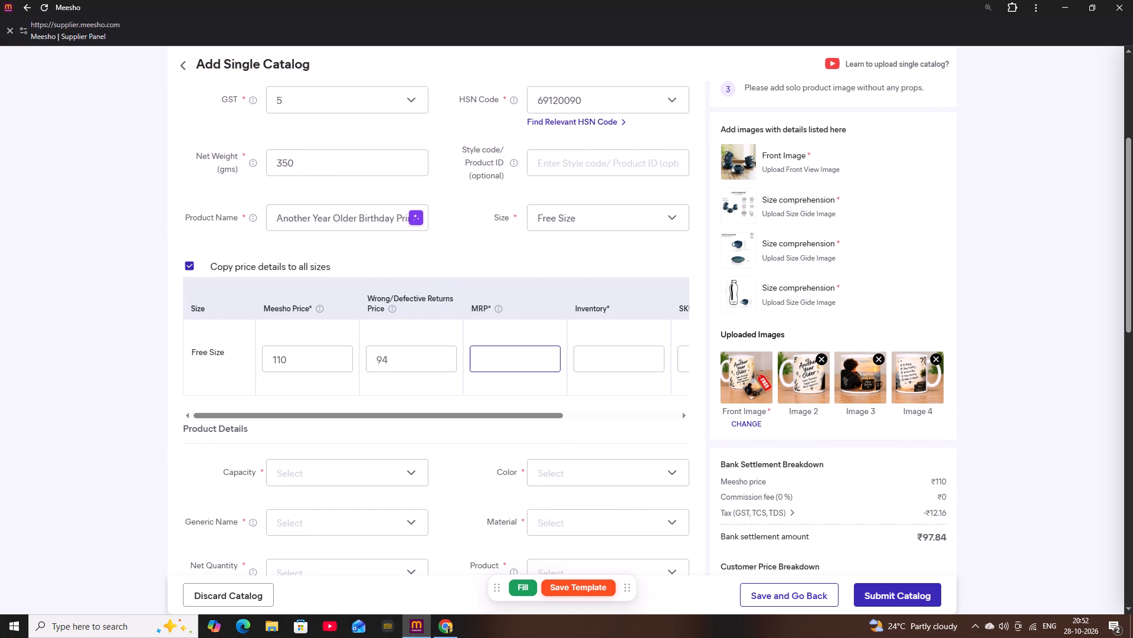
text(499)
click(616, 369)
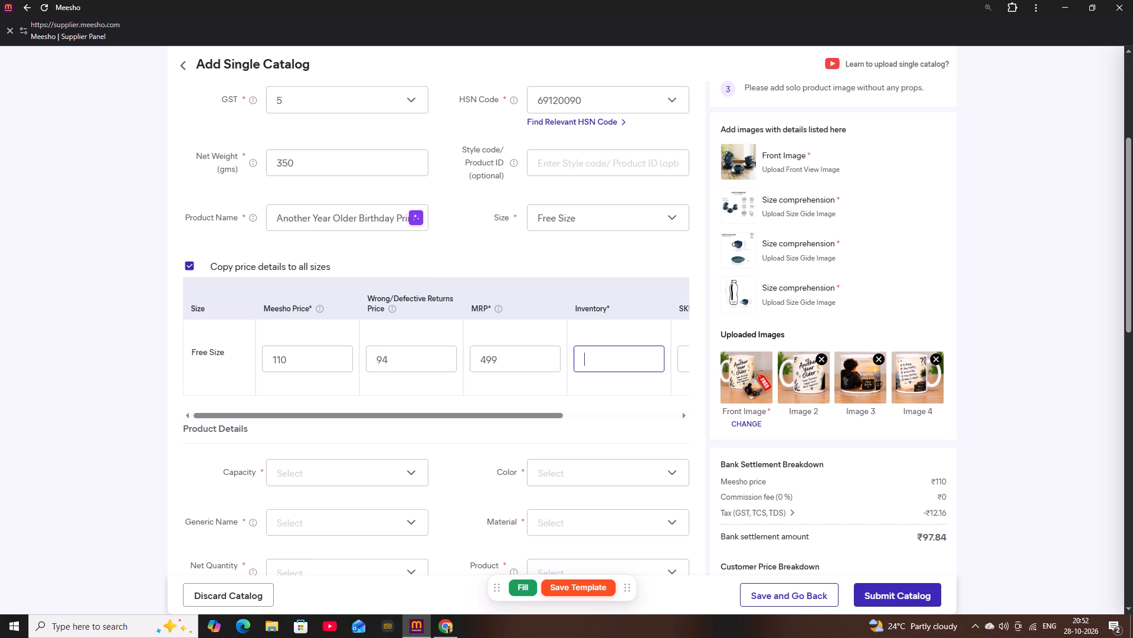
text(50)
Set the mug's Capacity to 350 and its Color to White in the product details.
scroll(546, 361, down, 2)
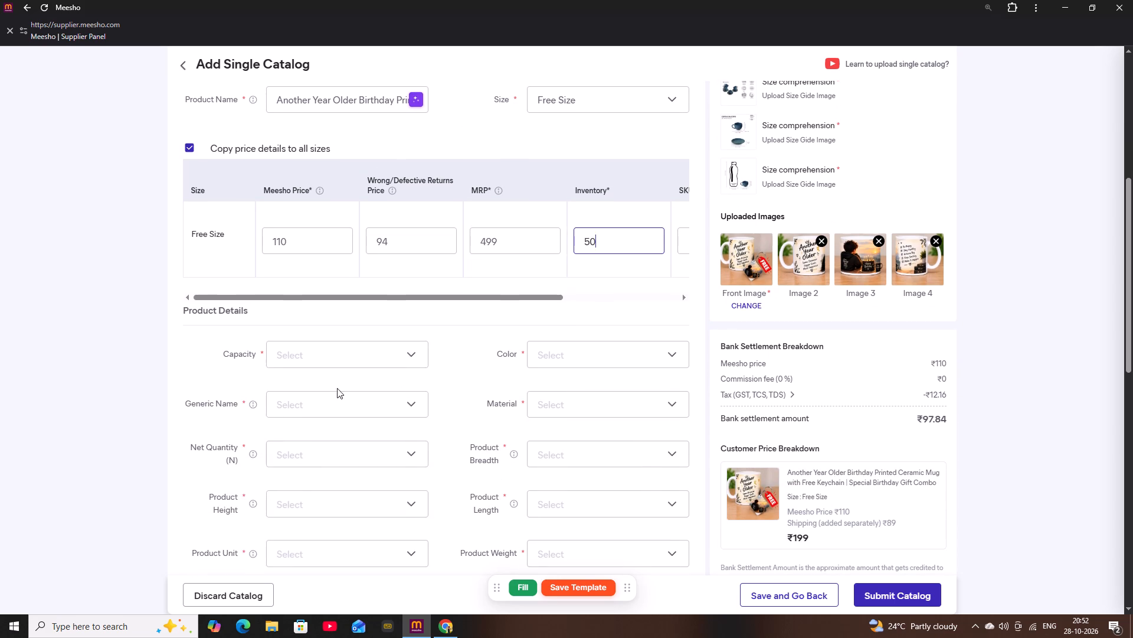
click(334, 351)
click(337, 386)
text(352)
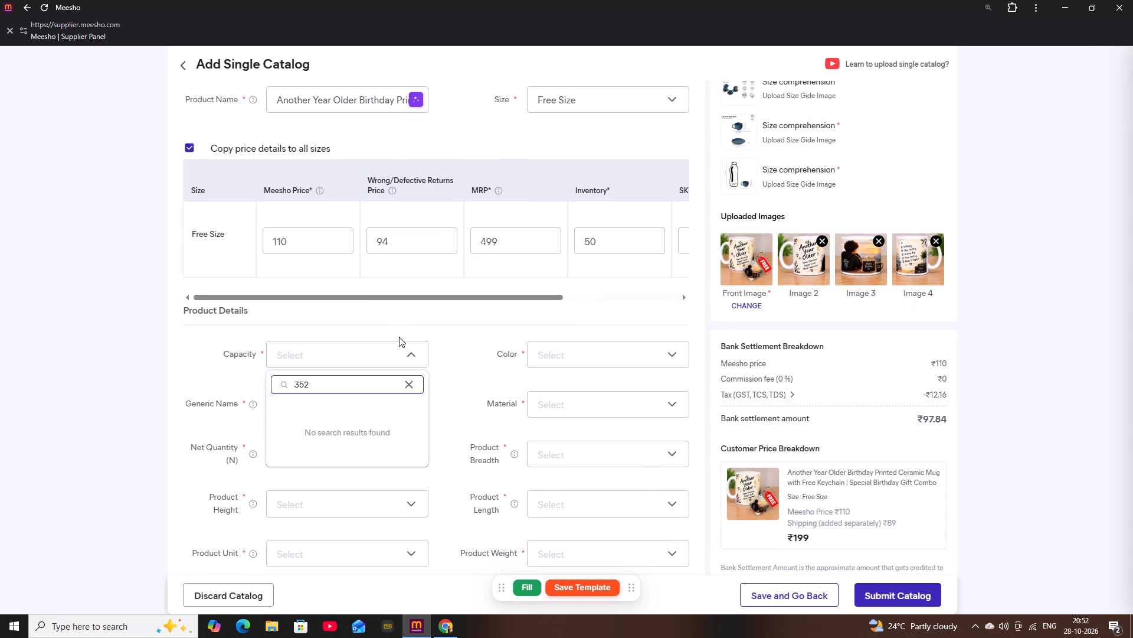
key(BackSpace)
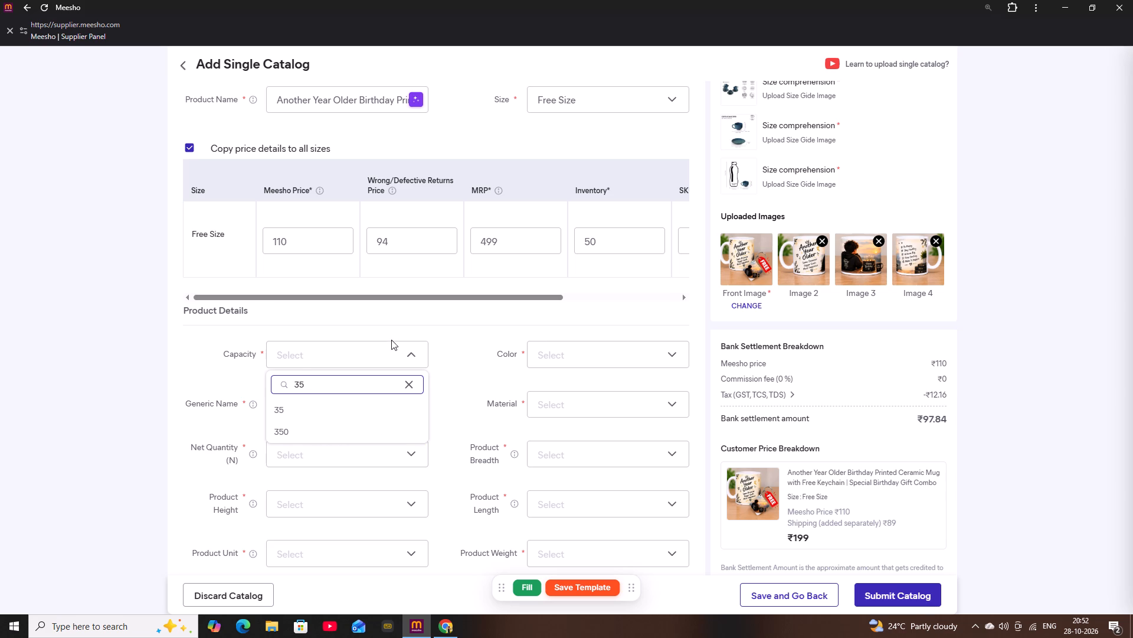
click(335, 426)
click(597, 359)
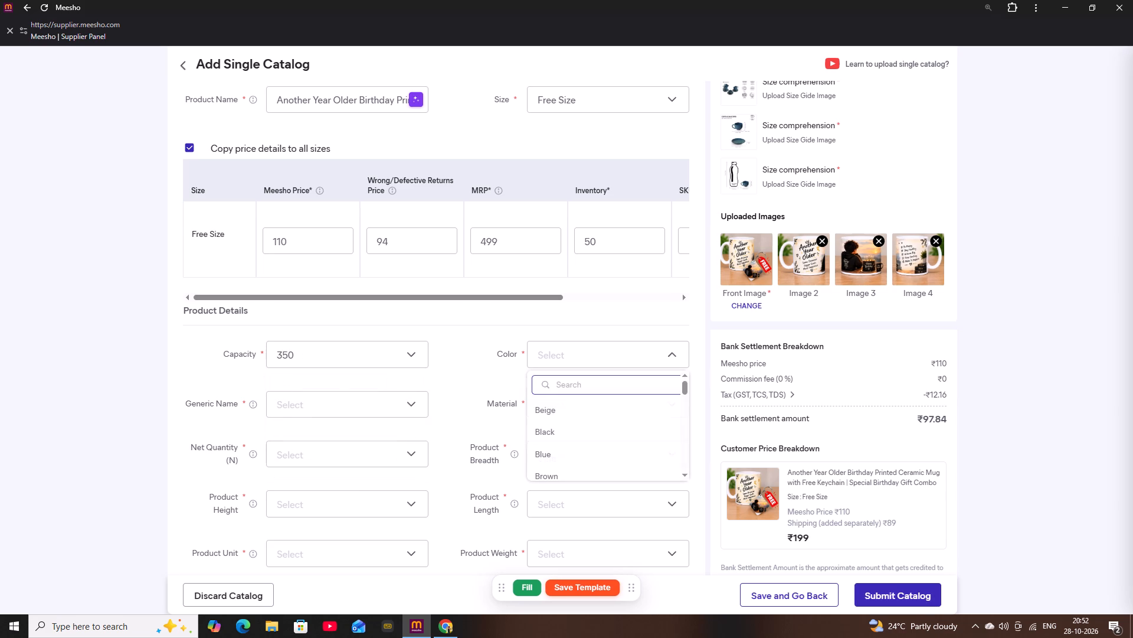
click(564, 388)
text(whi)
click(575, 412)
Set Generic Name to Cups, Mugs & Saucers, Material to Ceramic and Net Quantity to Pack Of 1.
click(346, 399)
scroll(325, 476, down, 1)
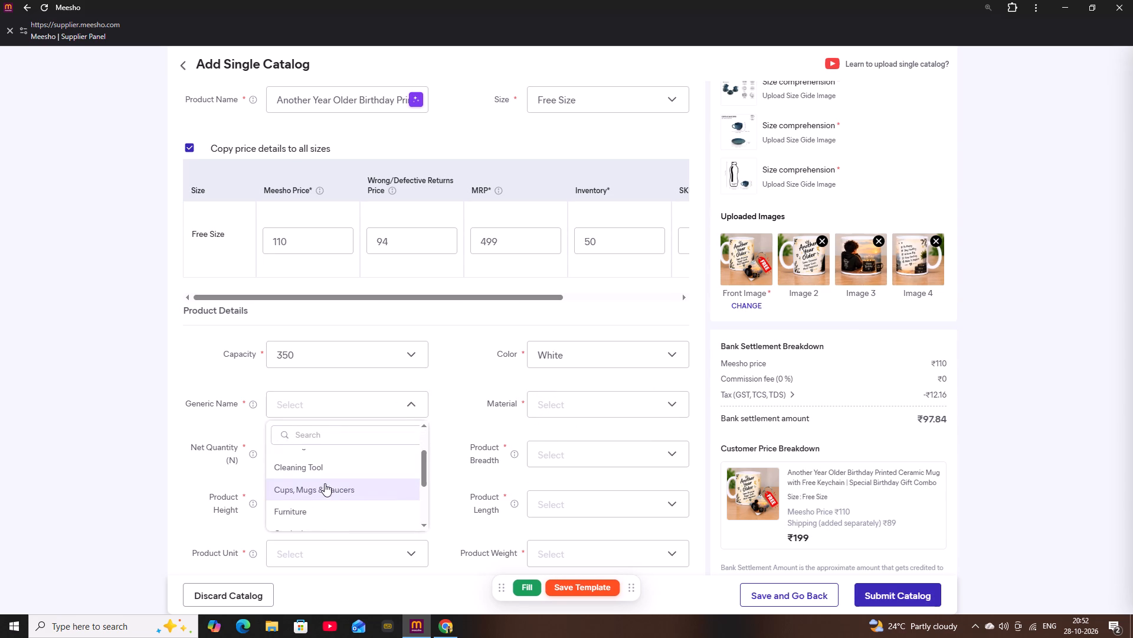
click(325, 486)
click(587, 415)
scroll(575, 452, down, 1)
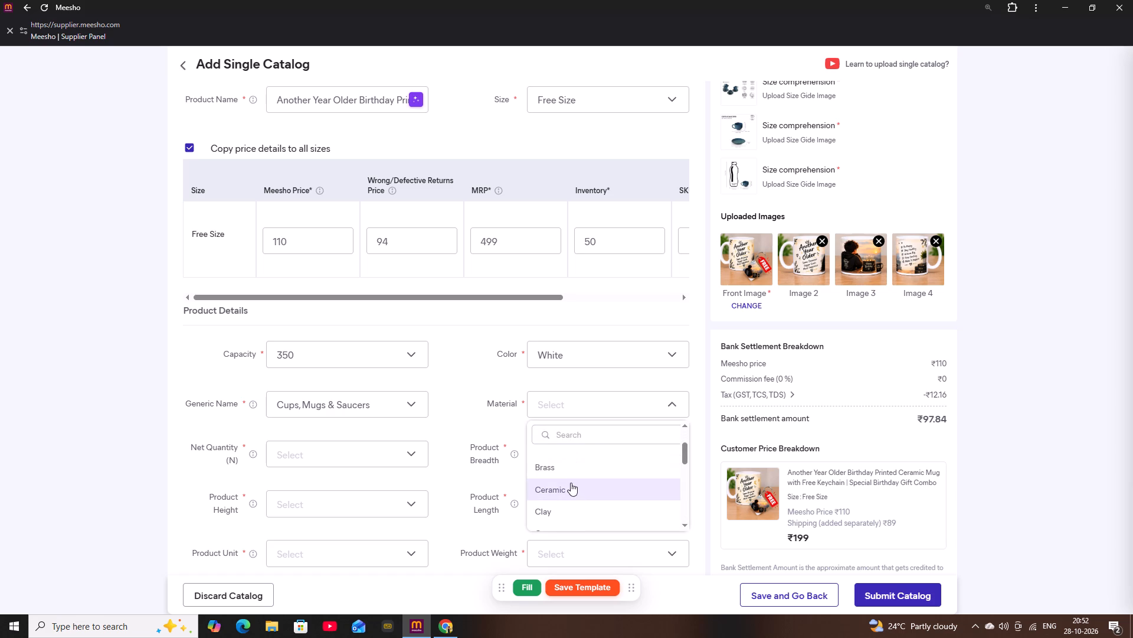
click(570, 484)
scroll(389, 458, down, 1)
click(345, 406)
click(304, 480)
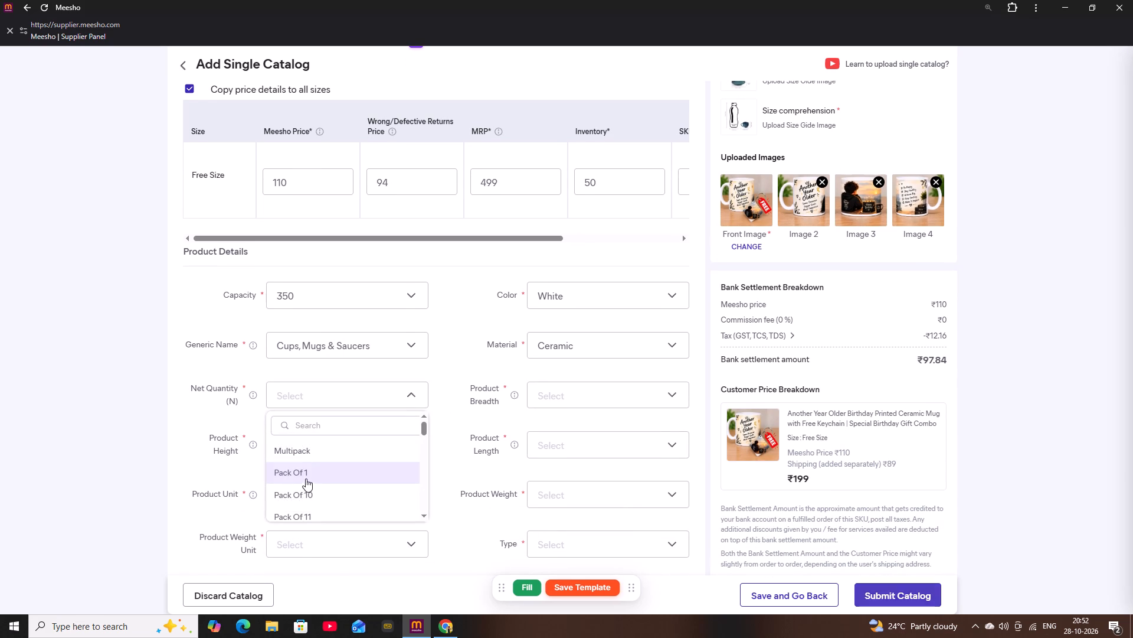
Set the Product Breadth to 3.5 and the Product Height to 4.
click(663, 396)
click(600, 396)
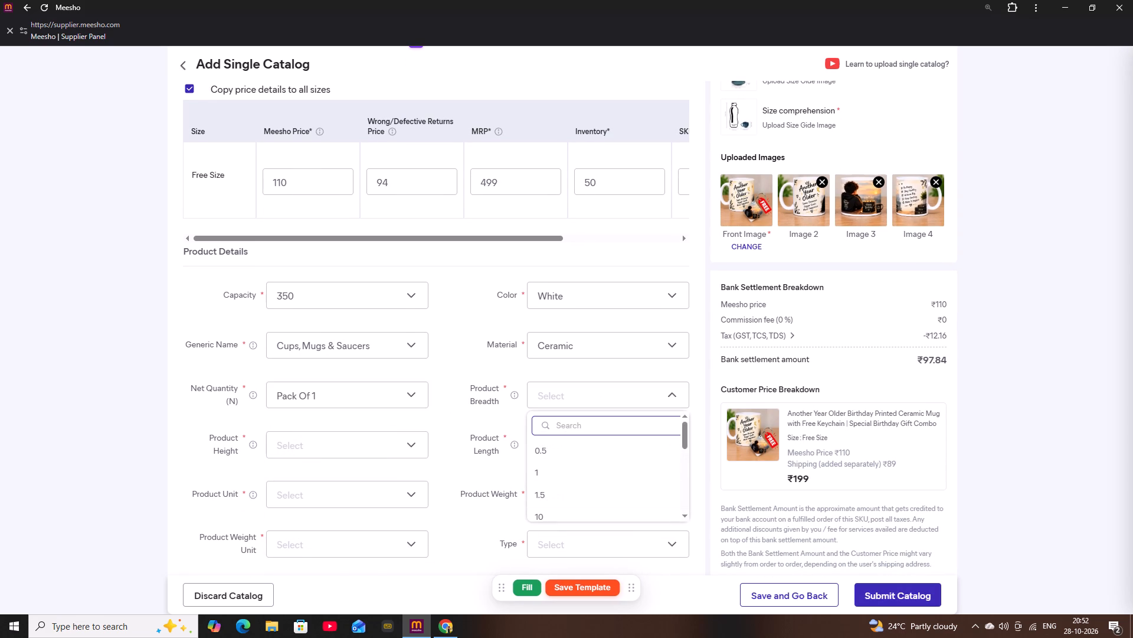
click(604, 432)
key(3)
key(period)
key(5)
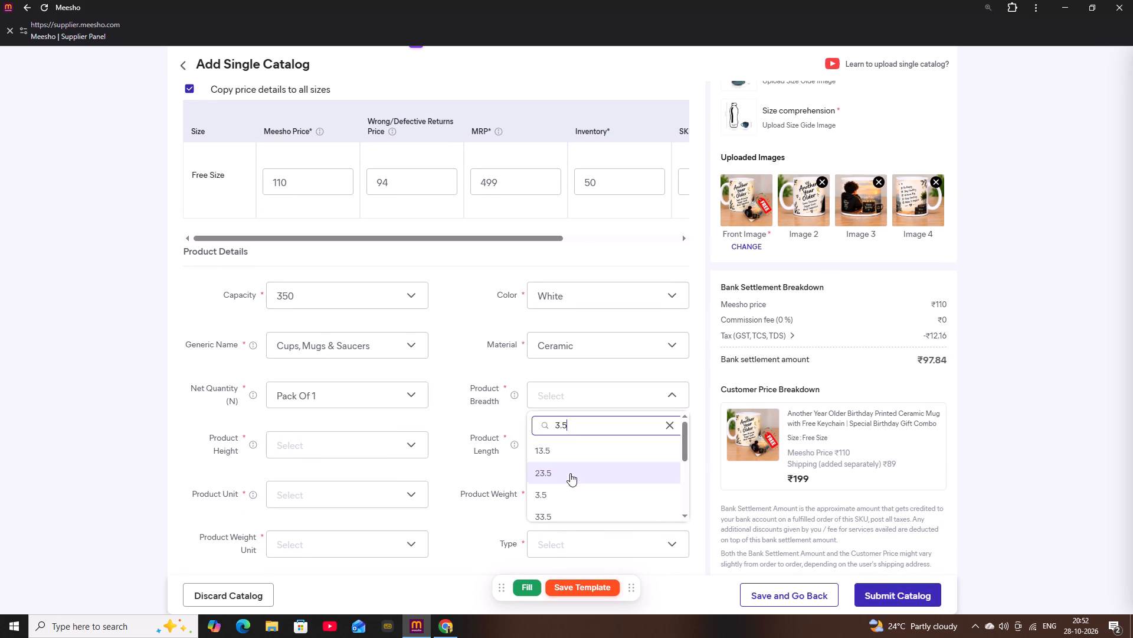
click(554, 502)
click(364, 448)
click(364, 471)
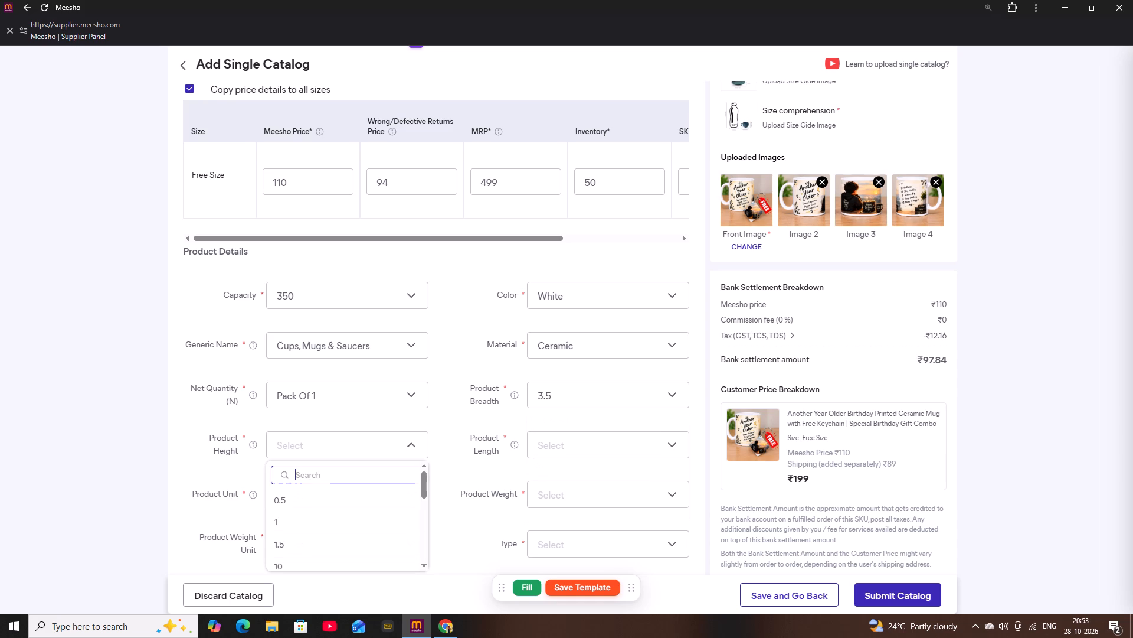
key(4)
scroll(352, 502, down, 1)
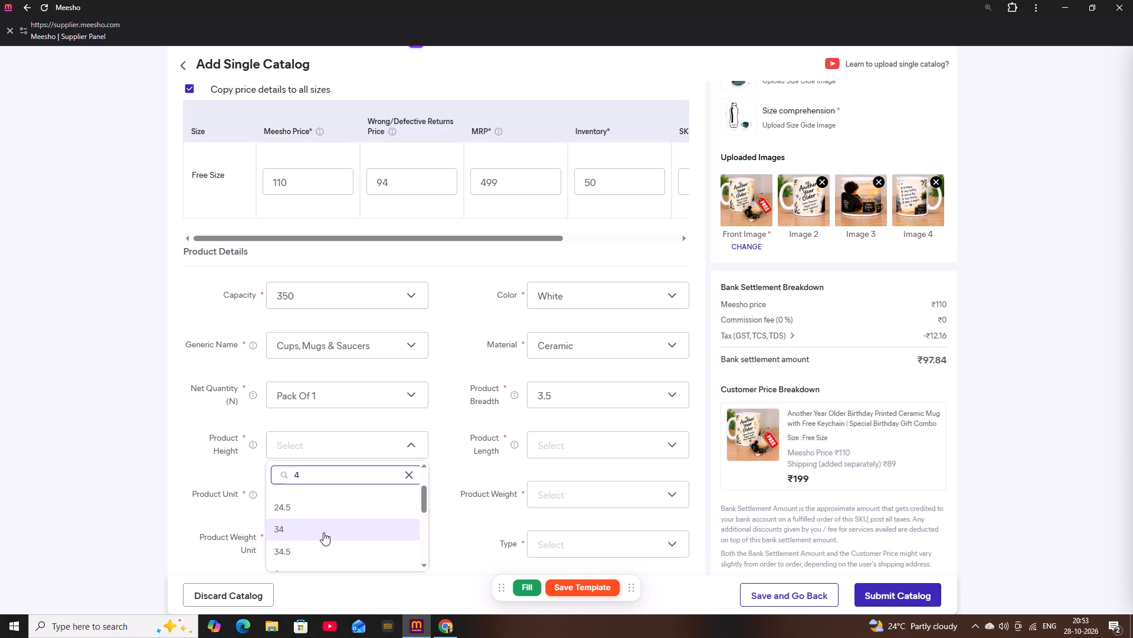
scroll(323, 532, down, 1)
click(319, 517)
Set the Product Length to 10 and the Product Unit to Inch.
click(590, 440)
click(574, 480)
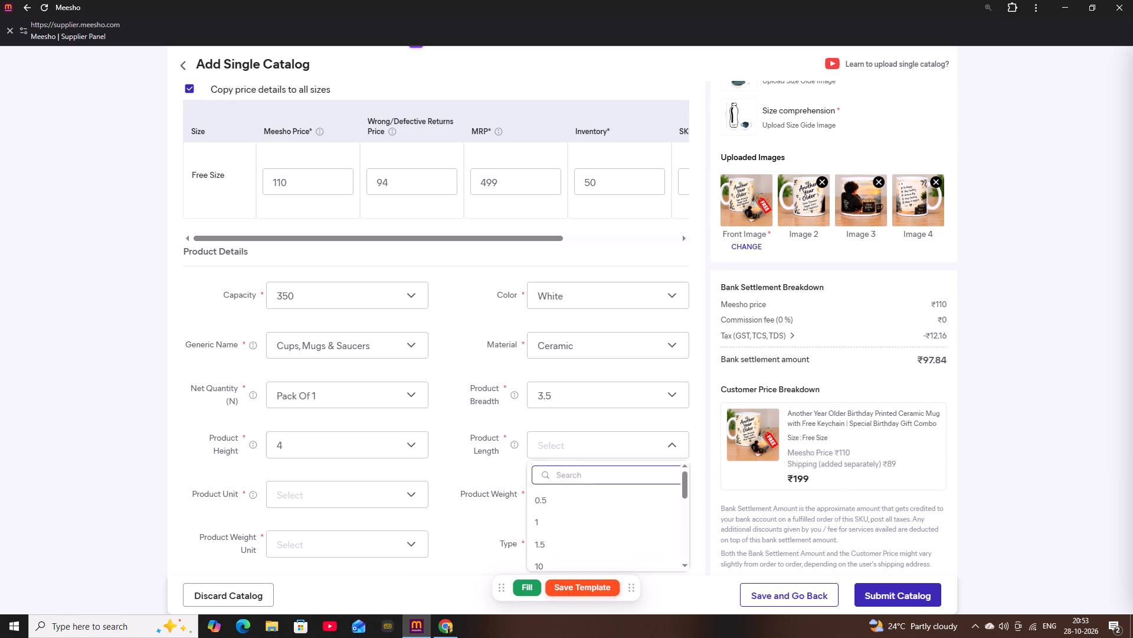
text(10)
click(574, 497)
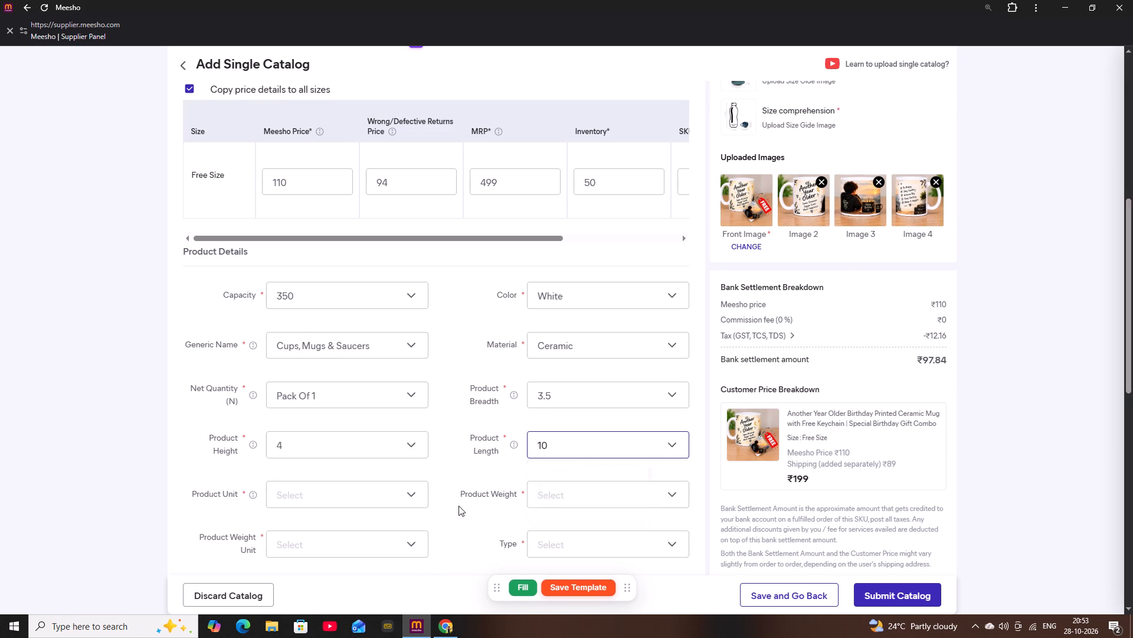
scroll(459, 506, down, 1)
click(374, 453)
click(372, 441)
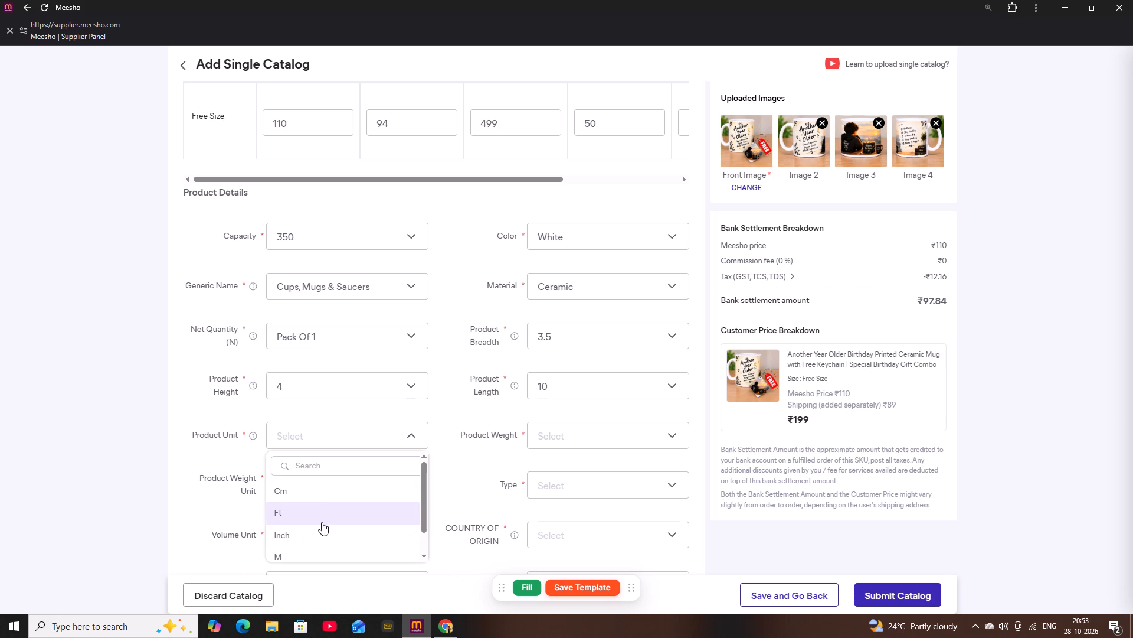
click(317, 530)
Set the Product Weight to 350 and the Product Weight Unit to G.
click(584, 440)
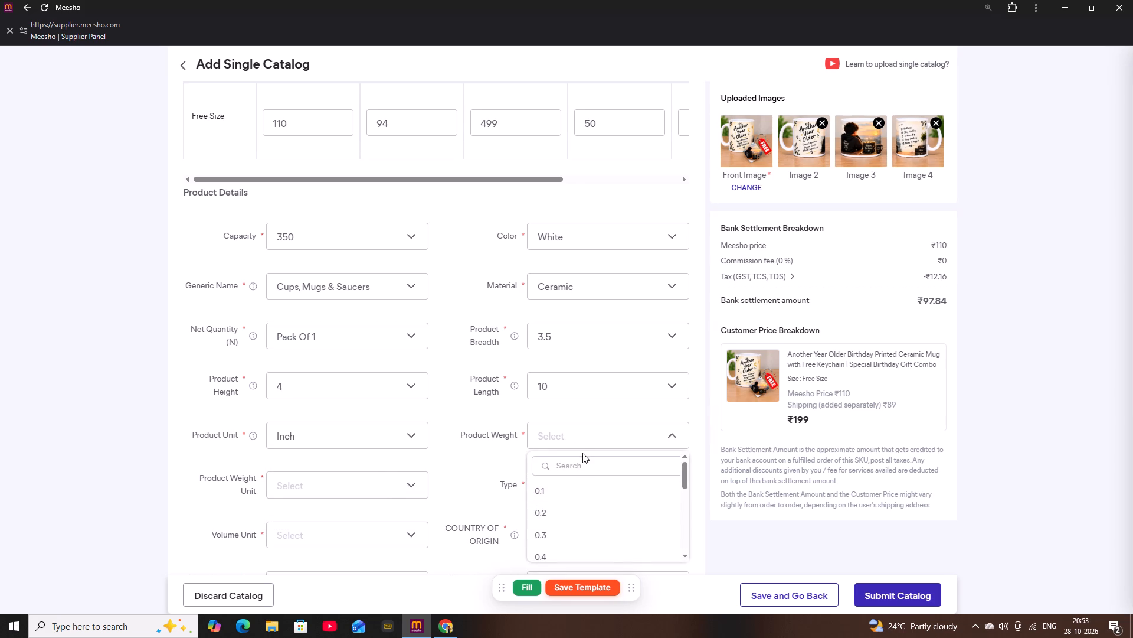
click(578, 464)
text(350)
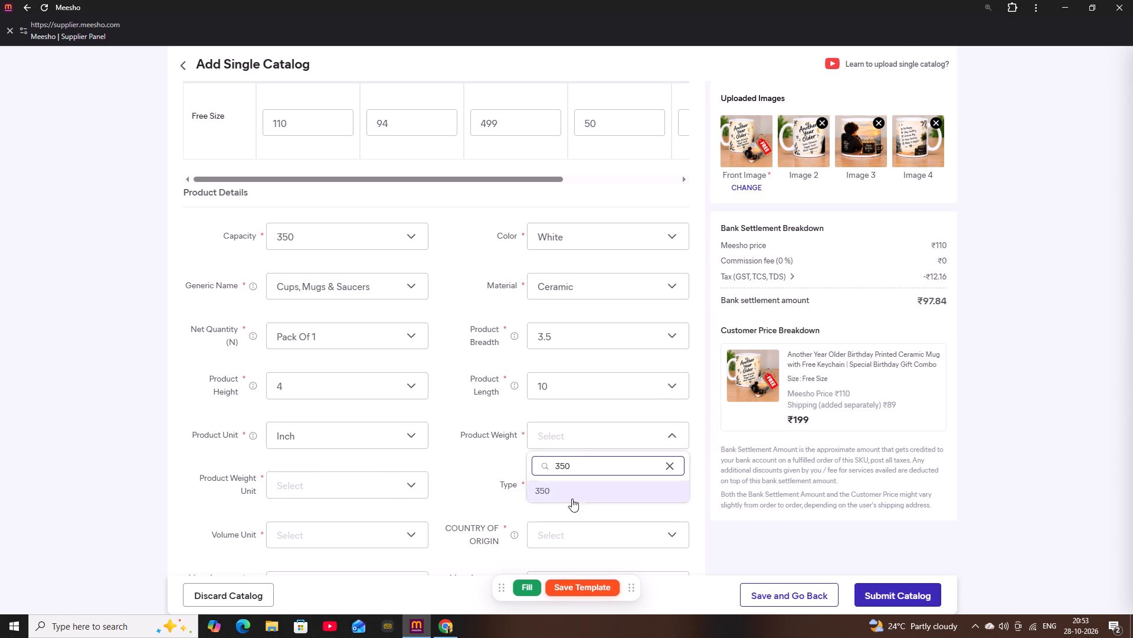
click(576, 492)
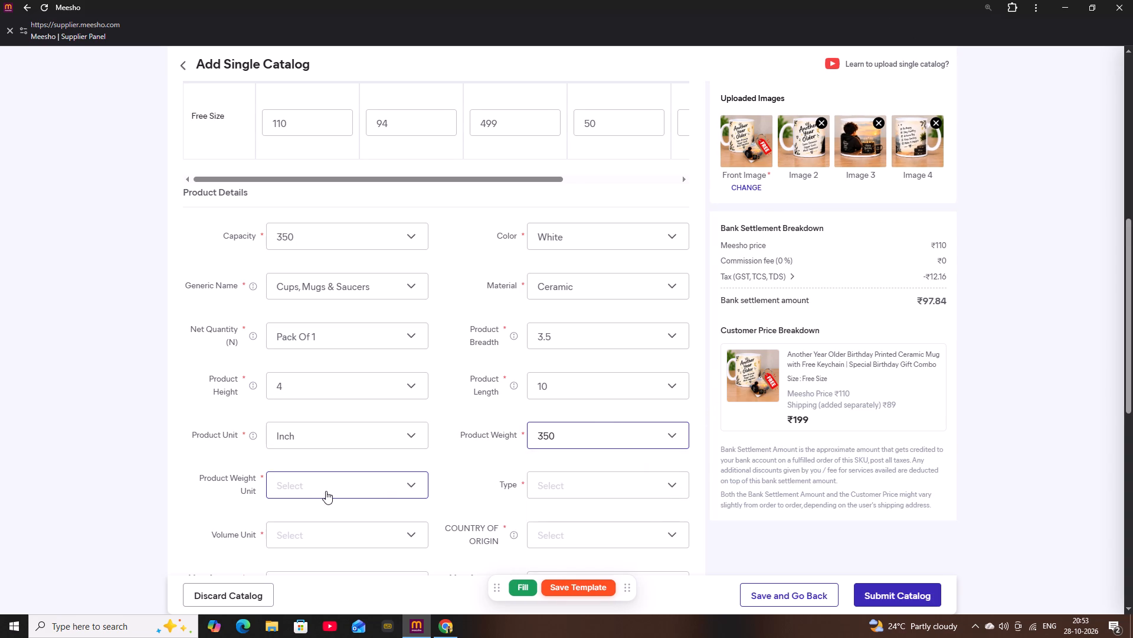
scroll(336, 493, down, 1)
click(359, 429)
click(349, 483)
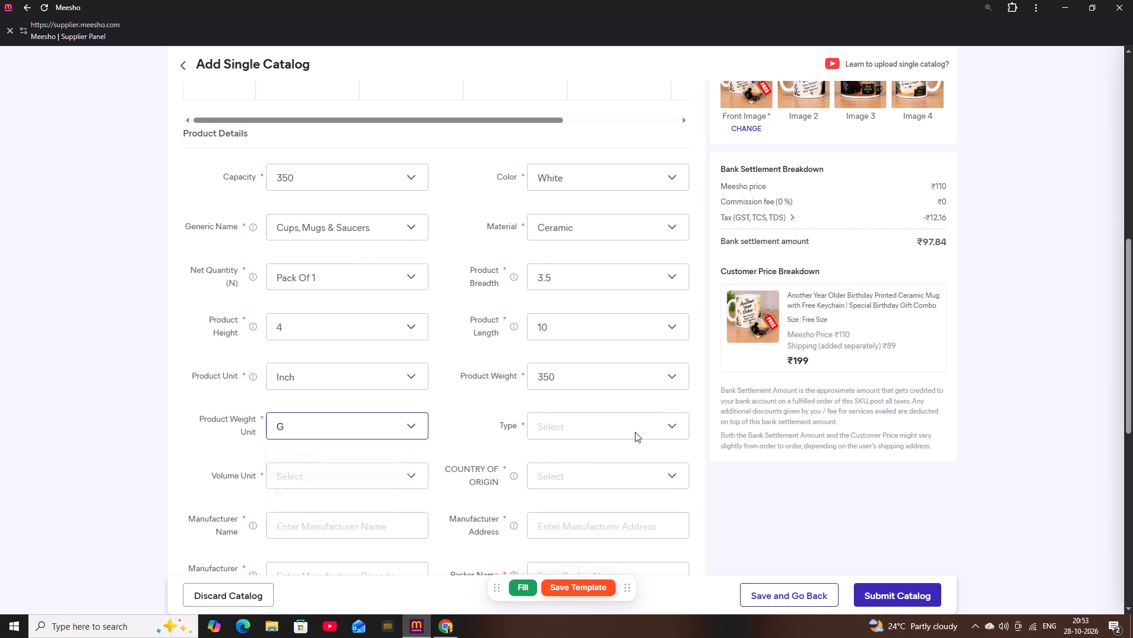
Set Type to Coffee Mug, Volume Unit to ml and Country of Origin to India.
click(629, 425)
click(596, 528)
scroll(415, 490, down, 1)
click(358, 422)
click(339, 489)
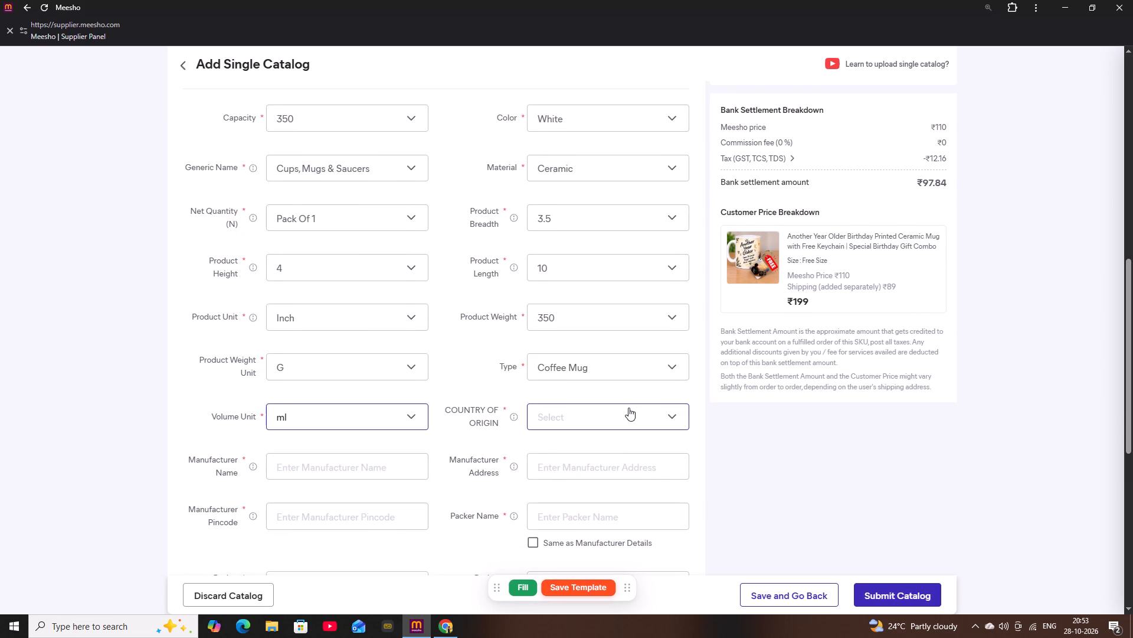
click(628, 408)
click(577, 483)
click(591, 416)
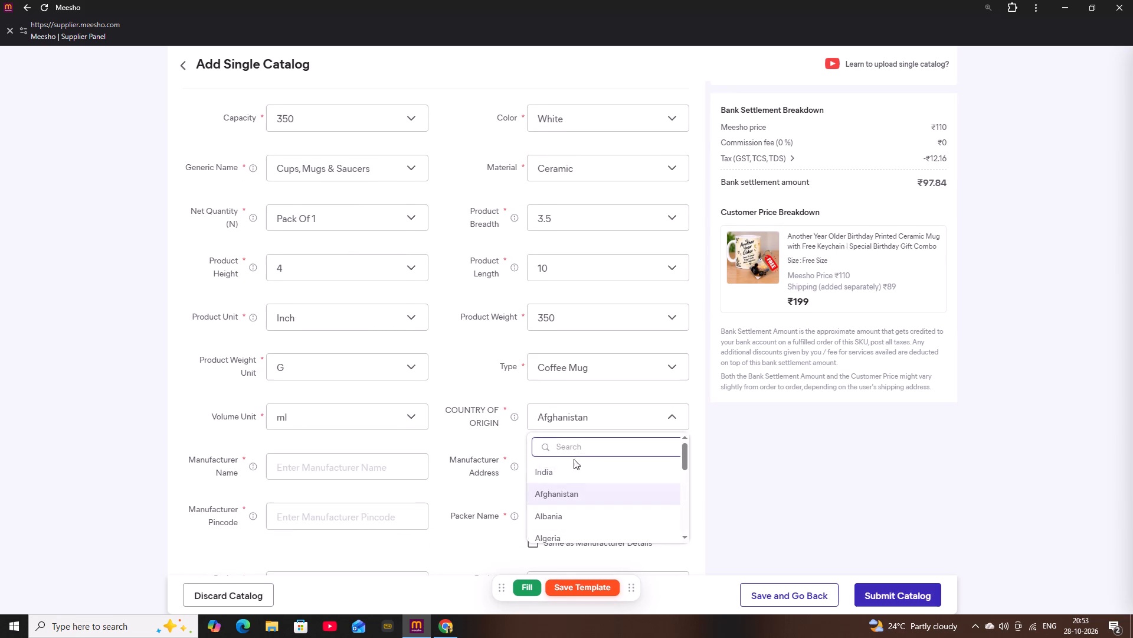
click(565, 470)
Fill in the manufacturer details with the name Sharma Fashions Hub, the saved business address and its pincode.
click(383, 465)
click(378, 559)
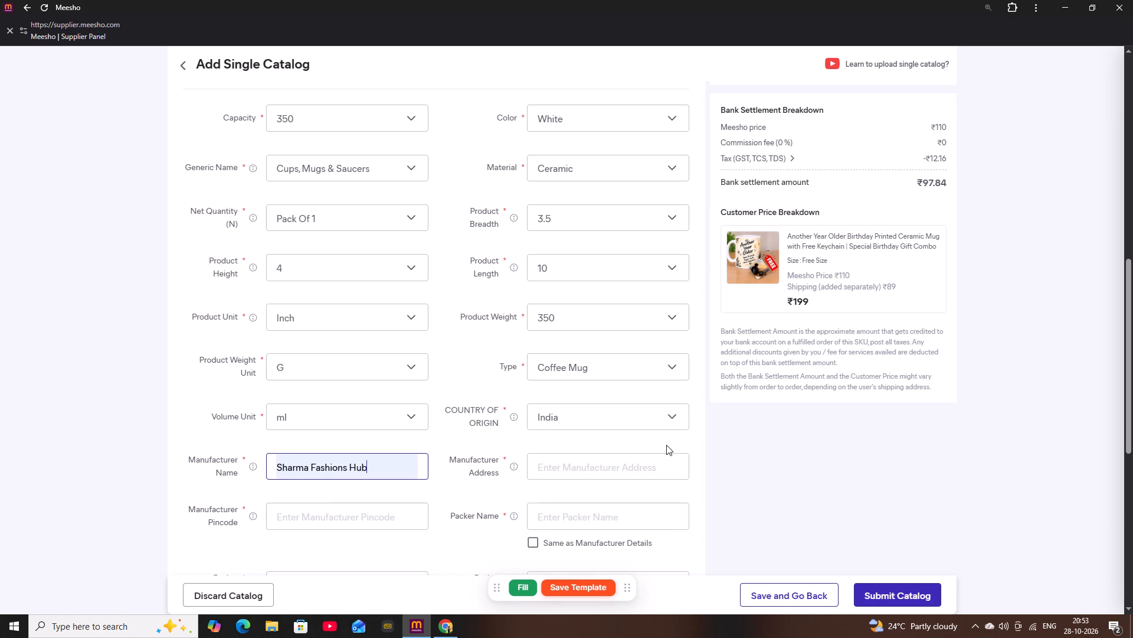
drag(651, 460, 651, 466)
click(644, 500)
scroll(512, 513, down, 2)
click(411, 413)
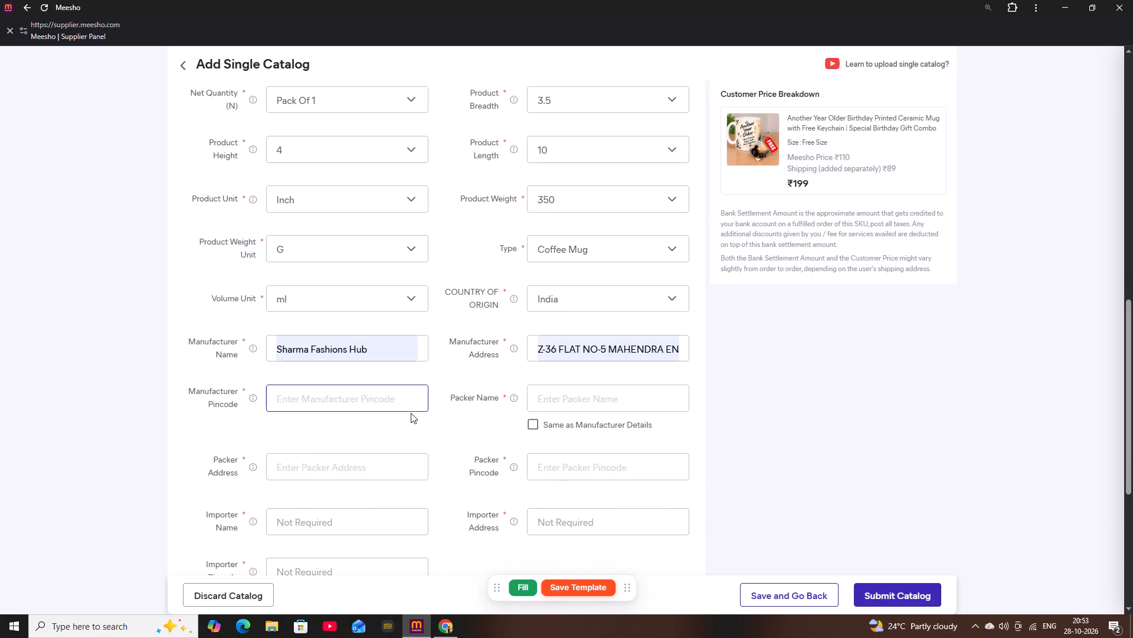
click(423, 399)
text(20120)
key(BackSpace)
key(BackSpace)
text(002)
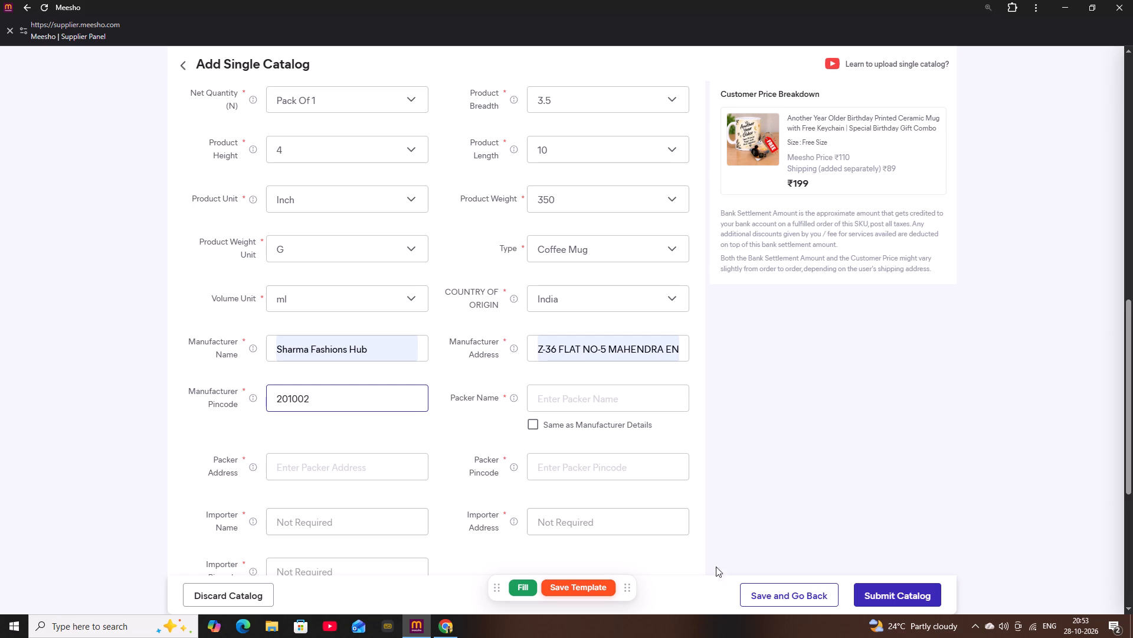
Set the packer details to be the same as the manufacturer details.
click(754, 486)
click(532, 423)
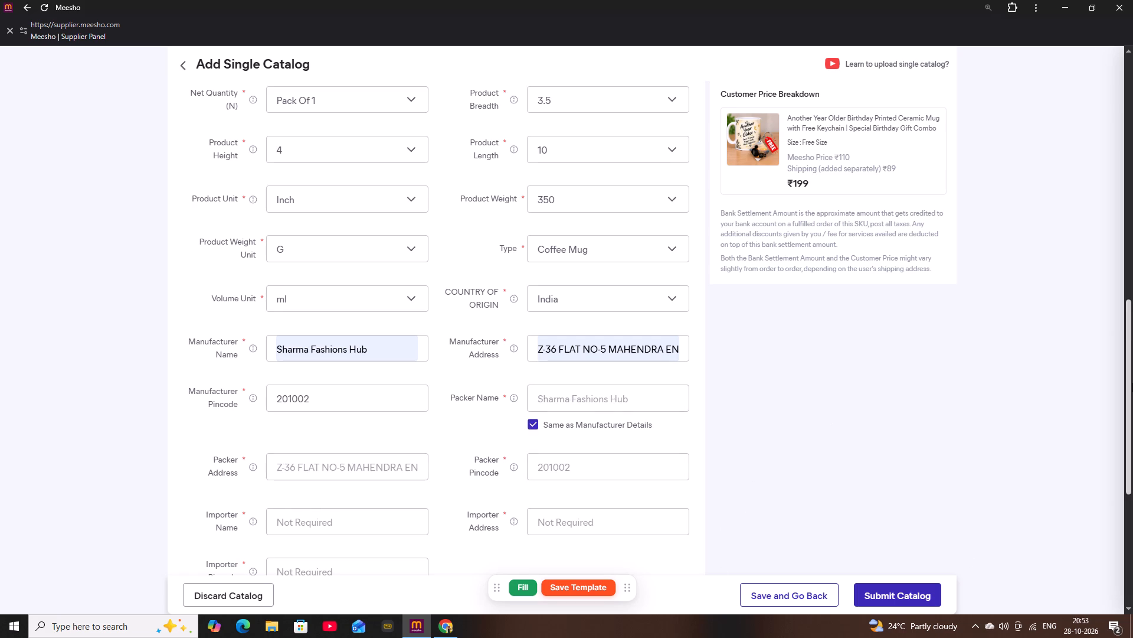
Under Other Attributes, set Add Ons to Key Chain.
drag(1132, 395, 1132, 437)
drag(1132, 442, 1125, 507)
click(376, 360)
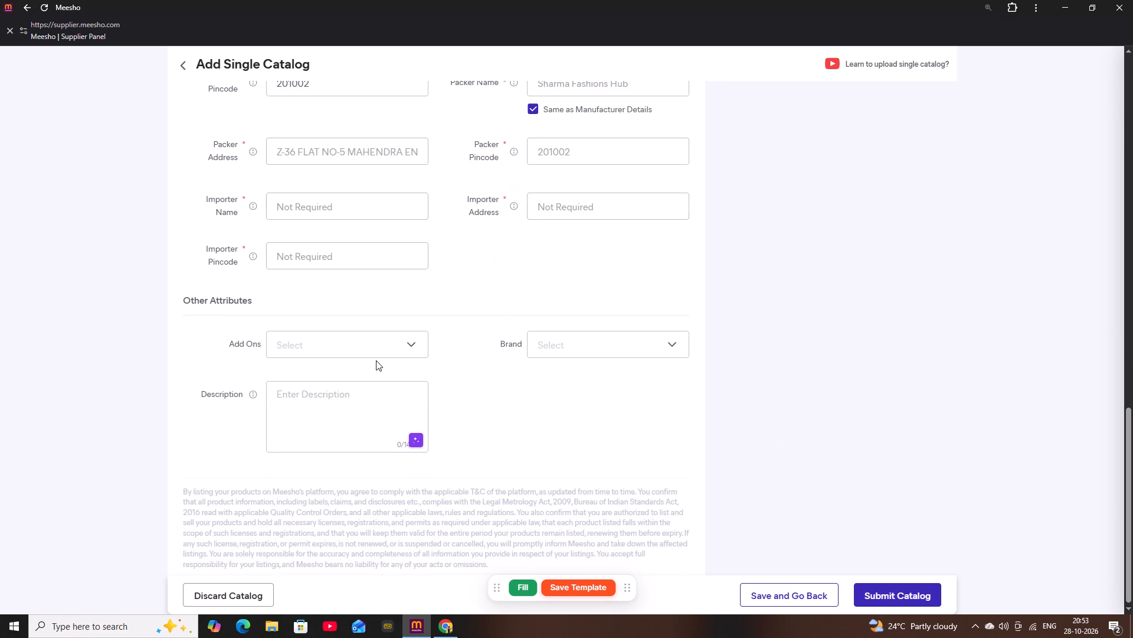
click(374, 346)
click(309, 460)
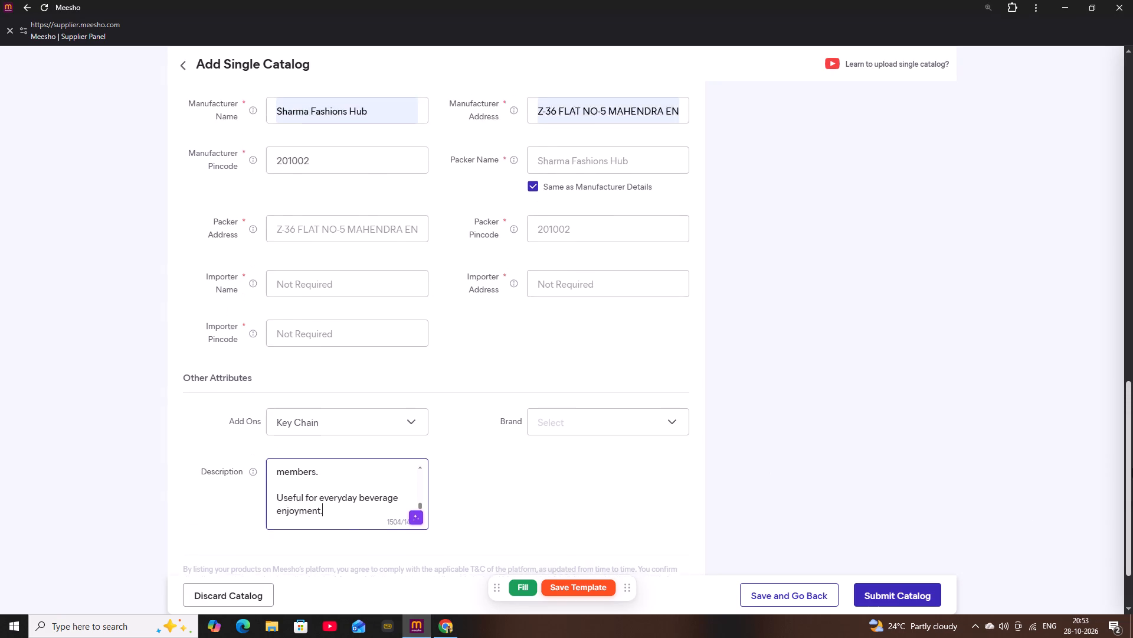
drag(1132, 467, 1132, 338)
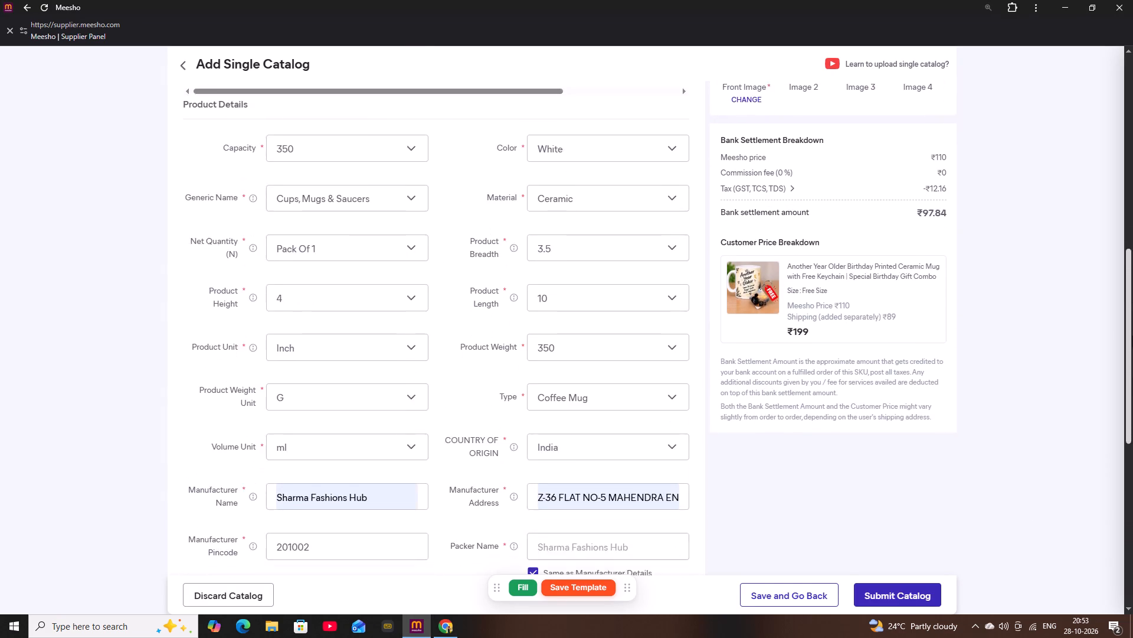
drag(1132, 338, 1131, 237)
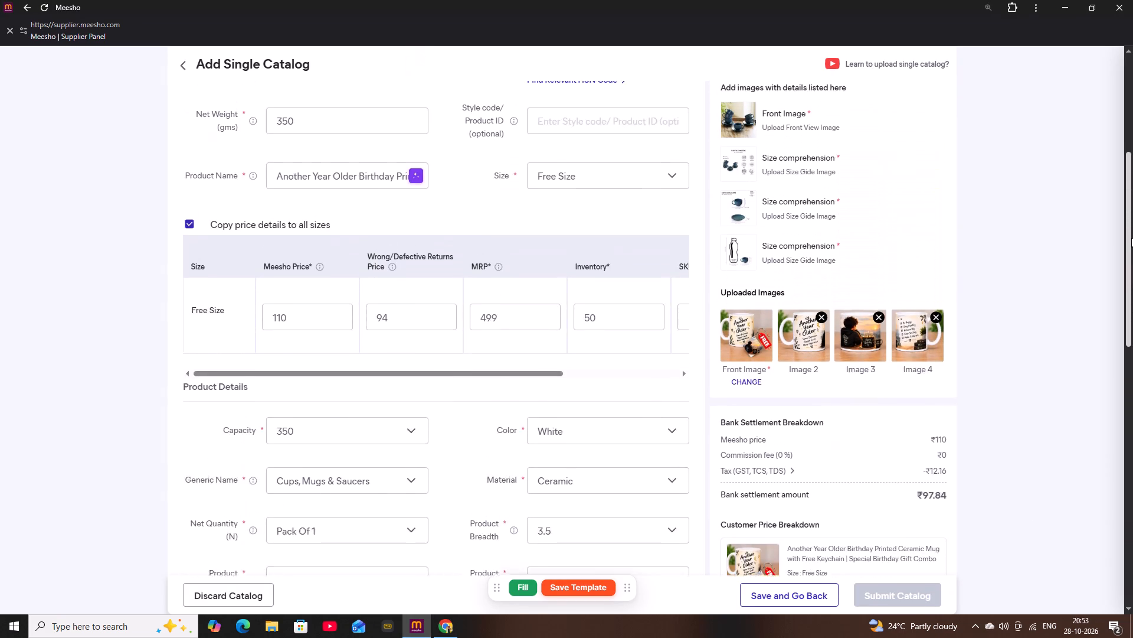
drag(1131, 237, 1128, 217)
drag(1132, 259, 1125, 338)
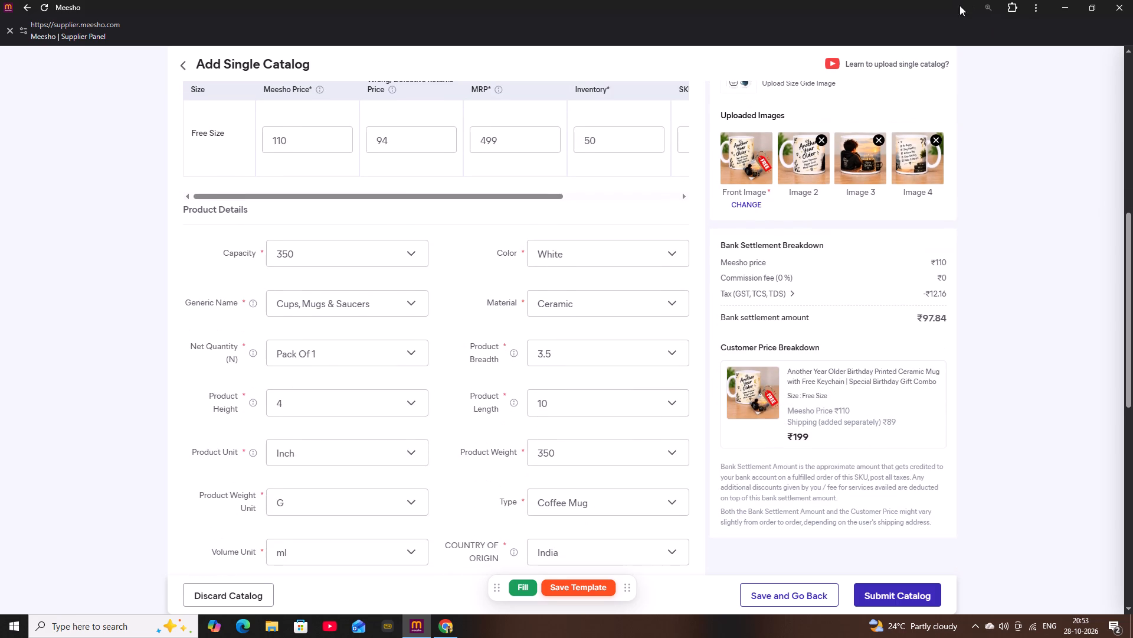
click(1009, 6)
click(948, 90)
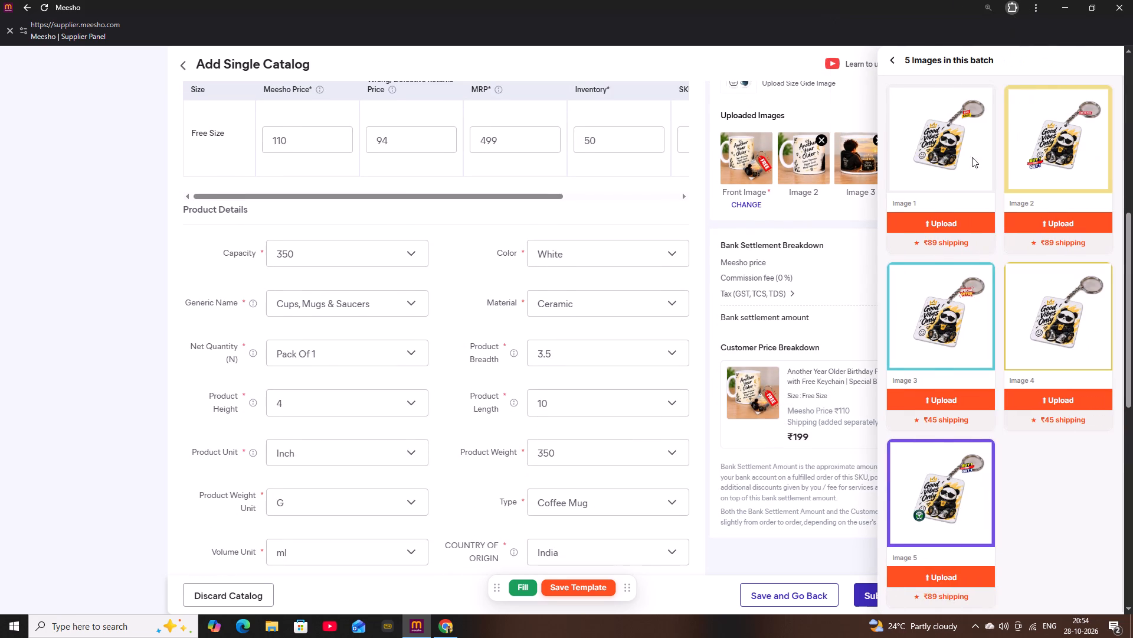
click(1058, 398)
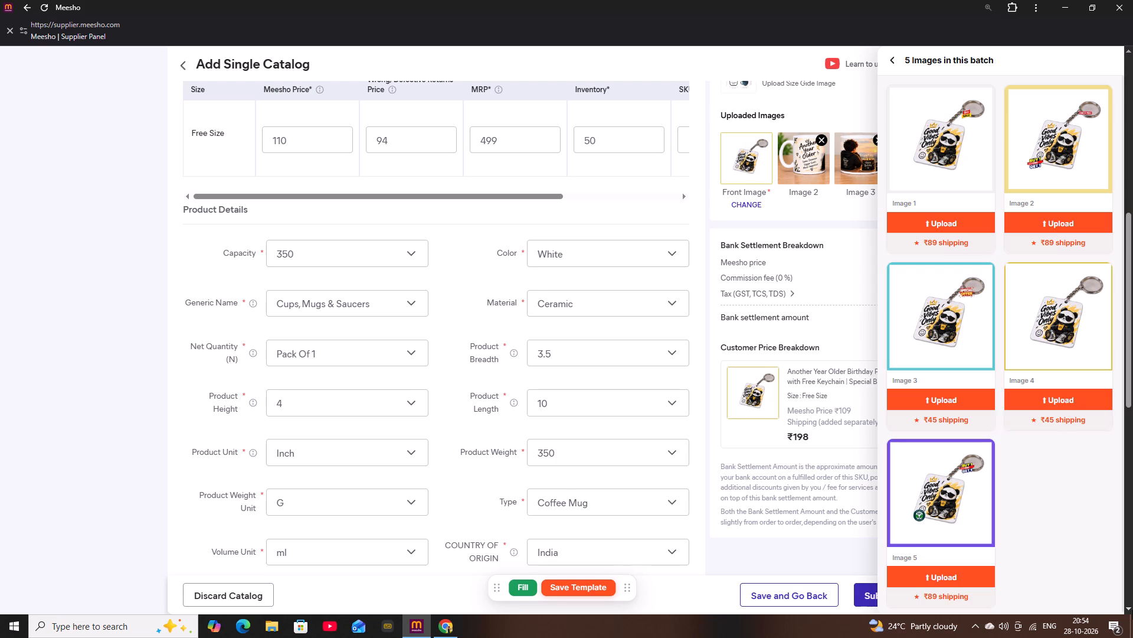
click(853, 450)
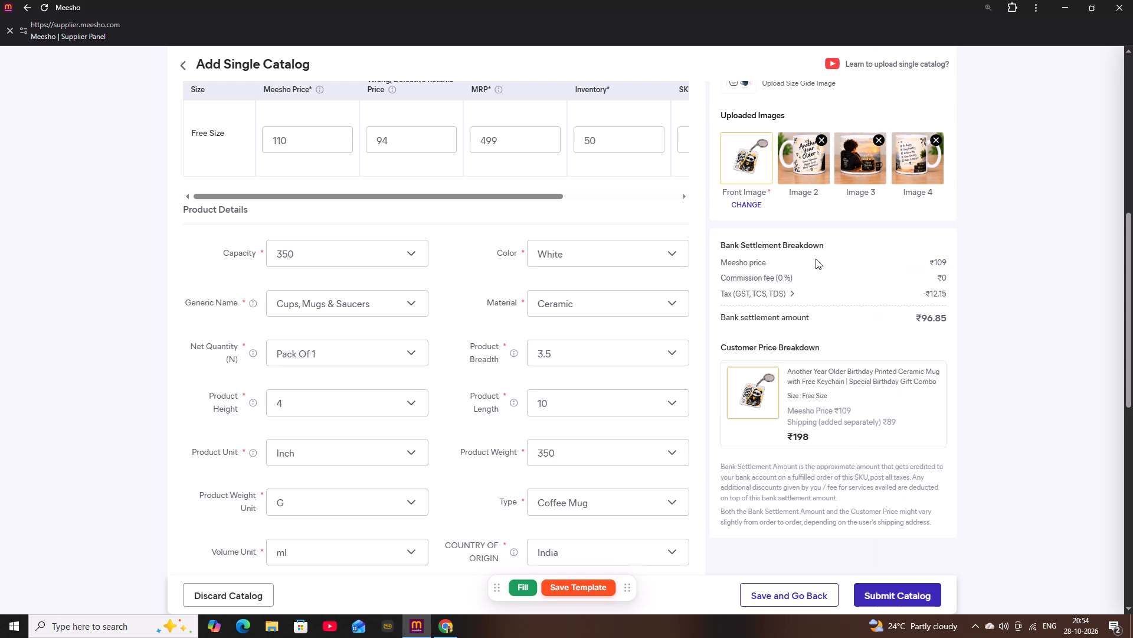
Upload Image 4, the panda keychain marked ₹45 shipping, from the Lisstify batch as the front image again.
click(1017, 2)
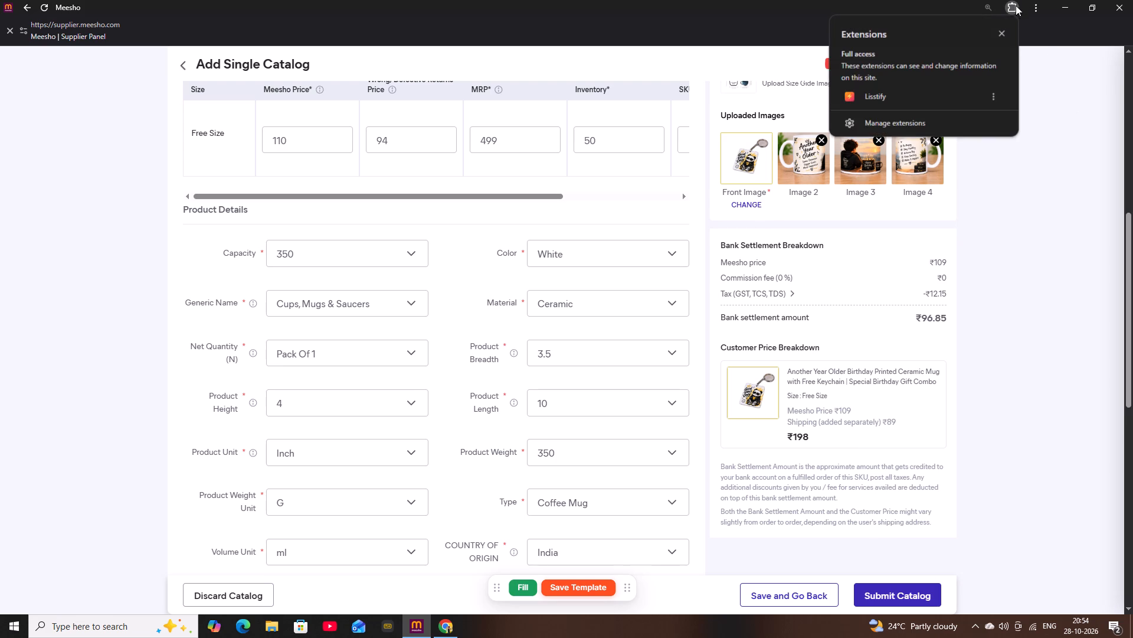
click(893, 95)
click(1050, 406)
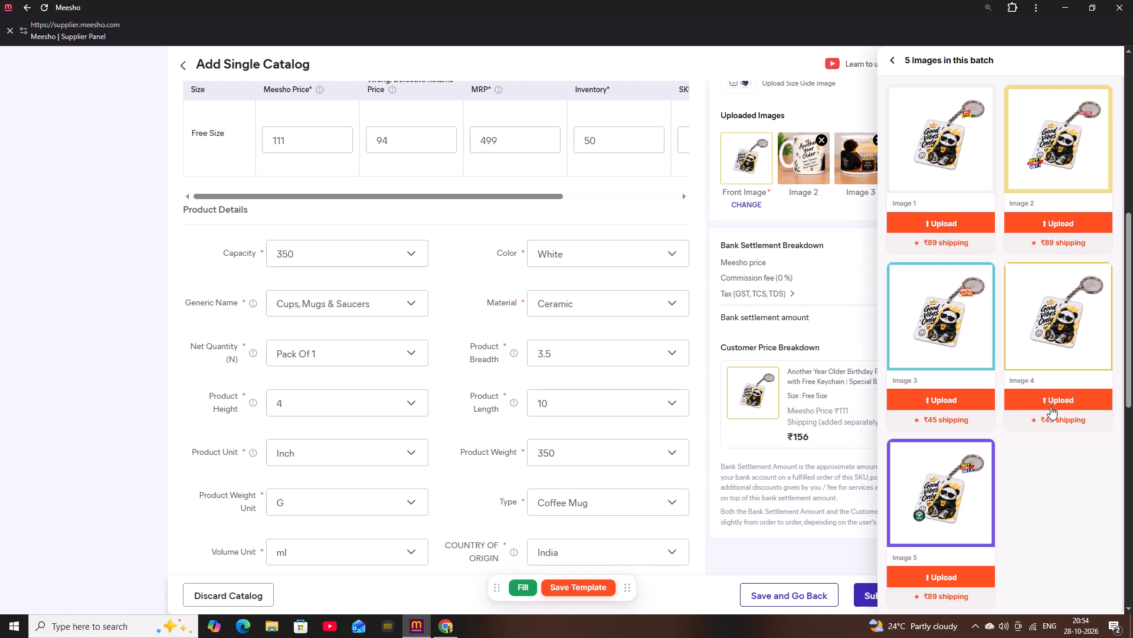
click(813, 503)
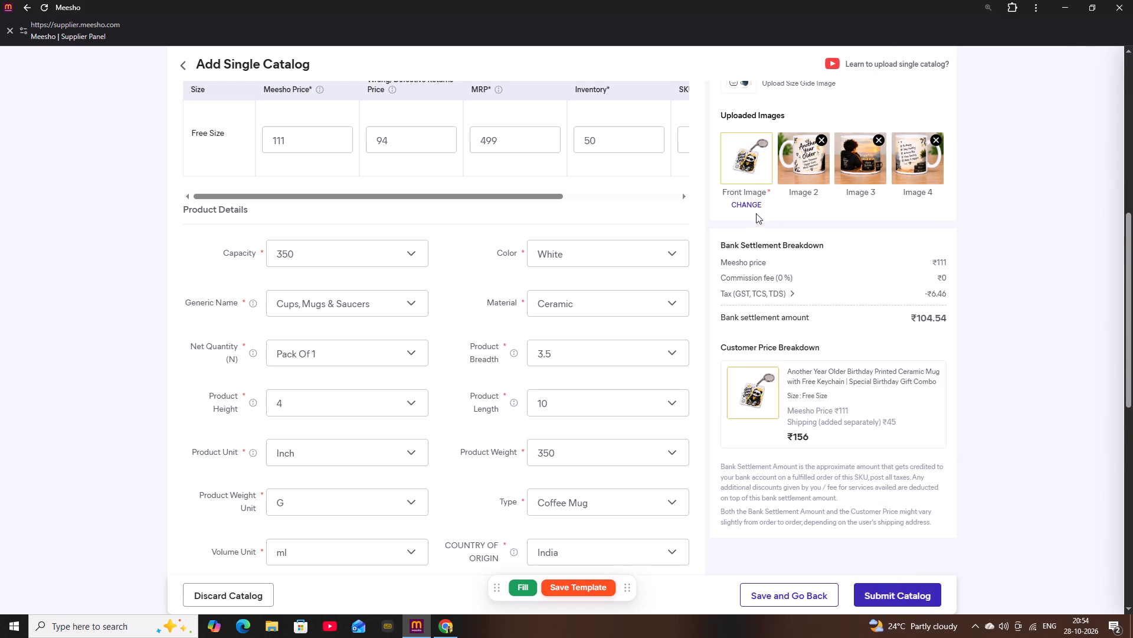
Replace the front image with picture 32, the Another Year Older mug with free keychain, from the USB drive's Pictures folder.
scroll(743, 271, down, 1)
click(748, 138)
click(748, 142)
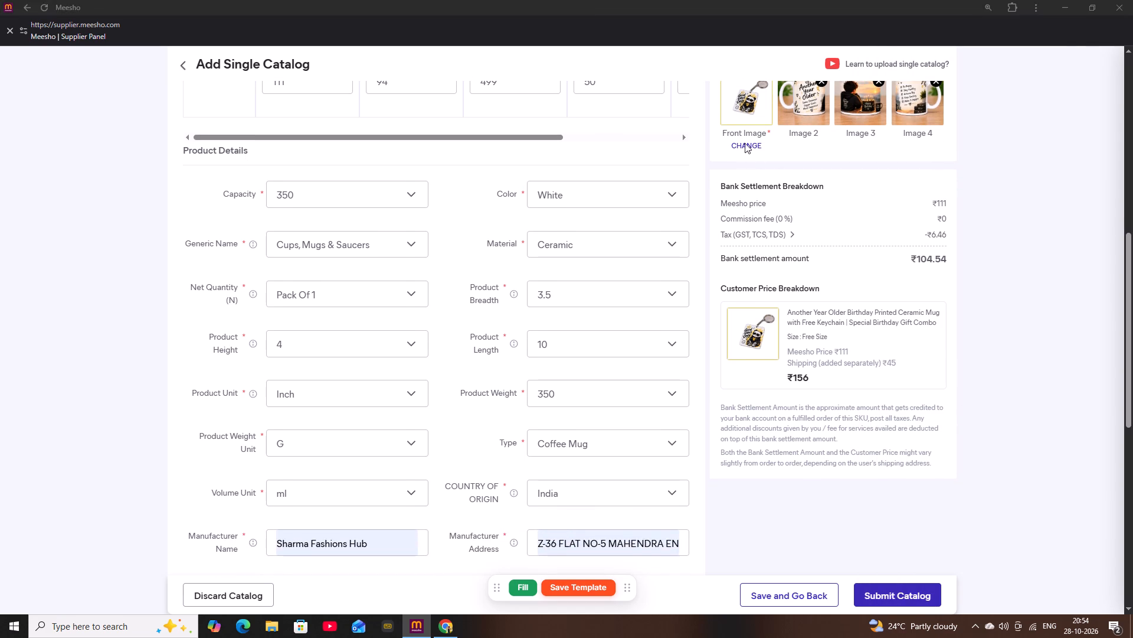
scroll(482, 153, down, 1)
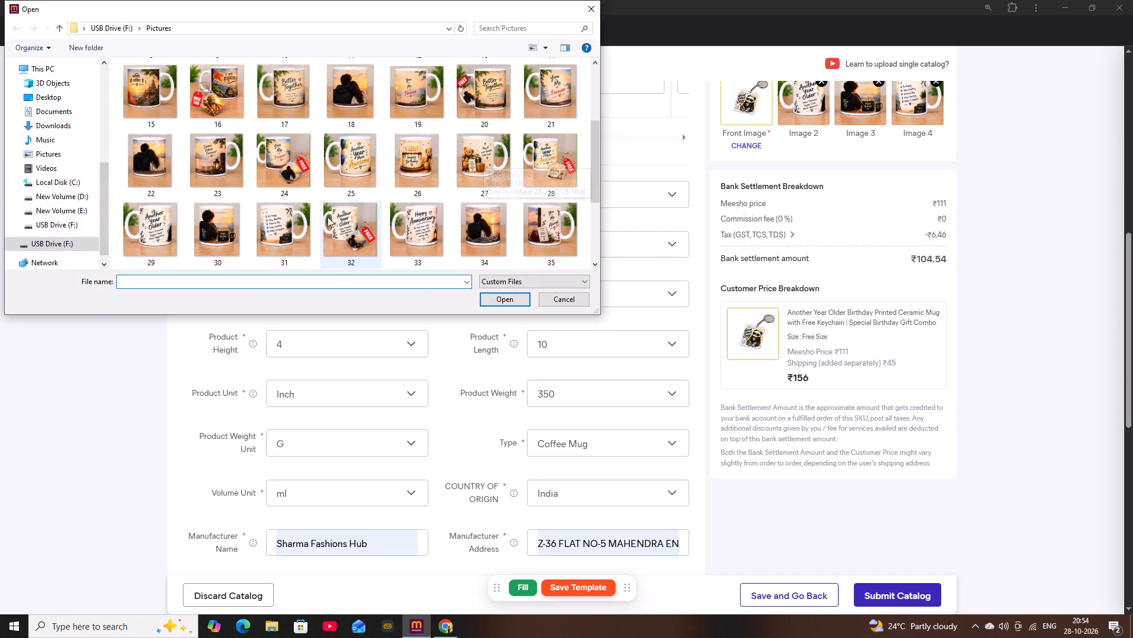
click(349, 236)
click(494, 300)
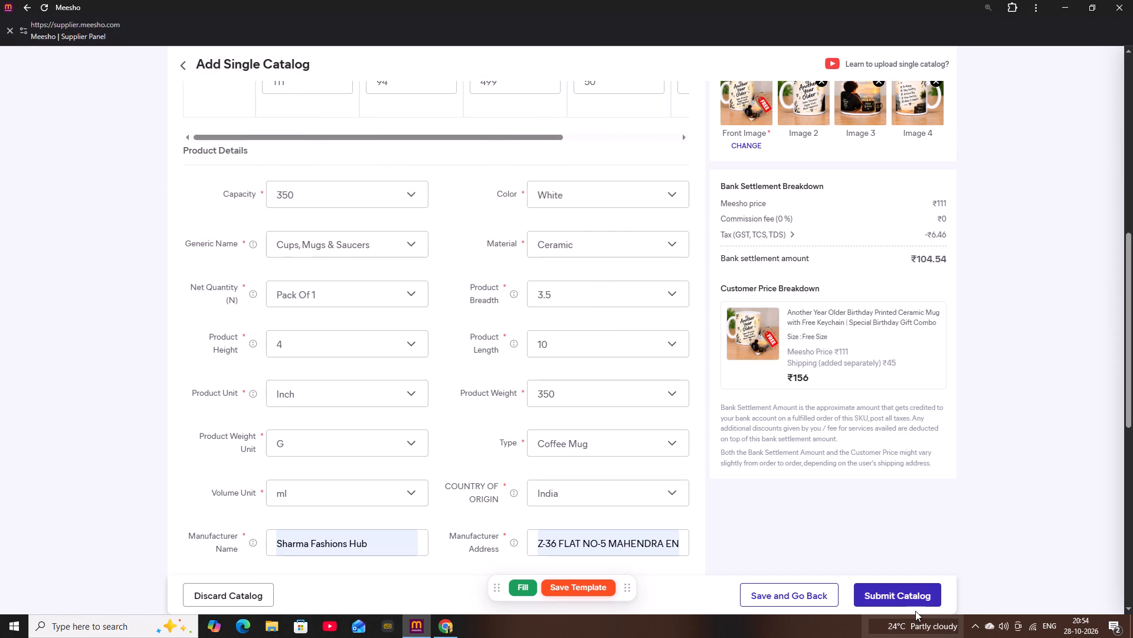
Submit the catalog for checking, remove the flagged word "elements" from the product description and close the warning.
click(922, 598)
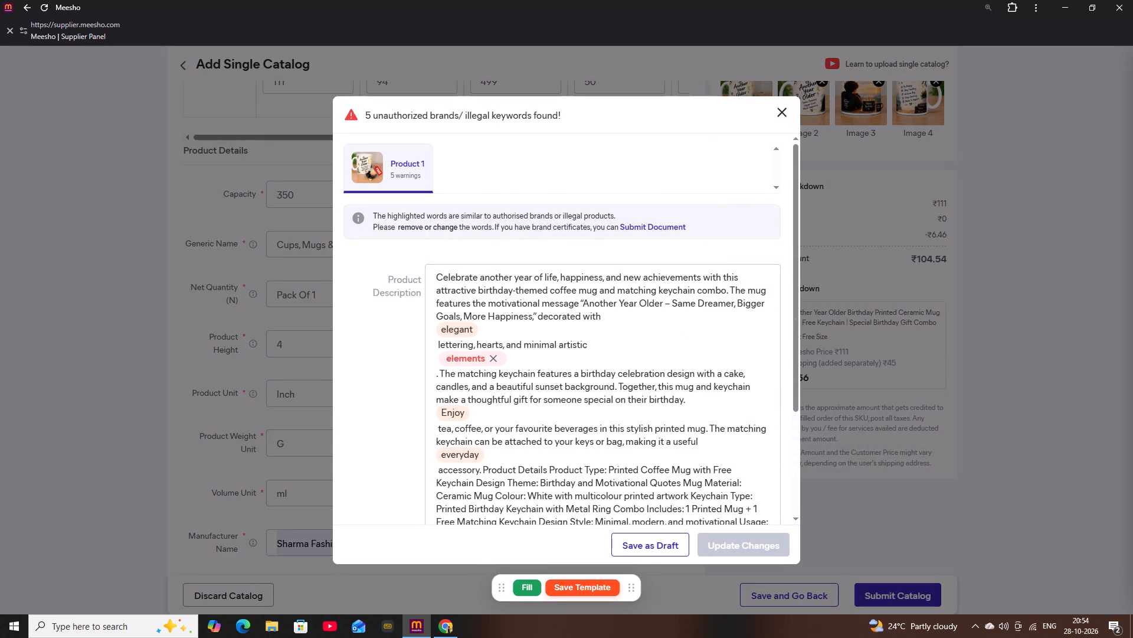
click(496, 362)
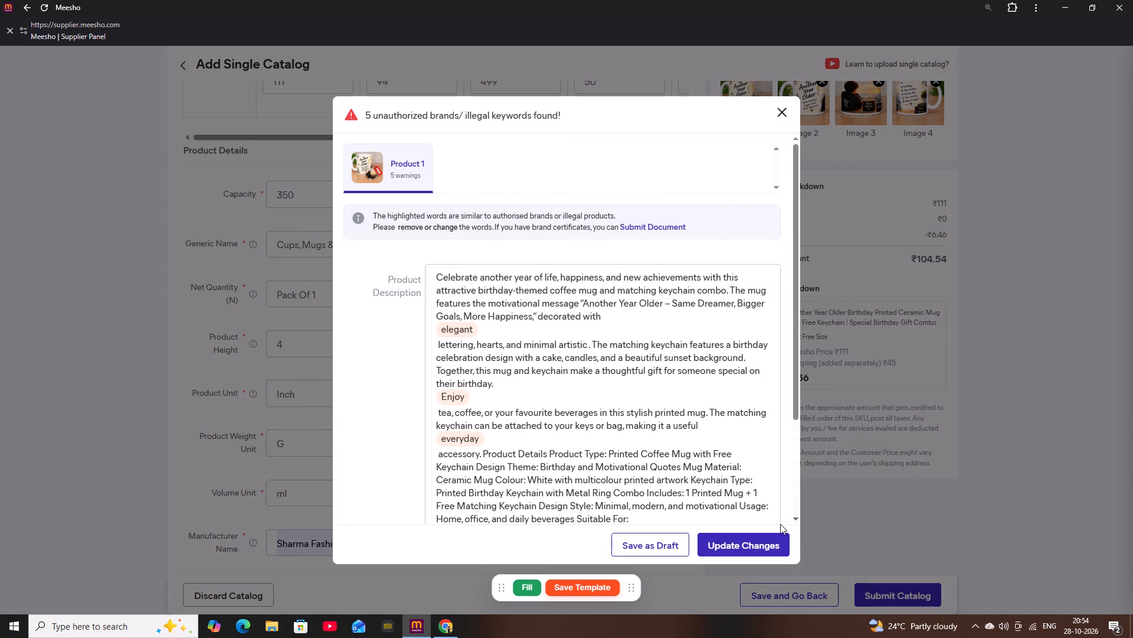
click(783, 113)
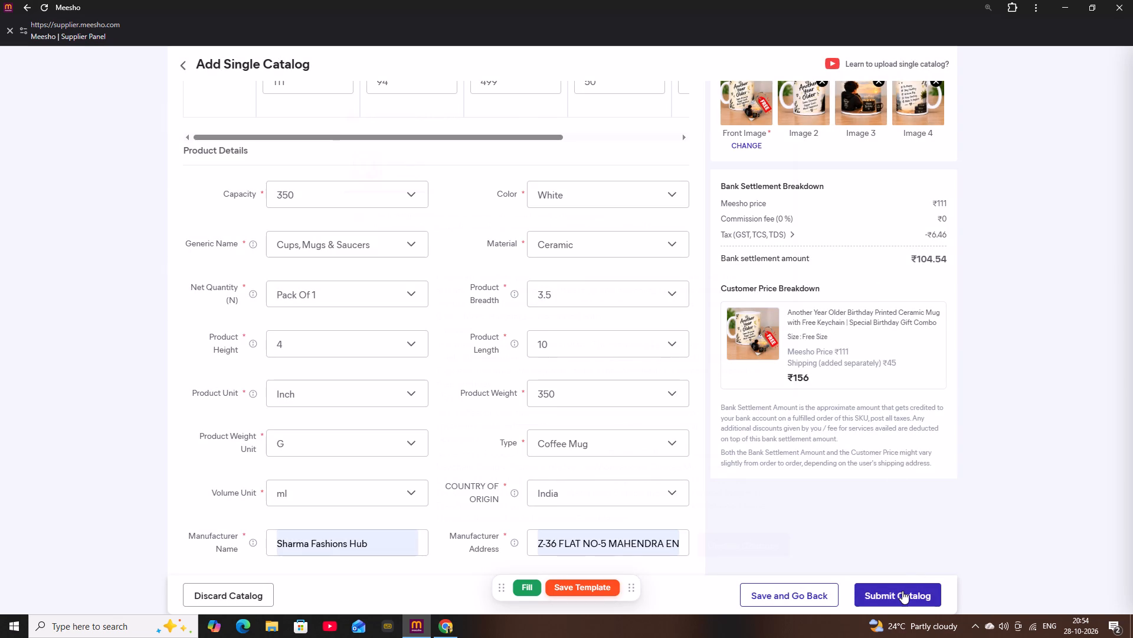
Resubmit the catalog, acknowledge that no products are branded or illegal, proceed to quality check and dismiss the visibility suggestions.
click(902, 591)
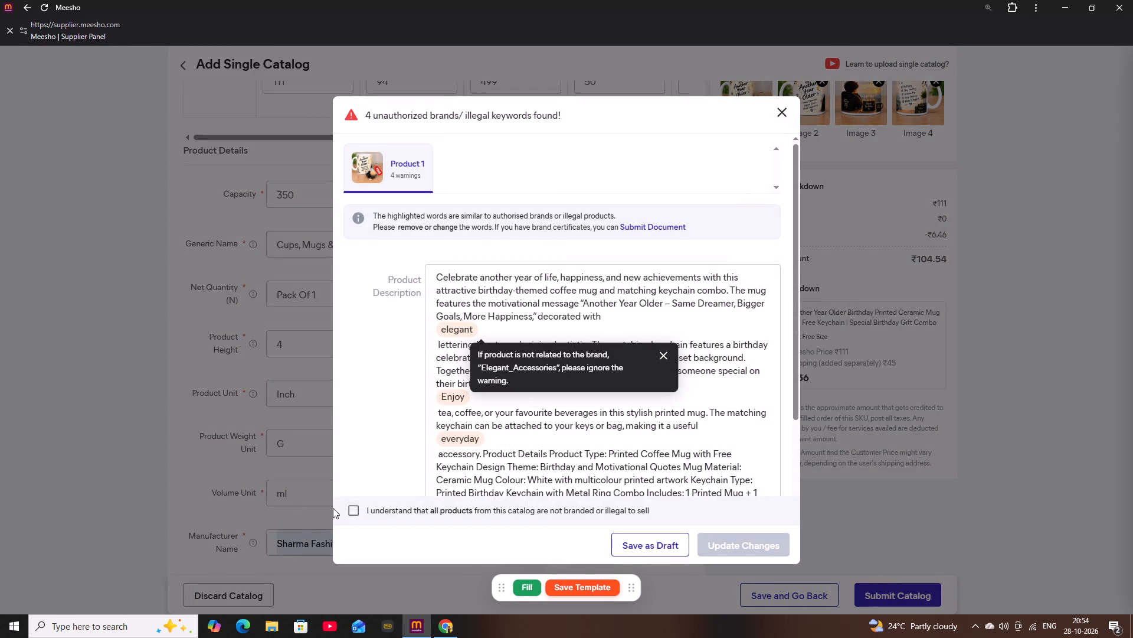
click(355, 510)
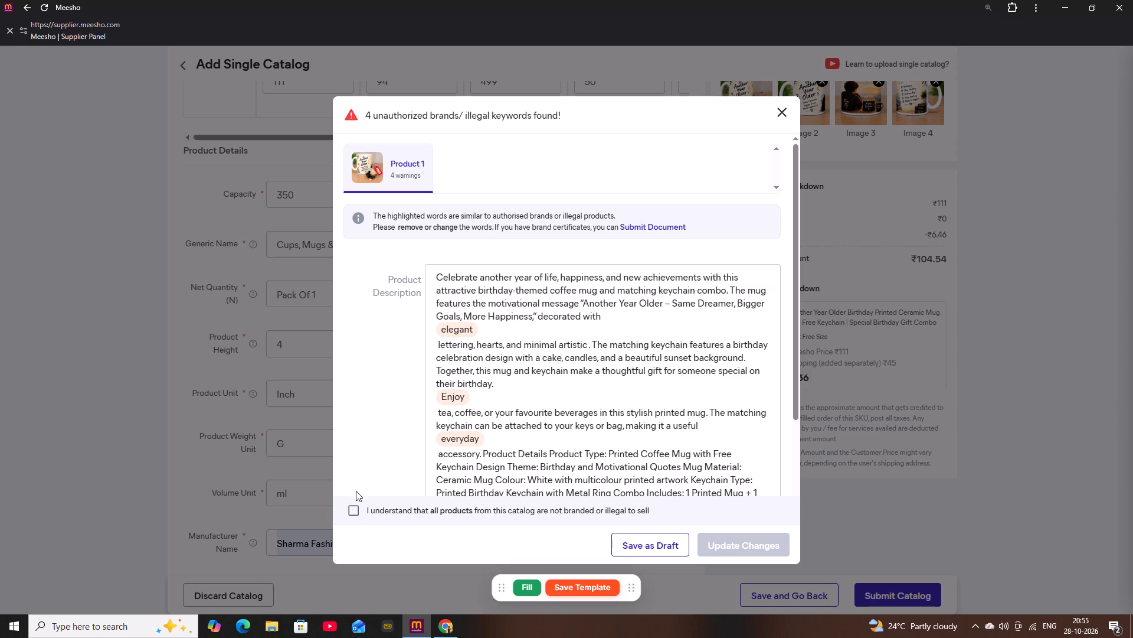
click(357, 507)
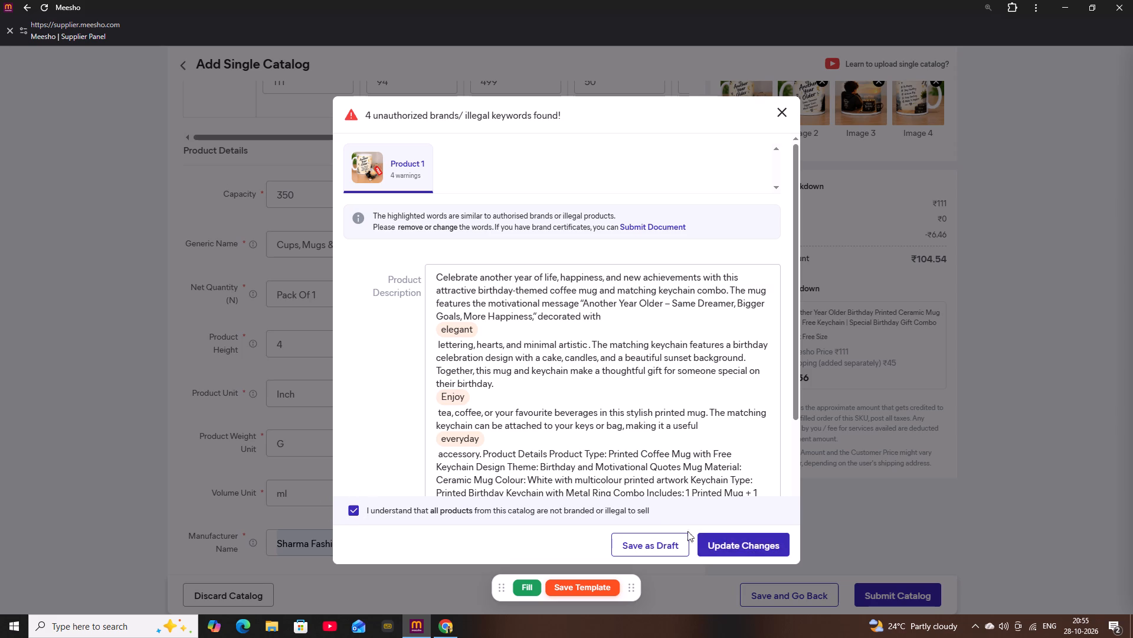
click(743, 545)
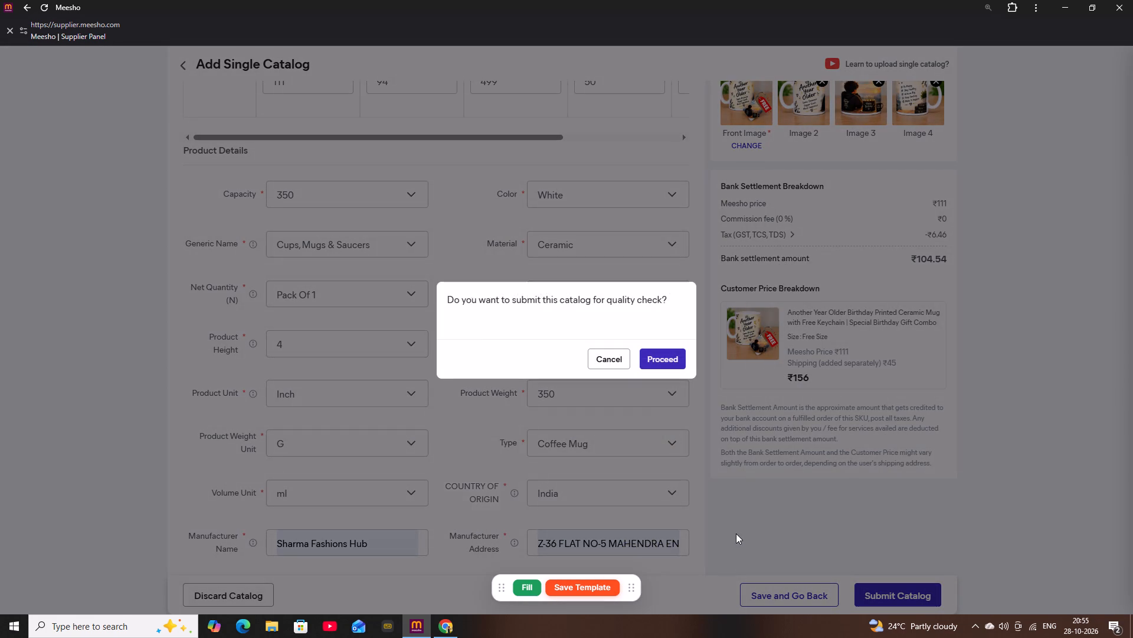
click(670, 353)
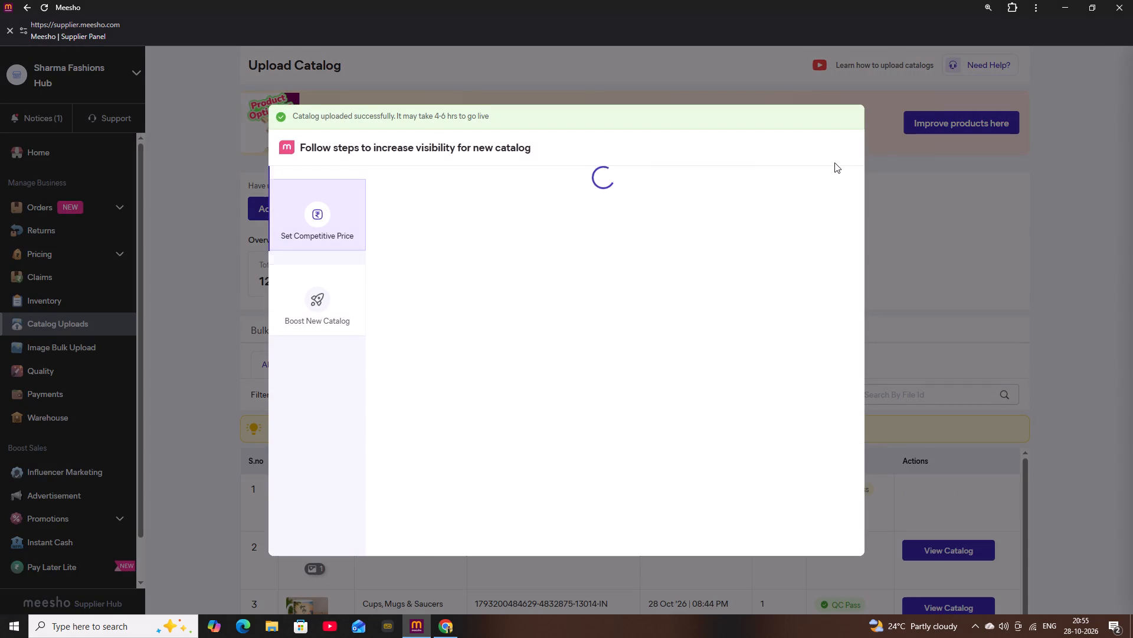
click(849, 143)
Start a new single catalog in the Cups, Mugs & Saucers category.
scroll(689, 287, down, 1)
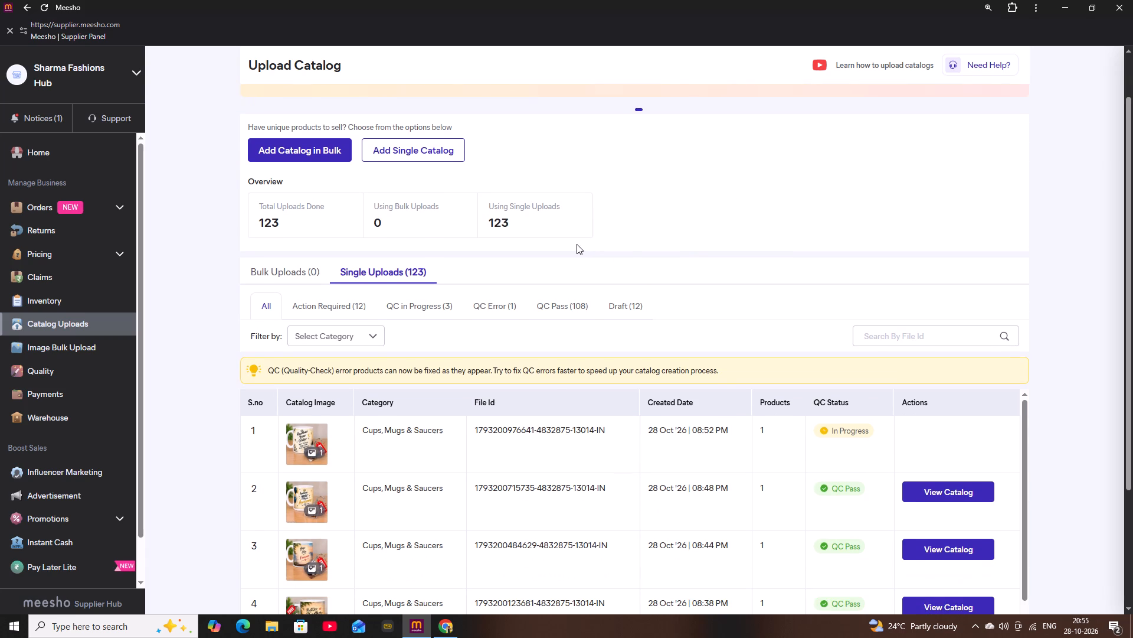
click(430, 148)
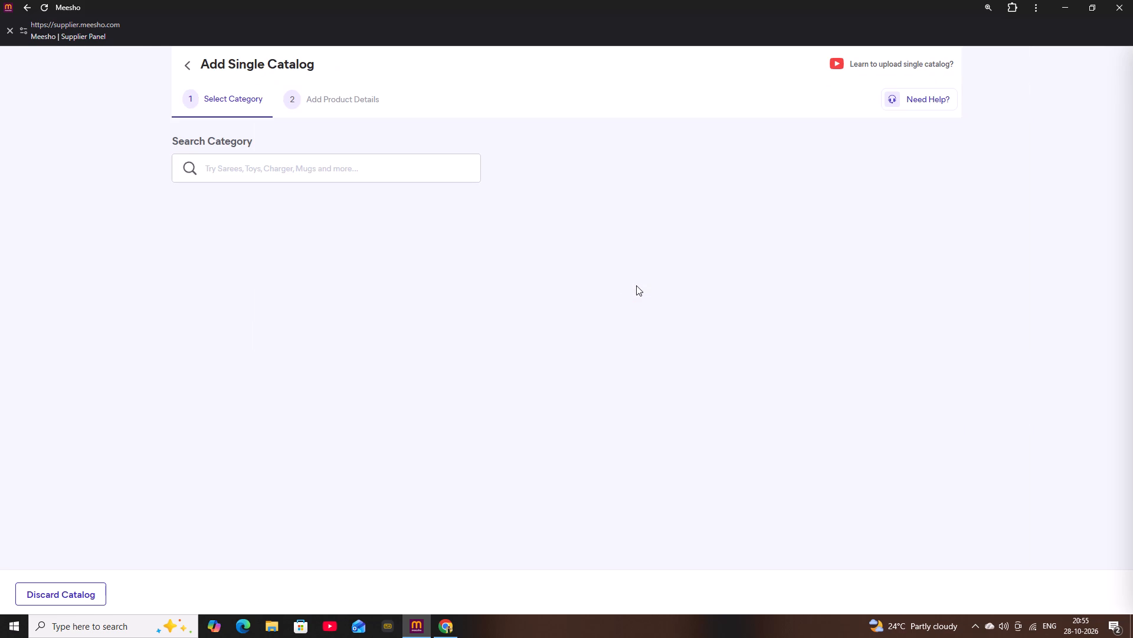
click(400, 225)
click(871, 424)
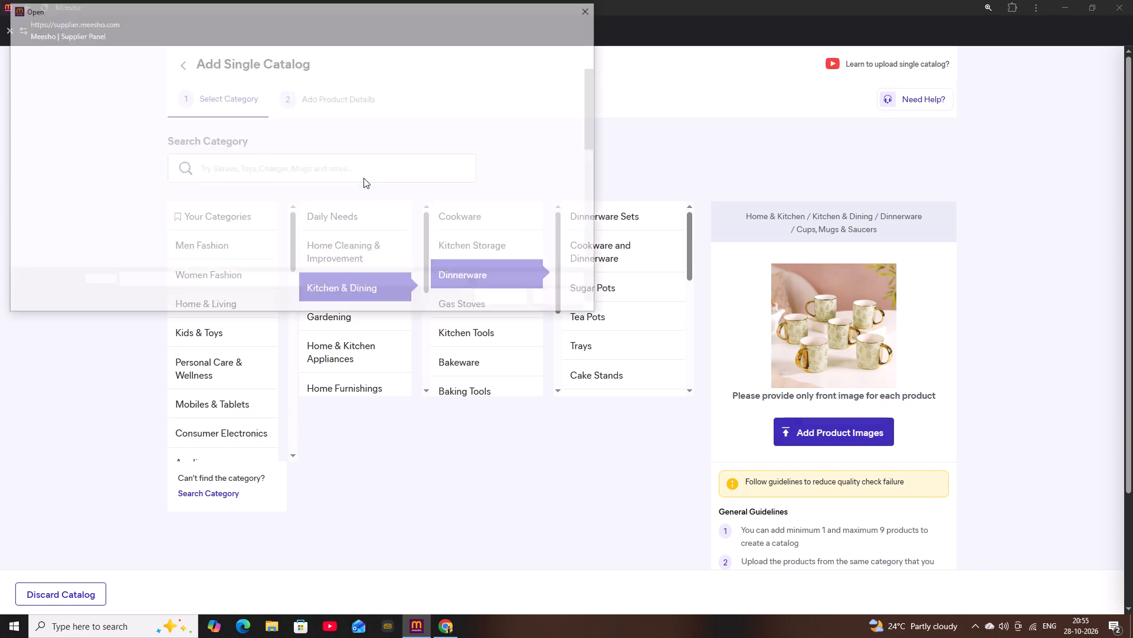
scroll(359, 168, down, 2)
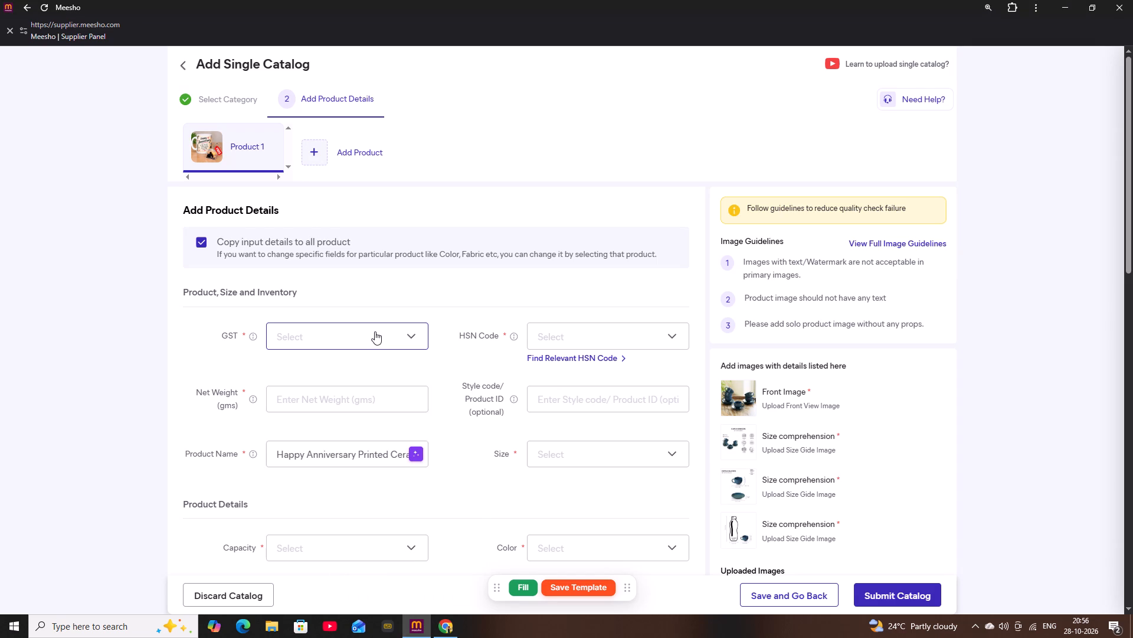
click(328, 417)
click(349, 403)
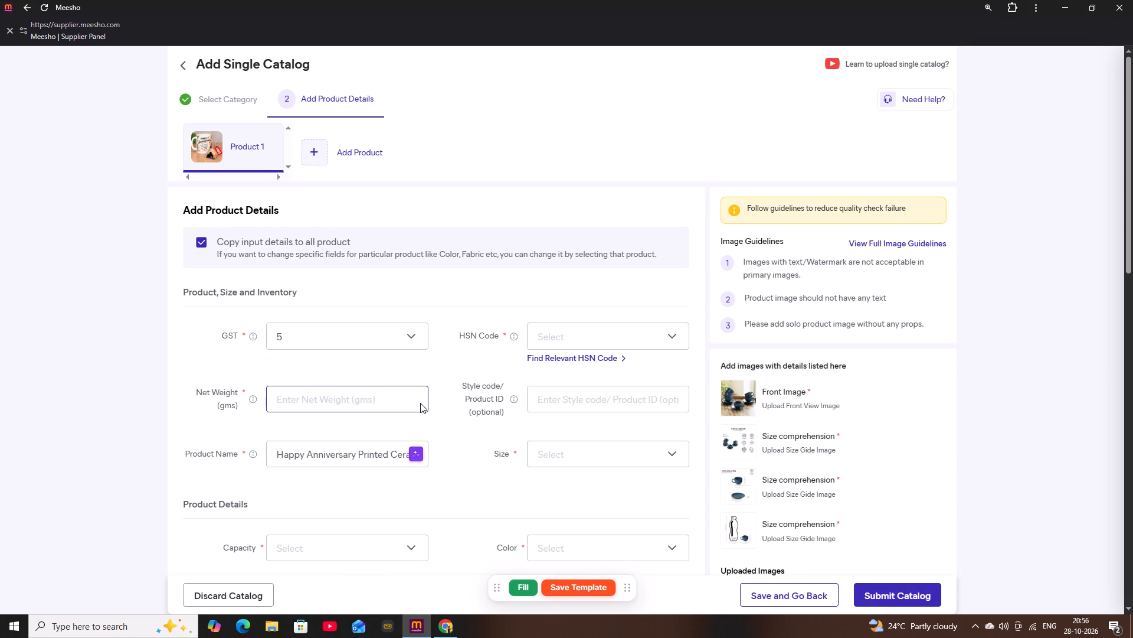
text(350)
click(604, 336)
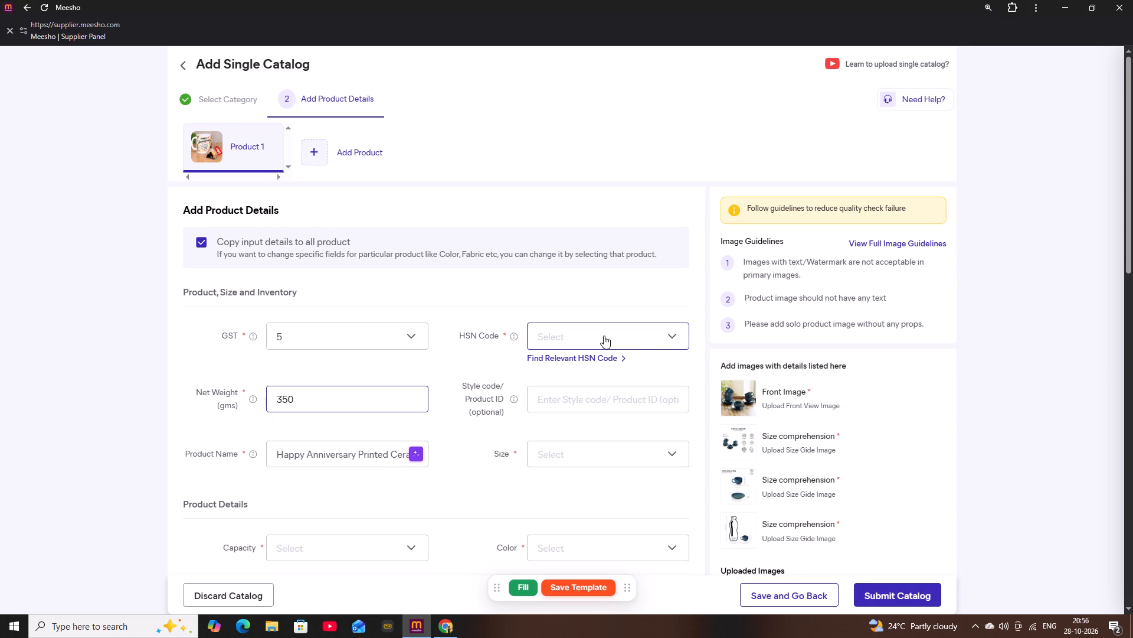
click(593, 386)
scroll(529, 411, down, 1)
click(589, 460)
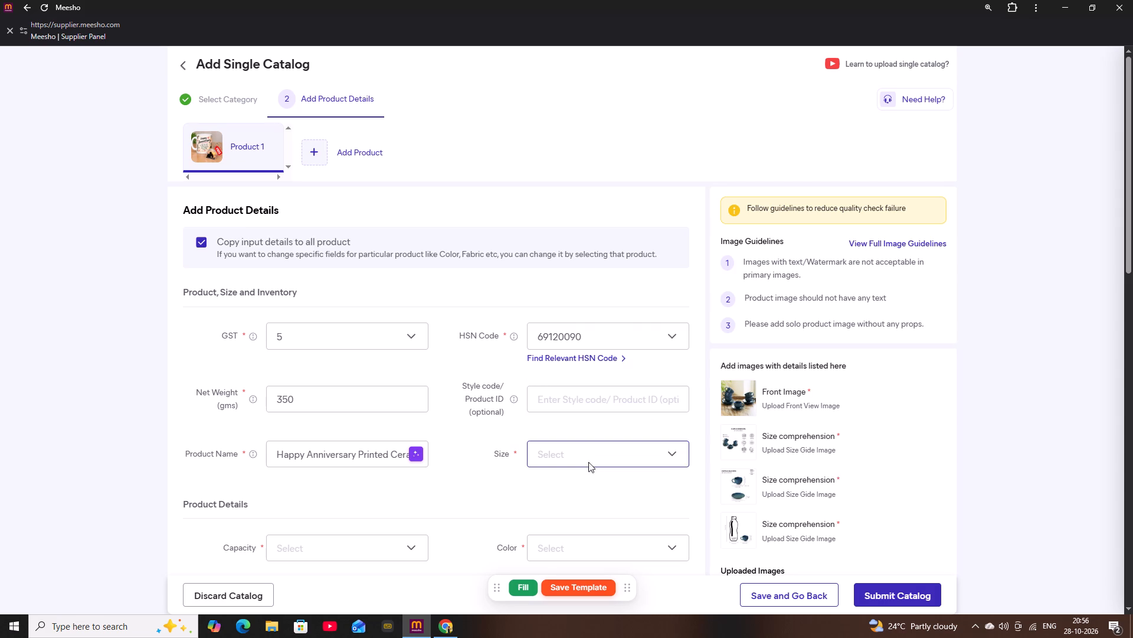
click(538, 487)
click(664, 529)
Enter Meesho price 110, wrong/defective returns price 95, MRP 499 and inventory 50 for the Free Size row.
scroll(706, 472, down, 2)
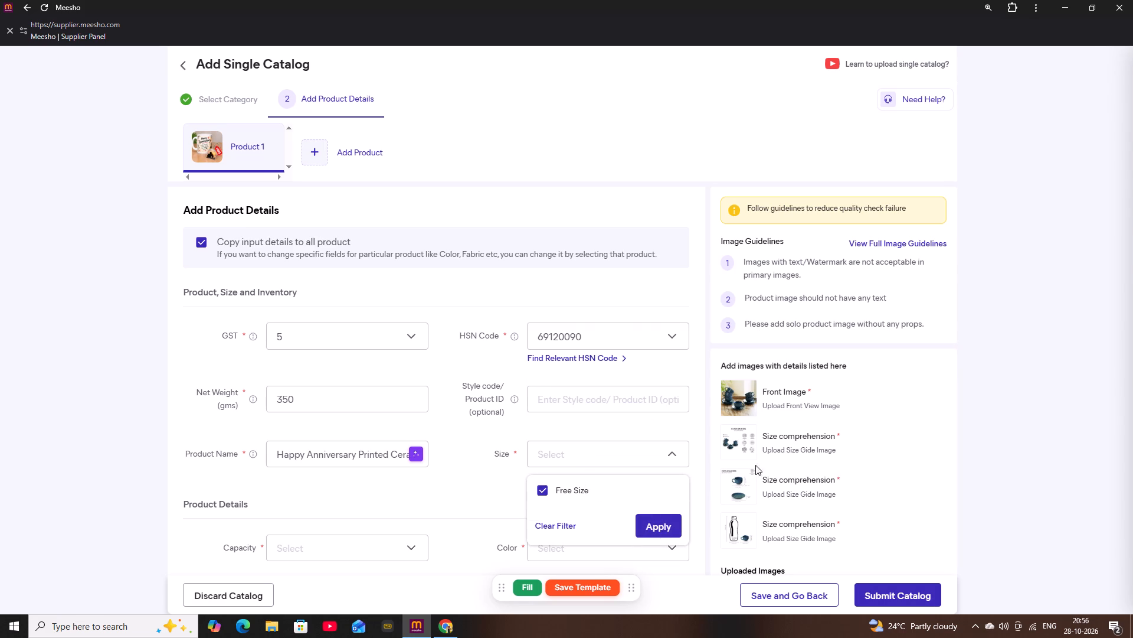
scroll(760, 456, down, 3)
click(339, 415)
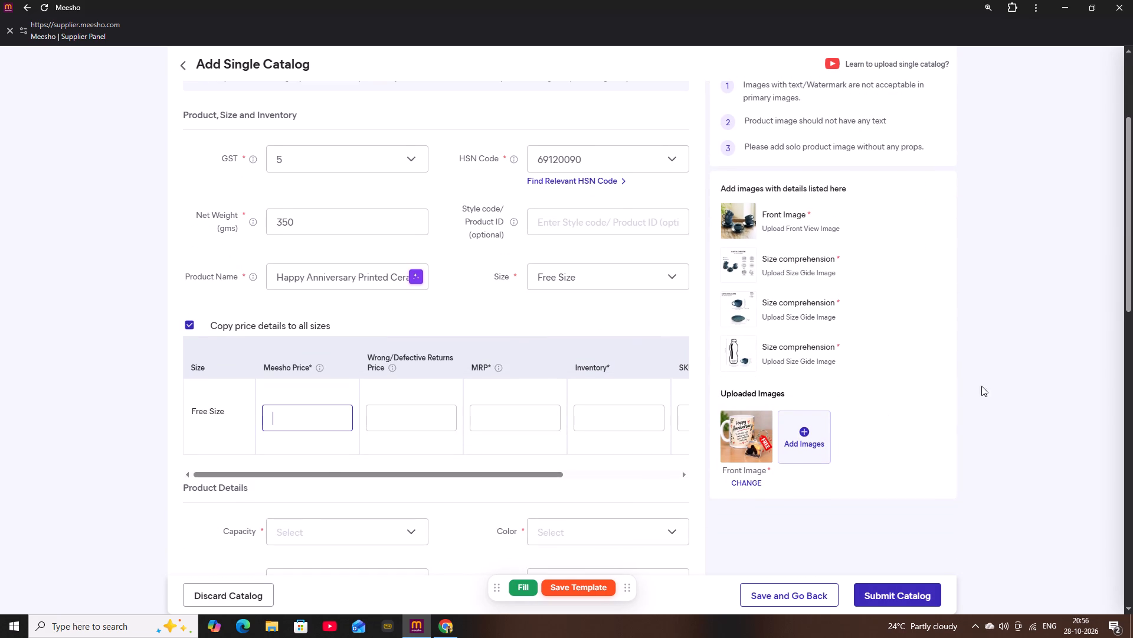
text(110)
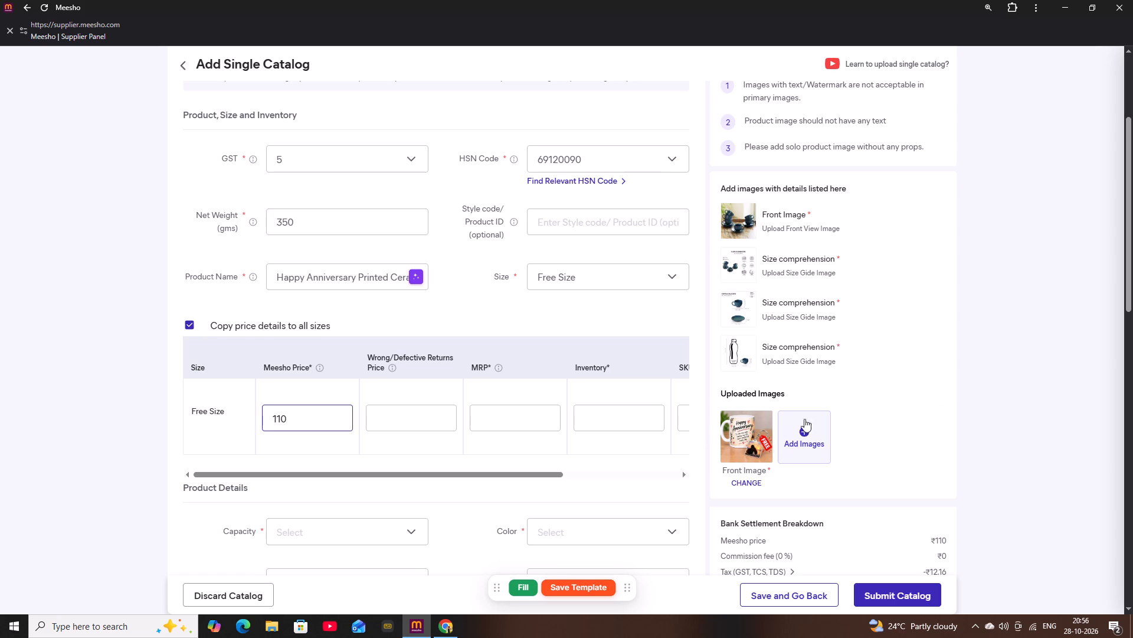
click(433, 423)
key(Insert)
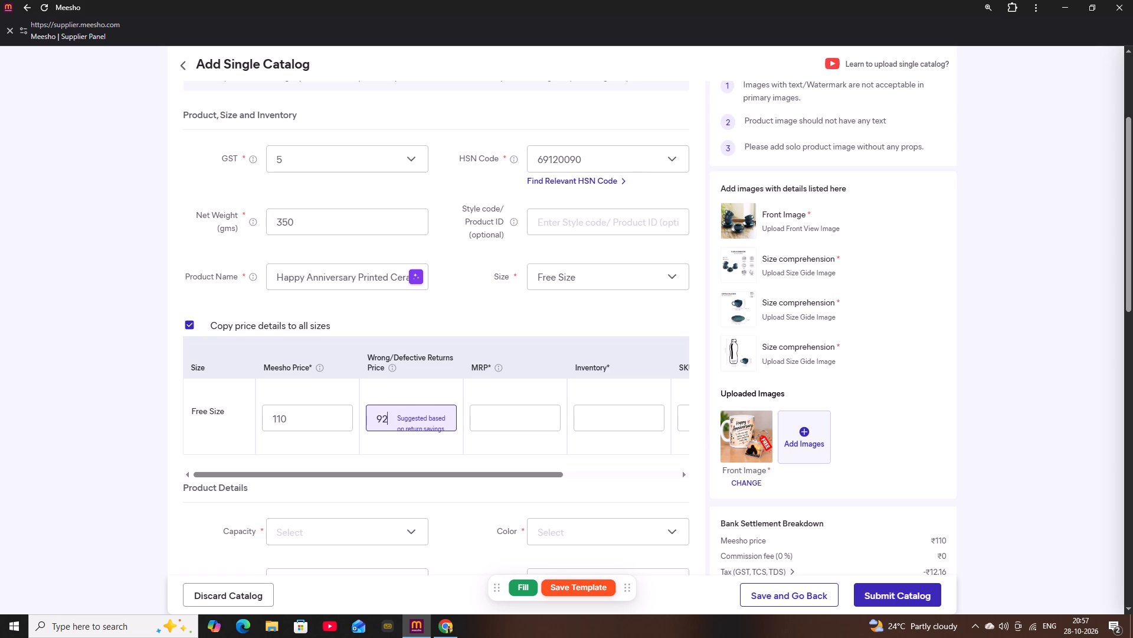
key(BackSpace)
key(5)
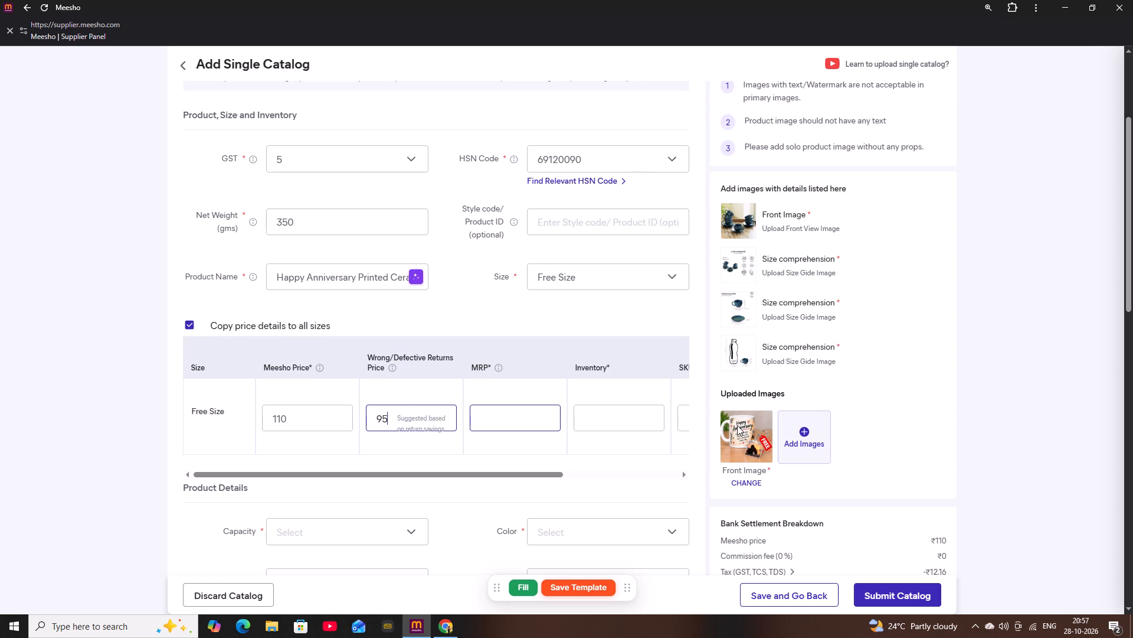
click(498, 420)
key(4)
text(99)
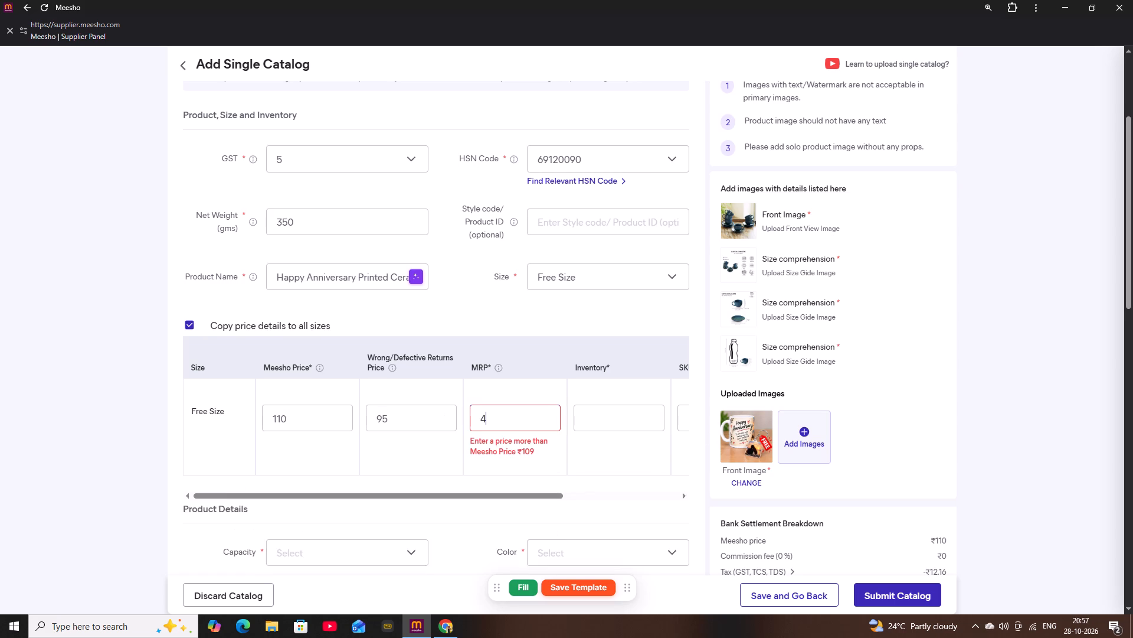
click(619, 413)
text(50)
Add pictures 33, 34 and 35 as the product's additional images.
scroll(633, 403, down, 1)
click(834, 372)
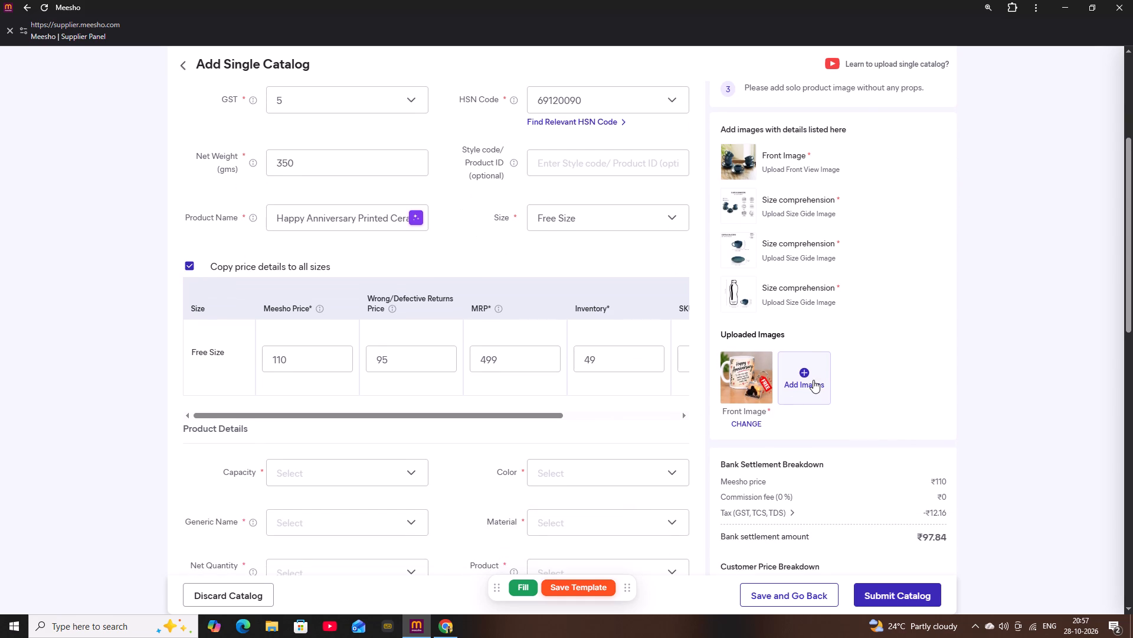
click(813, 380)
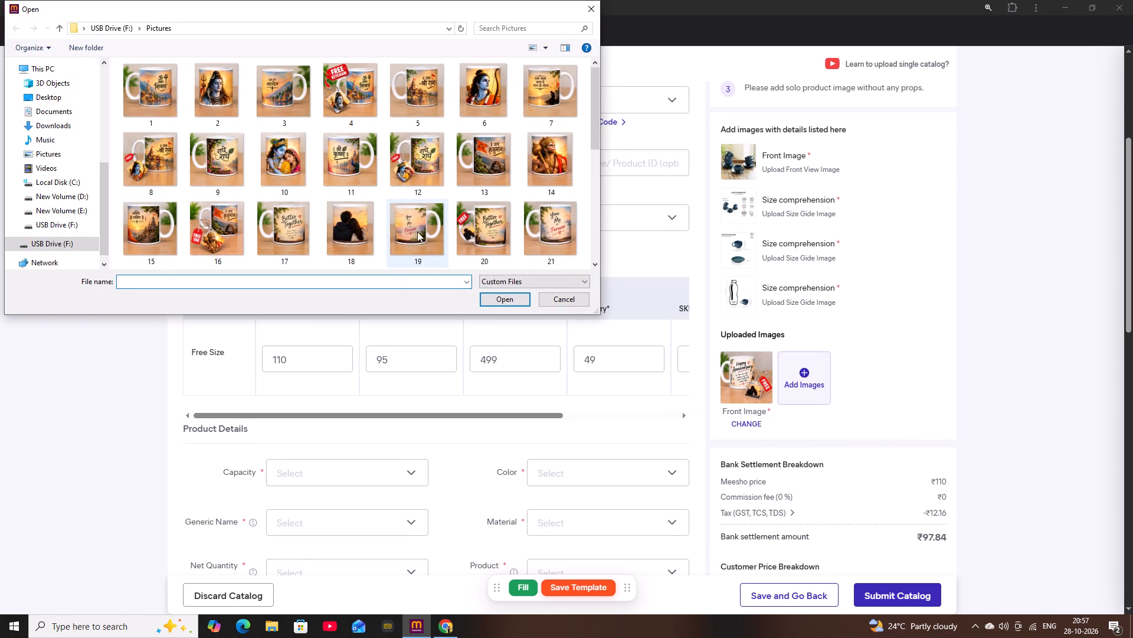
scroll(493, 211, down, 1)
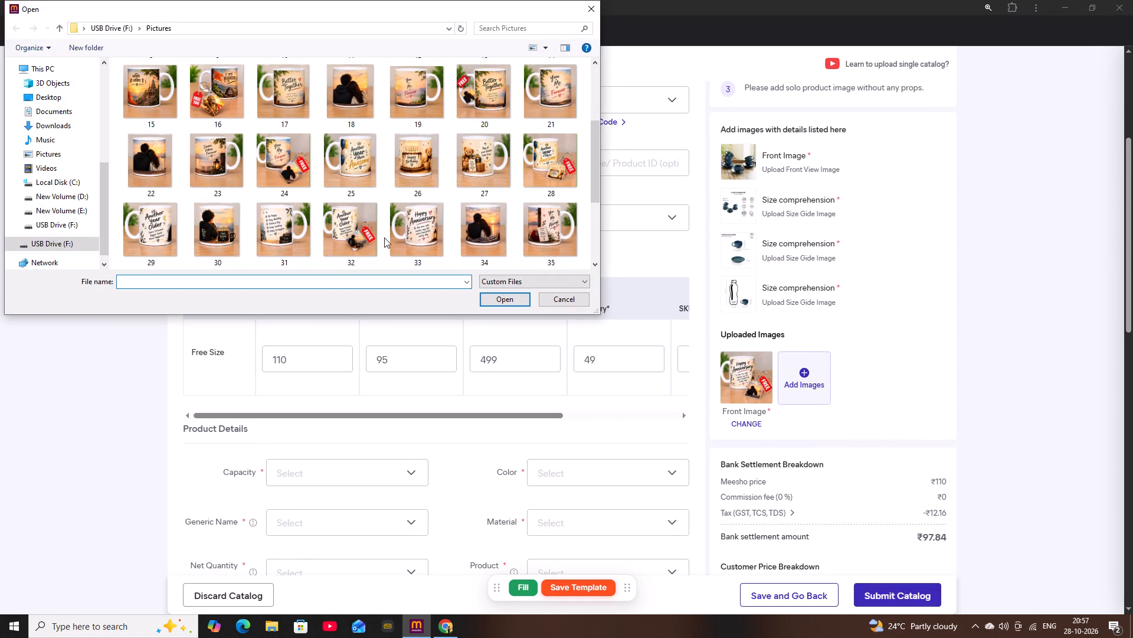
drag(385, 237, 559, 236)
click(517, 297)
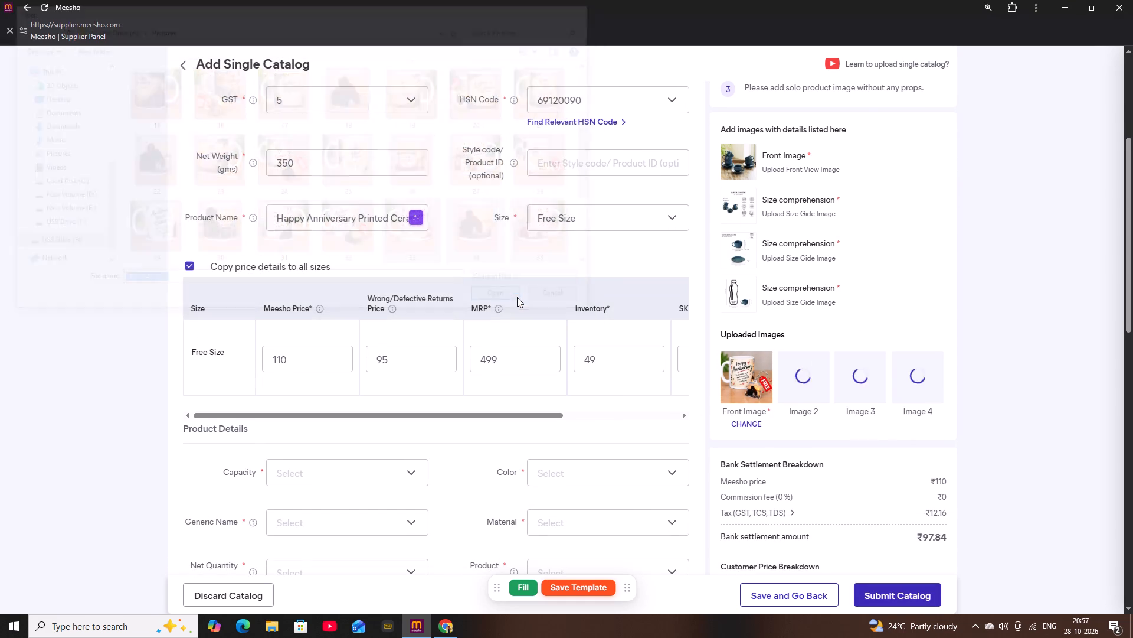
Set the Free Size inventory to 50 again.
scroll(604, 303, down, 1)
click(611, 311)
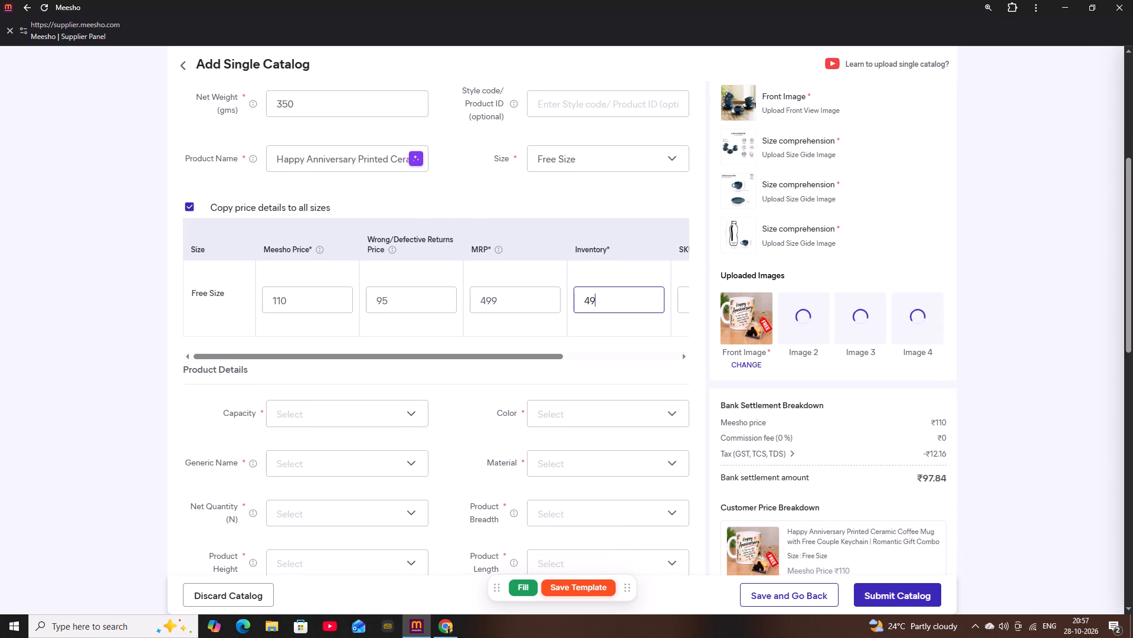
key(BackSpace)
key(BackSpace)
key(5)
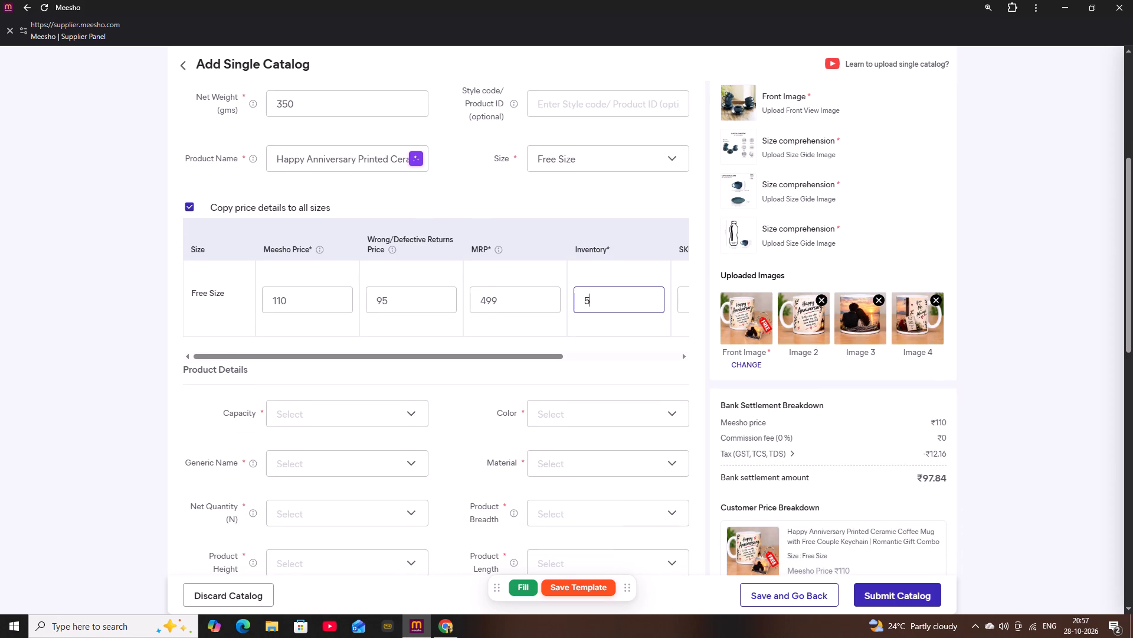
key(0)
Set the product's capacity to 350 and its color to White.
scroll(623, 297, down, 3)
scroll(479, 367, down, 1)
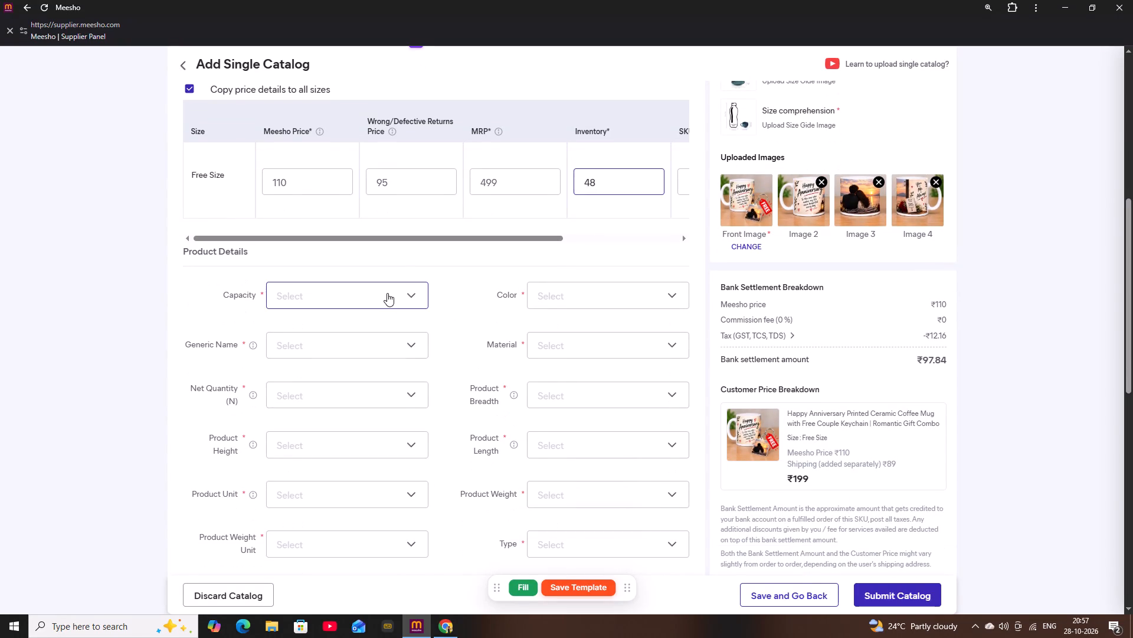
click(387, 293)
click(390, 325)
key(3)
text(50)
click(305, 350)
click(562, 287)
click(564, 333)
key(w)
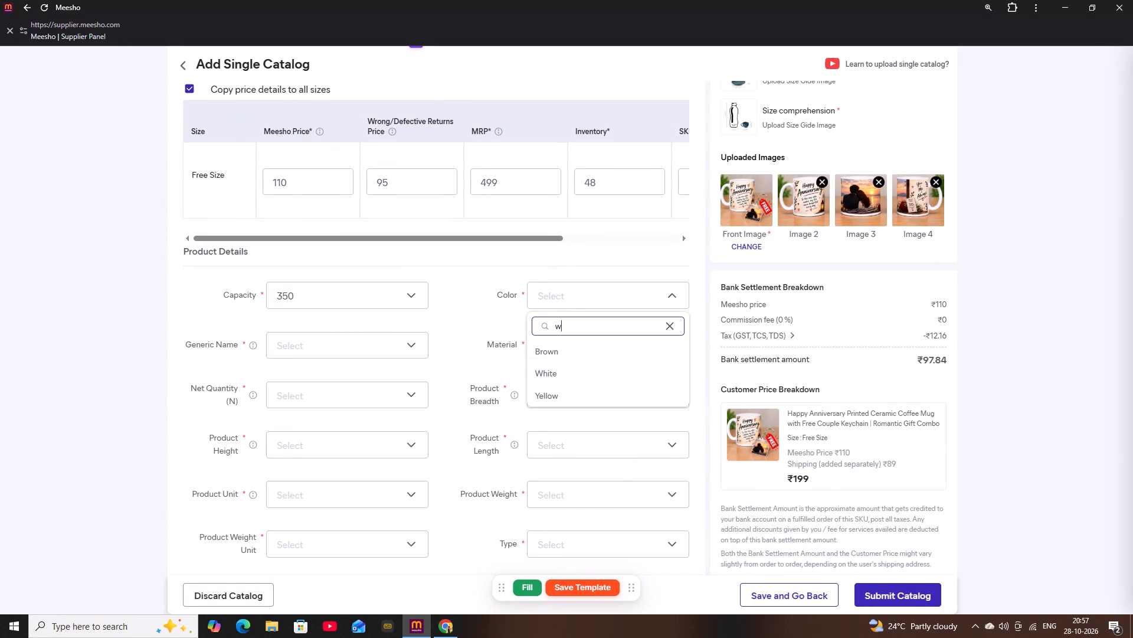
text(hi)
click(561, 349)
Set the generic name to Cups, Mugs & Saucers, the material to Ceramic and the net quantity to Pack Of 1.
click(333, 353)
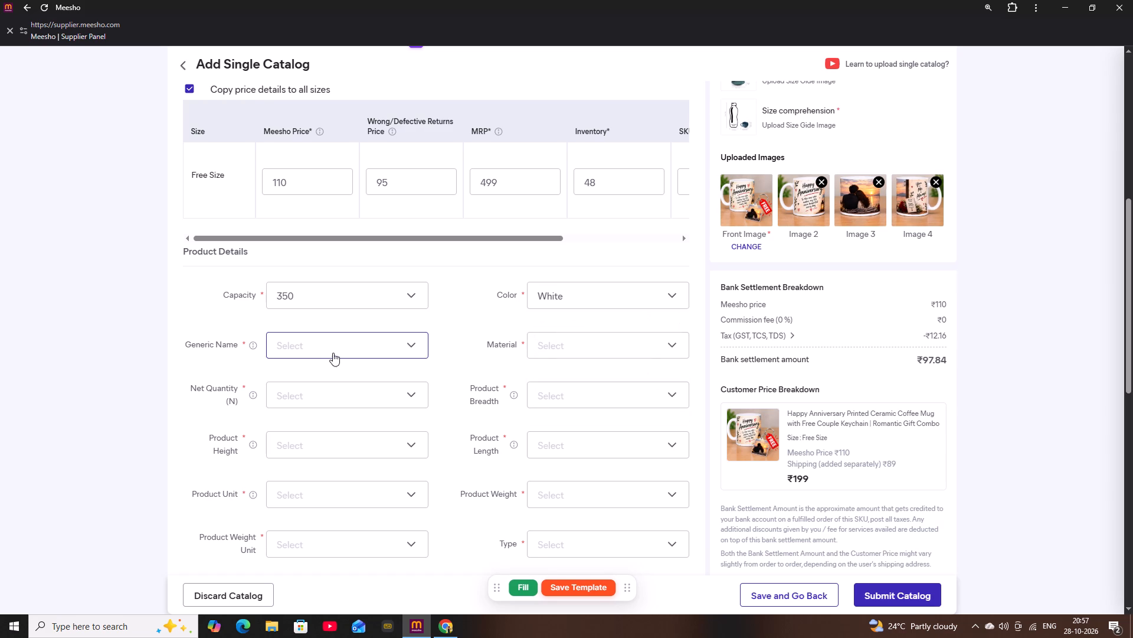
scroll(342, 412, down, 1)
click(342, 432)
click(602, 351)
scroll(578, 408, down, 1)
click(578, 428)
click(353, 397)
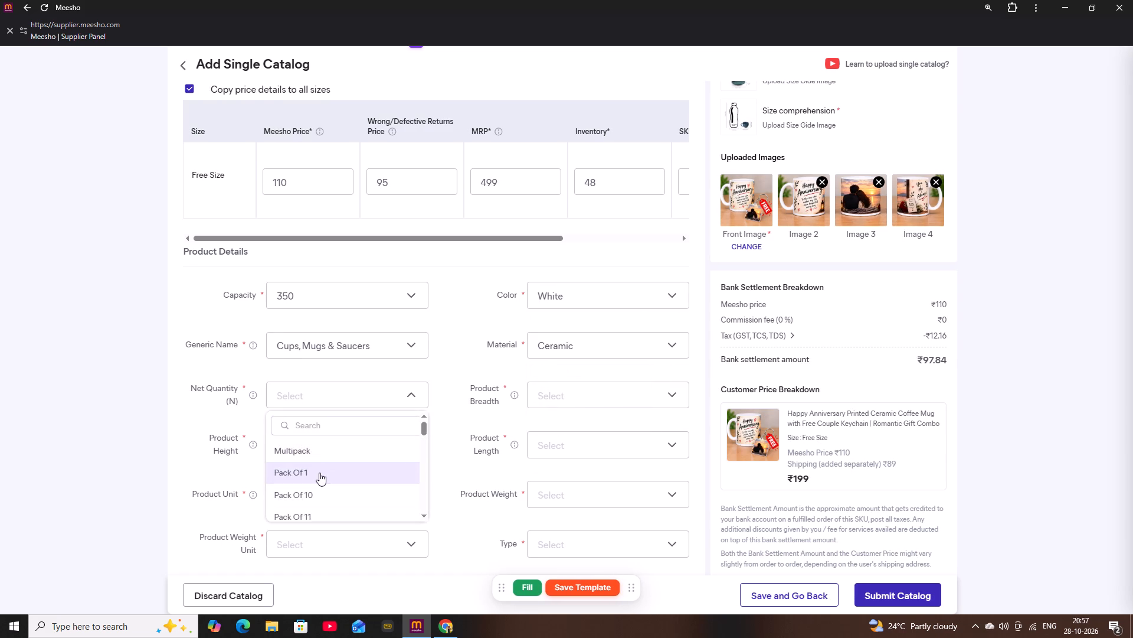
click(319, 473)
Set the product breadth to 3.5.
click(591, 385)
click(584, 433)
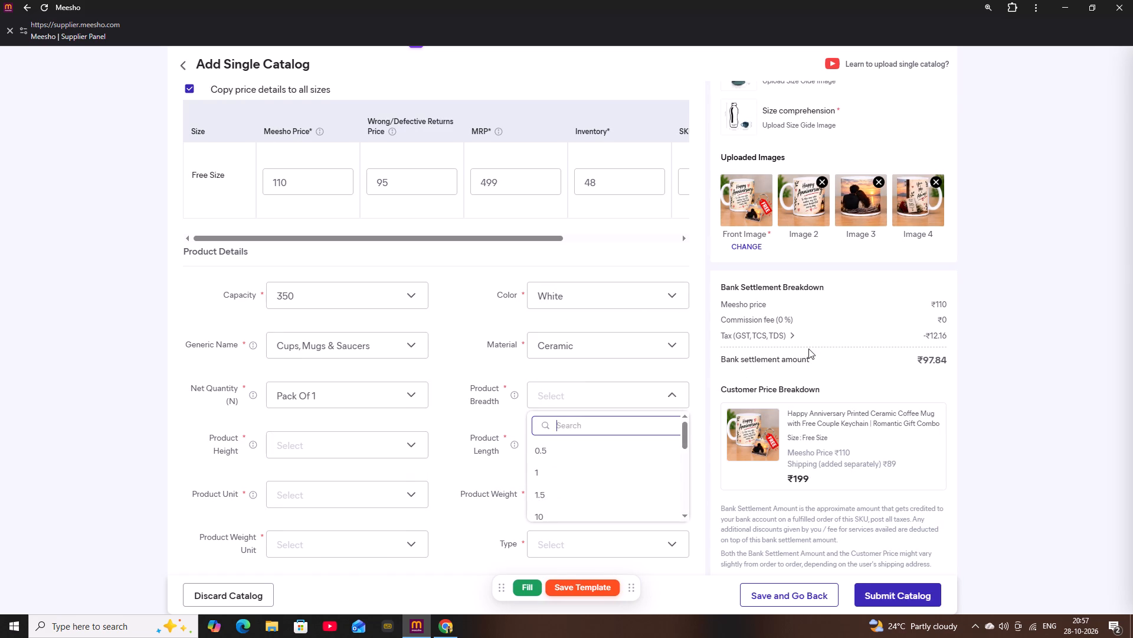
text(3.5)
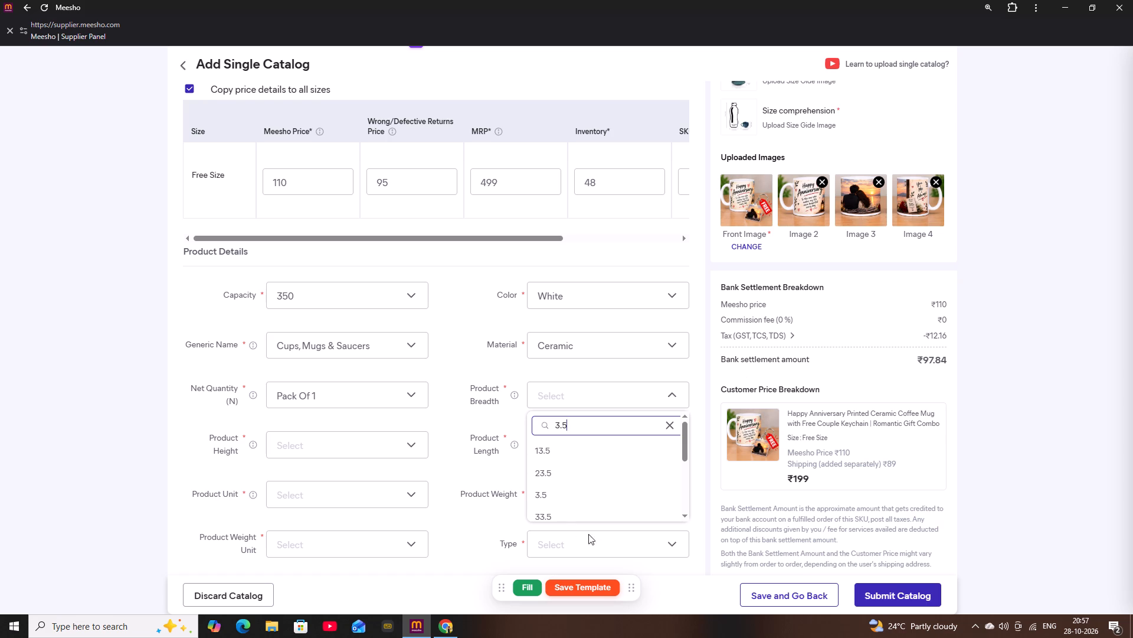
click(568, 499)
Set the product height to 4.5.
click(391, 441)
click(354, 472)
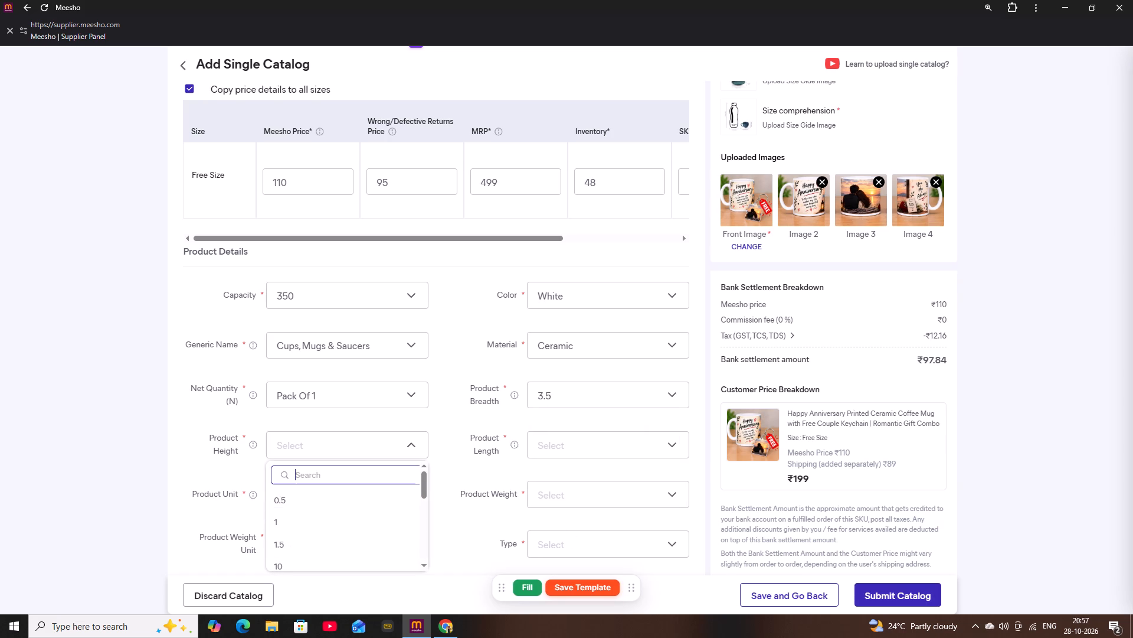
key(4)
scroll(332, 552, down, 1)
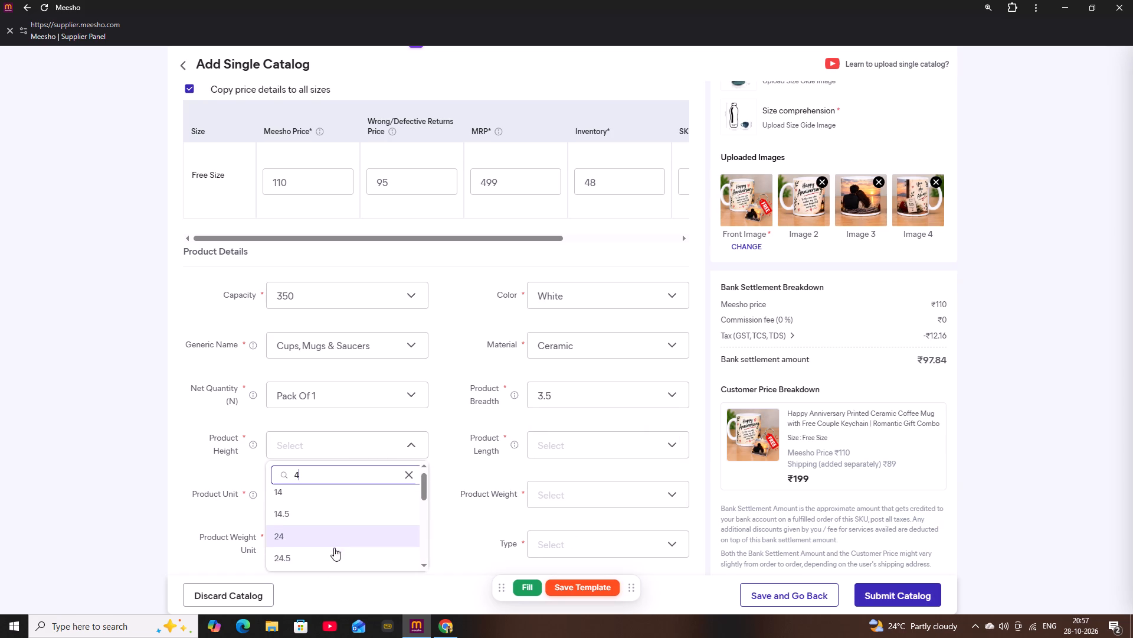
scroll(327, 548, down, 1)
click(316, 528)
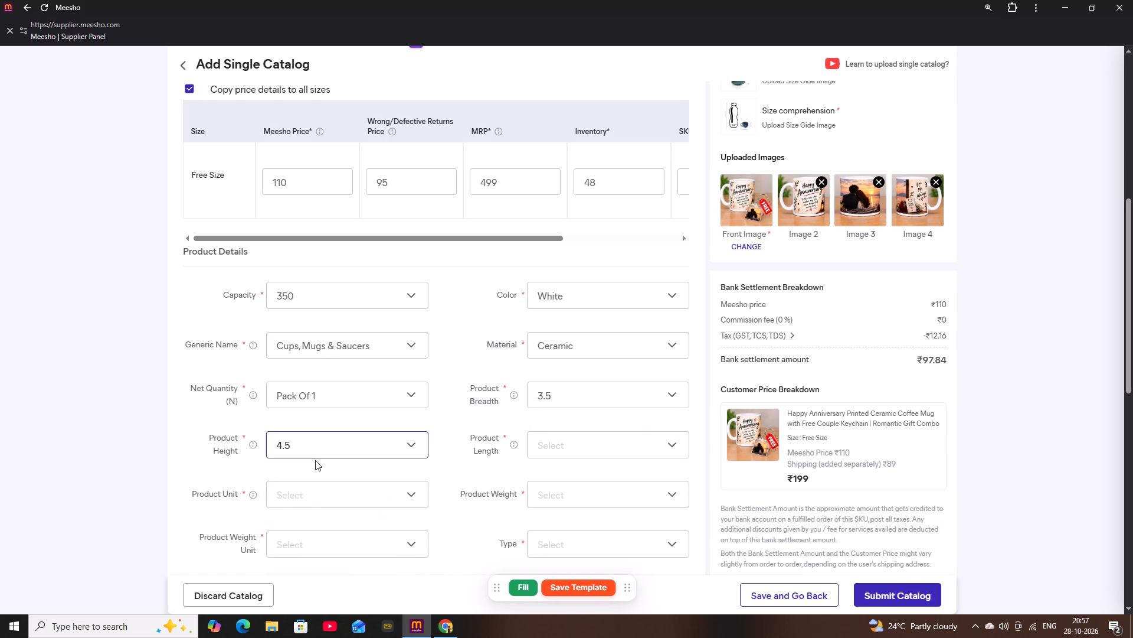
Set the product height to 4.
click(315, 453)
click(330, 479)
key(4)
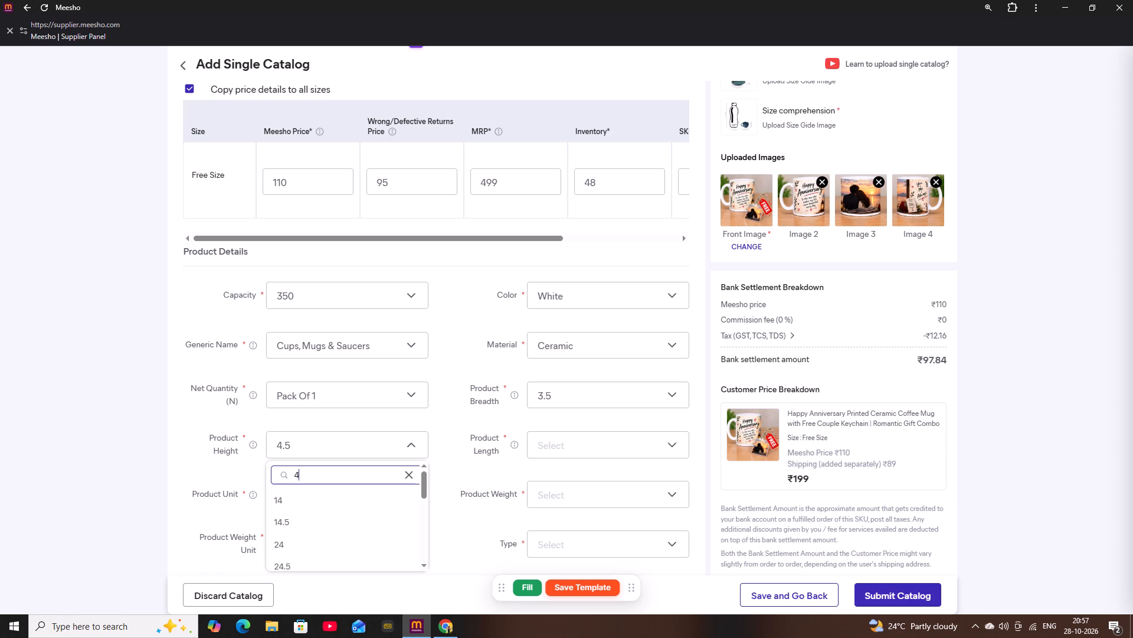
scroll(330, 496, down, 2)
click(317, 518)
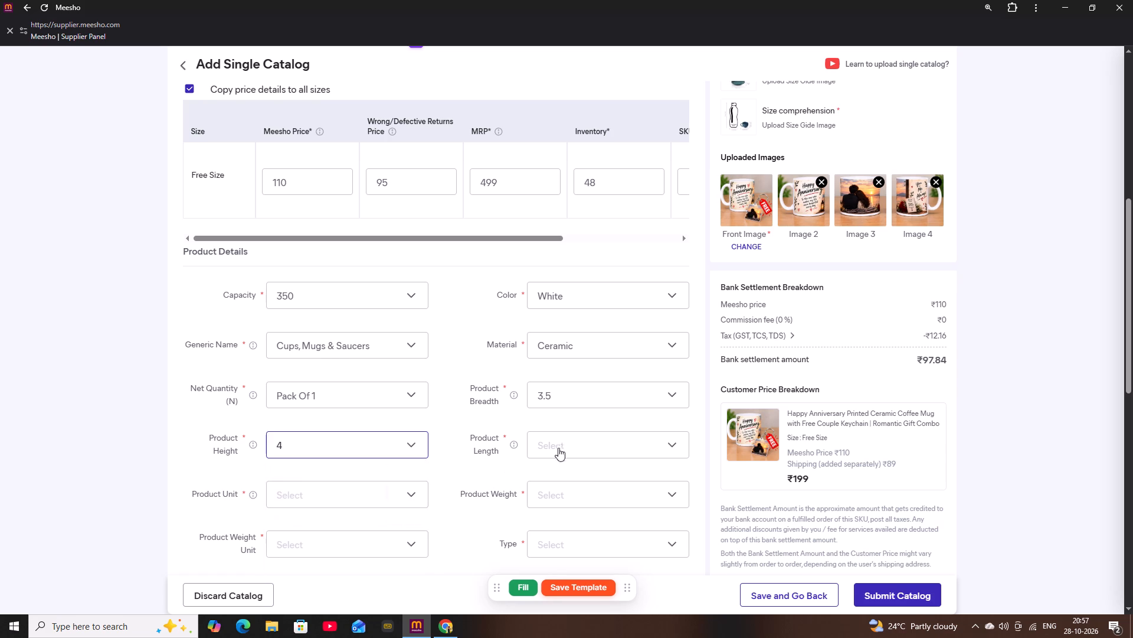
Set the product length to 10 and the product unit to Inch.
click(572, 441)
click(564, 487)
click(575, 483)
text(10)
click(539, 499)
scroll(509, 429, down, 2)
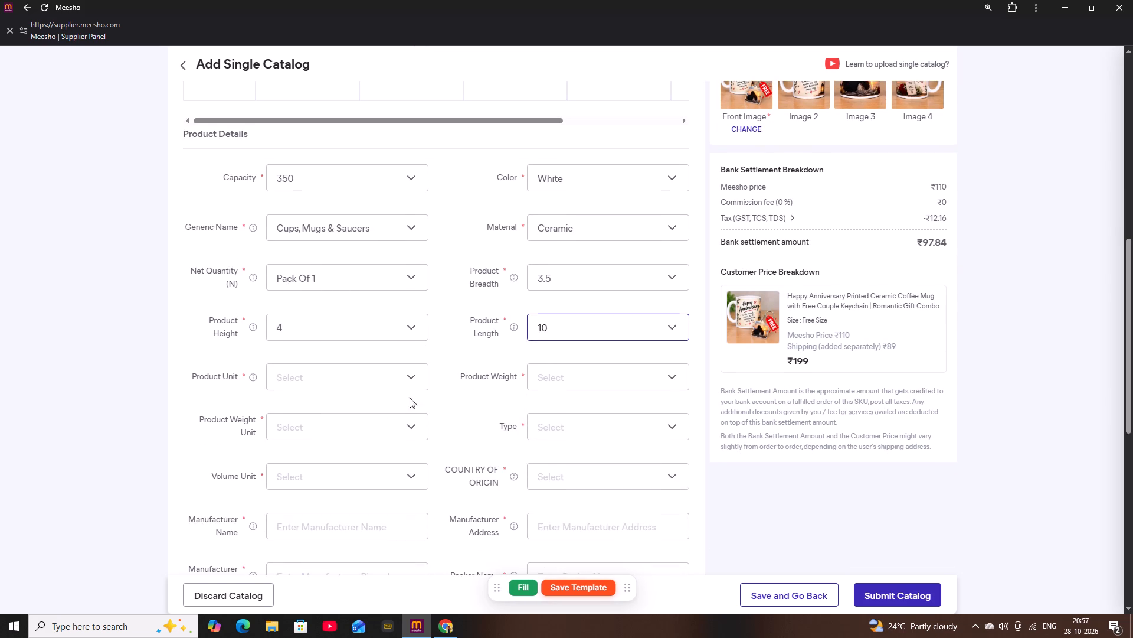
click(385, 376)
click(310, 468)
Set the product weight to 350 and the product weight unit to G.
click(607, 390)
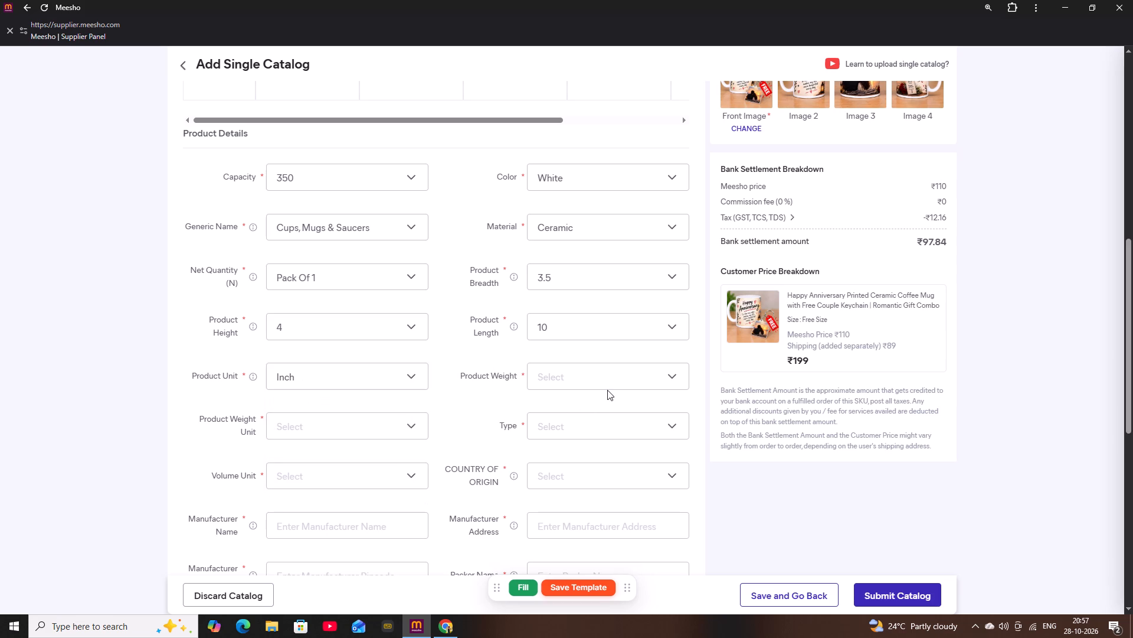
click(605, 389)
click(641, 407)
text(350)
click(569, 447)
click(586, 363)
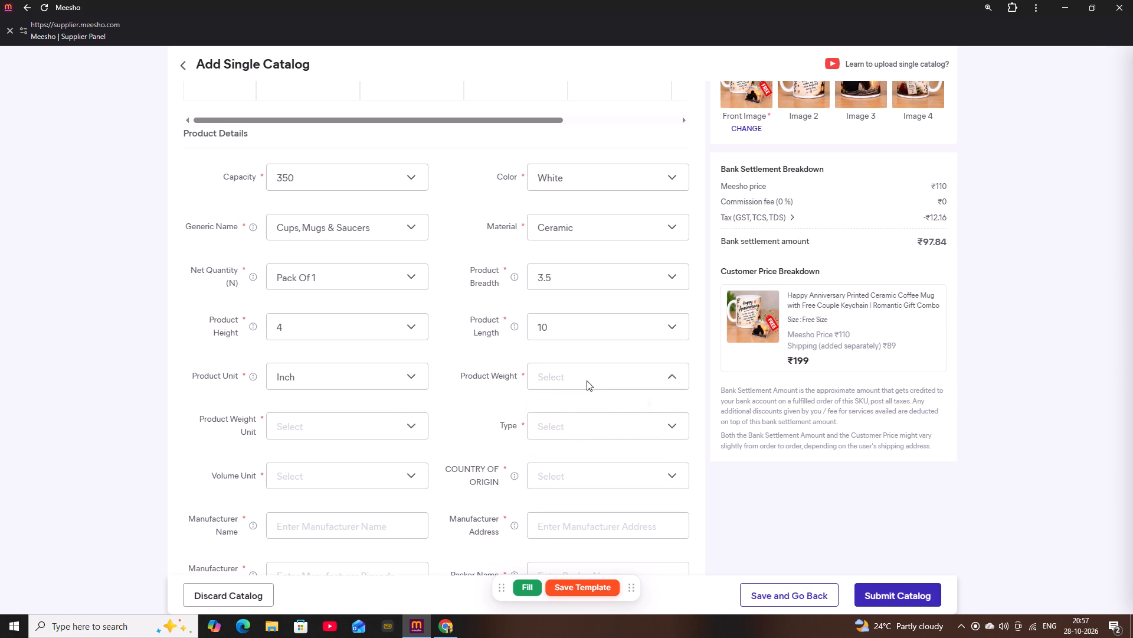
click(597, 399)
text(350)
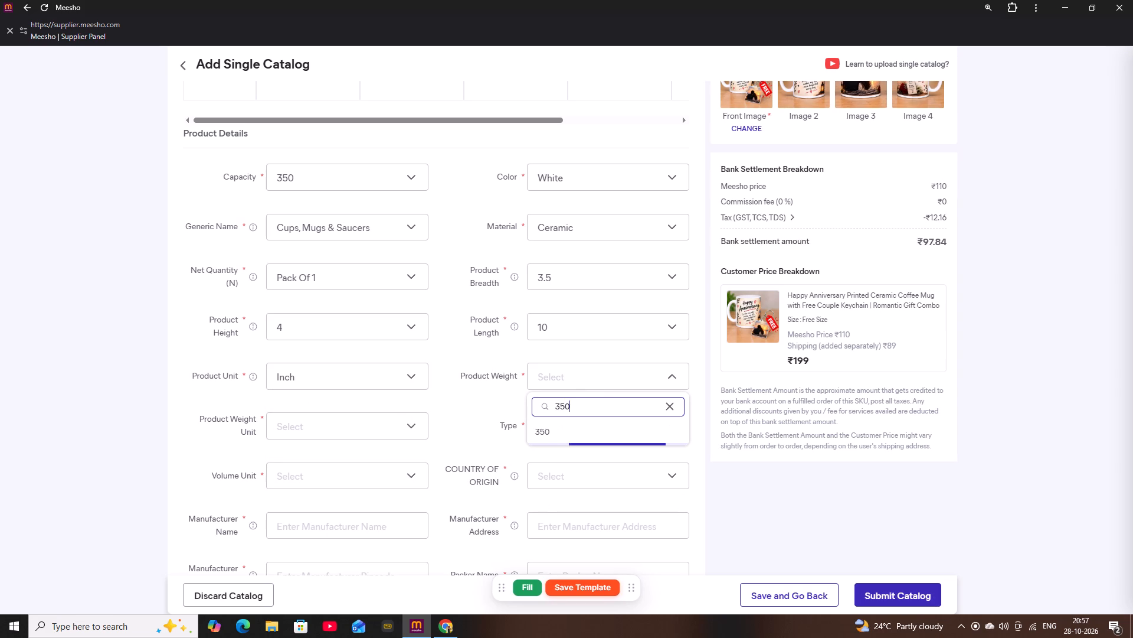
click(566, 440)
click(369, 422)
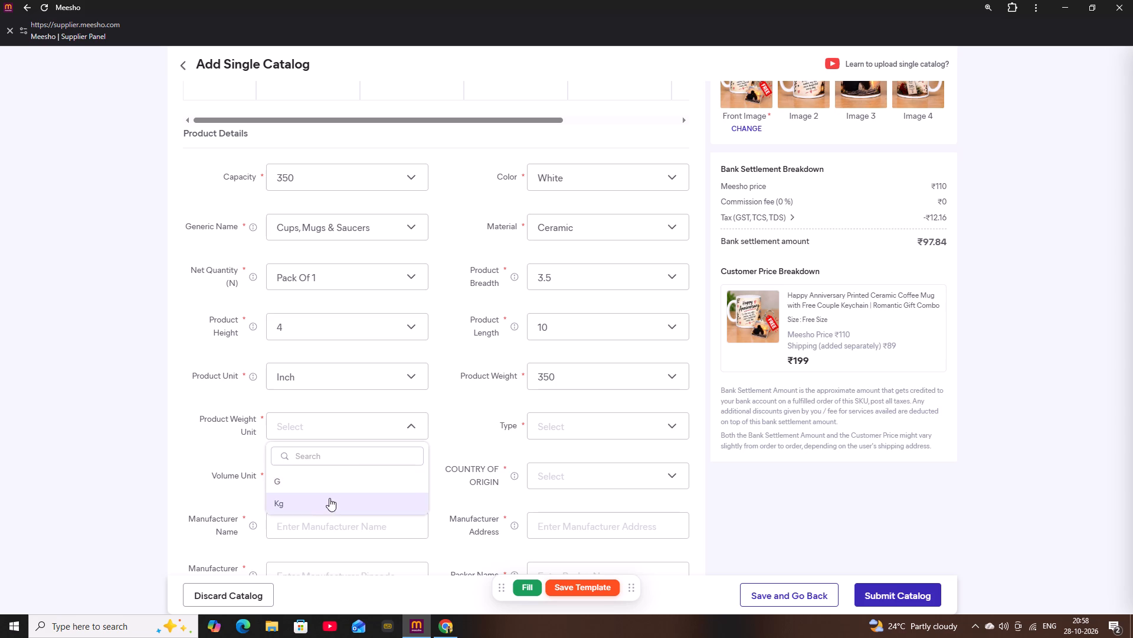
click(336, 481)
Set the type to Coffee Mug, the volume unit to ml and the country of origin to India.
click(610, 416)
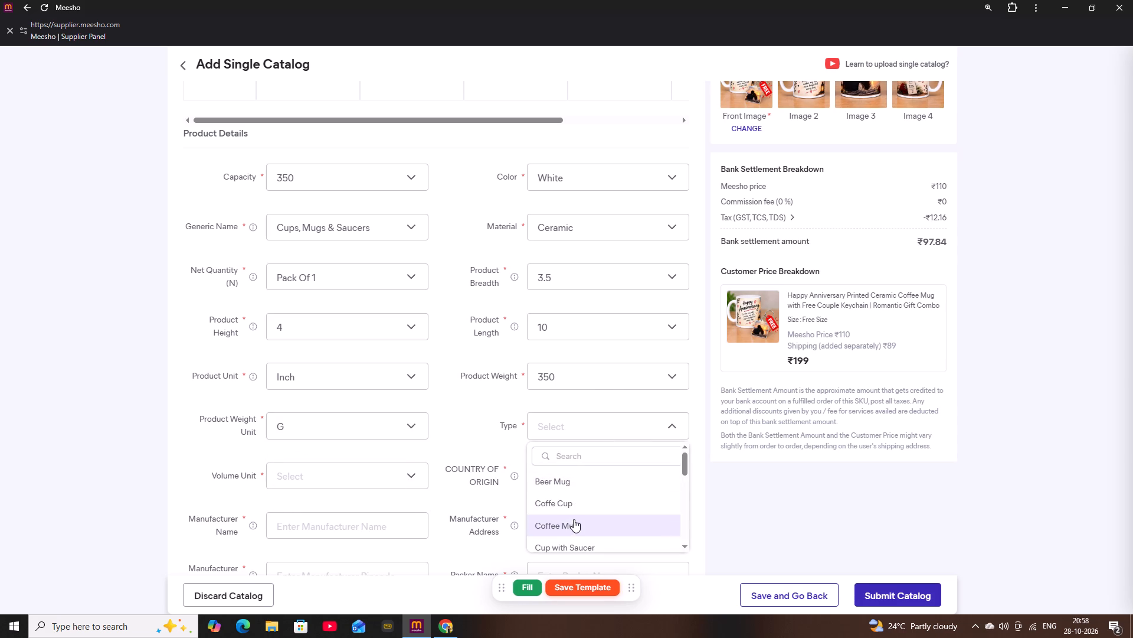
click(572, 520)
click(353, 477)
click(353, 544)
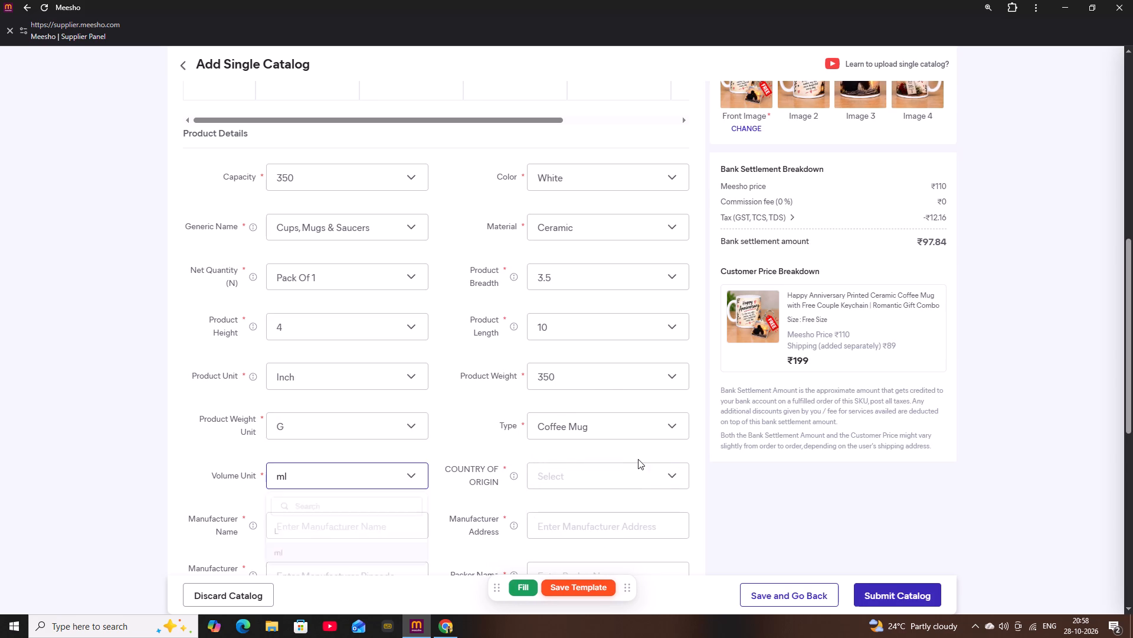
click(625, 472)
click(575, 532)
Enter Sharma Fashions Hub as the manufacturer with its saved address and pincode, and mark the packer details as same as the manufacturer.
scroll(514, 511, down, 2)
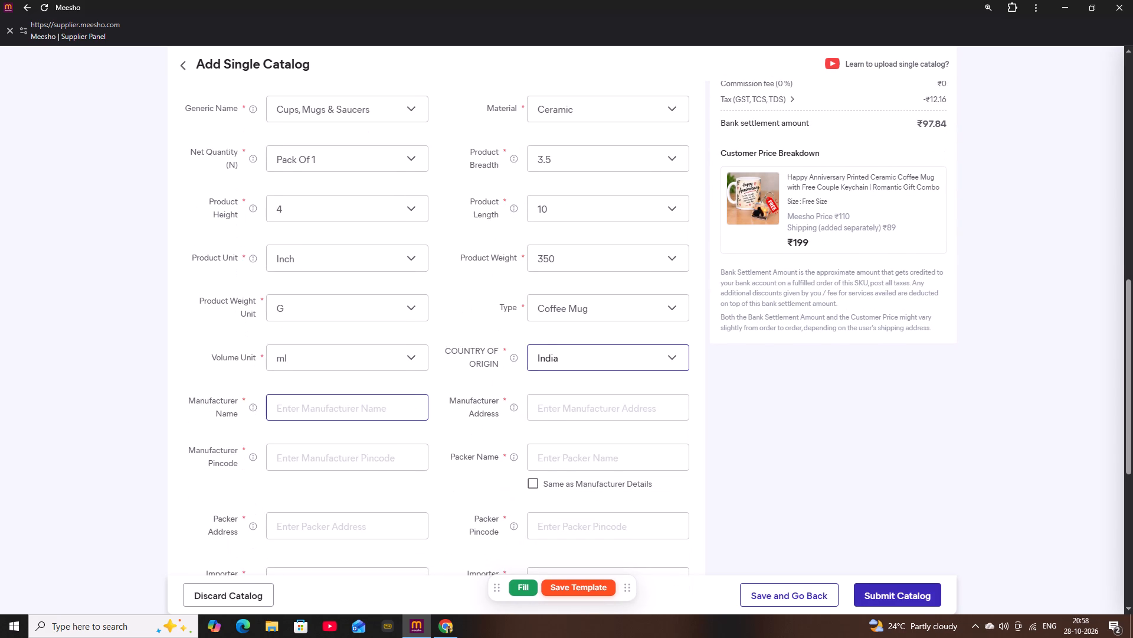
click(402, 411)
click(392, 505)
click(611, 395)
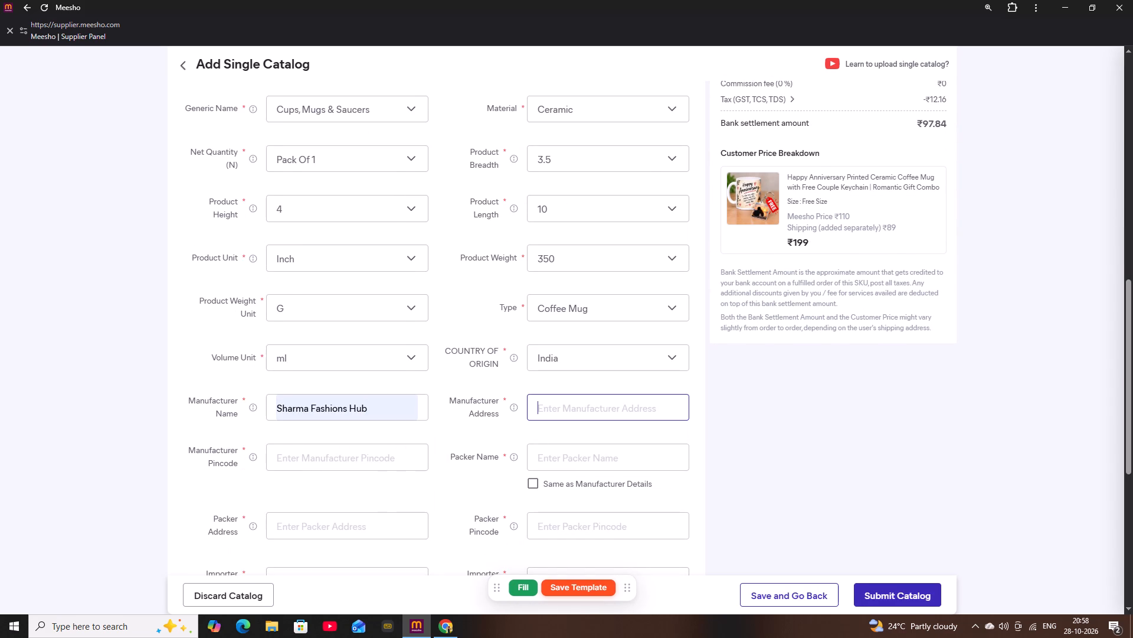
click(611, 436)
click(339, 464)
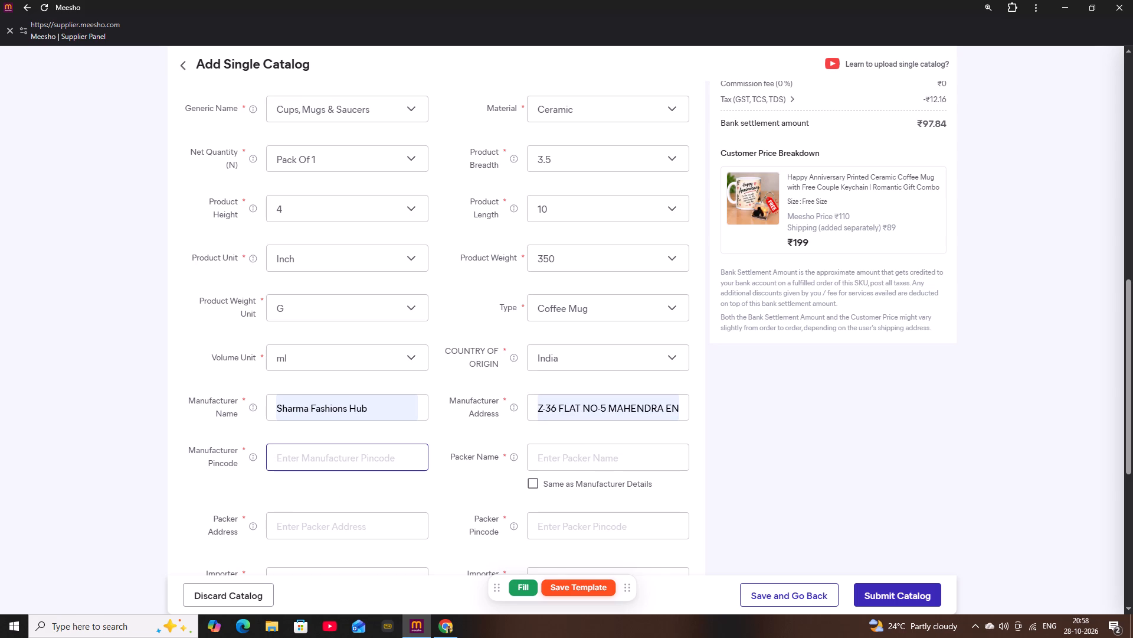
key(2)
key(0)
text(1002)
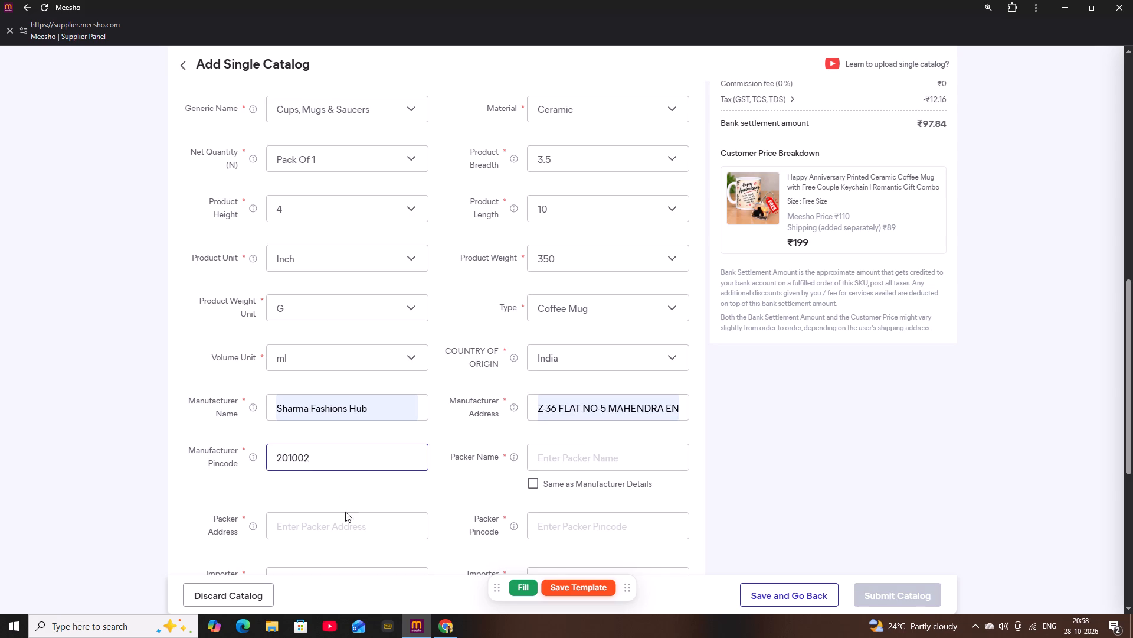
click(529, 481)
click(529, 481)
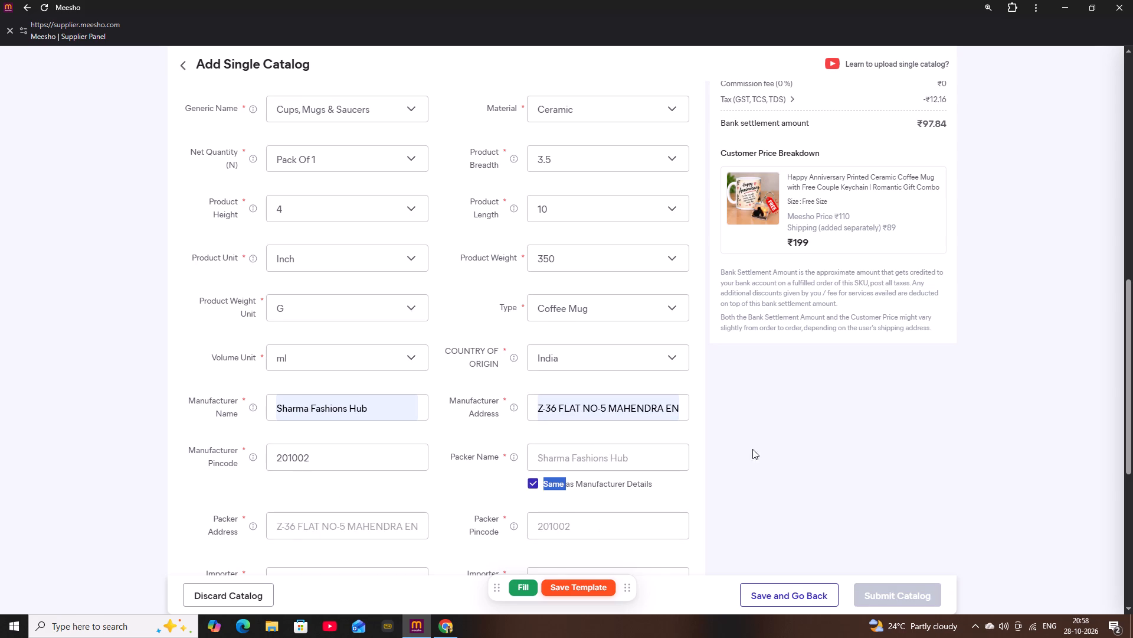
Set the product's Add Ons attribute to Key Chain.
scroll(836, 445, down, 2)
click(844, 430)
drag(1132, 393, 1127, 347)
drag(1123, 350, 1124, 395)
drag(1090, 396, 1098, 396)
drag(1132, 385, 1132, 303)
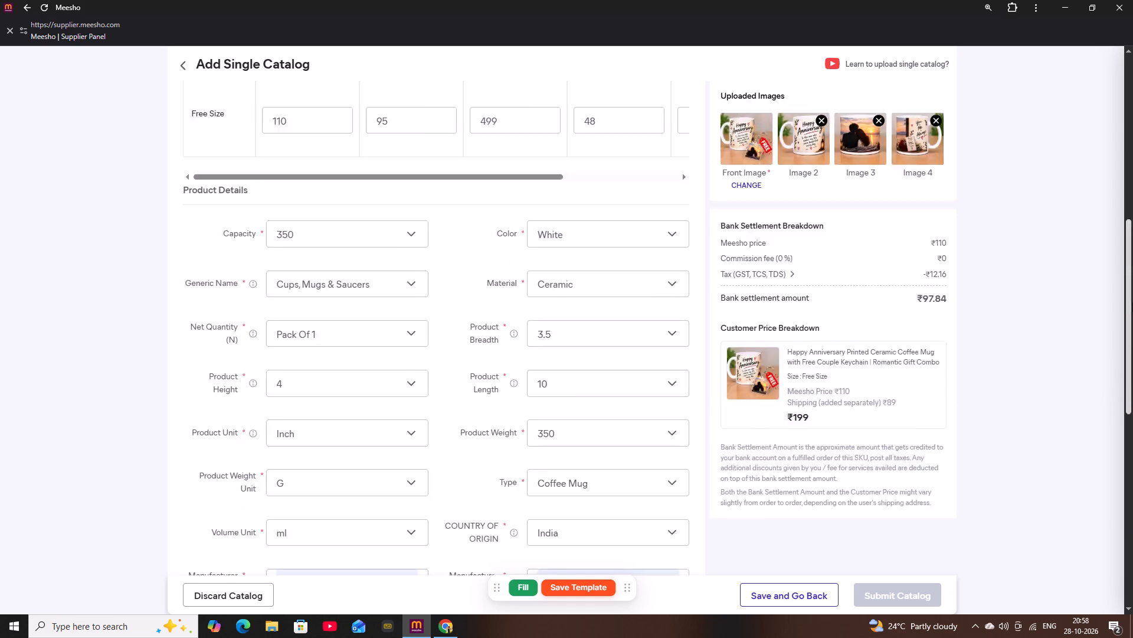
drag(1132, 303, 1109, 512)
click(356, 366)
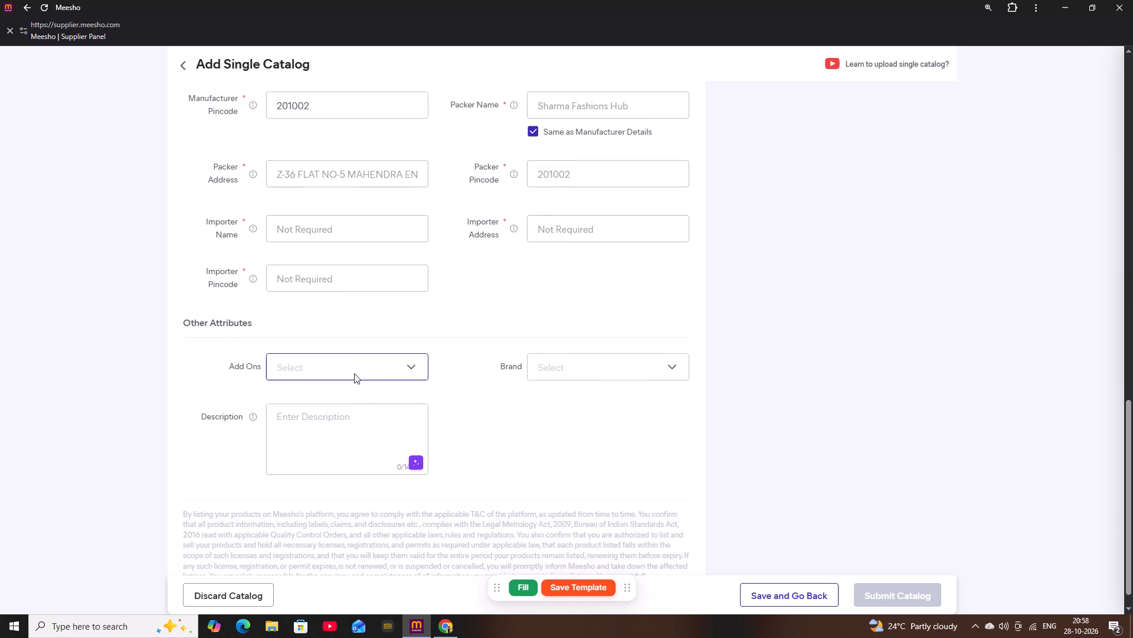
scroll(312, 458, down, 1)
click(317, 438)
click(332, 424)
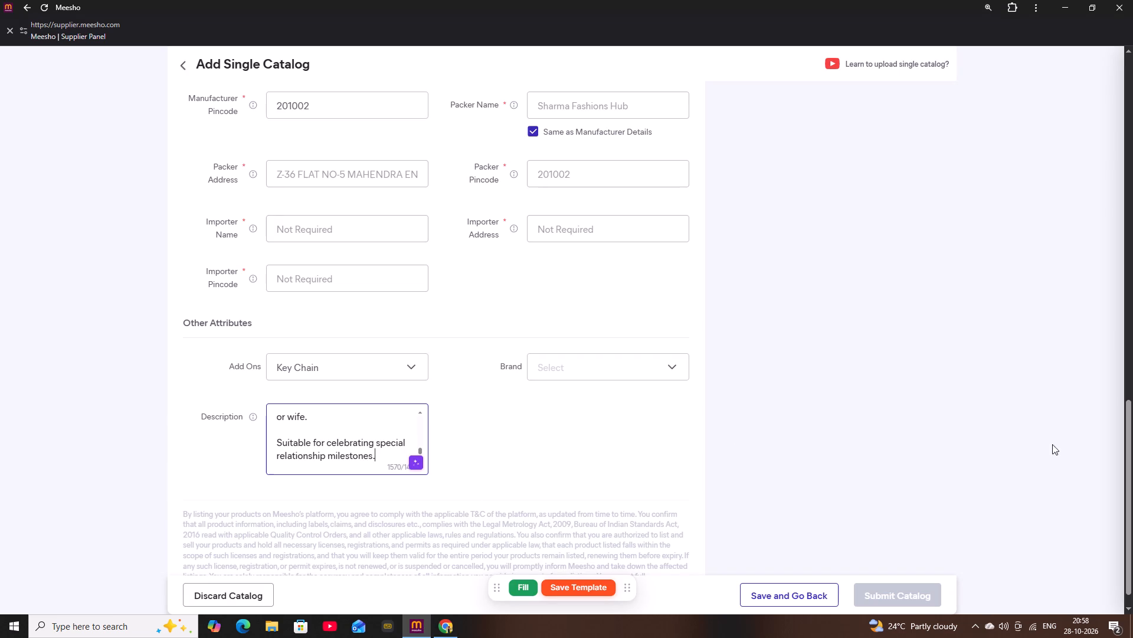
Upload Image 4 from the Lisstify batch of panda keychain images as the product's front image.
drag(1132, 454, 1132, 411)
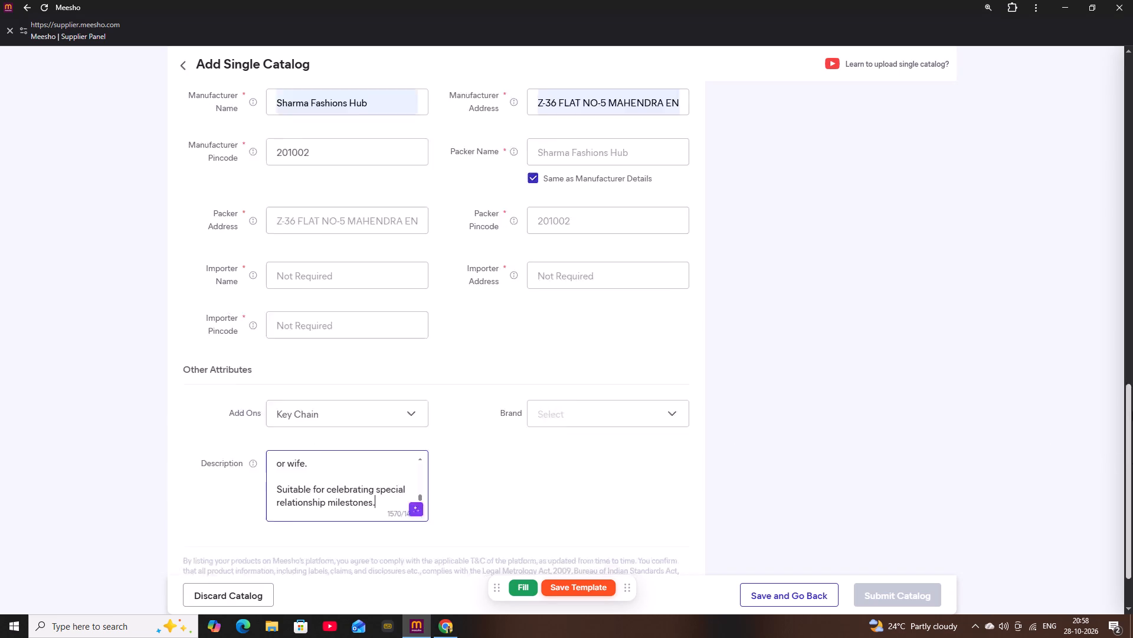
drag(1132, 411, 1132, 242)
click(1014, 10)
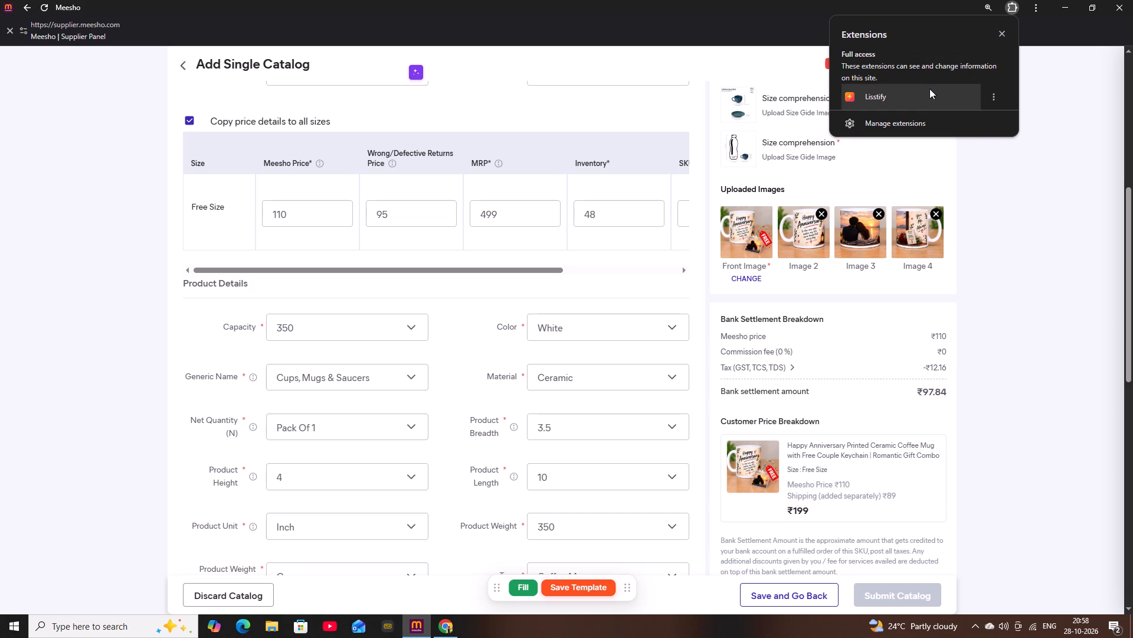
click(918, 102)
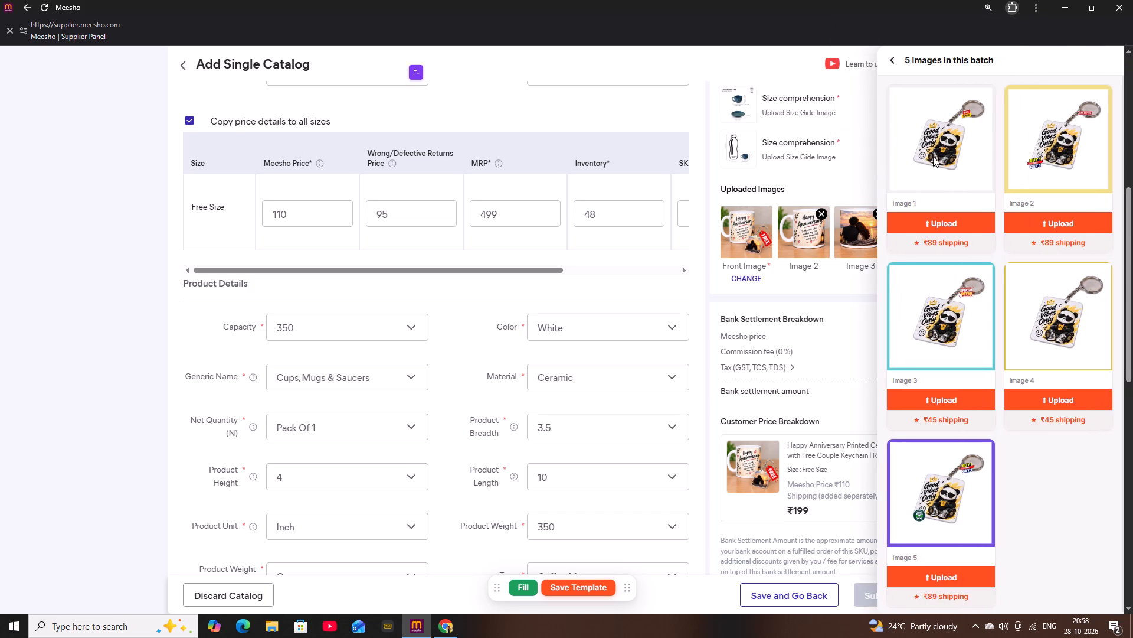
click(1093, 400)
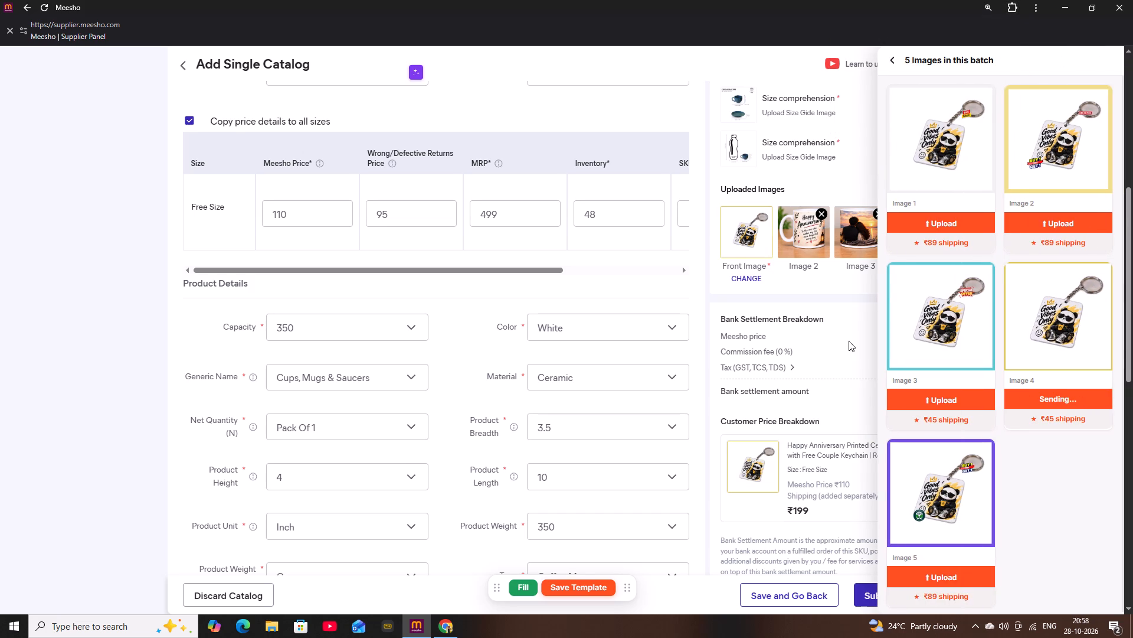
click(847, 337)
Set the Free Size inventory of the Happy Anniversary mug to 50.
click(647, 213)
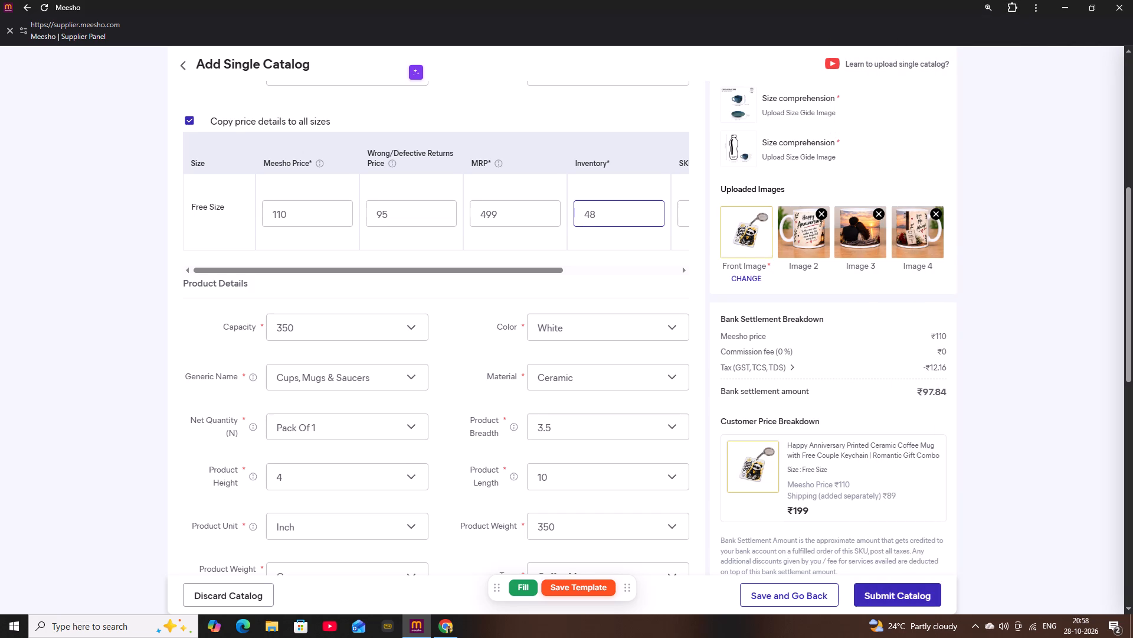
key(BackSpace)
key(BackSpace)
text(50)
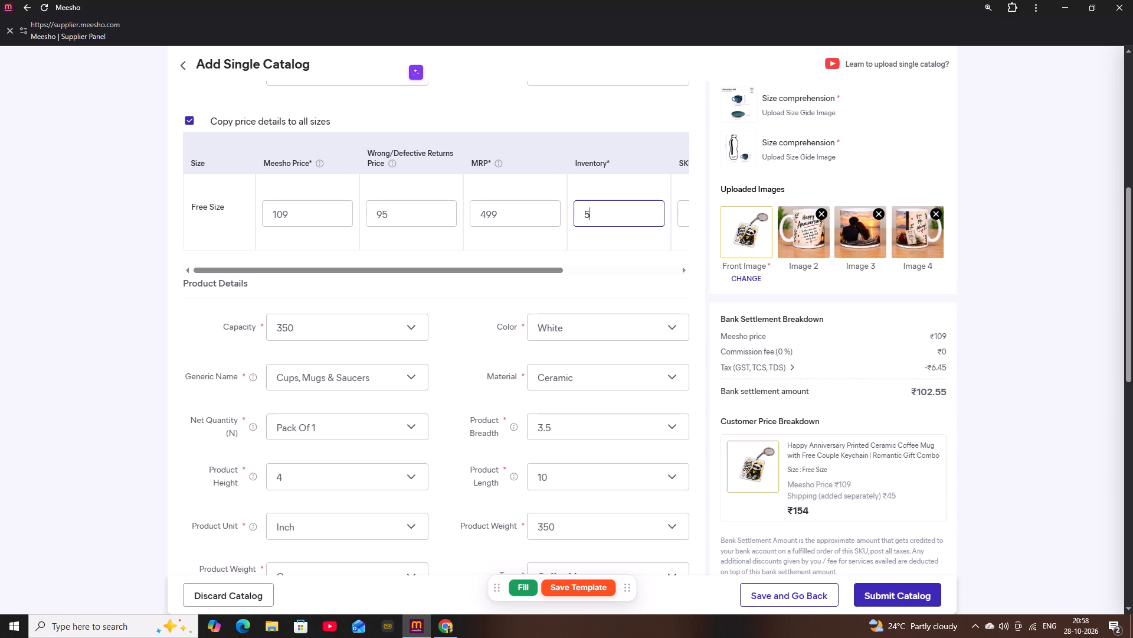
click(1018, 290)
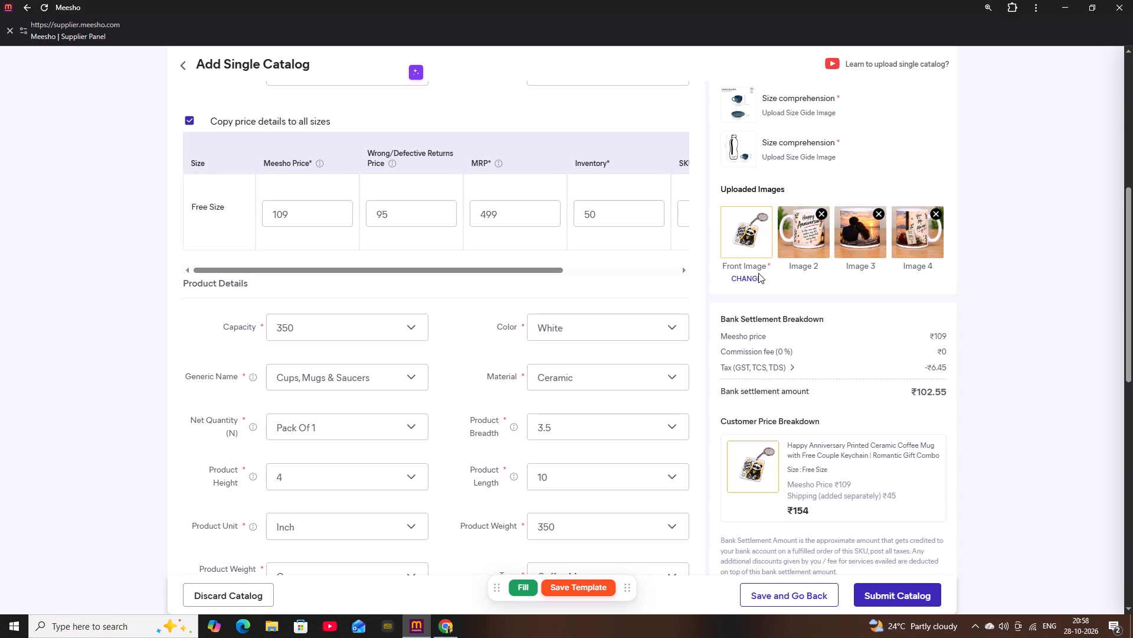
Replace the panda keychain front image with picture 36, the Happy Anniversary mug with the free keychain.
click(758, 273)
click(758, 275)
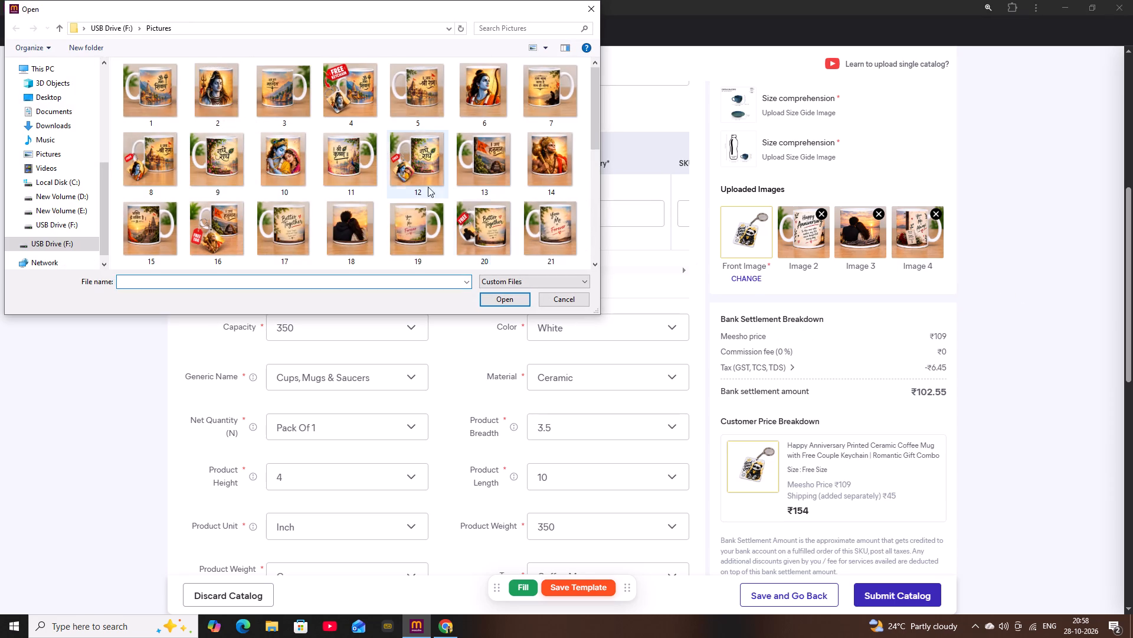
scroll(427, 175, down, 2)
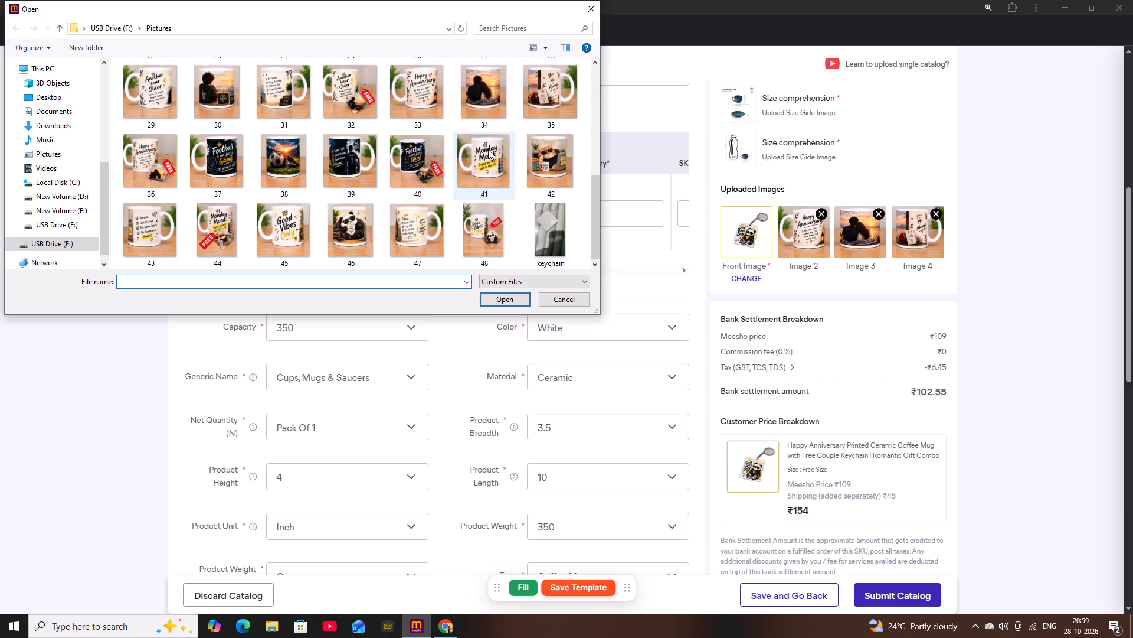
click(160, 164)
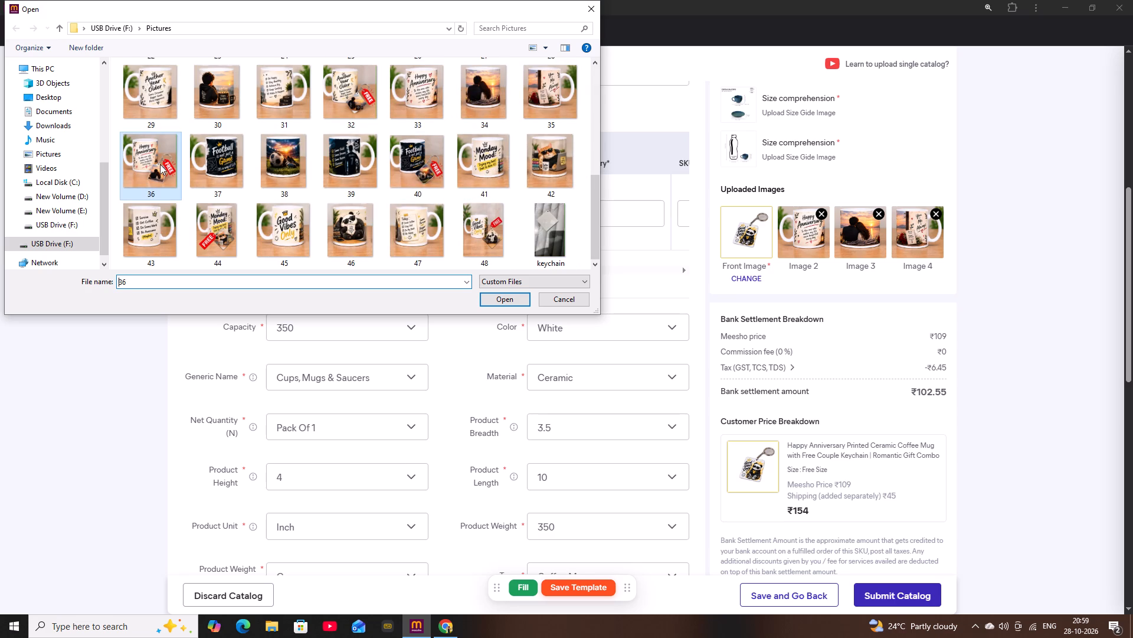
click(504, 302)
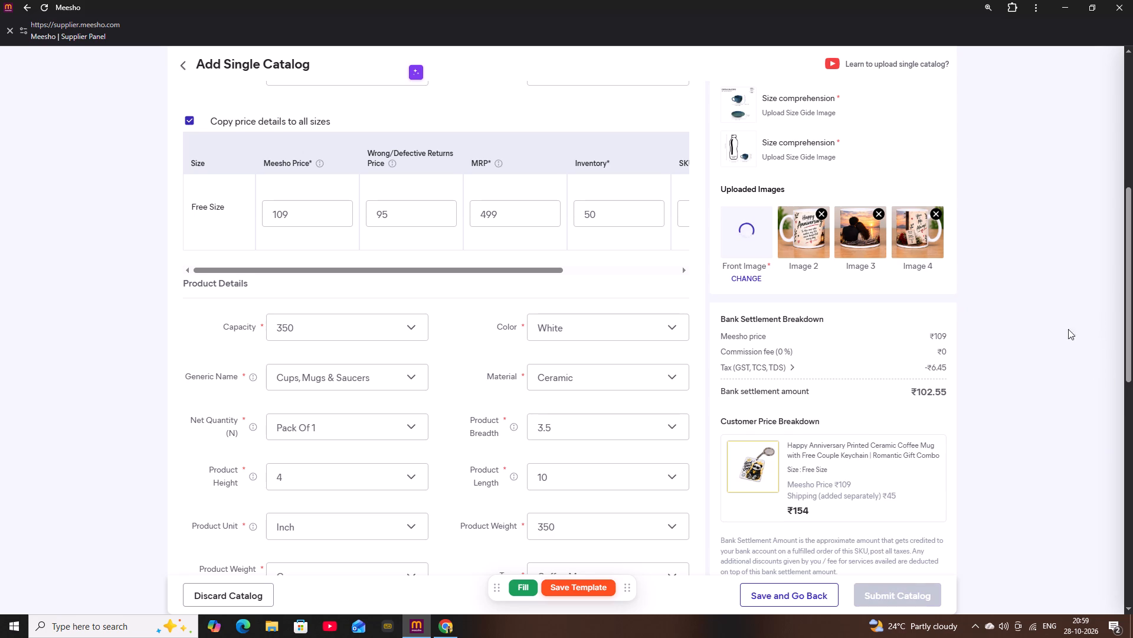
drag(1132, 338, 1132, 344)
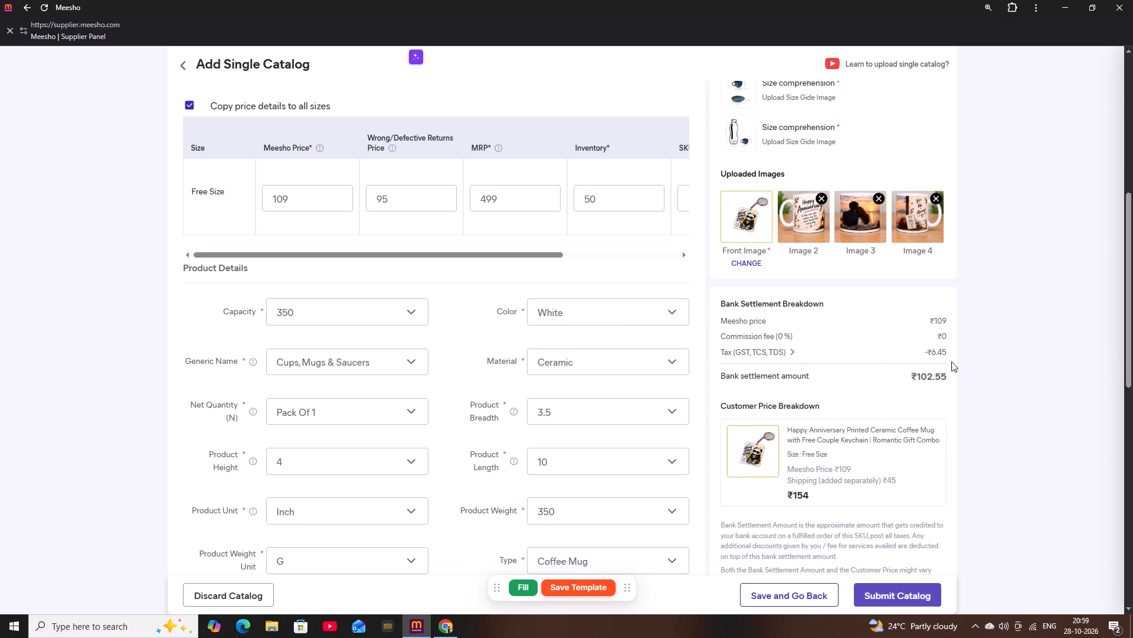
click(745, 261)
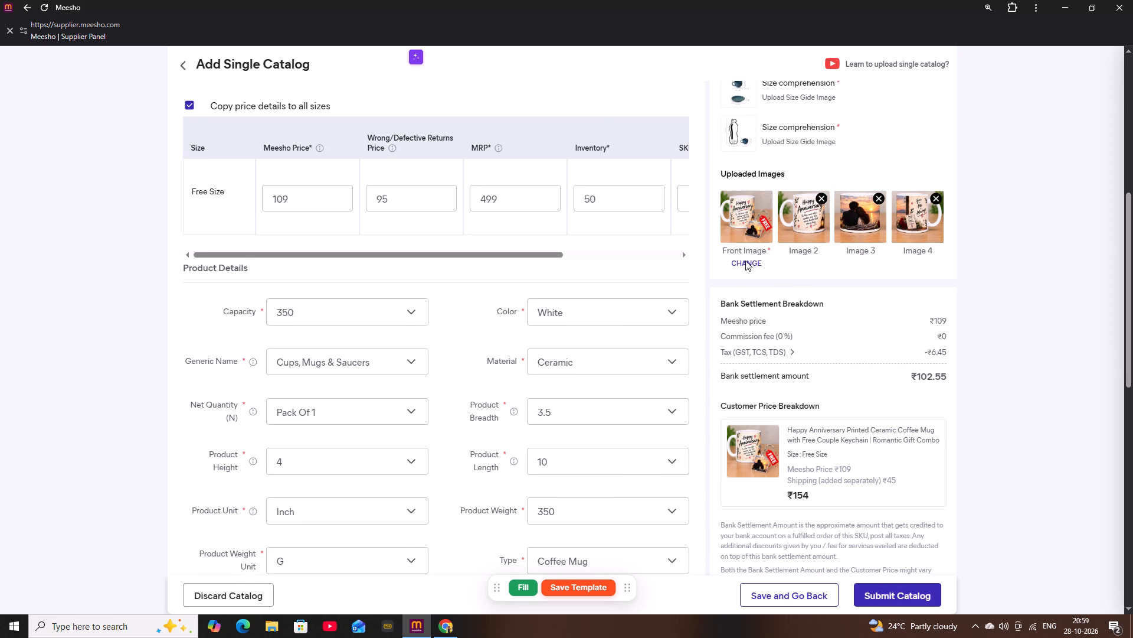
click(583, 5)
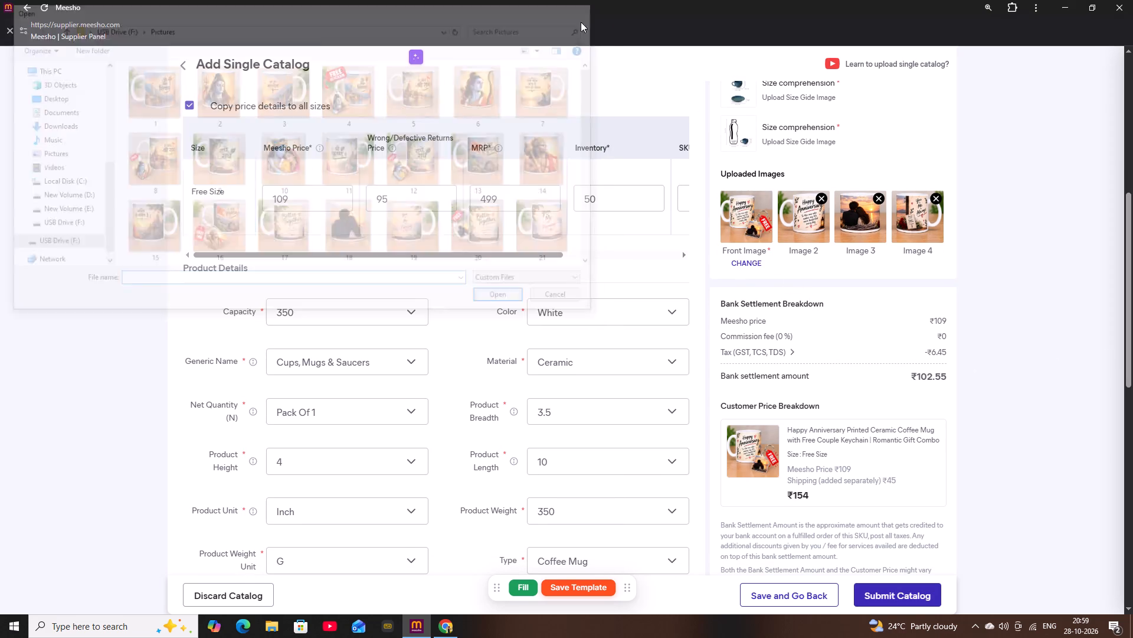
Submit the anniversary mug catalog for quality check, declaring its products not branded or illegal, and dismiss the new-catalog visibility suggestions.
click(889, 593)
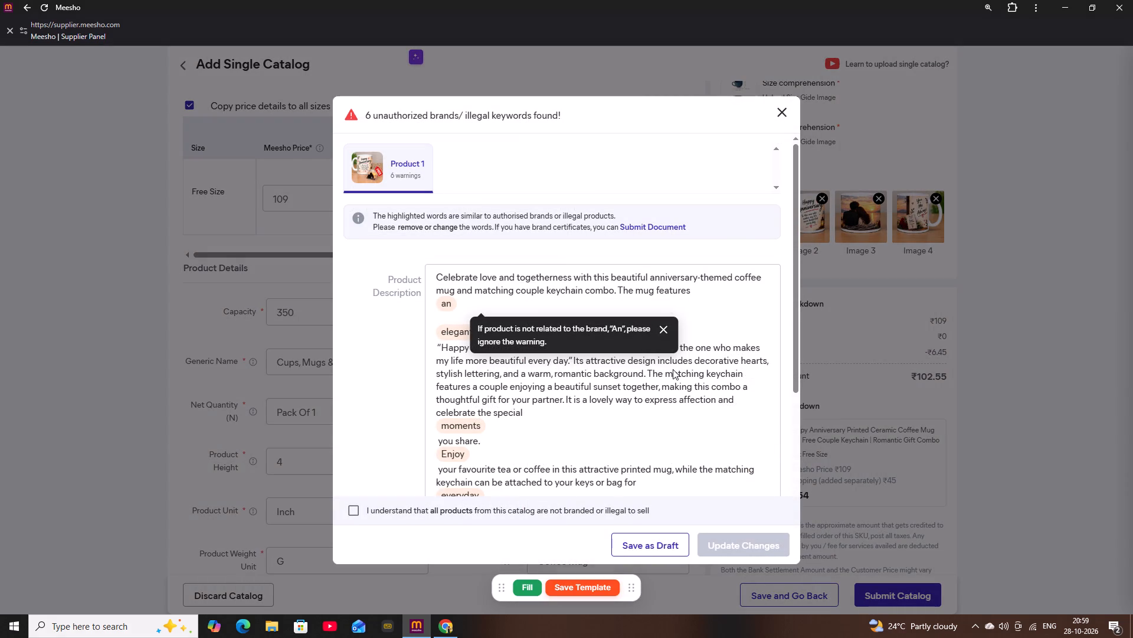
click(348, 510)
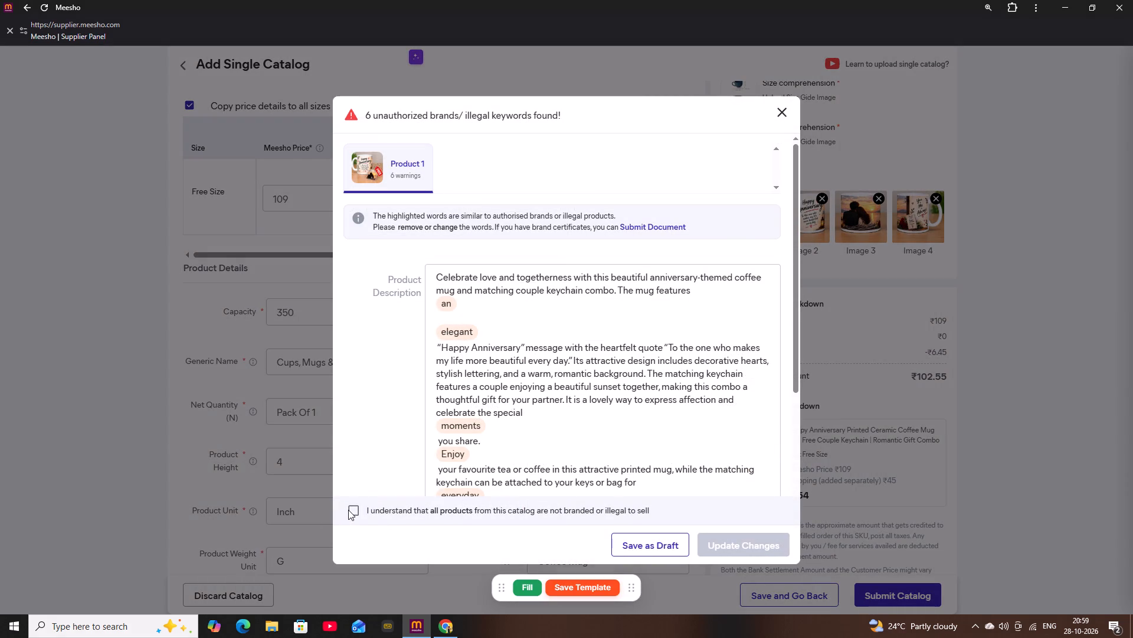
click(357, 509)
click(765, 544)
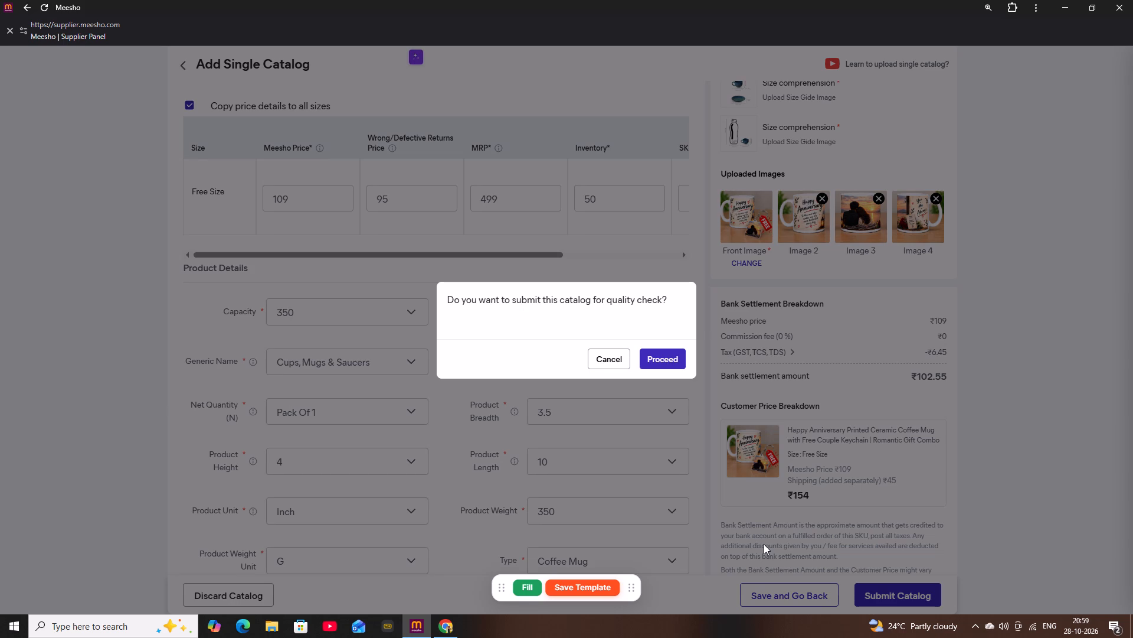
click(664, 357)
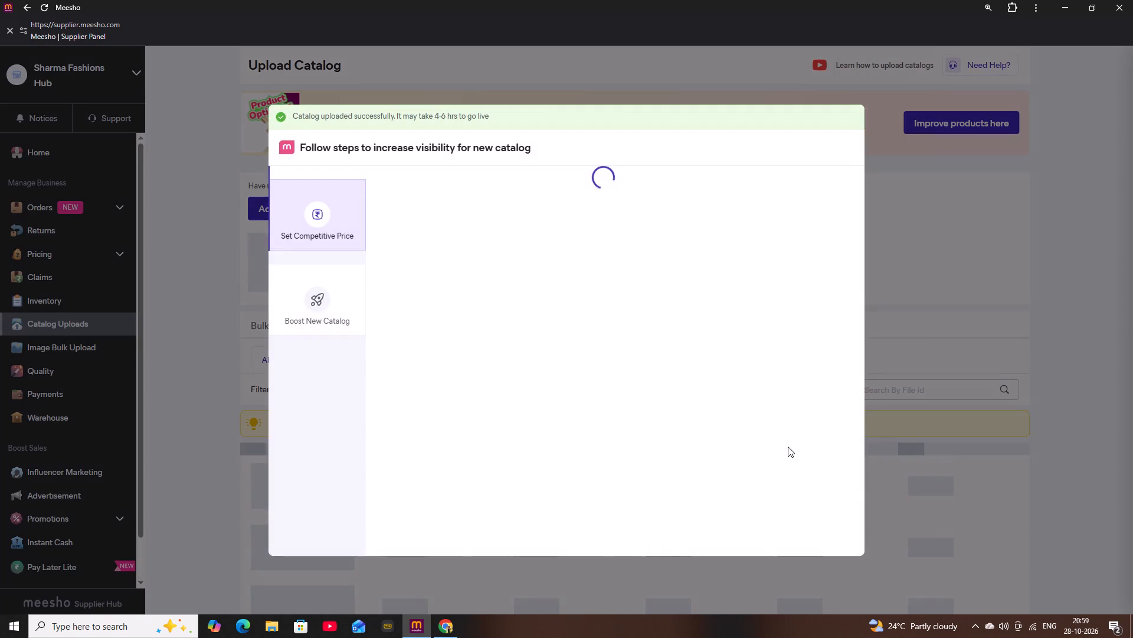
click(847, 145)
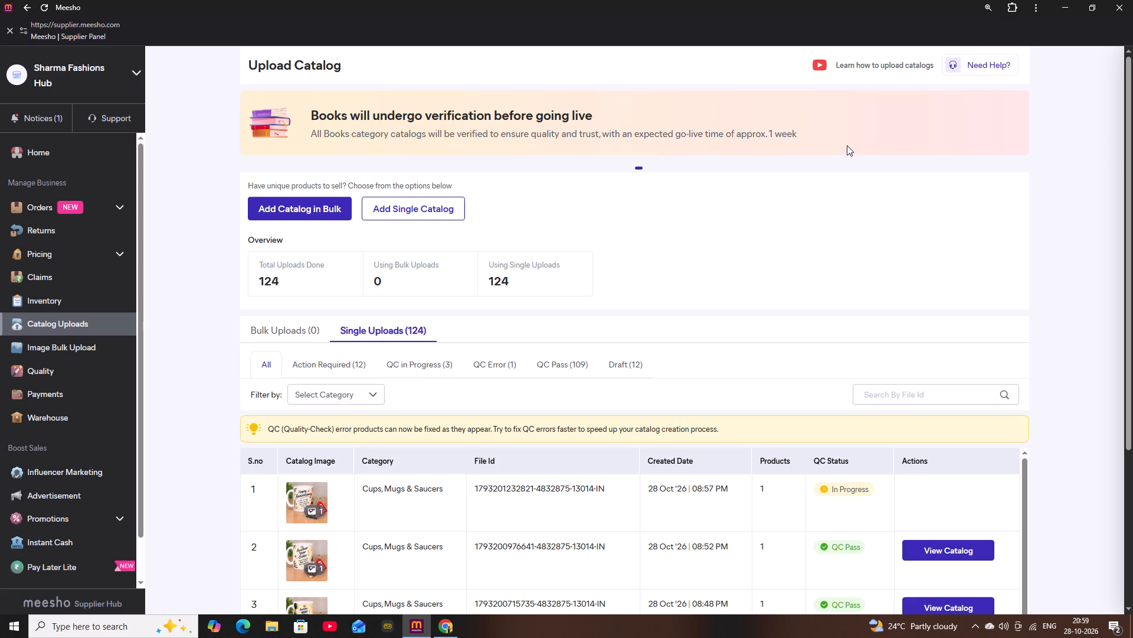
Start a new single catalog in Cups, Mugs & Saucers with picture 40, the football mug with keychain, as its product image.
click(467, 210)
click(460, 210)
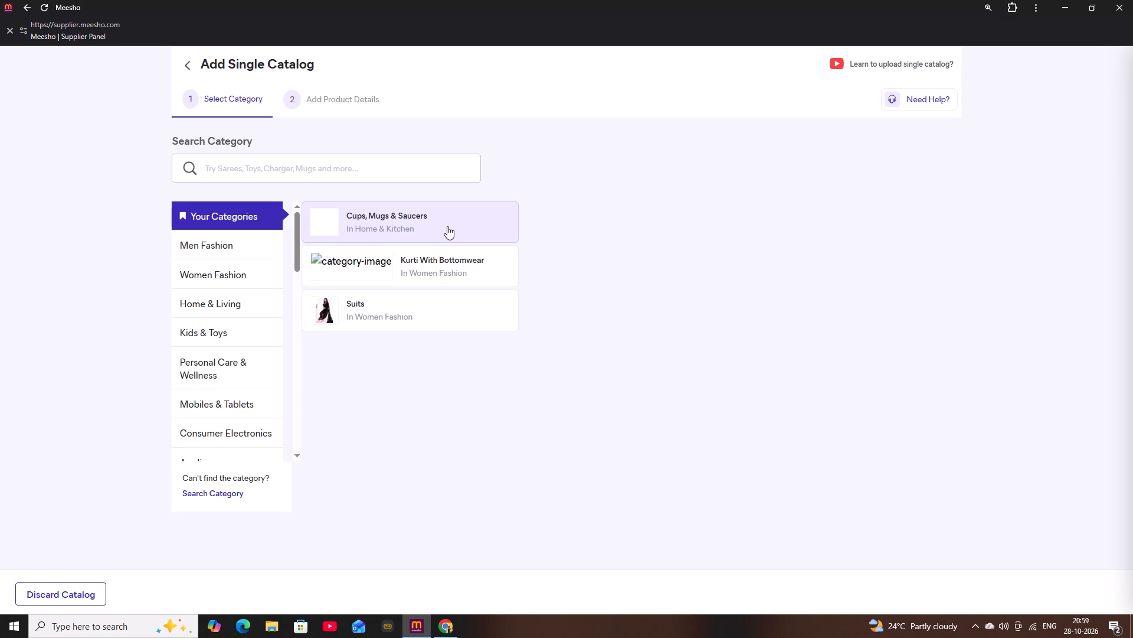
click(480, 209)
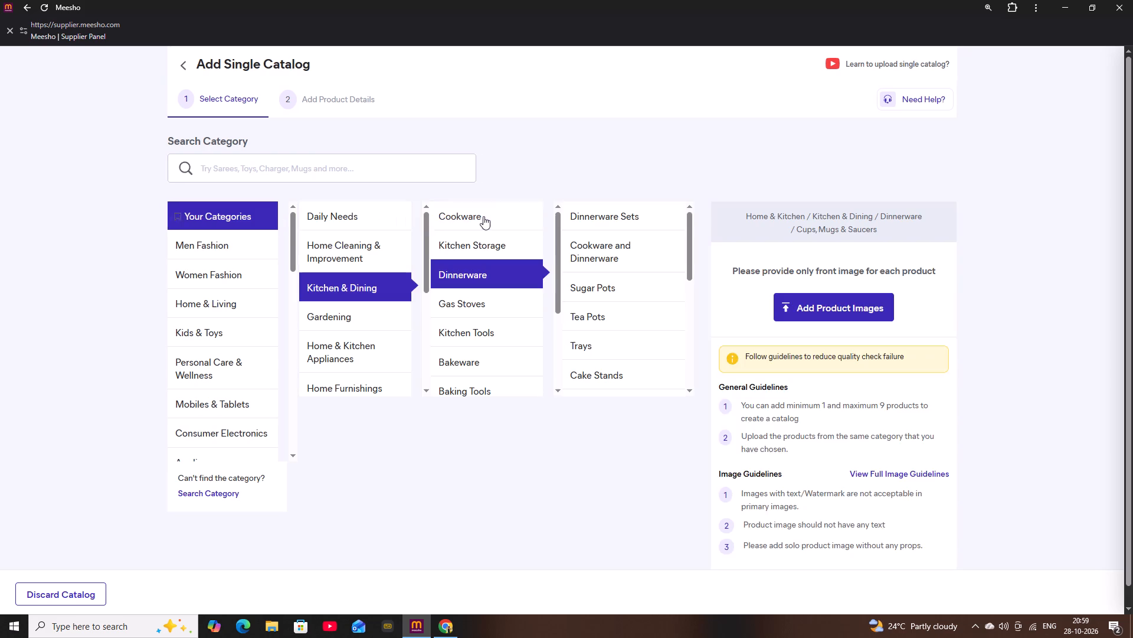
click(833, 428)
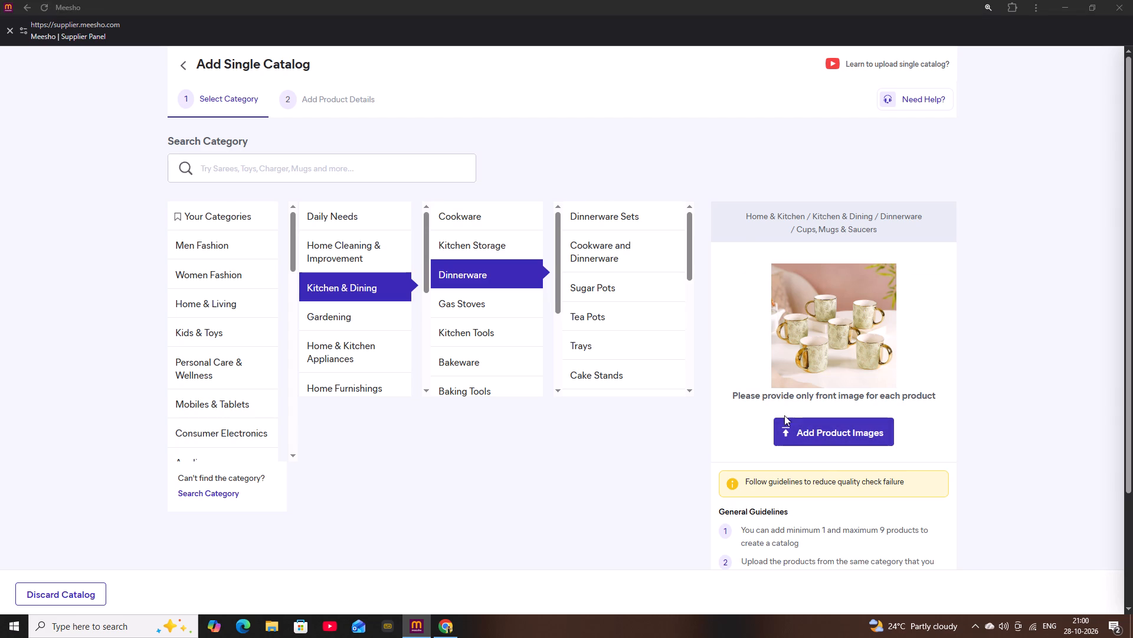
scroll(531, 218, down, 2)
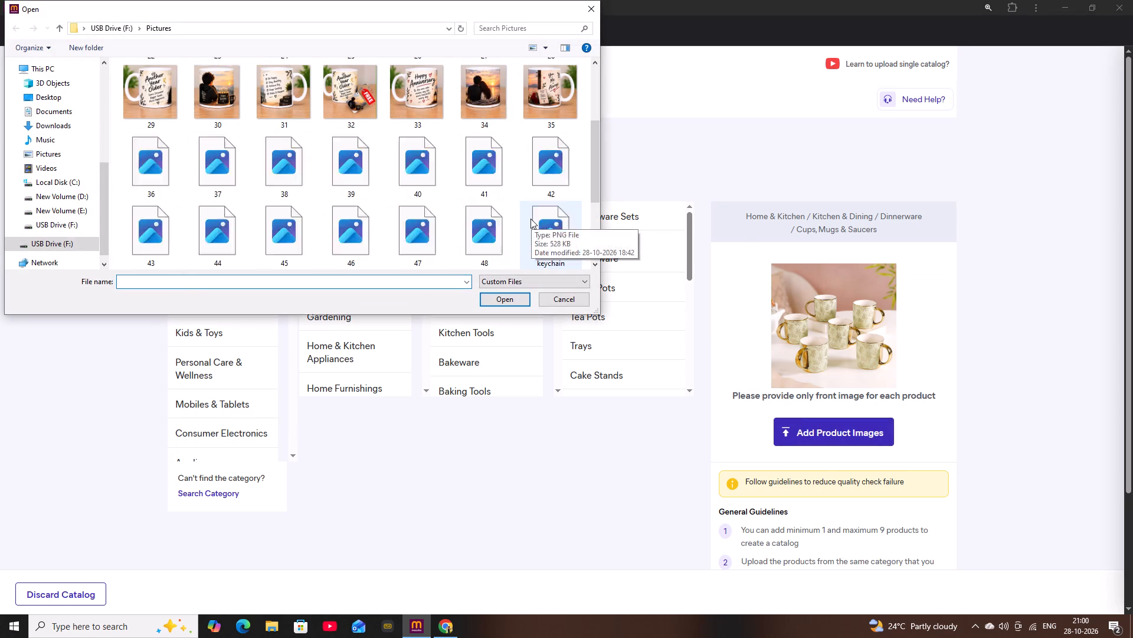
click(430, 156)
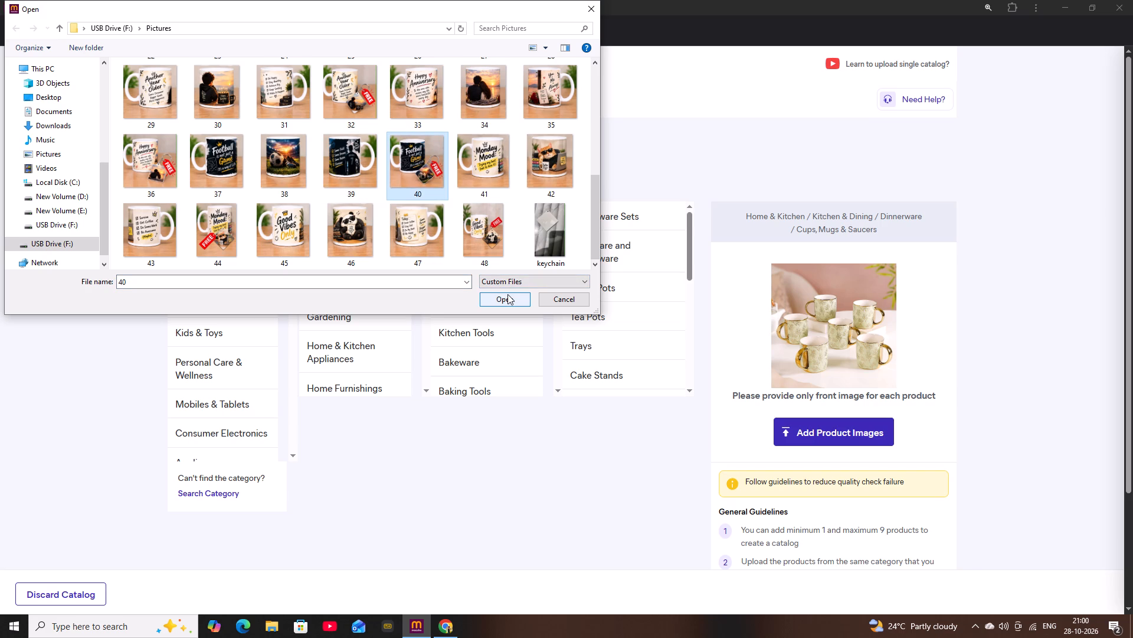
click(507, 294)
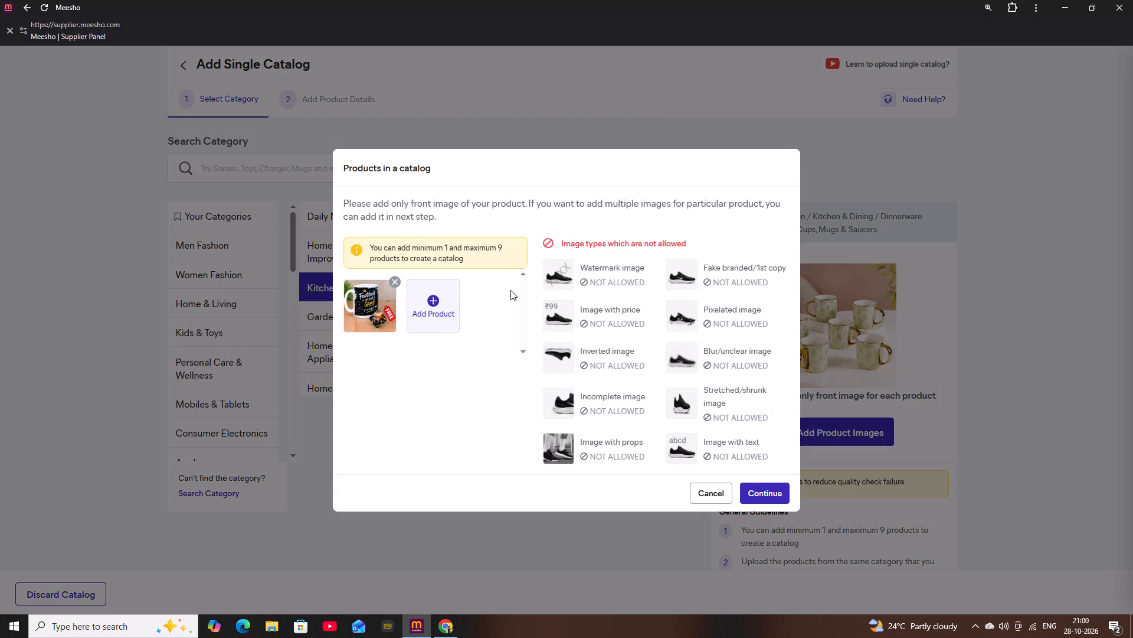
click(766, 489)
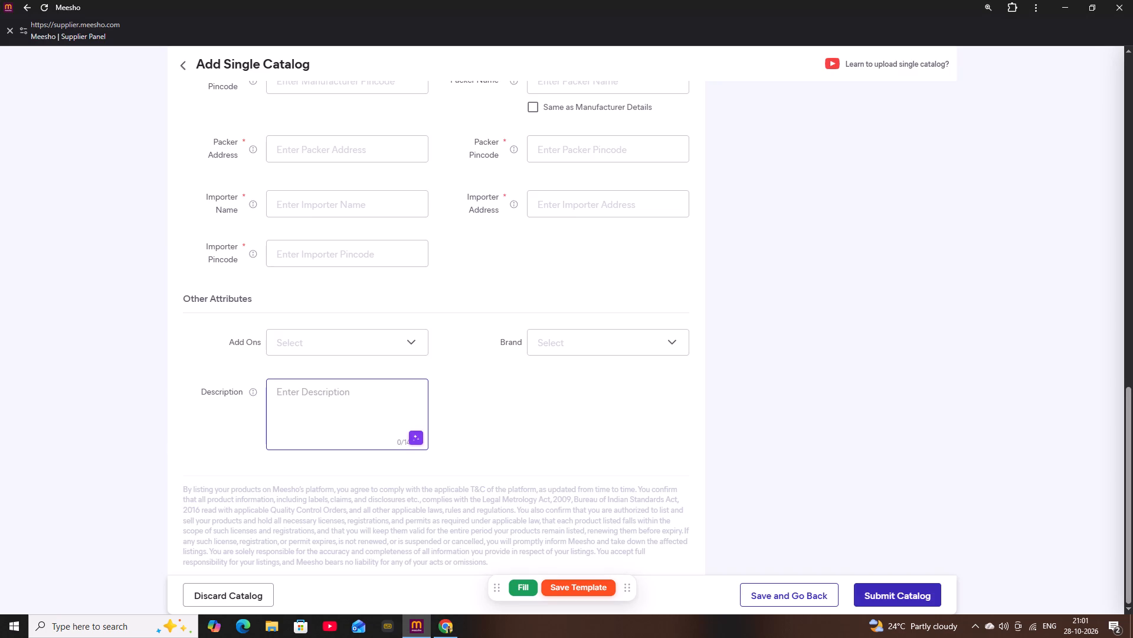
key(ctrl+v)
Set the catalog's Add Ons to Key Chain.
click(392, 336)
click(359, 466)
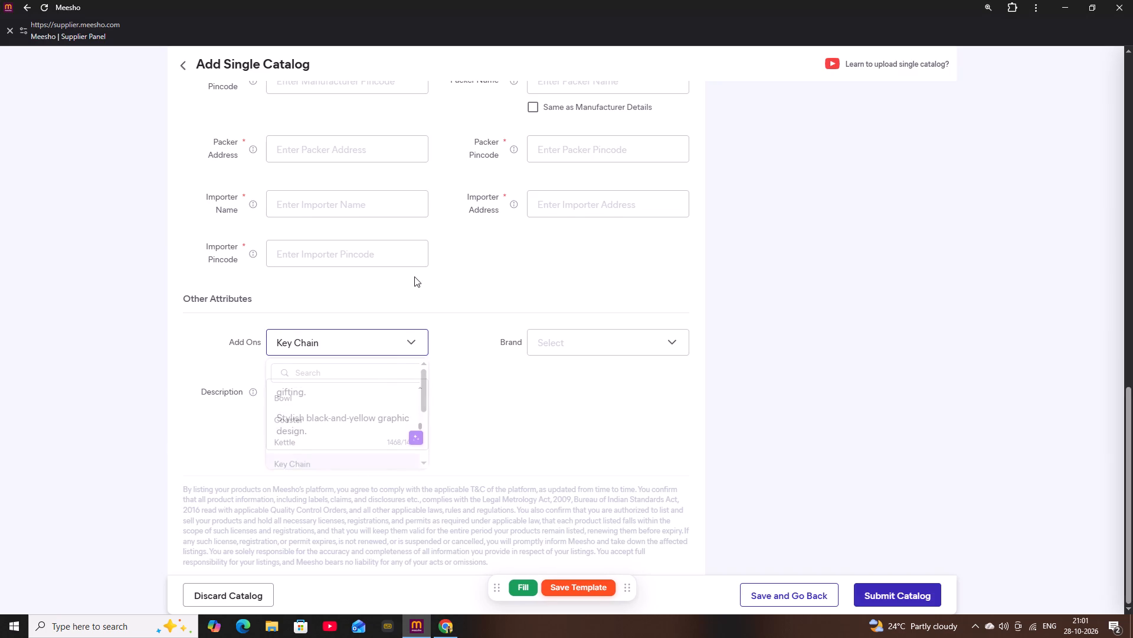
Fill in the manufacturer's pincode, saved address and name Sharma Fashions Hub, with packer details same as manufacturer.
scroll(433, 279, up, 1)
click(533, 167)
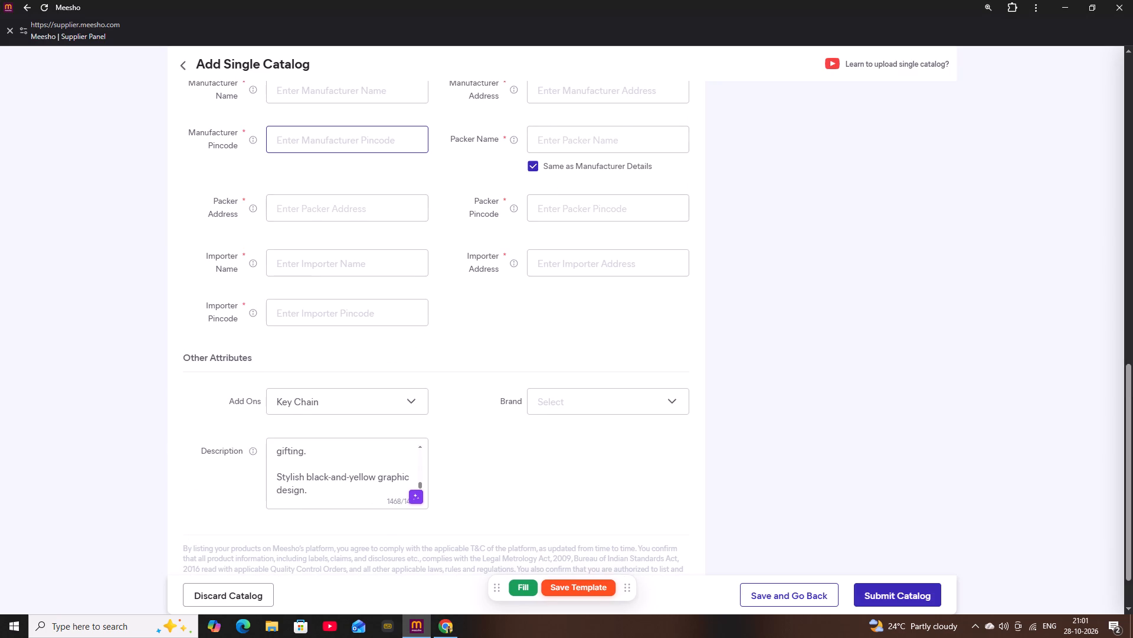
click(350, 144)
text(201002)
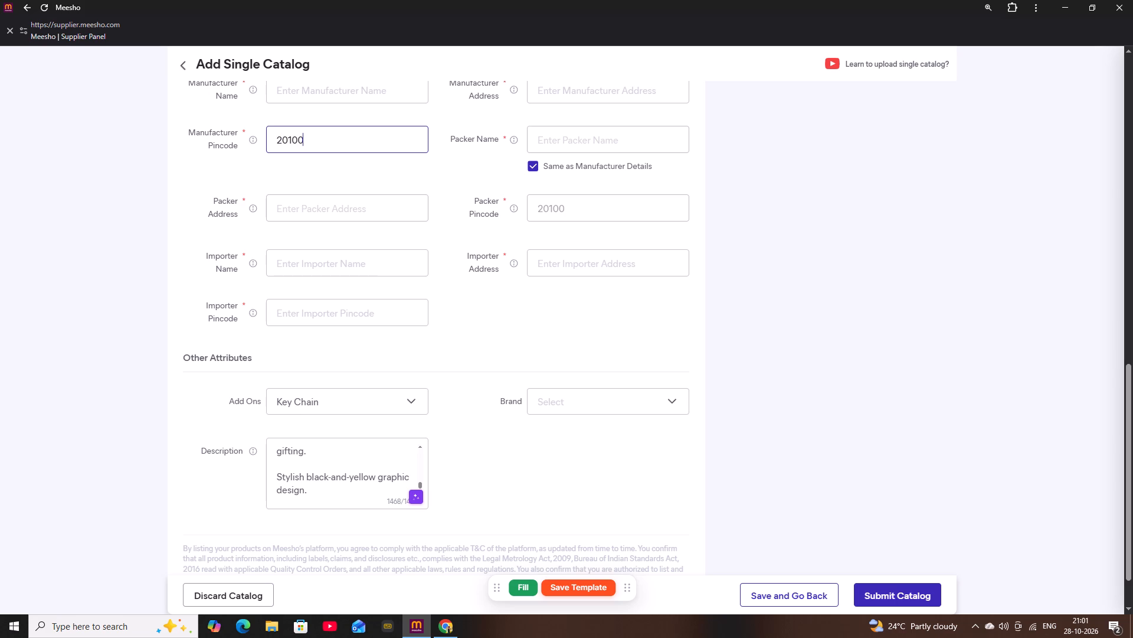
scroll(353, 165, up, 2)
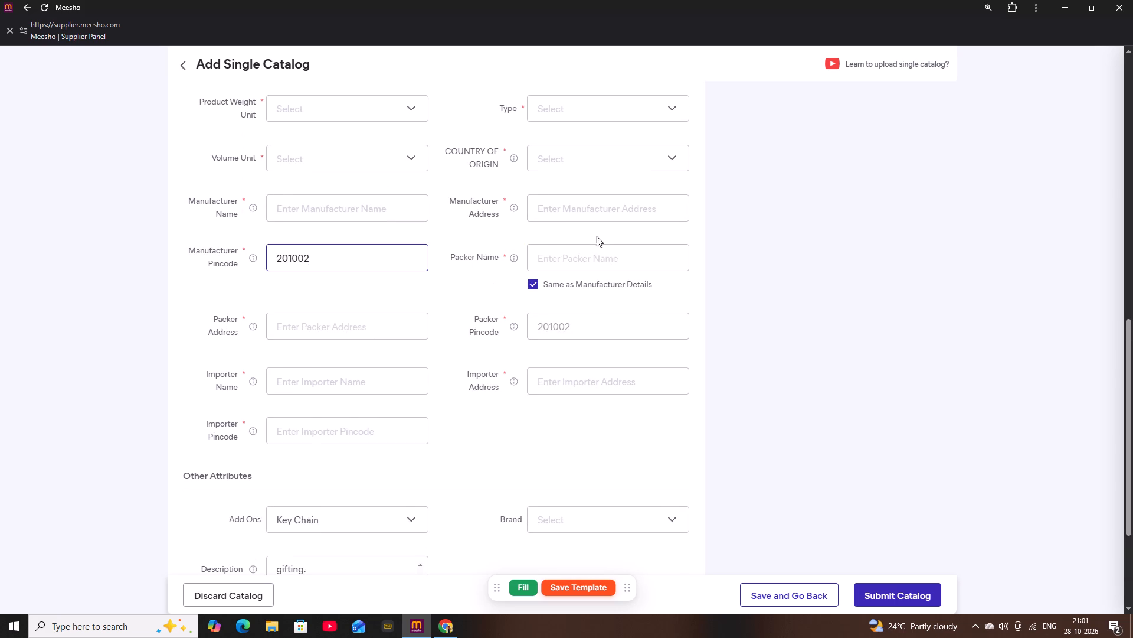
click(597, 222)
click(597, 209)
click(610, 242)
click(355, 194)
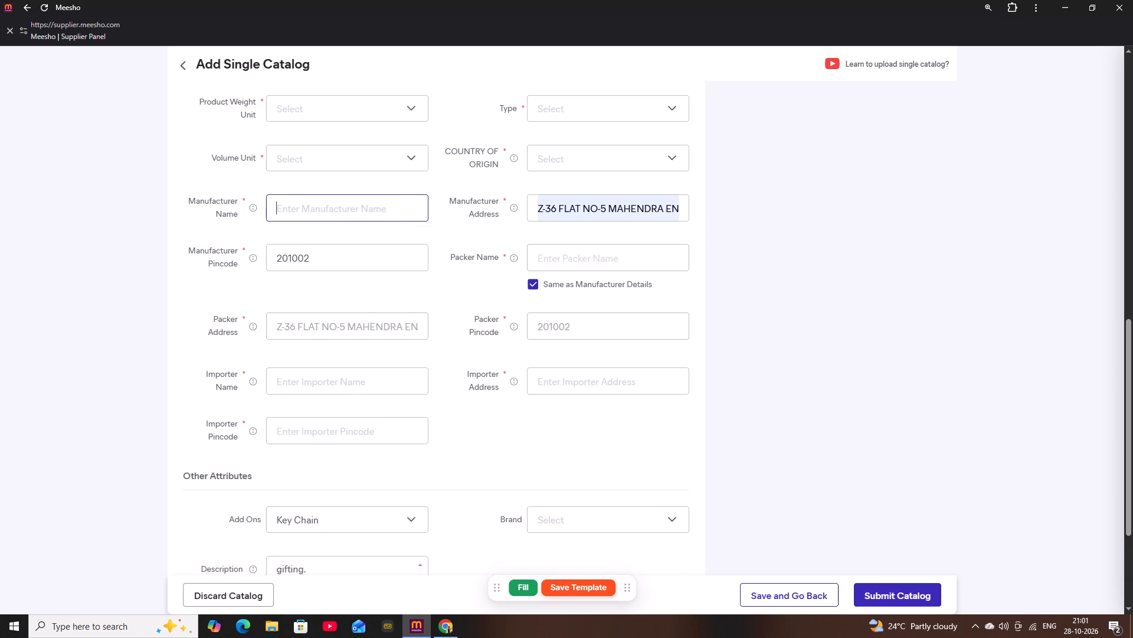
click(389, 295)
Set the country of origin to India, the volume unit to ml and the type to Coffee Mug.
scroll(519, 210, up, 1)
click(615, 210)
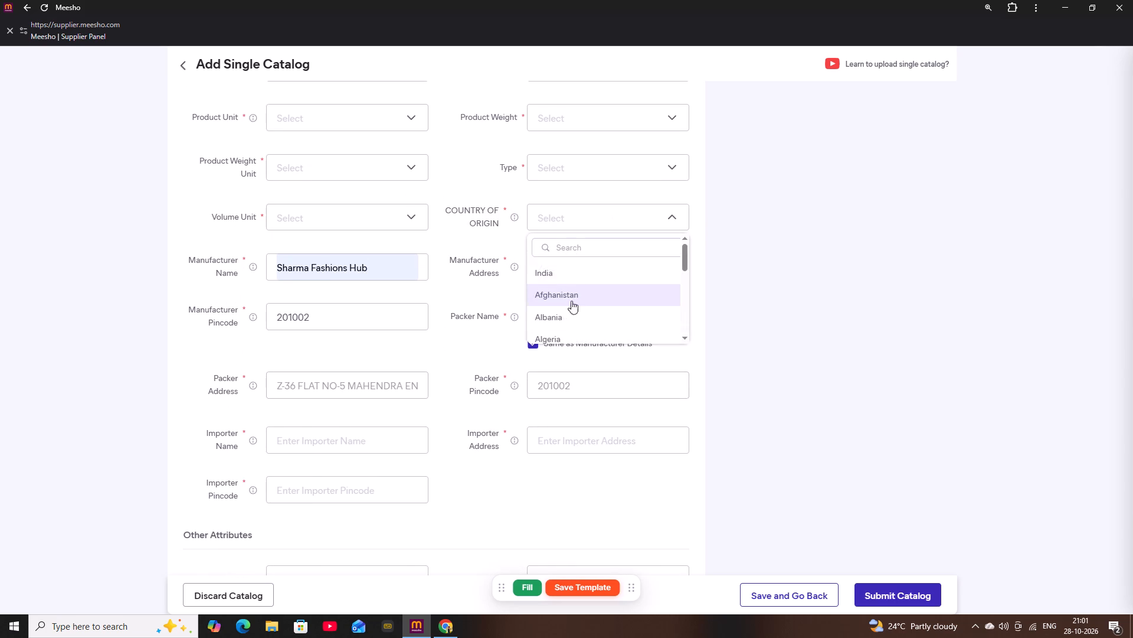
click(576, 264)
click(378, 223)
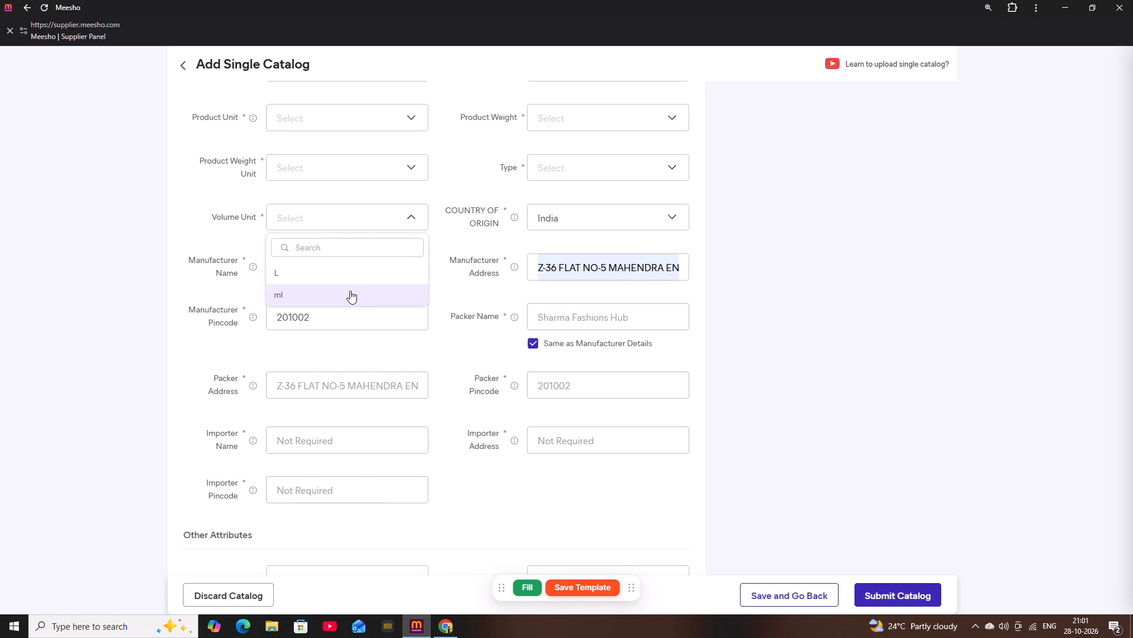
click(350, 291)
scroll(588, 225, up, 1)
click(612, 229)
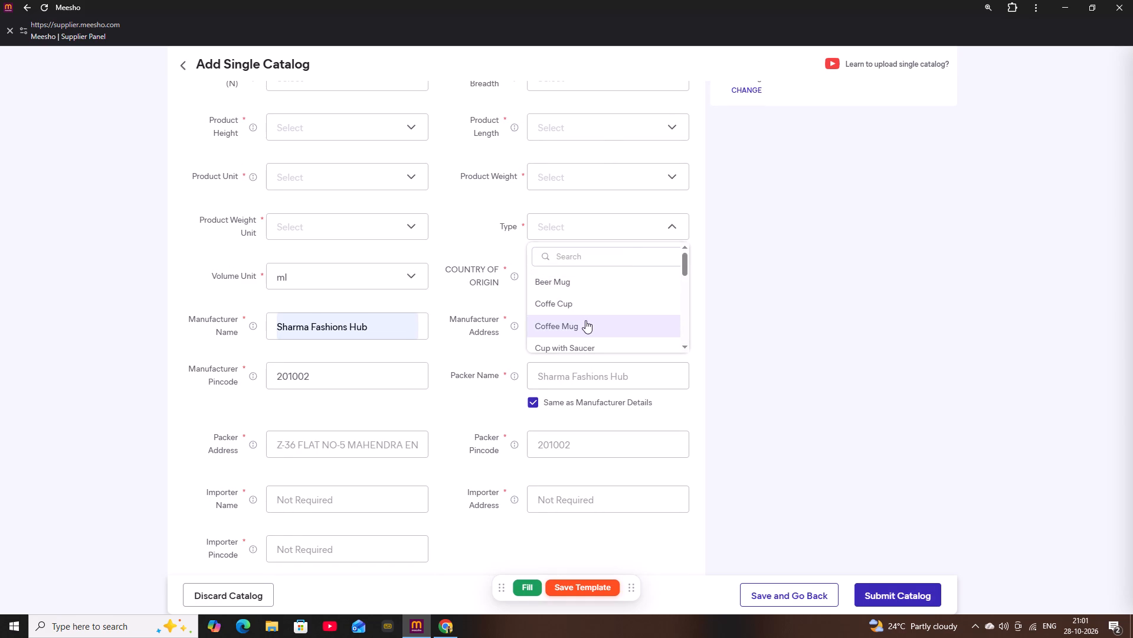
click(585, 321)
Set the product weight to 350 with G as the weight unit.
click(364, 220)
click(341, 302)
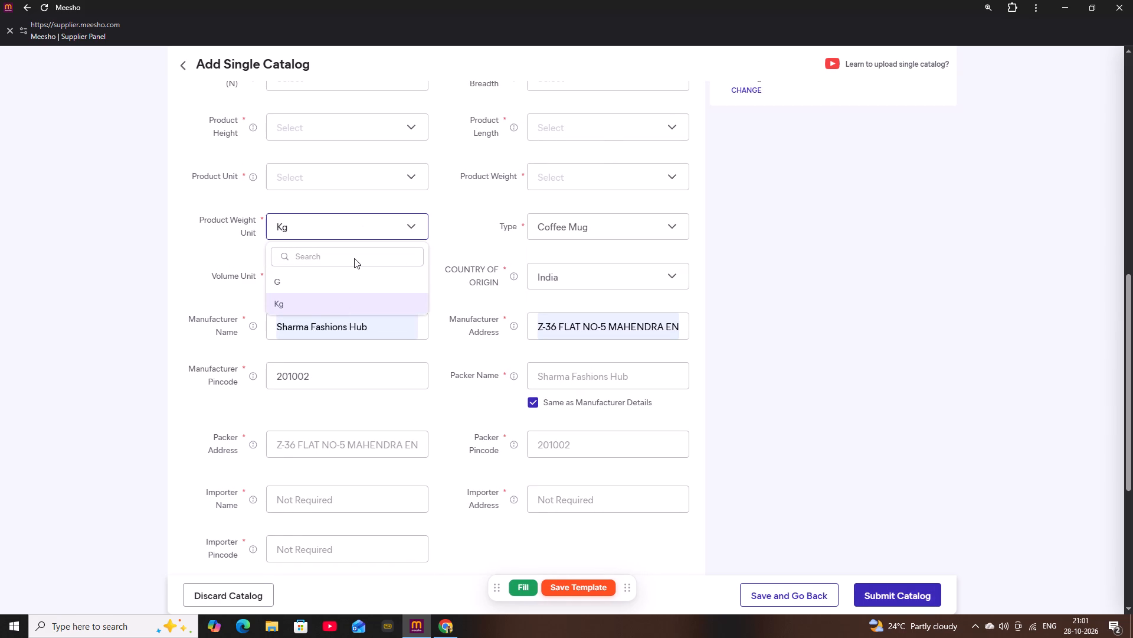
click(359, 227)
click(323, 284)
click(579, 191)
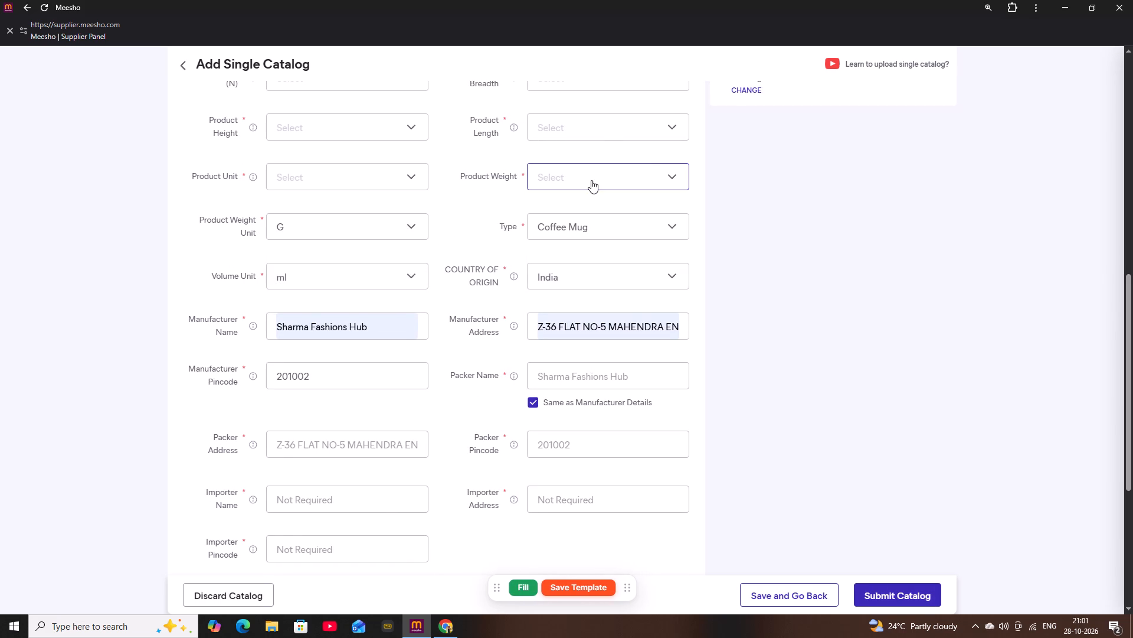
click(591, 180)
click(585, 216)
text(350)
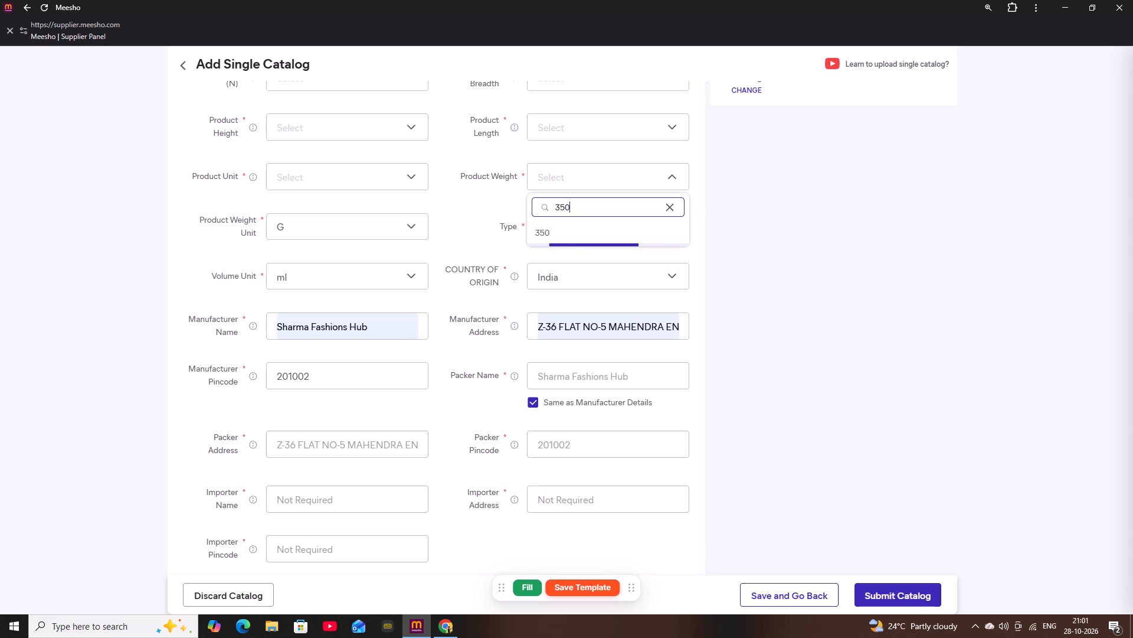
click(584, 227)
Set the product unit to Inch and the product height to 4.
click(325, 177)
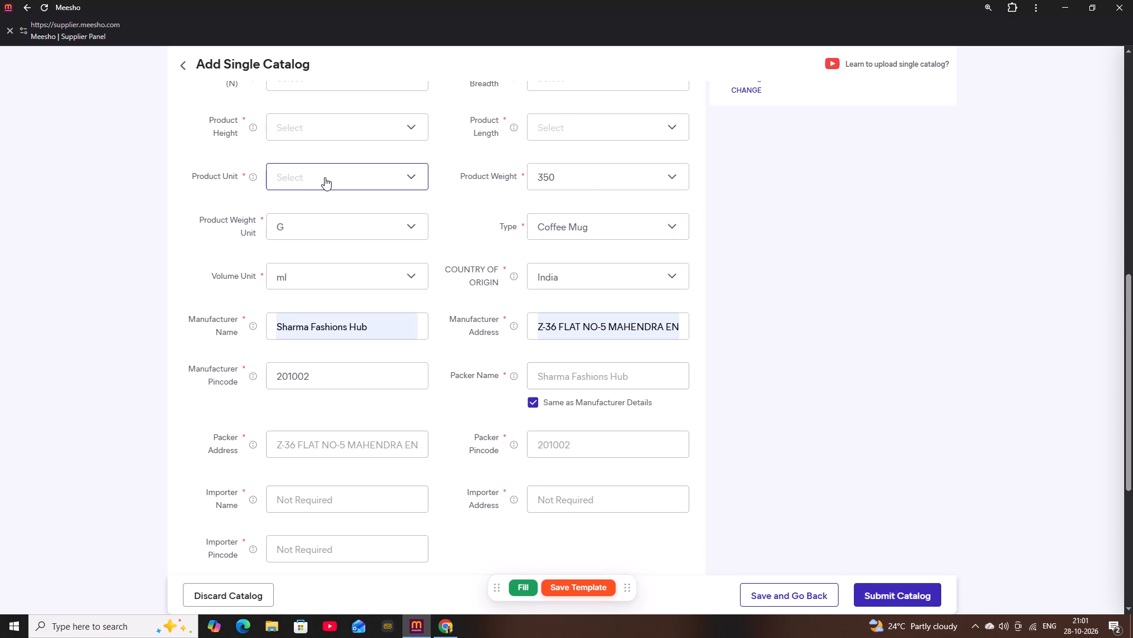
click(306, 274)
click(348, 132)
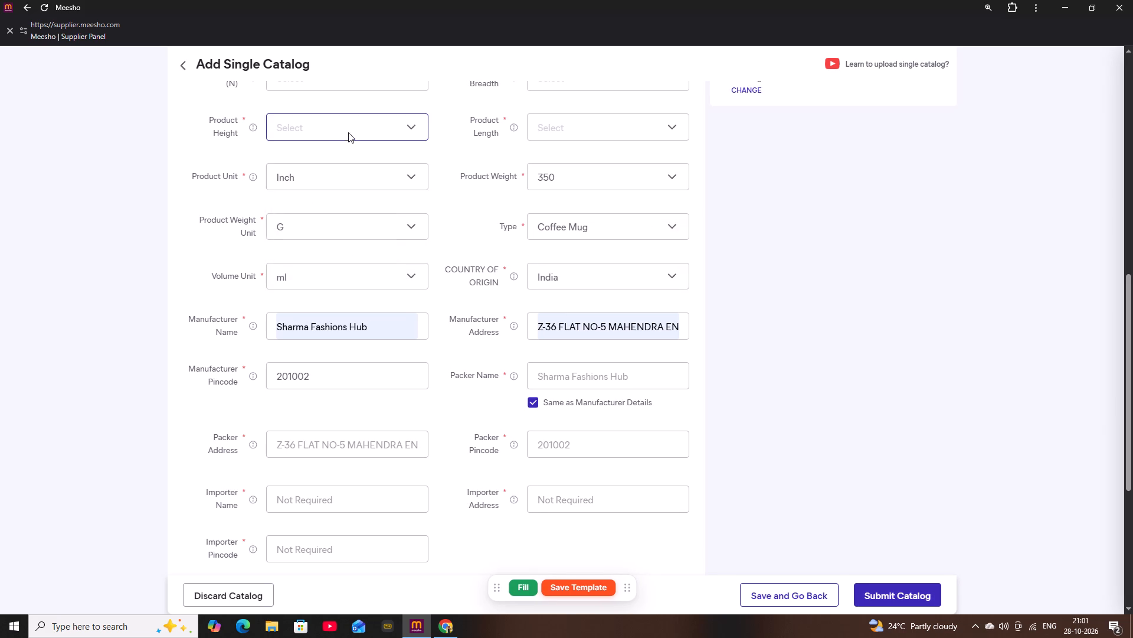
key(4)
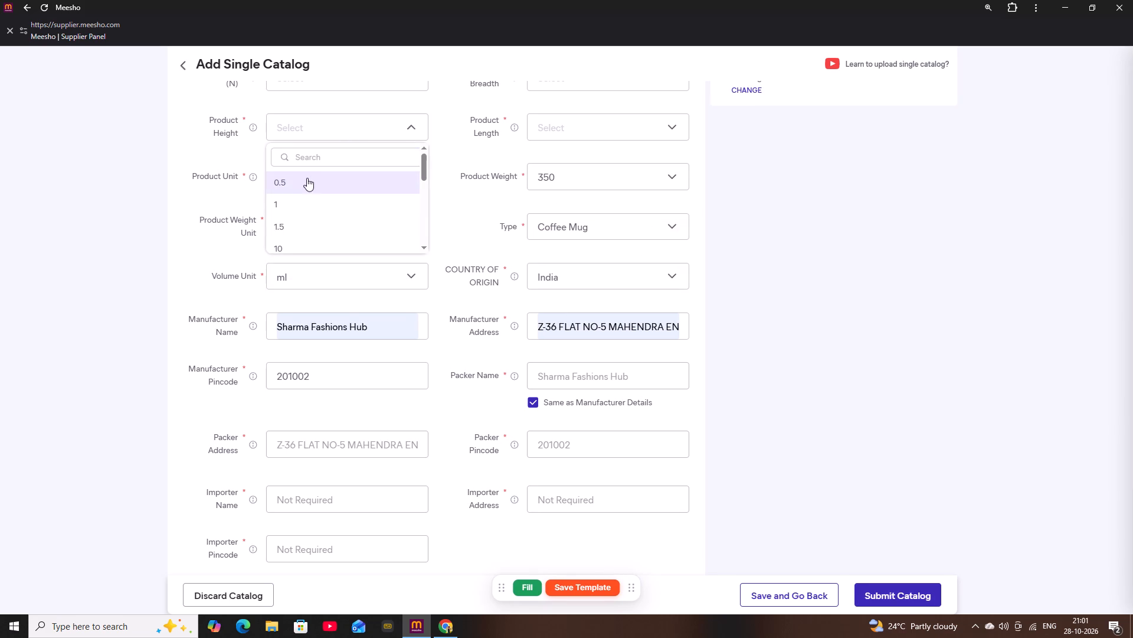
click(319, 155)
key(4)
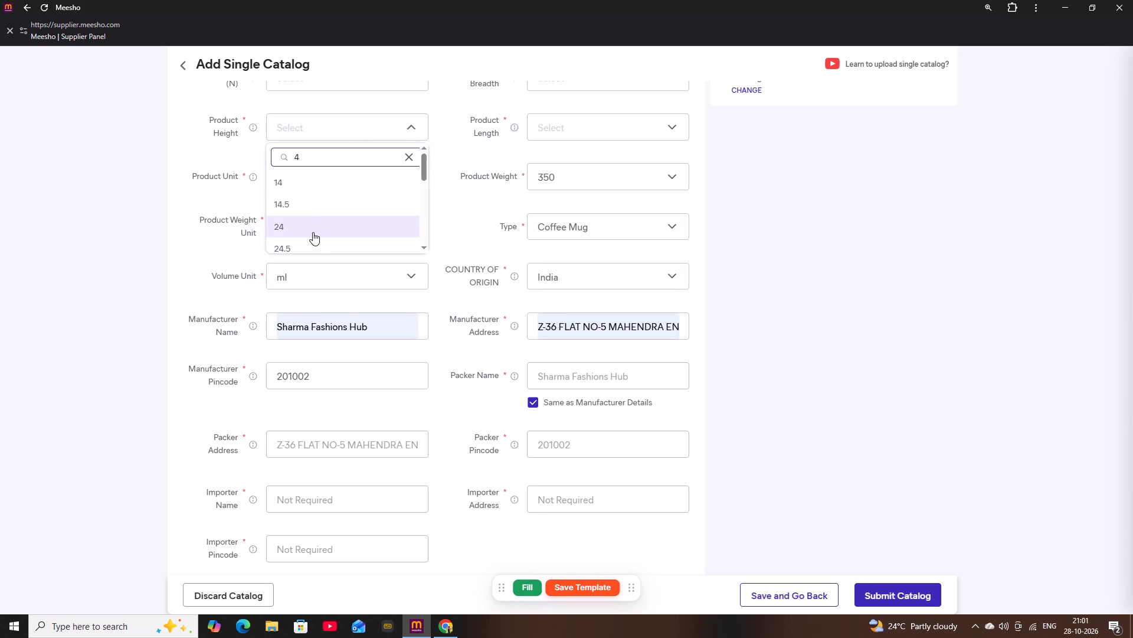
scroll(313, 239, down, 2)
click(309, 201)
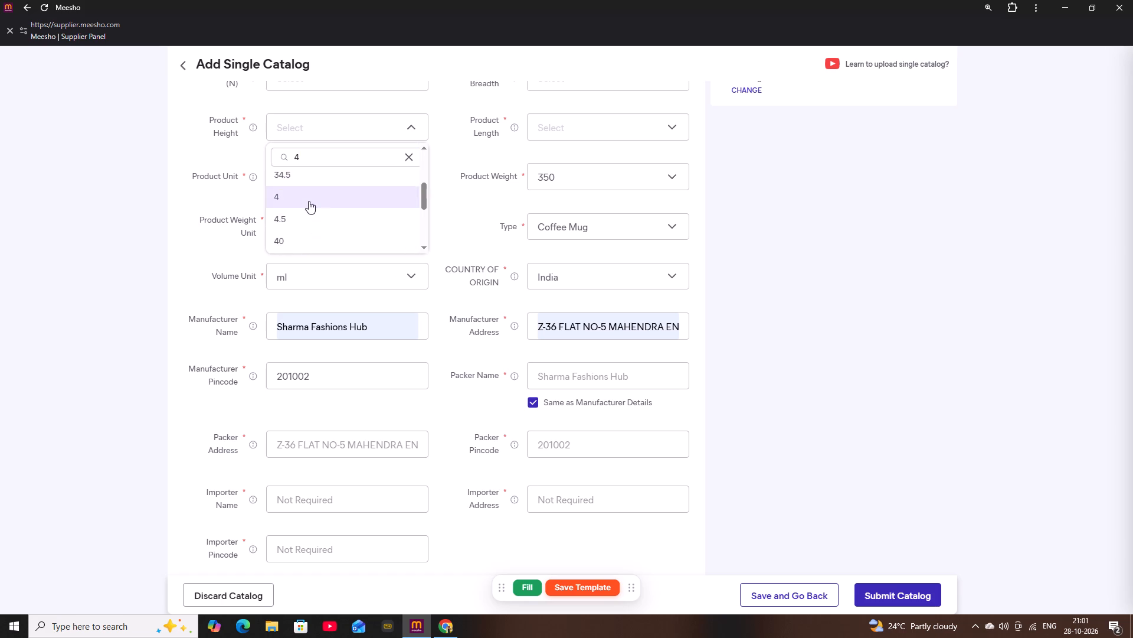
Set the product length to 10 and the product breadth to 3.5.
click(528, 134)
click(562, 160)
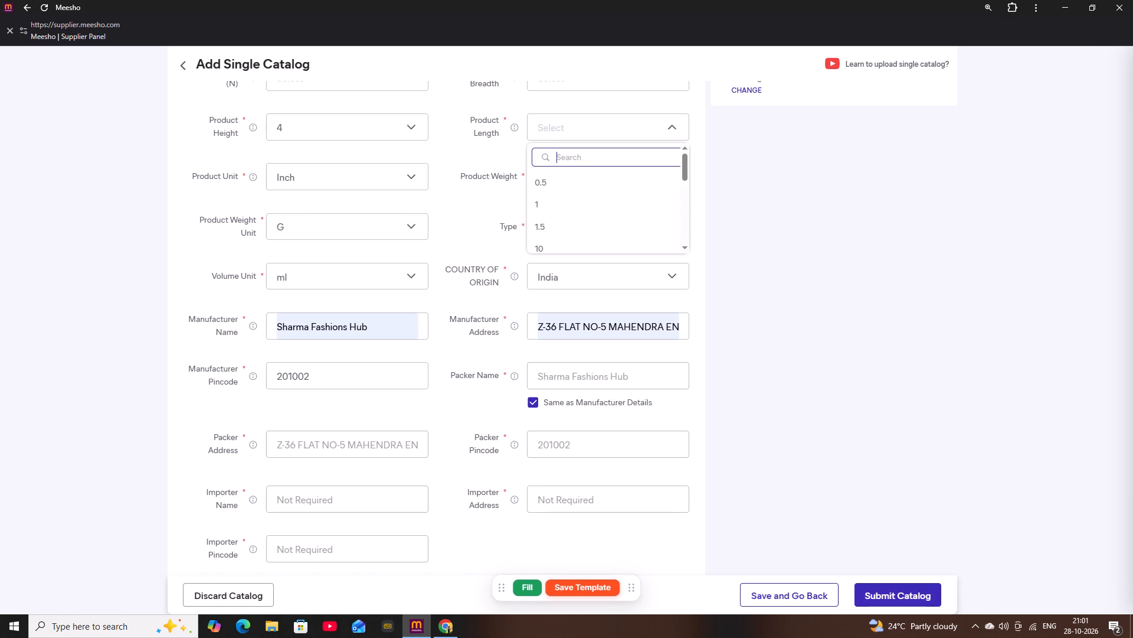
key(1)
key(0)
click(551, 177)
scroll(543, 192, up, 2)
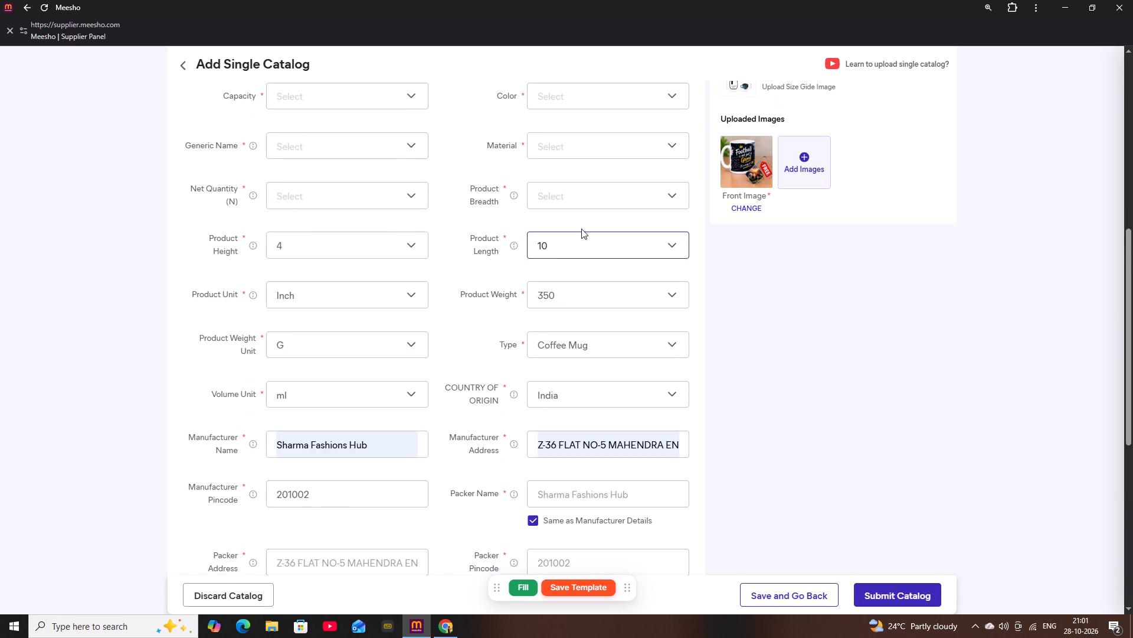
click(588, 204)
click(588, 233)
text(3.)
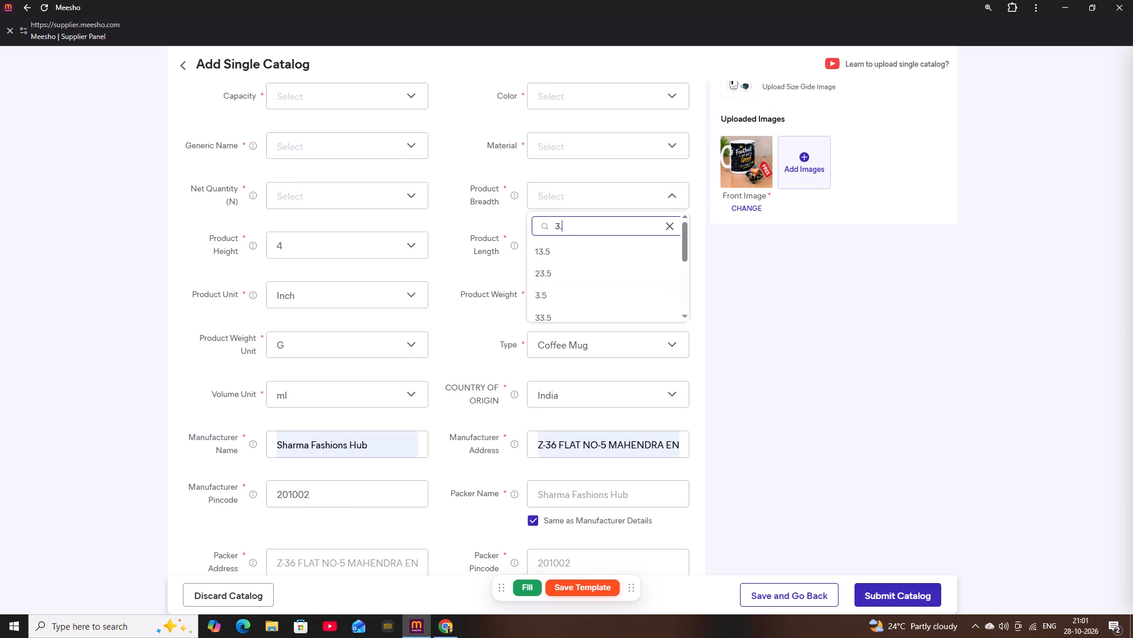
key(5)
scroll(570, 297, down, 1)
scroll(569, 274, up, 1)
click(569, 297)
Set the net quantity to Pack Of 1, the generic name to Cups, Mugs & Saucers and the material to Ceramic.
scroll(471, 211, up, 1)
click(371, 260)
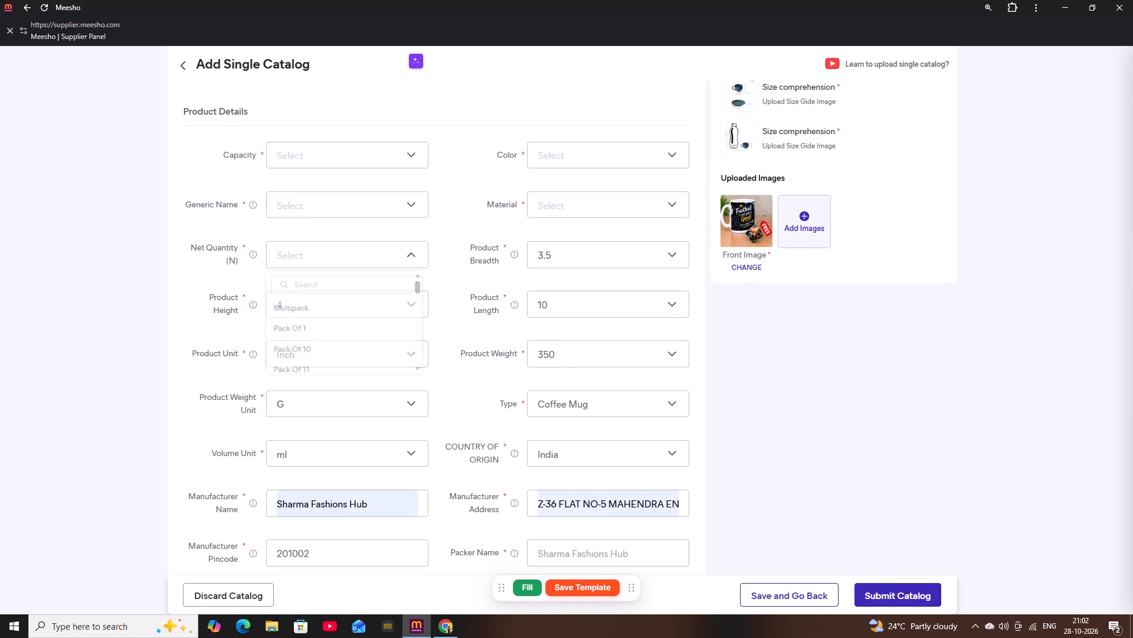
click(330, 331)
click(349, 212)
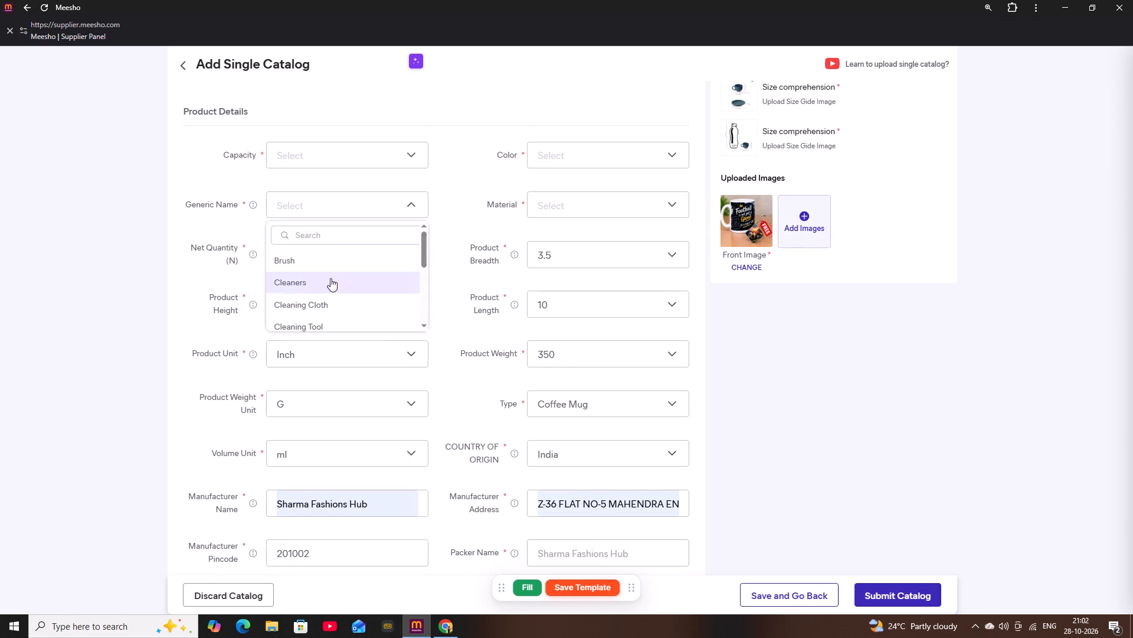
scroll(326, 303, down, 1)
click(329, 288)
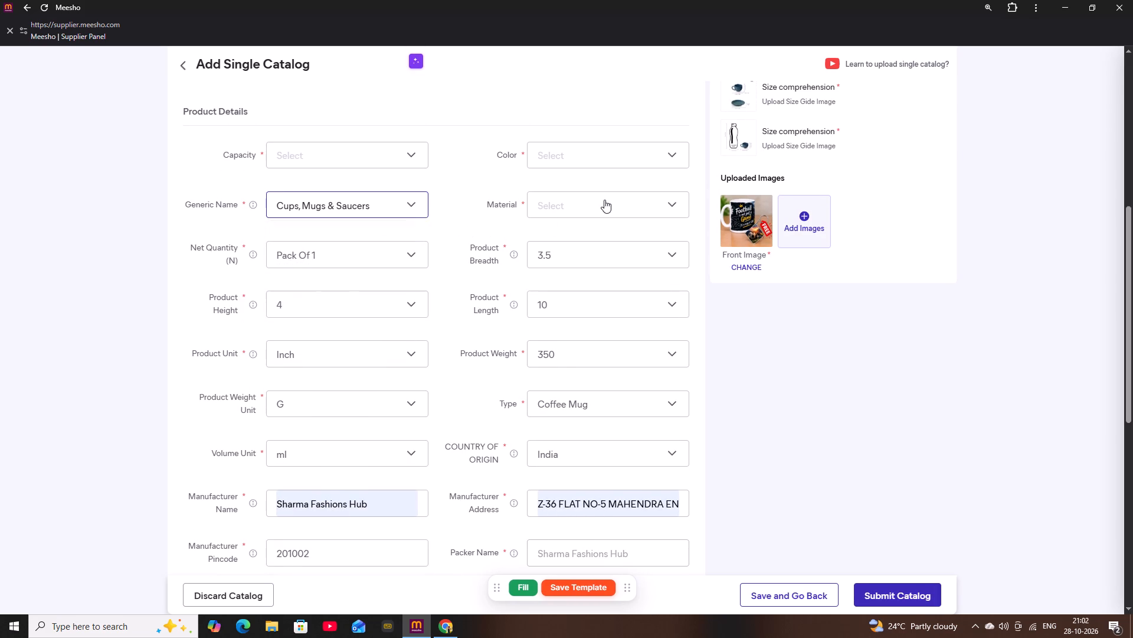
click(604, 200)
scroll(572, 271, down, 1)
click(572, 287)
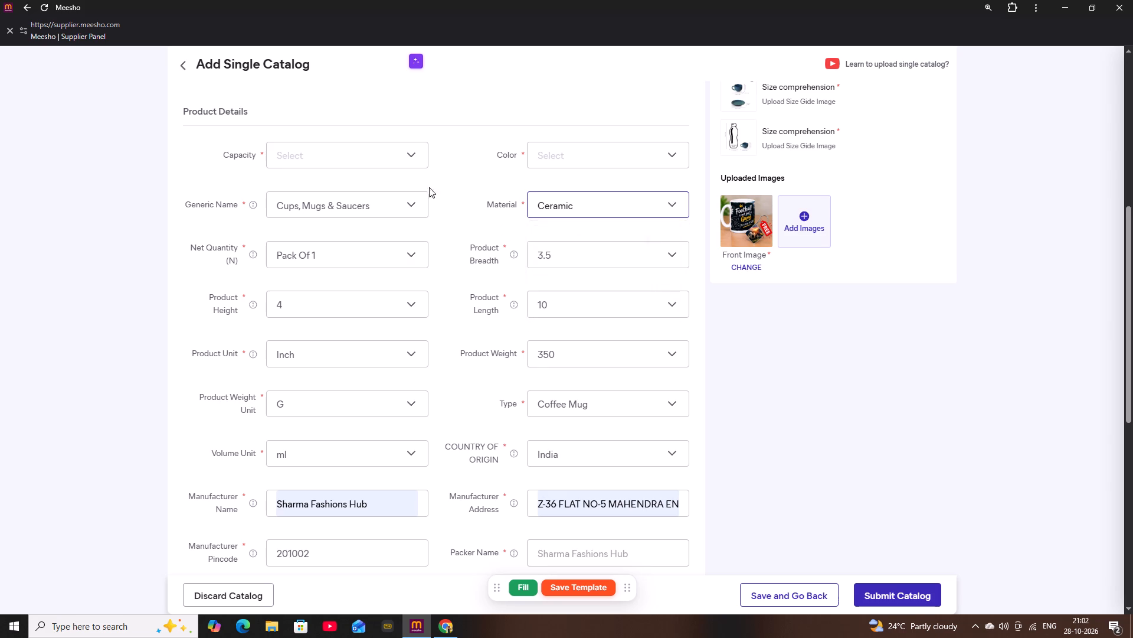
Set the mug's capacity to 350 and its color to White.
click(376, 158)
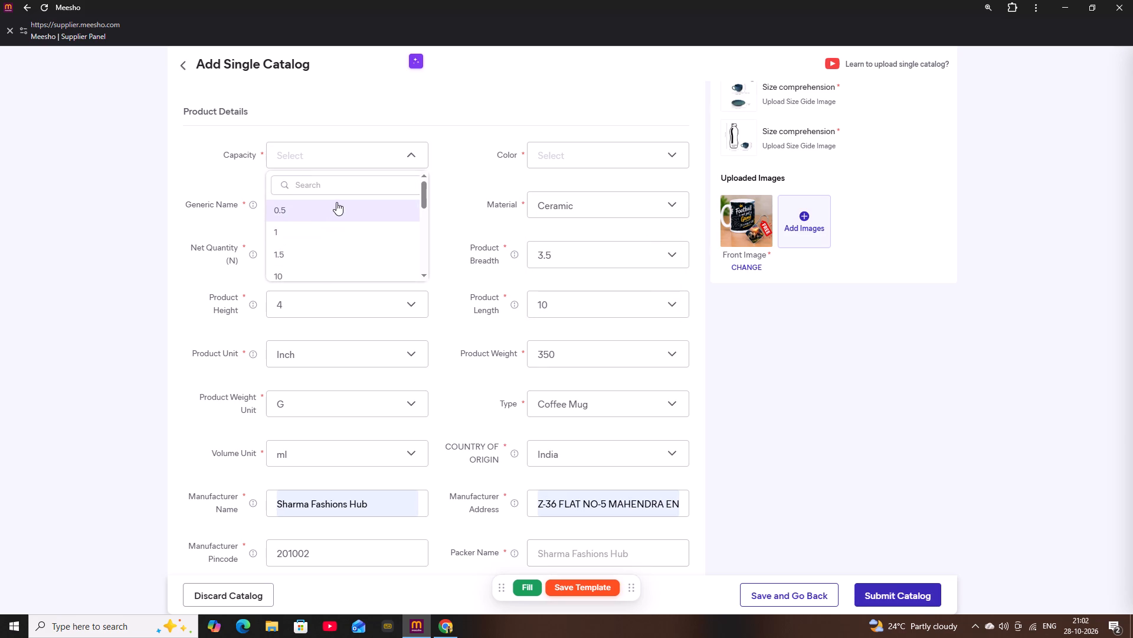
click(333, 188)
key(3)
text(50)
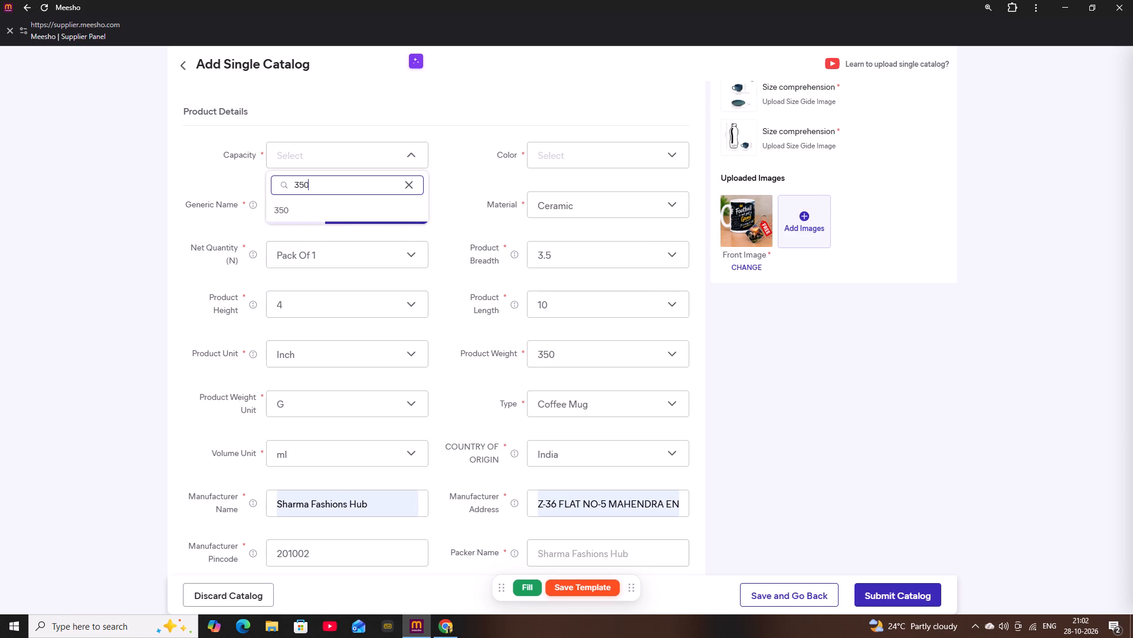
click(365, 217)
click(545, 159)
click(574, 184)
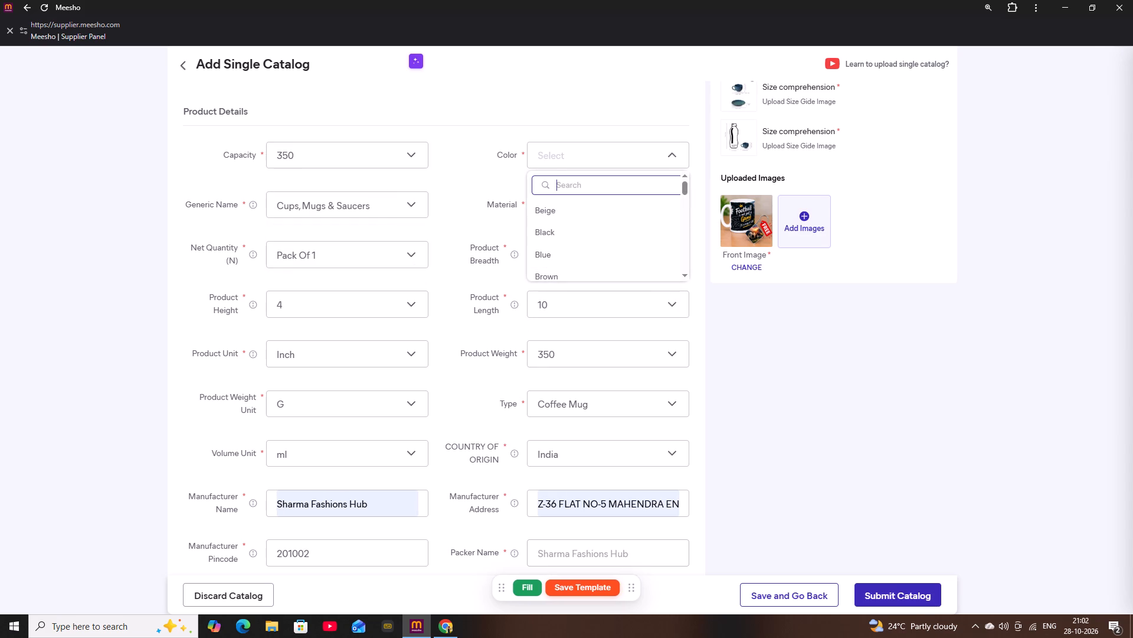
key(w)
key(h)
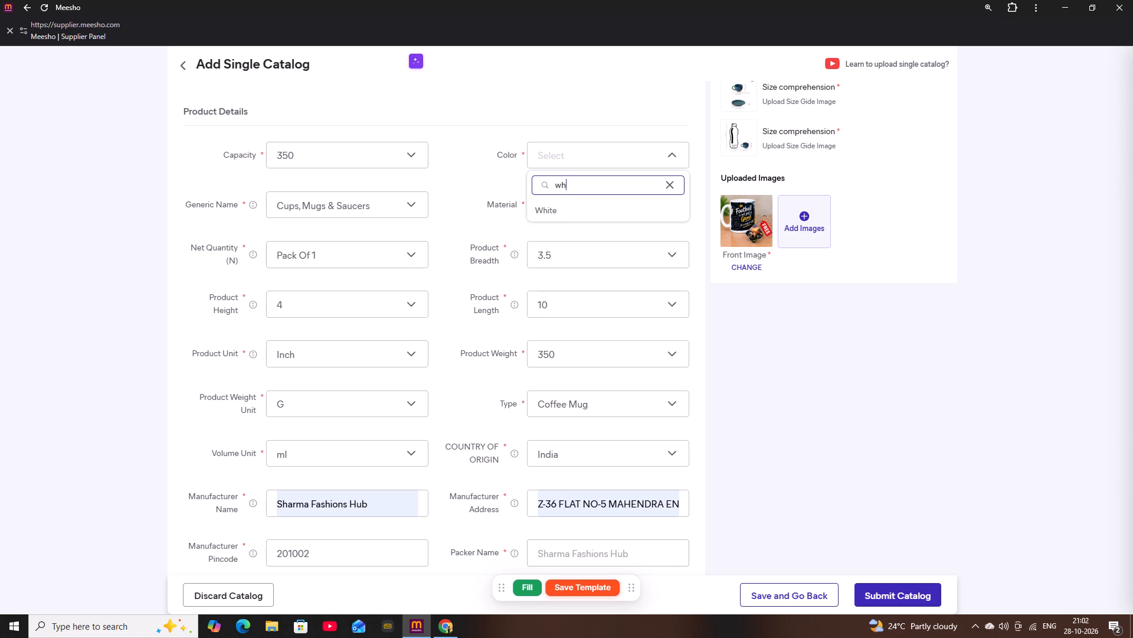
click(558, 208)
Apply Free Size as the product size.
scroll(701, 253, up, 1)
scroll(748, 270, up, 1)
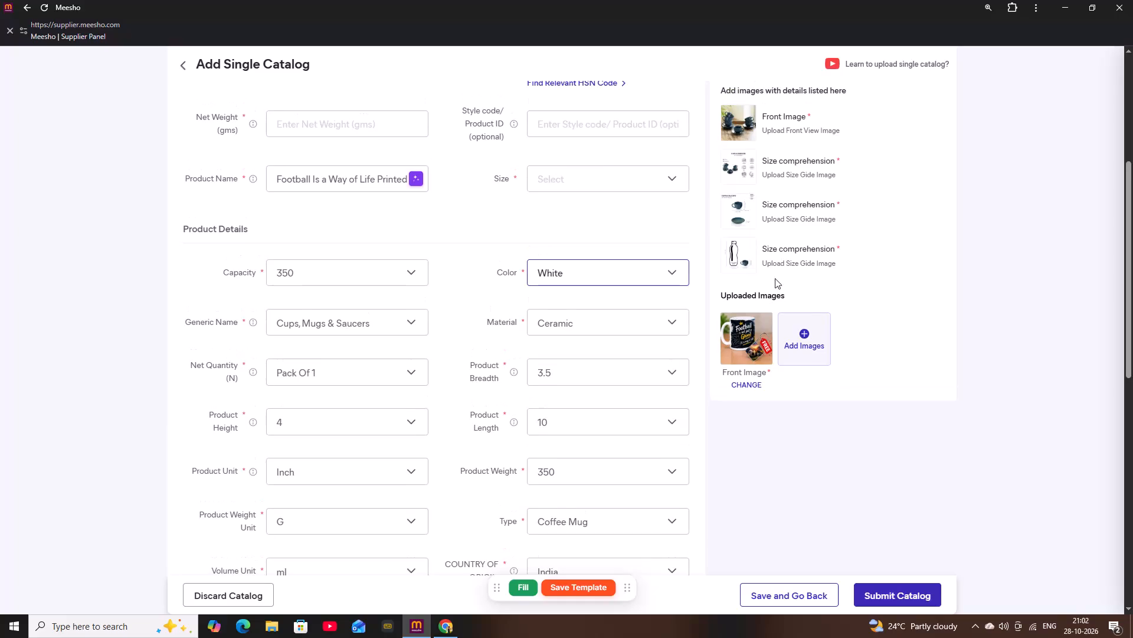
click(595, 166)
click(548, 214)
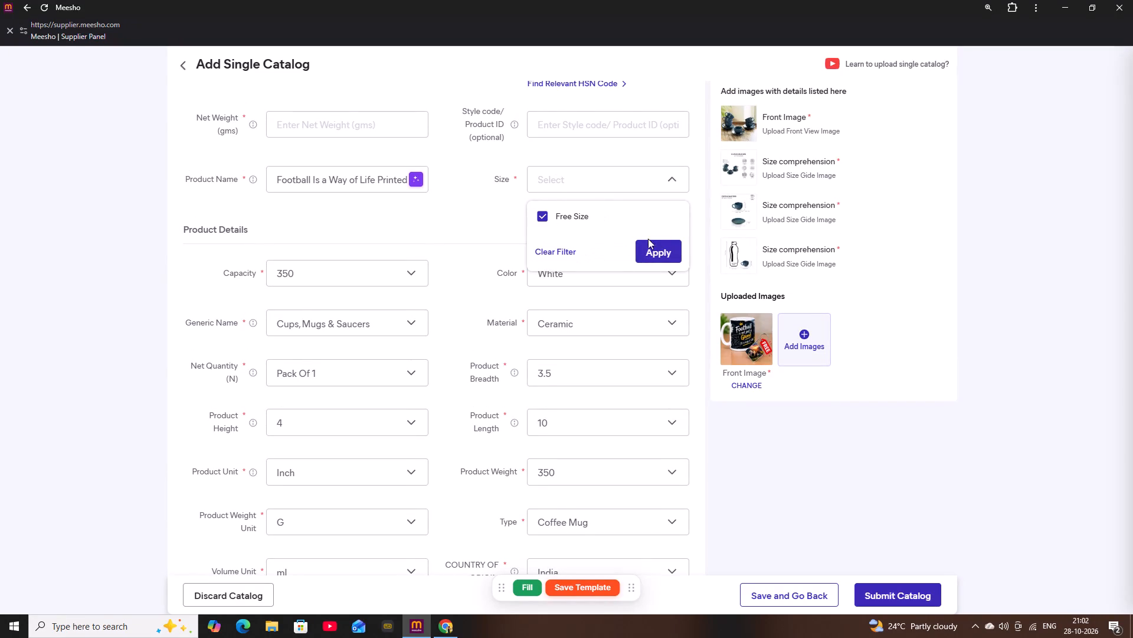
click(679, 248)
click(1004, 4)
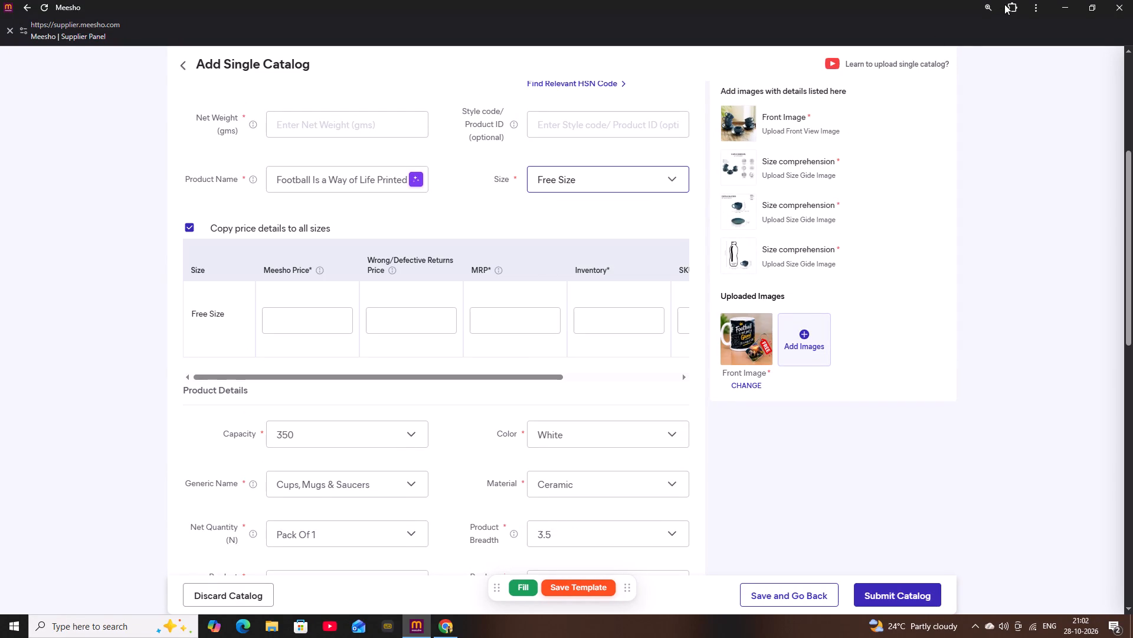
For Free Size, enter Meesho price 110, wrong/defective returns price 95, MRP 499 and inventory 50.
click(274, 327)
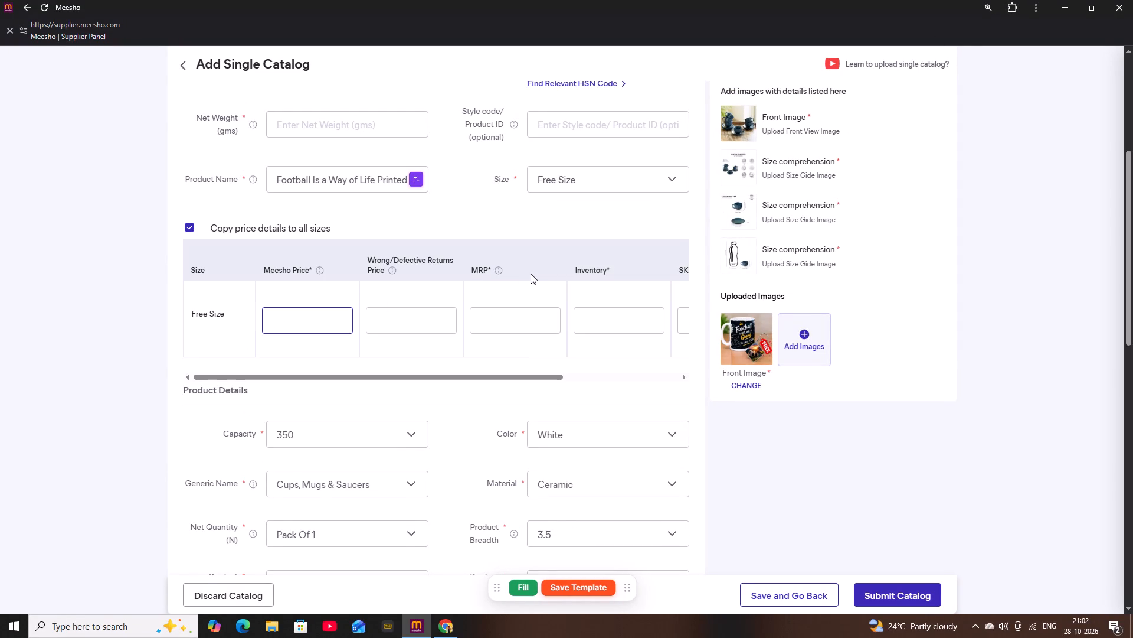
text(110)
click(407, 315)
key(BackSpace)
key(5)
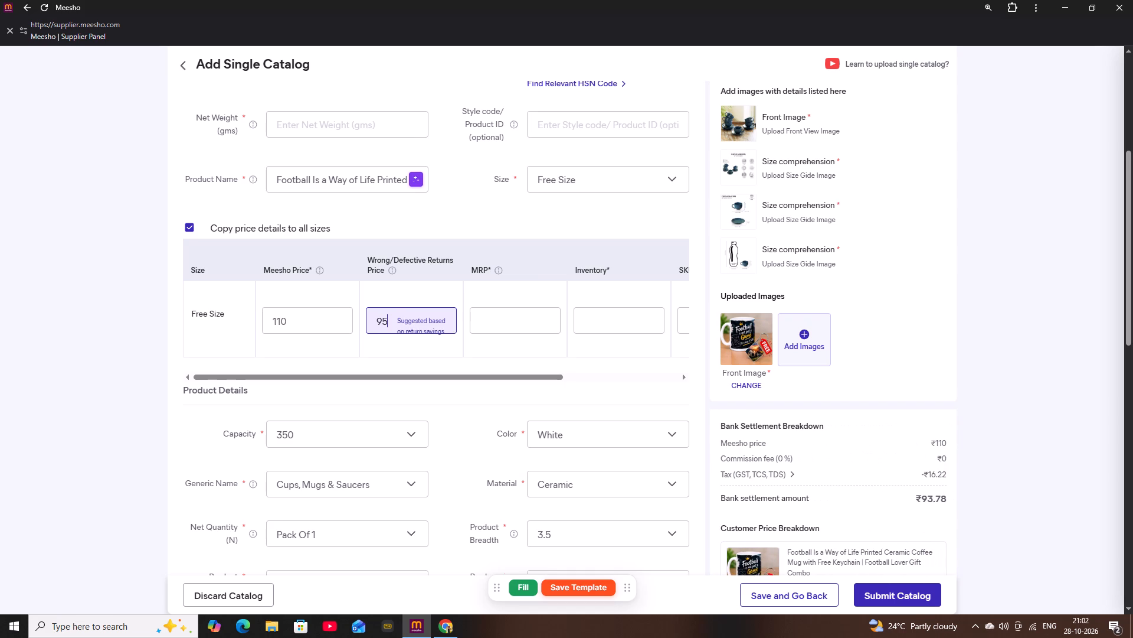
click(504, 311)
text(499)
click(610, 326)
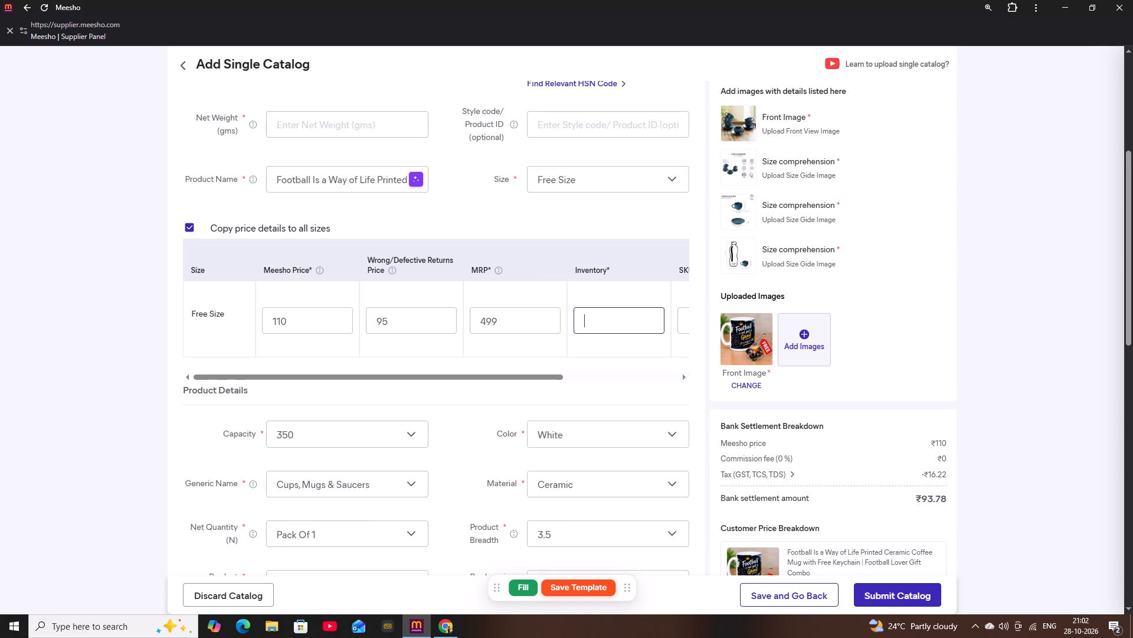
text(50)
Upload Image 4, the ₹45 shipping keychain picture, from the Lisstify batch as the catalog's front image.
click(1011, 4)
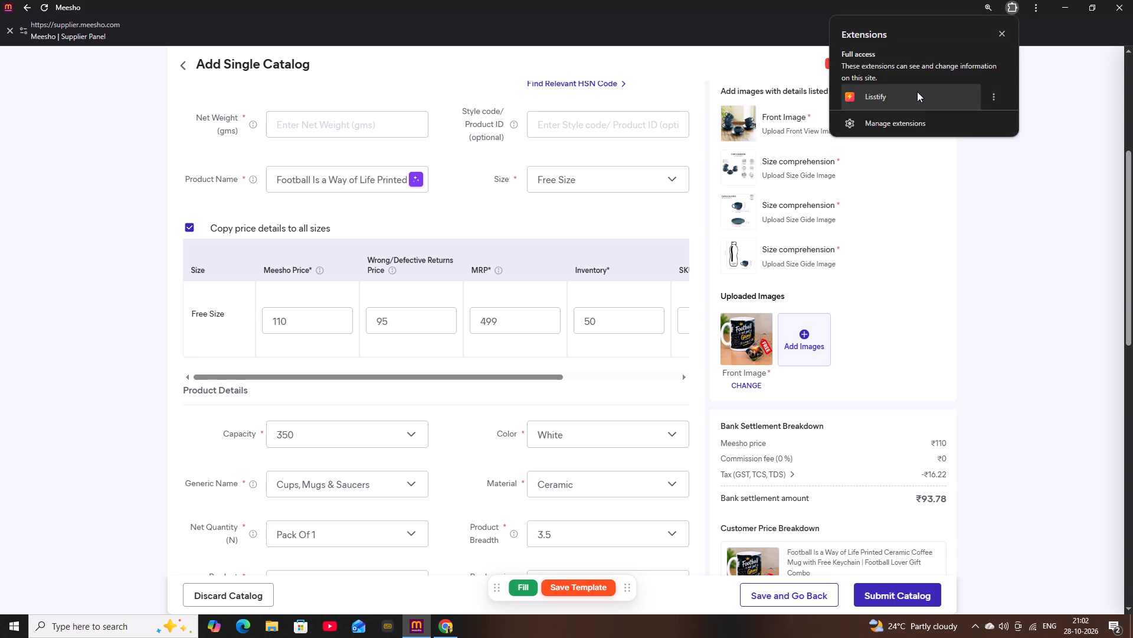
click(917, 92)
click(1057, 396)
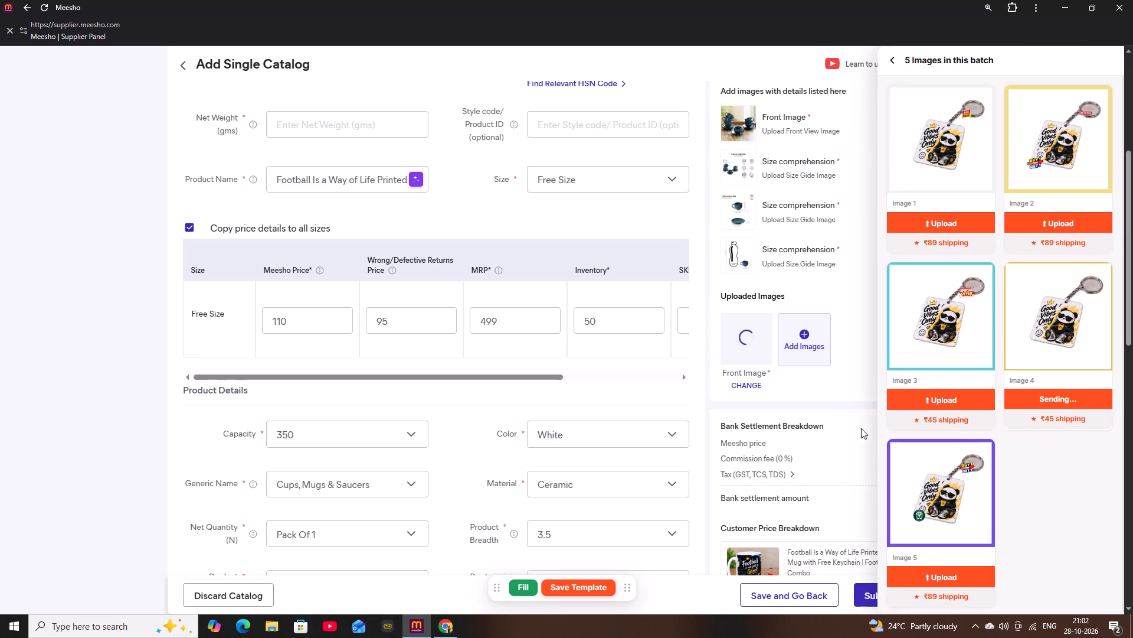
click(847, 431)
Add the football mug pictures 37, 38 and 39 from the Pictures folder to the catalog images.
scroll(898, 412, down, 1)
click(791, 271)
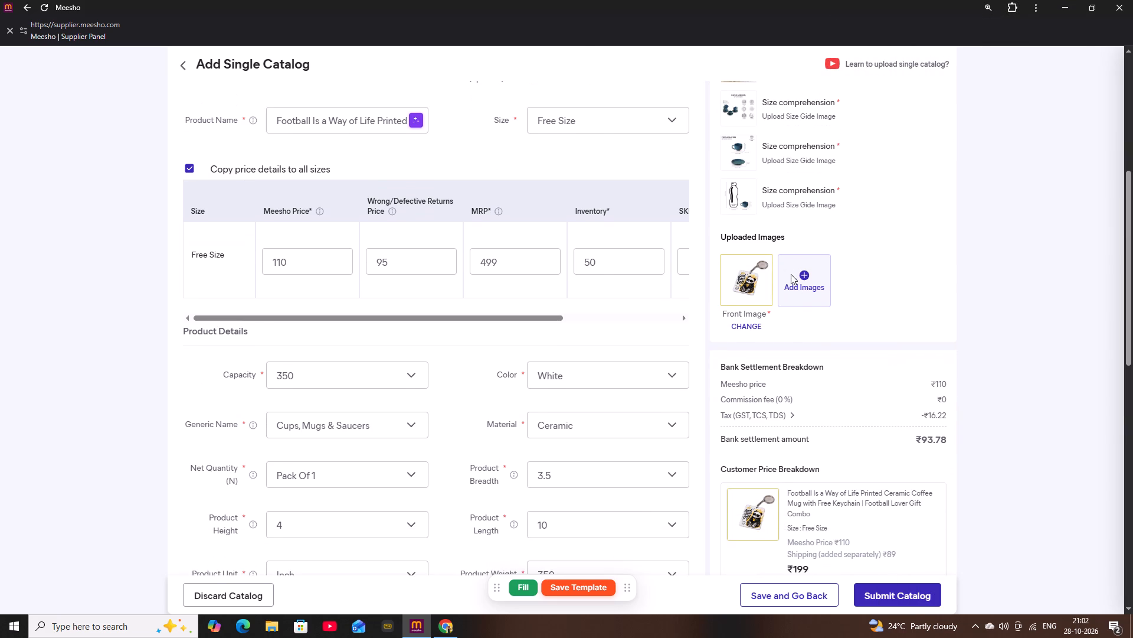
scroll(407, 205, down, 2)
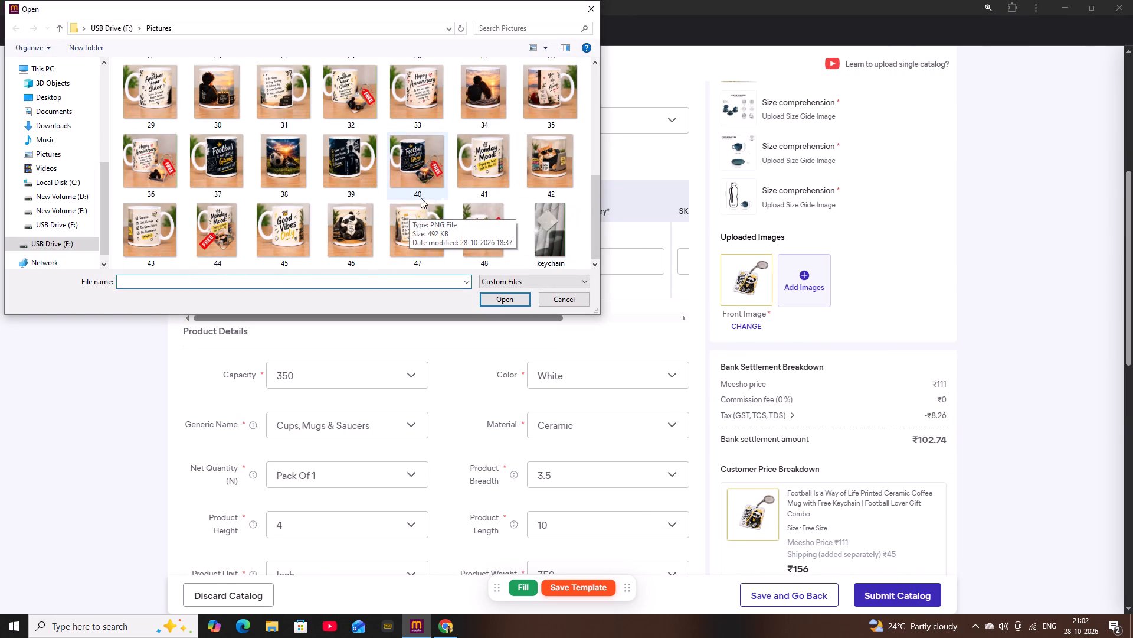
drag(186, 177, 356, 178)
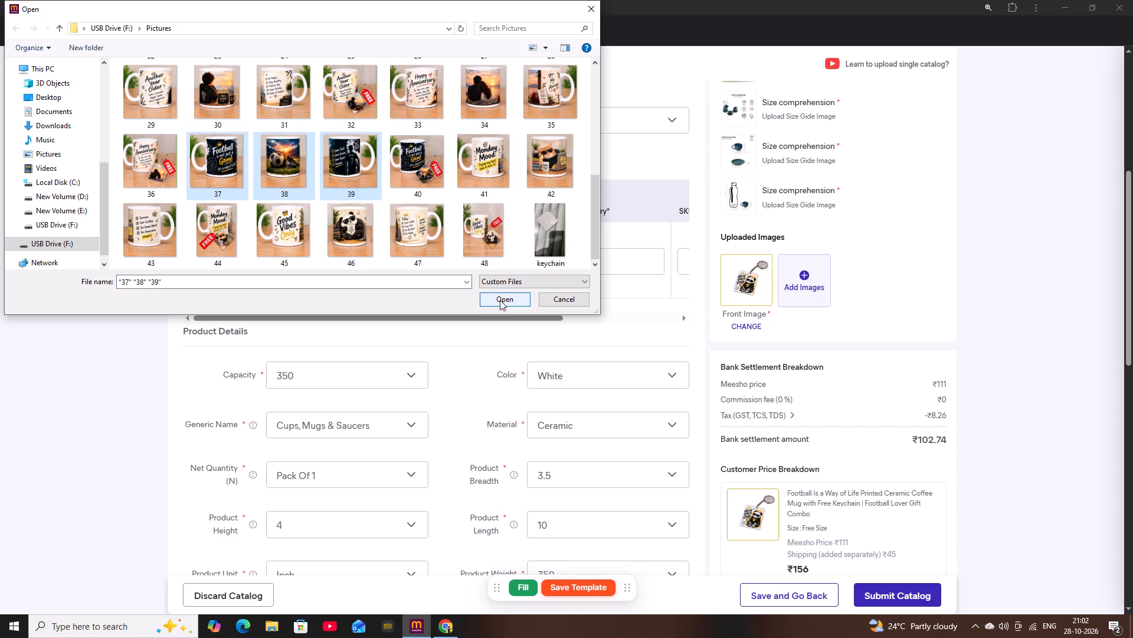
click(500, 300)
Replace the front image with picture 40, the football mug with the free keychain.
scroll(791, 305, down, 2)
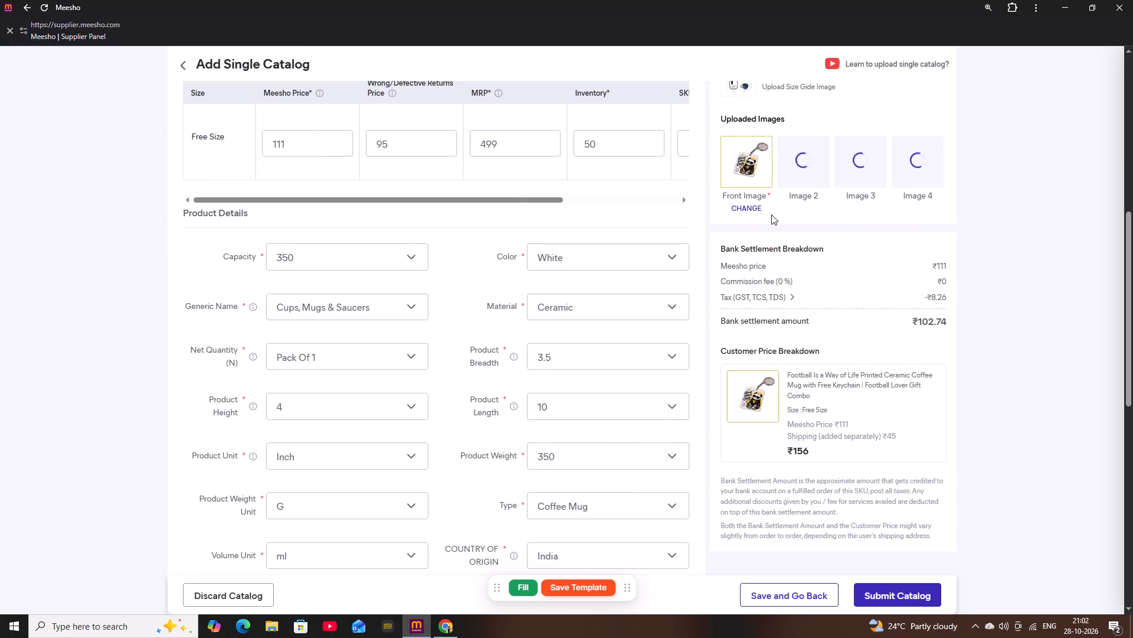
click(735, 206)
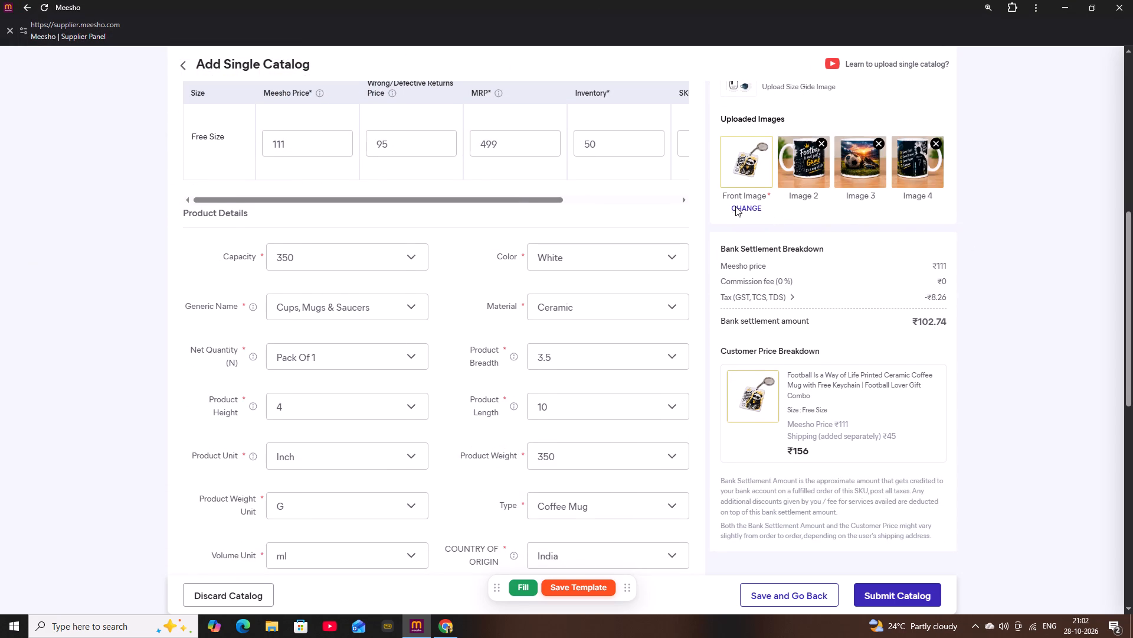
scroll(460, 159, down, 3)
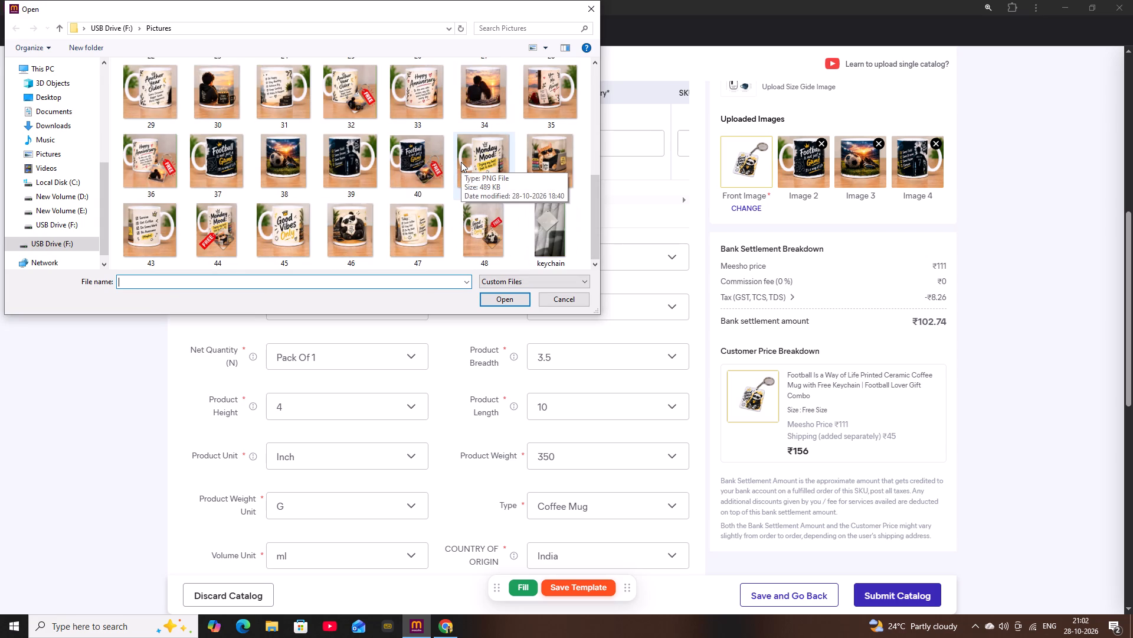
click(426, 165)
click(490, 295)
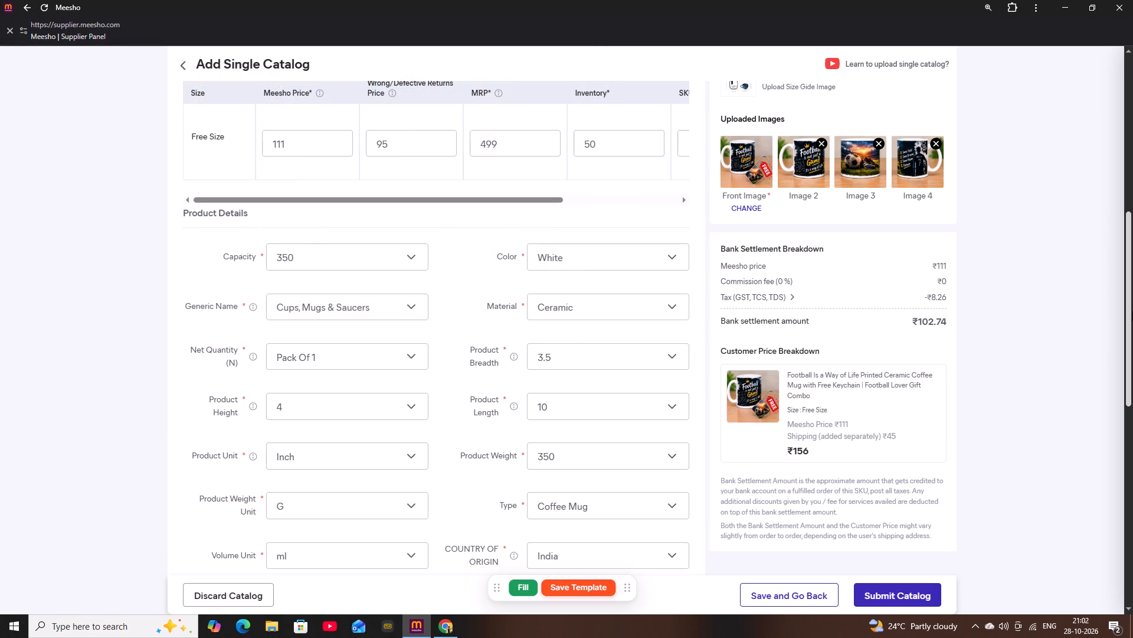
Set the product's net weight to 350 gms.
click(1132, 311)
drag(1132, 343, 1132, 239)
click(347, 234)
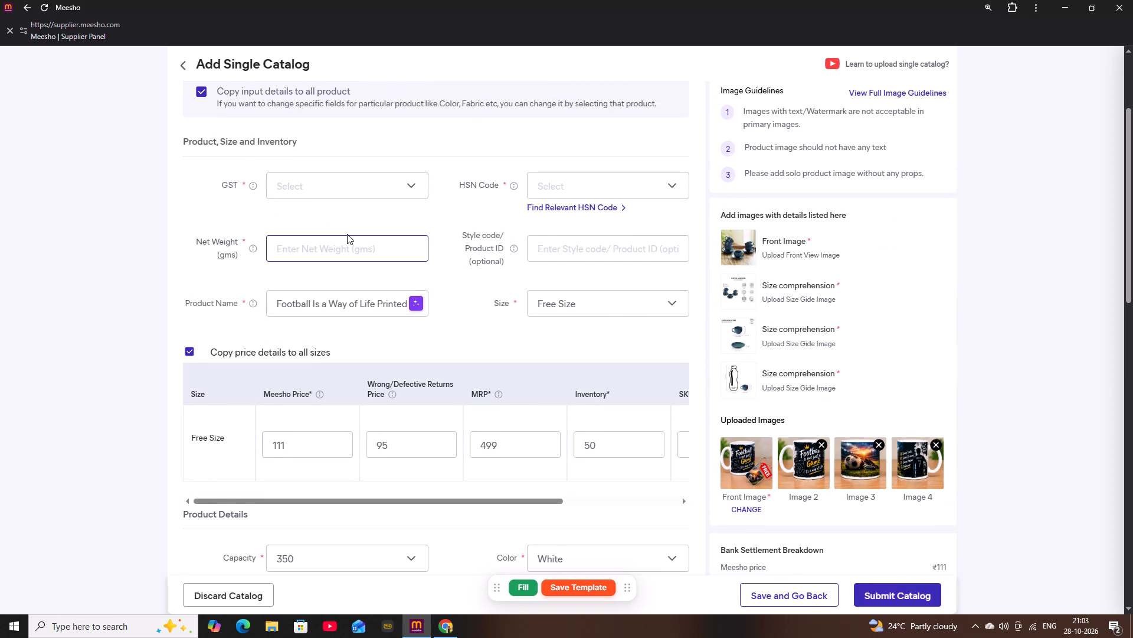
text(350)
click(325, 261)
text(350)
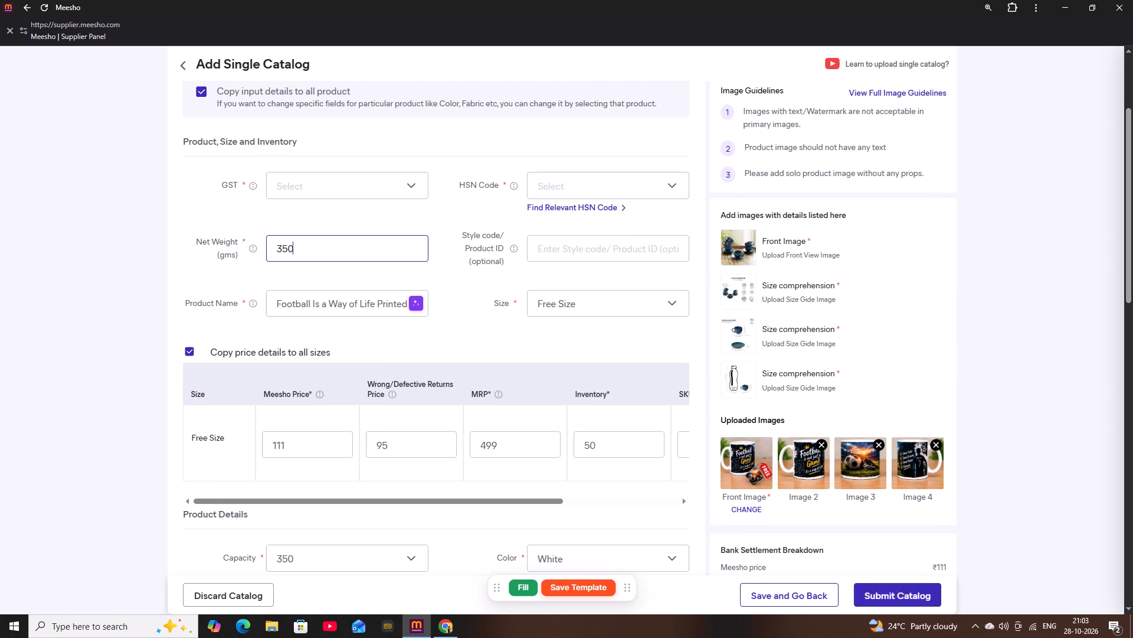
Set the GST to 5 and the HSN code to 69120090.
click(323, 174)
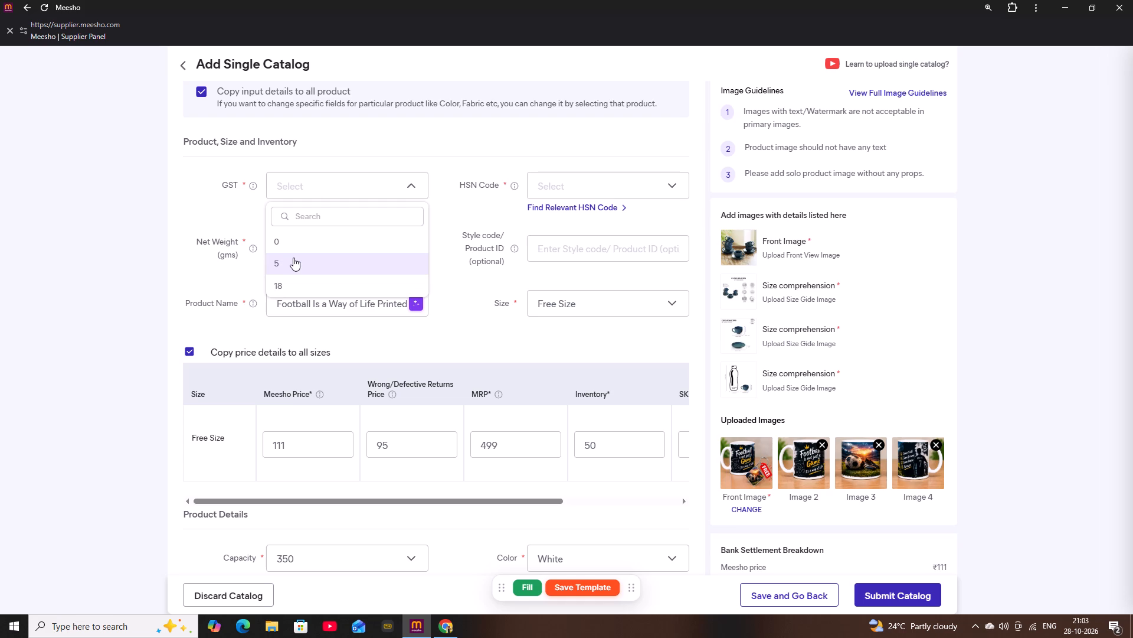
click(293, 258)
scroll(408, 275, down, 2)
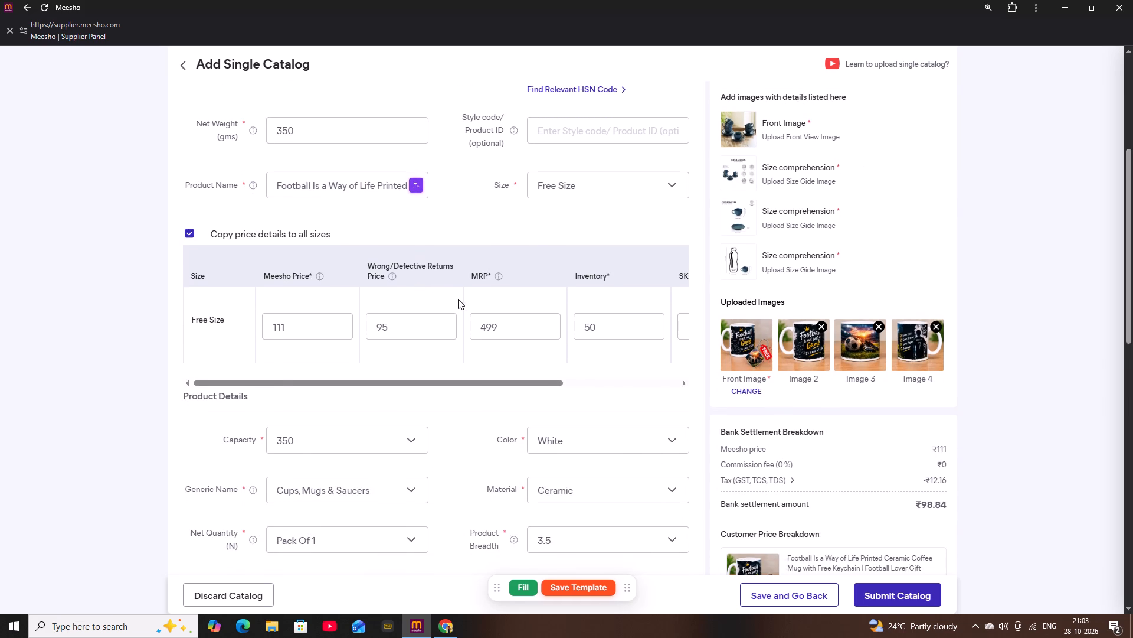
scroll(459, 300, down, 1)
scroll(459, 300, up, 2)
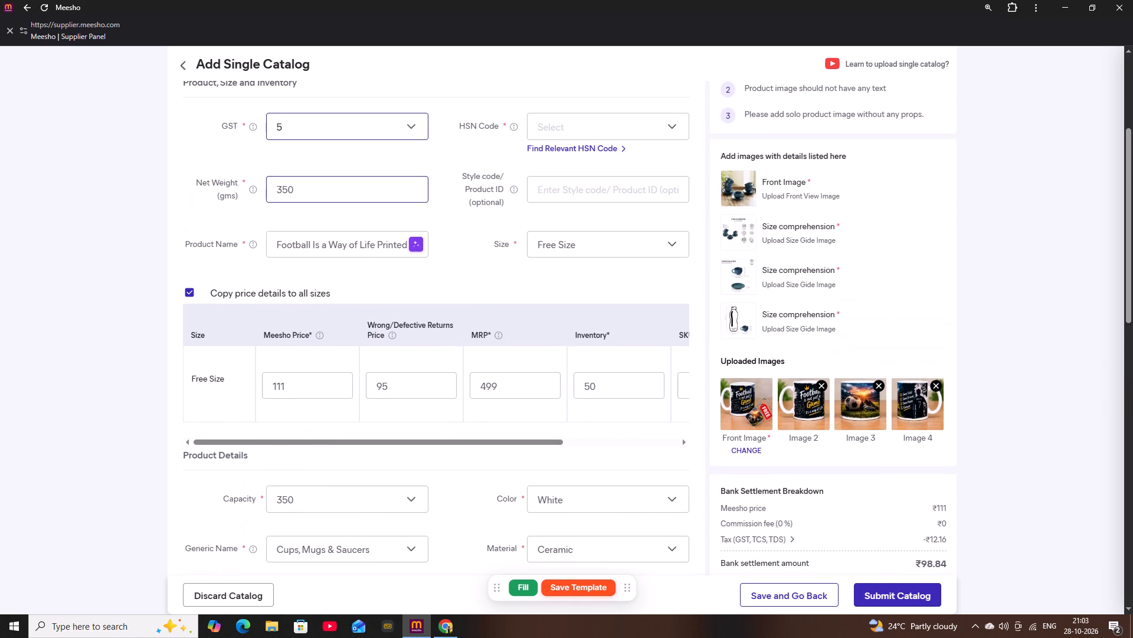
click(626, 129)
click(590, 185)
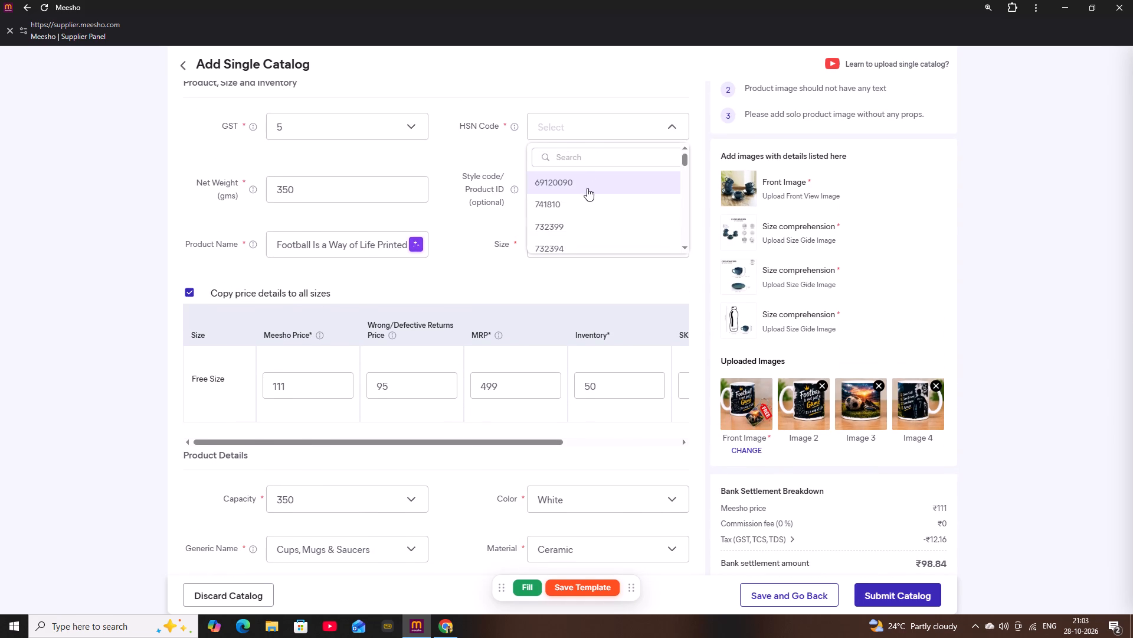
Replace the front image with Lisstify's Image 4, the panda keychain variant marked ₹45 shipping.
scroll(616, 204, down, 2)
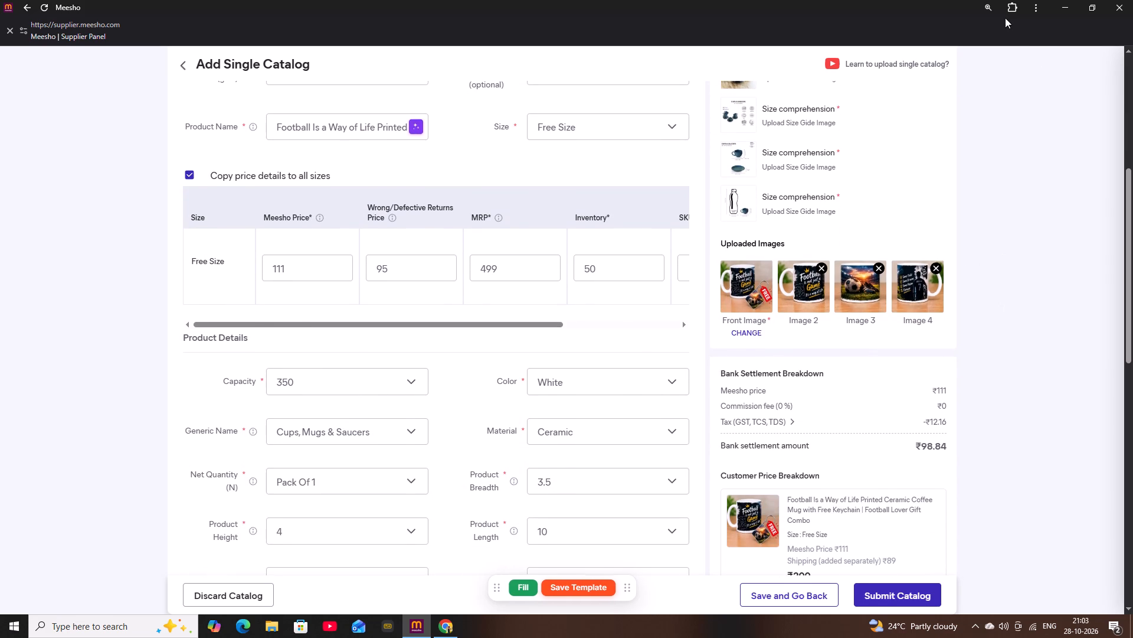
click(1011, 12)
click(913, 105)
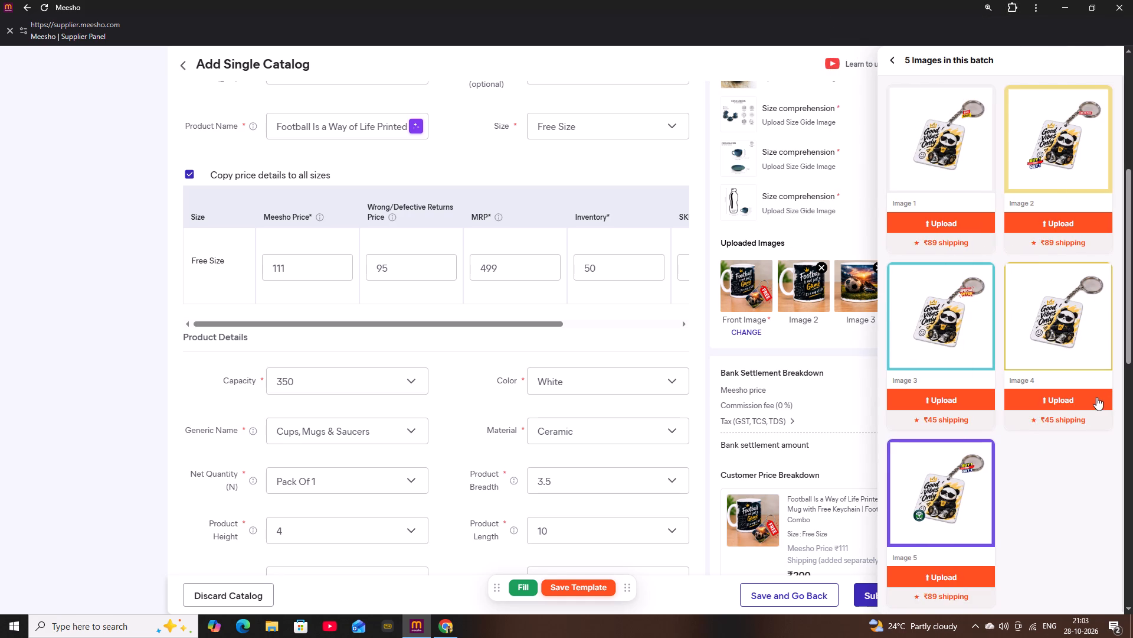
click(1080, 396)
click(833, 414)
scroll(1013, 410, down, 1)
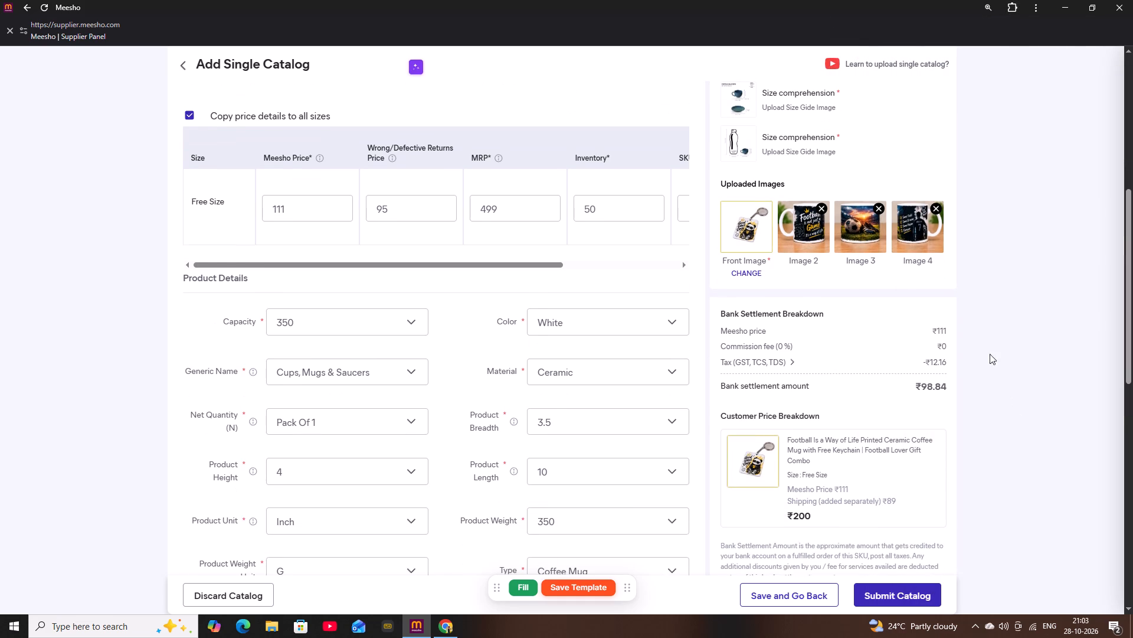
scroll(956, 354, up, 1)
scroll(954, 363, down, 2)
scroll(954, 363, up, 1)
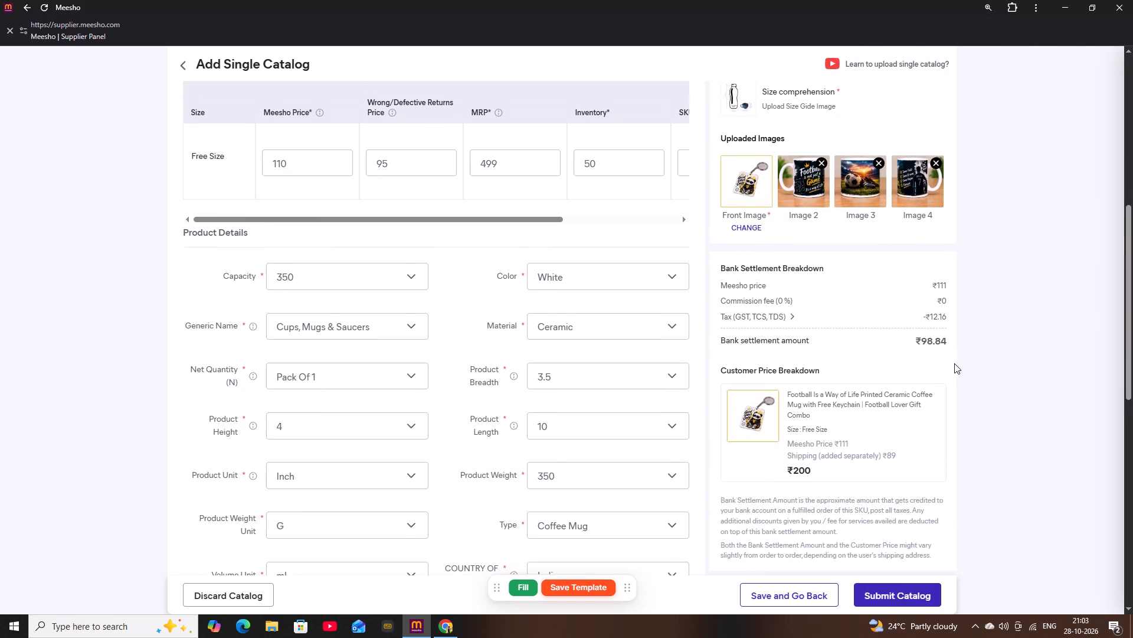
scroll(954, 363, up, 2)
scroll(954, 365, down, 4)
scroll(954, 368, up, 3)
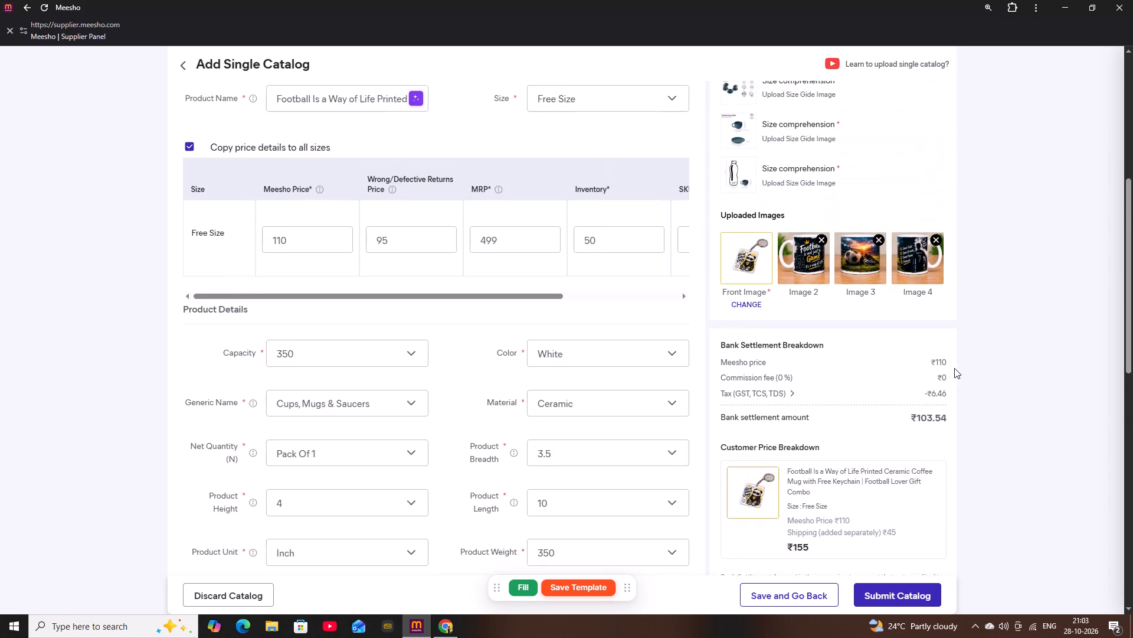
scroll(921, 371, down, 1)
Replace the catalog's front image with picture 40, the football mug with the free keychain.
click(751, 278)
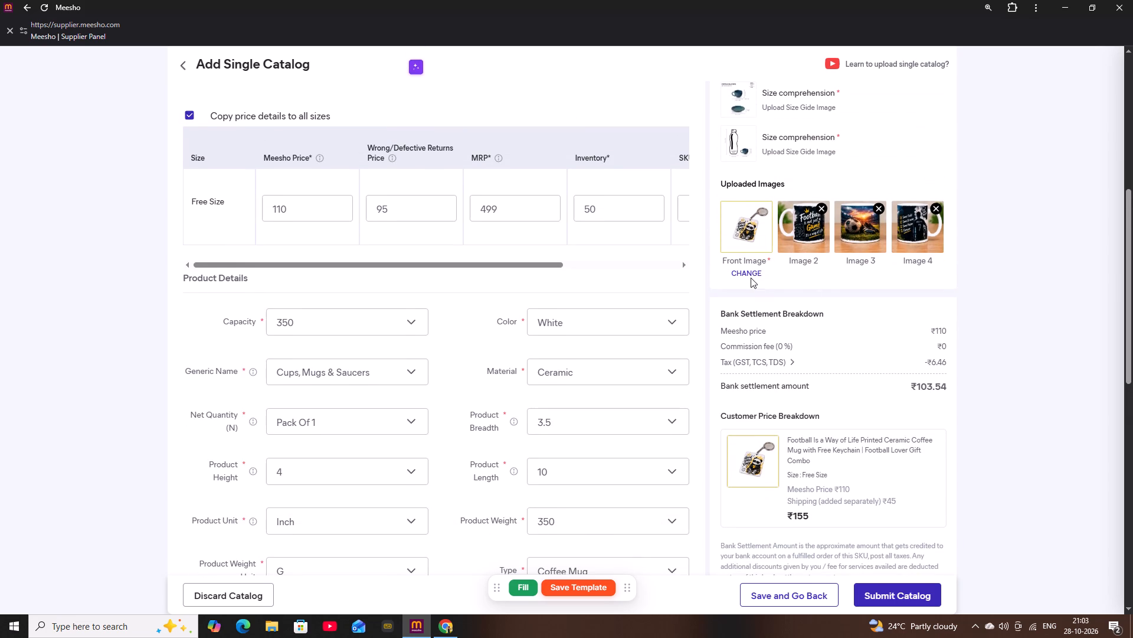
scroll(428, 186, down, 2)
click(405, 164)
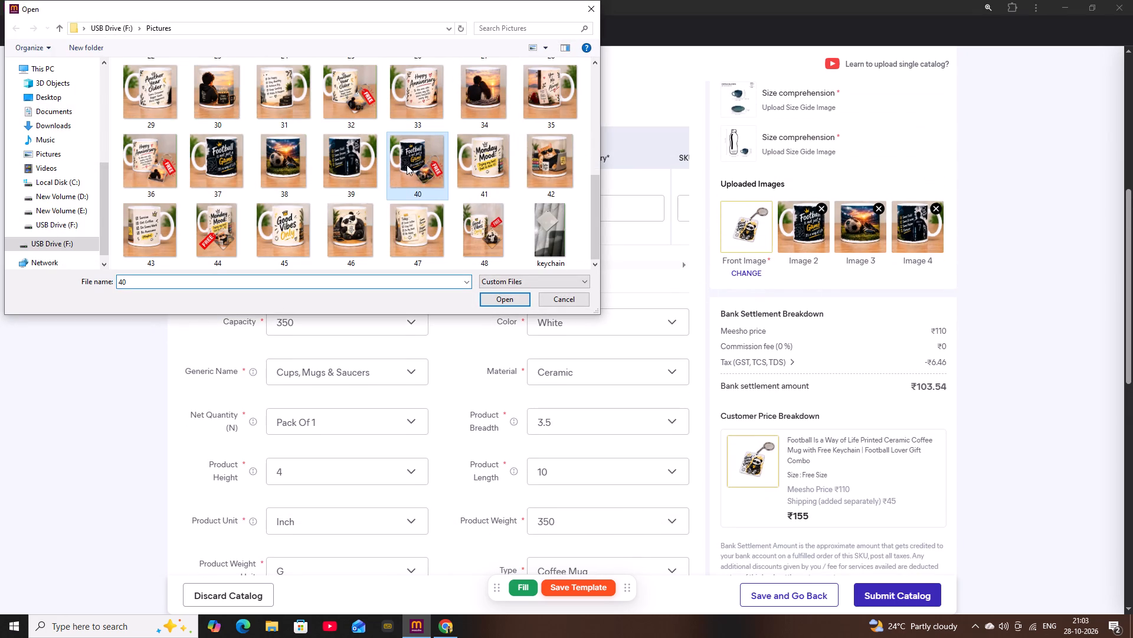
click(513, 293)
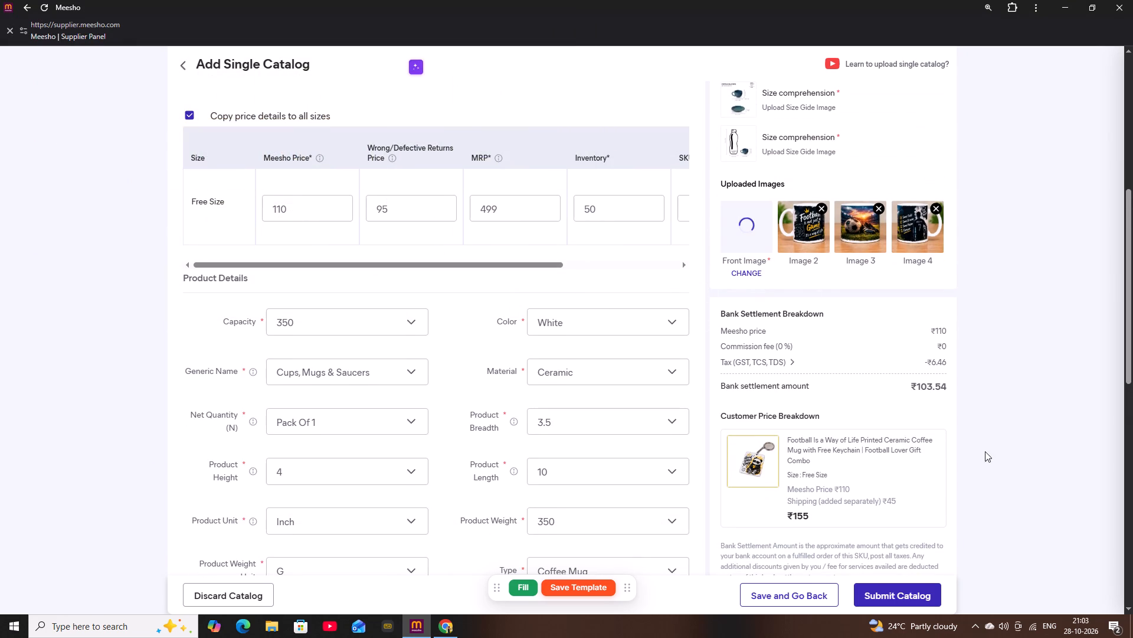
scroll(924, 571, down, 1)
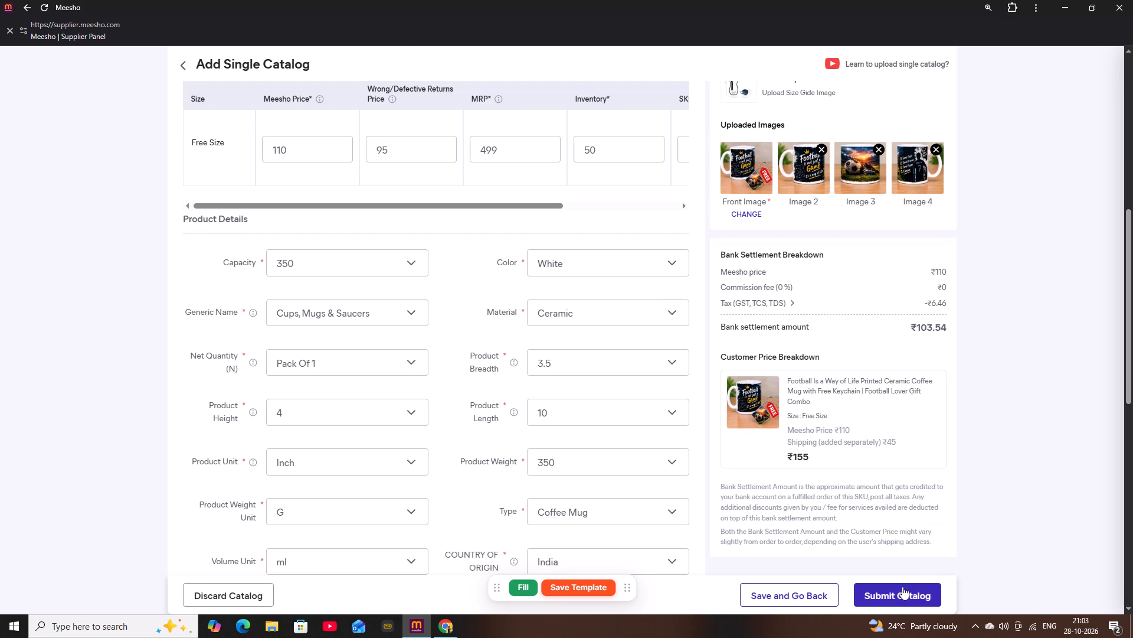
Submit the football mug catalog, declaring that all products are not branded or illegal to sell, and dismiss the visibility suggestions.
click(902, 587)
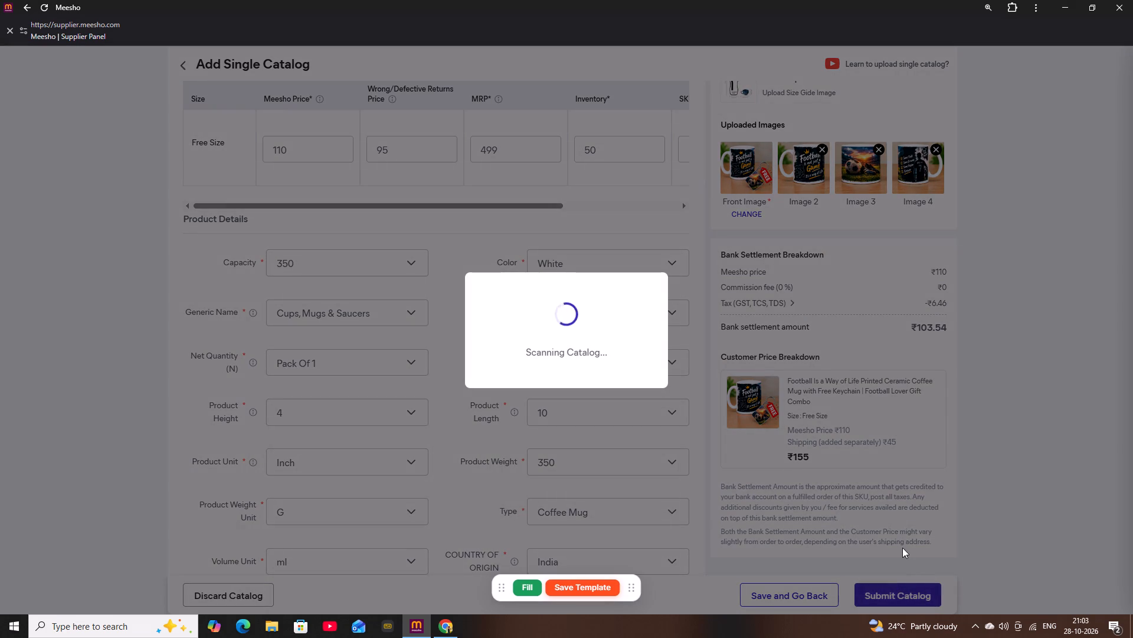
click(354, 507)
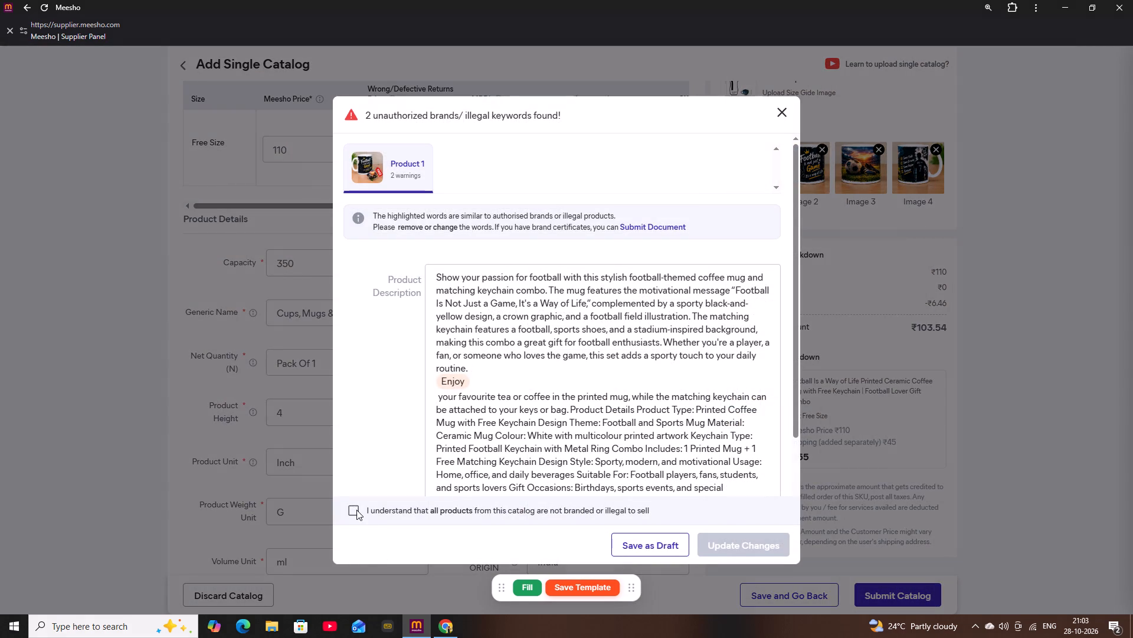
click(356, 510)
click(756, 554)
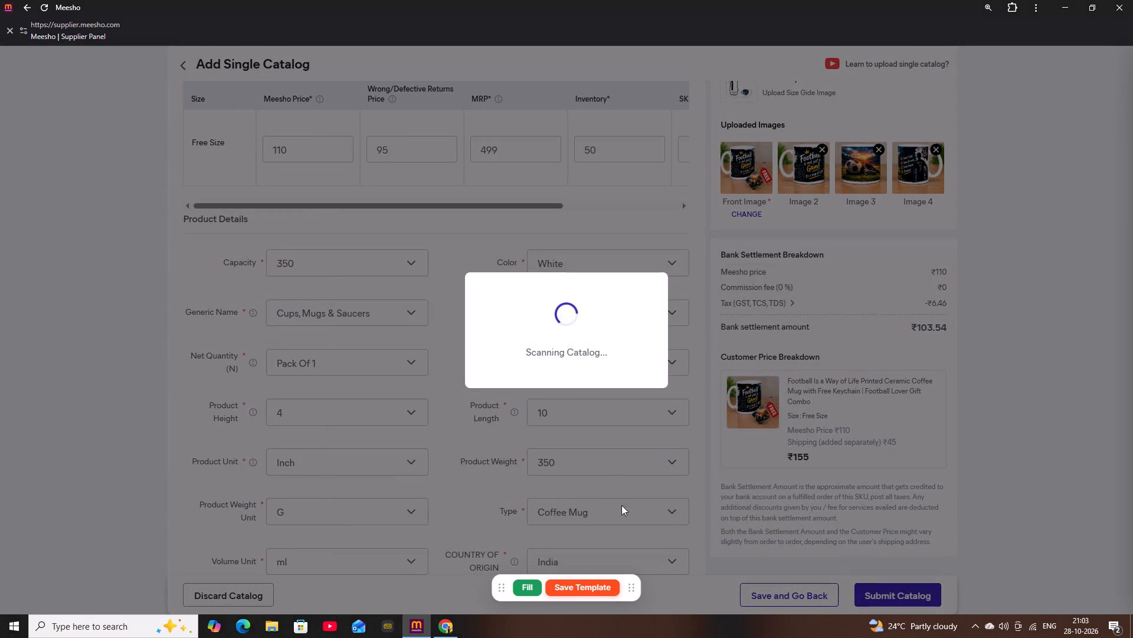
click(679, 363)
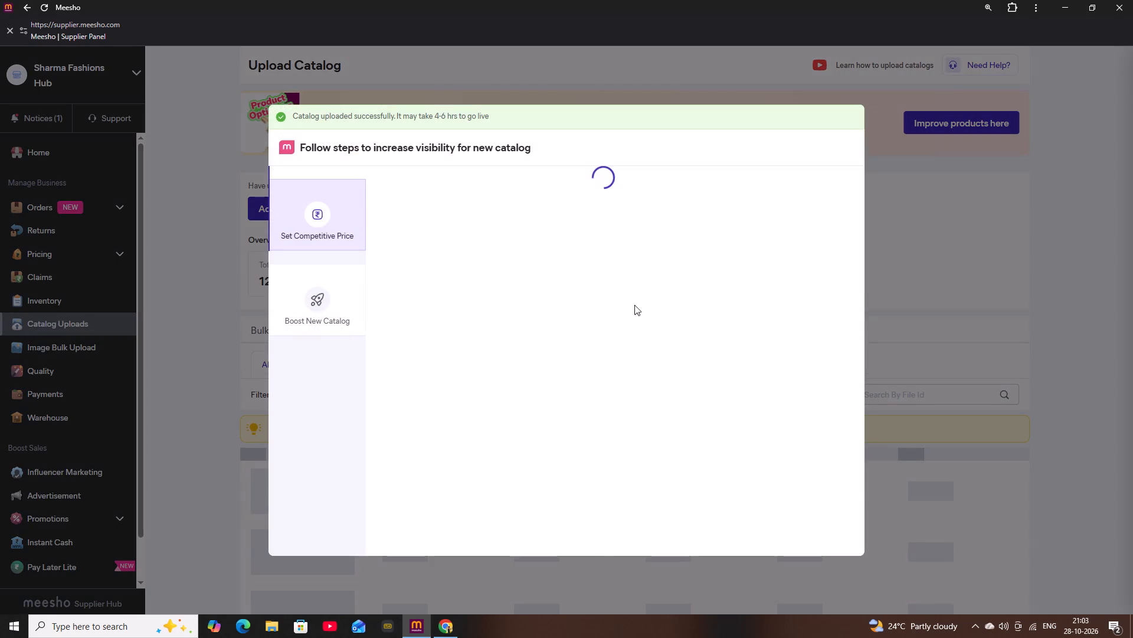
click(844, 145)
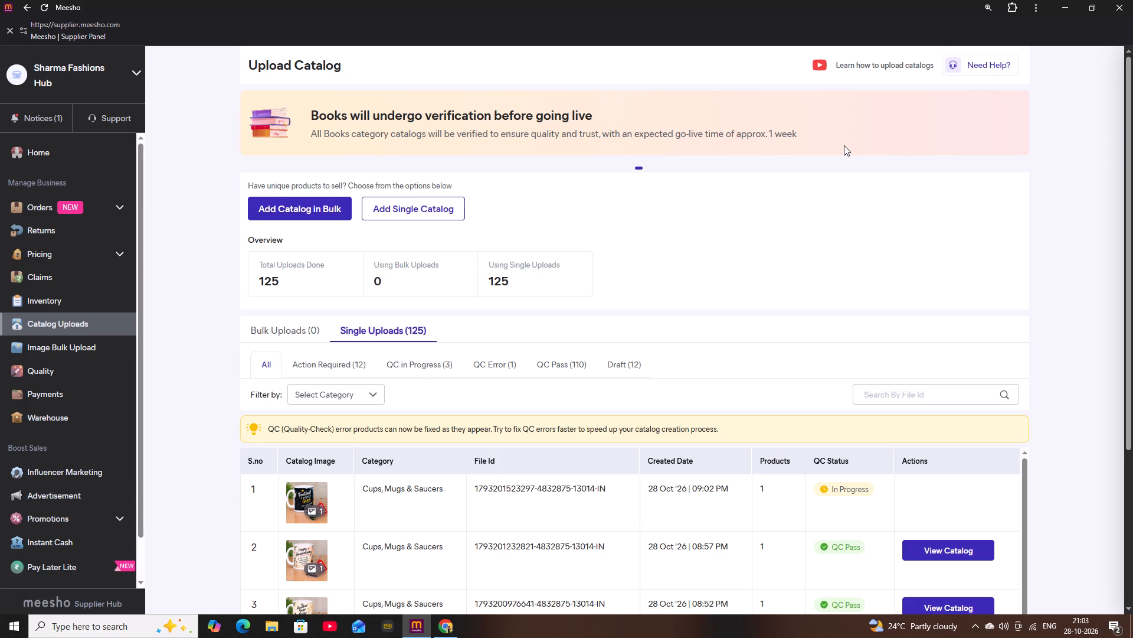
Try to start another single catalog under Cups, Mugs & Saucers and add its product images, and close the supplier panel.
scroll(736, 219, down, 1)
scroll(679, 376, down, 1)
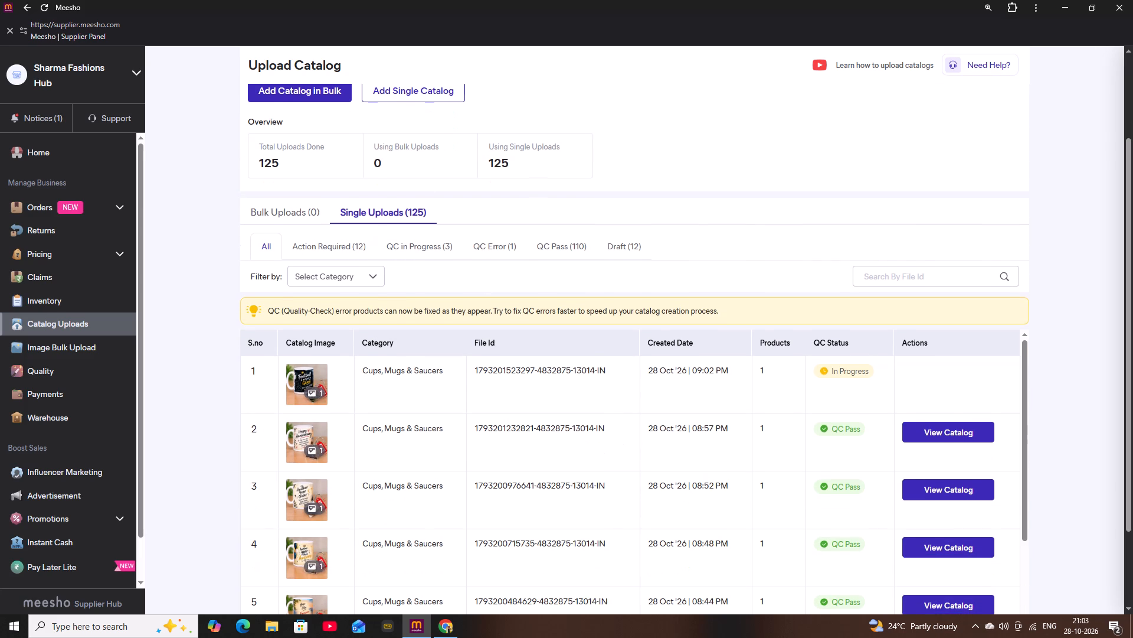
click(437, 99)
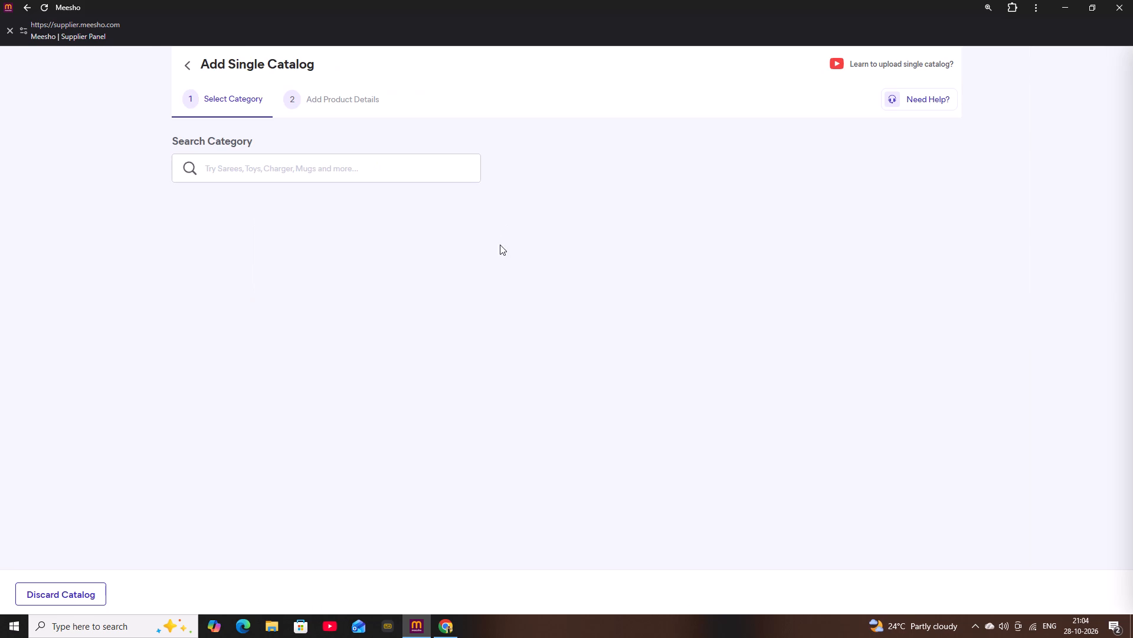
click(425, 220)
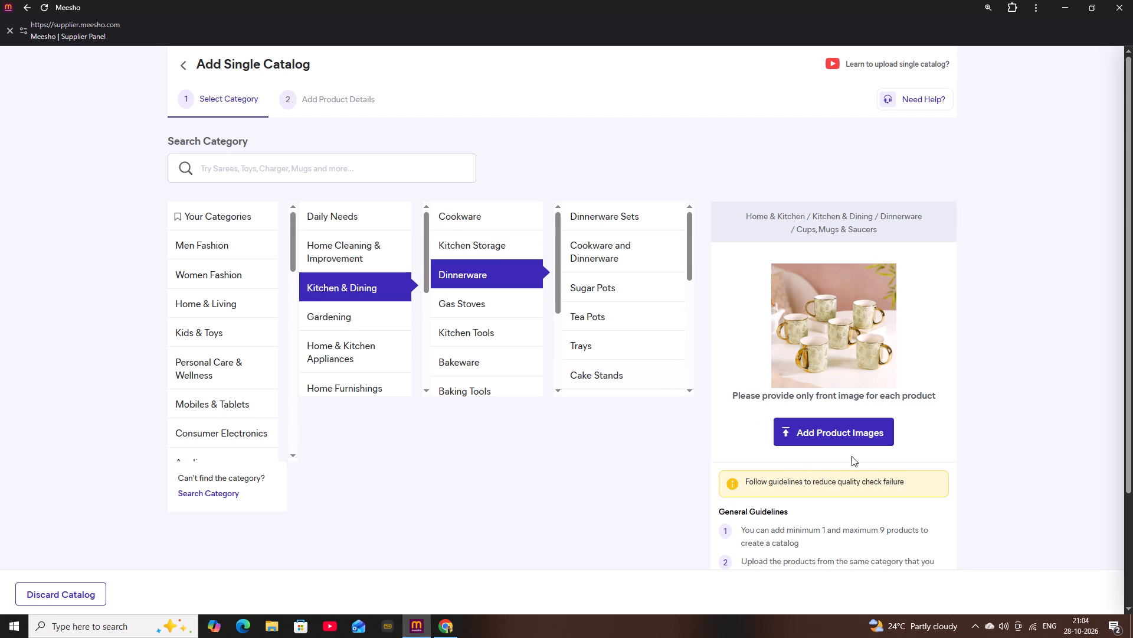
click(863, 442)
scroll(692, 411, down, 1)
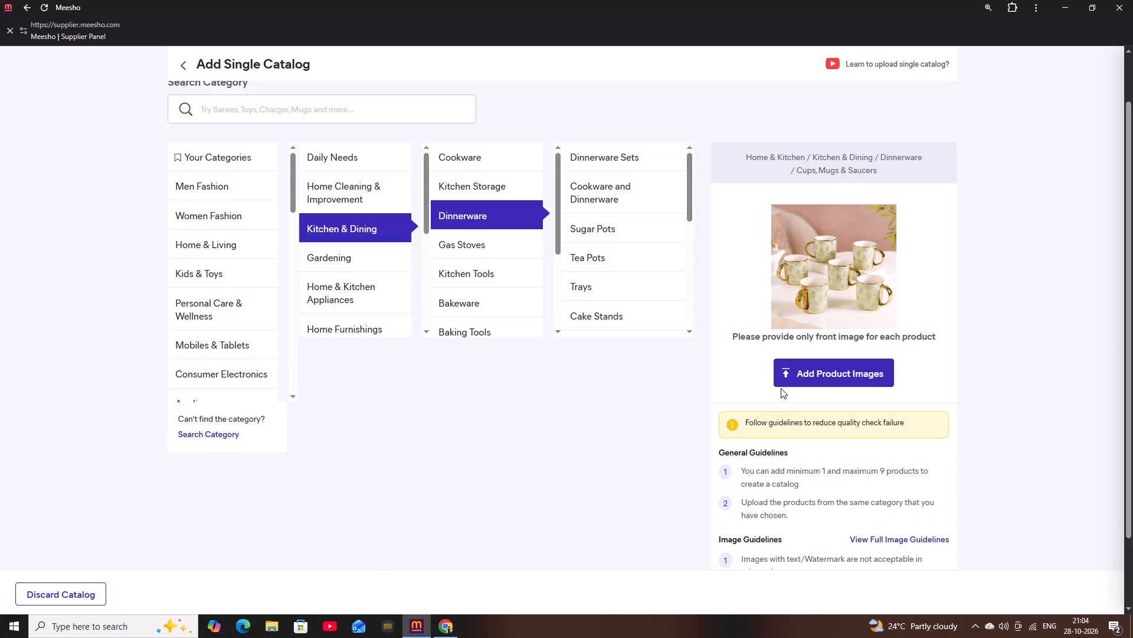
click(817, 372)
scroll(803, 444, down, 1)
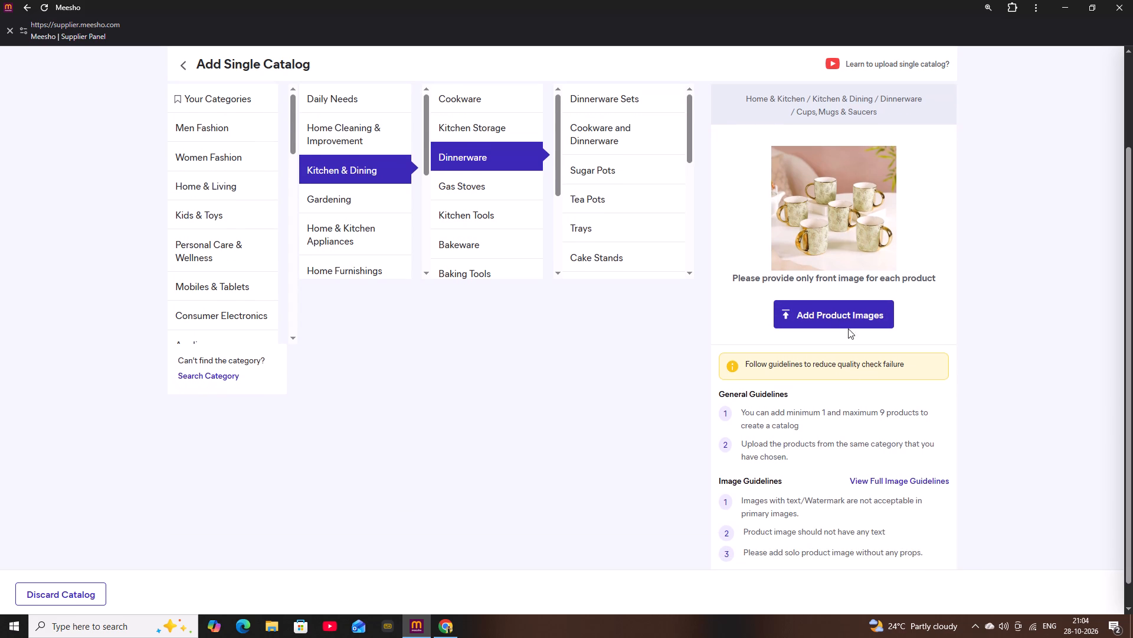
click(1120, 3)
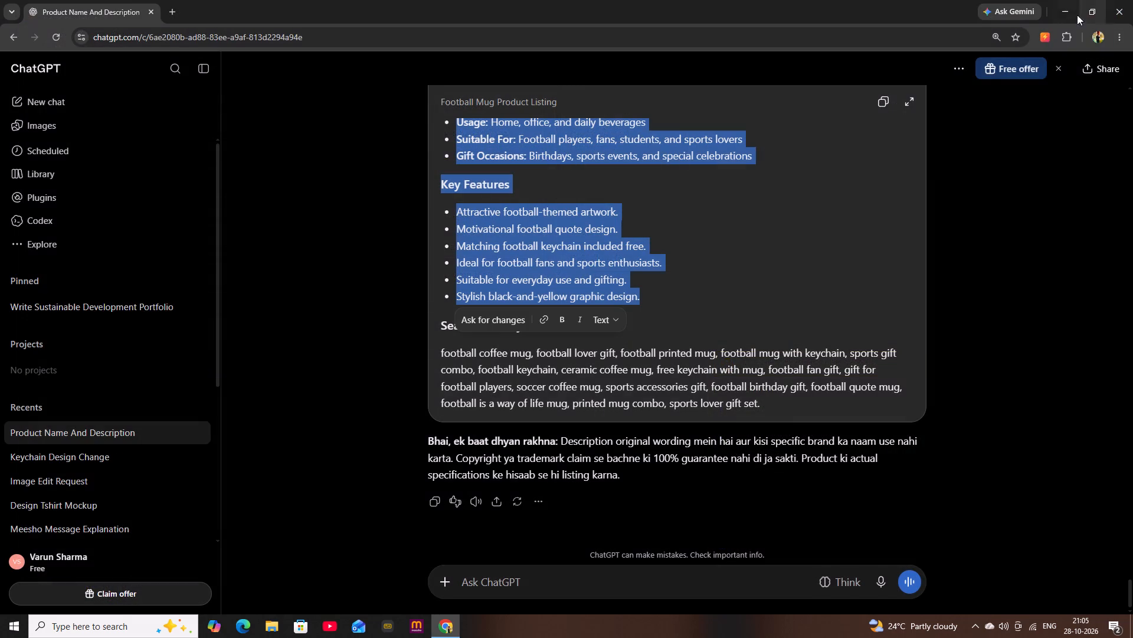
scroll(959, 321, down, 2)
click(448, 575)
click(536, 326)
scroll(523, 276, down, 3)
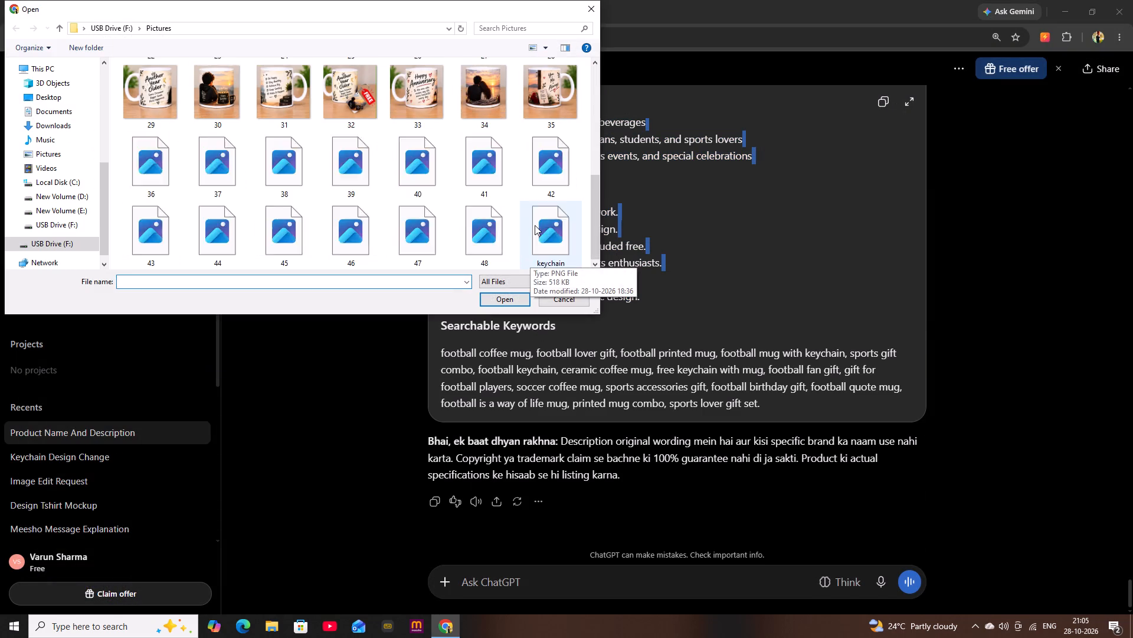
click(237, 234)
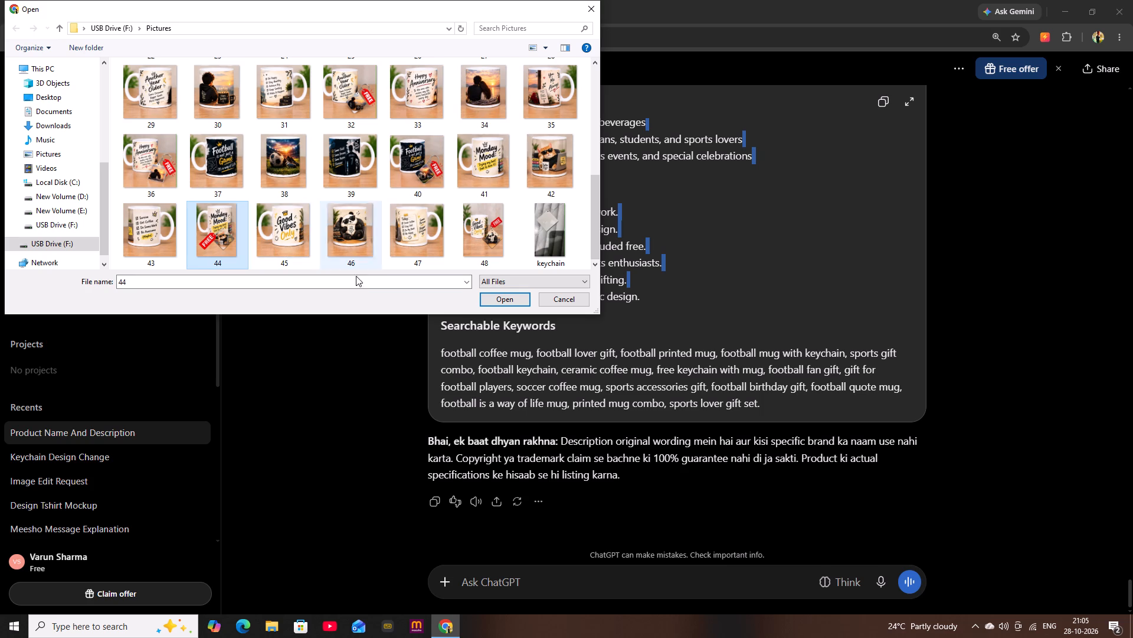
click(500, 298)
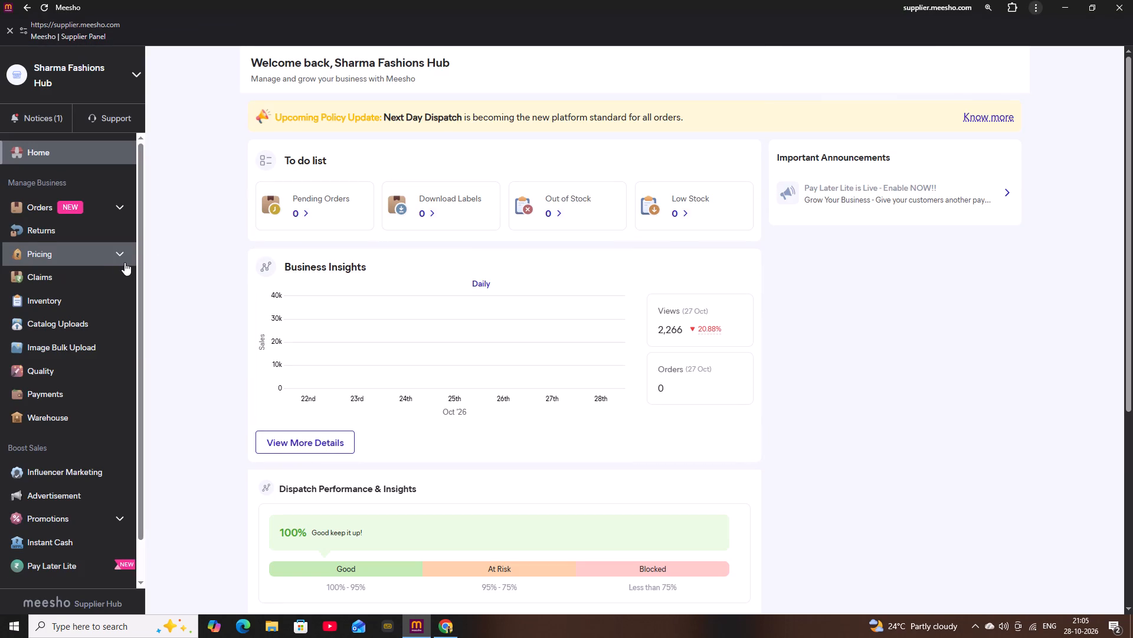
click(78, 326)
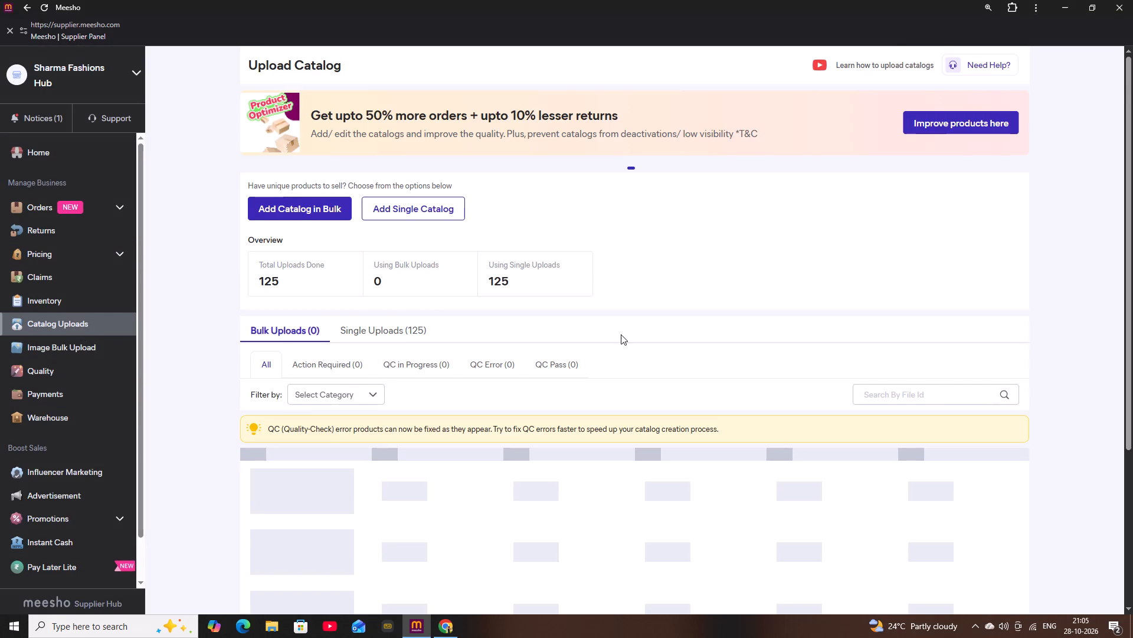
scroll(763, 338, down, 1)
click(362, 272)
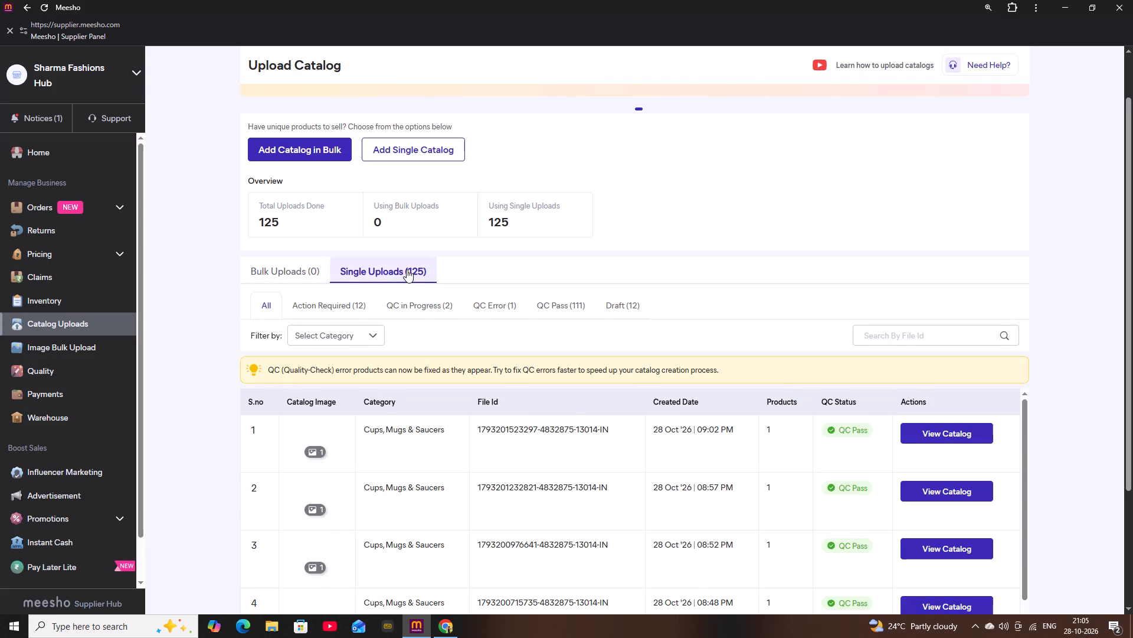
scroll(425, 295, down, 1)
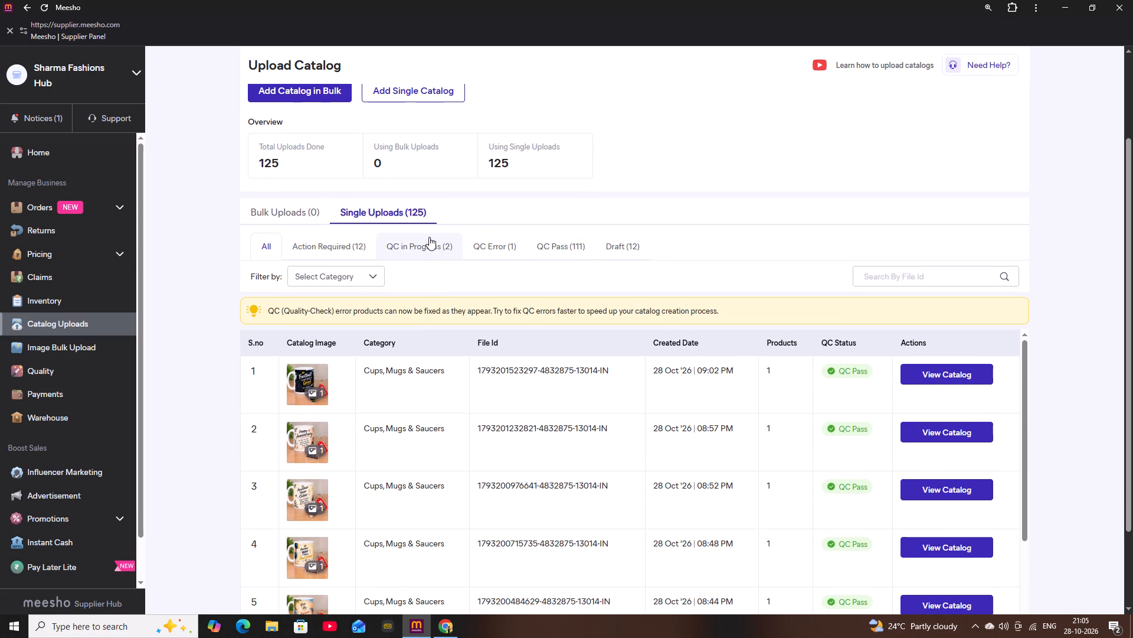
click(440, 98)
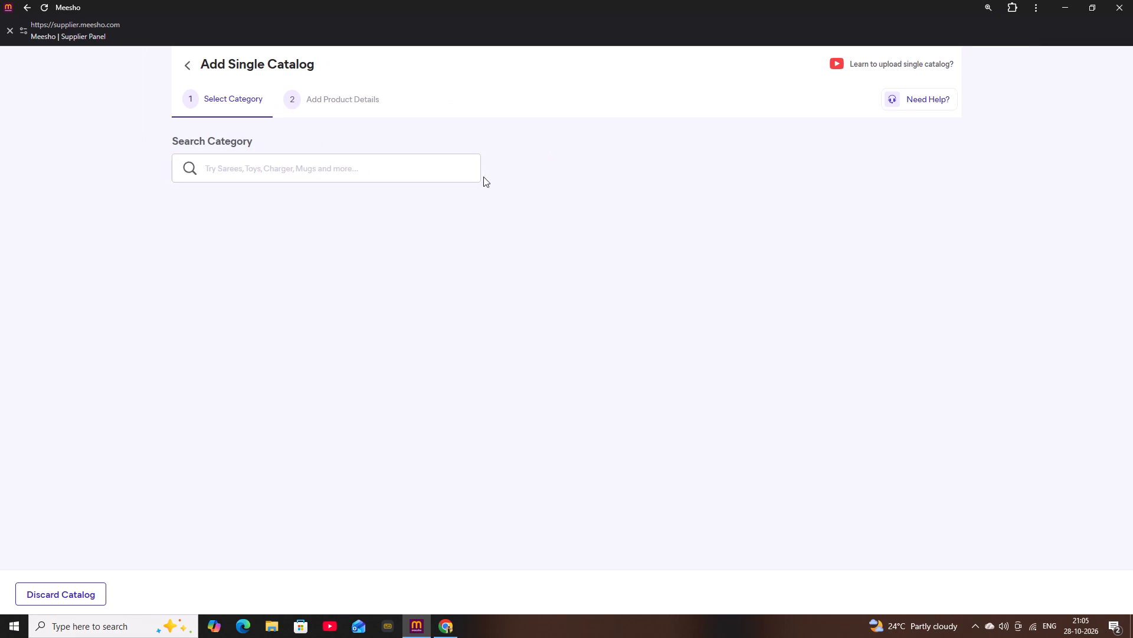
click(388, 229)
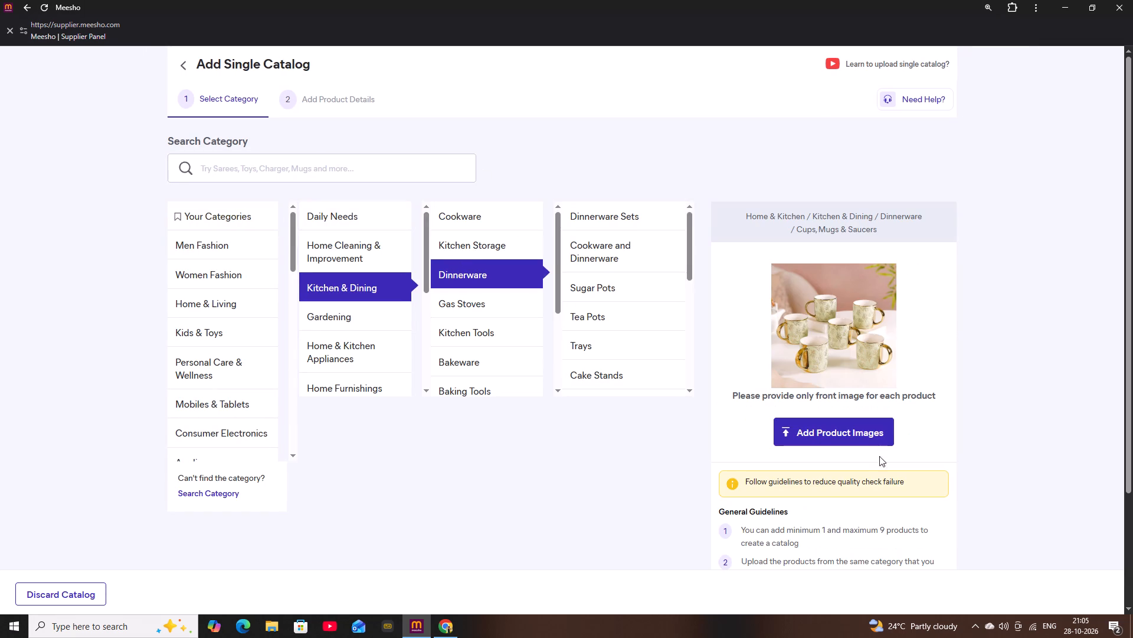
Add picture 44, the Monday Mood mug with free keychain, as the catalog's front image and continue to the product details.
click(864, 430)
scroll(517, 205, down, 2)
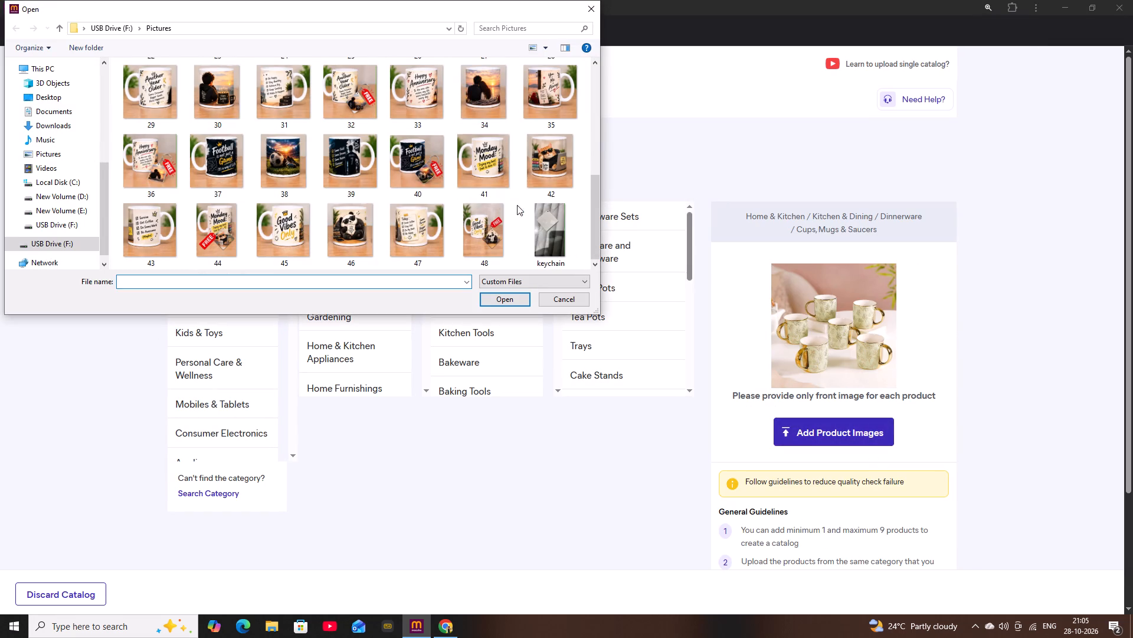
click(224, 239)
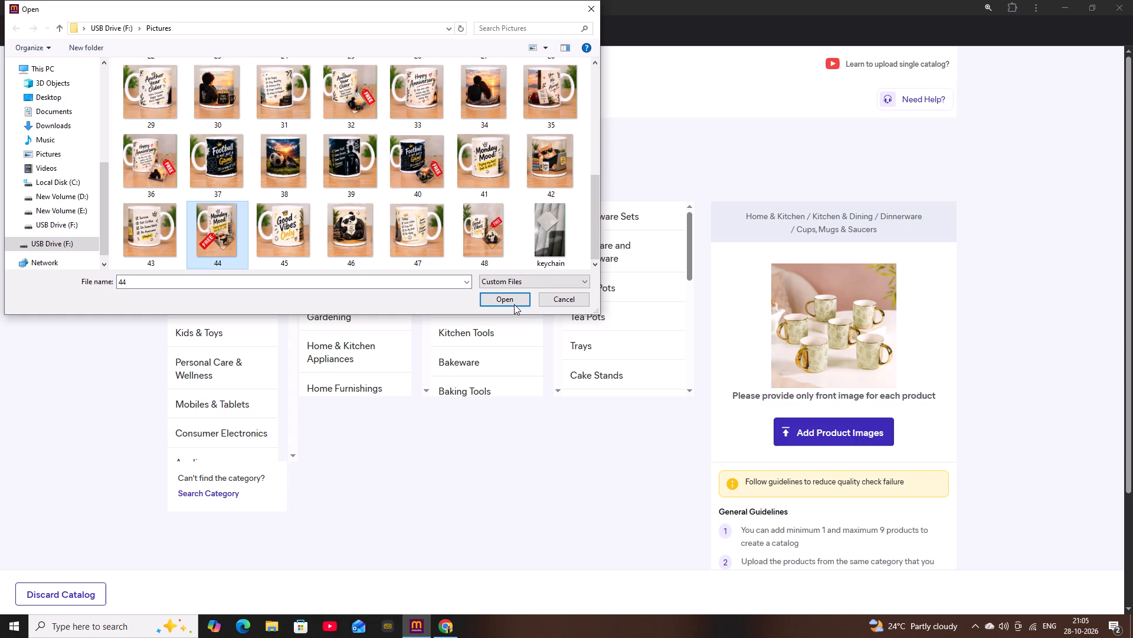
click(514, 301)
click(765, 499)
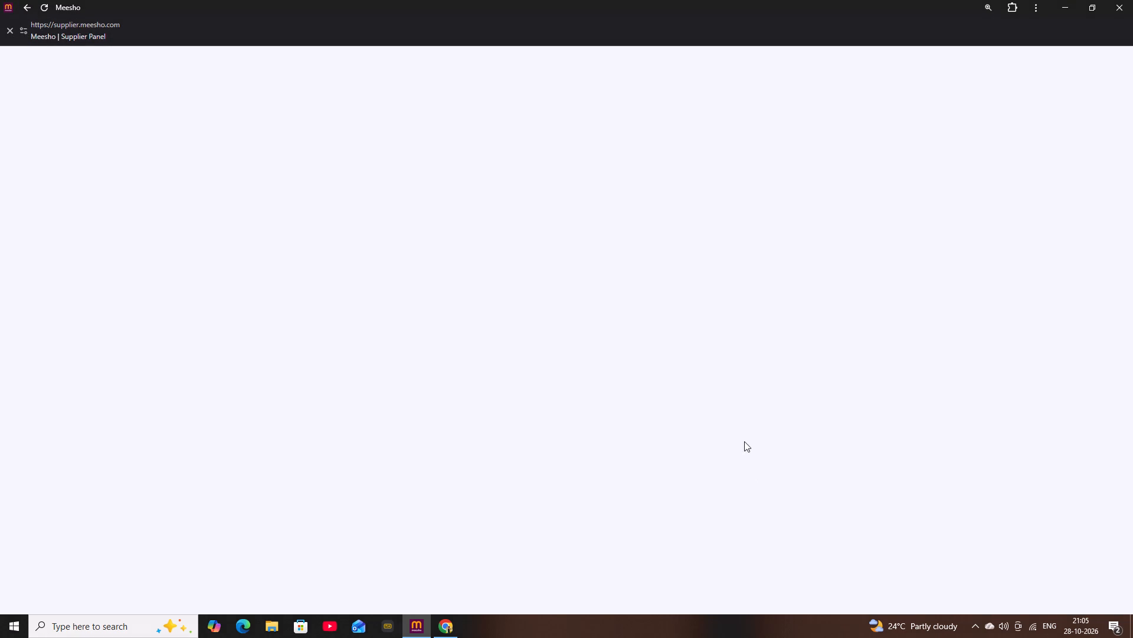
Set GST to 5, HSN code to 69120090, net weight to 350 g and size to Free Size.
click(304, 335)
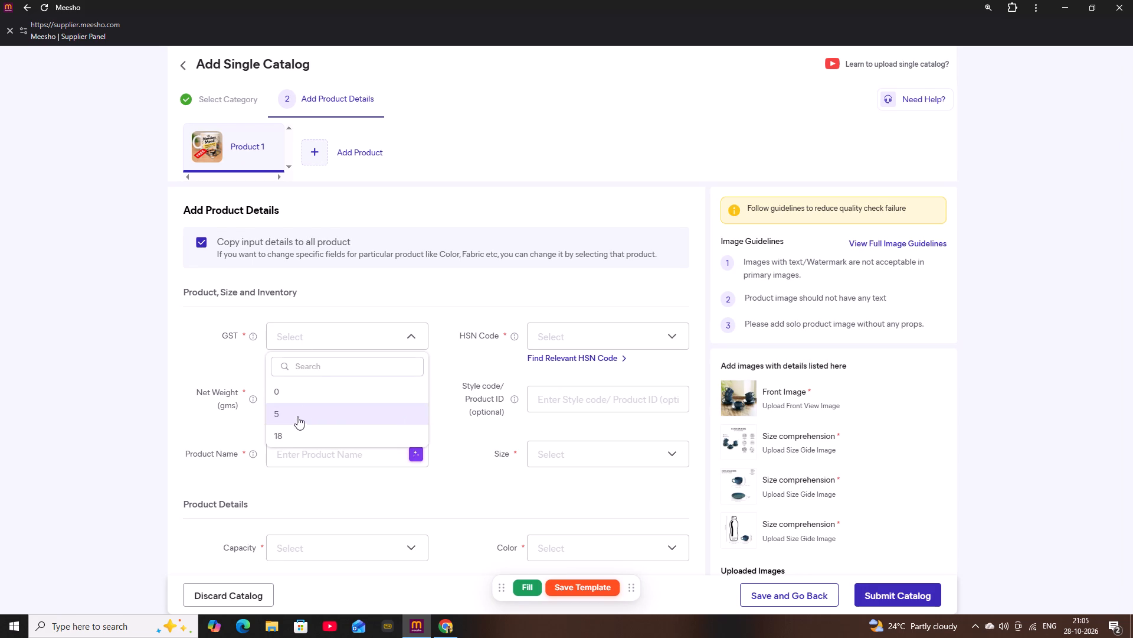
click(297, 418)
click(596, 338)
click(578, 389)
scroll(453, 393, down, 1)
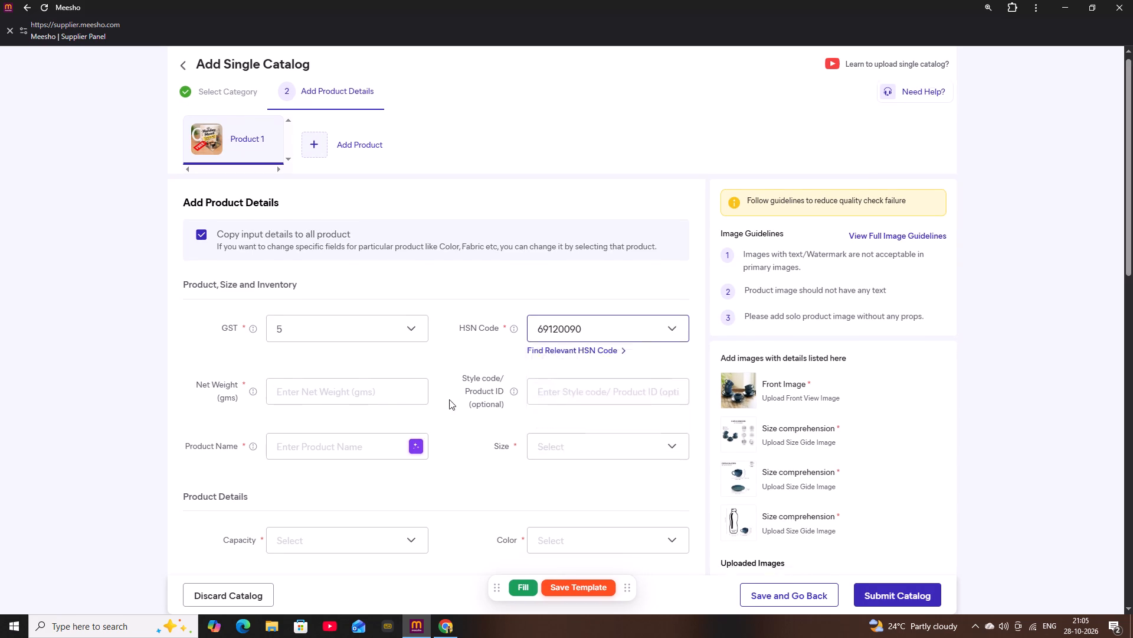
click(365, 335)
text(350)
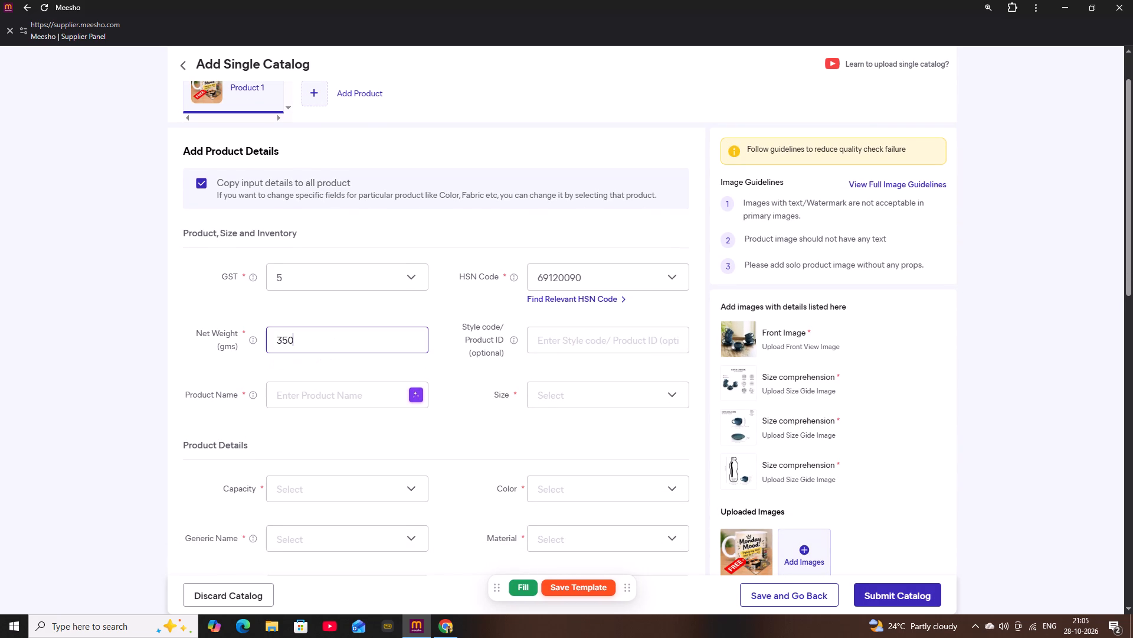
scroll(385, 350, down, 1)
click(615, 389)
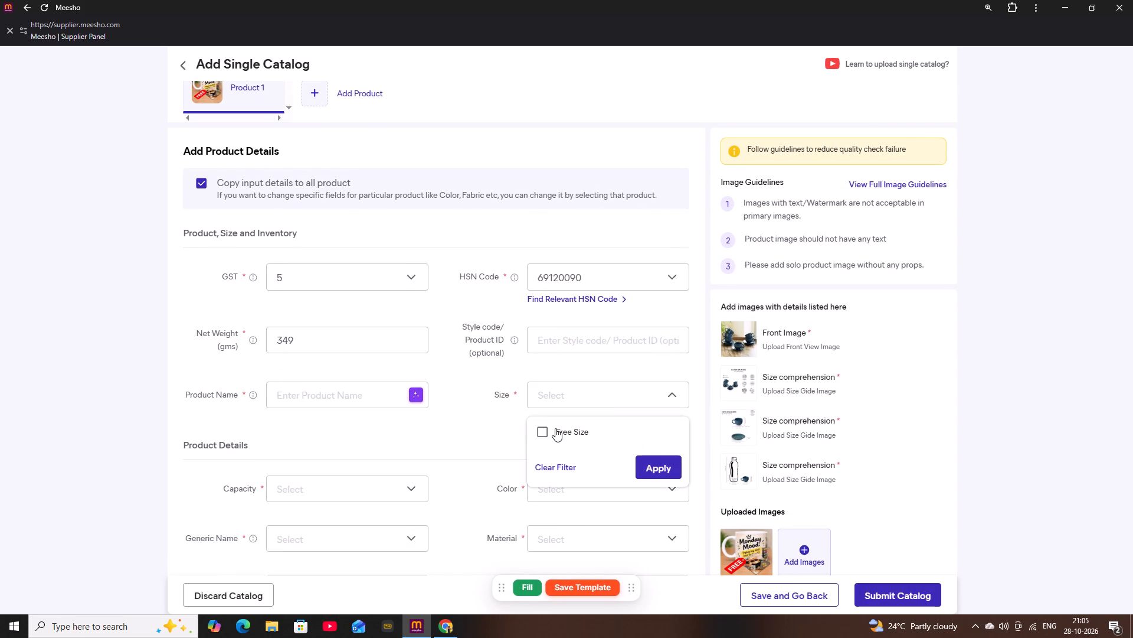
click(545, 432)
click(645, 460)
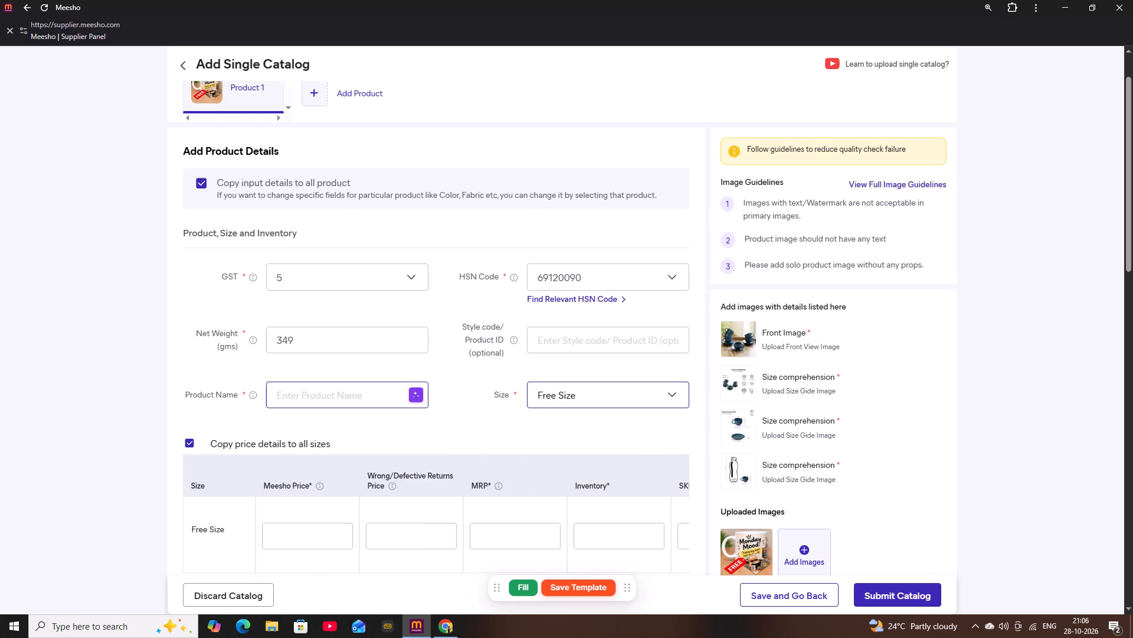
Add pictures 41, 42 and 43 of the Monday Mood mug as the additional product images.
click(293, 393)
scroll(803, 432, down, 1)
drag(975, 392, 993, 397)
click(790, 508)
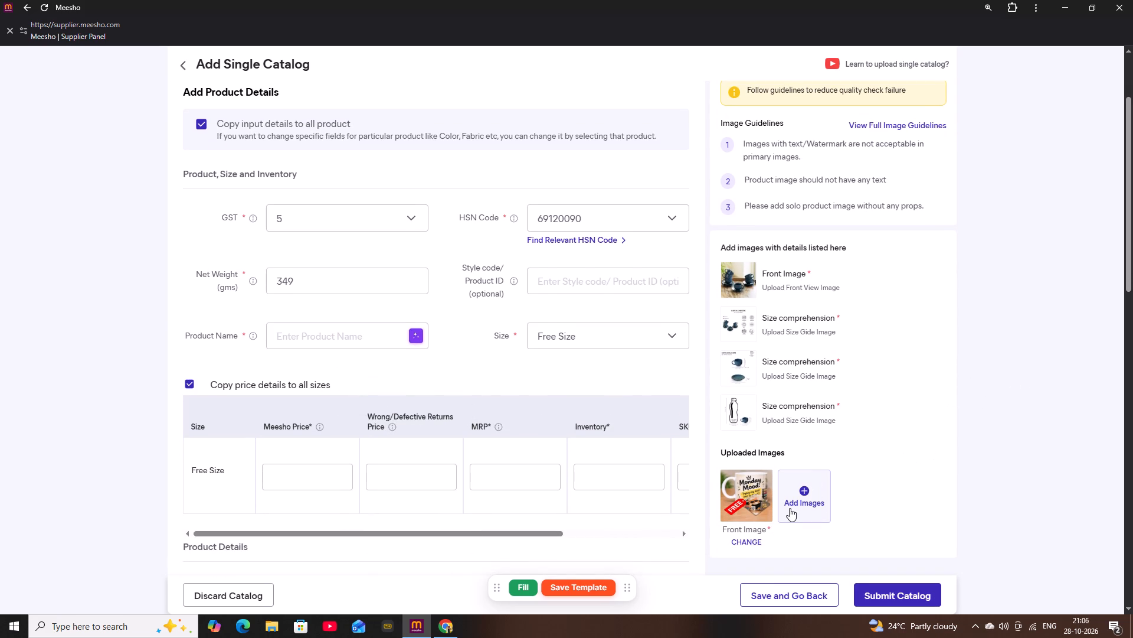
scroll(519, 155, down, 3)
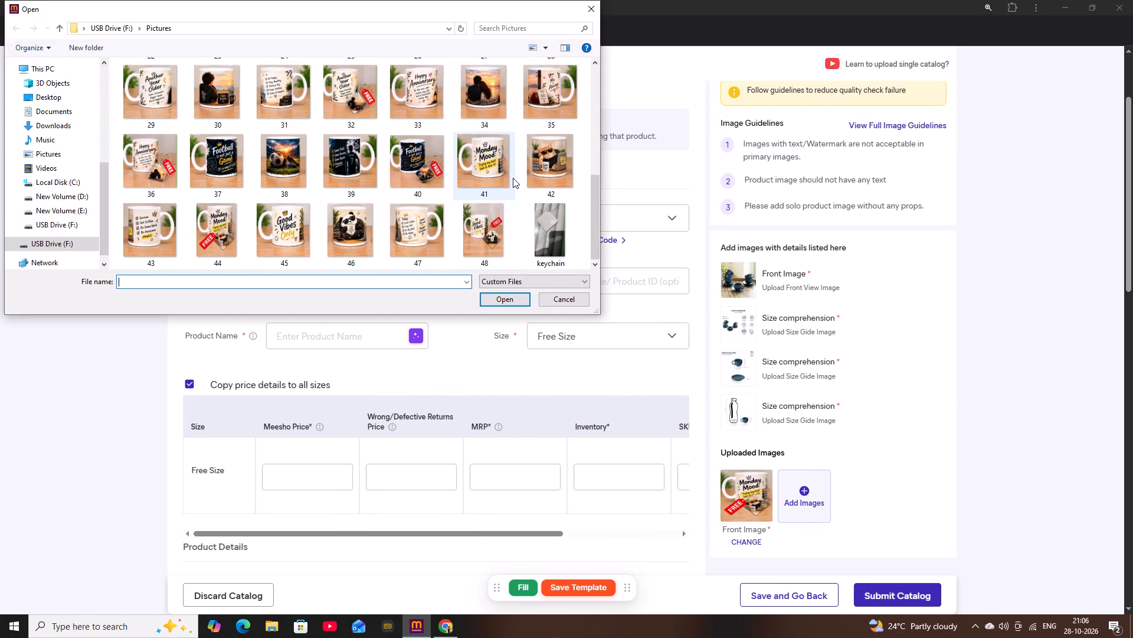
click(567, 170)
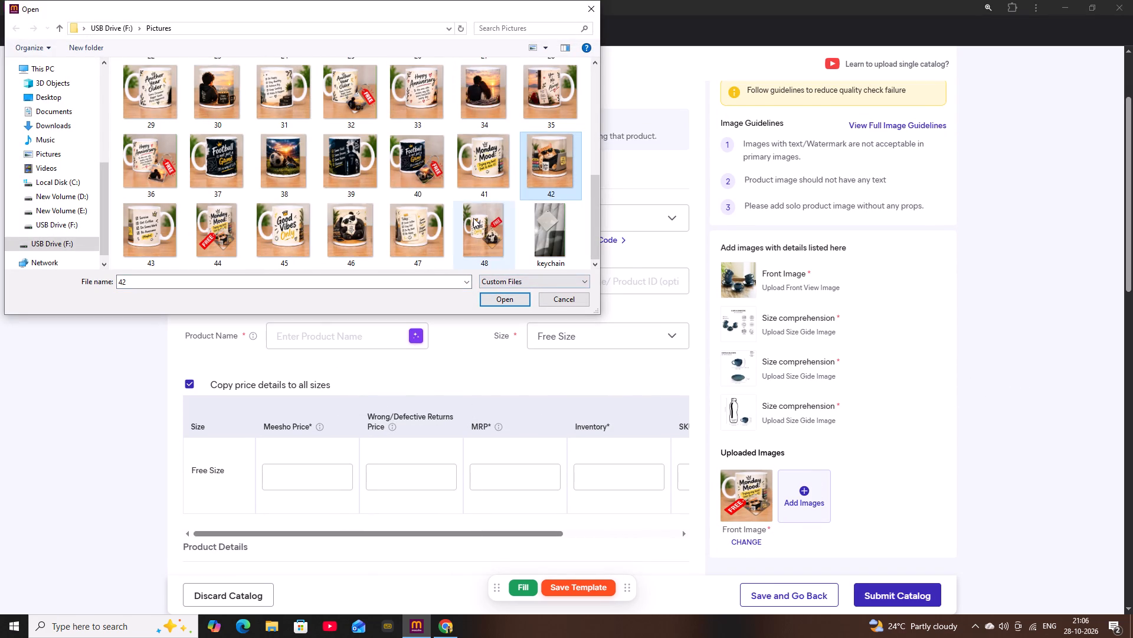
drag(452, 166, 477, 168)
drag(477, 168, 543, 170)
click(513, 301)
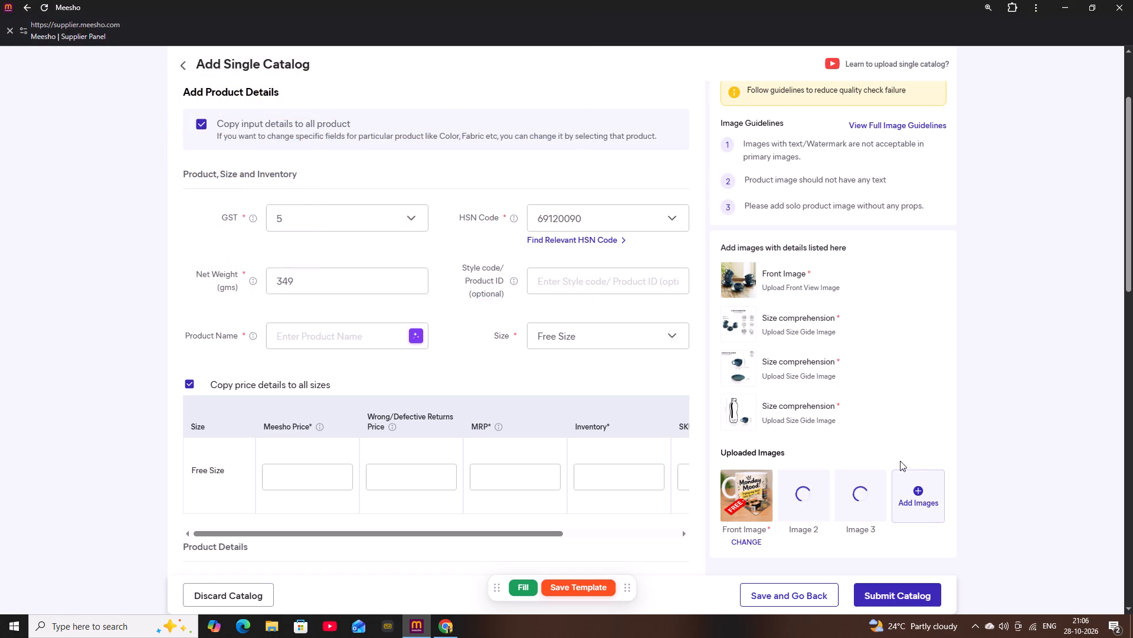
click(924, 510)
scroll(130, 214, down, 3)
scroll(231, 211, down, 1)
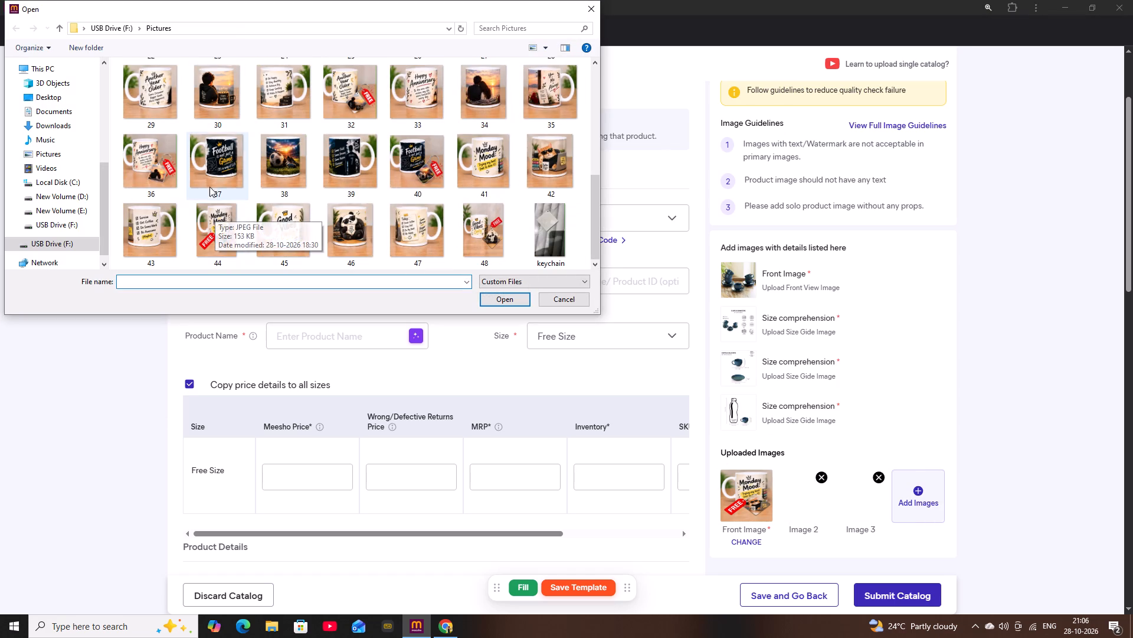
click(152, 237)
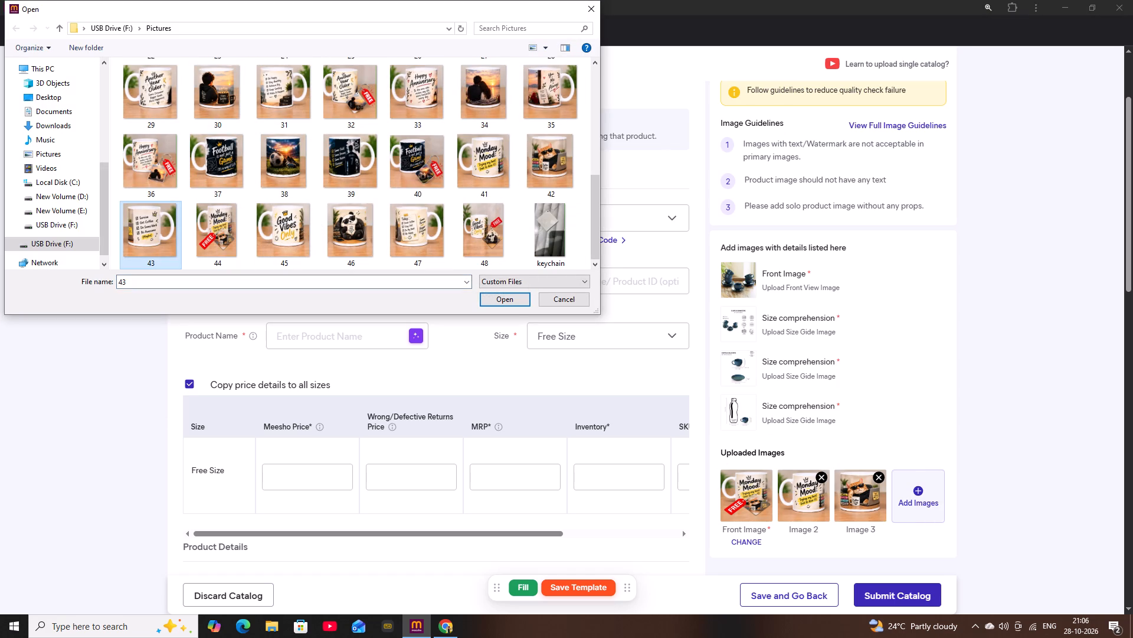
click(512, 304)
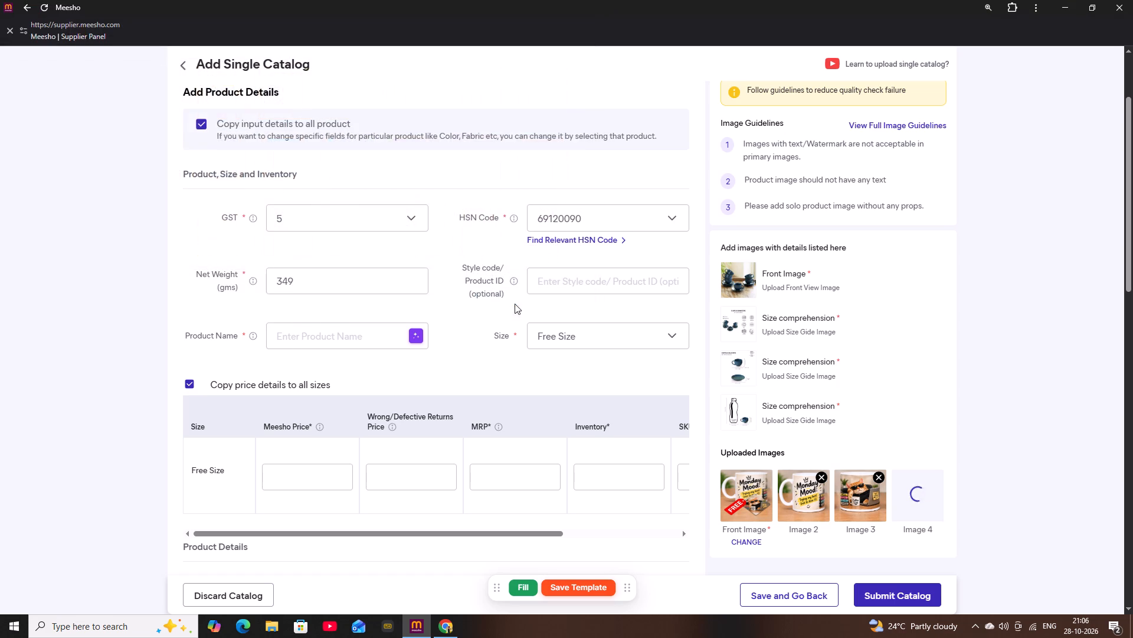
For Free Size, set the Meesho price to 110, wrong/defective returns price to 95, MRP to 499 and inventory to 50.
scroll(708, 330, down, 2)
click(281, 359)
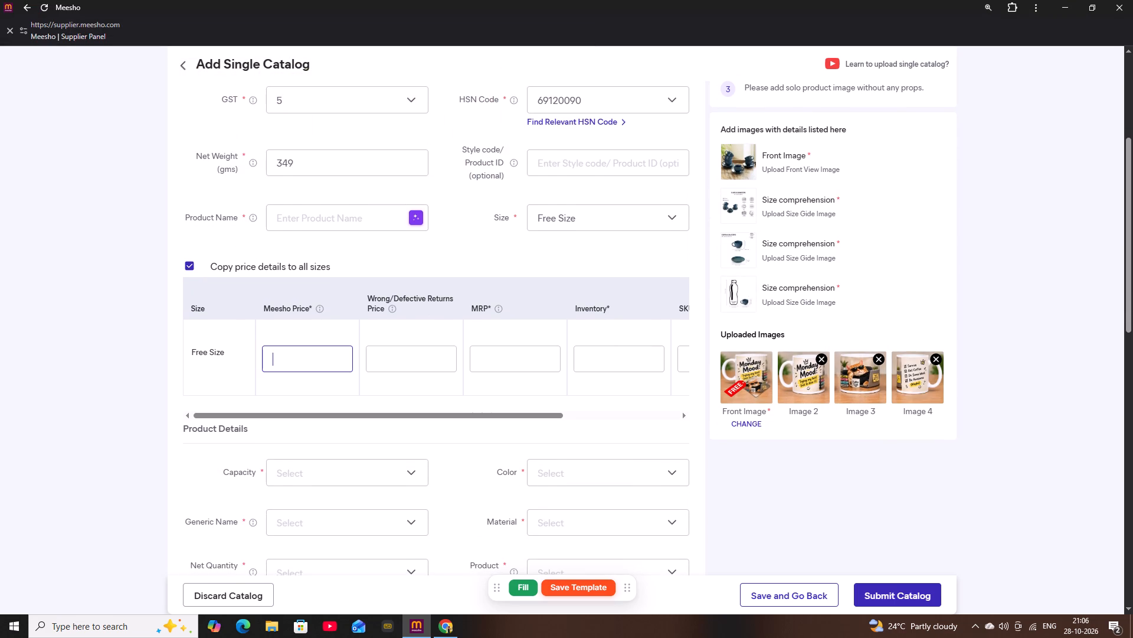
text(110)
click(391, 359)
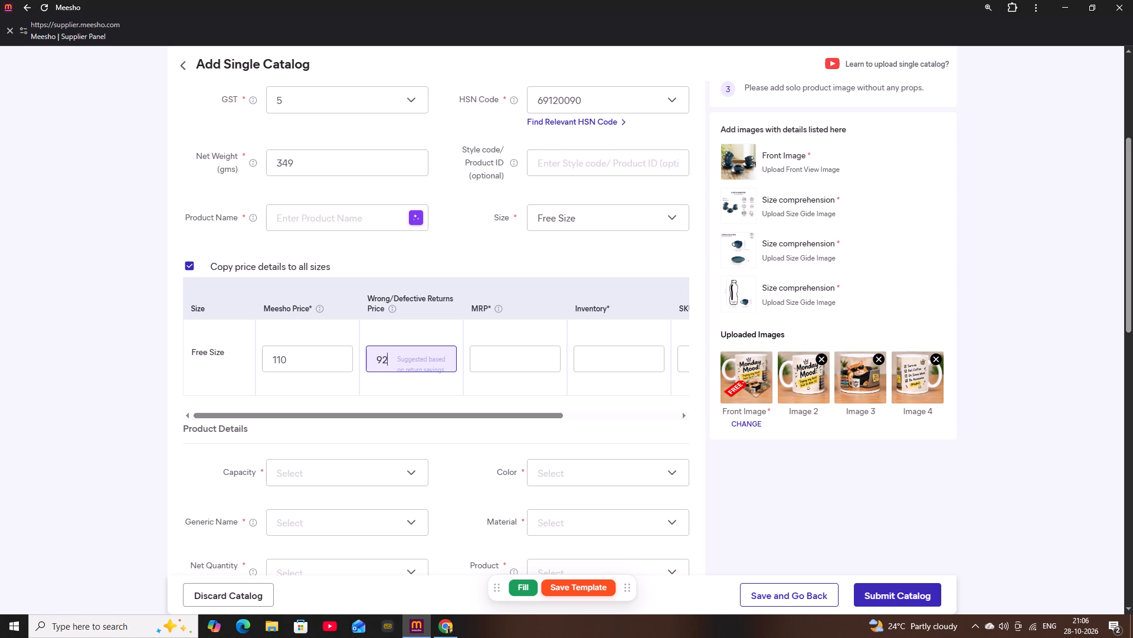
key(BackSpace)
key(5)
click(506, 353)
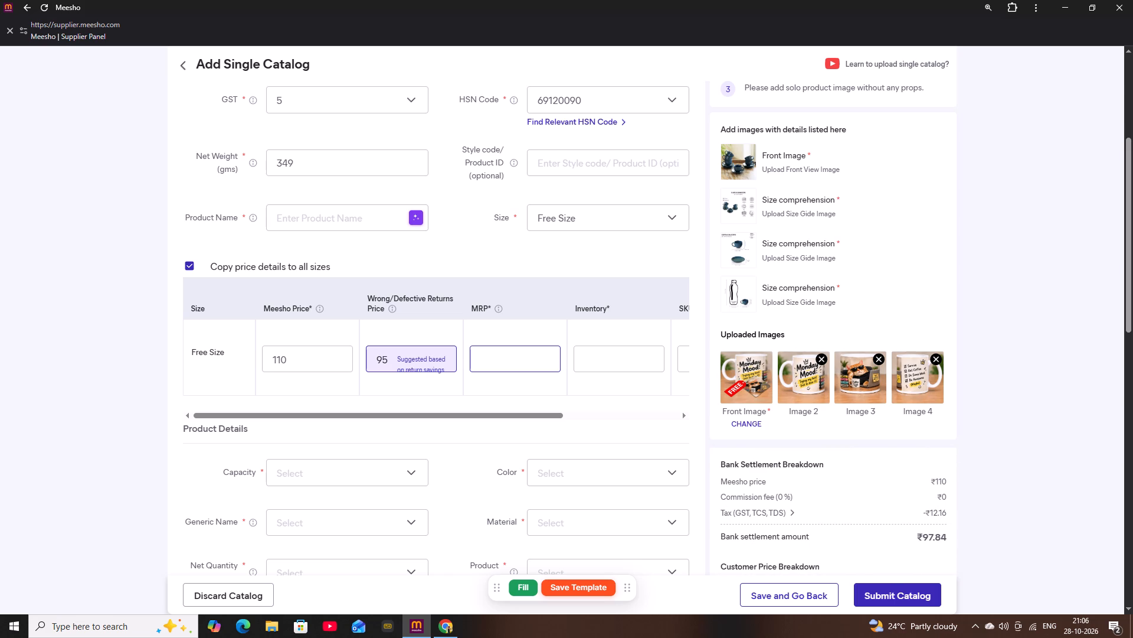
text(499)
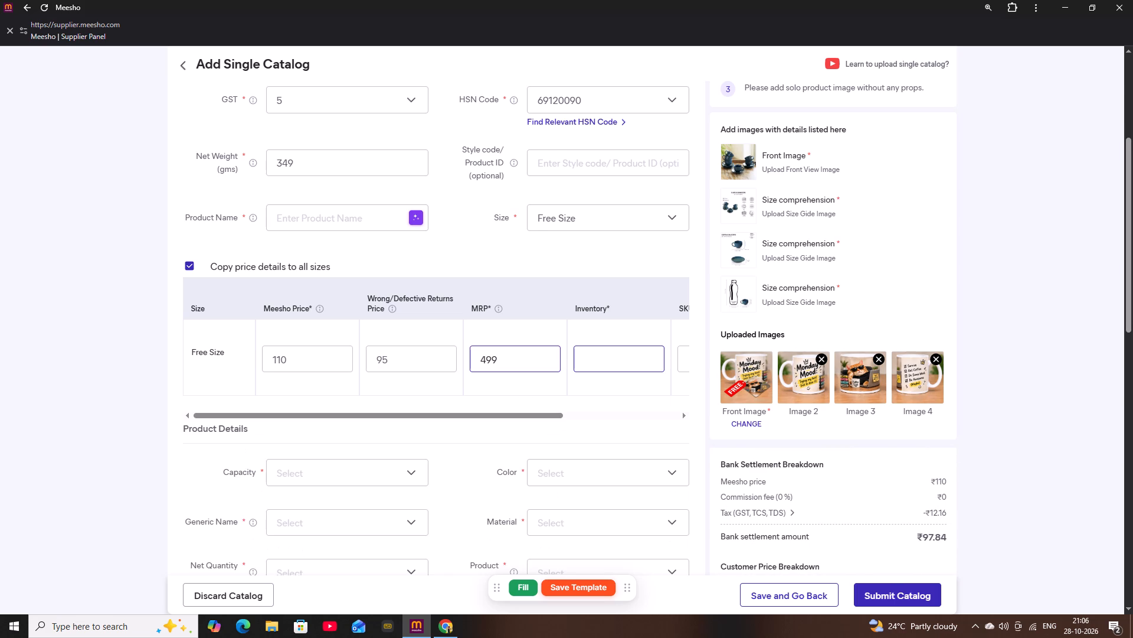
click(628, 360)
text(50)
Set the mug's capacity to 350 and its color to White in the product details.
scroll(542, 501, down, 2)
click(322, 361)
click(340, 388)
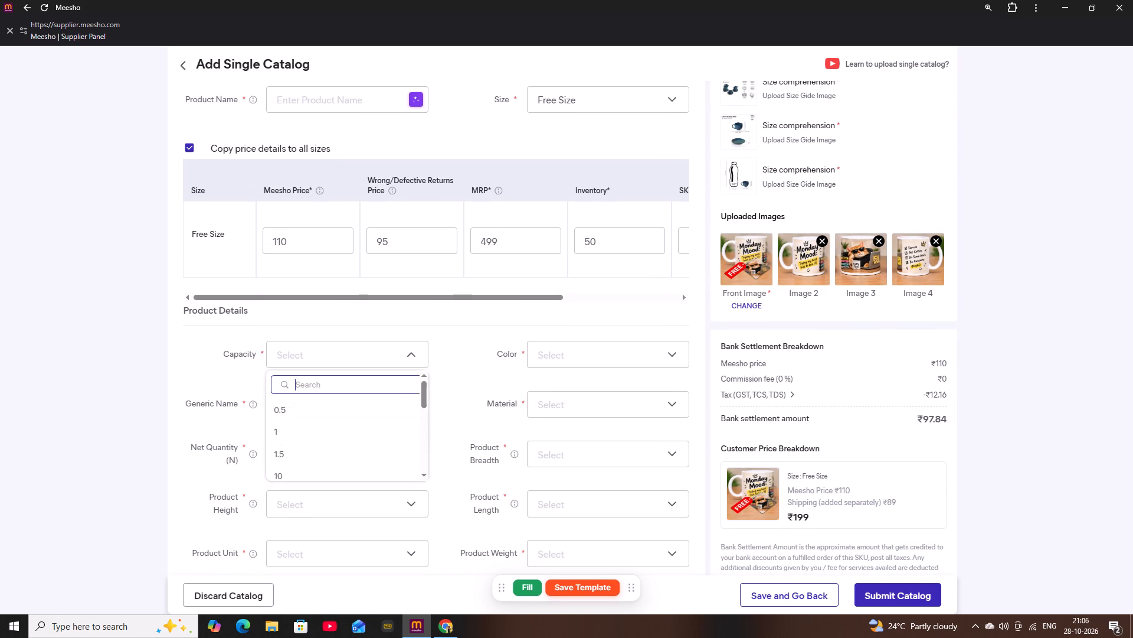
text(350)
click(329, 405)
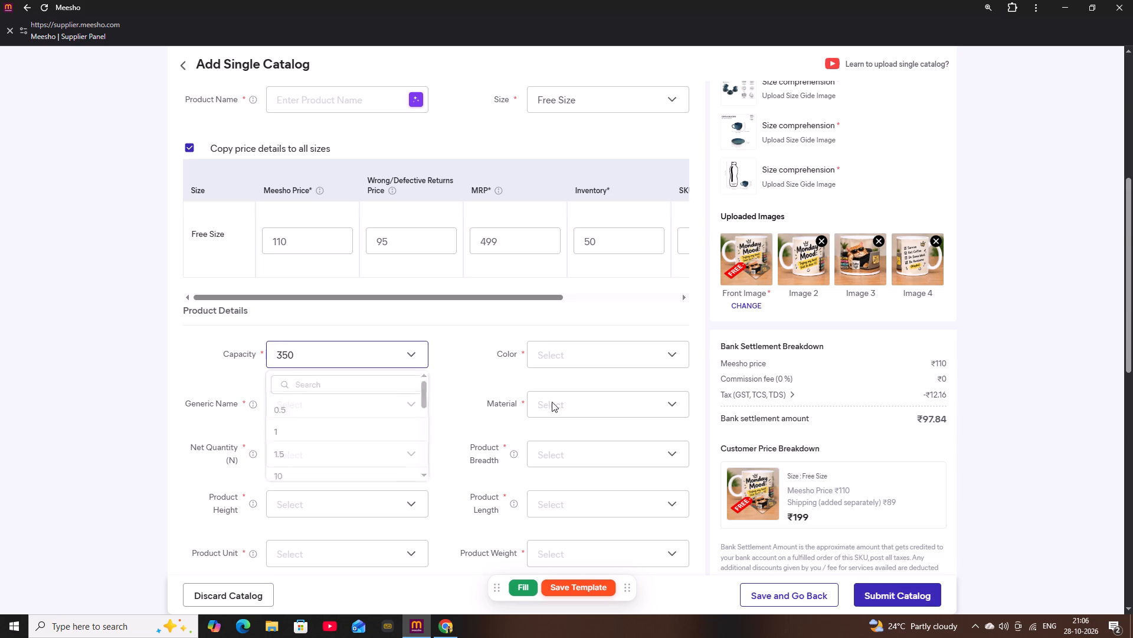
click(584, 360)
click(585, 385)
text(whi)
click(594, 409)
Set the generic name to Cups, Mugs & Saucers, material to Ceramic and net quantity to Pack Of 1.
scroll(381, 392, down, 1)
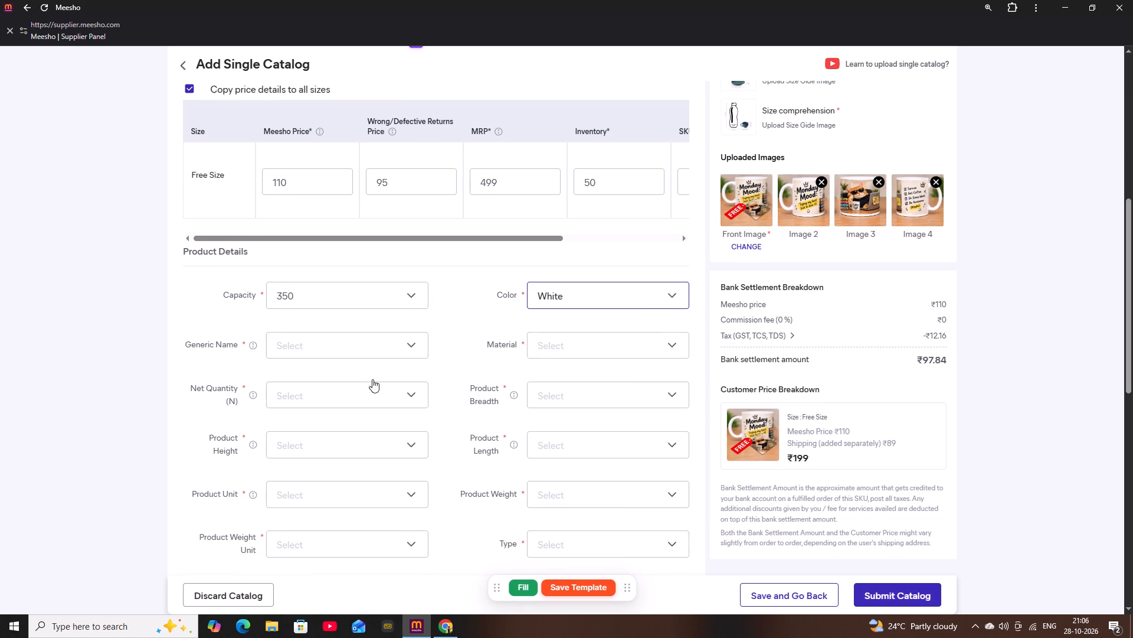
click(367, 362)
click(368, 349)
scroll(352, 412, down, 1)
click(352, 426)
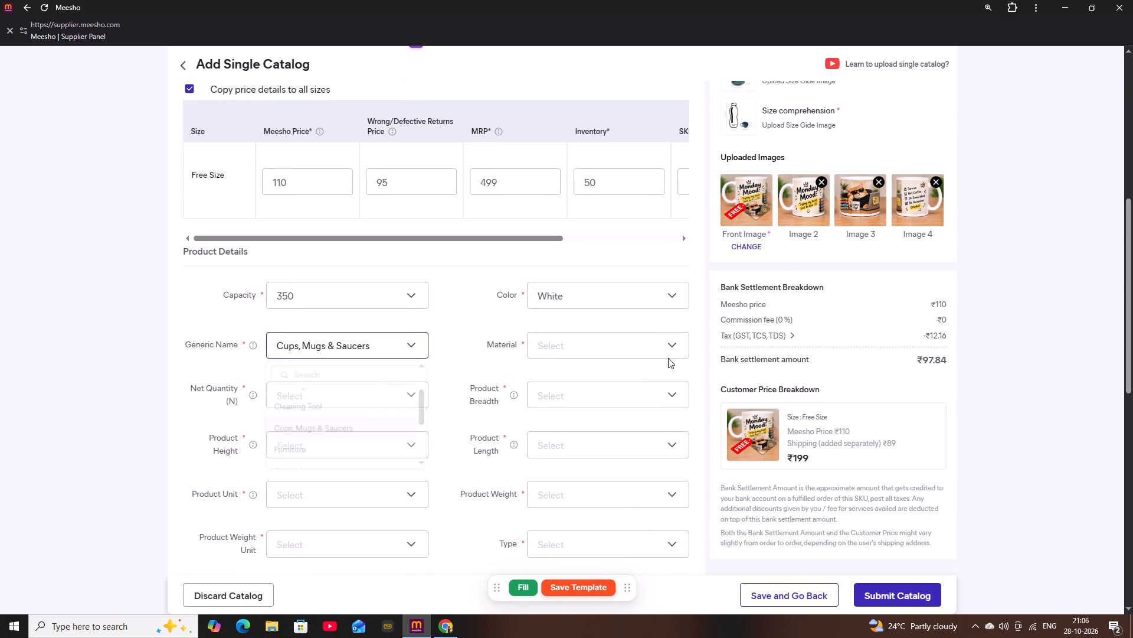
click(636, 342)
scroll(560, 431, down, 1)
click(568, 435)
scroll(364, 399, down, 1)
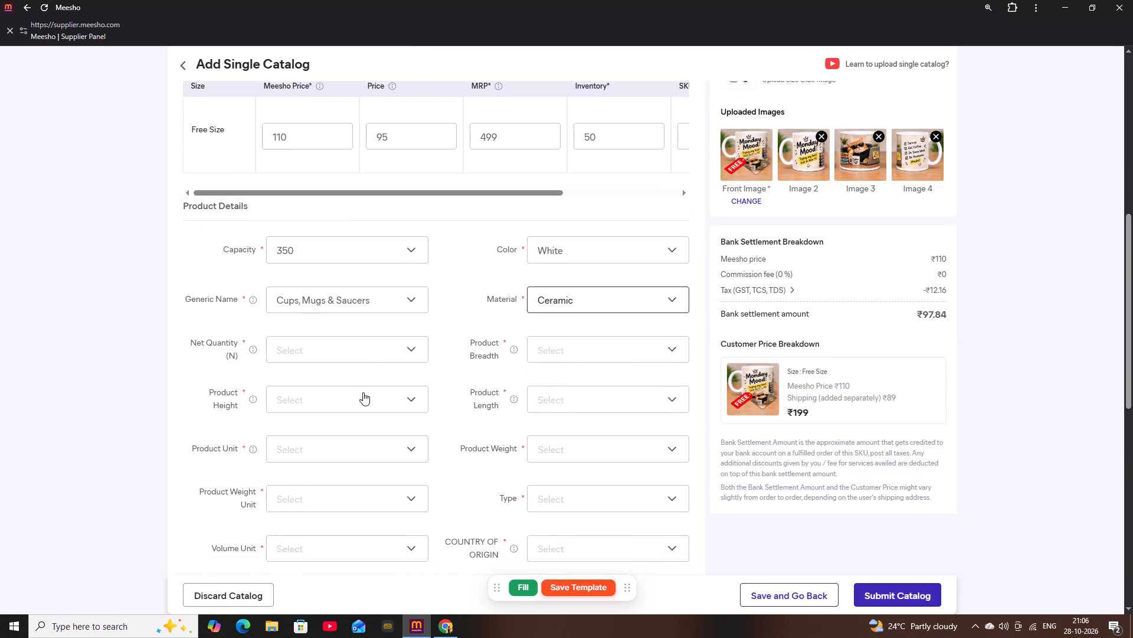
click(354, 344)
click(337, 407)
Set the product breadth to 3.5 and the product length to 10.
click(647, 326)
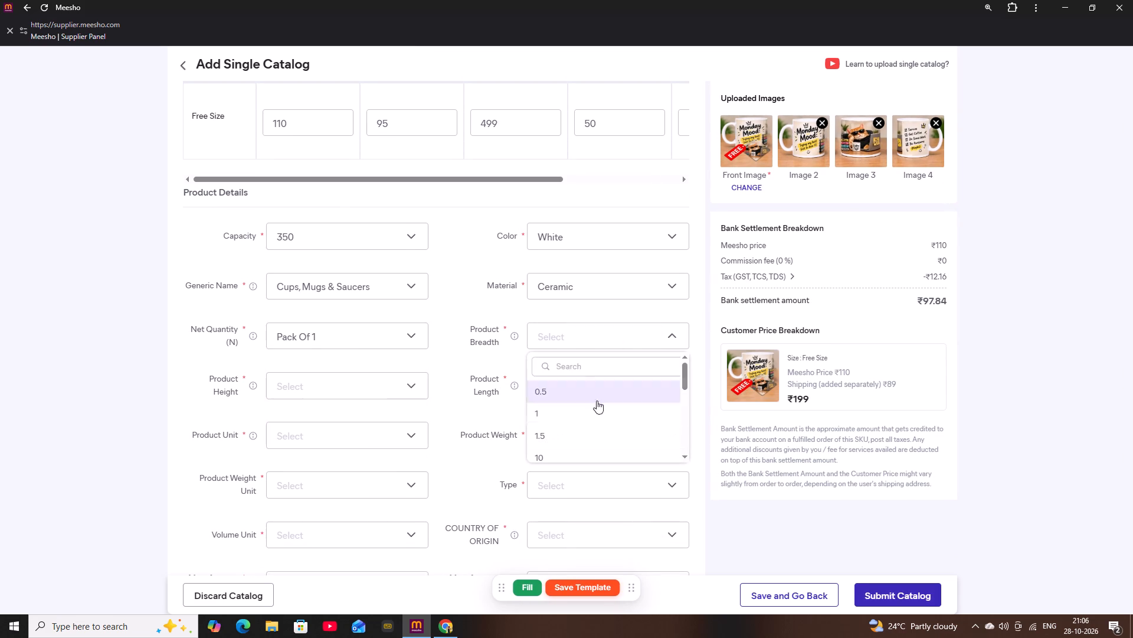
click(601, 369)
text(3.5)
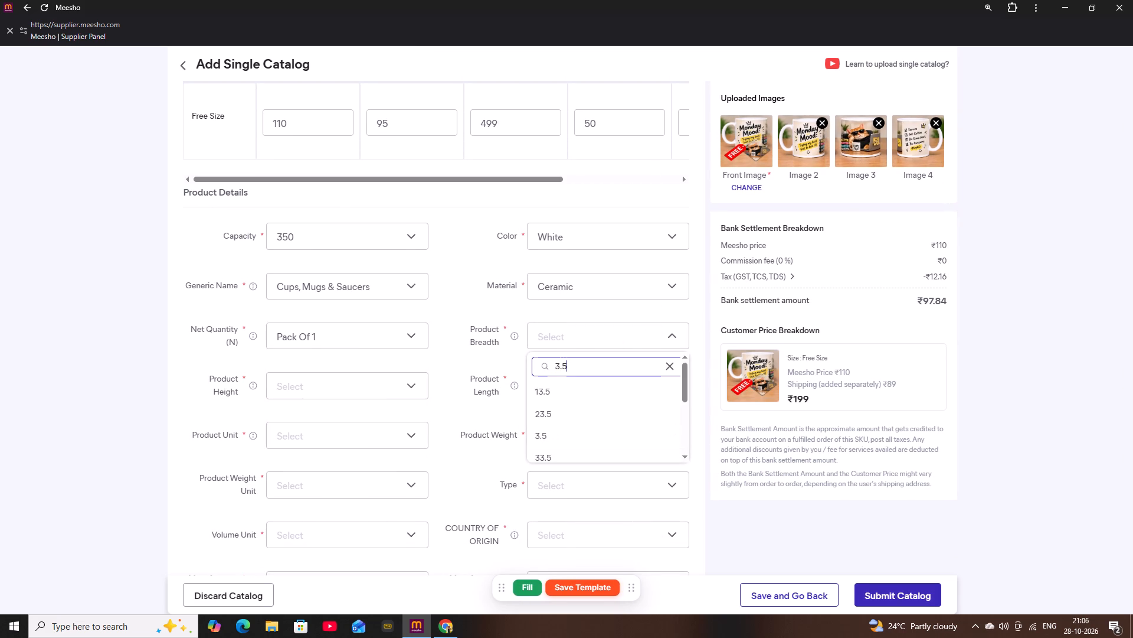
click(568, 433)
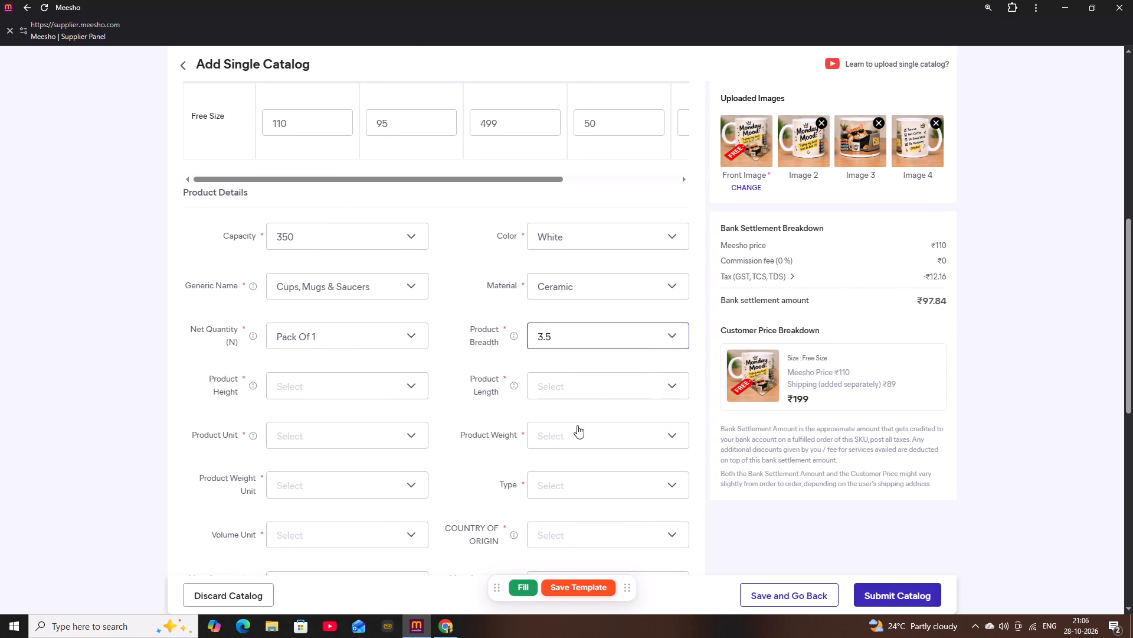
click(595, 383)
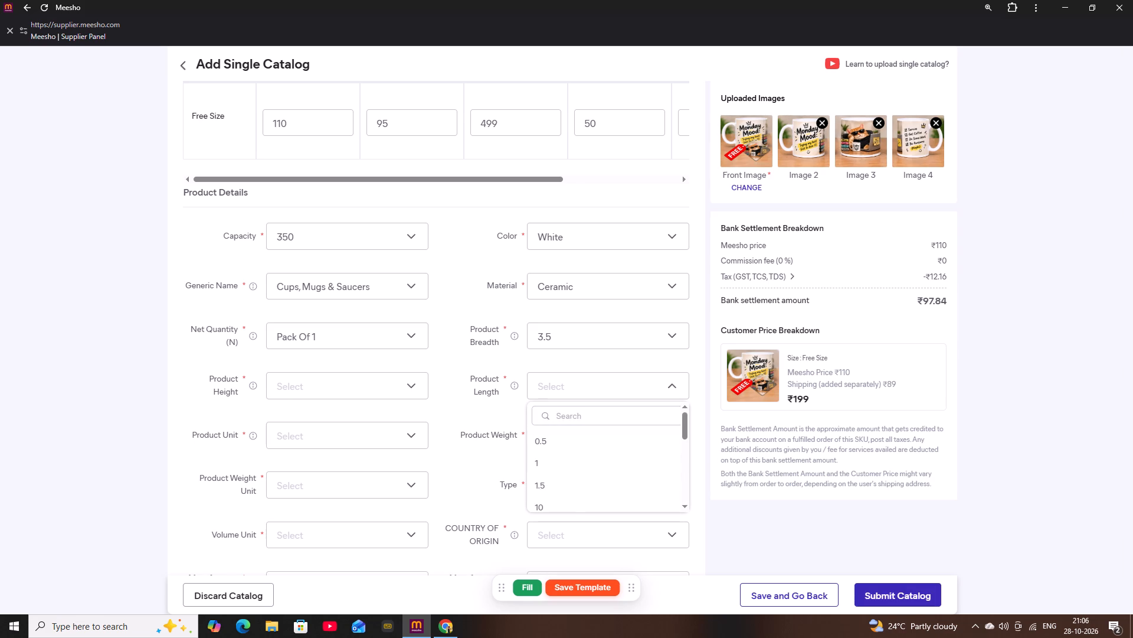
click(591, 419)
text(10)
click(583, 444)
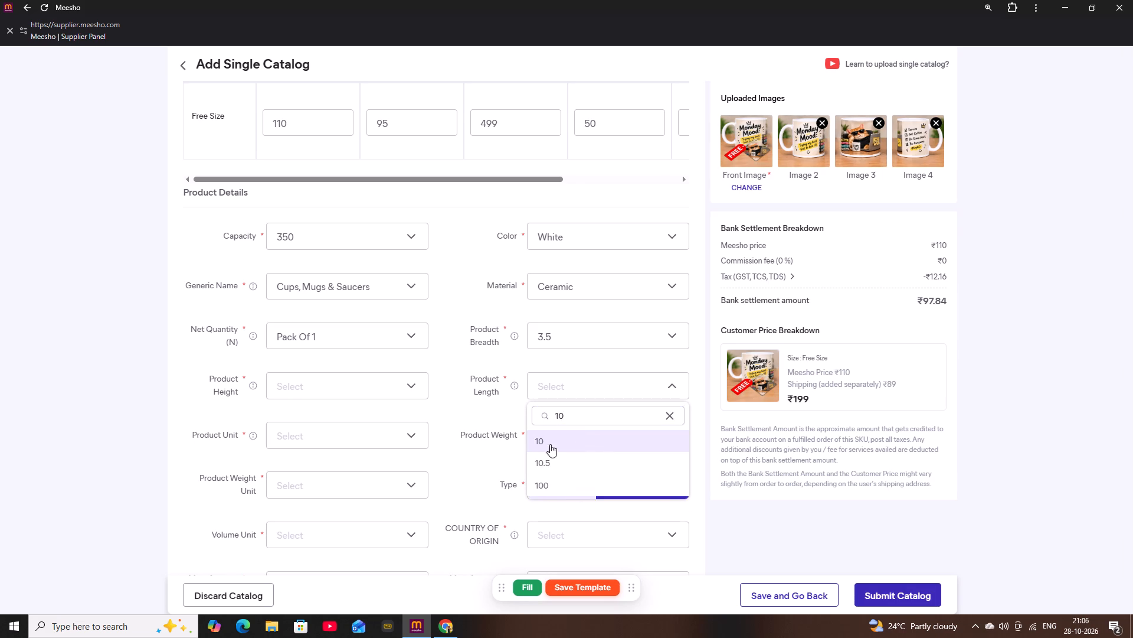
Set the product height to 4 and the product unit to Inch.
click(364, 396)
click(355, 416)
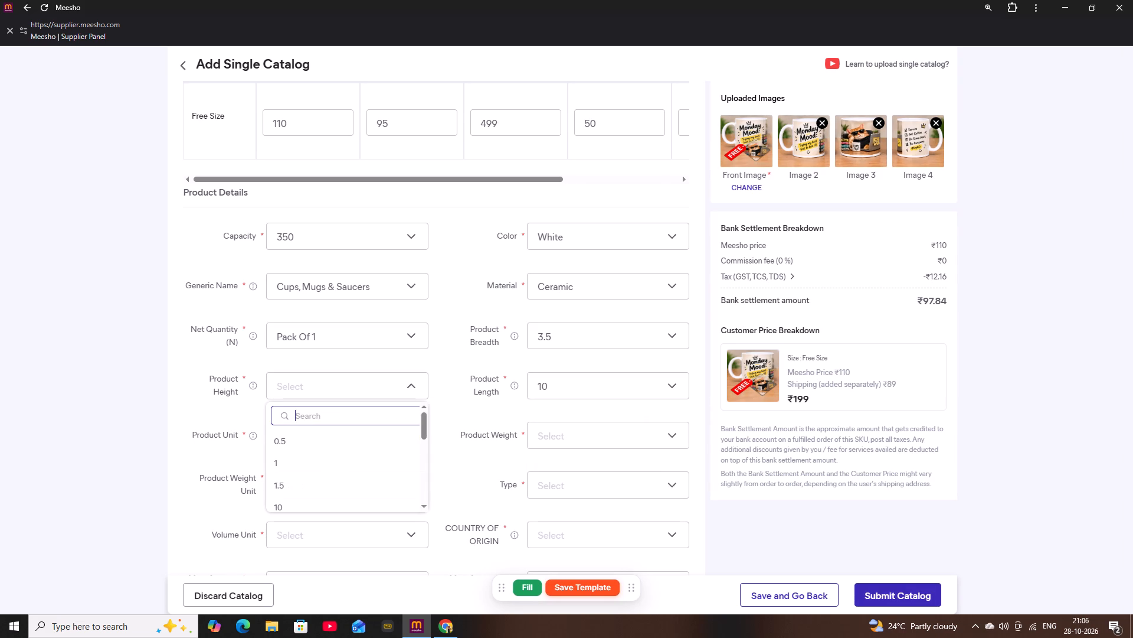
key(4)
scroll(322, 474, down, 1)
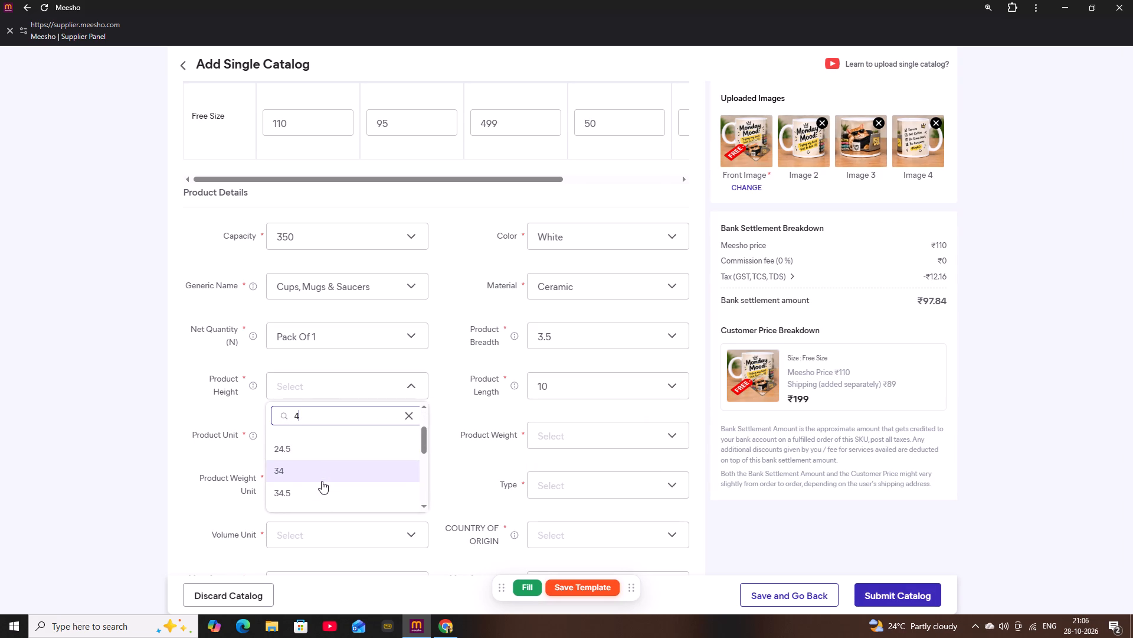
scroll(322, 481, down, 1)
click(322, 463)
scroll(531, 450, down, 1)
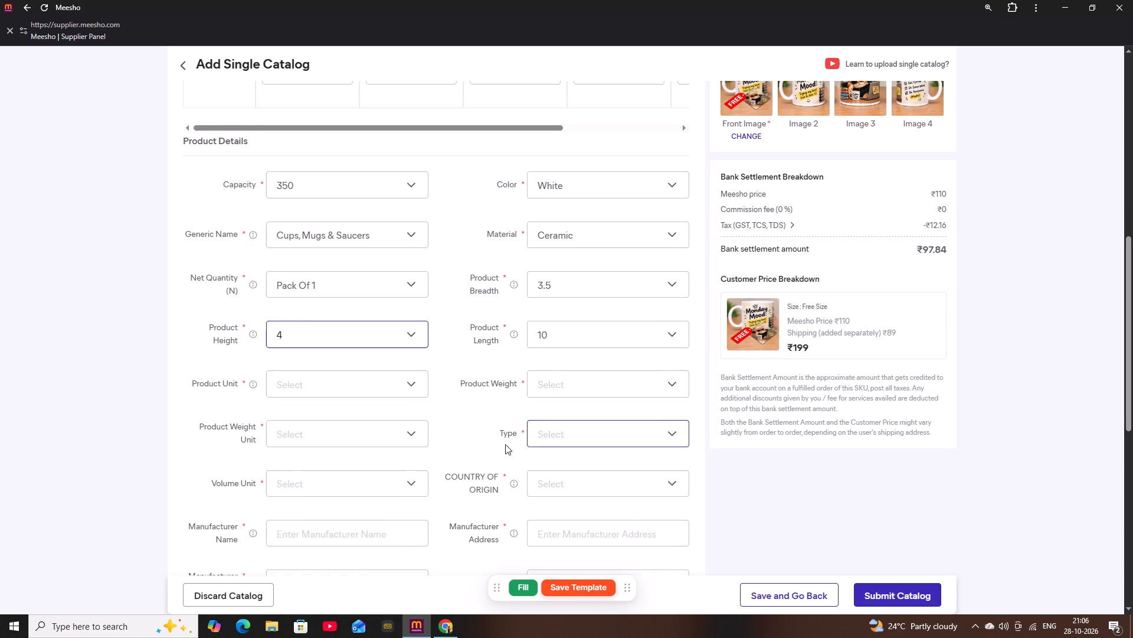
click(391, 381)
click(340, 477)
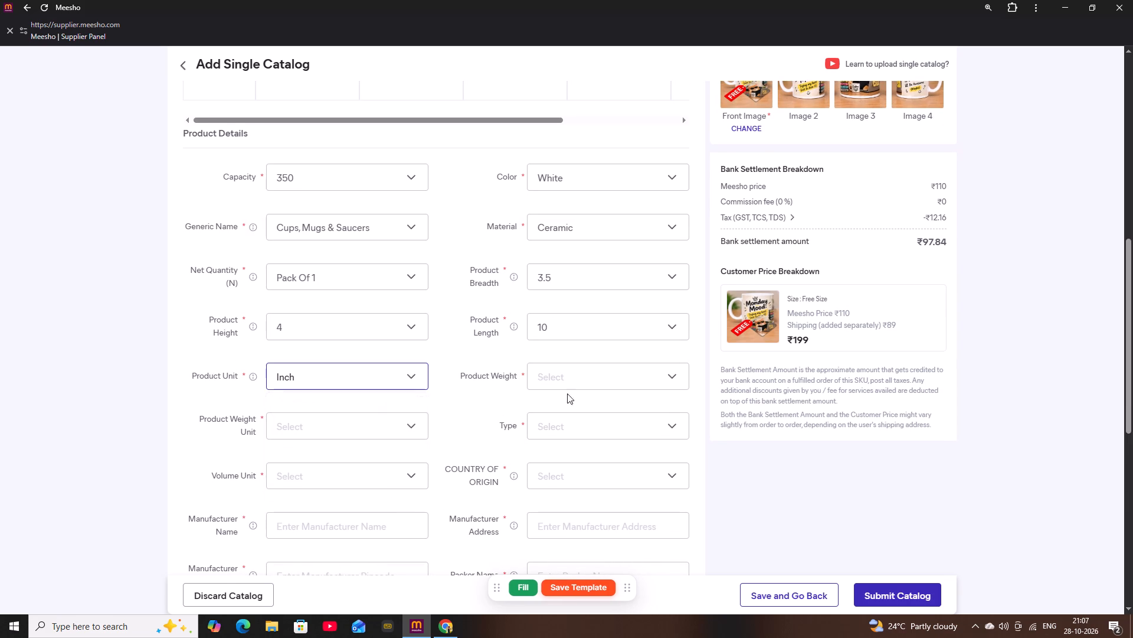
Set the product weight to 350 and the product weight unit to G.
click(585, 383)
click(617, 409)
key(3)
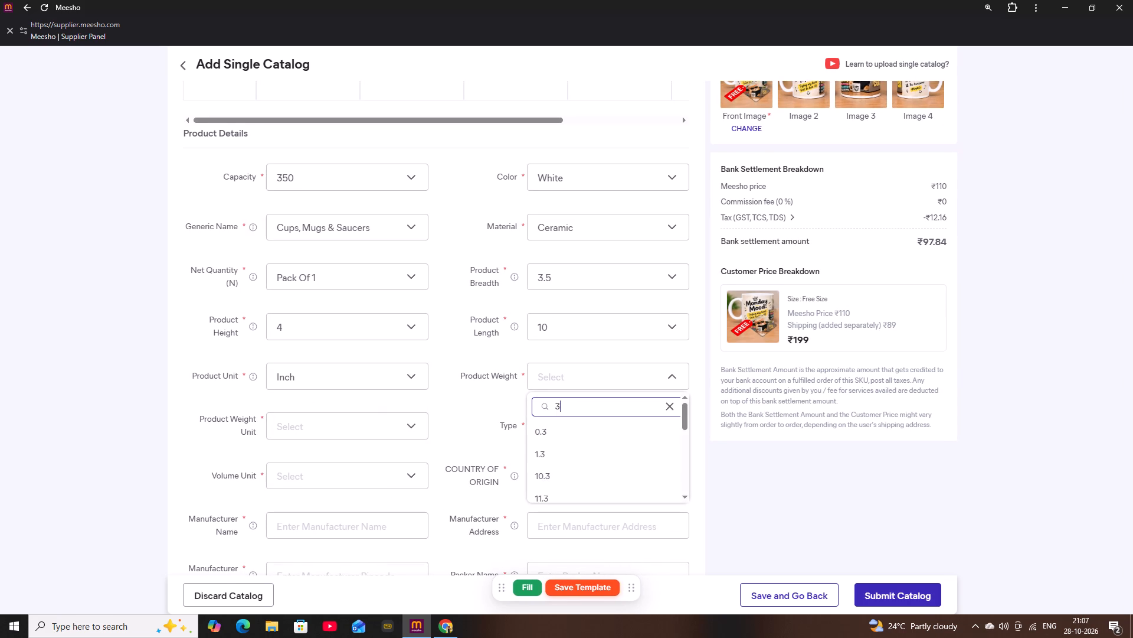
key(5)
key(0)
click(606, 428)
scroll(436, 453, down, 1)
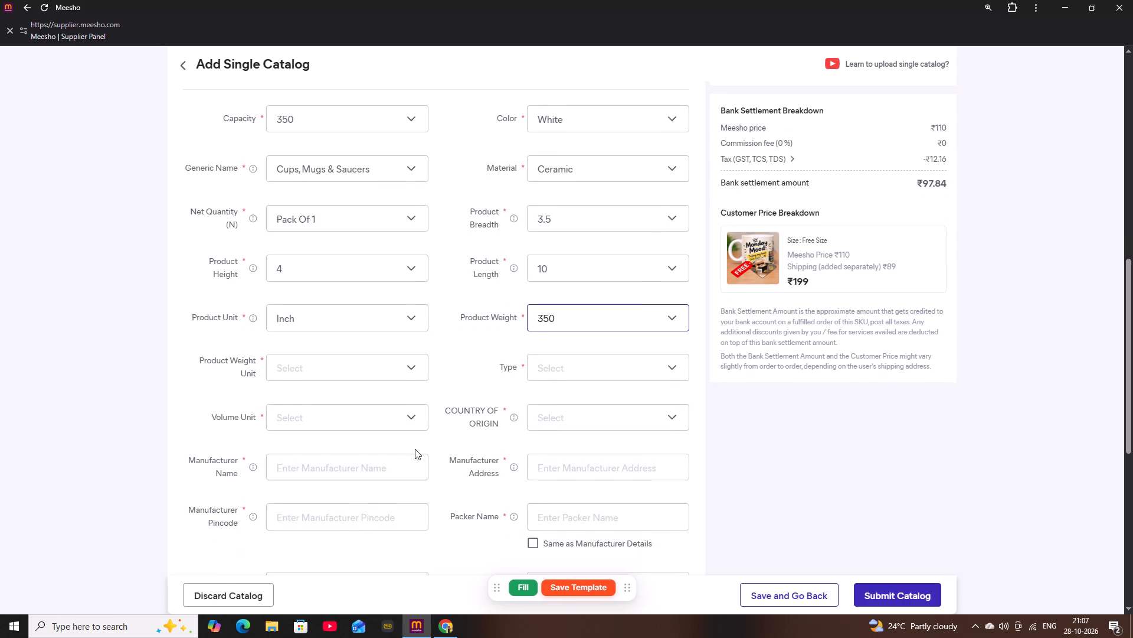
click(386, 370)
click(343, 420)
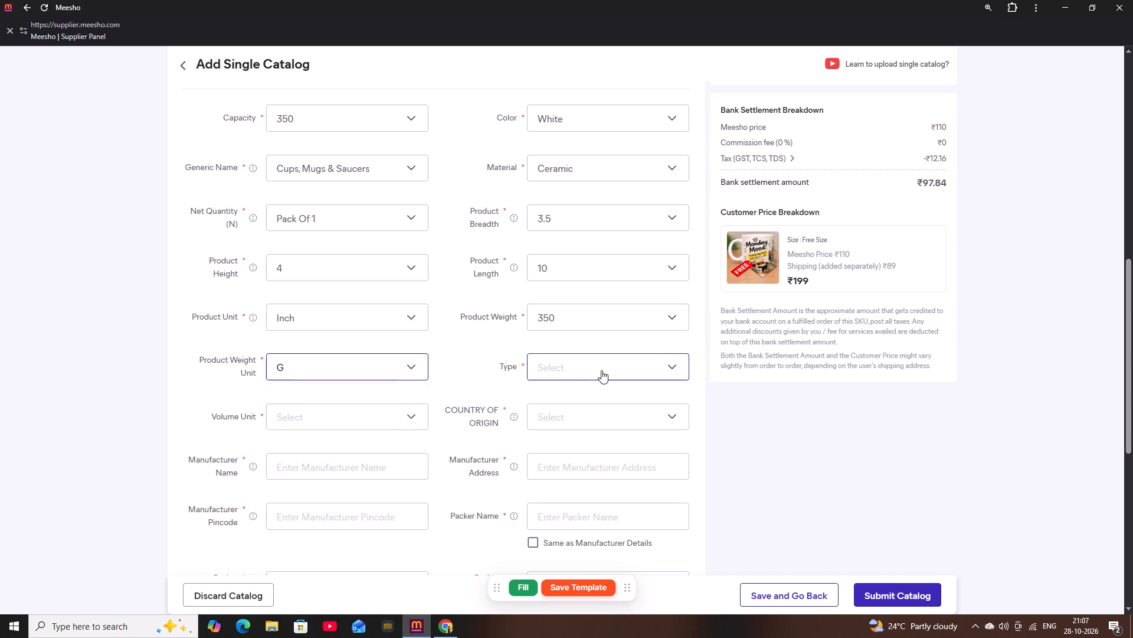
Set the type to Coffee Mug, the volume unit to ml and the country of origin to India.
click(611, 366)
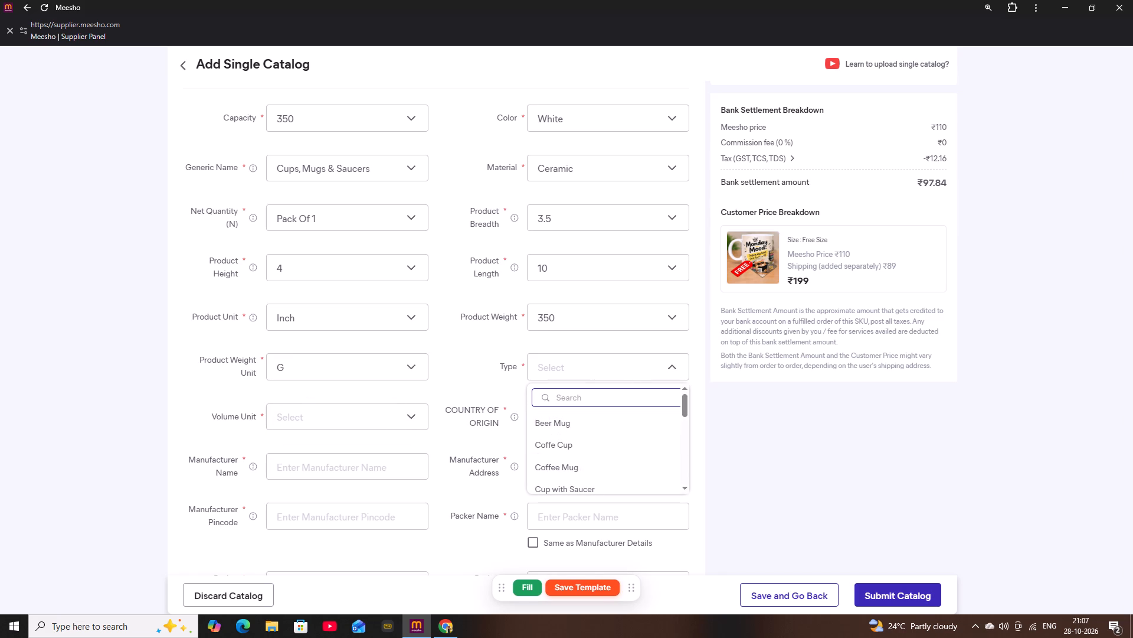
click(575, 468)
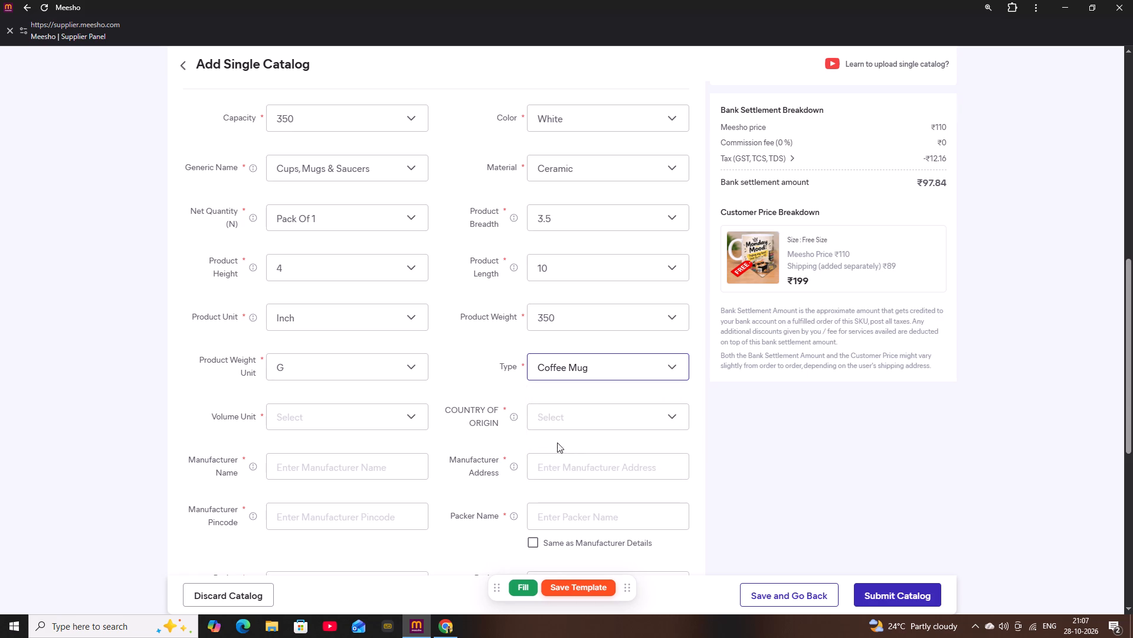
click(400, 420)
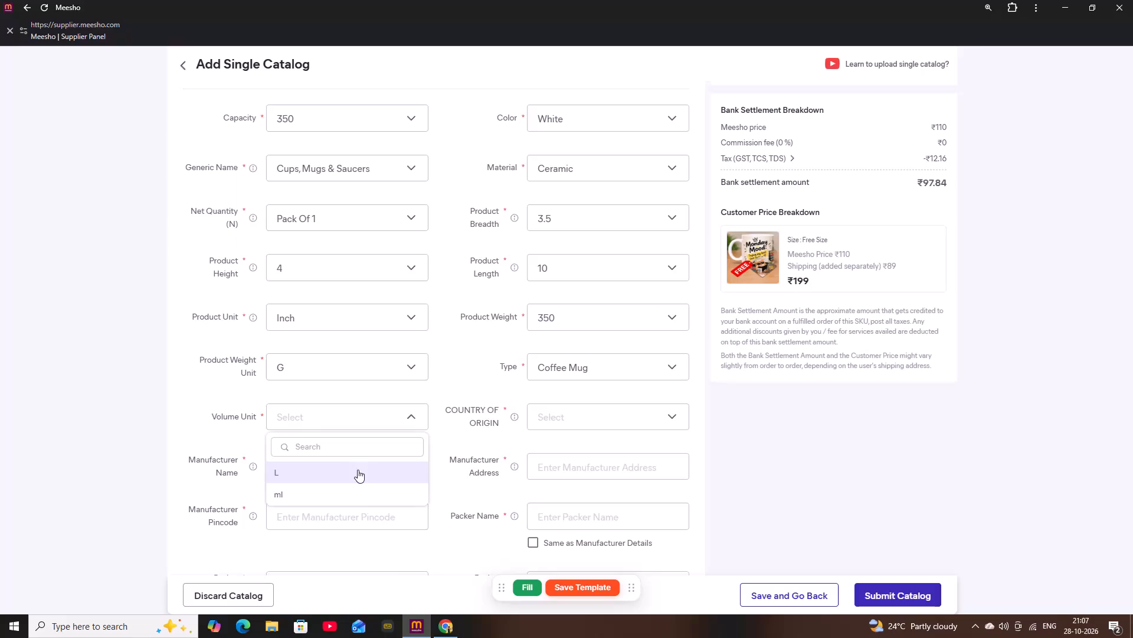
click(330, 497)
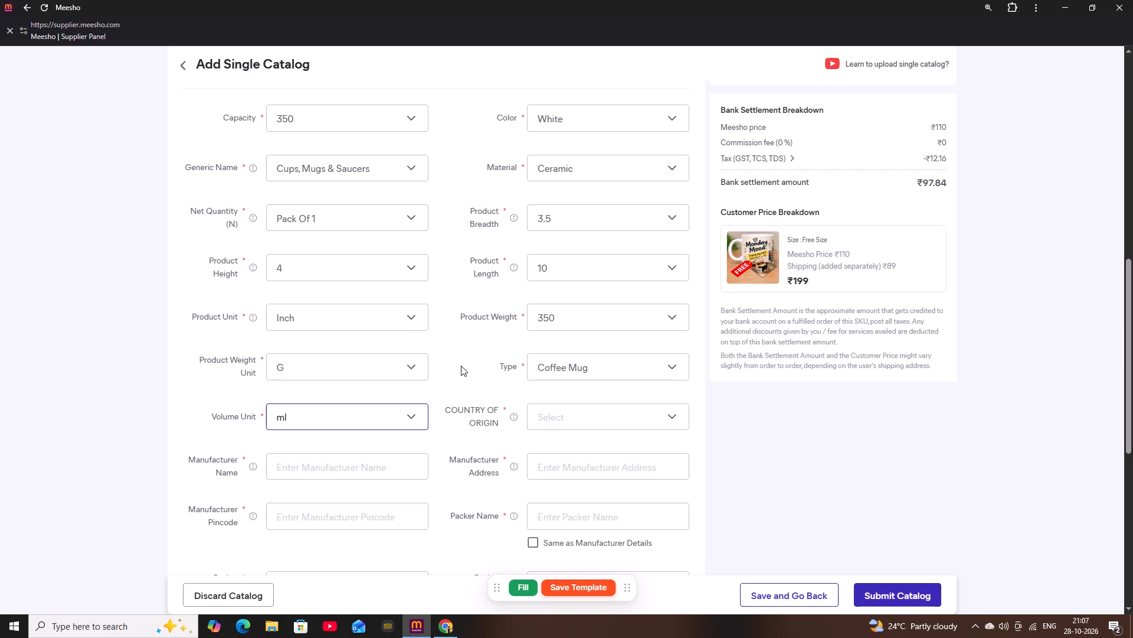
scroll(456, 388, down, 1)
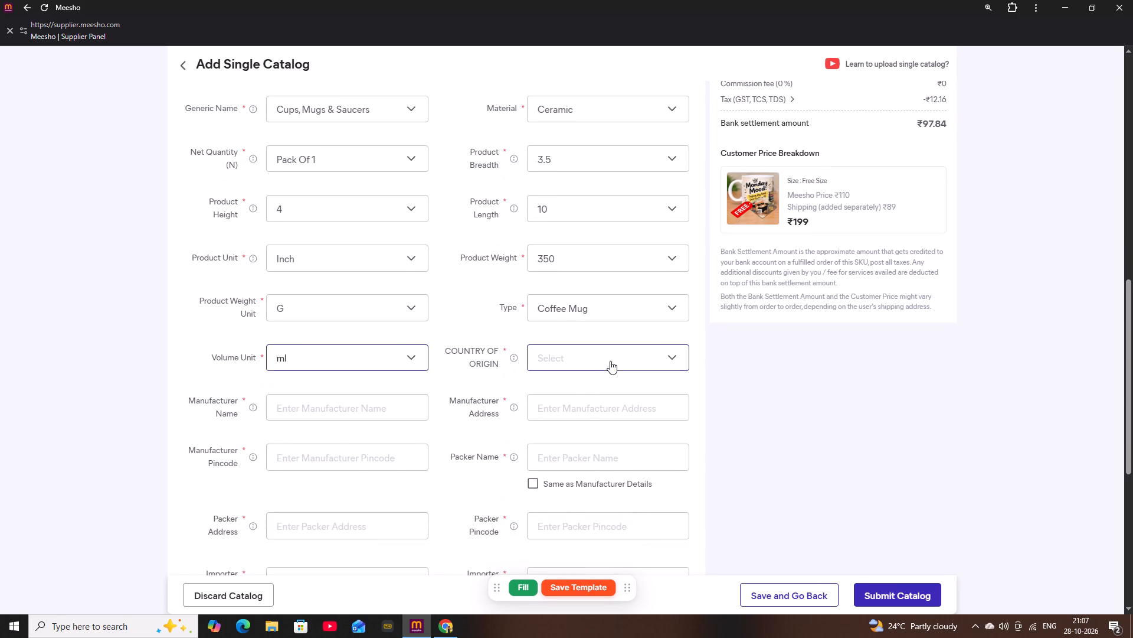
click(610, 361)
click(580, 420)
Enter Sharma Fashions Hub as manufacturer with its saved address and pincode, and make the packer details the same as the manufacturer's.
click(366, 404)
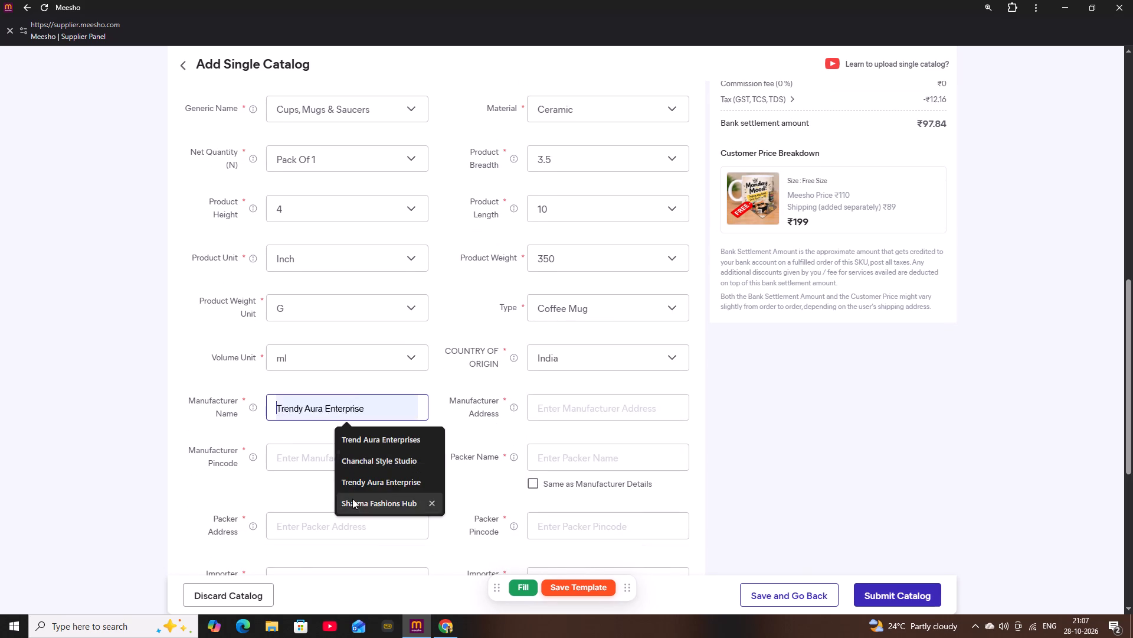
click(352, 503)
click(657, 395)
click(648, 437)
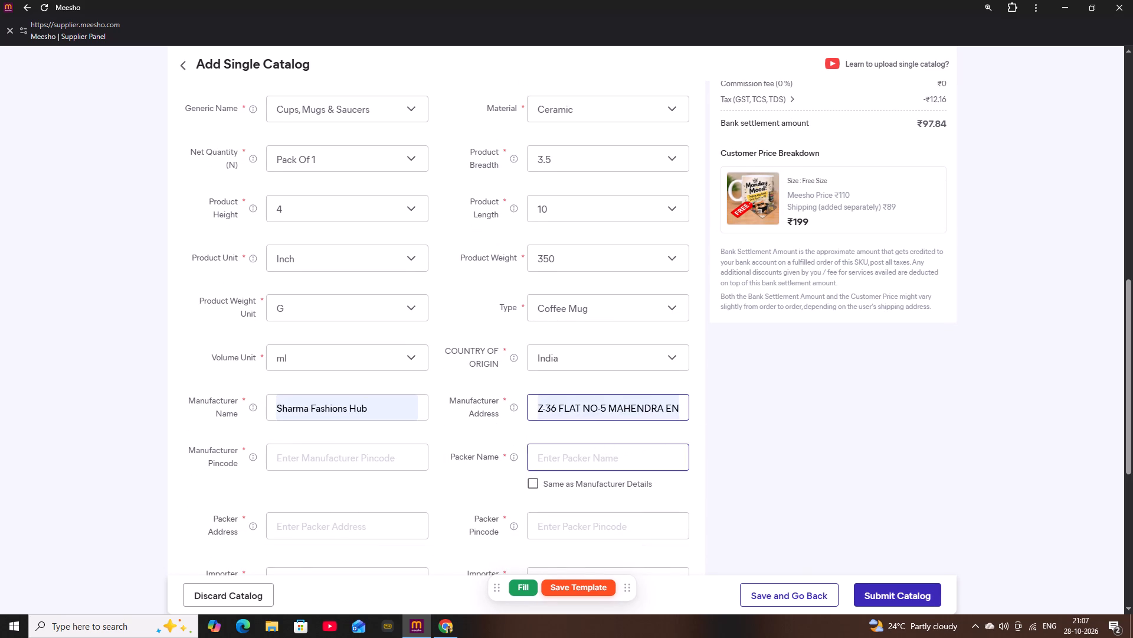
scroll(381, 473, down, 2)
click(382, 328)
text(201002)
click(532, 358)
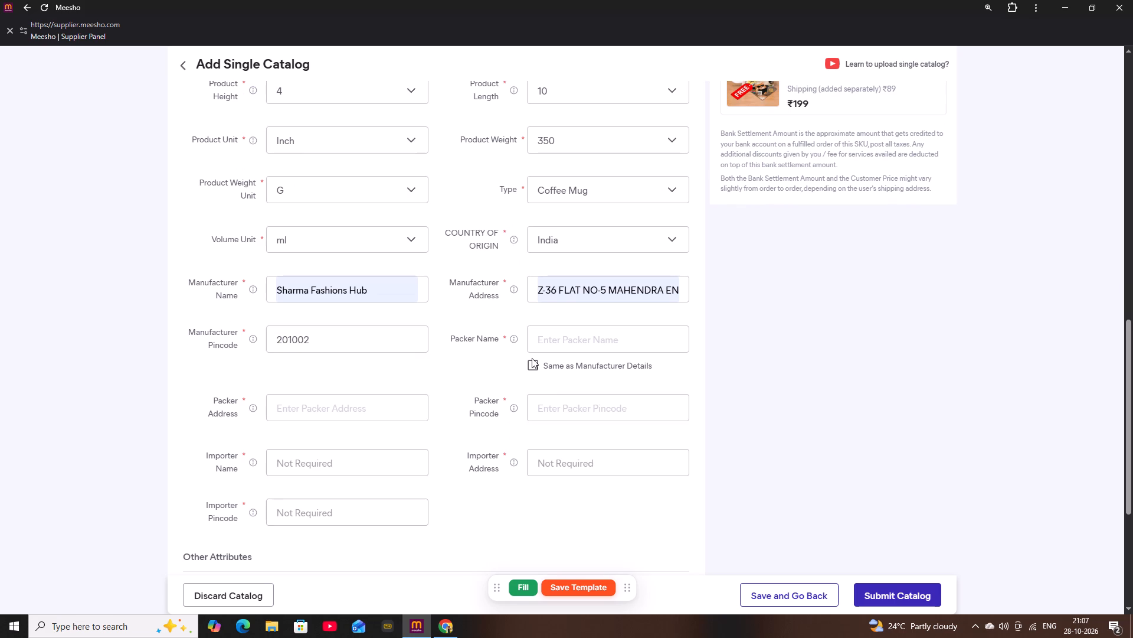
click(532, 358)
drag(1107, 404, 1101, 405)
drag(1132, 409, 1131, 324)
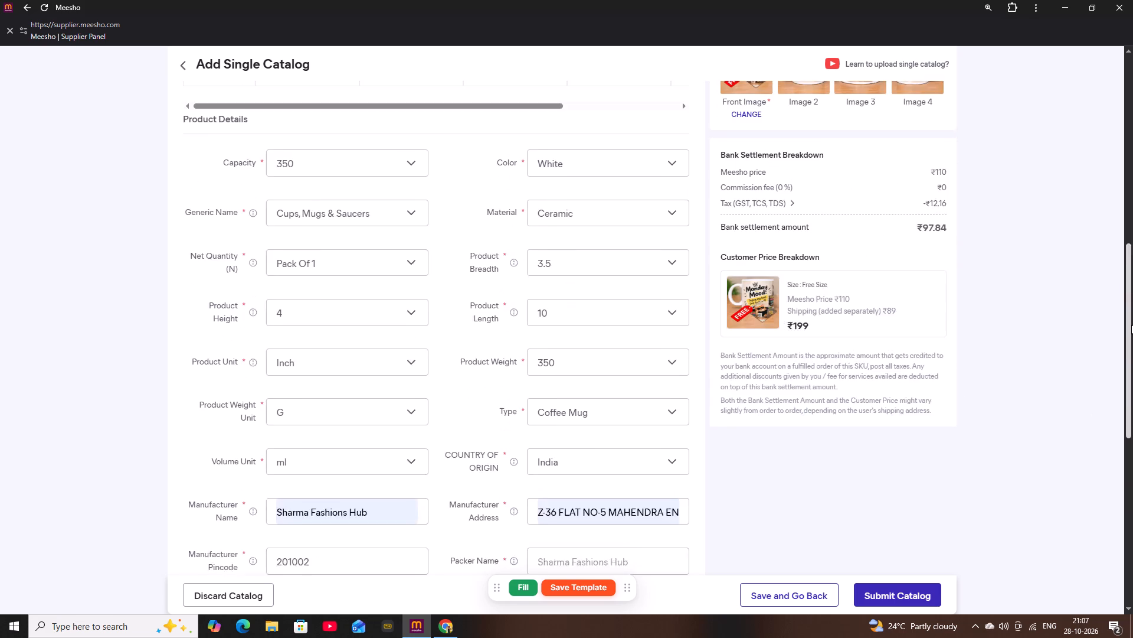
drag(1131, 324, 1132, 511)
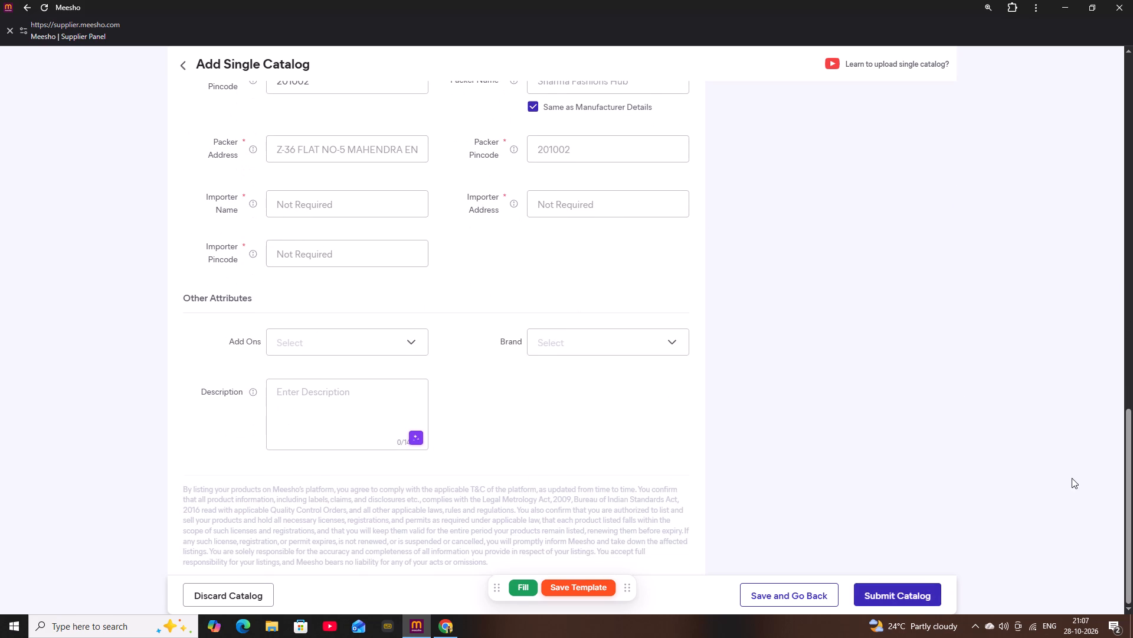
click(401, 336)
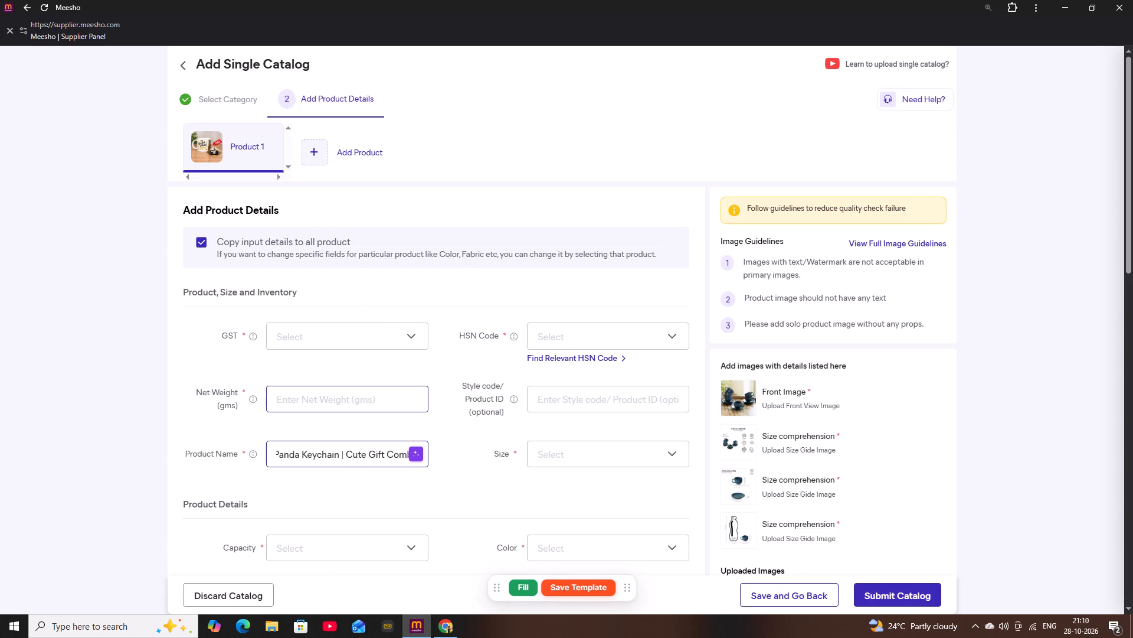
Set Net Weight to 350 gms, GST to 5, HSN Code to 69120090 and Size to Free Size.
click(368, 394)
key(3)
text(50)
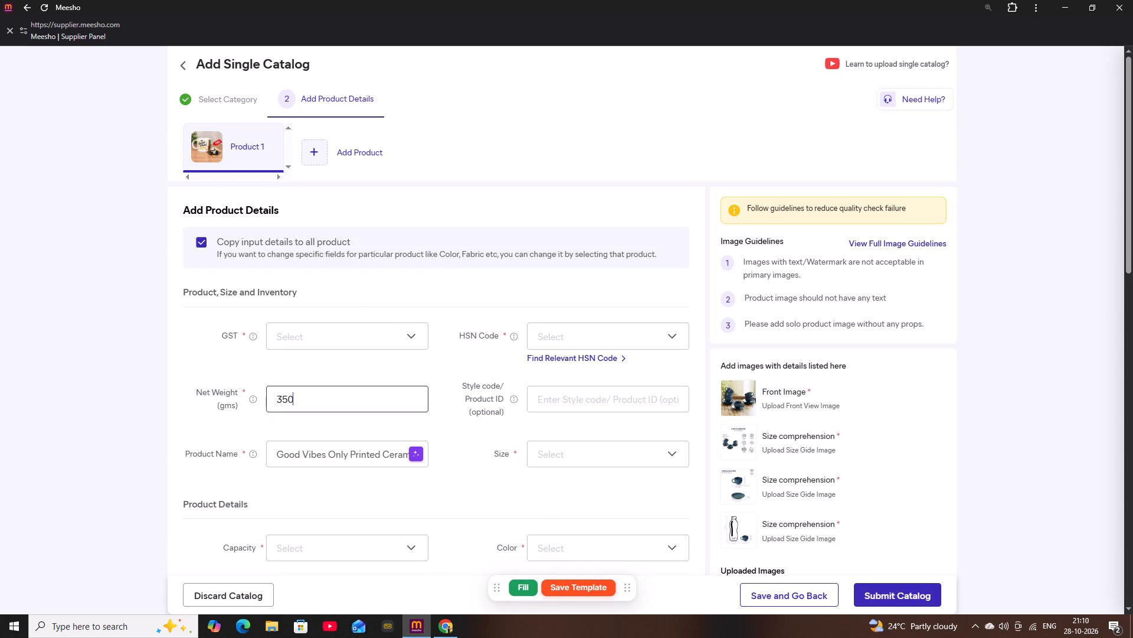
drag(301, 327, 303, 332)
click(322, 405)
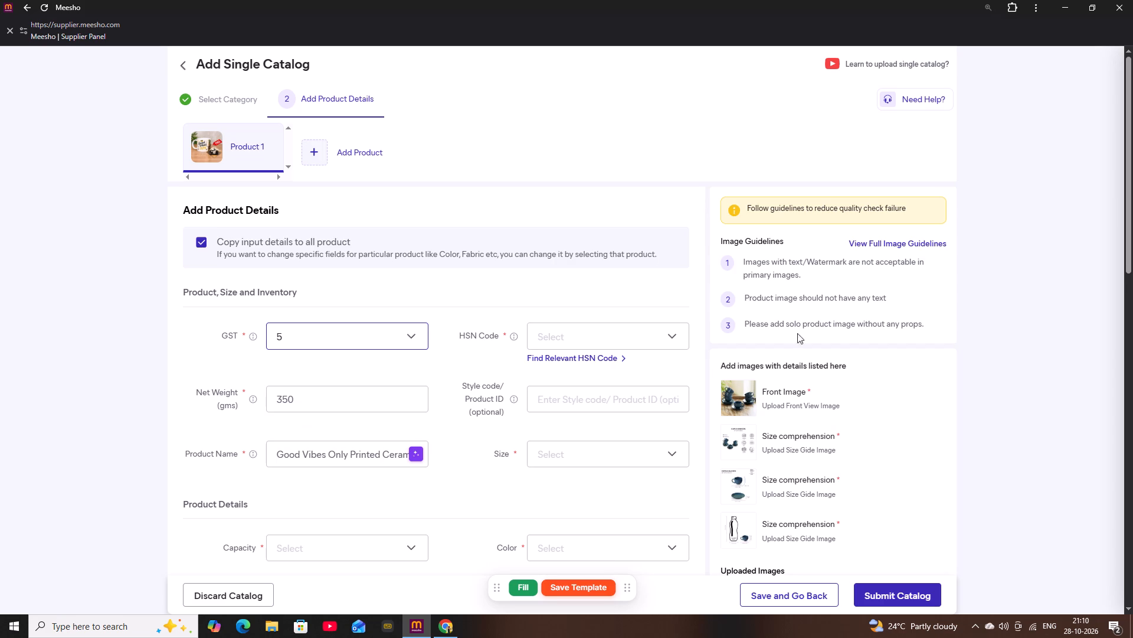
click(616, 343)
click(588, 388)
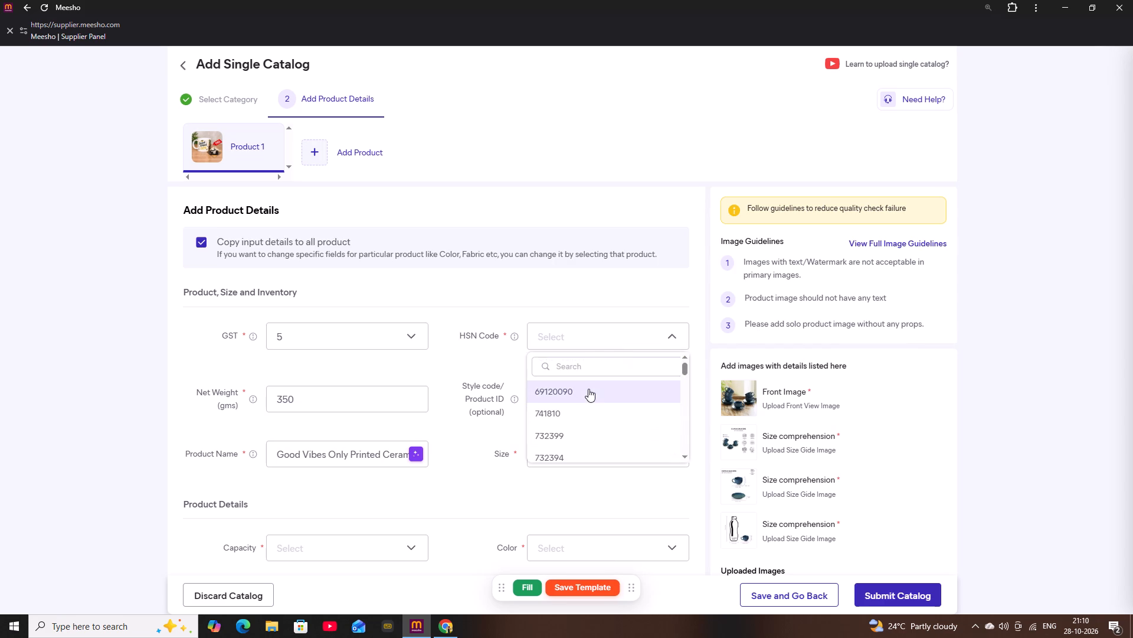
click(597, 448)
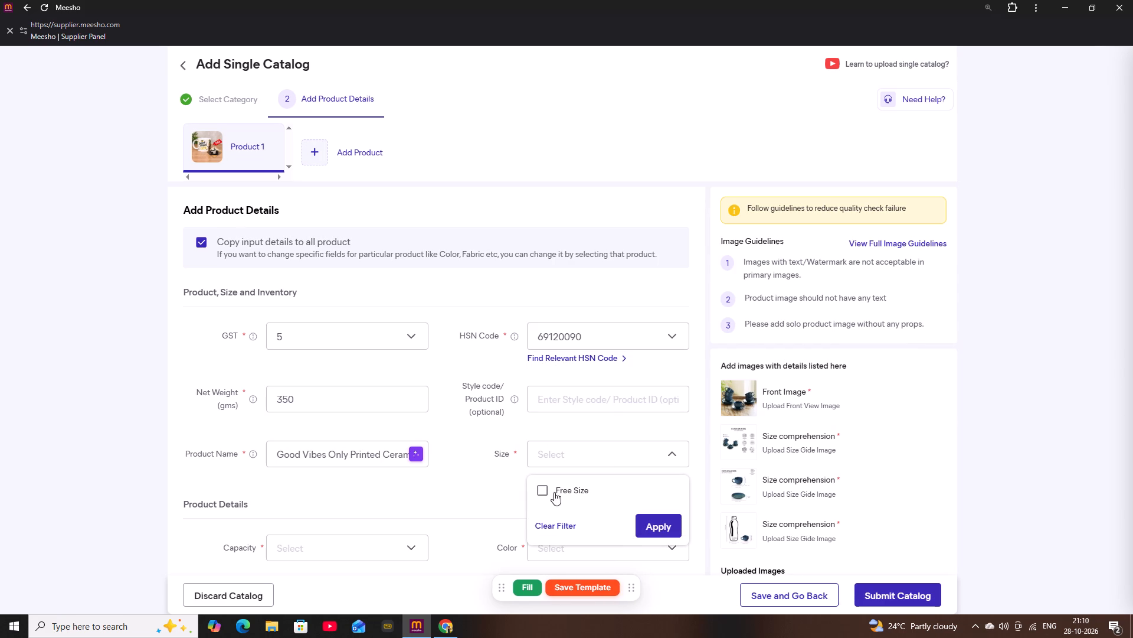
click(546, 490)
click(687, 532)
click(670, 528)
Add pictures 45, 46 and 47 from the Pictures folder as the catalog's additional product images.
scroll(900, 437, down, 2)
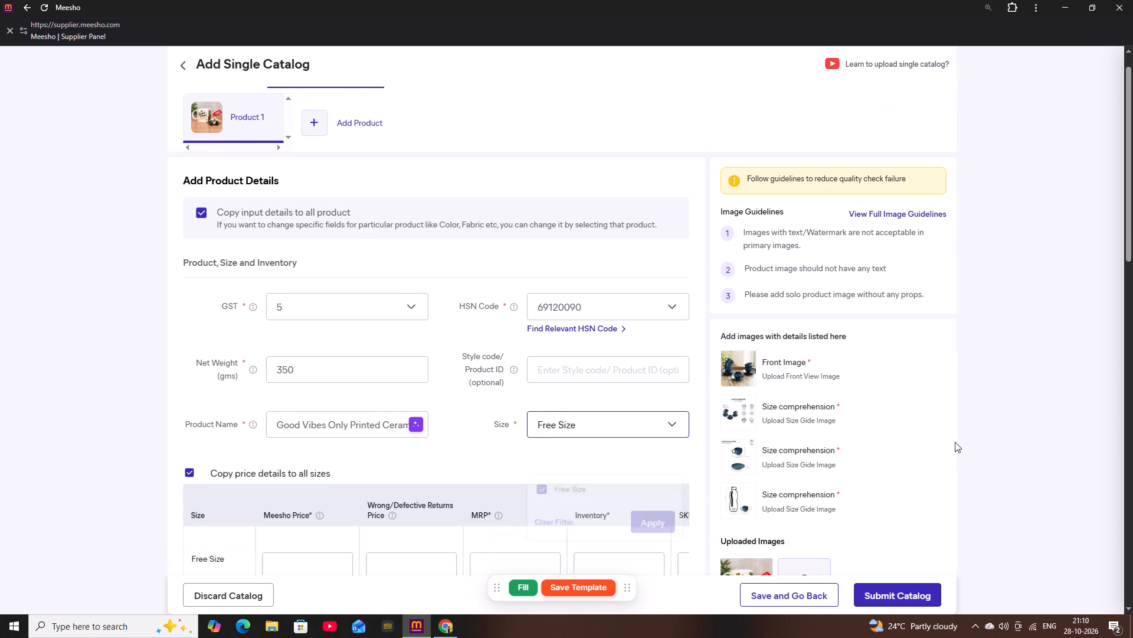
scroll(952, 448, down, 2)
click(817, 441)
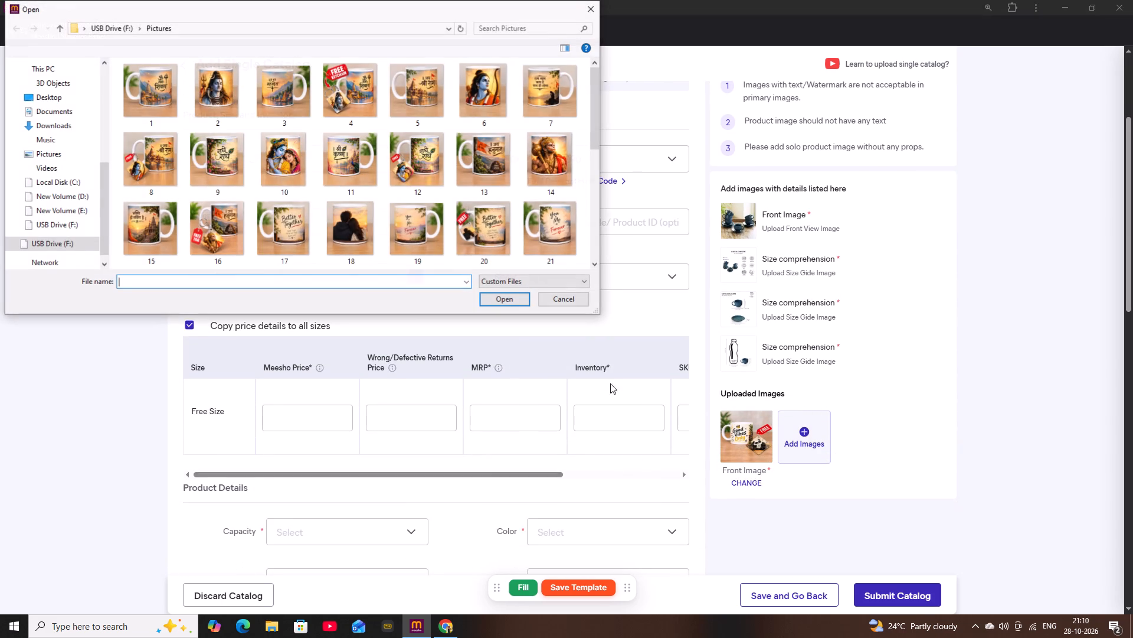
scroll(334, 123, down, 5)
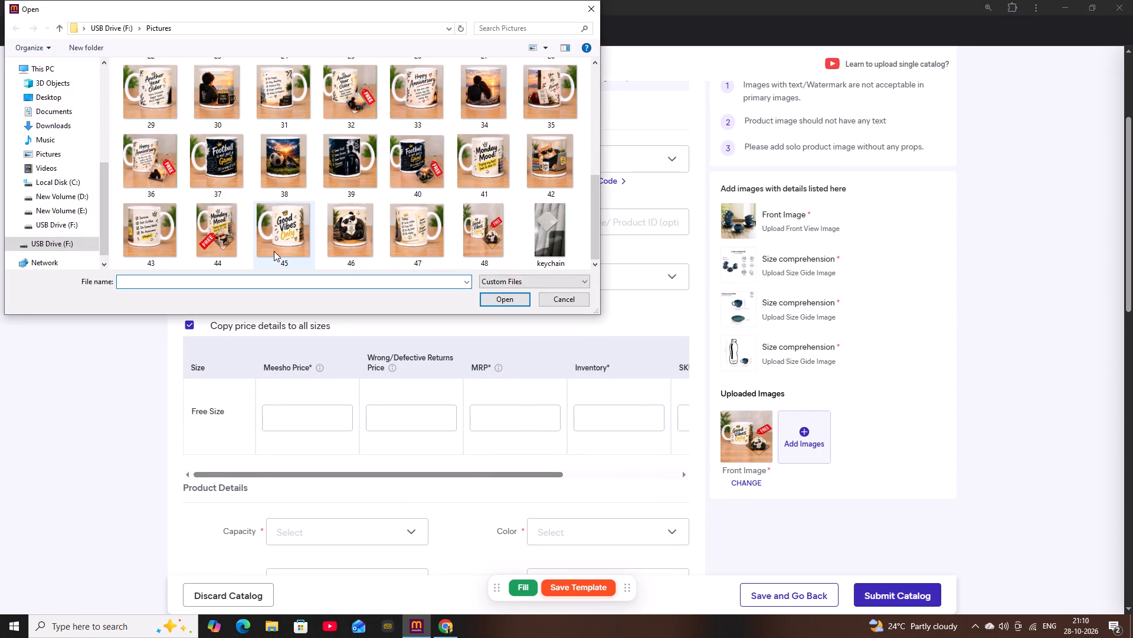
drag(253, 256, 253, 255)
drag(253, 255, 423, 229)
click(506, 302)
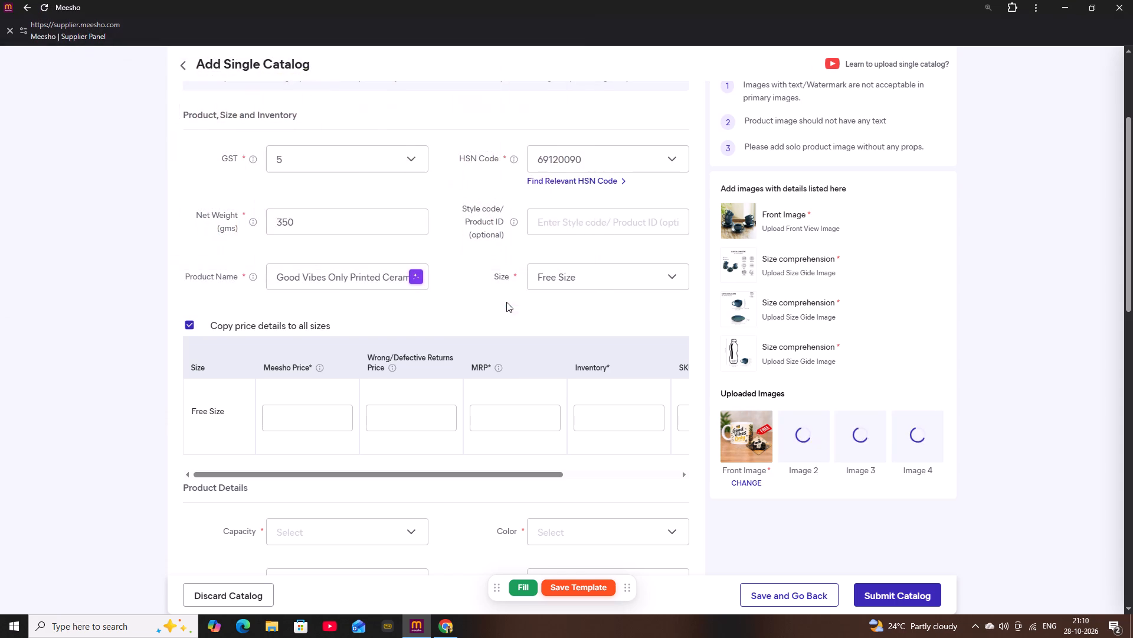
For Free Size, enter Meesho Price 110, Wrong/Defective Returns Price 95, MRP 499 and Inventory 50.
scroll(513, 308, down, 1)
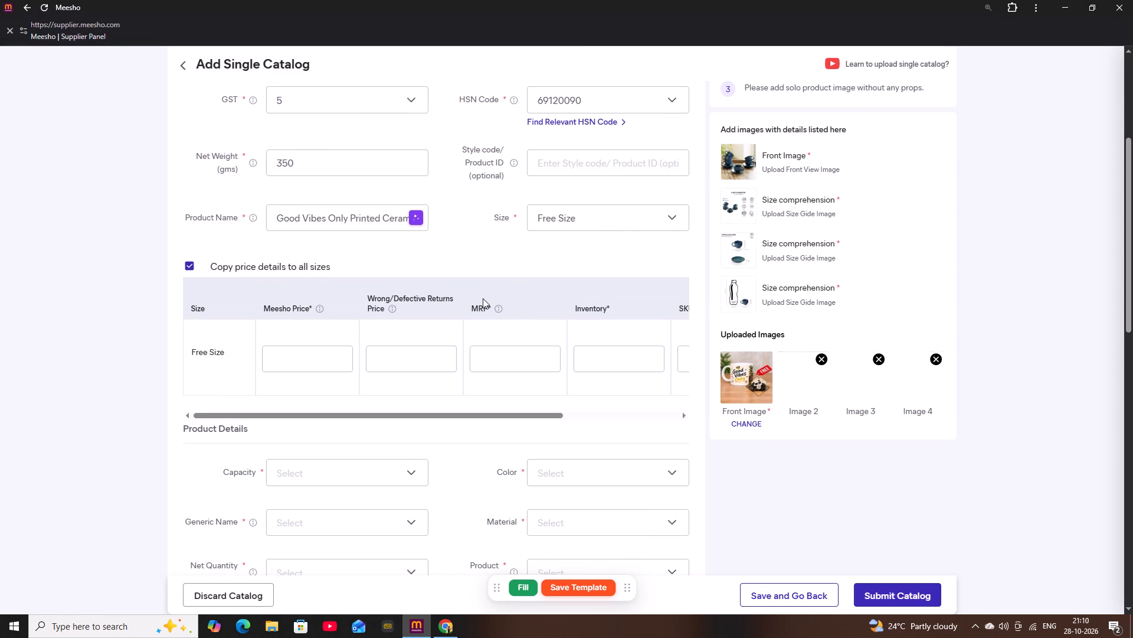
scroll(410, 299, down, 1)
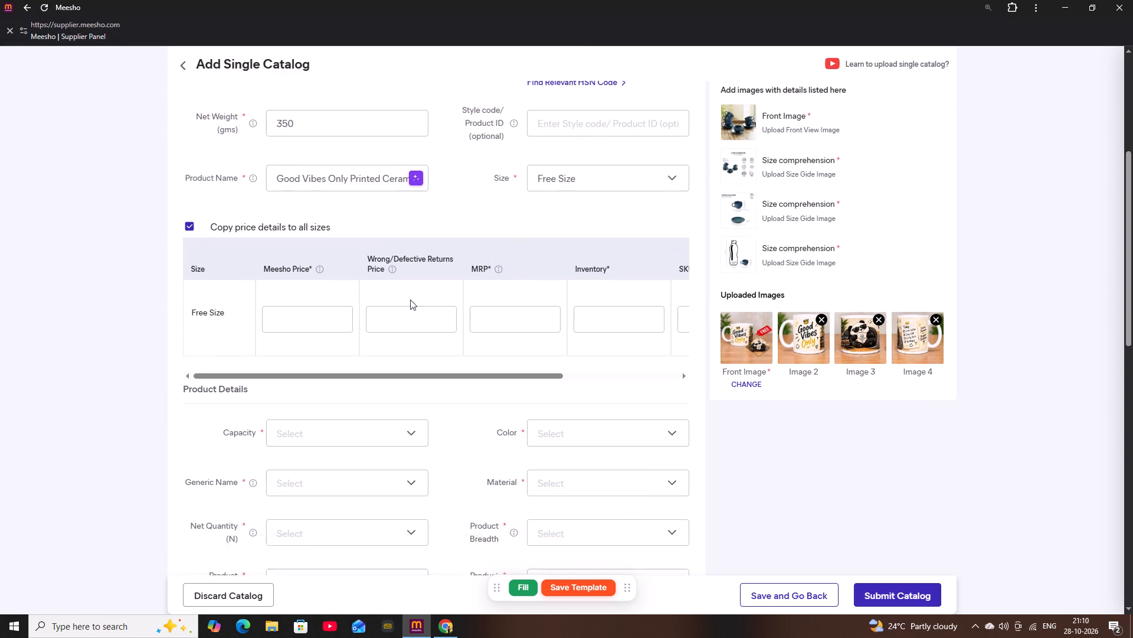
click(324, 302)
text(110)
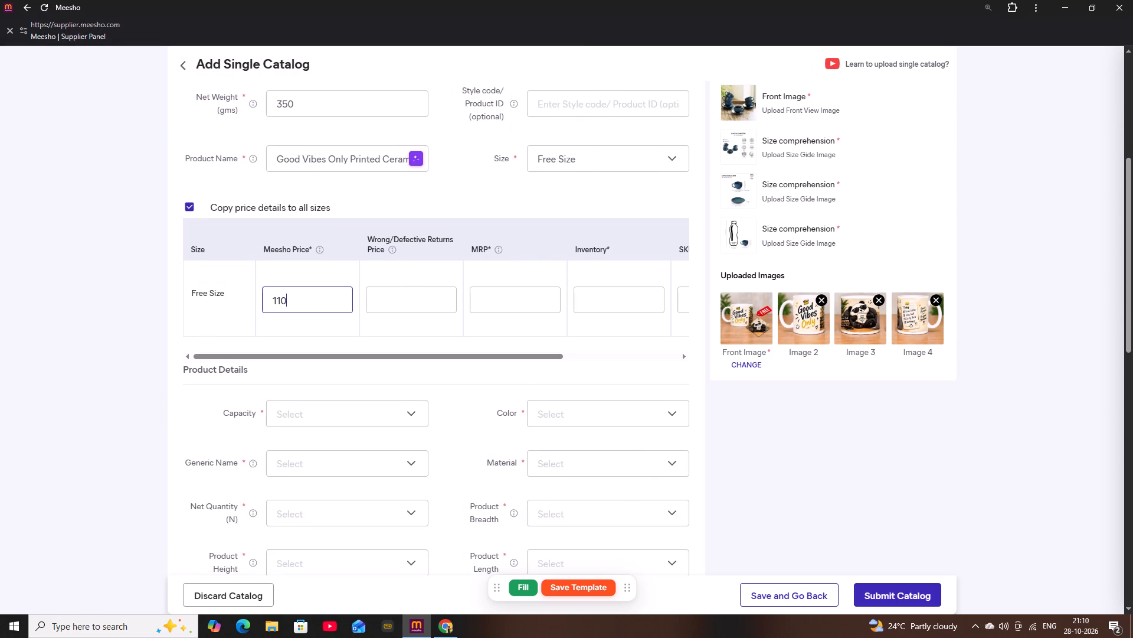
click(387, 305)
key(BackSpace)
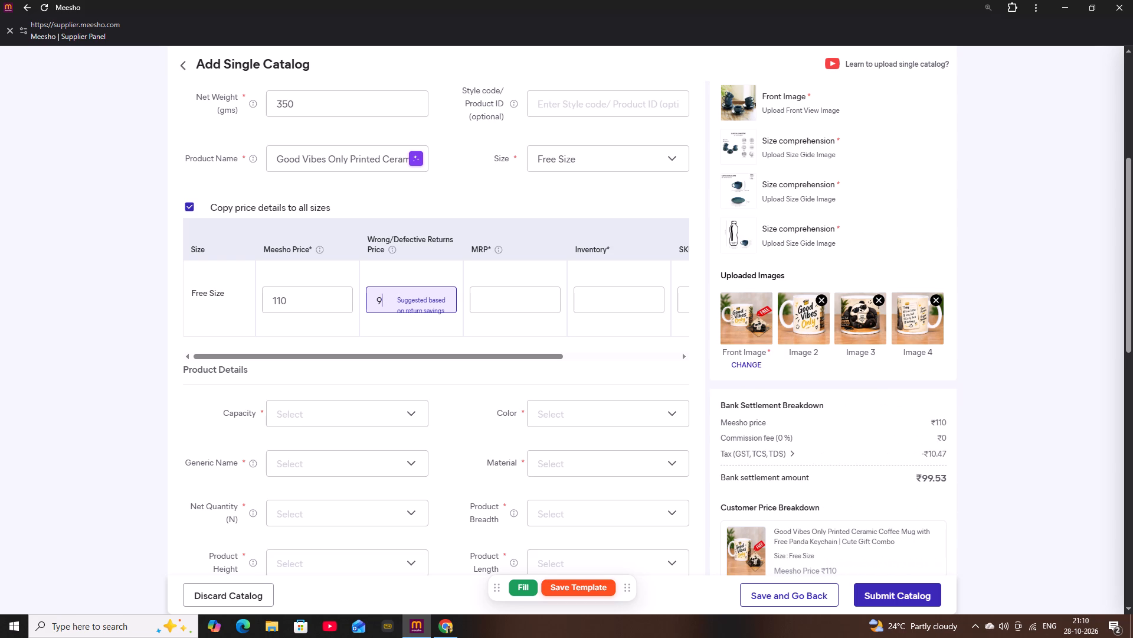
key(5)
click(477, 302)
text(499)
click(606, 292)
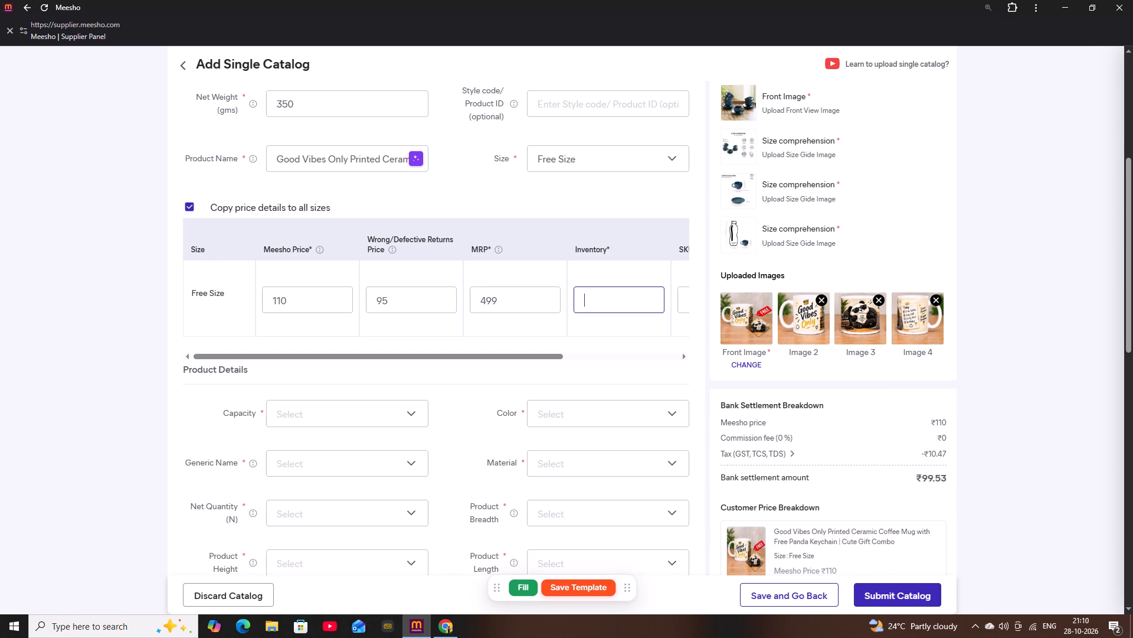
key(5)
key(0)
Set the product's Capacity to 350 and its Color to White.
scroll(607, 292, down, 2)
scroll(526, 428, down, 1)
click(375, 355)
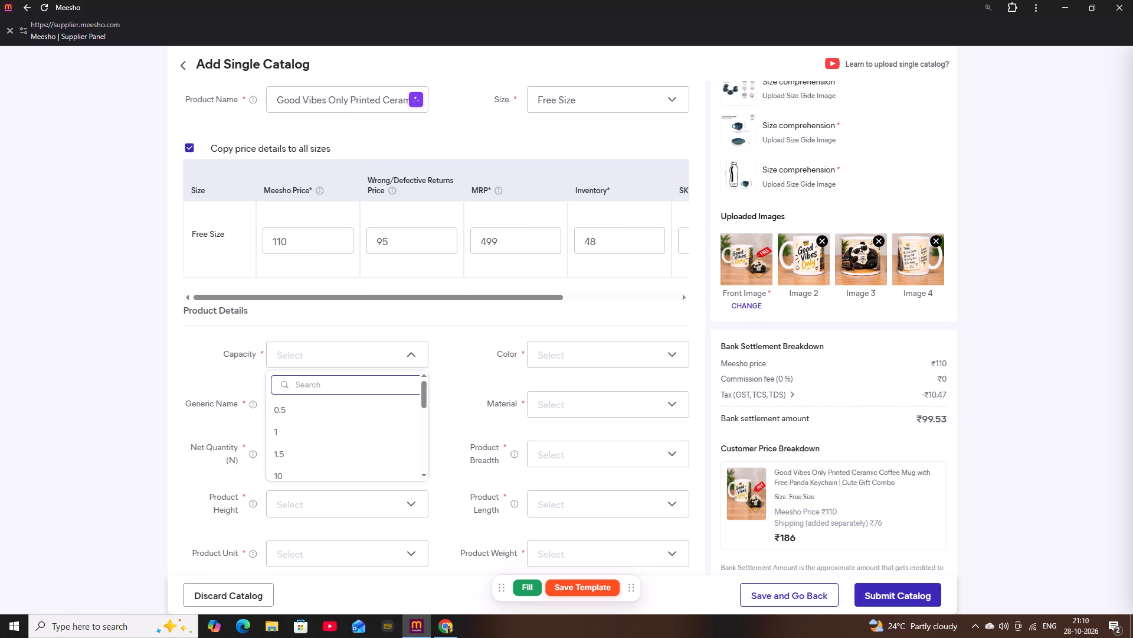
click(347, 393)
text(350)
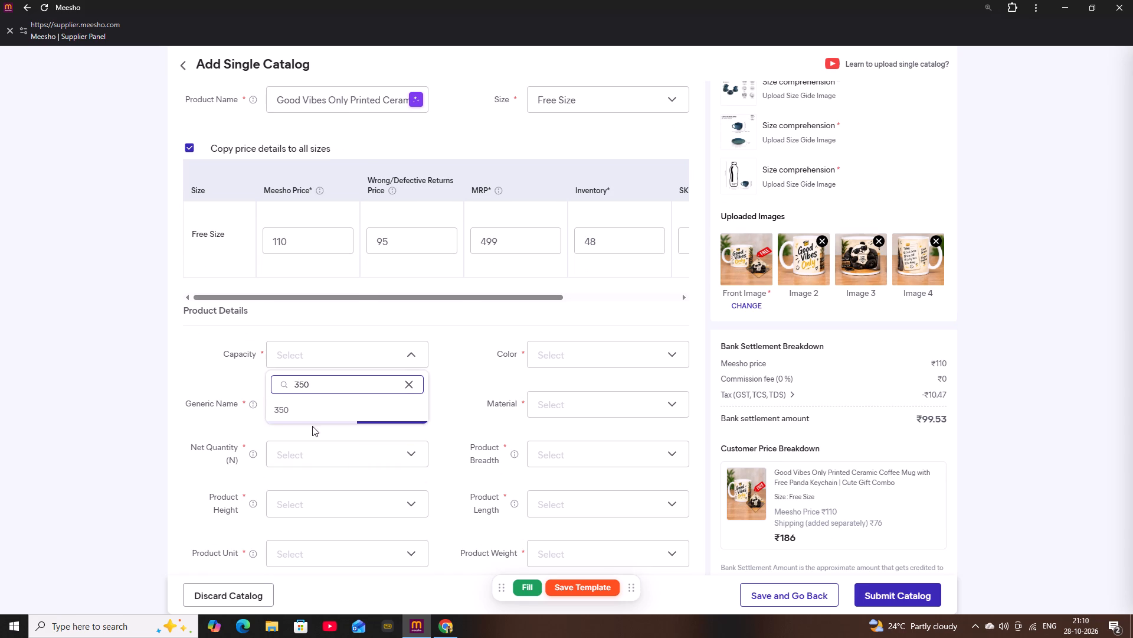
click(318, 413)
click(569, 350)
click(568, 385)
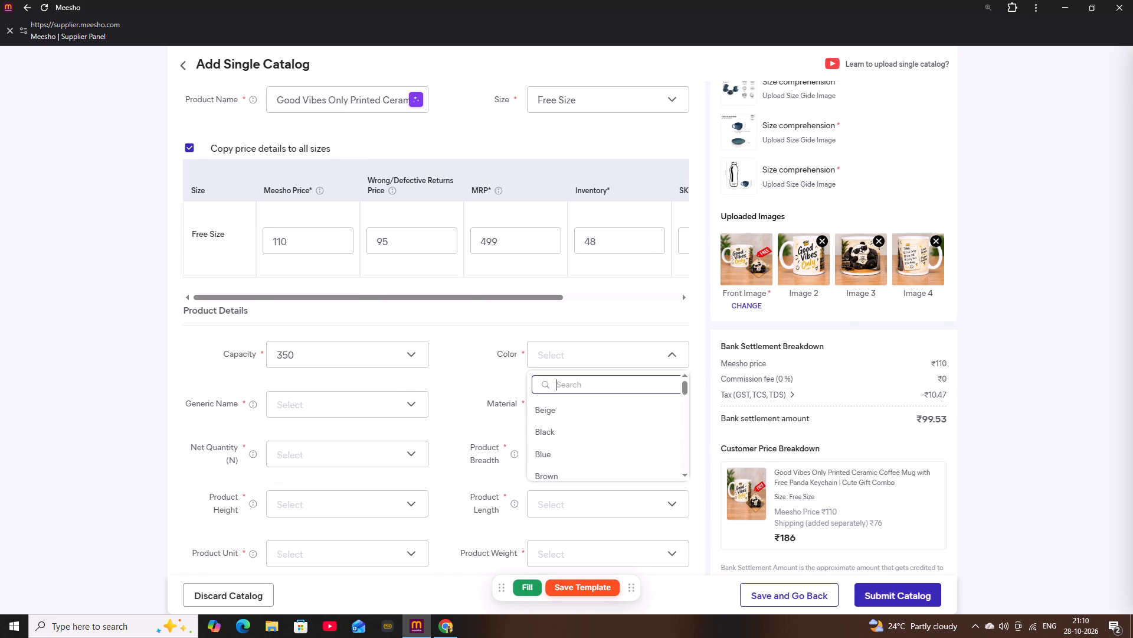
text(whit)
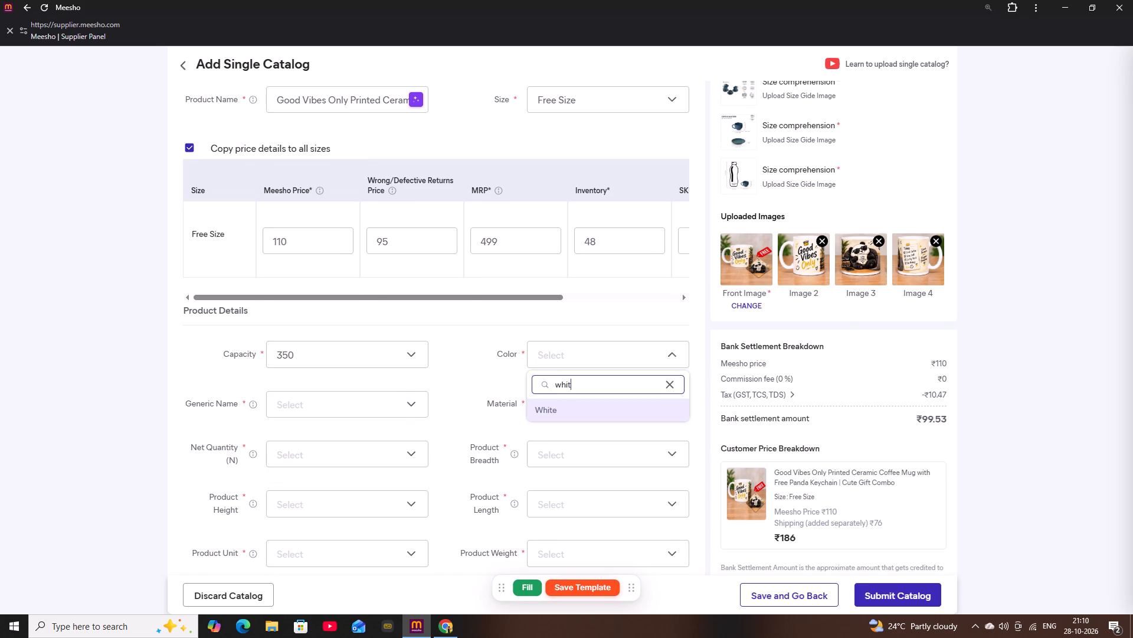
click(559, 415)
Set Generic Name to Cups, Mugs & Saucers, Material to Ceramic and Net Quantity to Pack Of 1.
click(371, 403)
scroll(335, 463, down, 1)
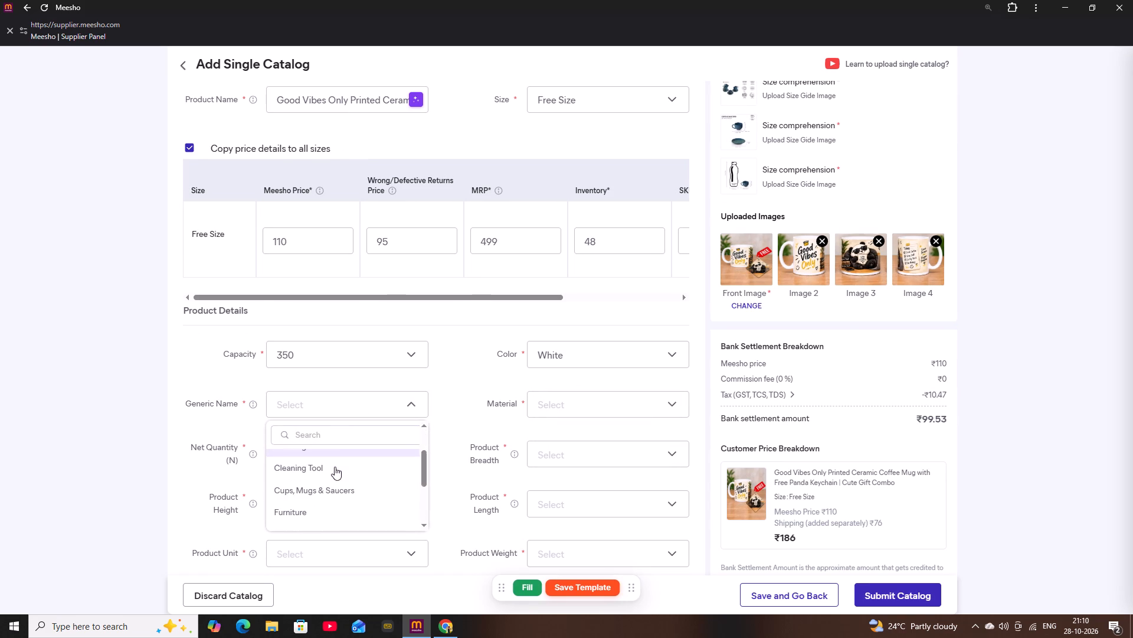
click(324, 491)
click(592, 411)
scroll(562, 470, down, 1)
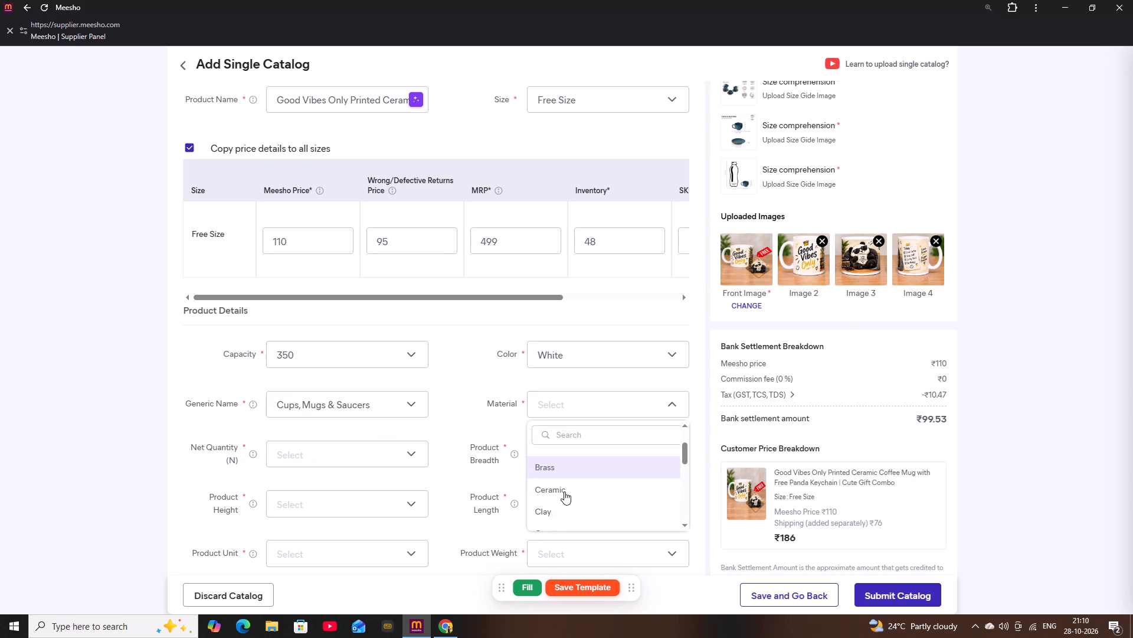
click(562, 492)
scroll(360, 483, down, 2)
click(362, 322)
click(323, 412)
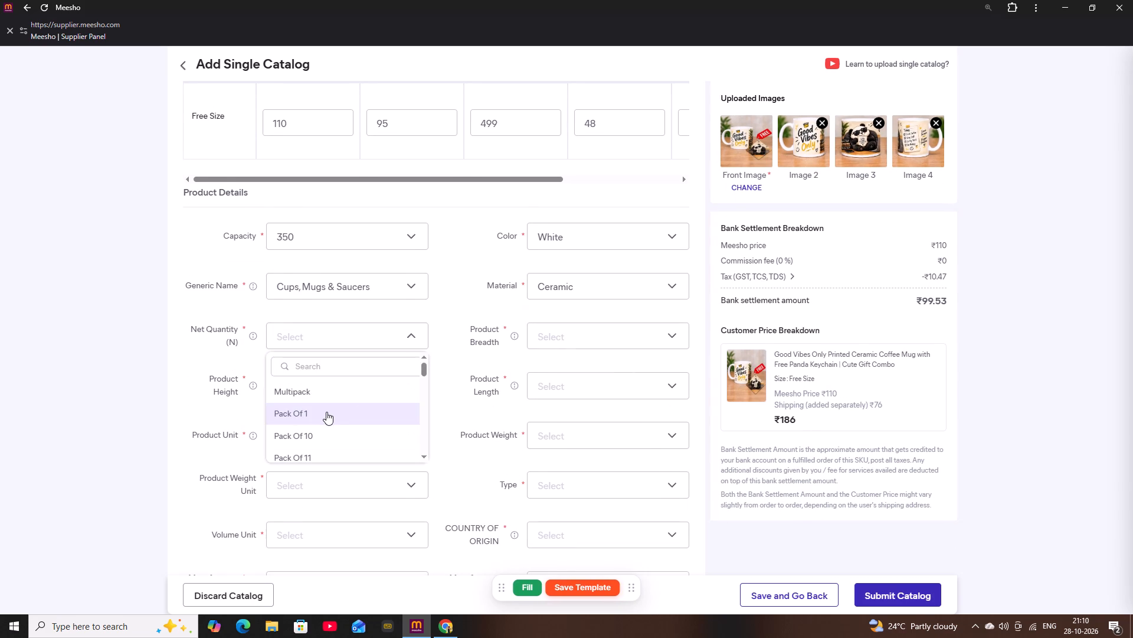
Set the Product Breadth to 3.5 and the Product Height to 4.
click(572, 341)
click(584, 367)
text(3.5)
click(574, 437)
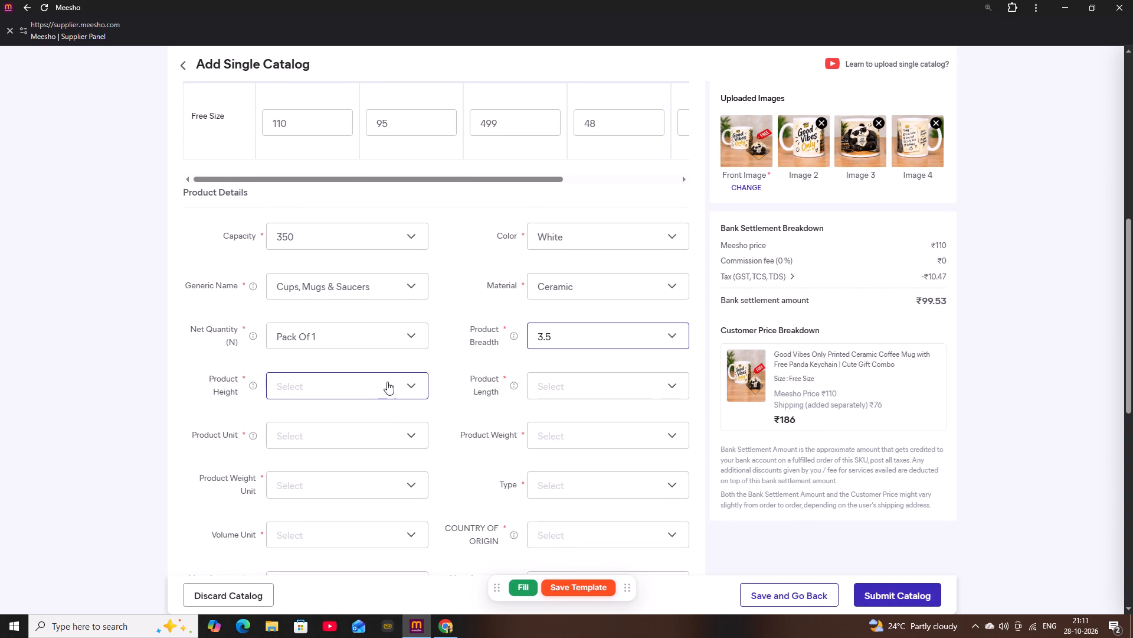
click(377, 379)
scroll(328, 473, down, 2)
scroll(328, 474, up, 1)
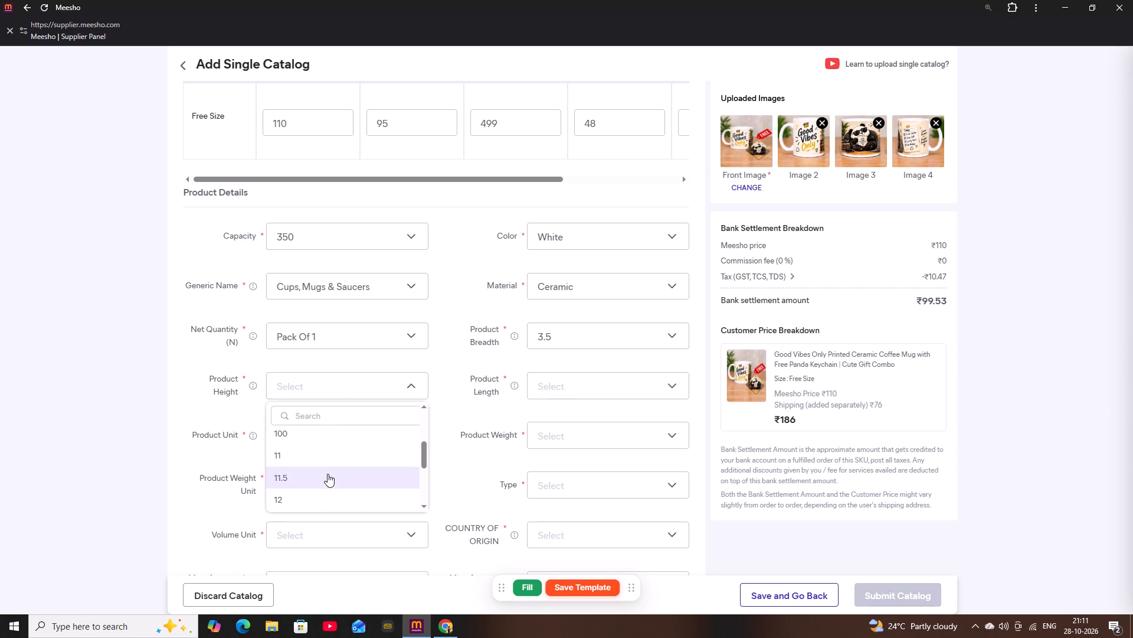
scroll(328, 474, up, 1)
click(348, 408)
key(4)
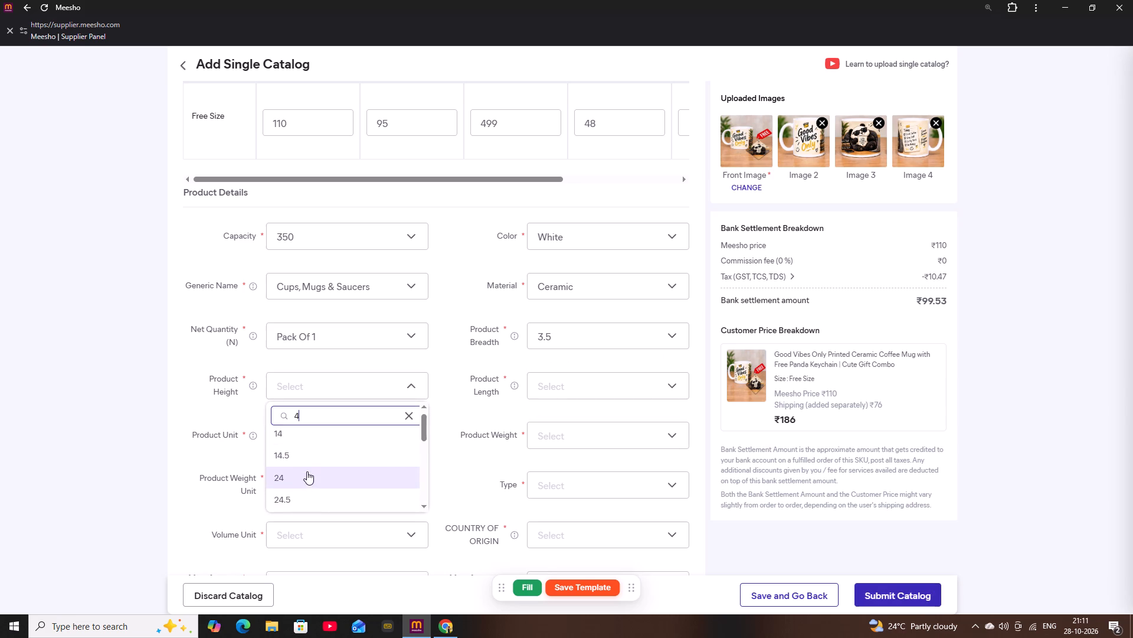
scroll(309, 479, down, 1)
scroll(315, 474, up, 1)
scroll(316, 474, down, 1)
click(292, 502)
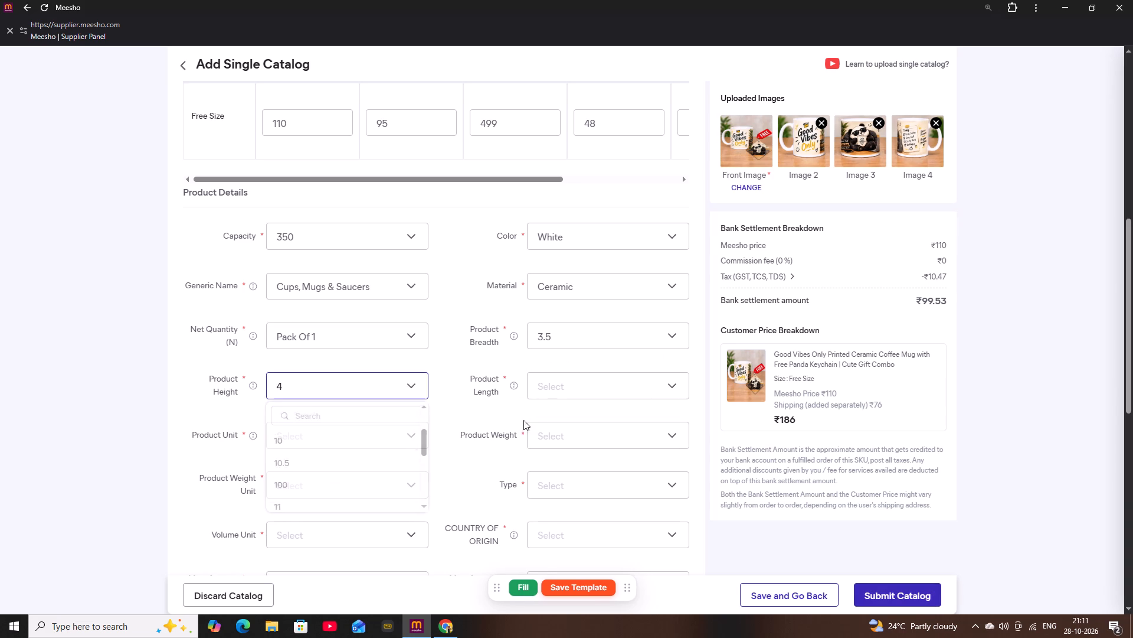
Set the Product Length to 10 and the Product Unit to Inch.
click(598, 382)
click(595, 420)
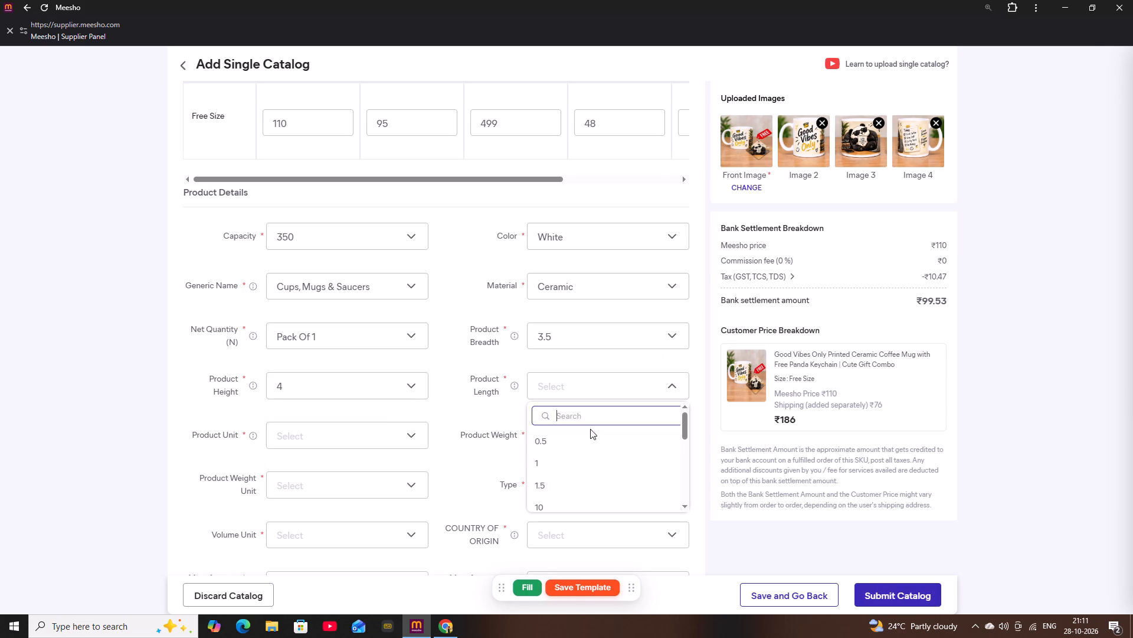
key(1)
key(0)
click(575, 450)
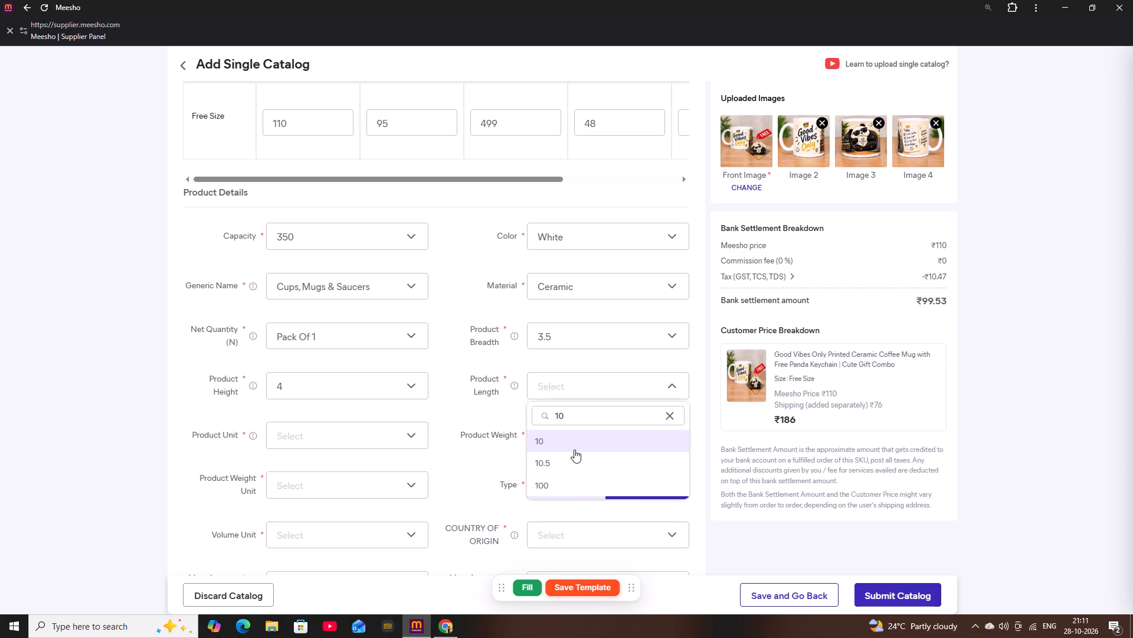
scroll(558, 435, down, 1)
click(363, 378)
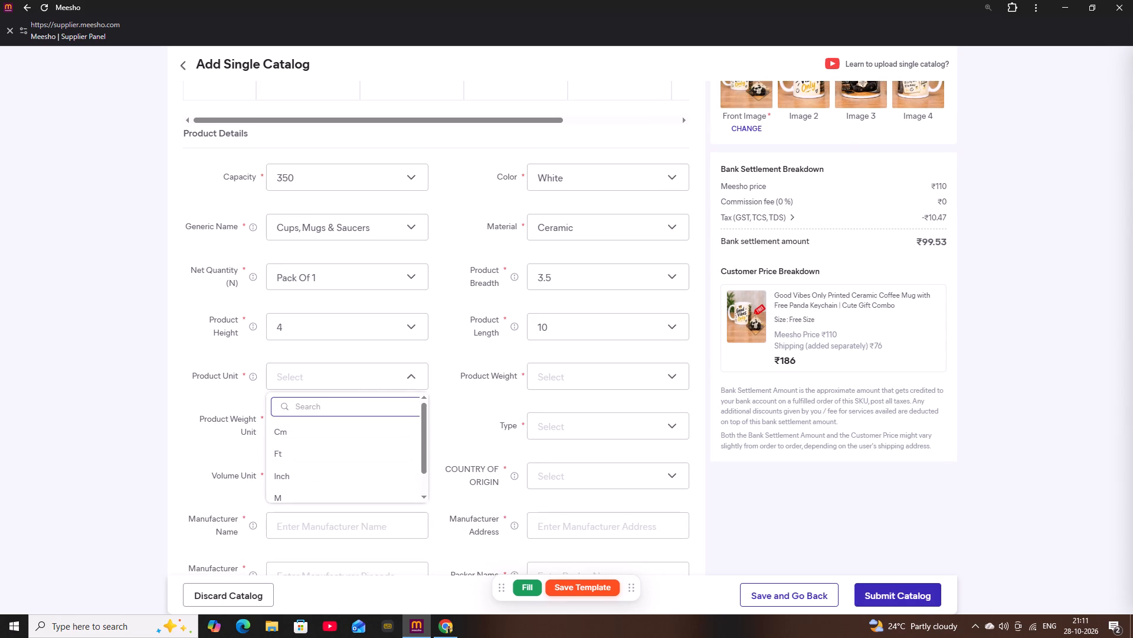
click(327, 469)
Set the Product Weight to 350 with G as the Product Weight Unit.
click(584, 380)
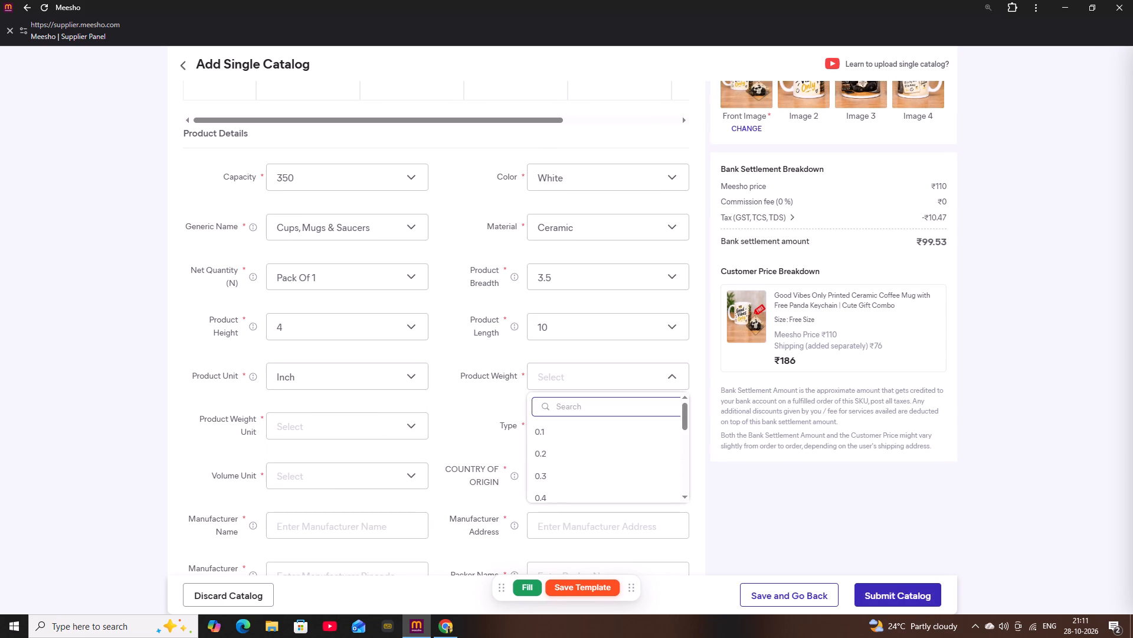
click(592, 408)
text(35)
key(0)
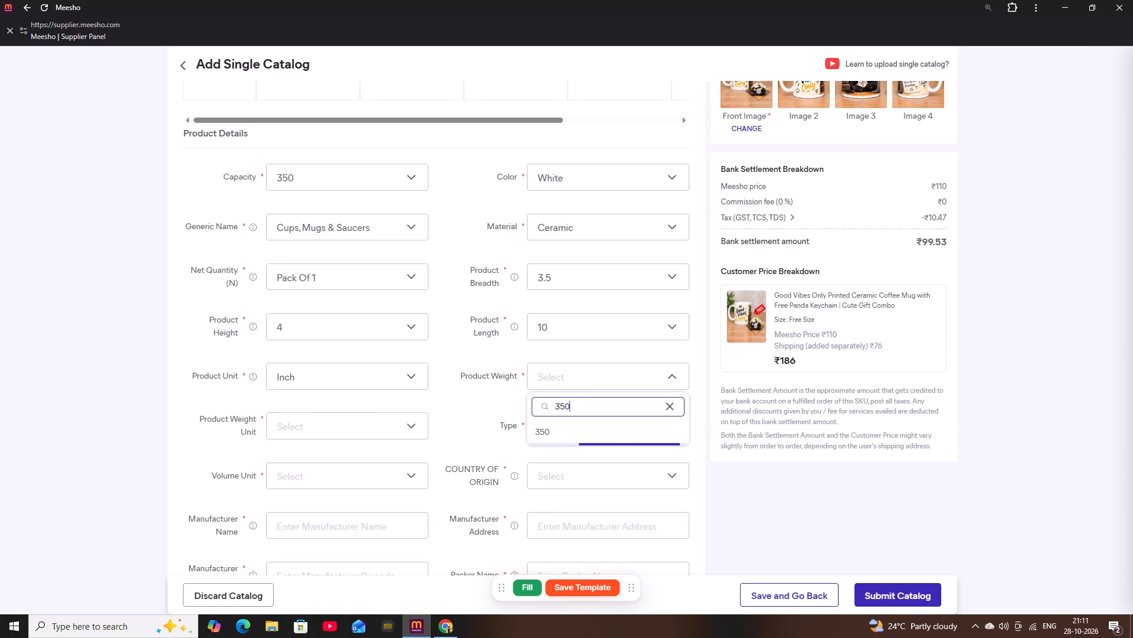
click(572, 434)
scroll(572, 433, down, 2)
click(372, 430)
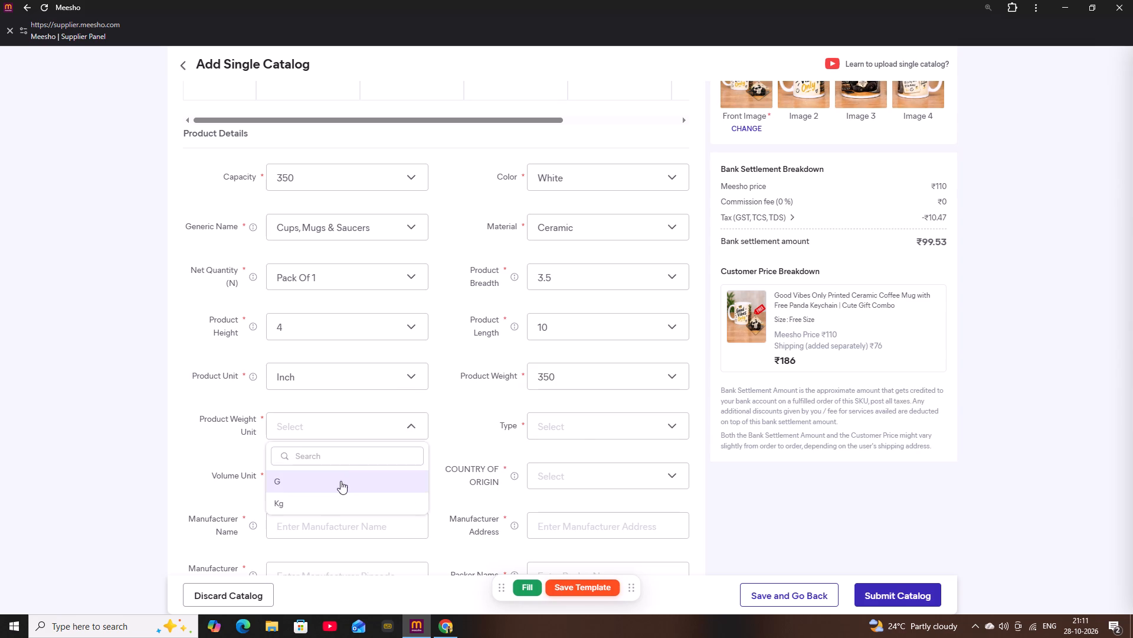
click(334, 480)
Set Type to Coffee Mug, Volume Unit to ml and Country of Origin to India.
click(588, 428)
scroll(591, 481, down, 1)
scroll(590, 485, up, 1)
click(582, 525)
scroll(506, 466, down, 2)
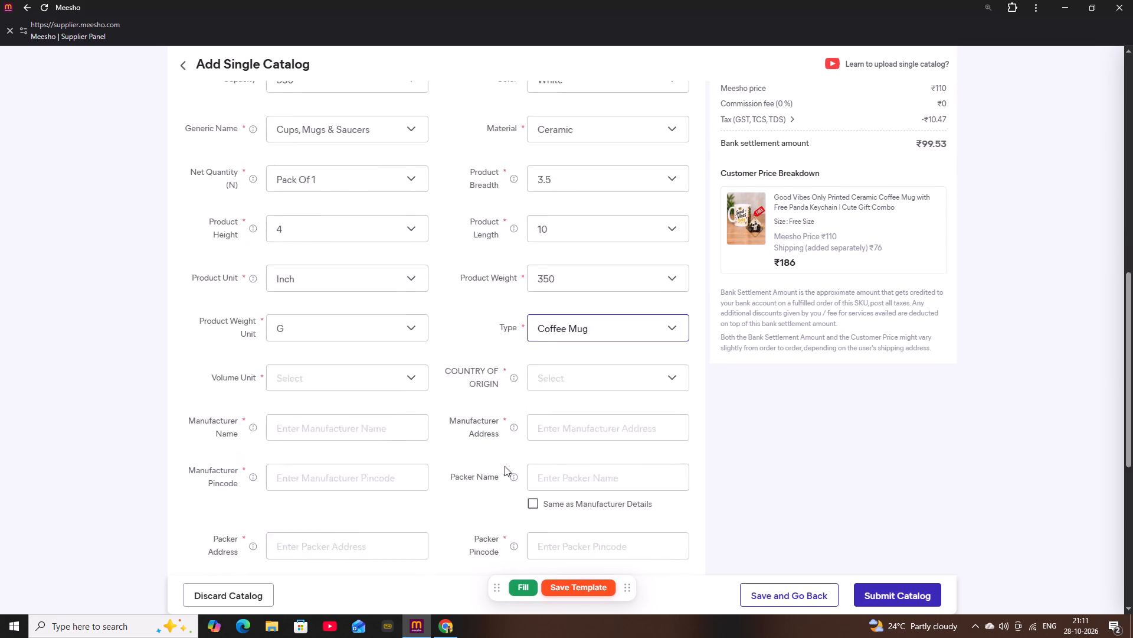
scroll(505, 466, down, 1)
click(361, 302)
click(319, 373)
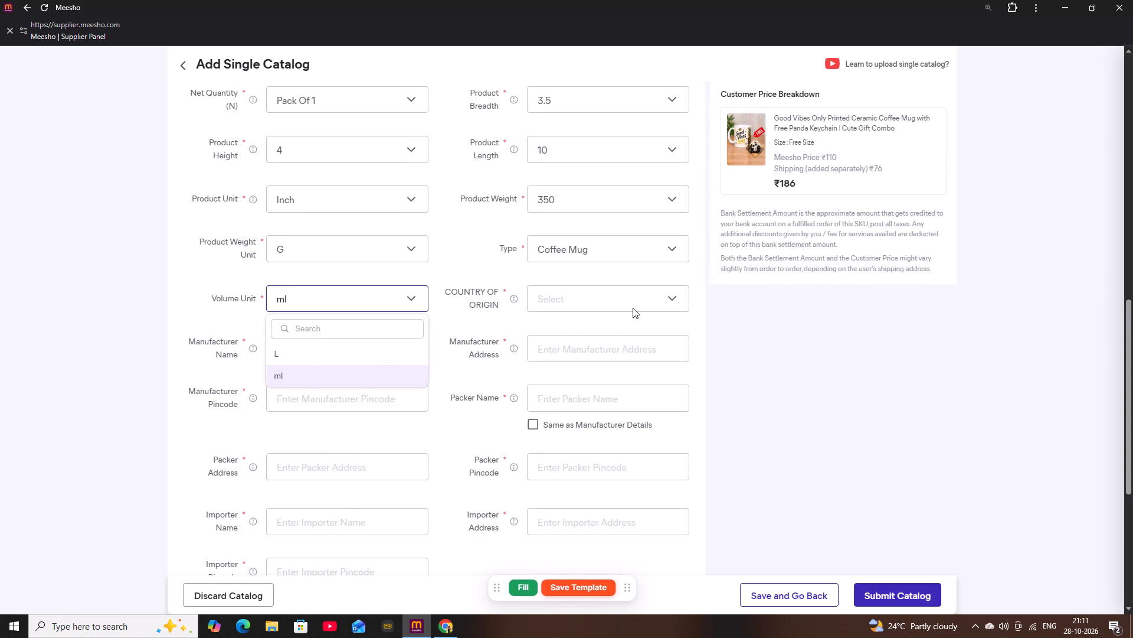
click(663, 300)
click(591, 355)
Enter Sharma Fashions Hub as the Manufacturer Name and fill in the saved manufacturer address and its pincode.
click(340, 349)
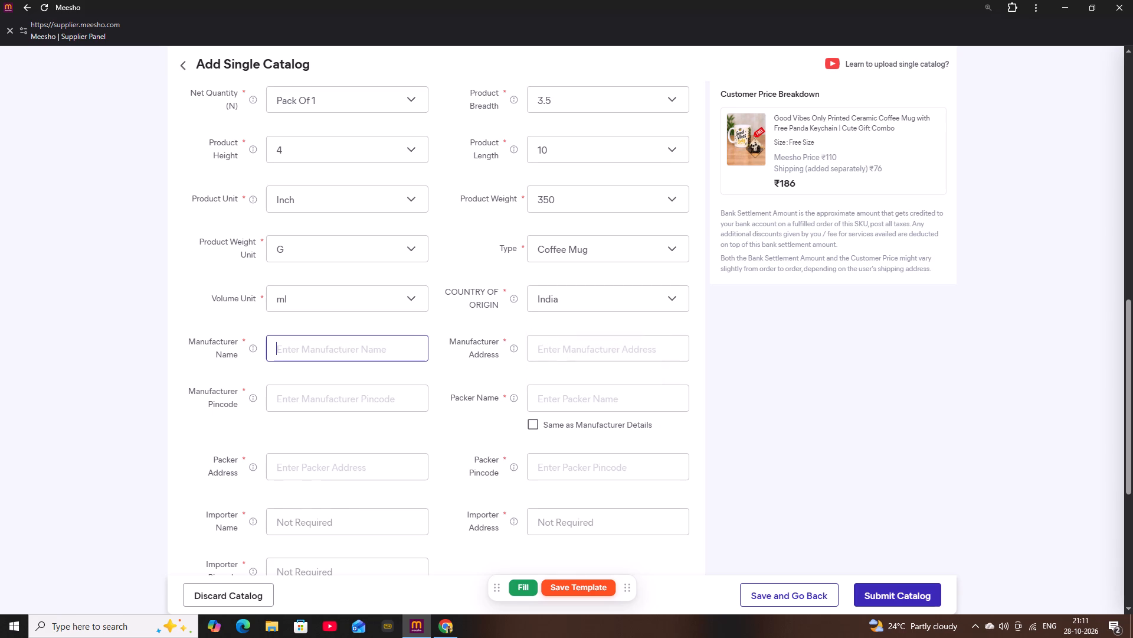
click(378, 448)
click(606, 346)
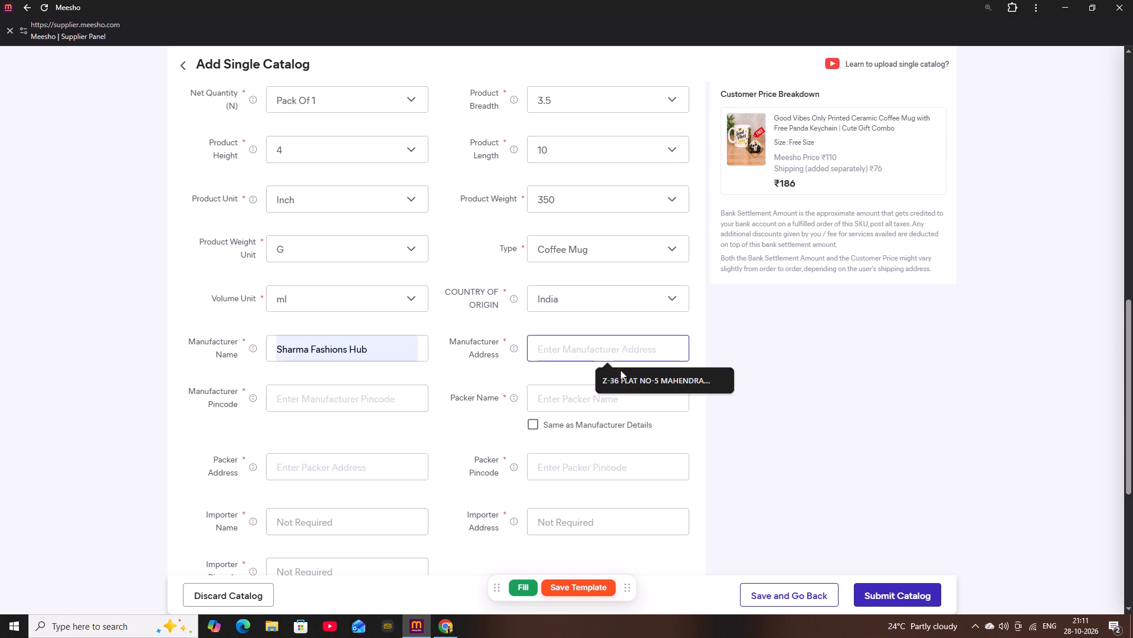
click(620, 374)
click(404, 394)
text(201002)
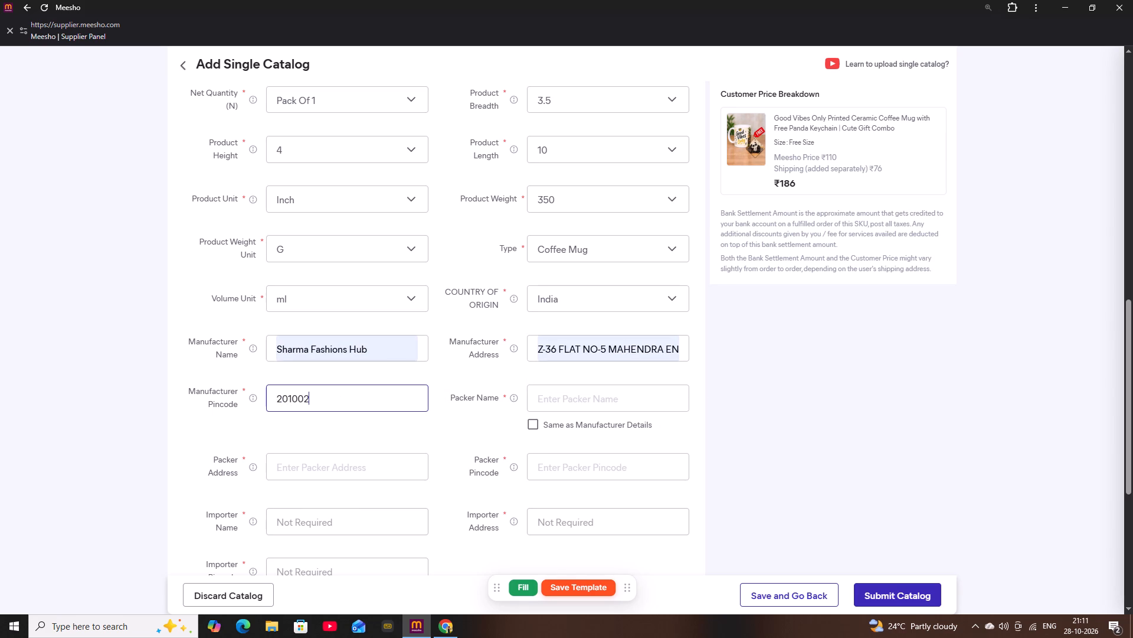
Set the packer details to be the same as the manufacturer details.
click(578, 389)
click(532, 422)
click(532, 422)
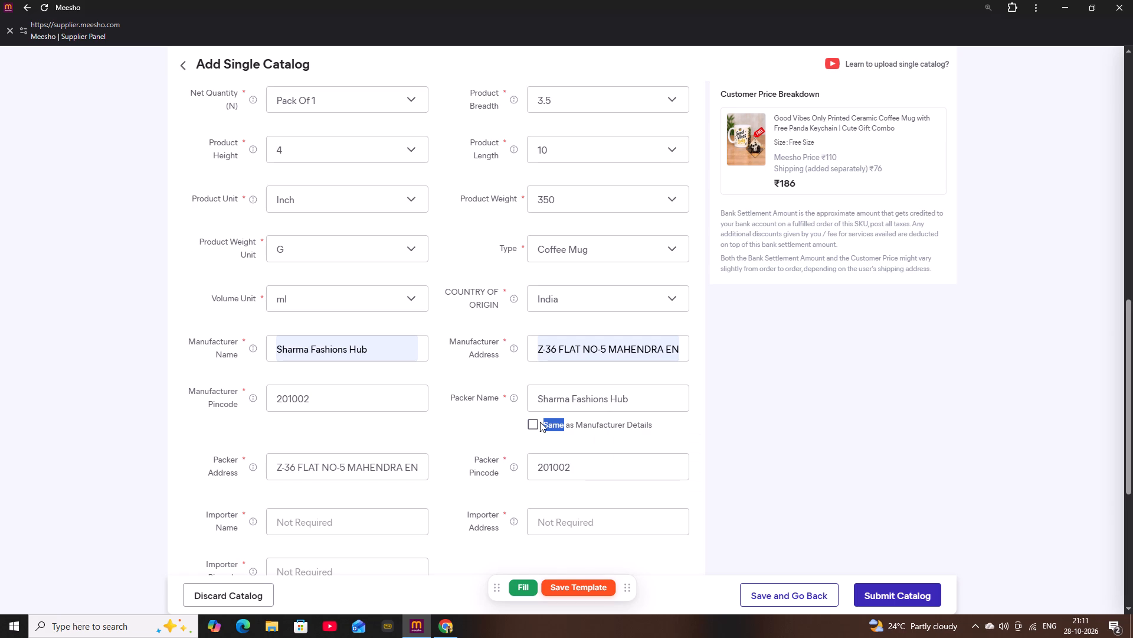
click(538, 423)
click(918, 340)
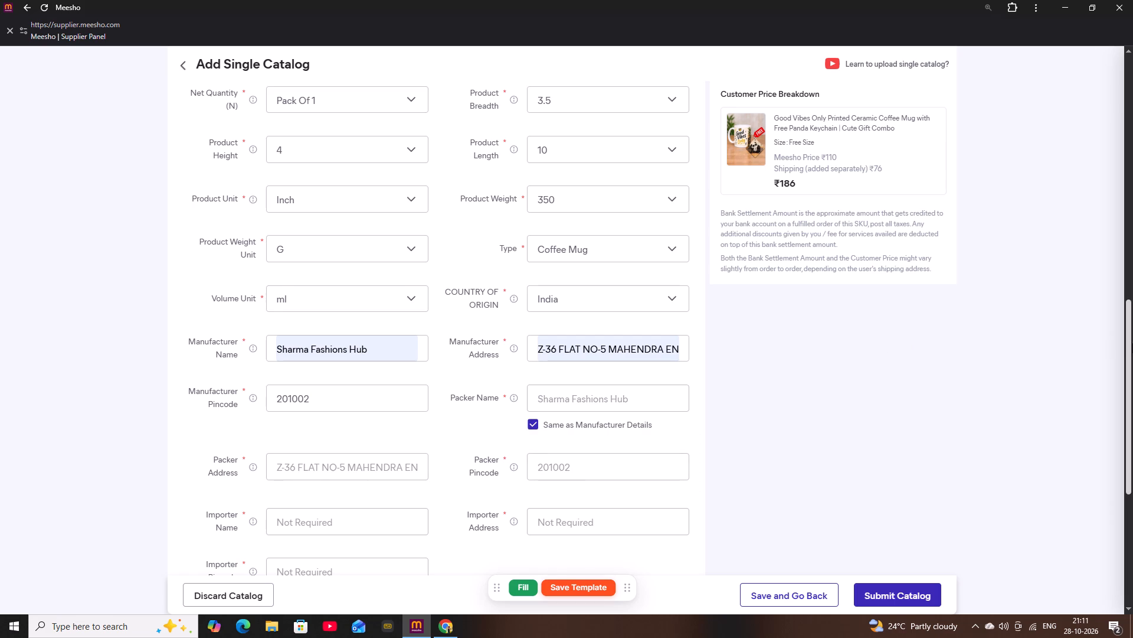
Set Add Ons to Key Chain under Other Attributes.
drag(1132, 343, 1120, 460)
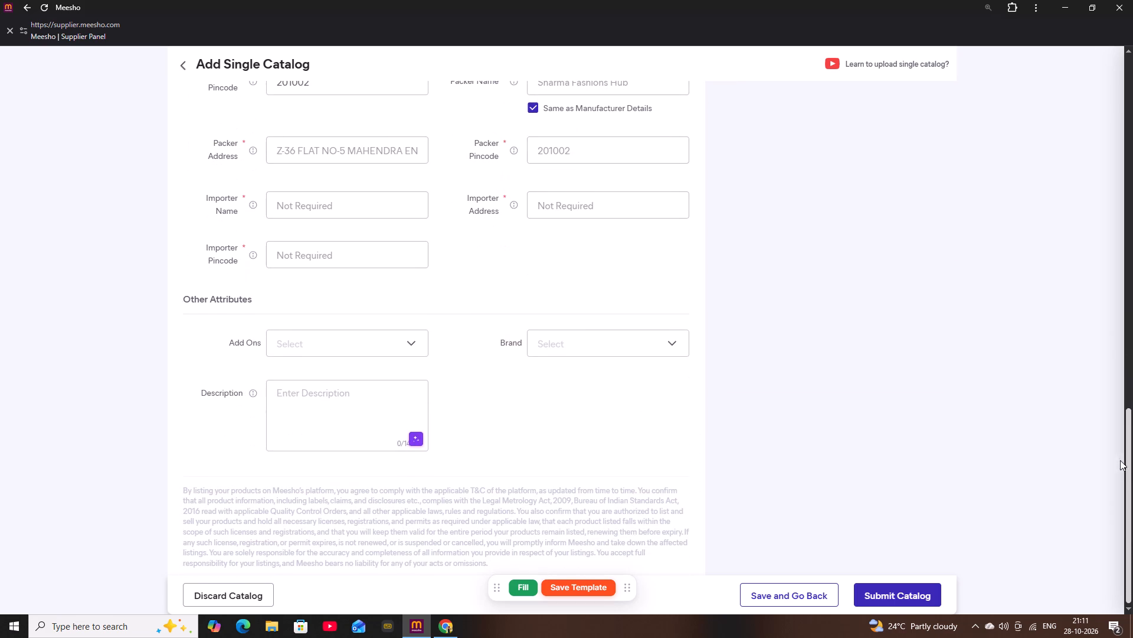
drag(1120, 460, 1114, 466)
click(353, 340)
click(308, 459)
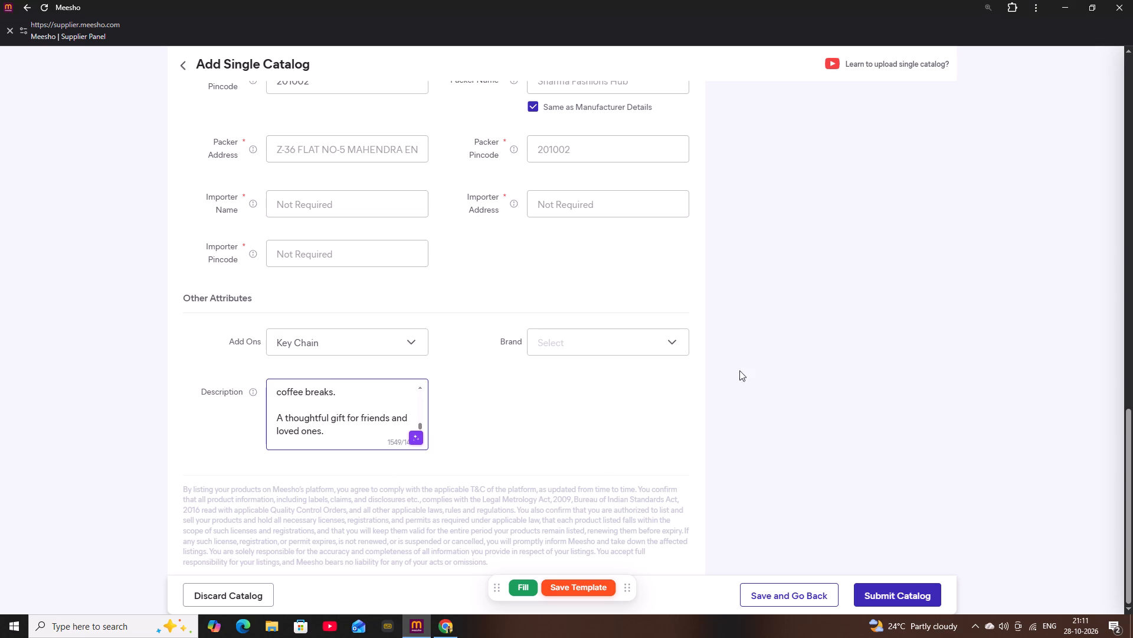
Replace the catalog's front image with Image 4, the ₹45 shipping keychain picture from the Lisstify batch.
drag(1132, 489, 1132, 470)
drag(1132, 468, 1124, 389)
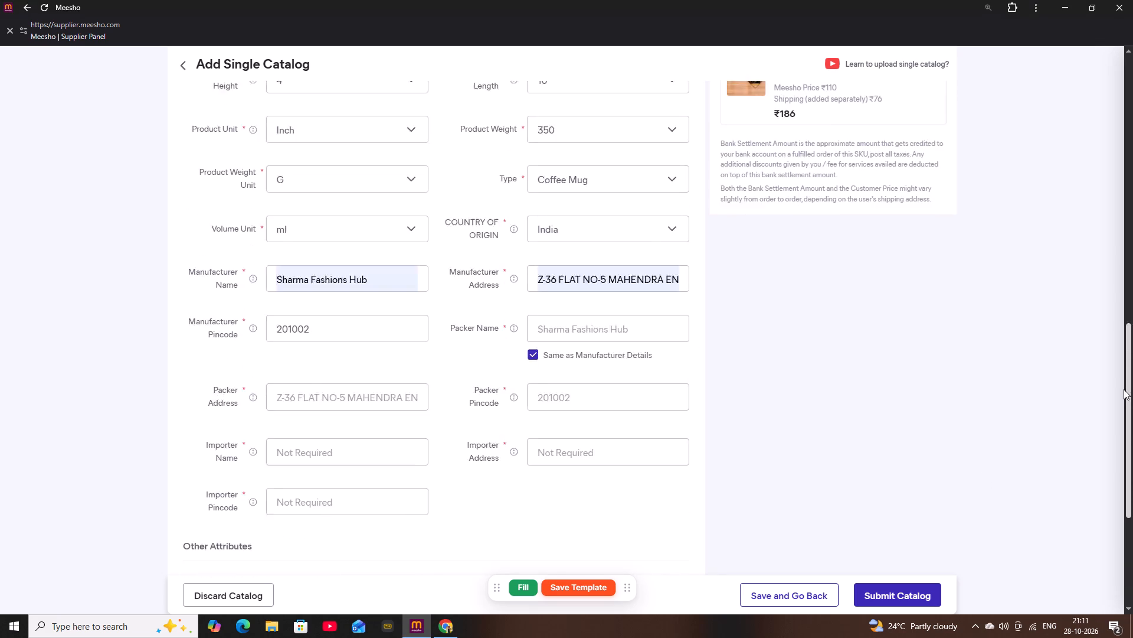
drag(1124, 389, 1132, 252)
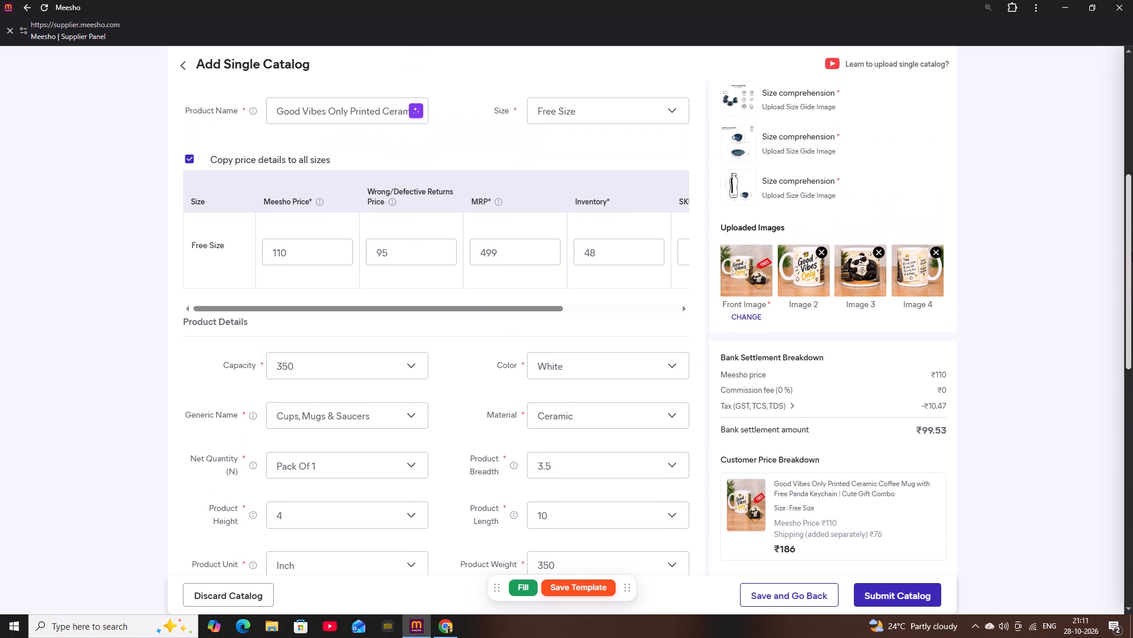
drag(1132, 252, 1132, 265)
click(1132, 266)
click(1132, 288)
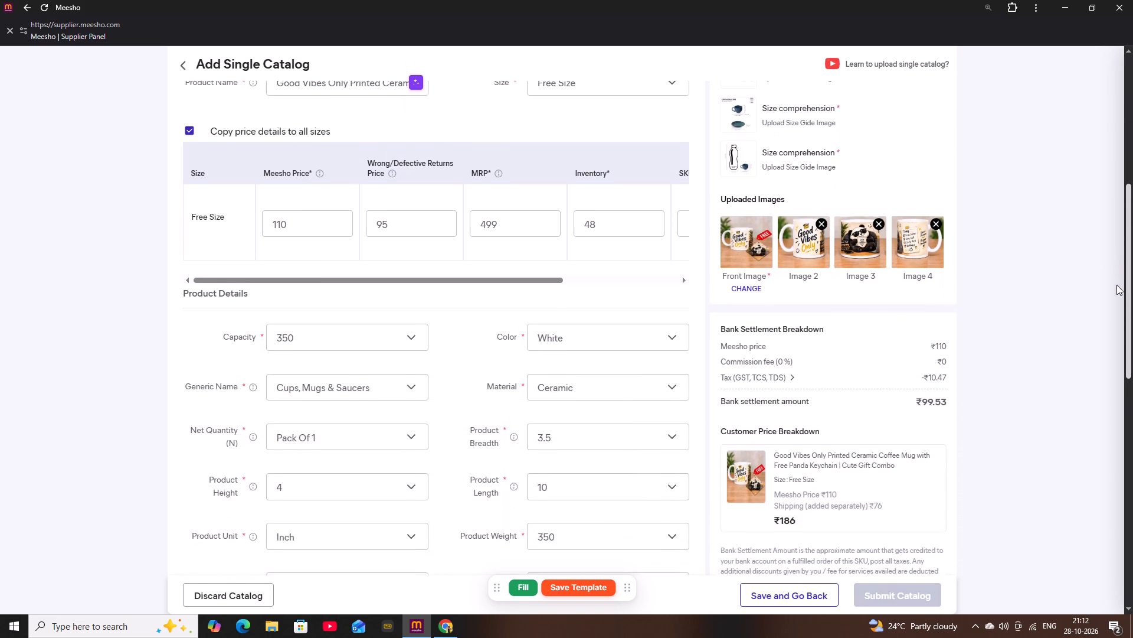
click(1016, 5)
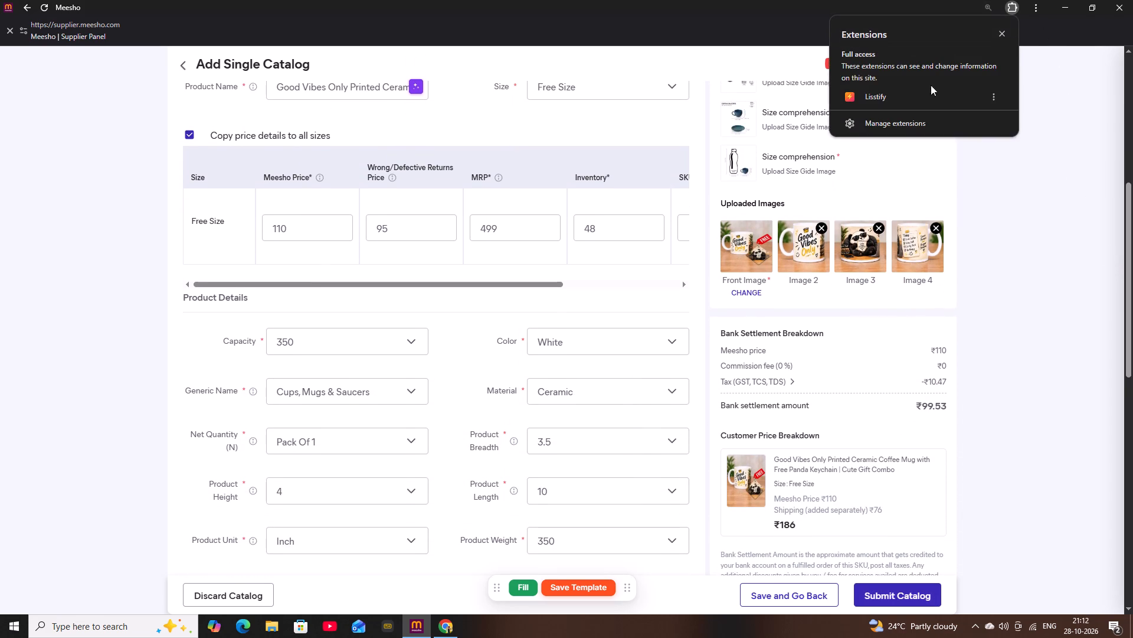
click(900, 99)
click(1053, 398)
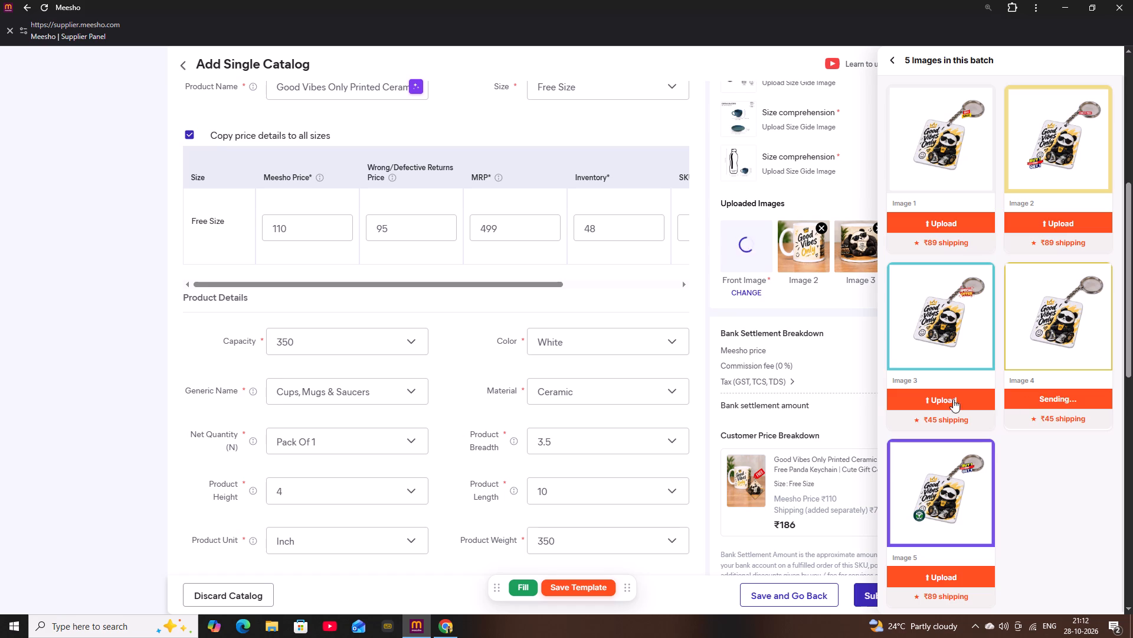
click(843, 388)
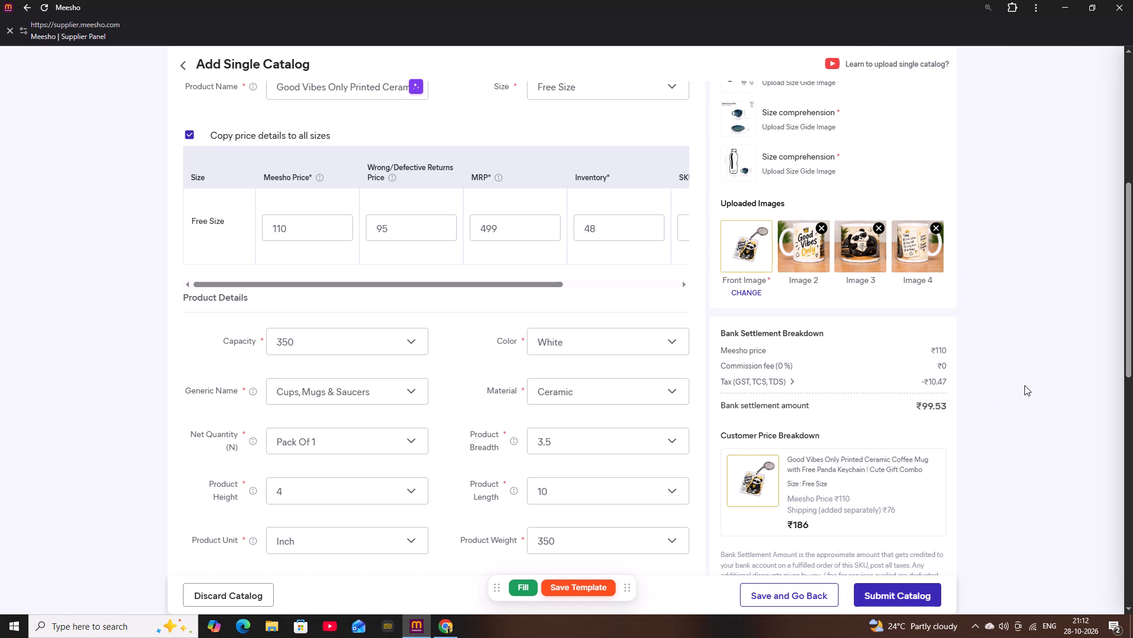
click(1024, 385)
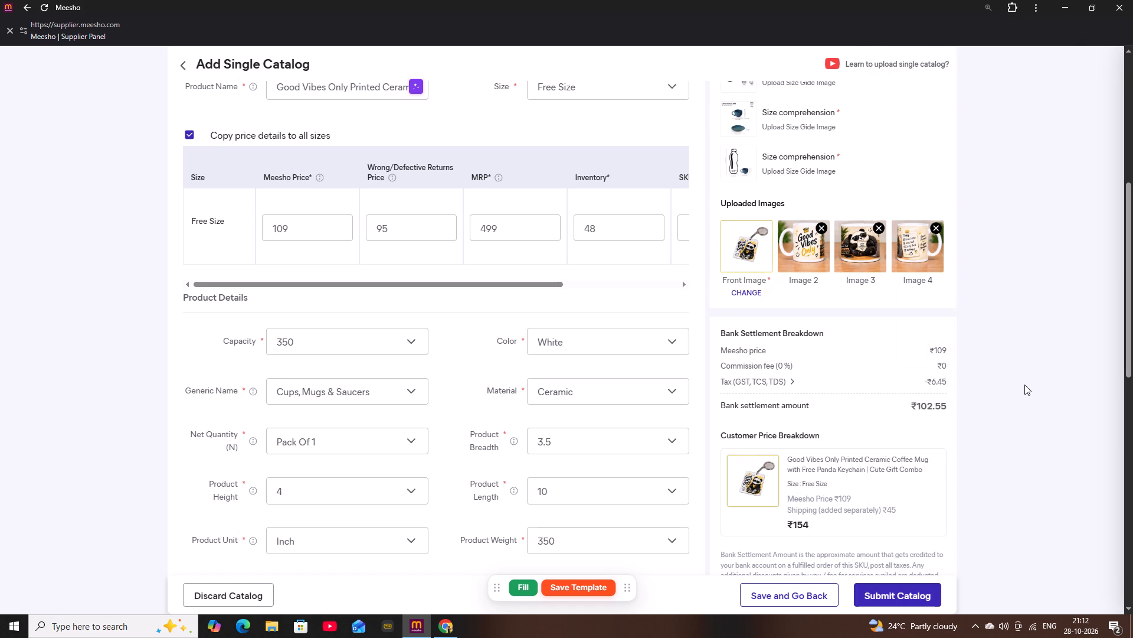
Change the front image to picture 48, the mug with free keychain, from the USB drive's Pictures folder.
click(756, 295)
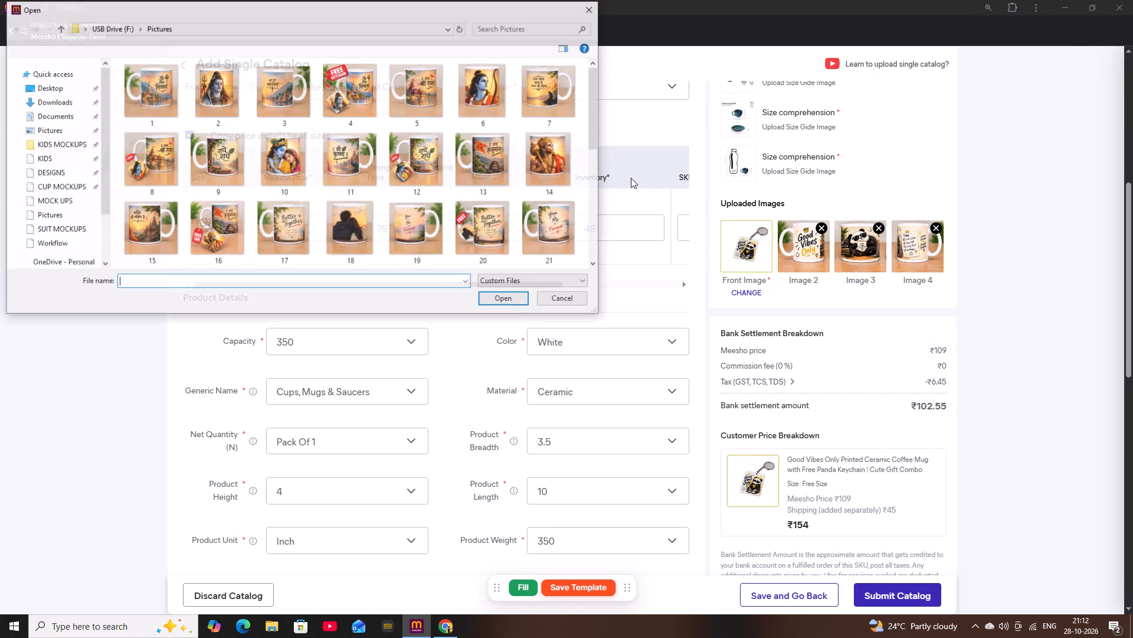
drag(591, 129, 572, 262)
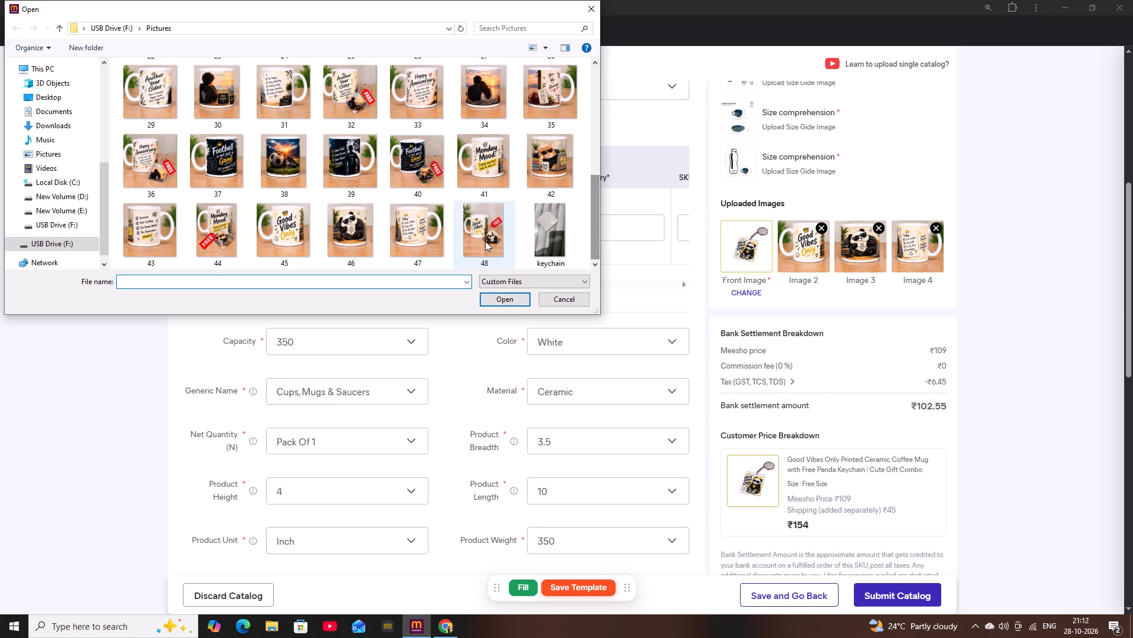
click(485, 241)
click(515, 305)
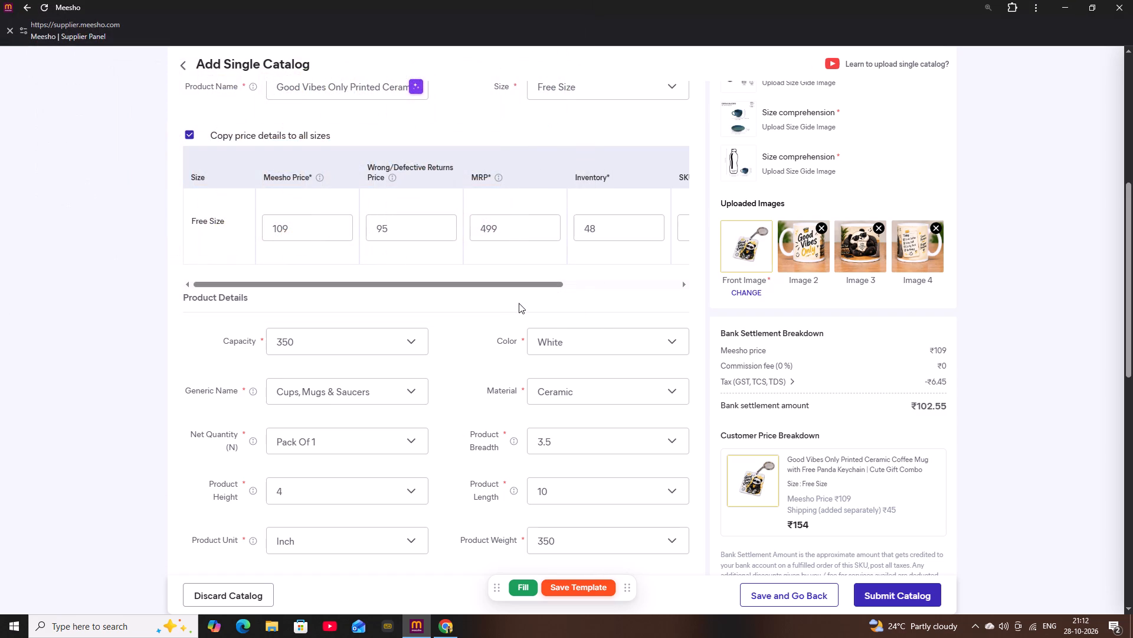
Submit the catalog for keyword checking and remove the flagged word "elements" from the product description.
scroll(979, 428, down, 1)
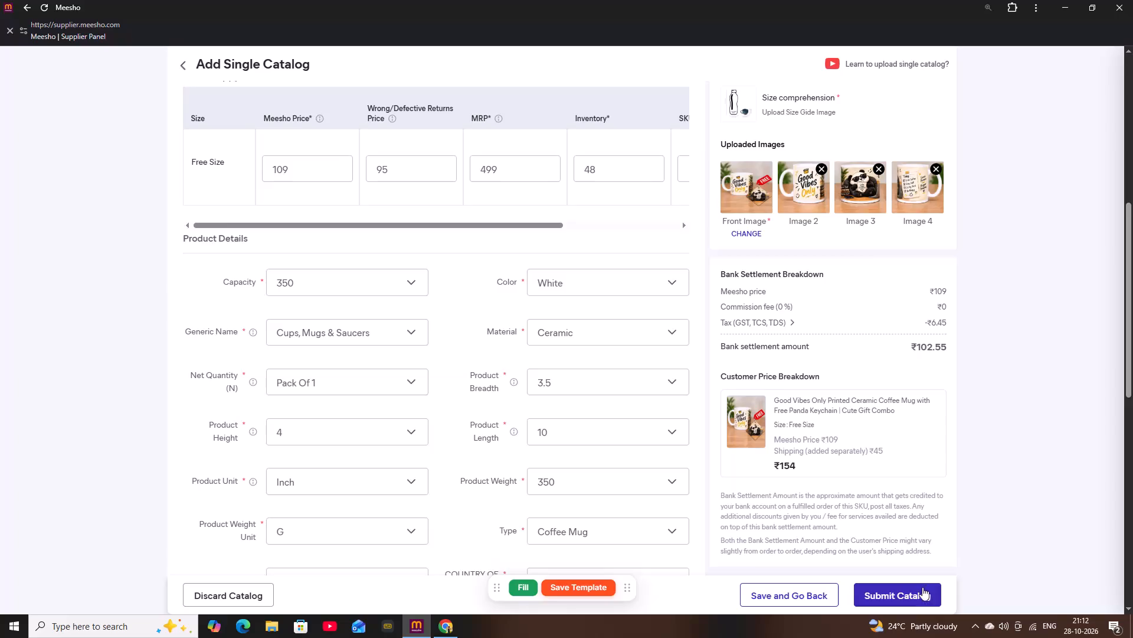
click(920, 590)
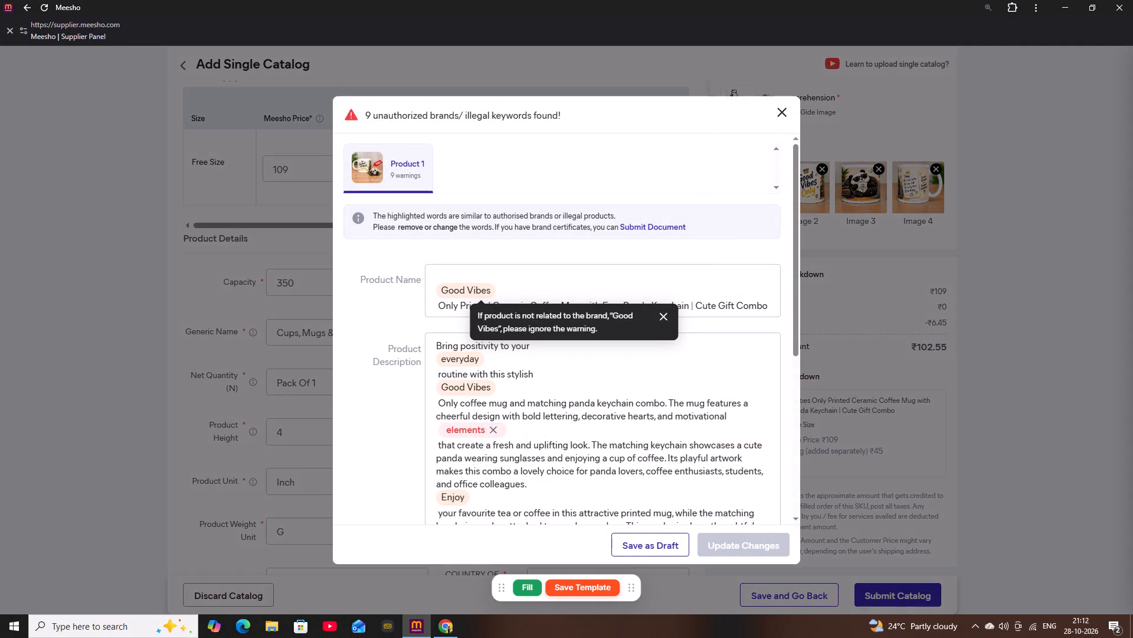
click(489, 432)
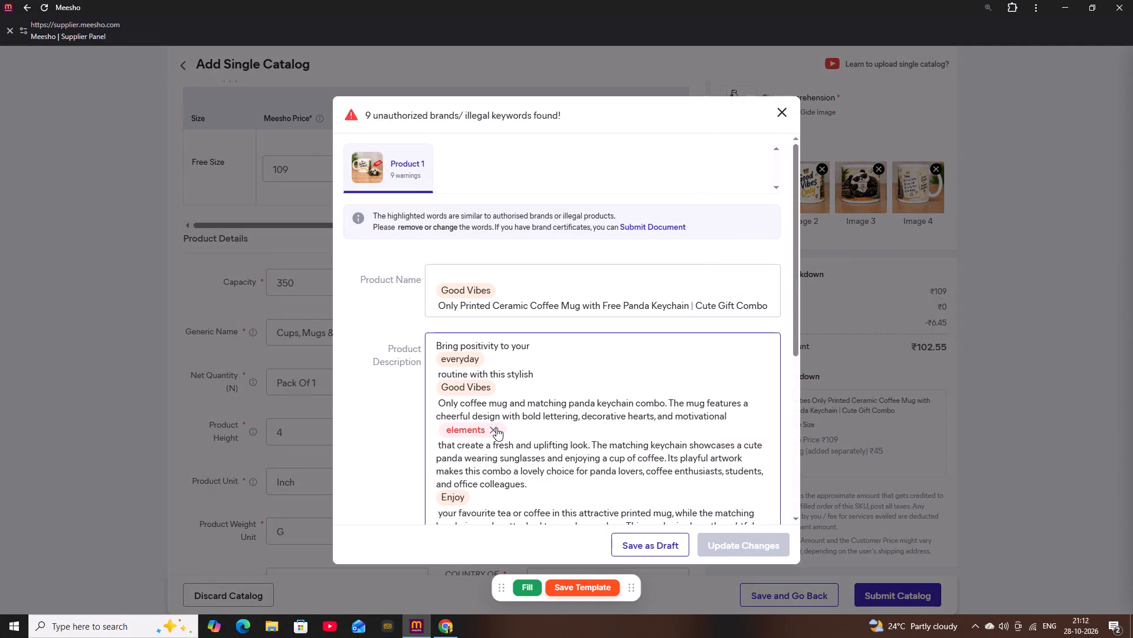
click(496, 428)
click(787, 118)
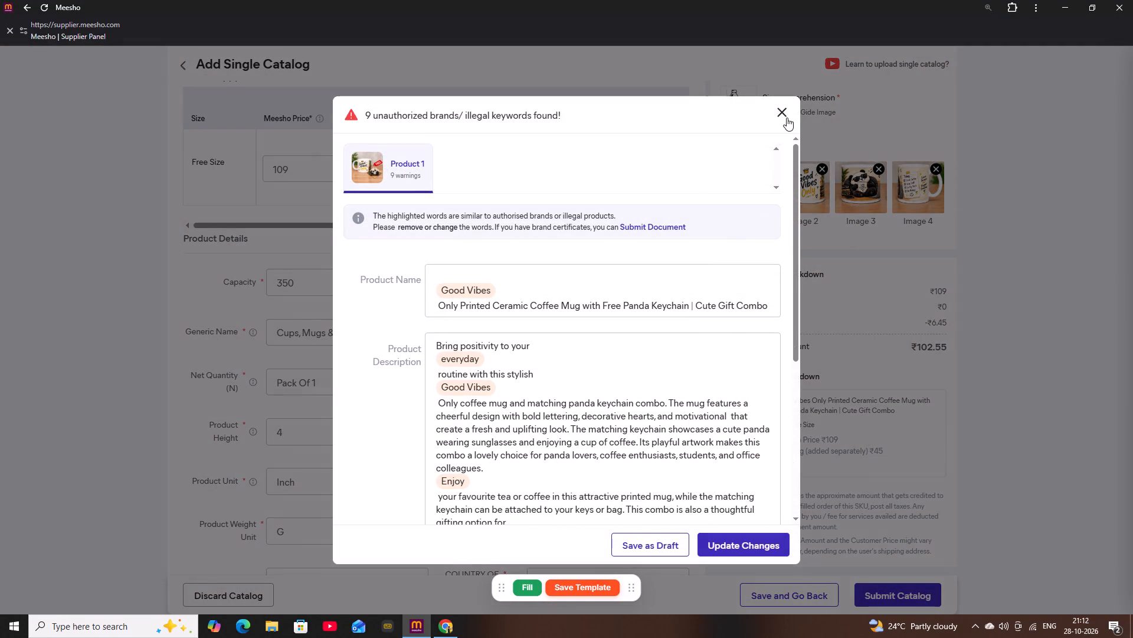
Resubmit the catalog for quality check, declaring all products not branded or illegal to sell, and dismiss the ad campaign offer.
scroll(906, 429, down, 1)
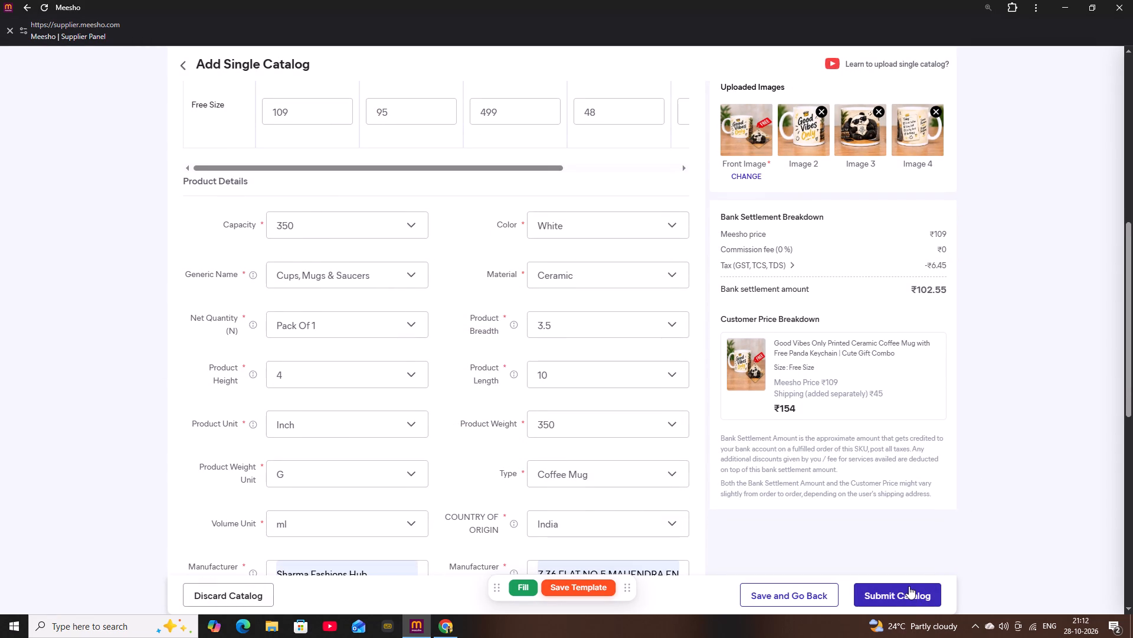
click(909, 586)
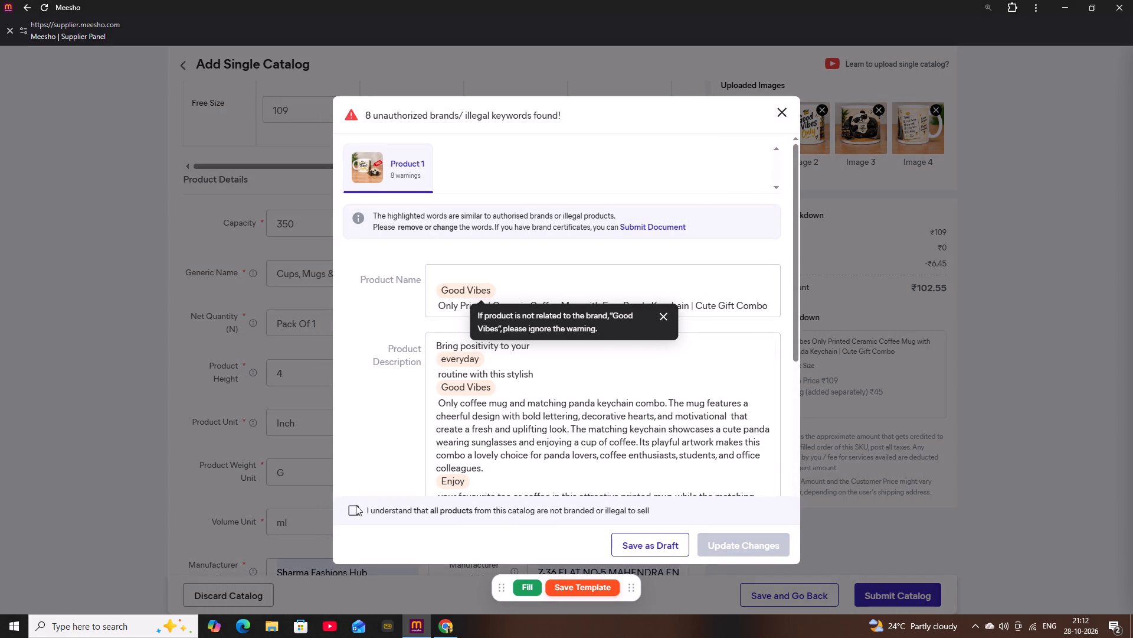
click(358, 503)
click(358, 504)
click(735, 545)
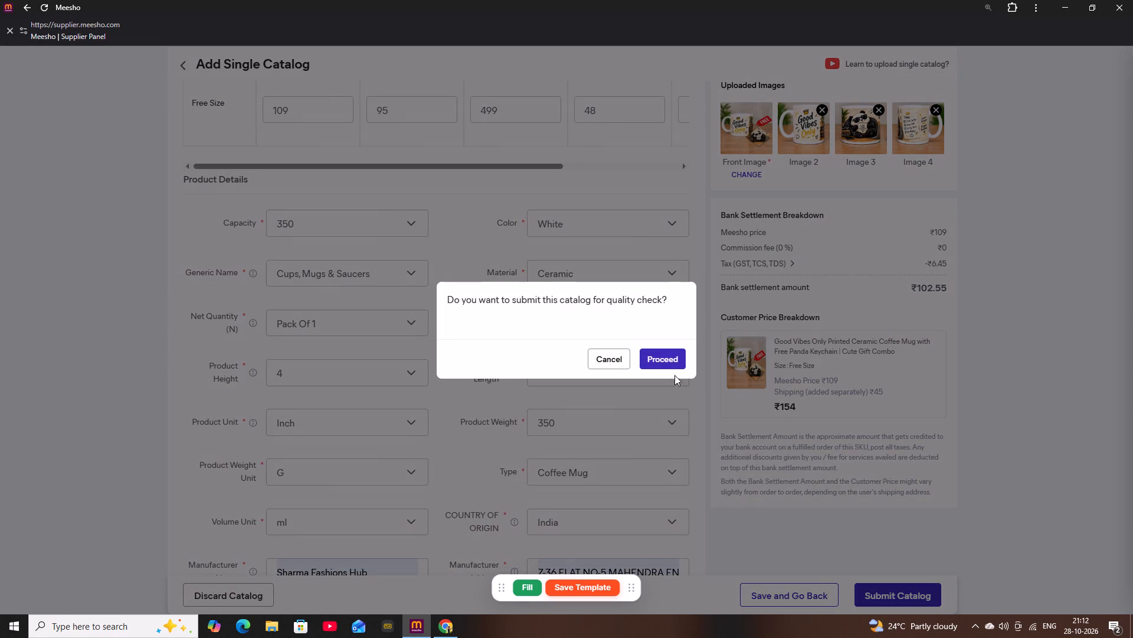
click(674, 357)
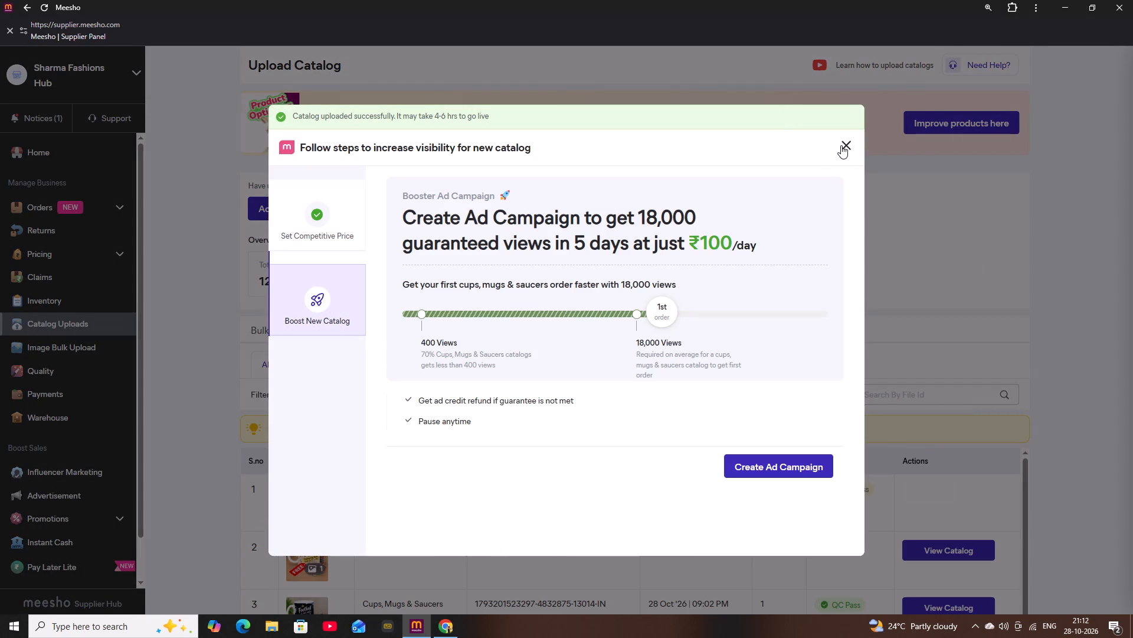
click(841, 144)
Look through the single uploads list to check the recent mug catalogs and their QC status.
drag(1132, 311, 1132, 458)
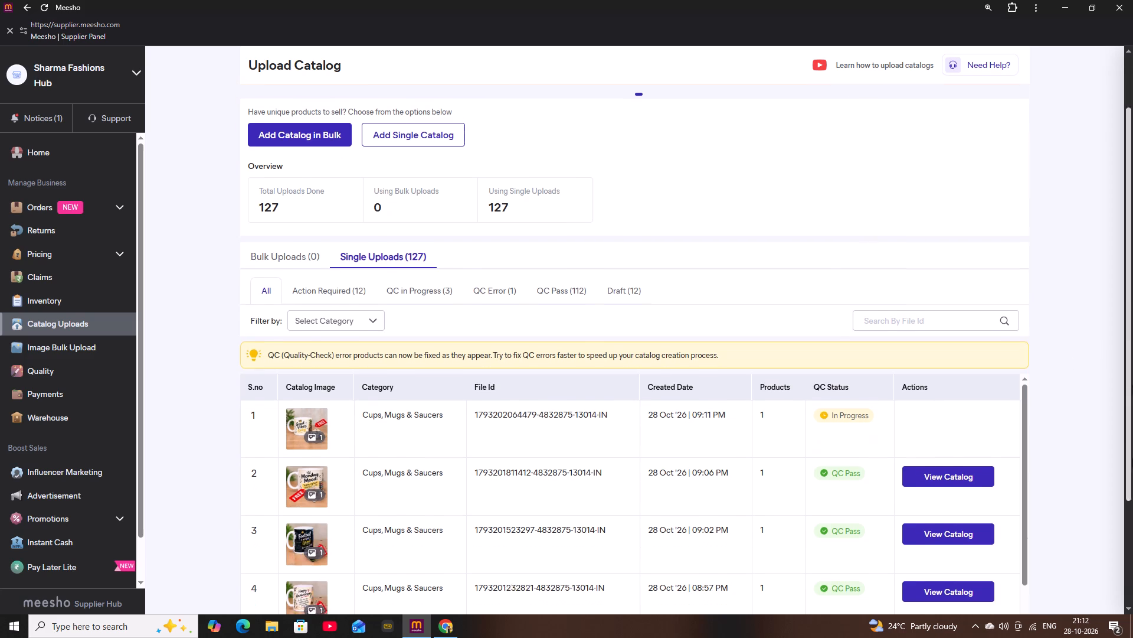
drag(1132, 458, 1132, 606)
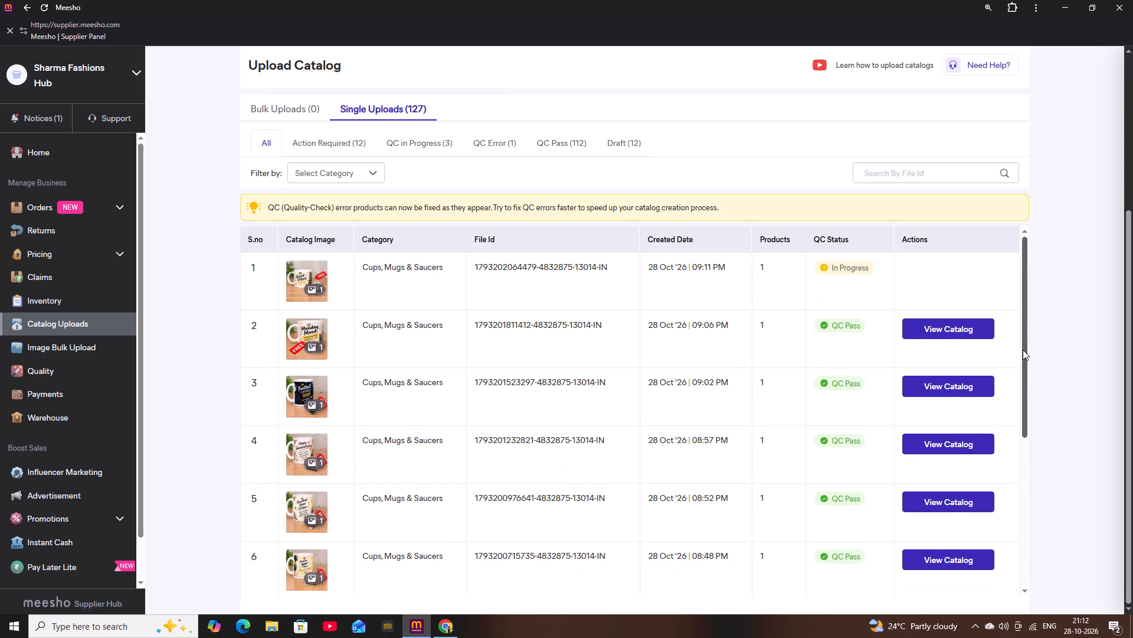
drag(1023, 350, 1016, 513)
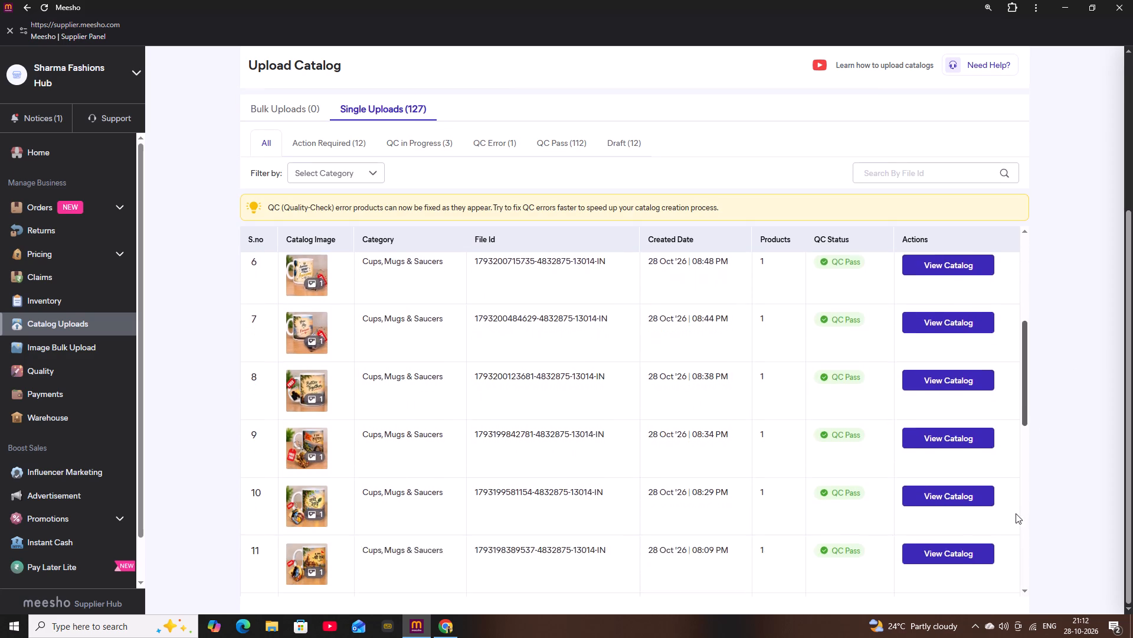
drag(1016, 513, 1010, 551)
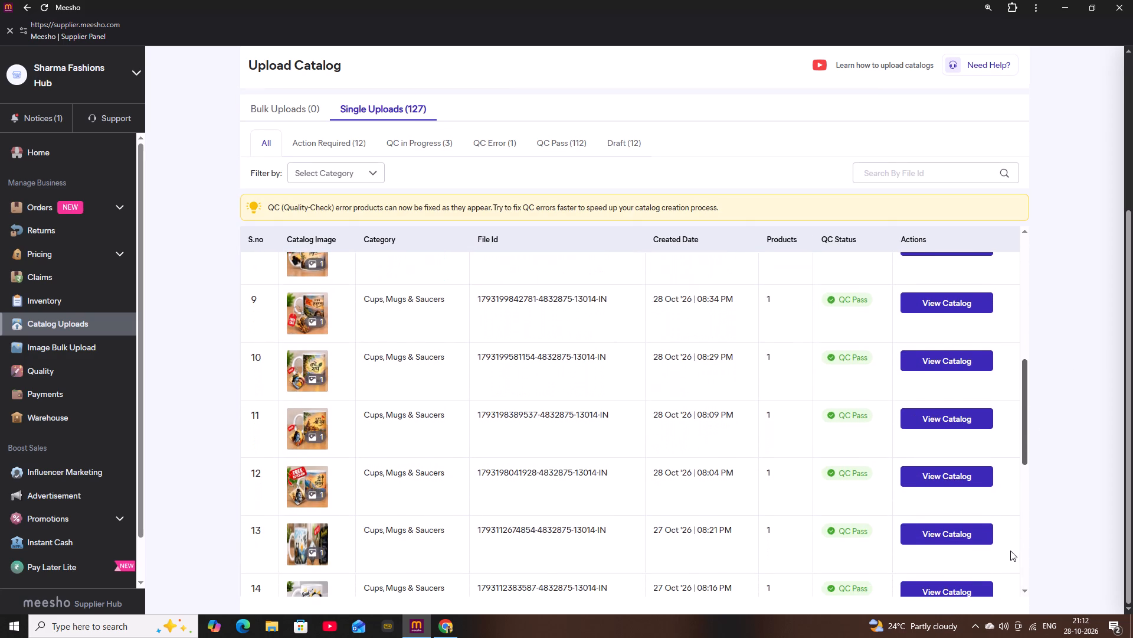
drag(1010, 551, 1036, 321)
Open the Business Dashboard from the home page and switch the Business Overview to Last 30 Days.
click(71, 144)
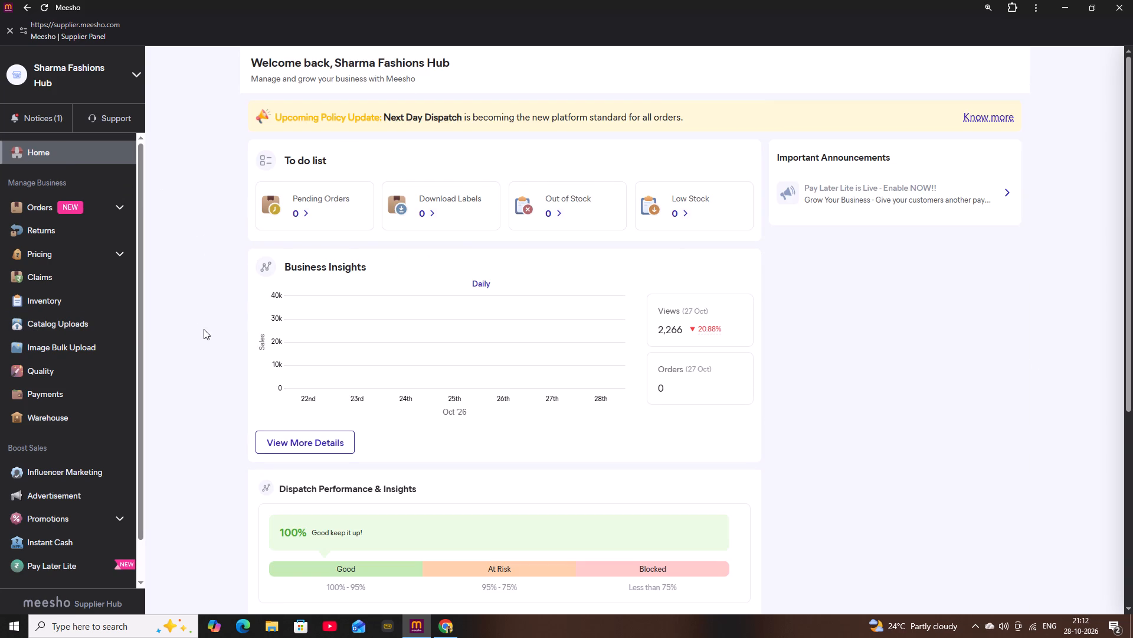
scroll(206, 349, down, 1)
scroll(184, 414, down, 1)
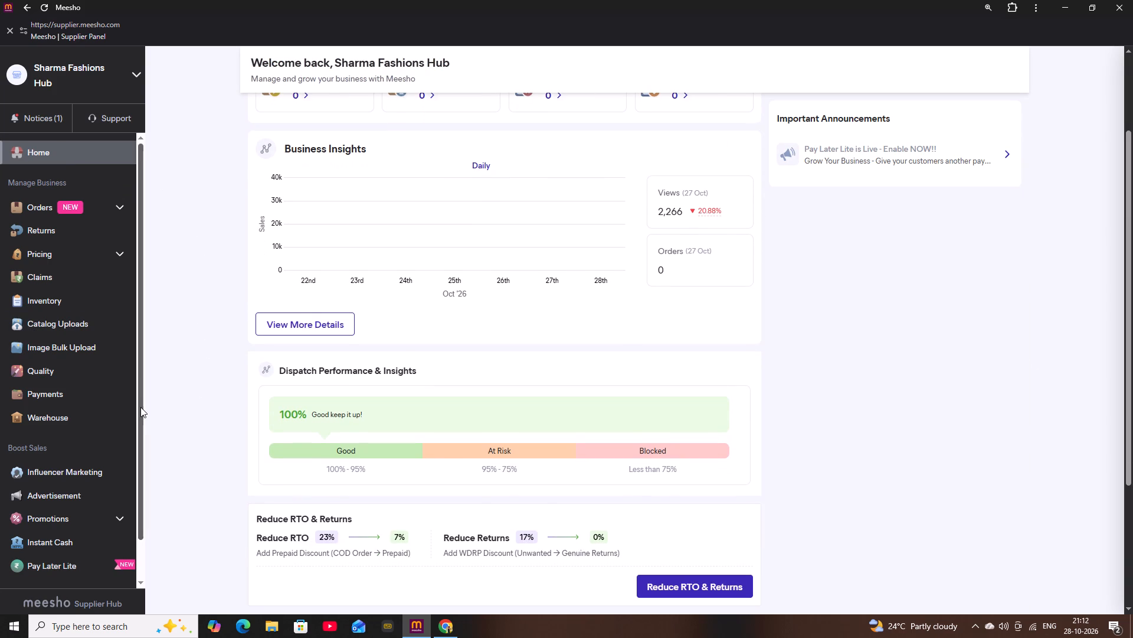
scroll(77, 559, down, 2)
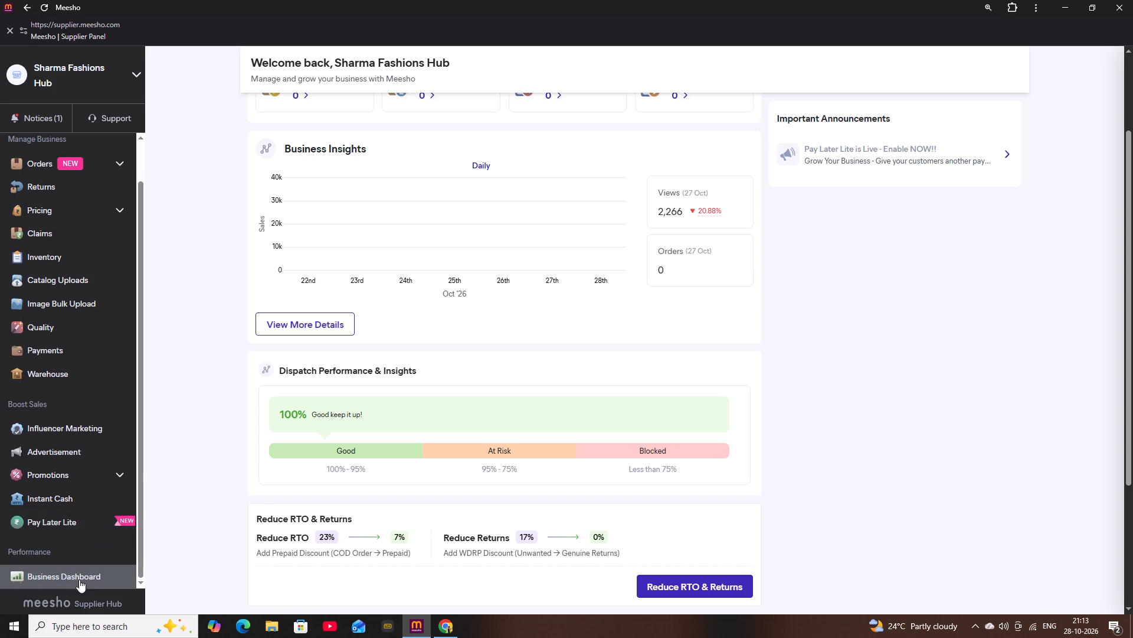
click(79, 580)
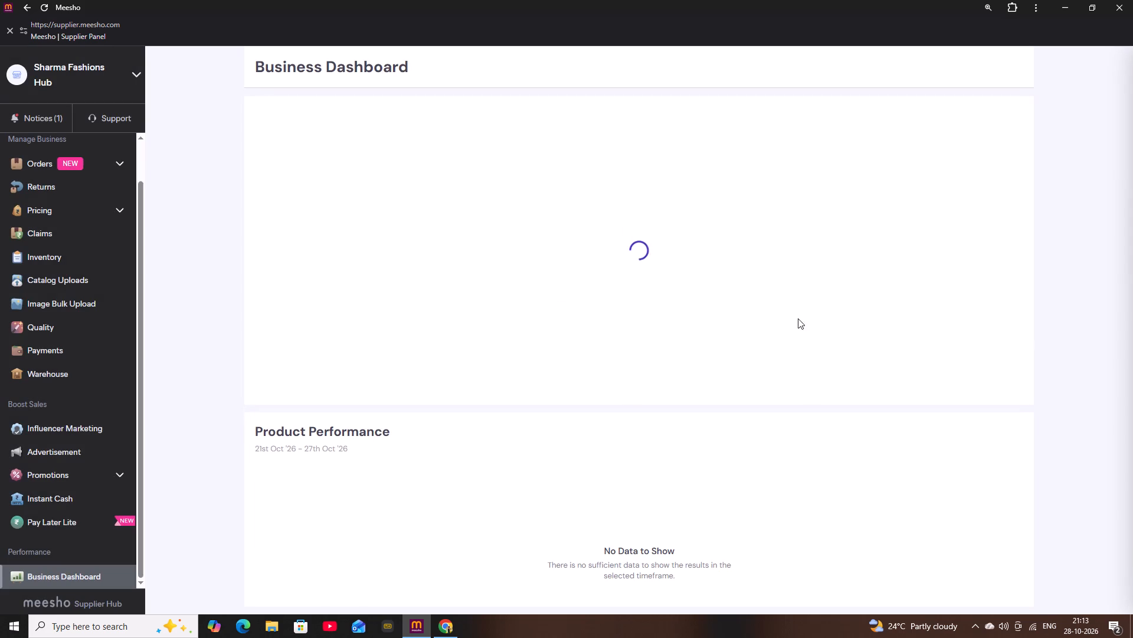
click(908, 119)
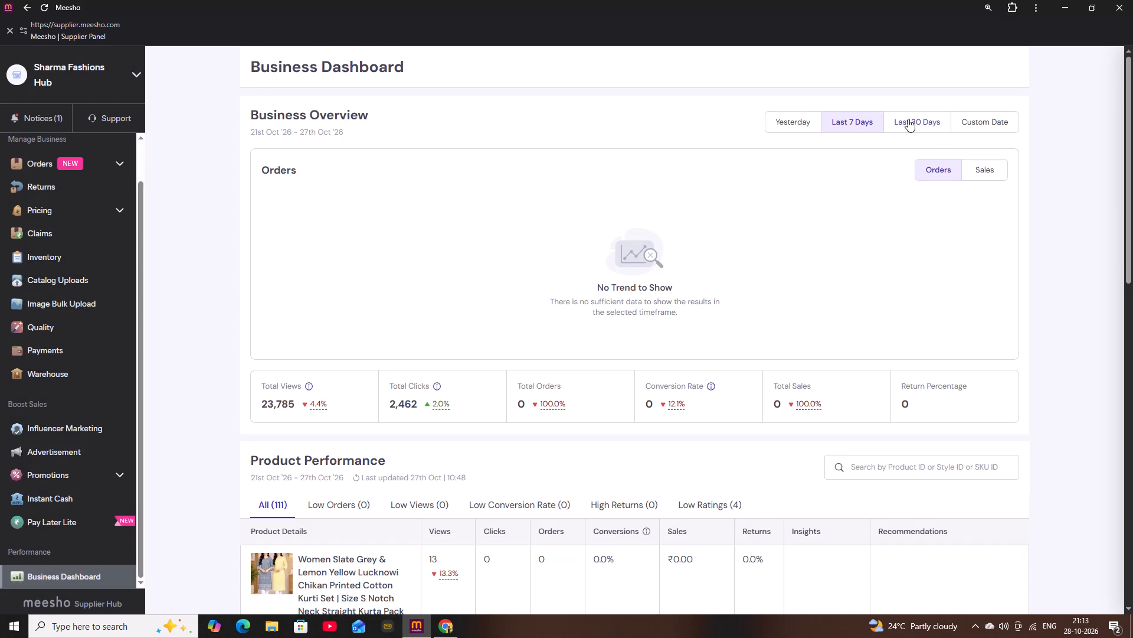
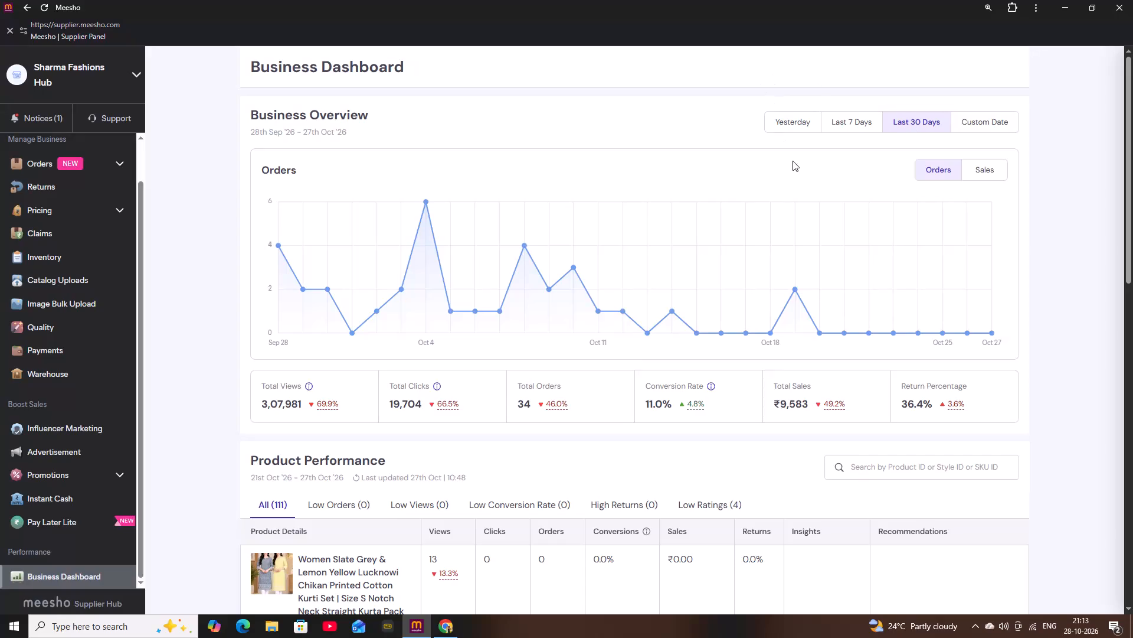
Open the supplier Home page and review its to-do list, business insights and dispatch performance.
scroll(718, 347, up, 1)
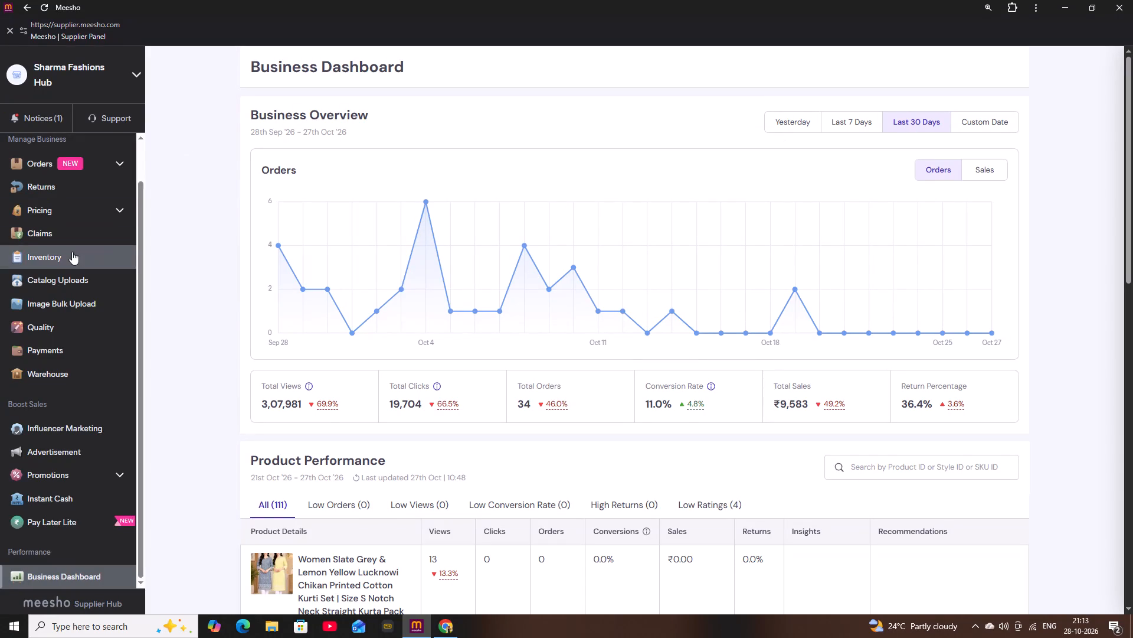
scroll(71, 249, up, 3)
click(51, 149)
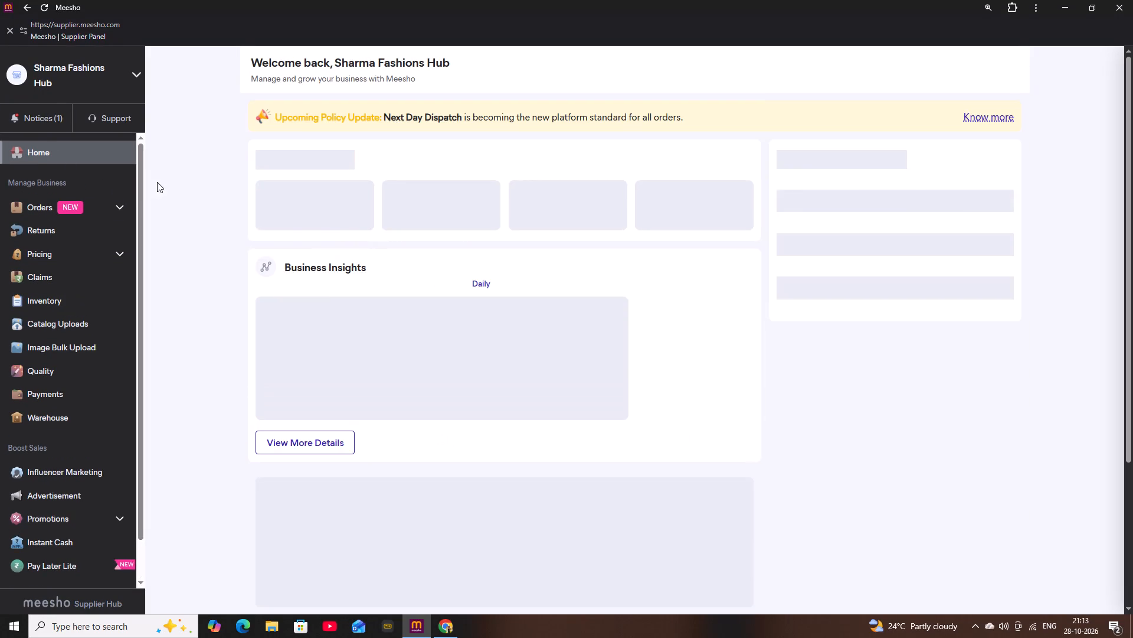
scroll(522, 282, down, 1)
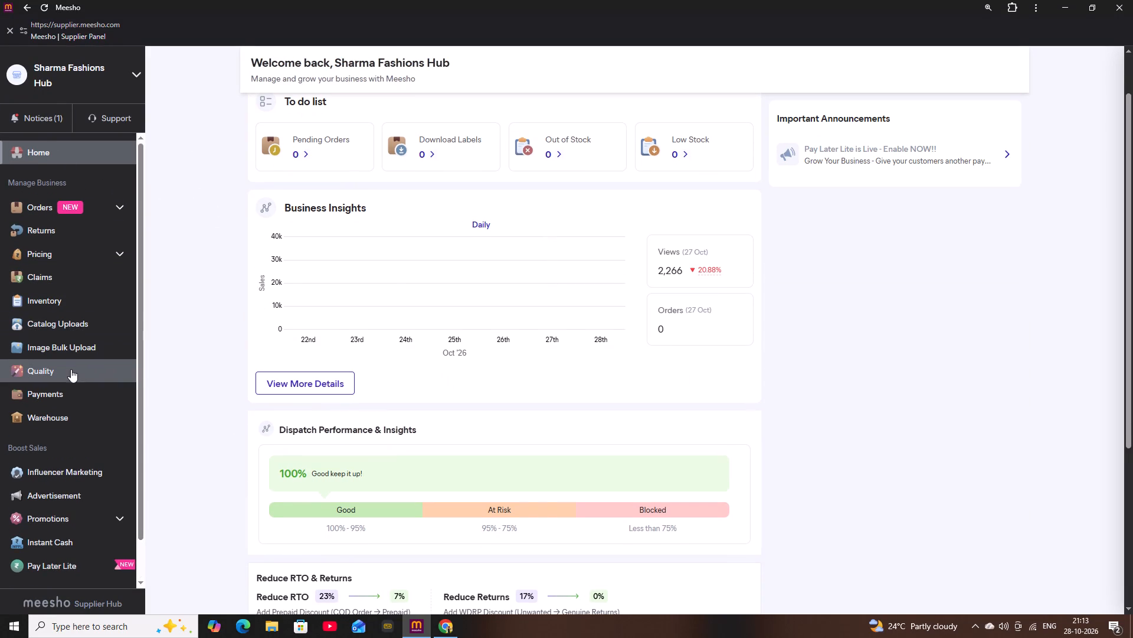
Open the Payments page and view the details of the unscheduled payments.
click(59, 393)
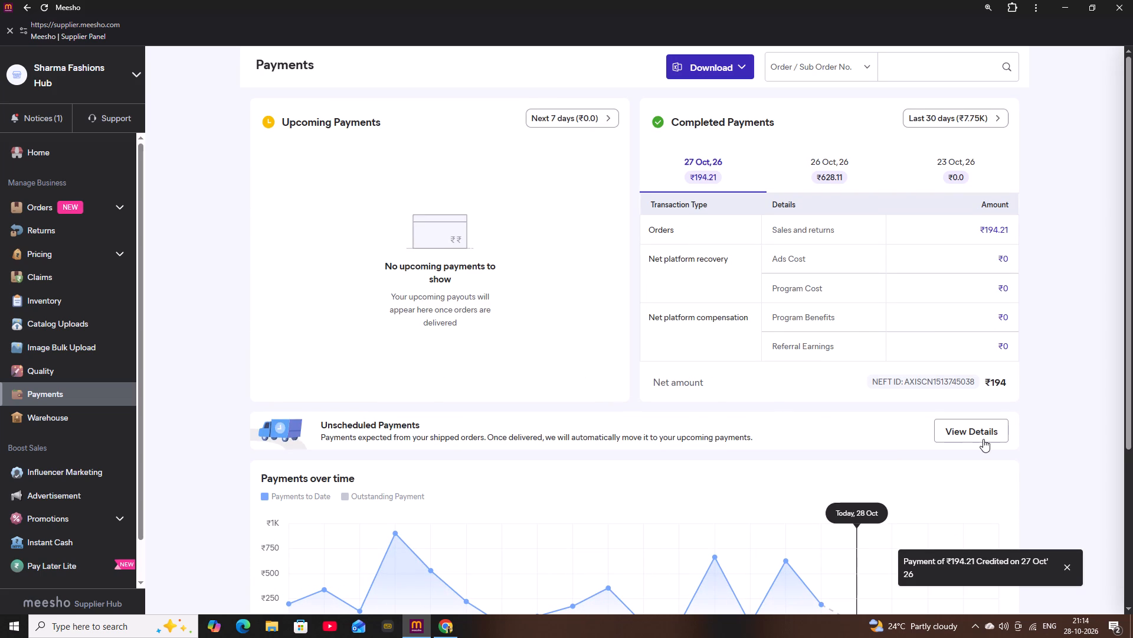
click(983, 439)
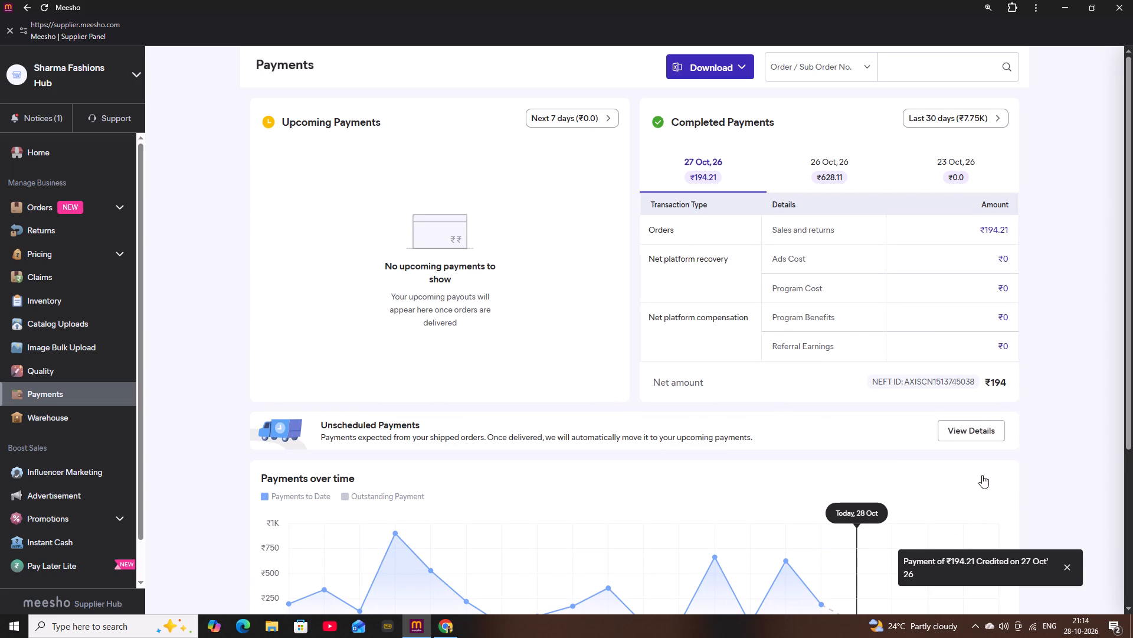
scroll(982, 437, down, 2)
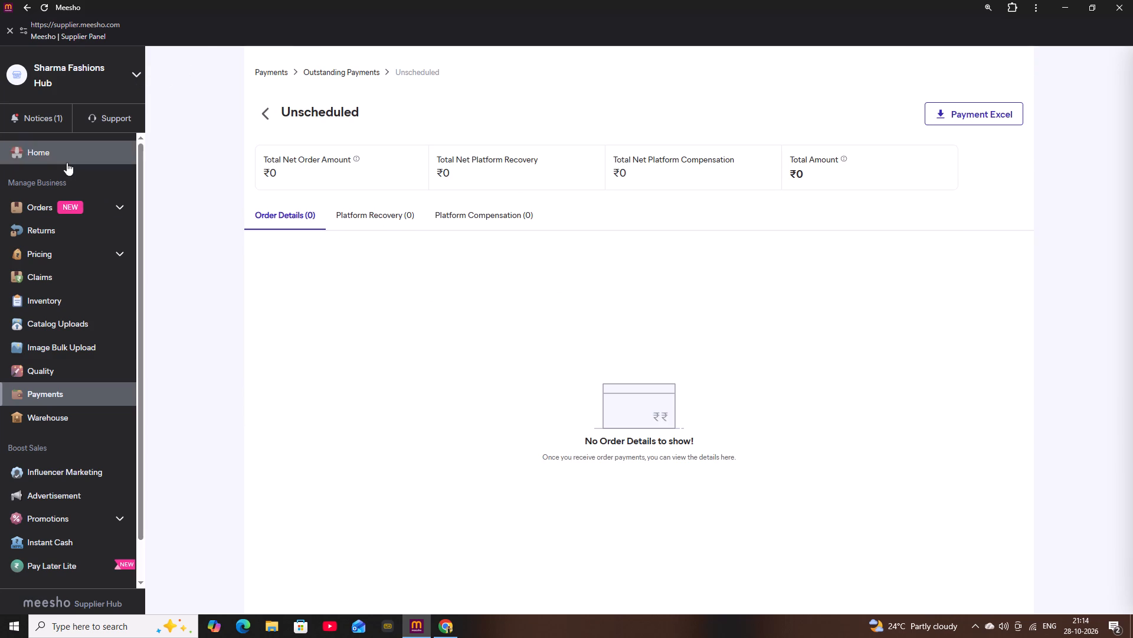
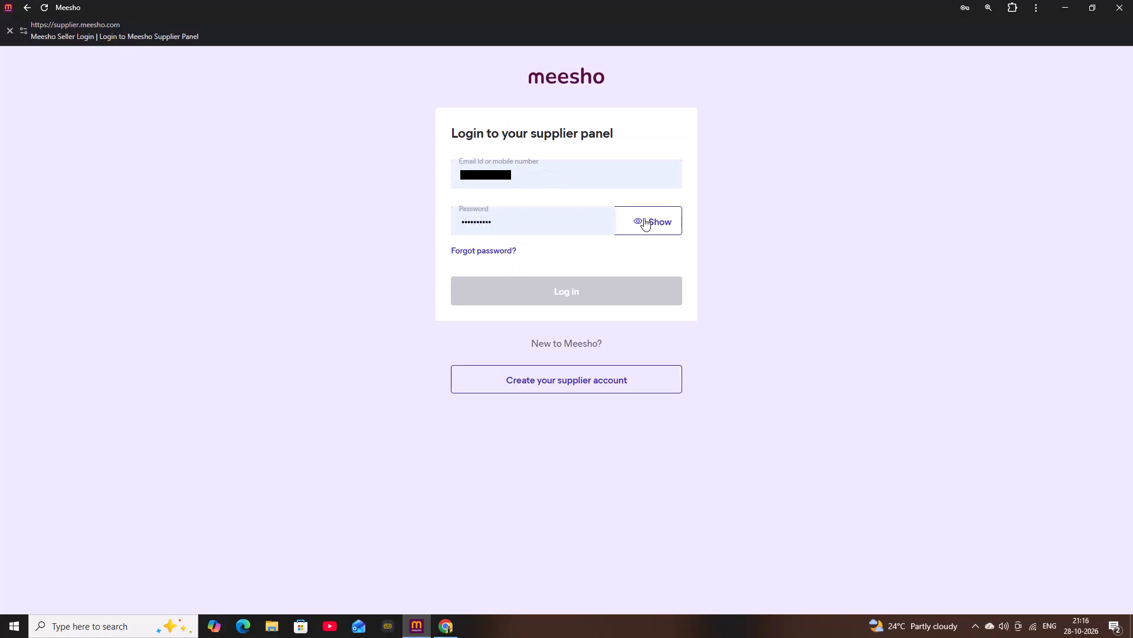
Log in to the Meesho supplier panel with the saved account credentials.
click(644, 218)
click(594, 315)
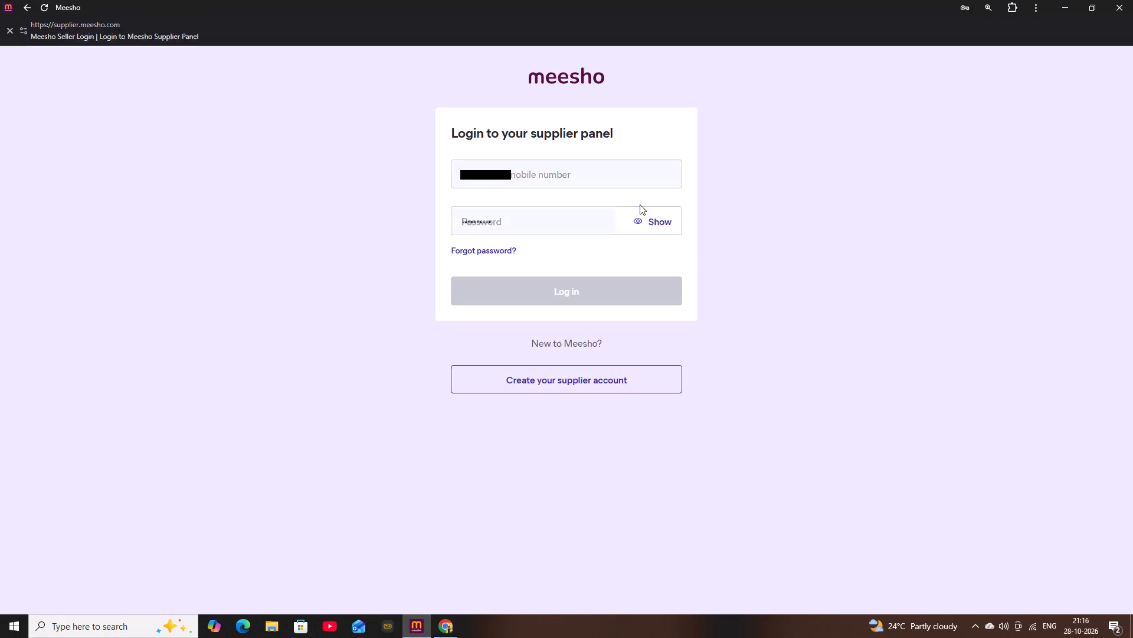
click(362, 201)
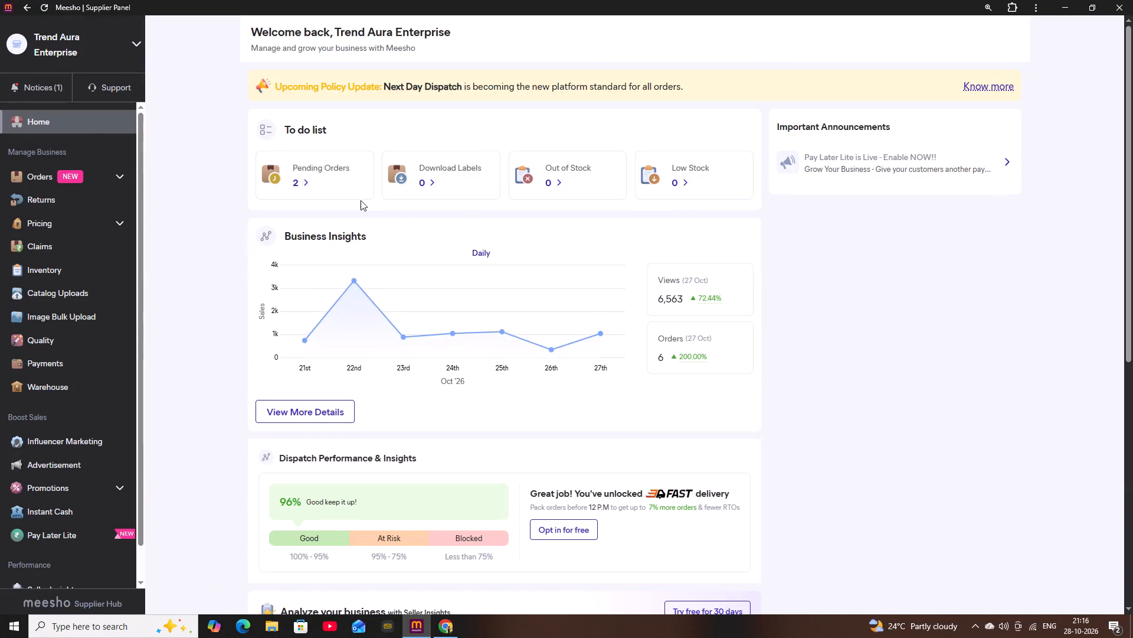
Open the pending orders from the Home to-do list and check the On Hold orders.
click(337, 186)
scroll(497, 272, down, 2)
scroll(513, 342, down, 2)
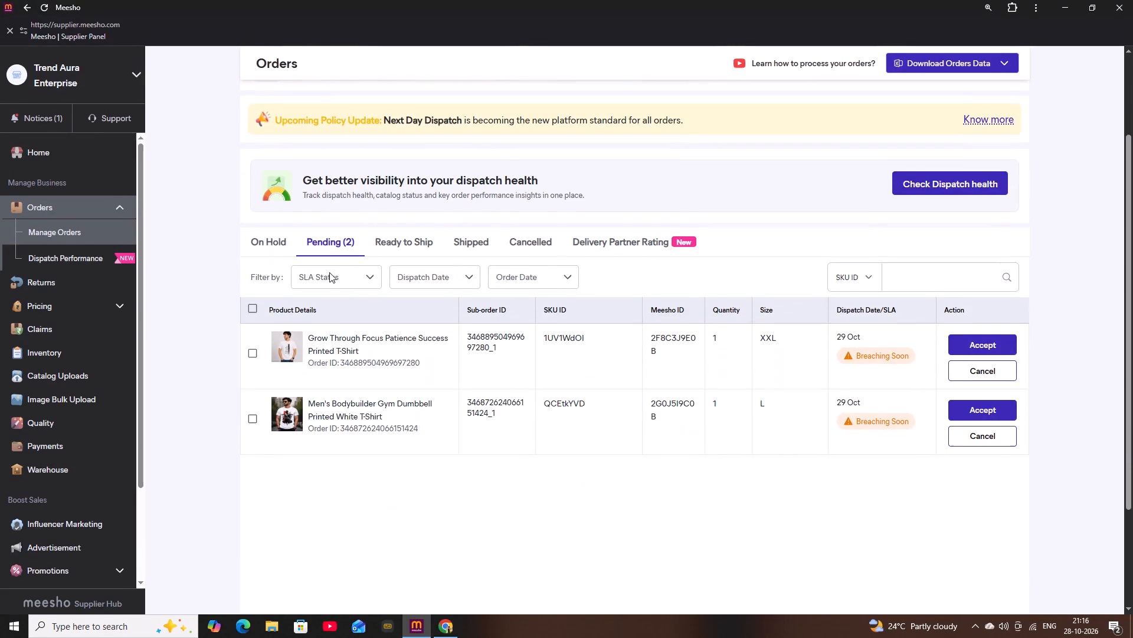
click(278, 232)
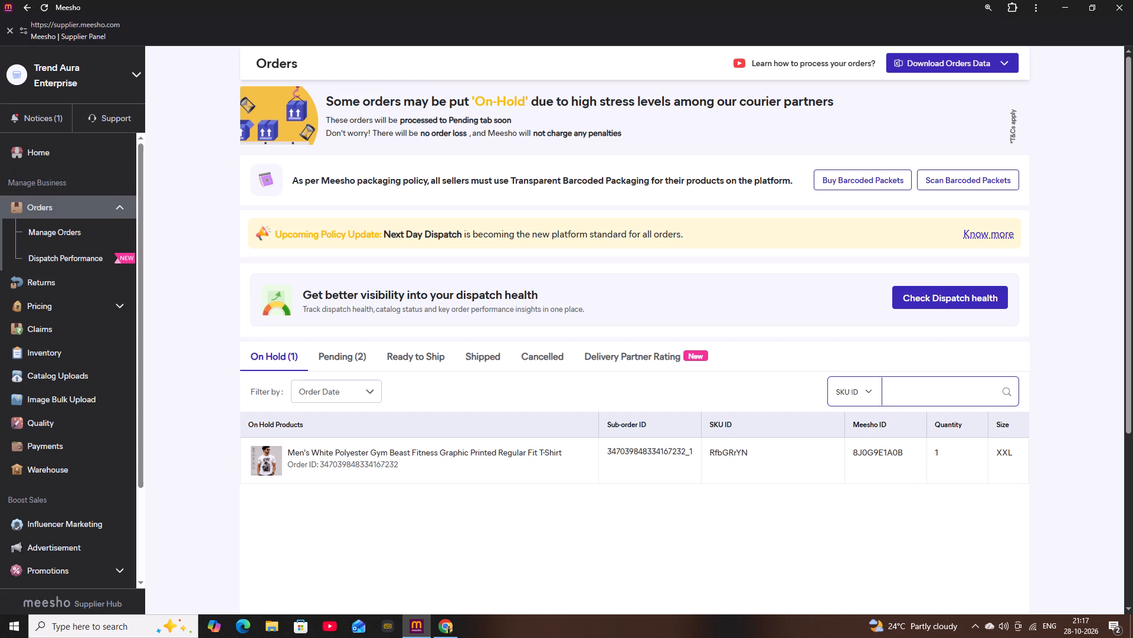
Return to the pending orders and preview the product images of the Grow Through Focus and Bodybuilder Gym Dumbbell T-shirts.
click(356, 361)
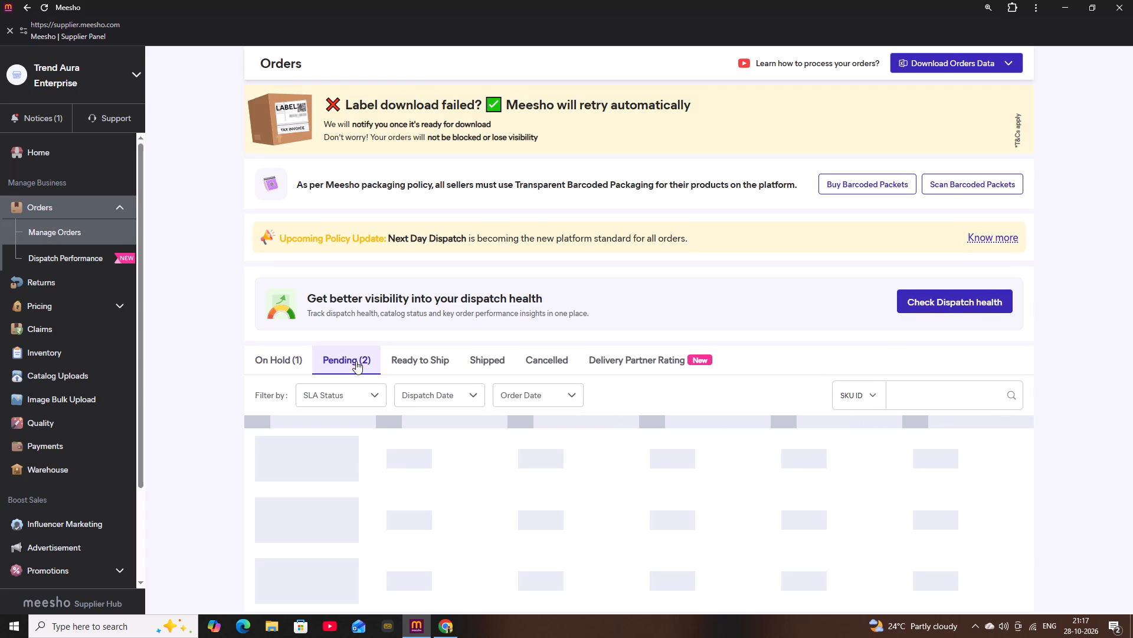
scroll(321, 518, down, 2)
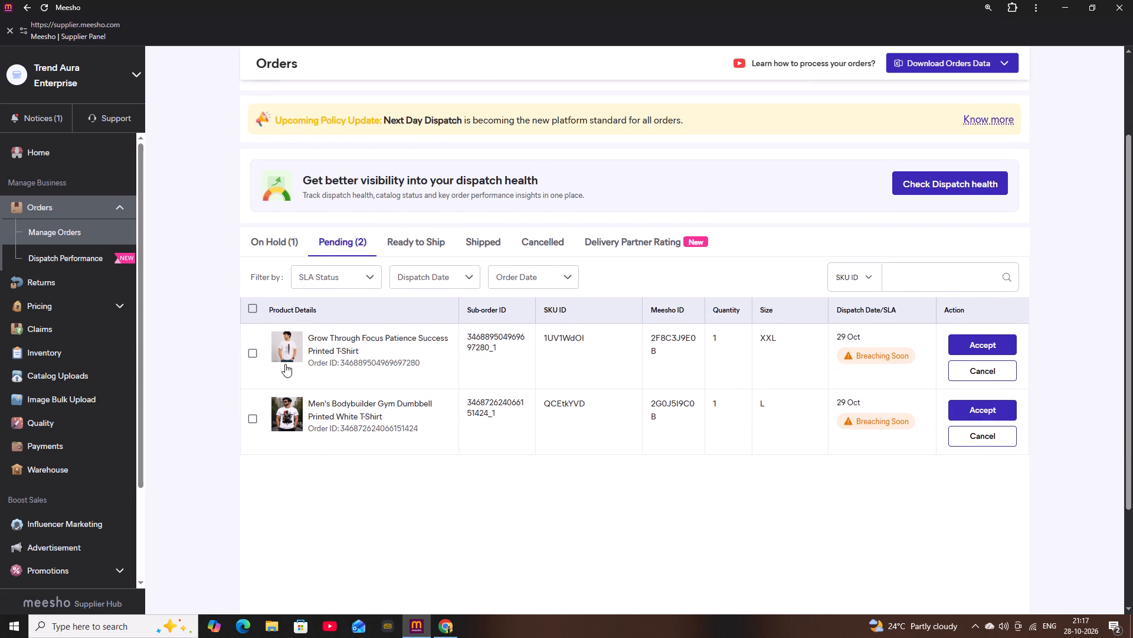
click(288, 346)
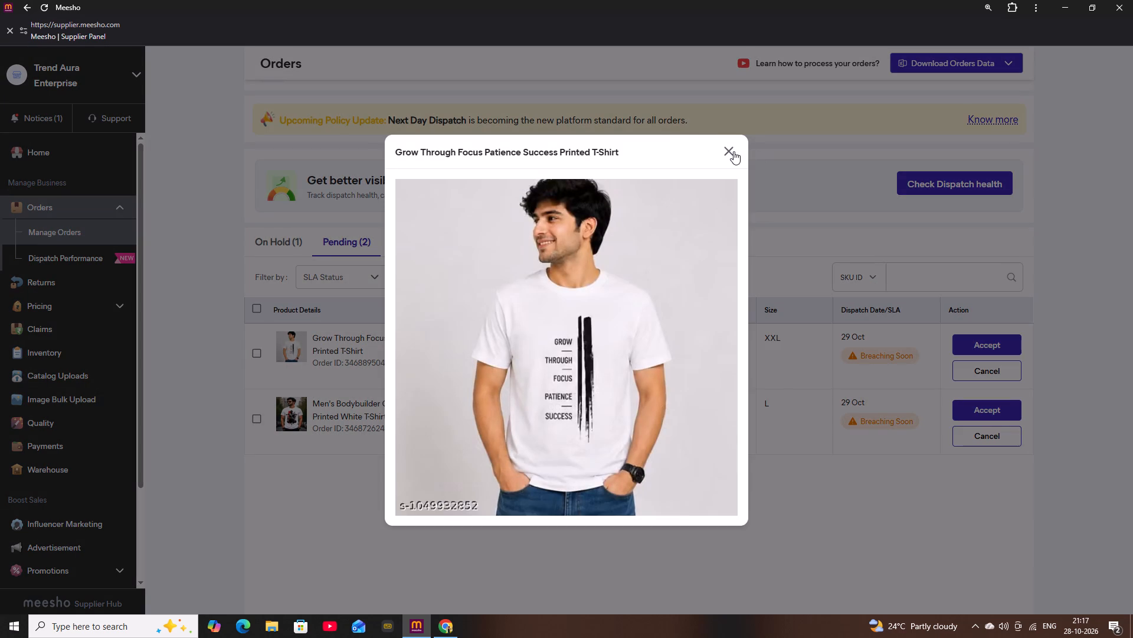
click(733, 151)
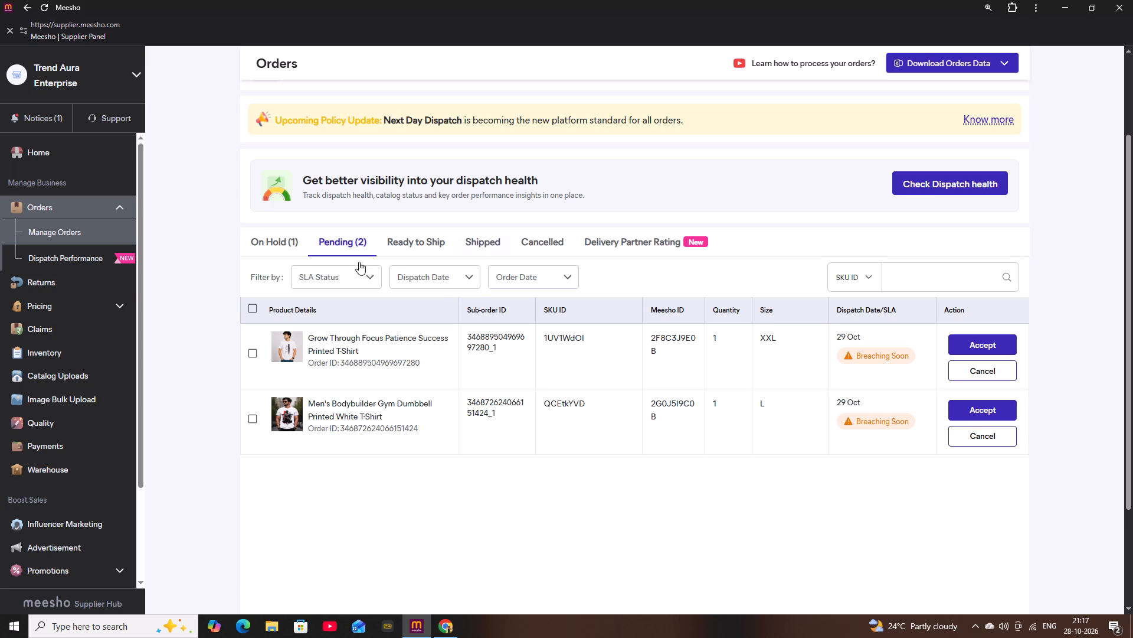
click(288, 411)
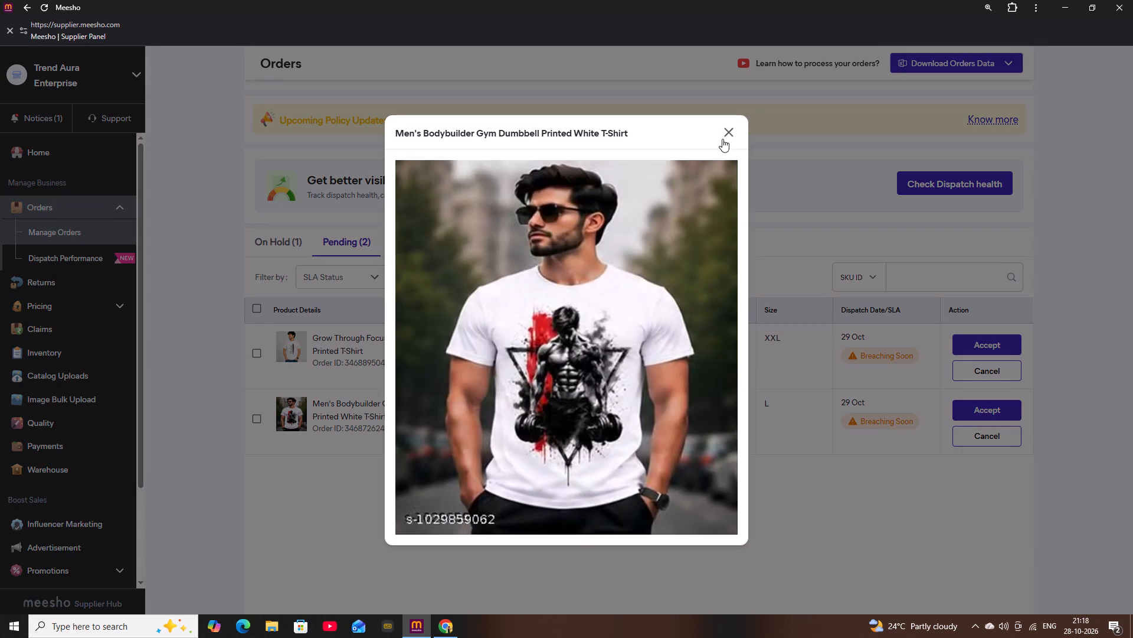
click(725, 131)
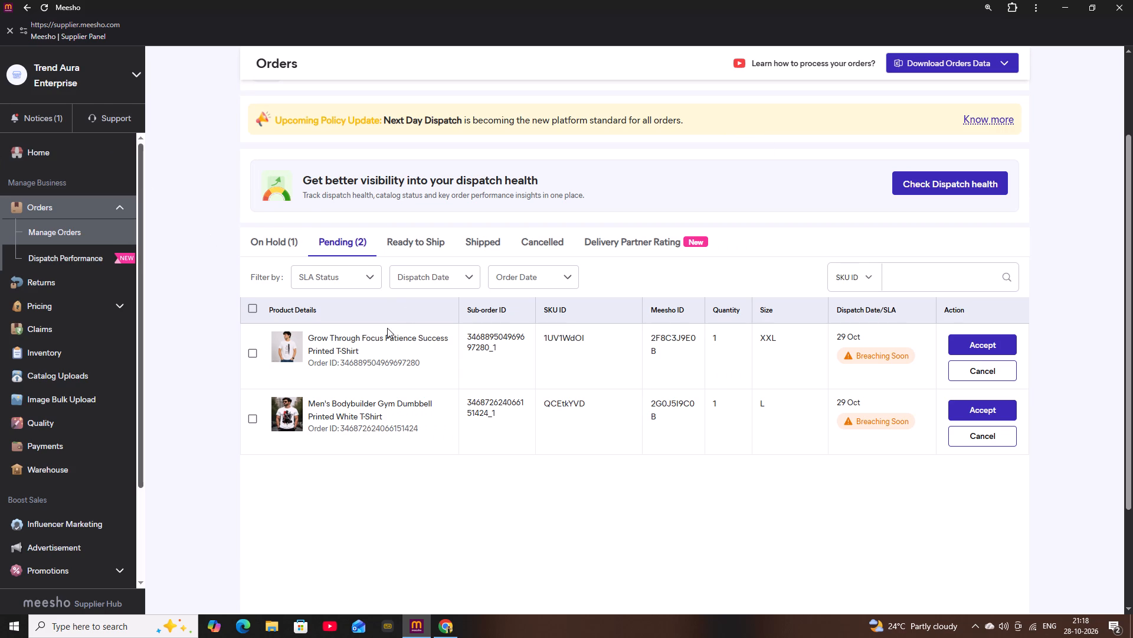
Select both pending orders and accept them together.
click(244, 308)
click(248, 308)
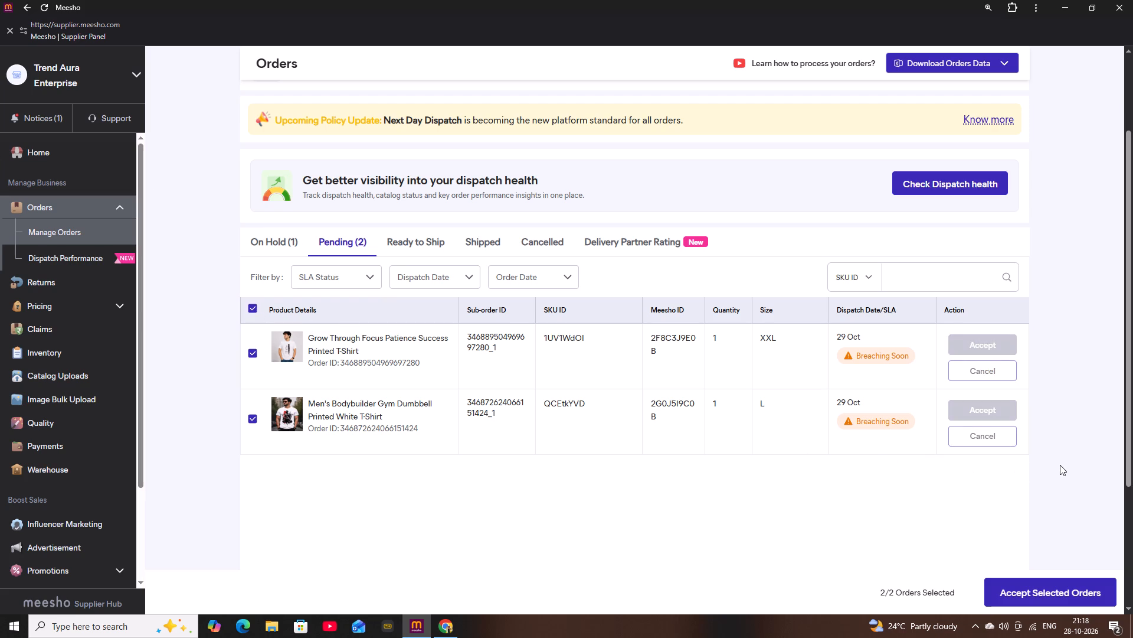
click(1033, 599)
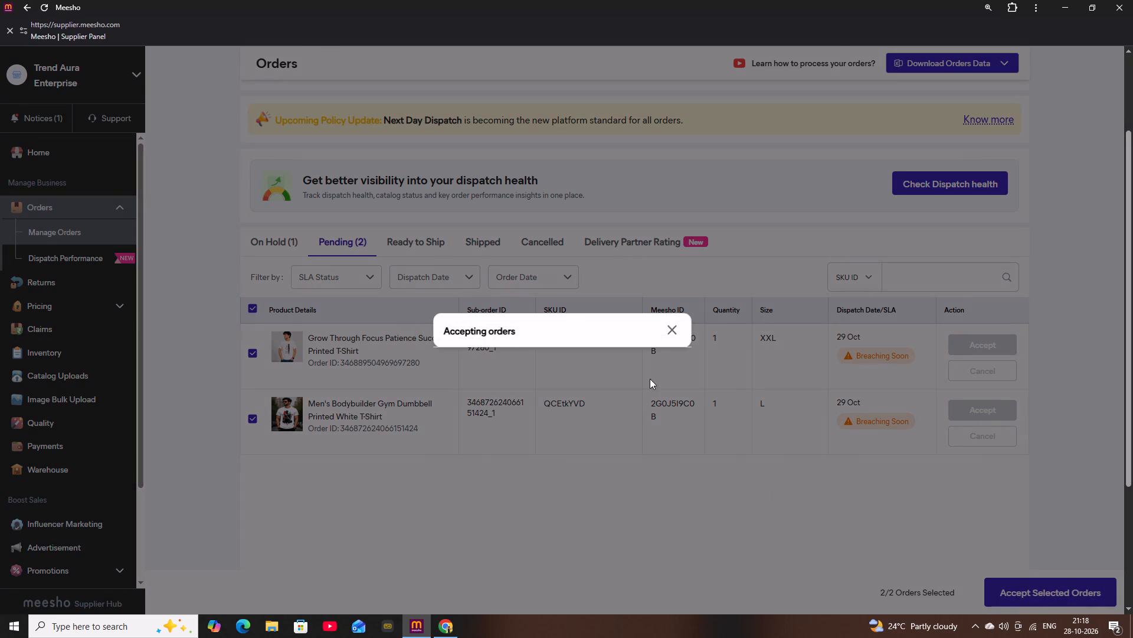
click(498, 364)
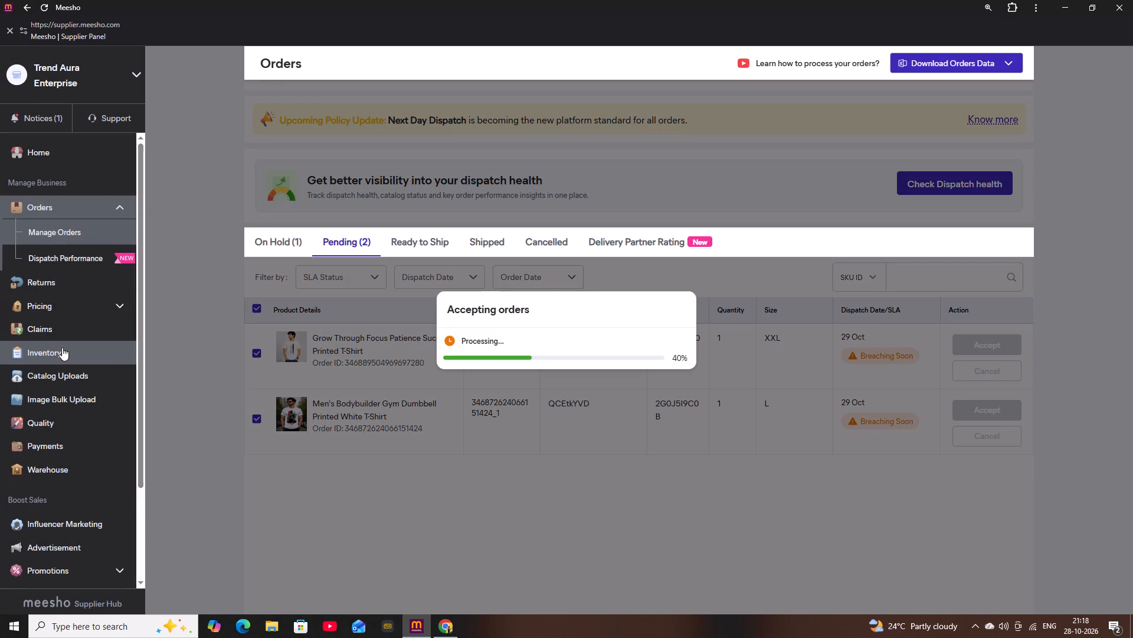
Open the Inventory page and look through the Paused catalogs and the Active catalogs.
click(62, 347)
click(520, 241)
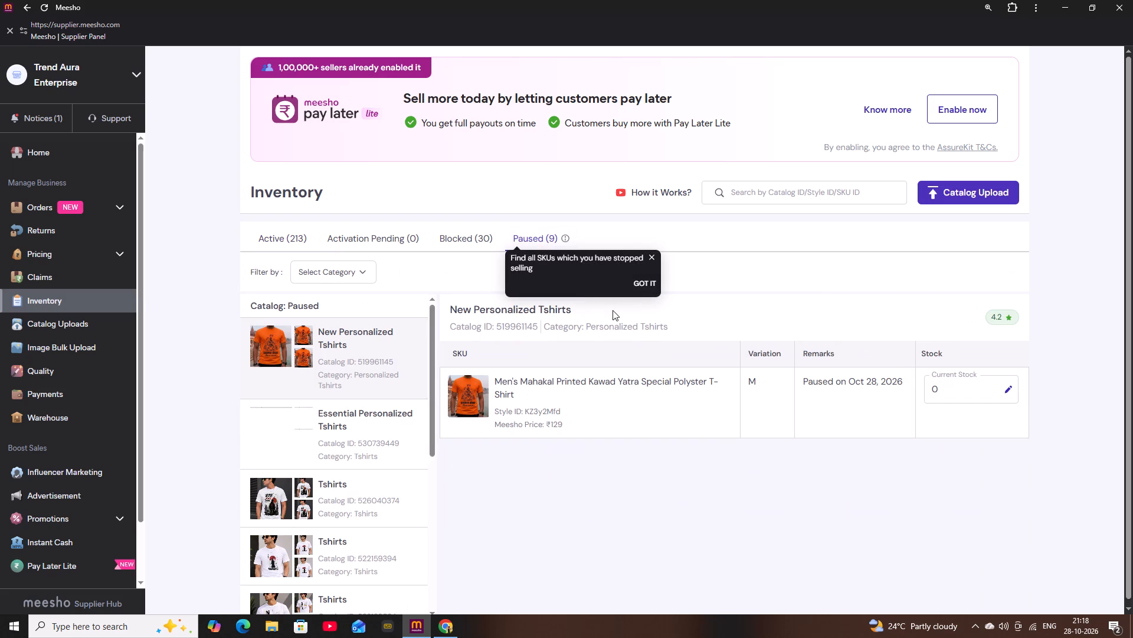
scroll(628, 341, down, 2)
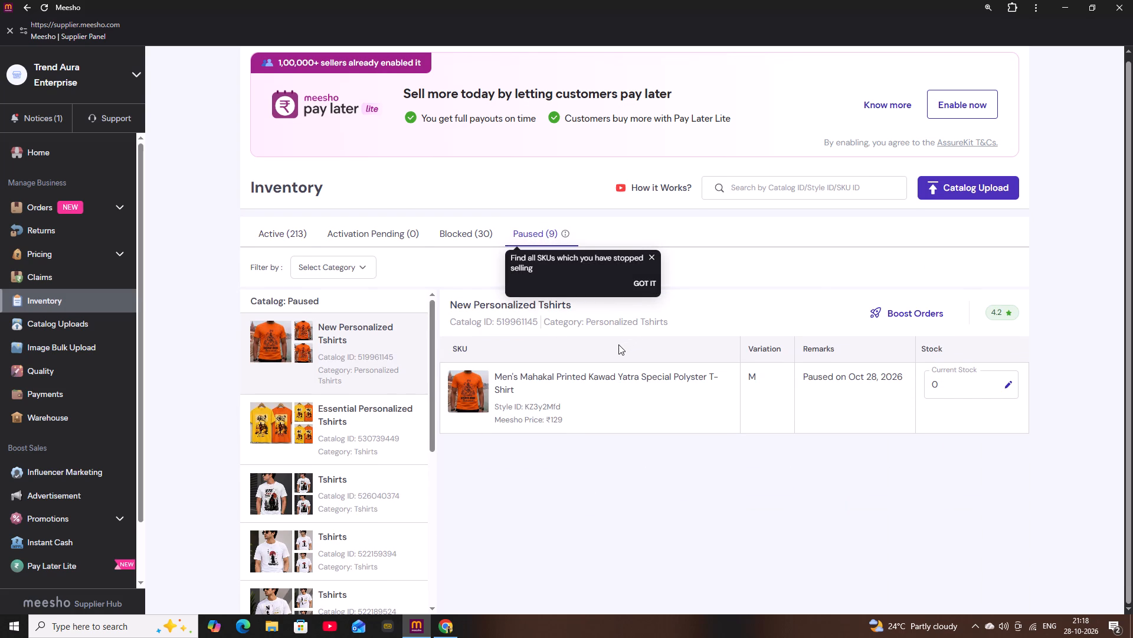
scroll(549, 370, down, 1)
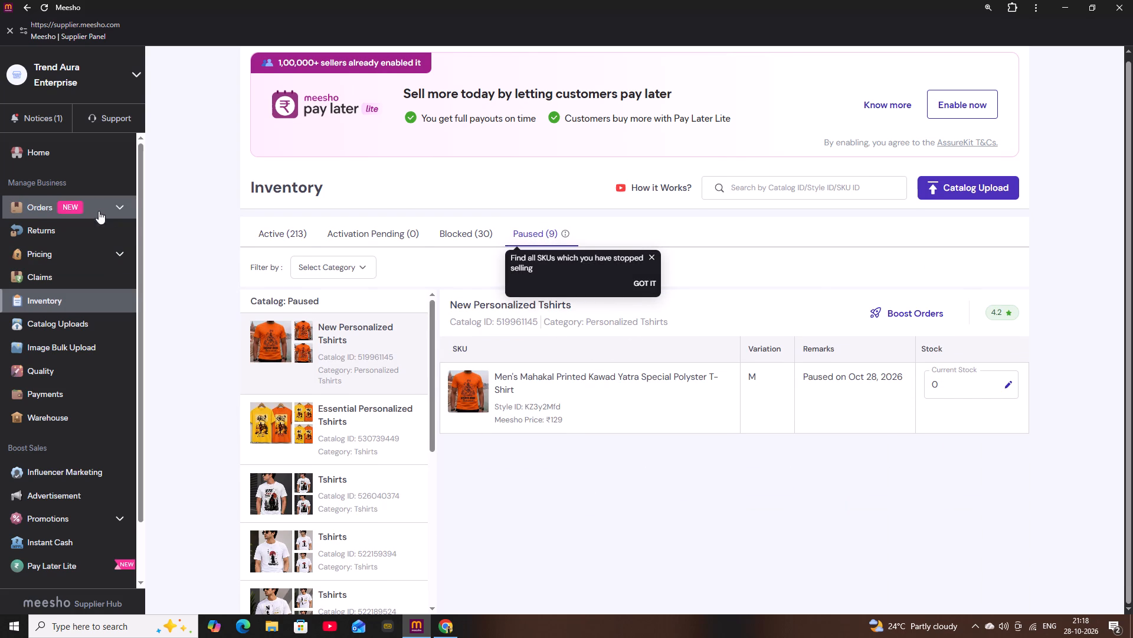
scroll(270, 378, down, 2)
scroll(375, 353, down, 3)
scroll(364, 375, up, 1)
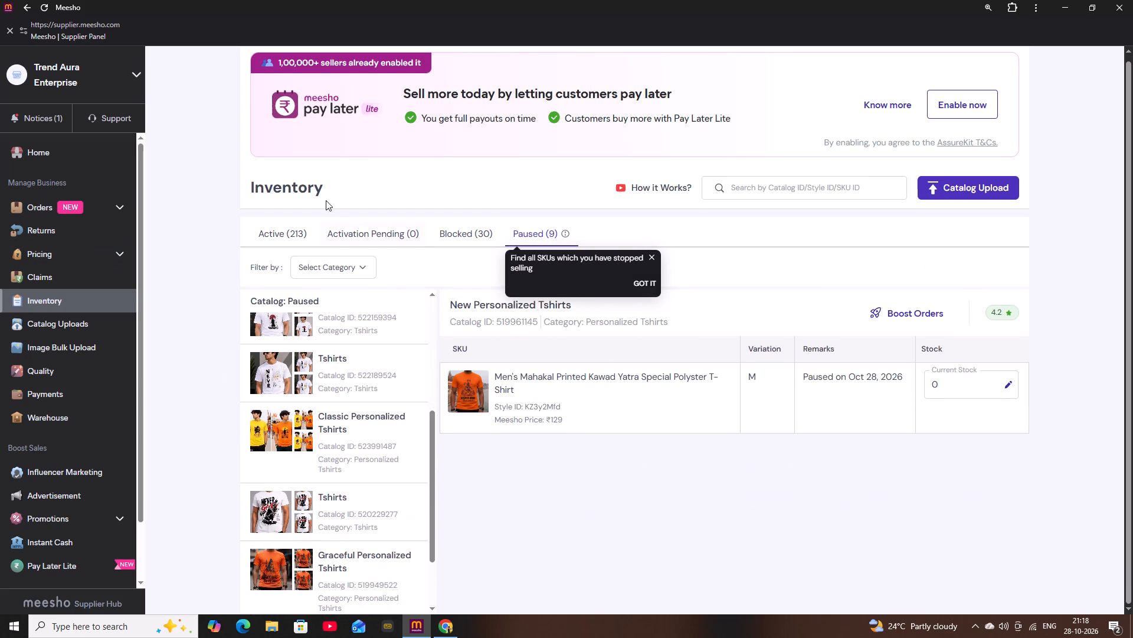
click(297, 220)
click(290, 233)
Open the Business Dashboard and review the weekly totals and the product performance table.
drag(139, 450, 127, 578)
click(93, 571)
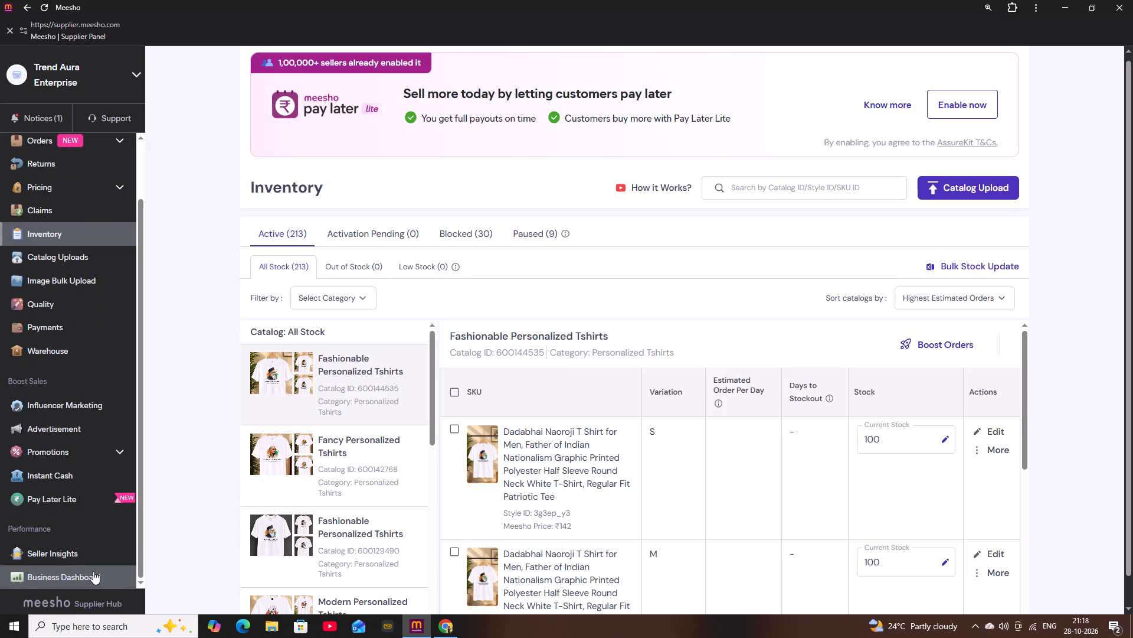
scroll(735, 468, down, 3)
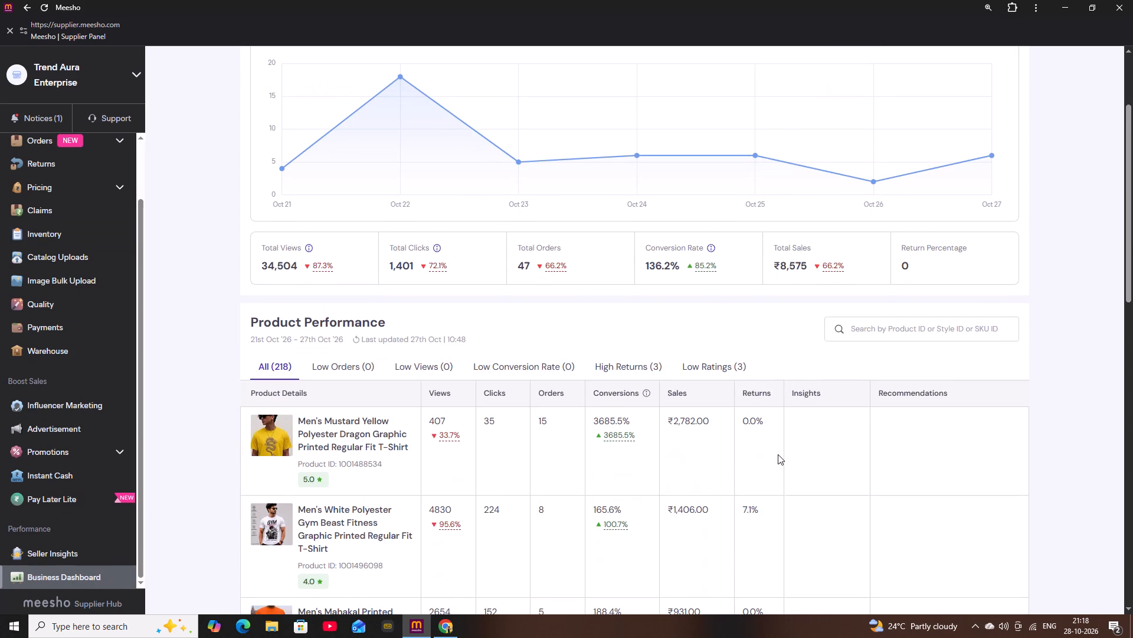
scroll(777, 449, down, 1)
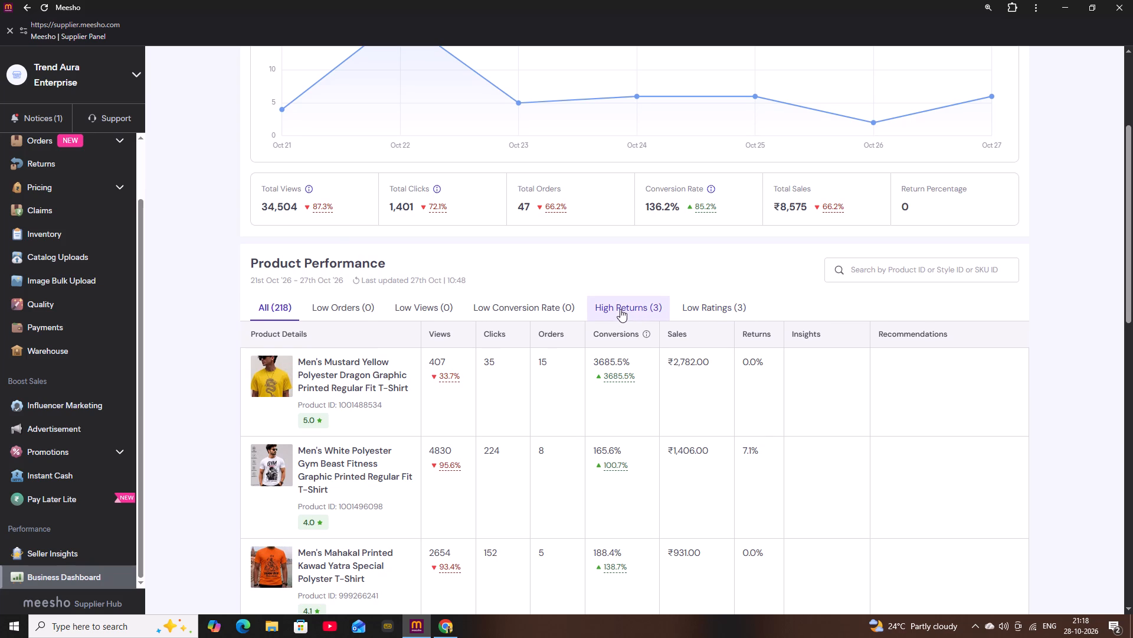
scroll(473, 417, down, 1)
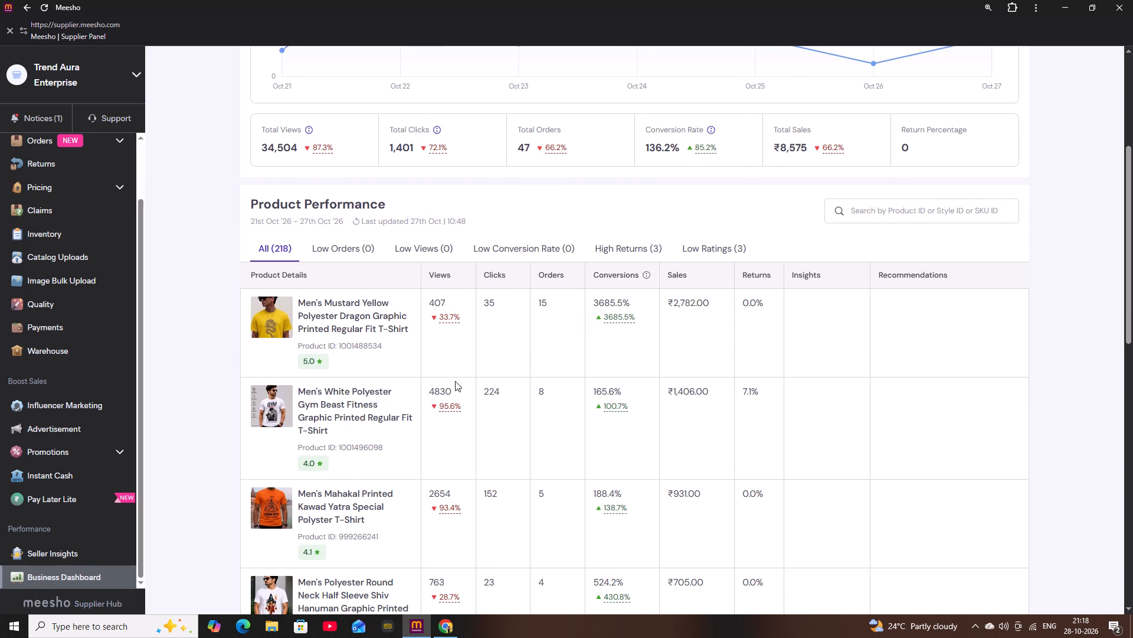
scroll(0, 352, up, 2)
scroll(86, 364, up, 2)
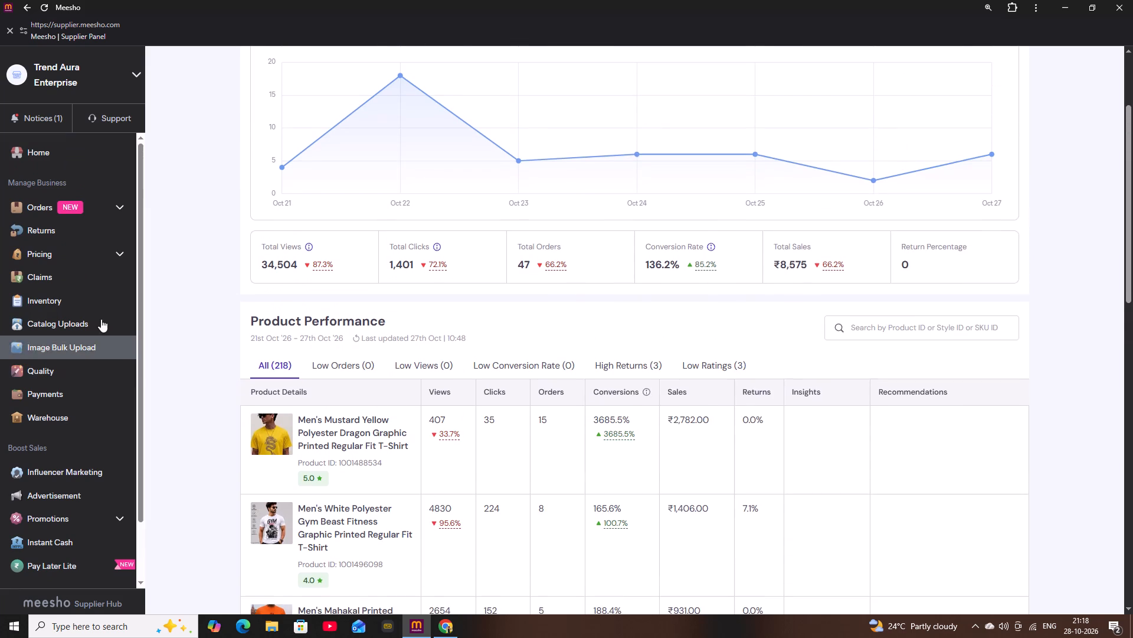
View the product details of the mustard yellow dragon T-shirt and examine its performance figures.
click(267, 442)
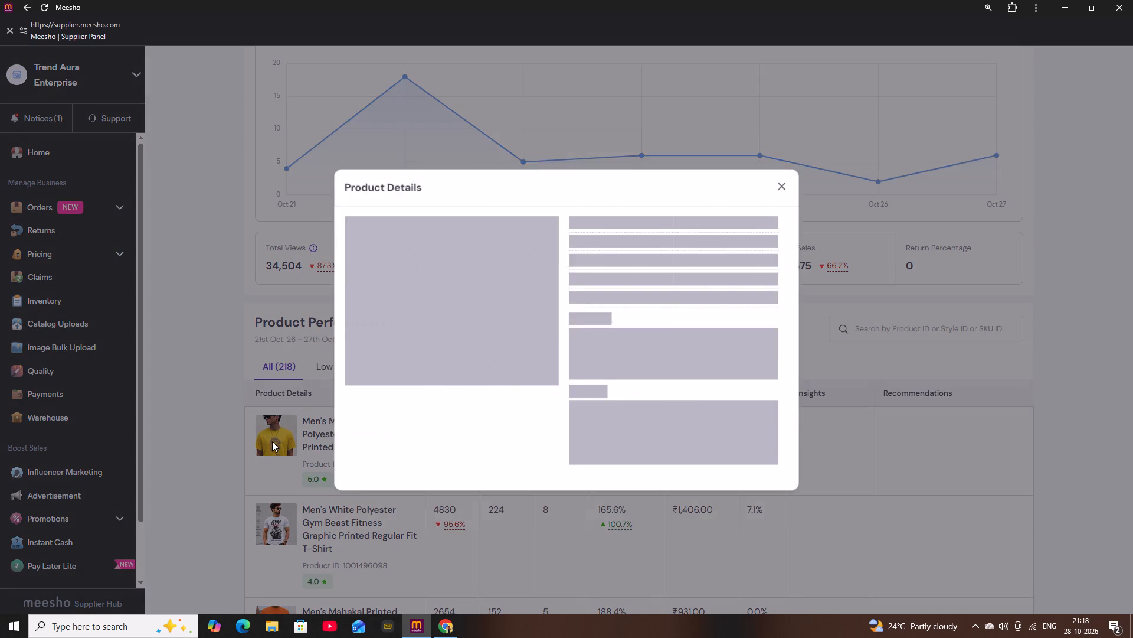
scroll(586, 377, down, 1)
click(781, 155)
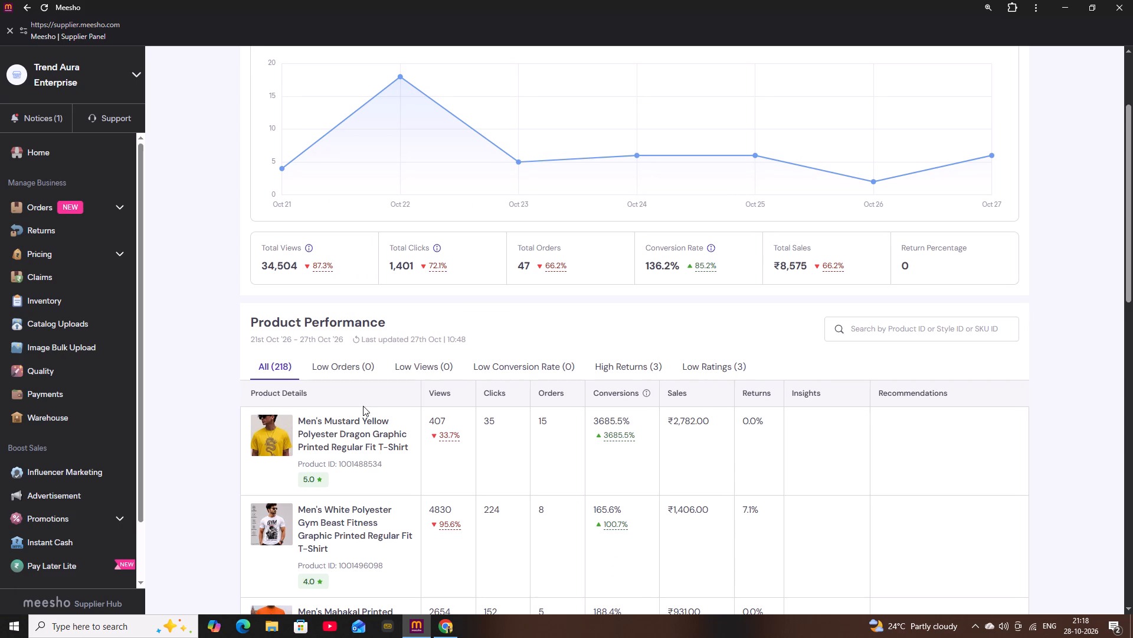
click(317, 479)
click(352, 442)
click(391, 428)
drag(513, 432, 520, 434)
drag(689, 413, 725, 416)
drag(794, 421, 823, 422)
click(849, 422)
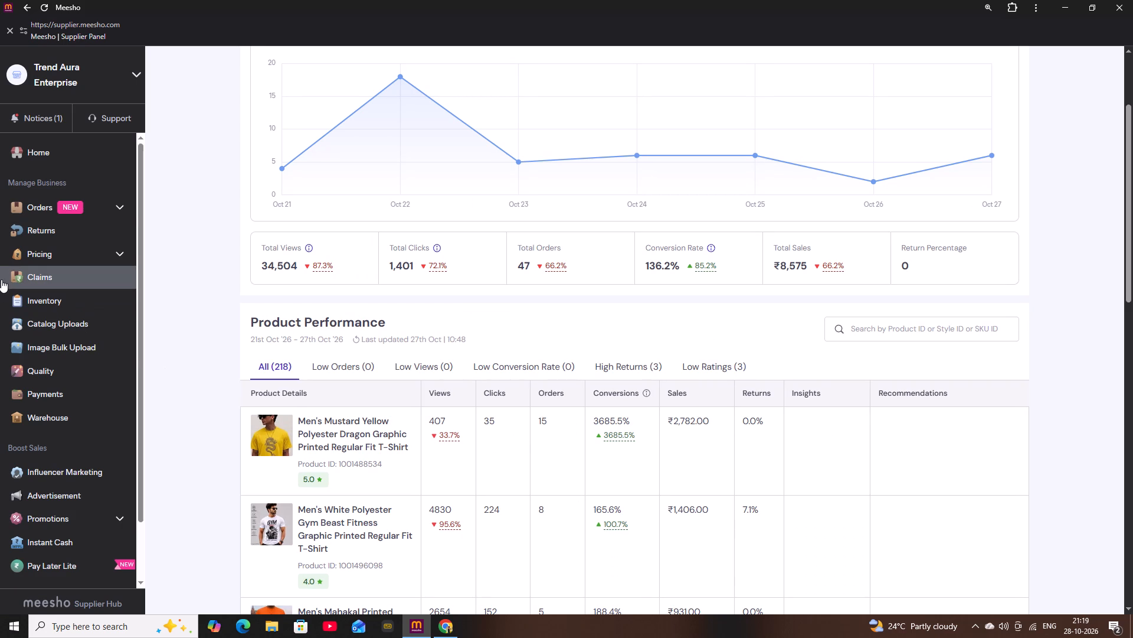
Return to the Orders page and dismiss the order acceptance dialog.
click(67, 205)
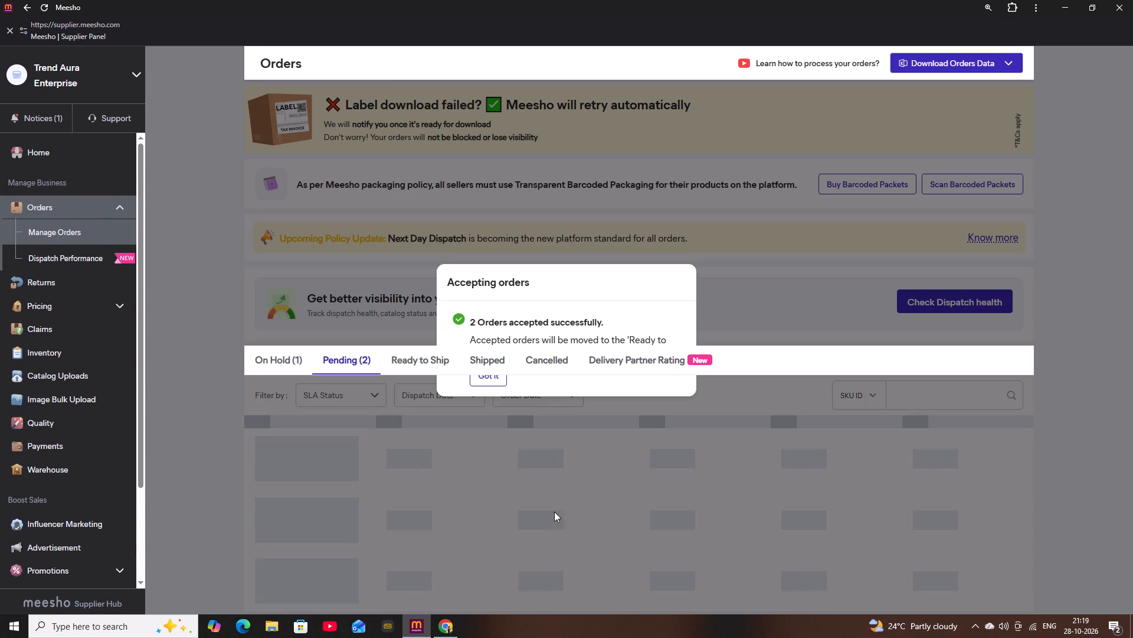
click(484, 375)
click(487, 381)
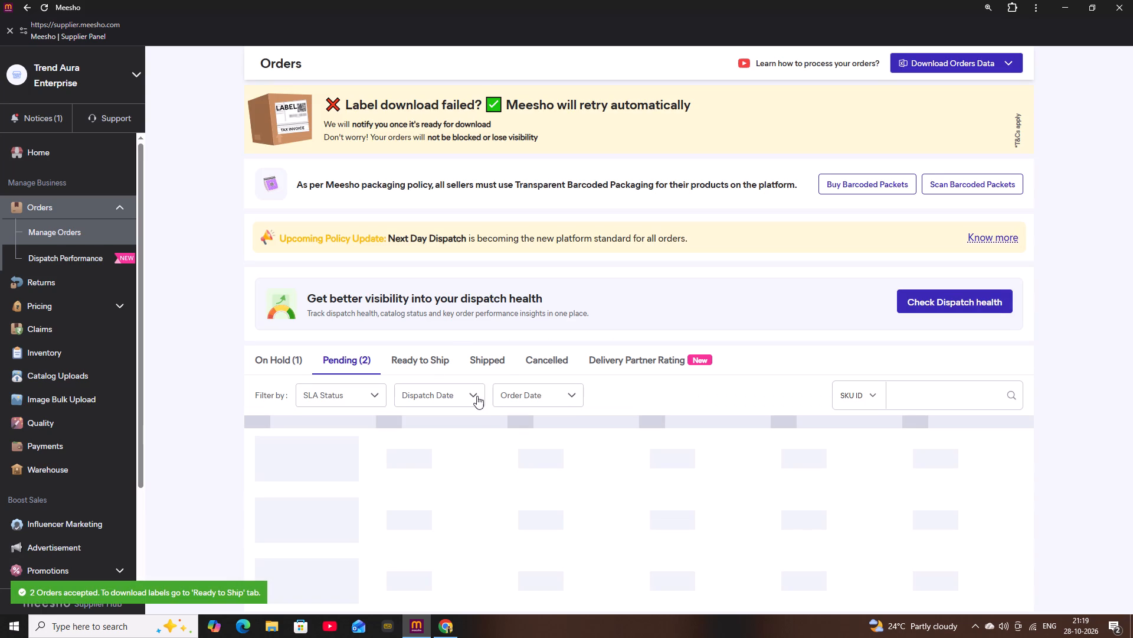
Select both Ready to Ship orders and download their shipping labels without the manifest.
click(433, 367)
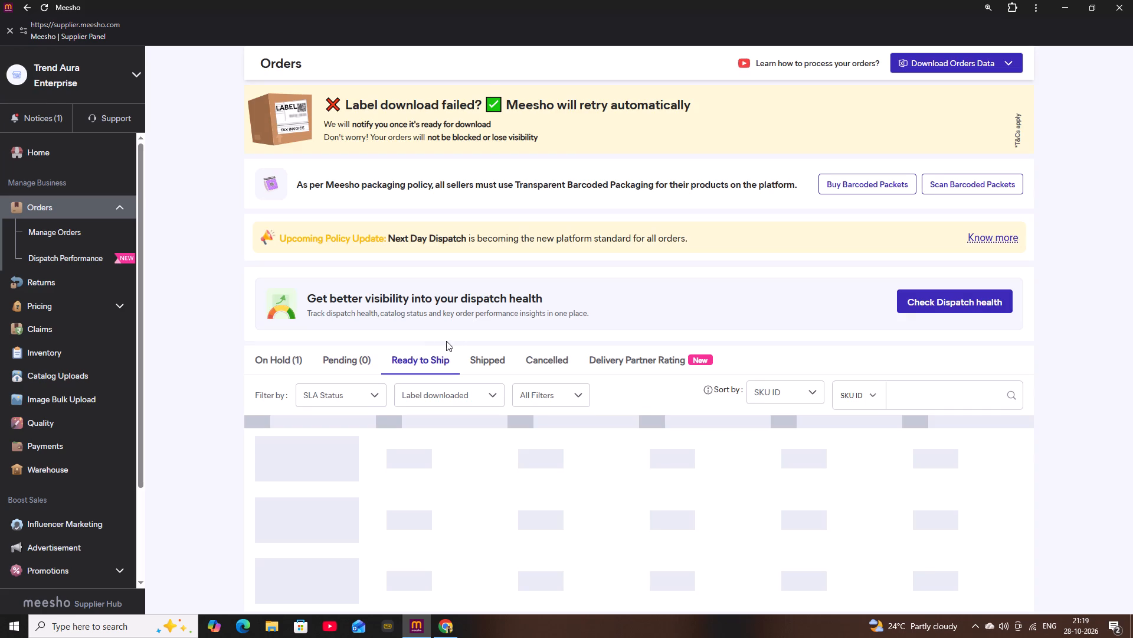
scroll(352, 475, down, 2)
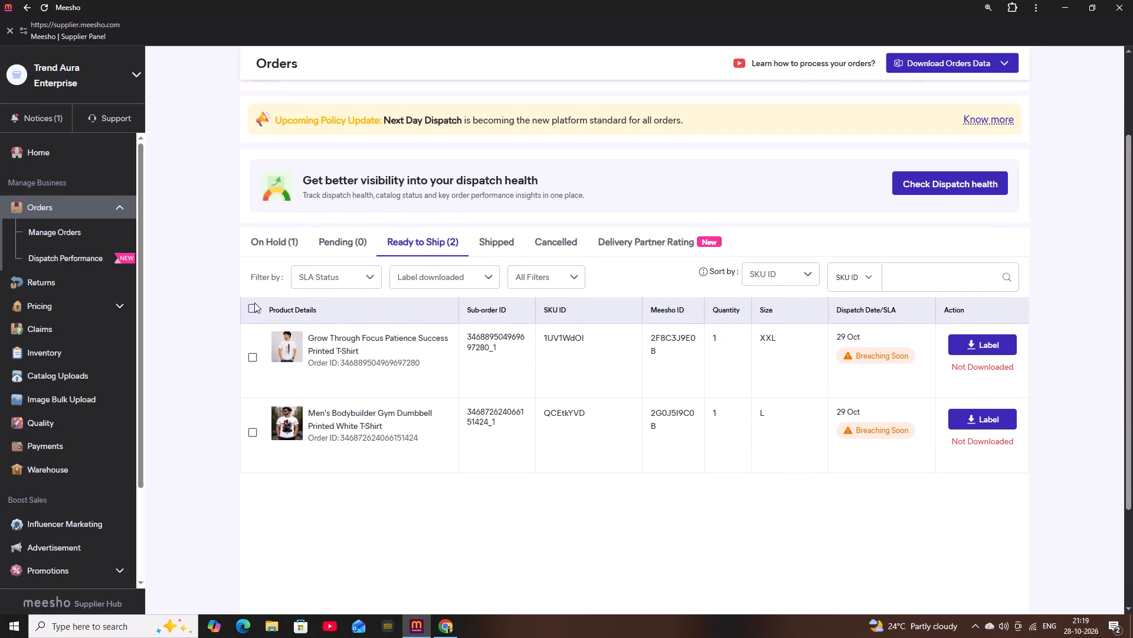
click(254, 302)
click(1073, 603)
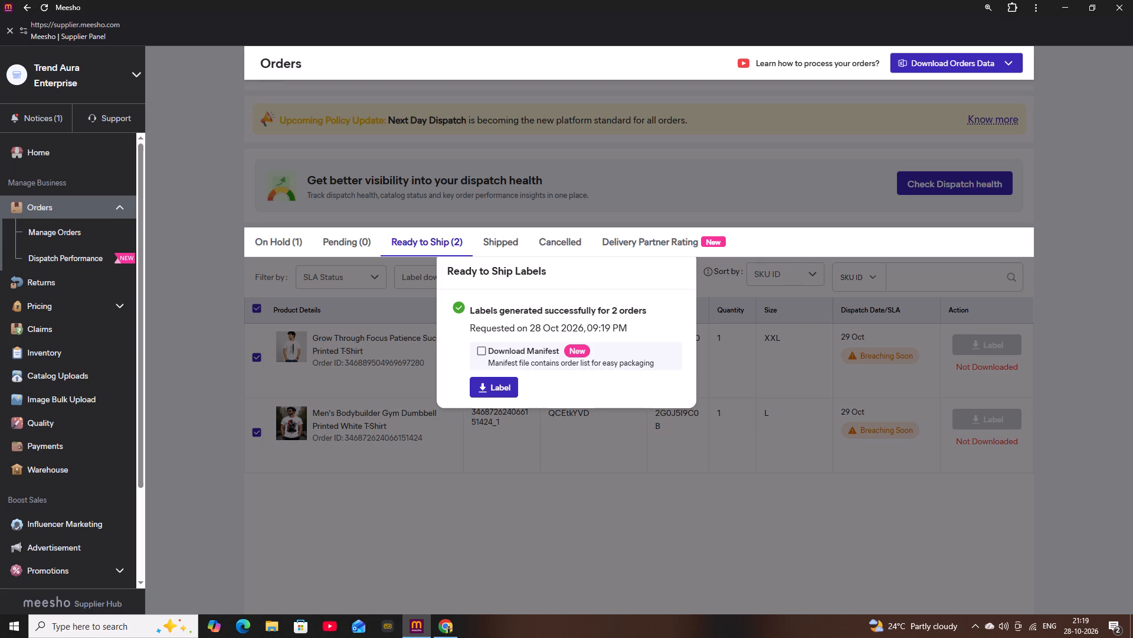
click(502, 382)
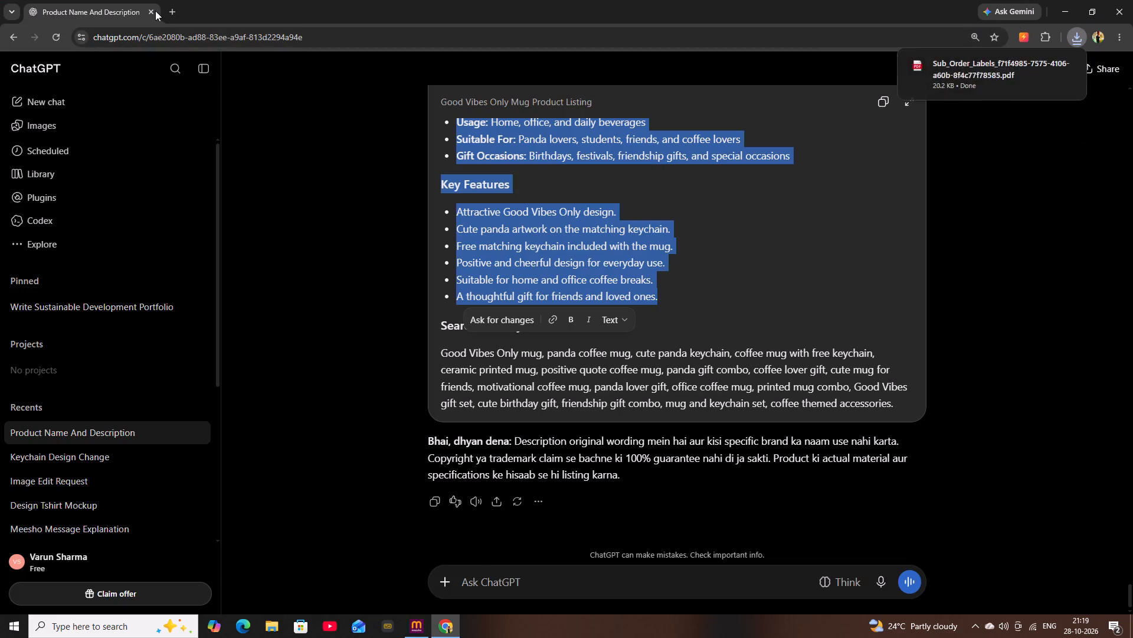
Close the ChatGPT browser tab in Chrome.
click(153, 8)
Go back to the supplier Home page.
click(87, 144)
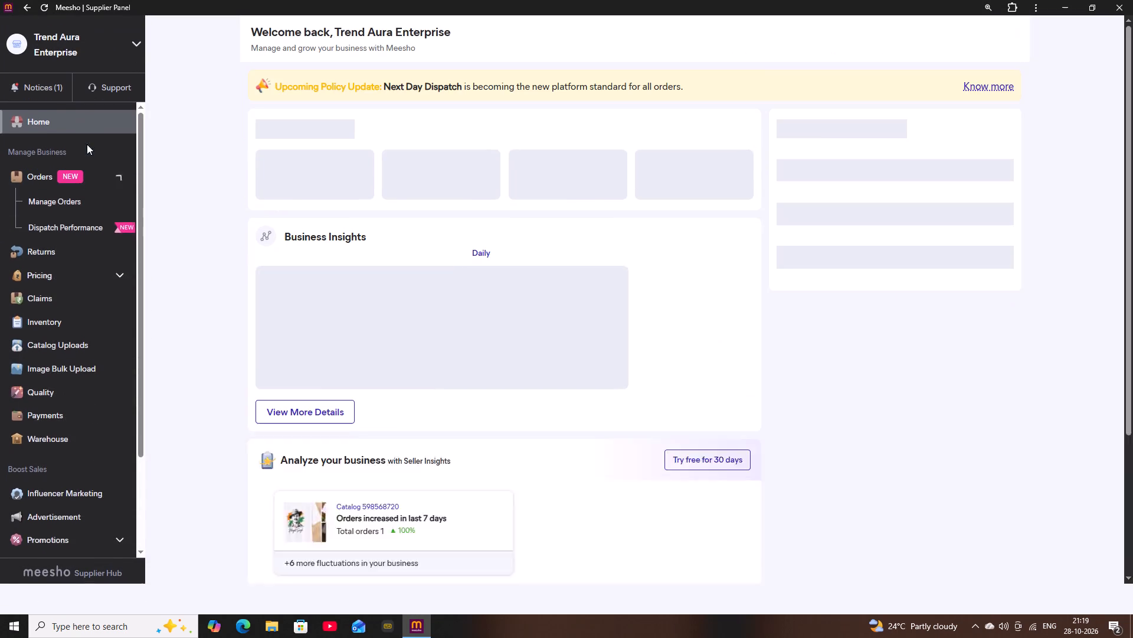
Look over the Home page's dispatch performance and insights, and close the Trend Aura Enterprise supplier panel window.
scroll(277, 338, down, 3)
scroll(542, 282, down, 1)
click(1132, 0)
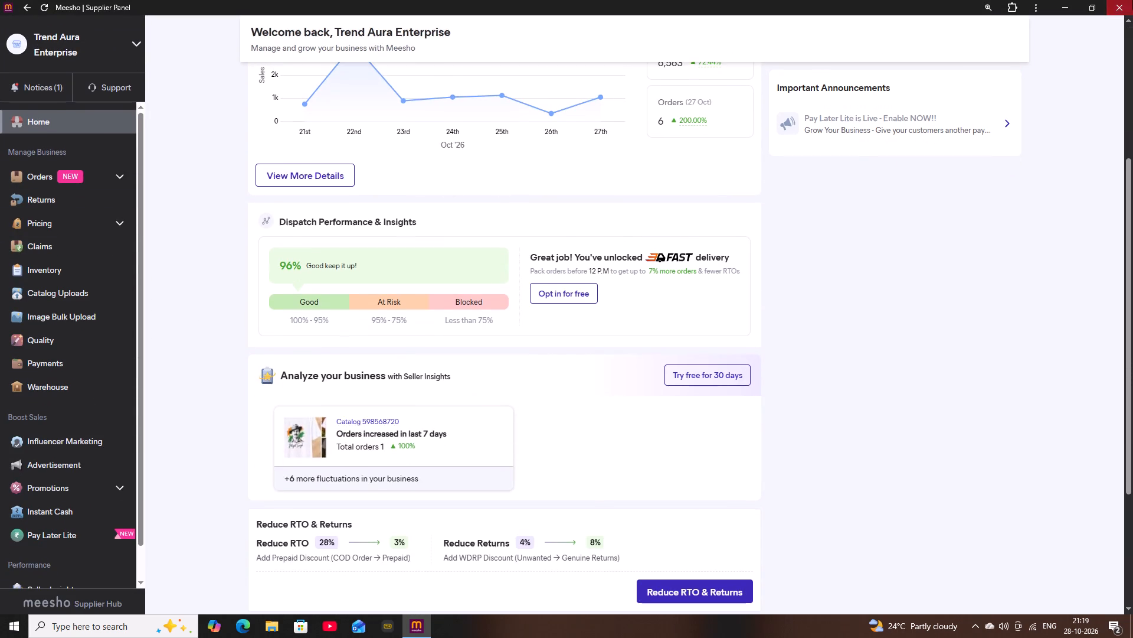
Delete today's Damaged Return Claims PDF from the Downloads folder in File Explorer and close the folder window.
click(272, 626)
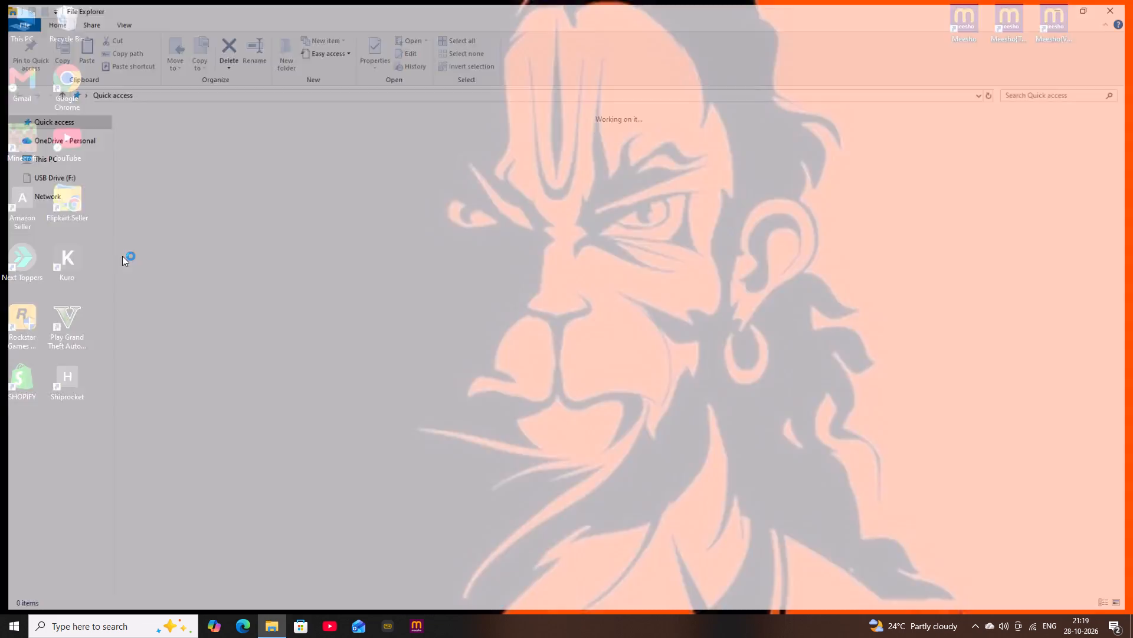
click(77, 149)
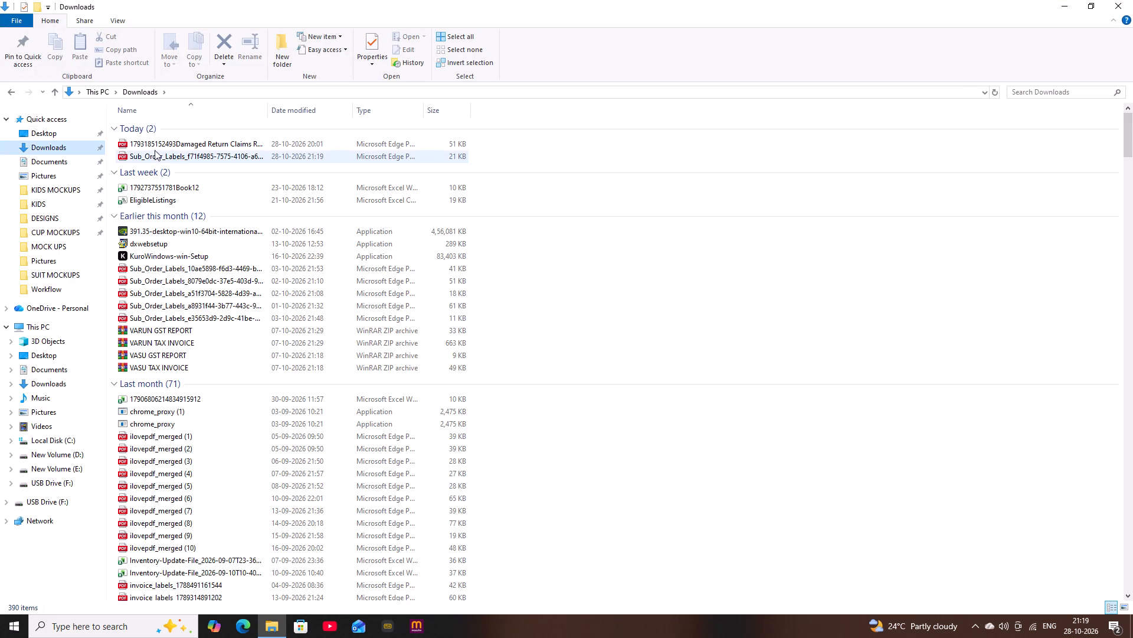
click(205, 145)
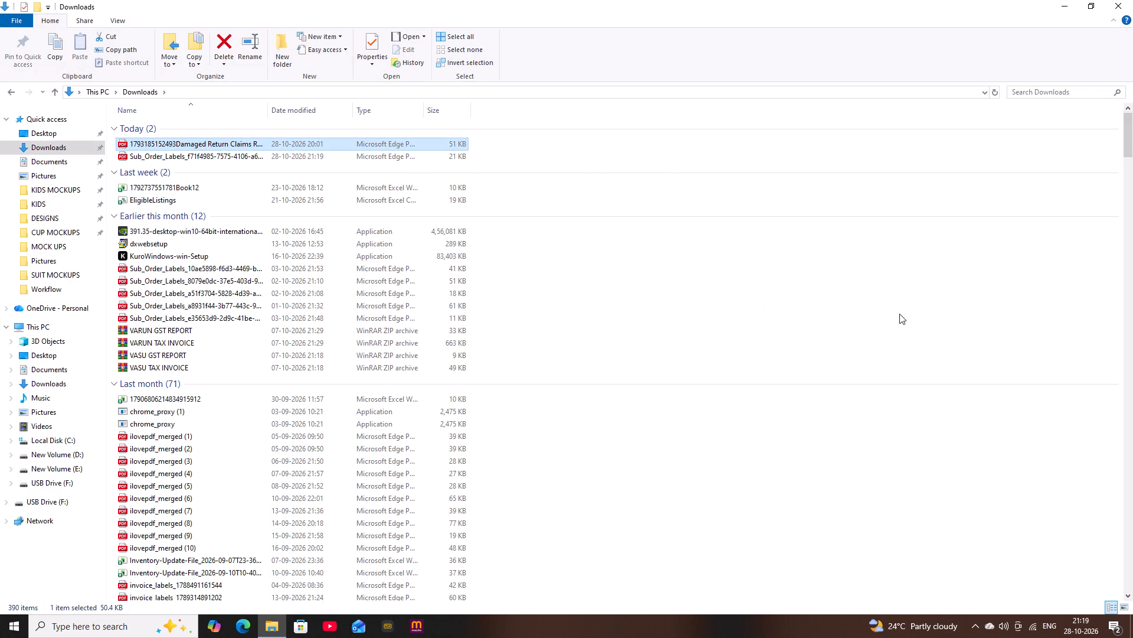
key(Delete)
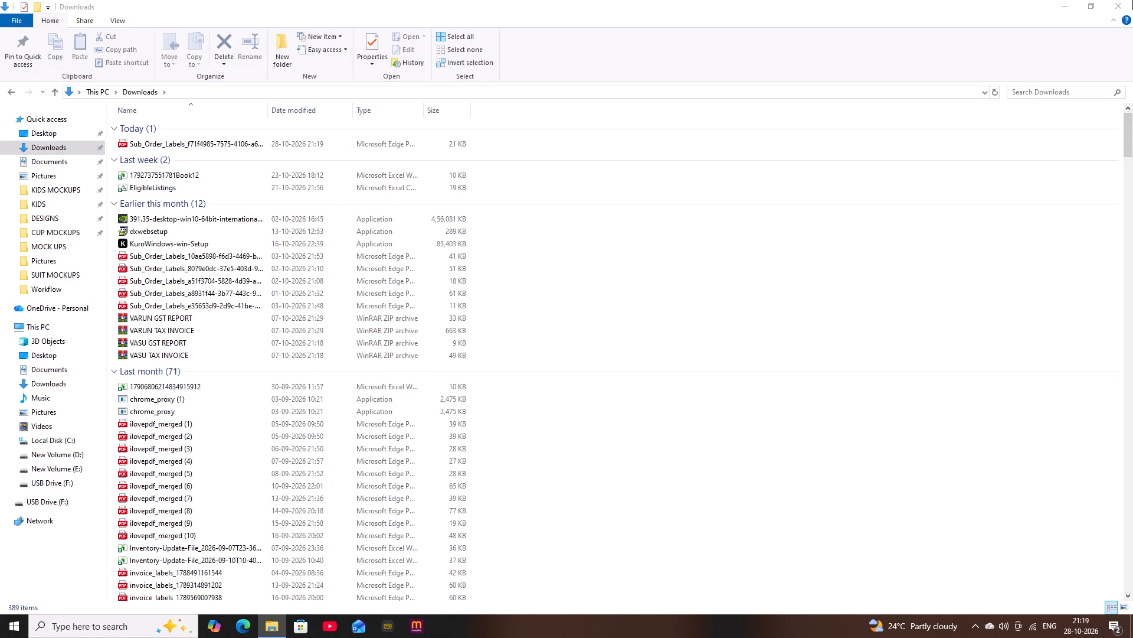
click(1132, 0)
Open the Meesho(VASU) app, check Chanchal Style Studio's Pending and On Hold orders, and close its window.
double_click(1058, 13)
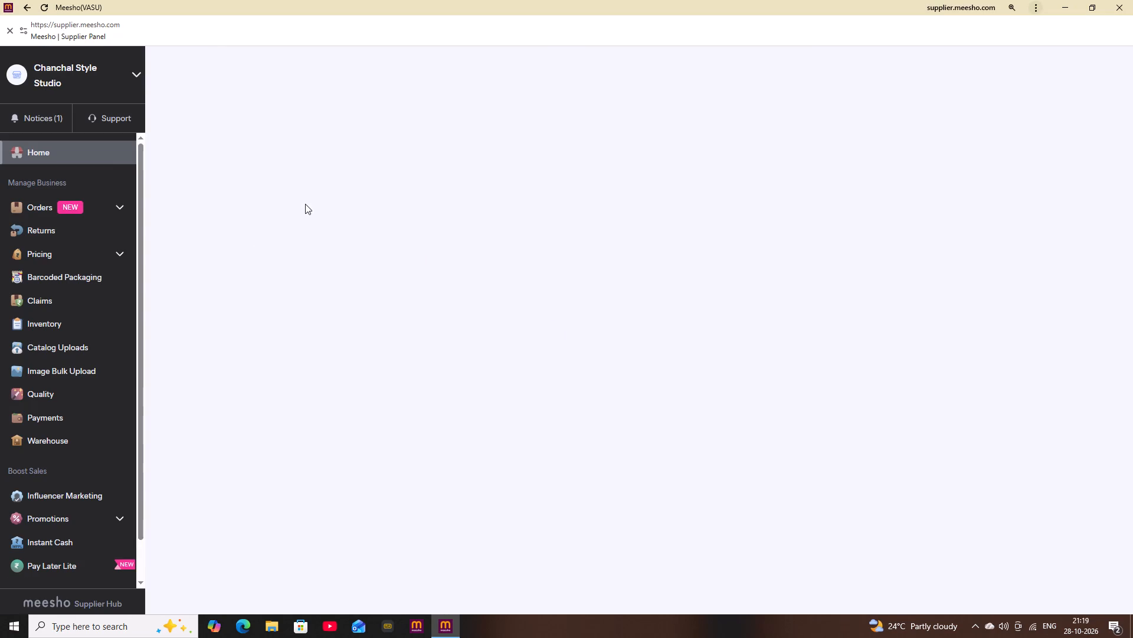
click(335, 197)
scroll(306, 409, down, 2)
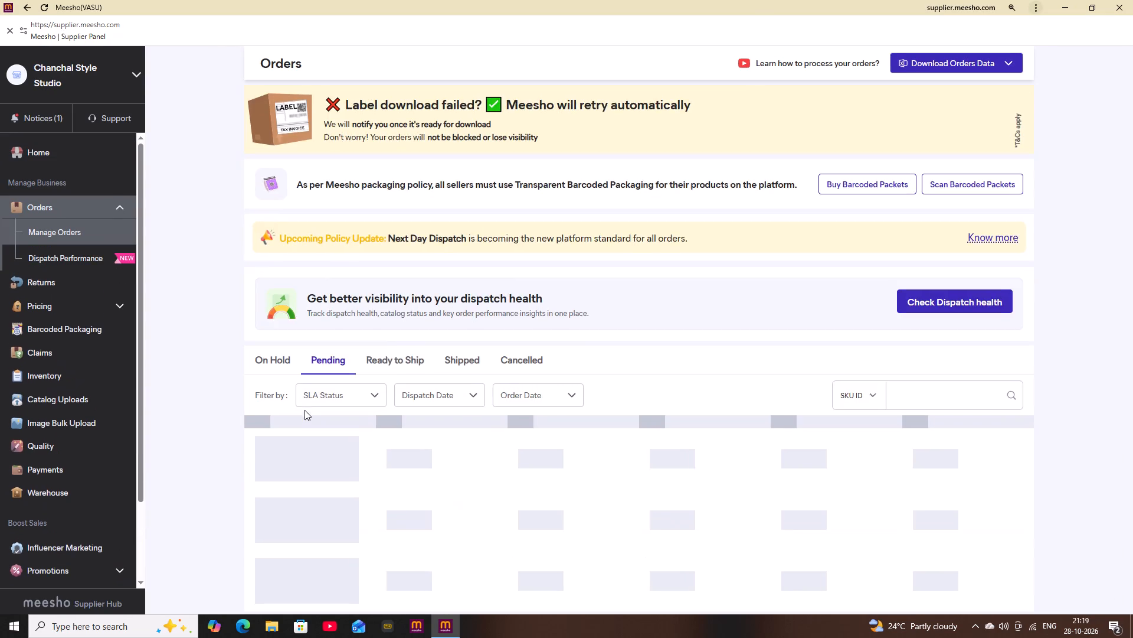
scroll(304, 410, down, 3)
click(270, 184)
scroll(320, 350, down, 3)
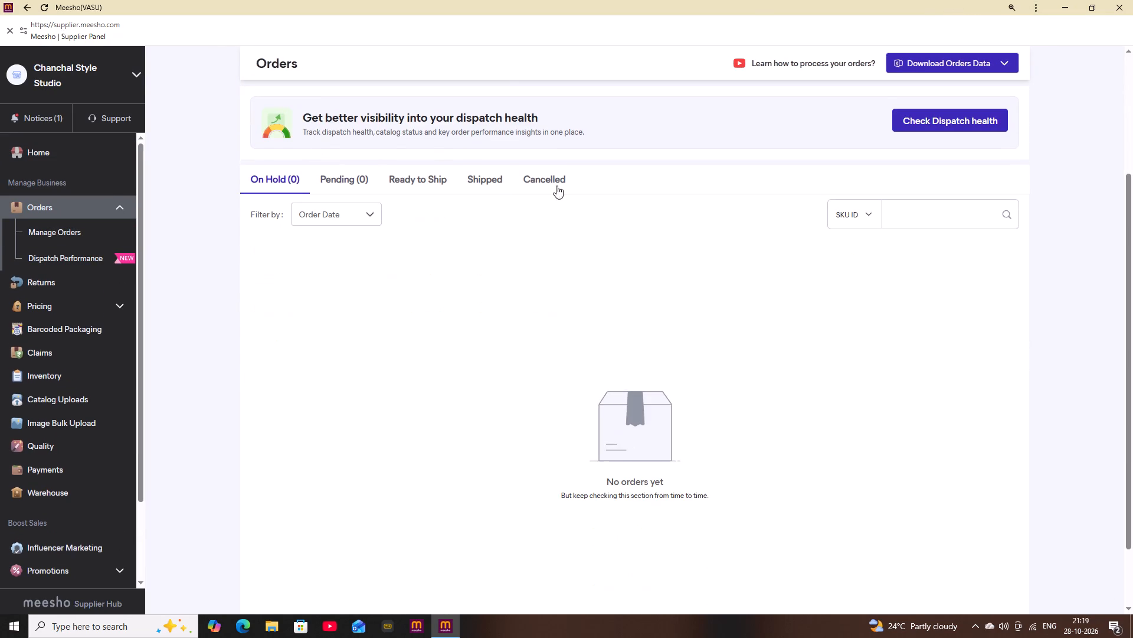
click(1132, 41)
click(1132, 0)
Open the Meesho(TRENDY) app and switch from the Sharma Fashions Hub account to Trendy Aura Enterprise with the saved login.
double_click(1001, 12)
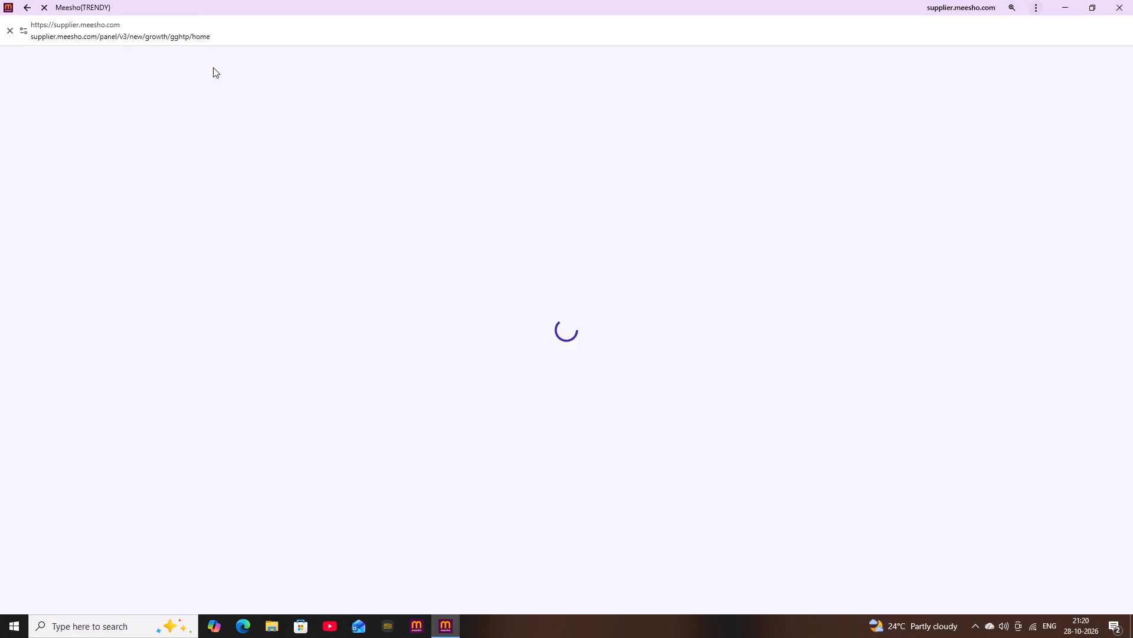
click(136, 73)
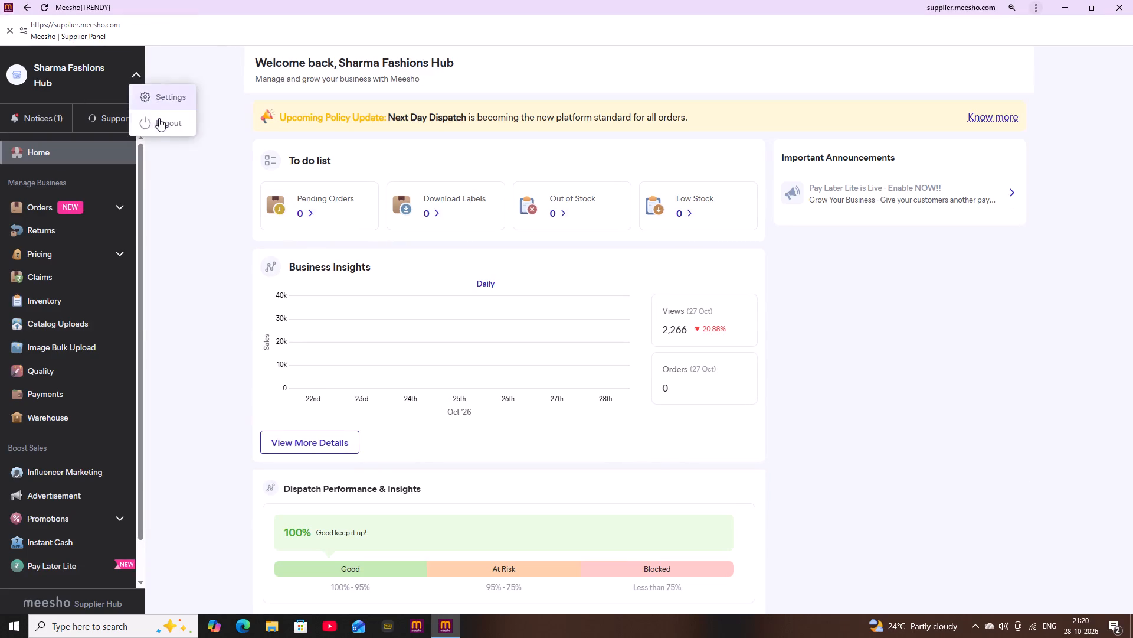
click(159, 119)
click(663, 224)
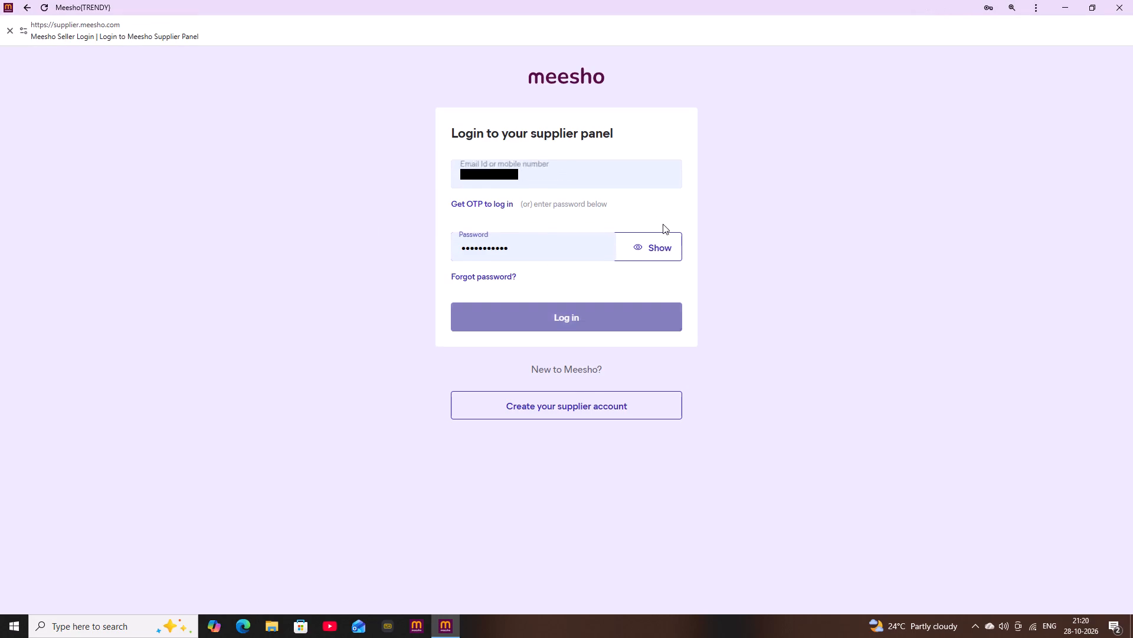
click(594, 313)
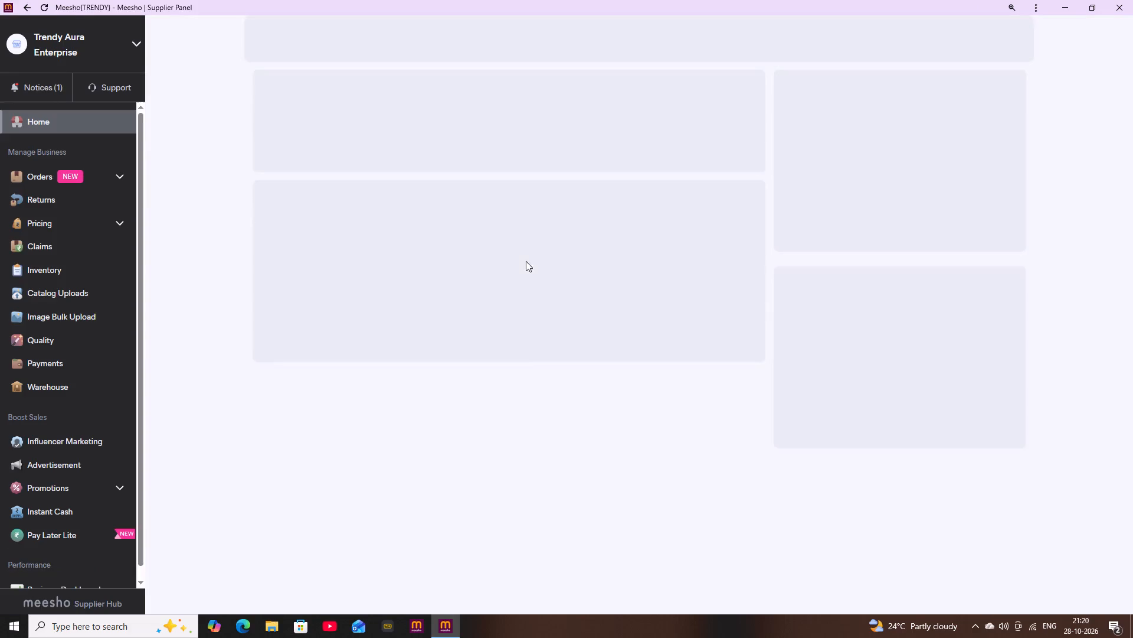
Examine Trendy Aura Enterprise's On Hold and Pending orders, including the enlarged product image of the pending white polo T-shirt.
click(335, 189)
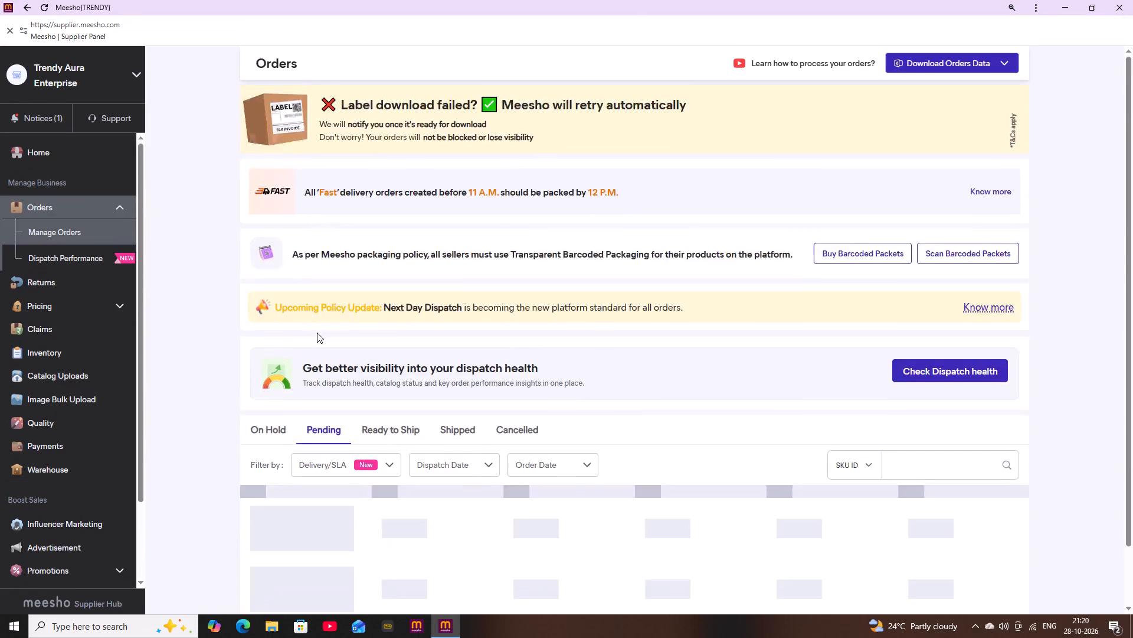
scroll(315, 341, down, 6)
click(267, 201)
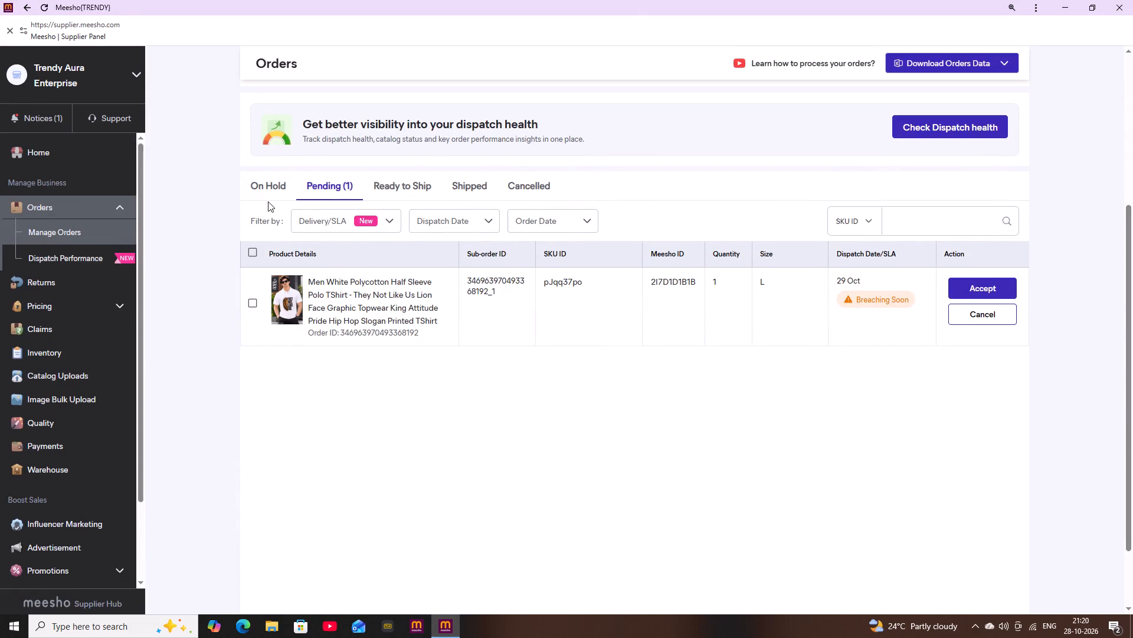
click(274, 185)
scroll(340, 334, down, 3)
click(353, 227)
click(349, 243)
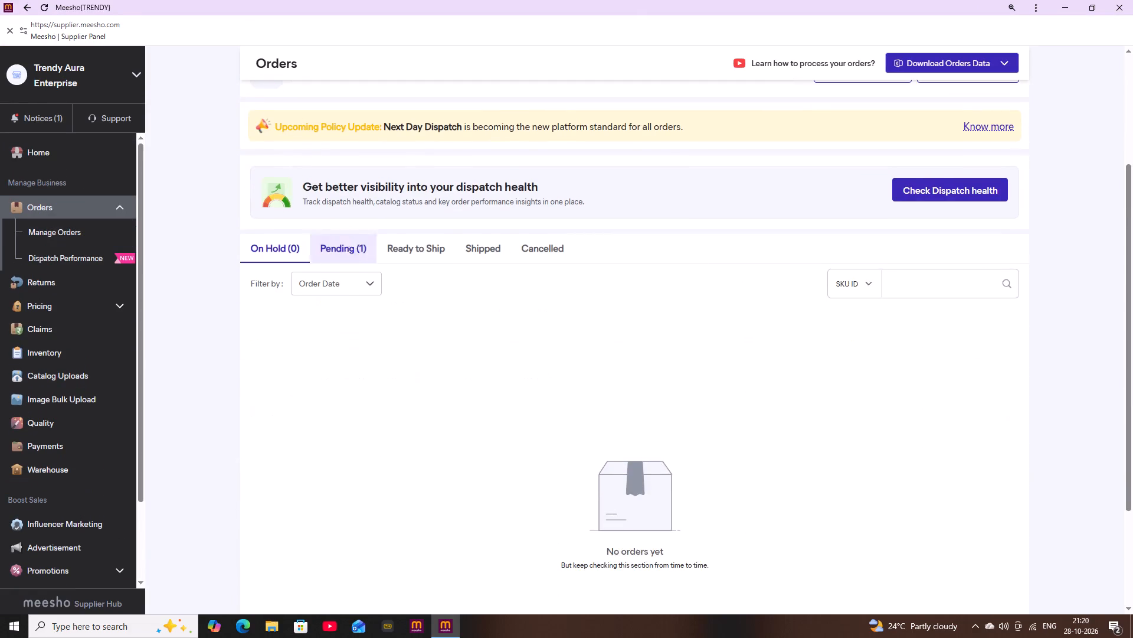
scroll(487, 354, down, 3)
click(290, 251)
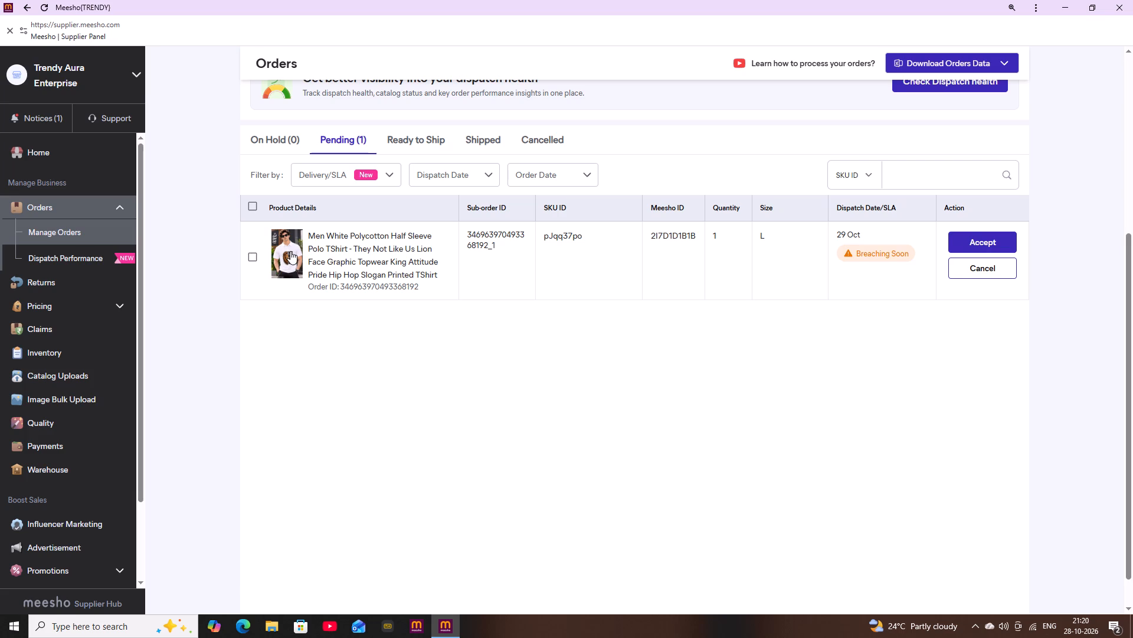
scroll(536, 304, down, 1)
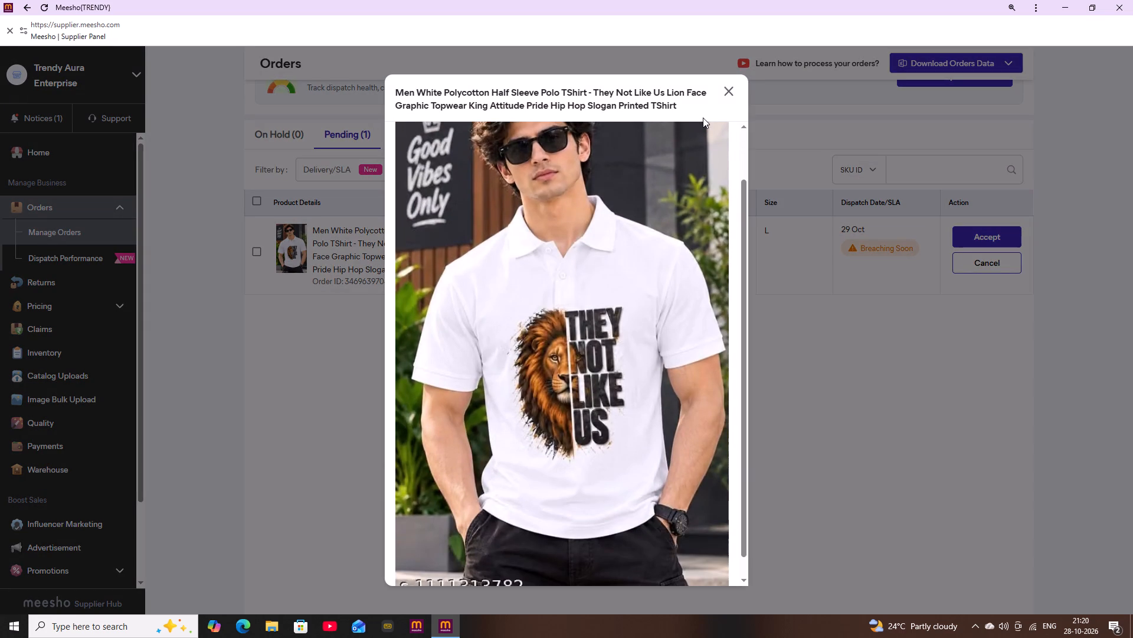
click(725, 95)
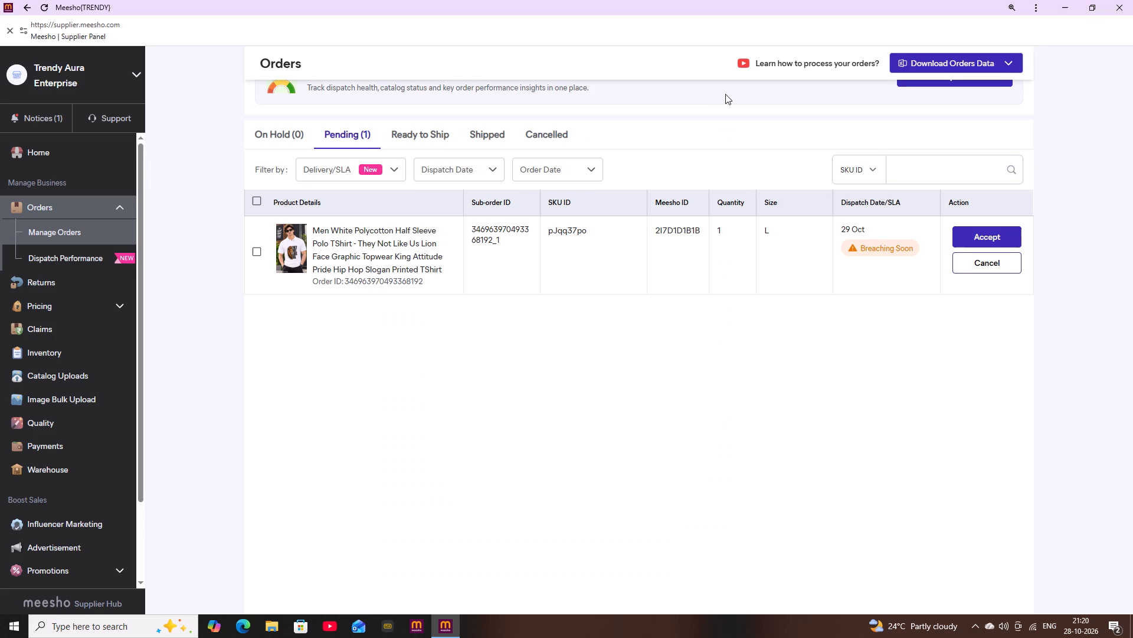
Accept the pending order for the size L white lion-face polo T-shirt.
click(972, 237)
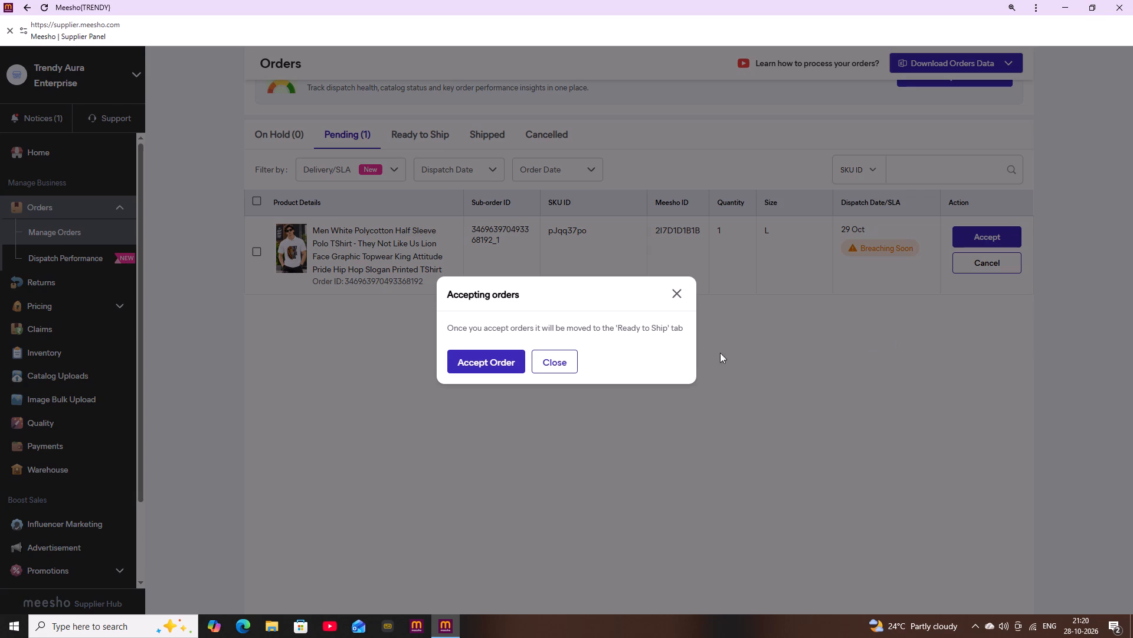
click(487, 358)
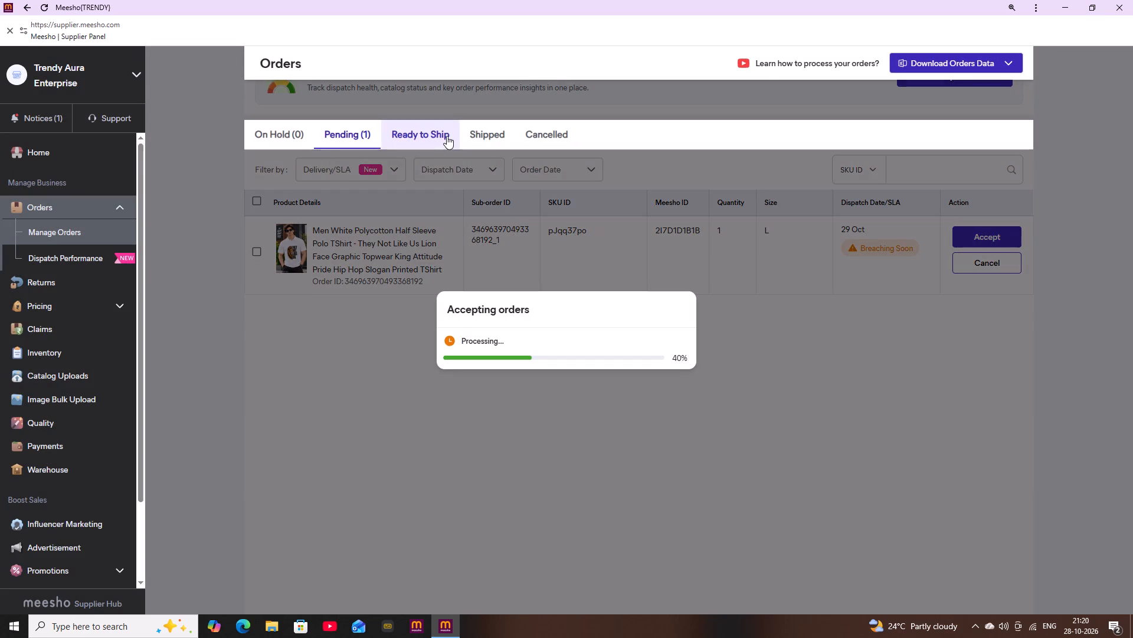
Recheck the Pending, On Hold and Ready to Ship order lists for the accepted polo T-shirt order.
click(447, 136)
scroll(438, 472, down, 2)
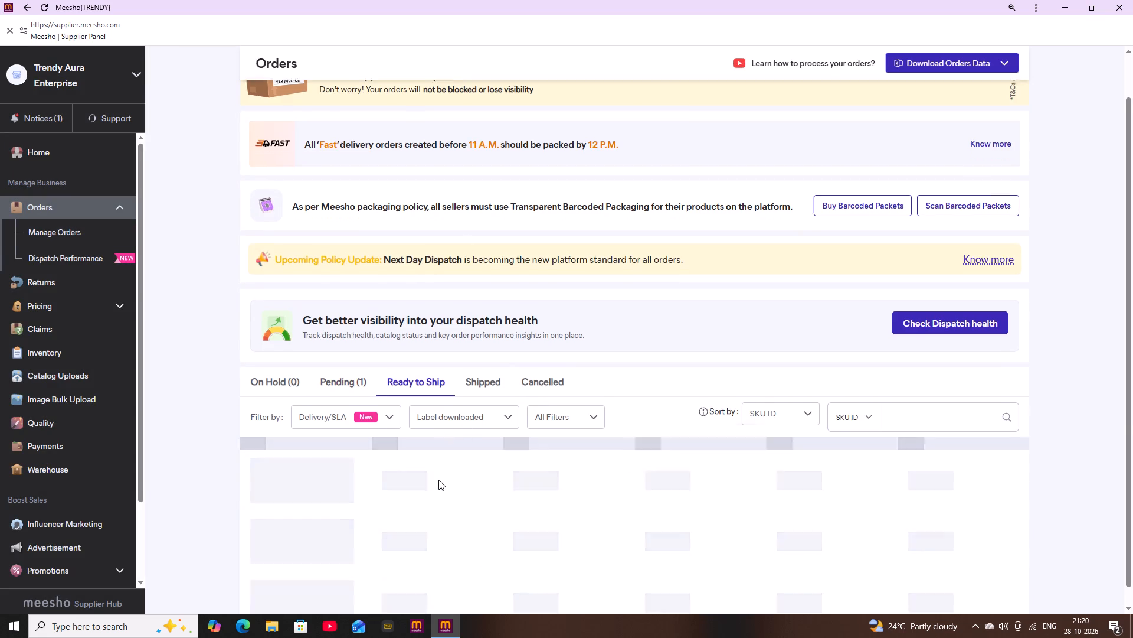
click(363, 365)
click(502, 382)
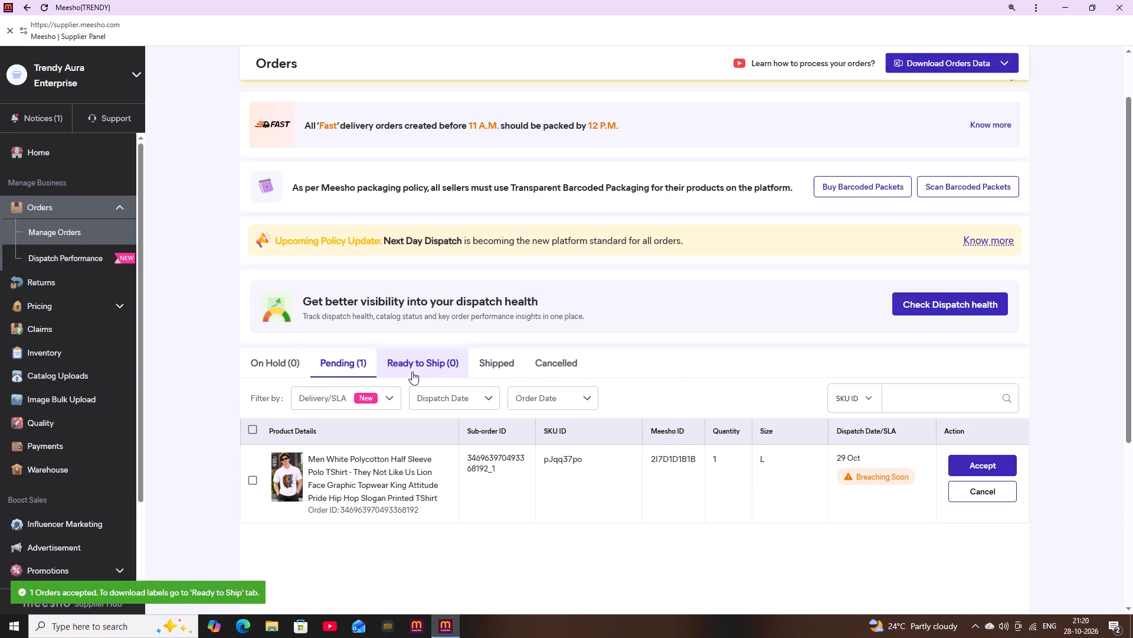
click(402, 364)
click(352, 372)
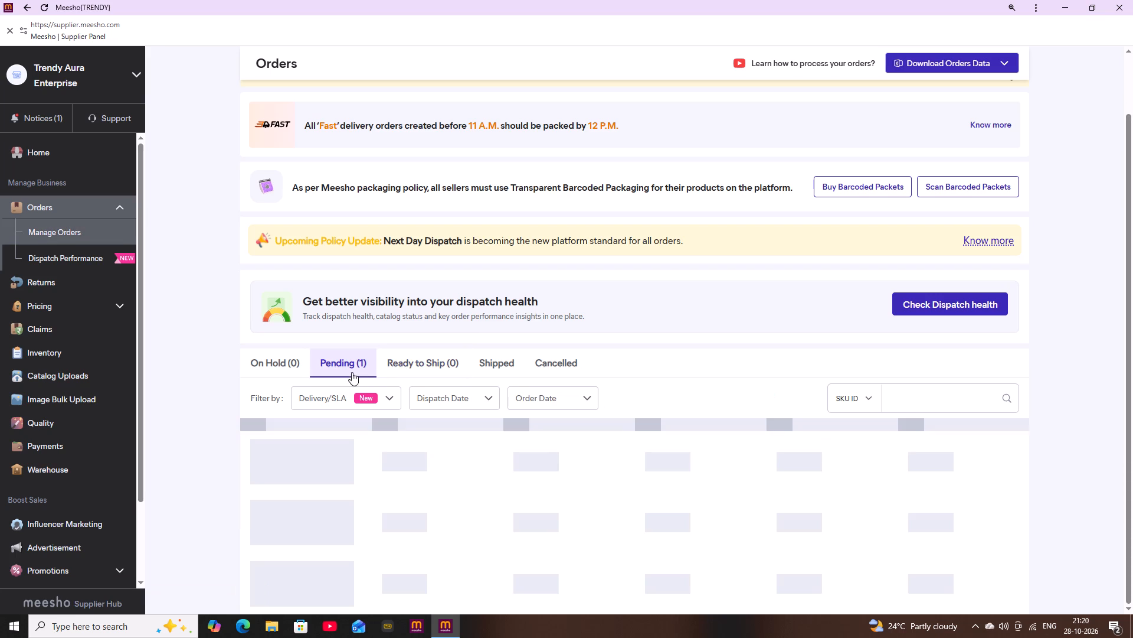
scroll(444, 386, down, 3)
click(293, 357)
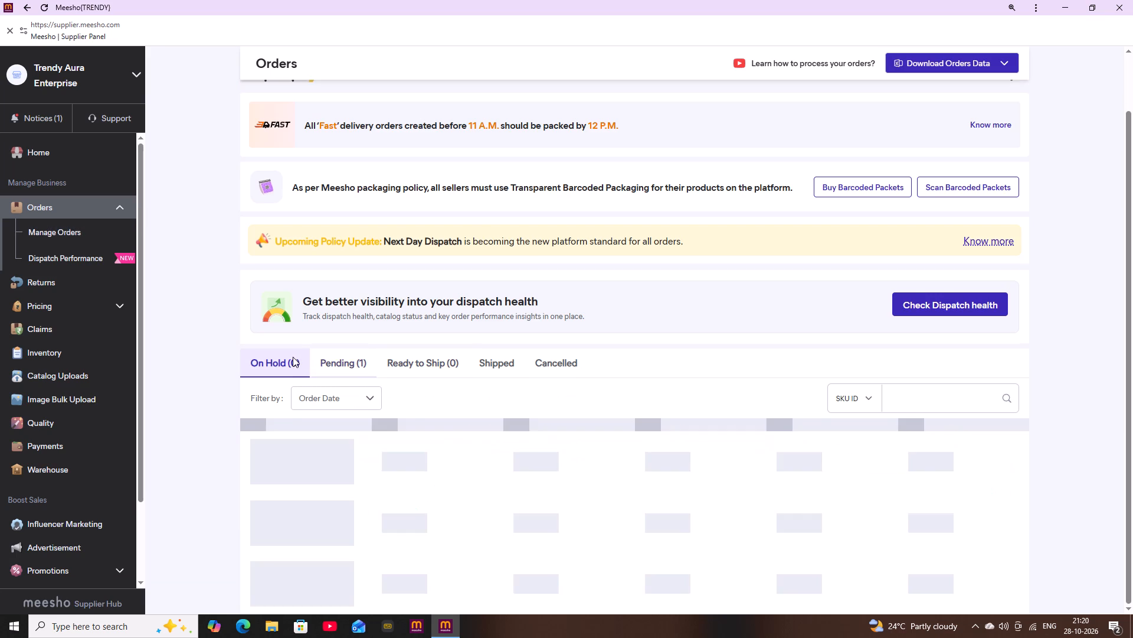
click(343, 361)
scroll(369, 381, down, 2)
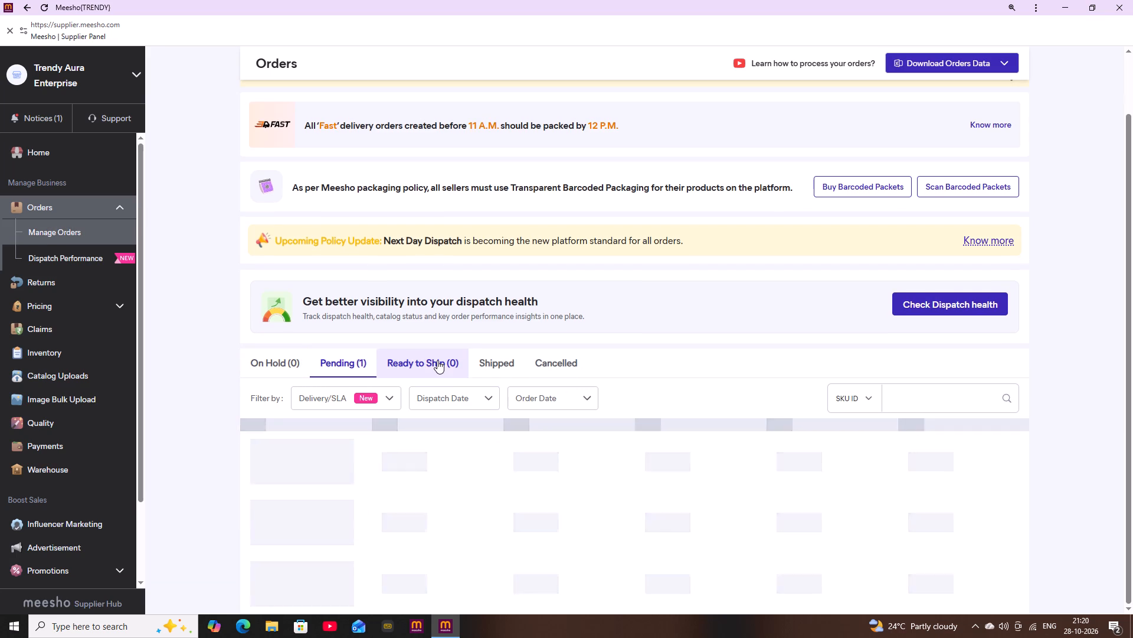
click(437, 360)
scroll(533, 349, down, 2)
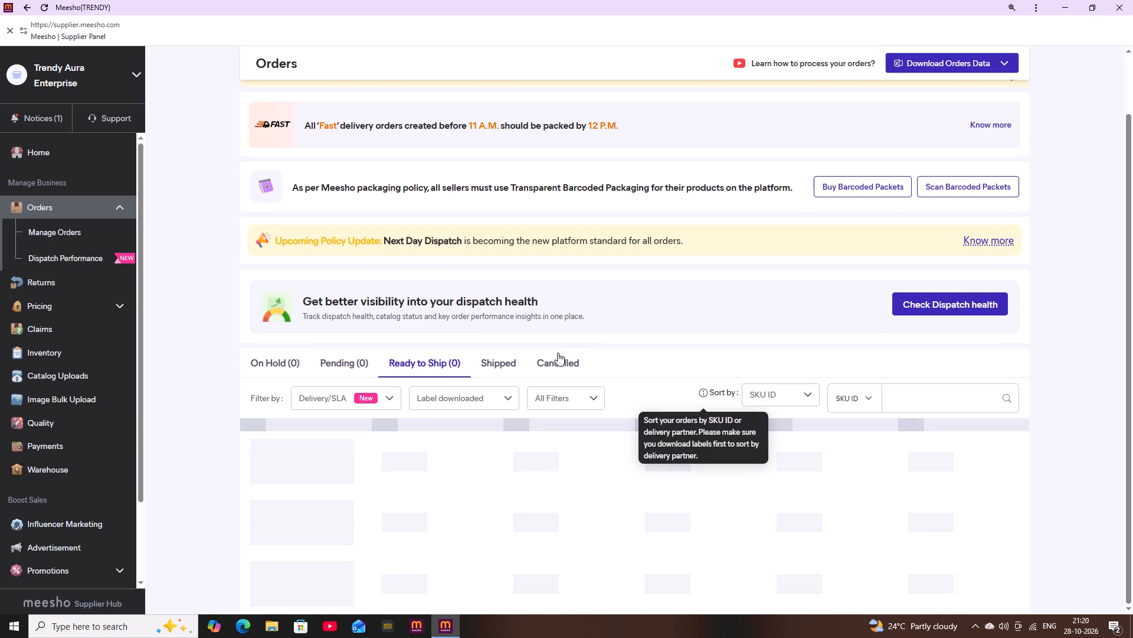
scroll(558, 353, down, 2)
drag(1132, 269, 1124, 393)
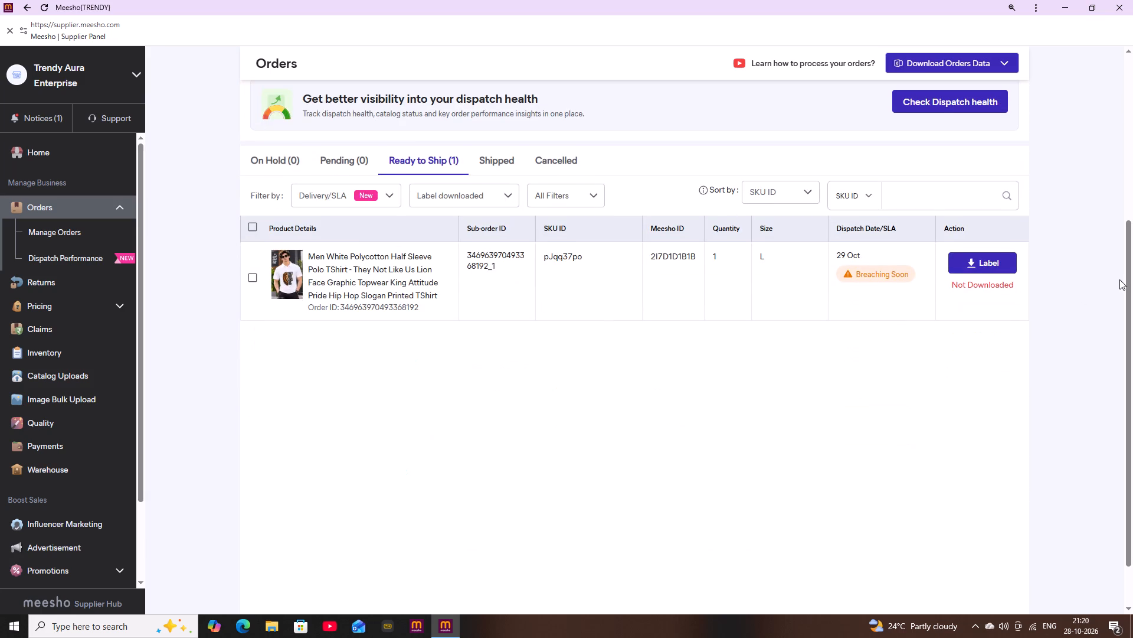
Generate and download the shipping label for the polo T-shirt order in Ready to Ship, reloading the order lists meanwhile.
click(1001, 268)
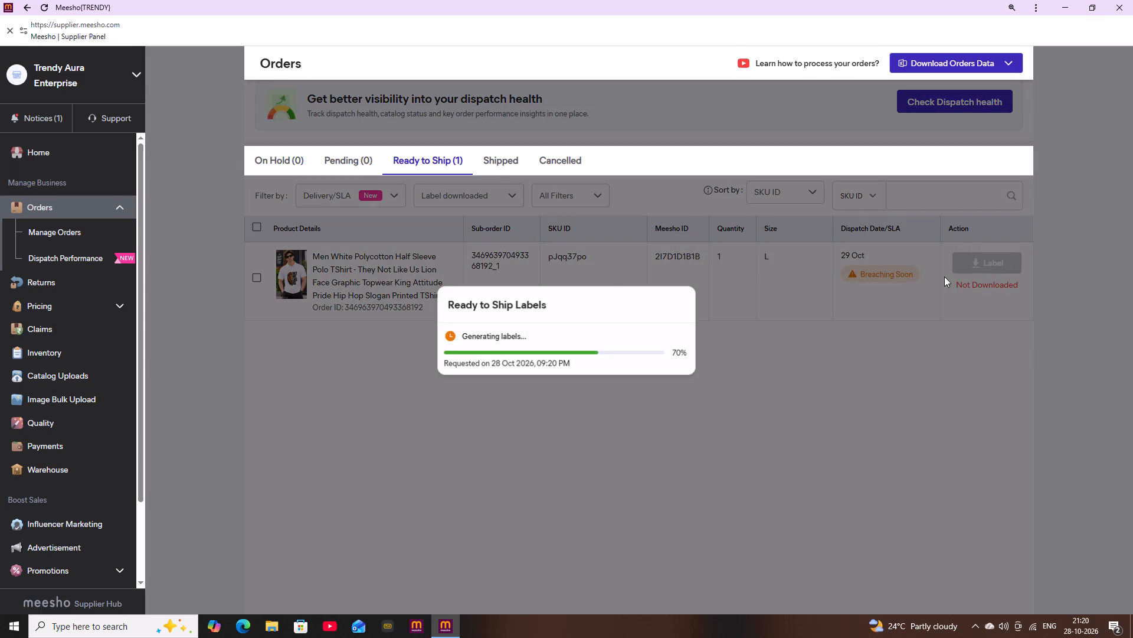
click(496, 164)
scroll(520, 328, down, 5)
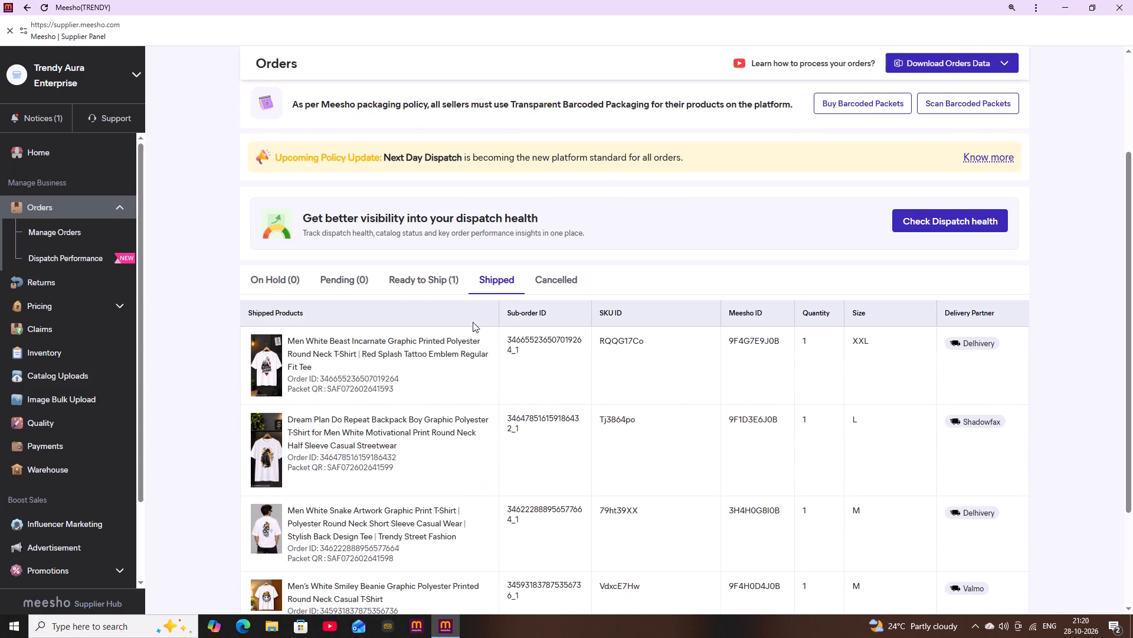
click(429, 274)
scroll(546, 356, down, 1)
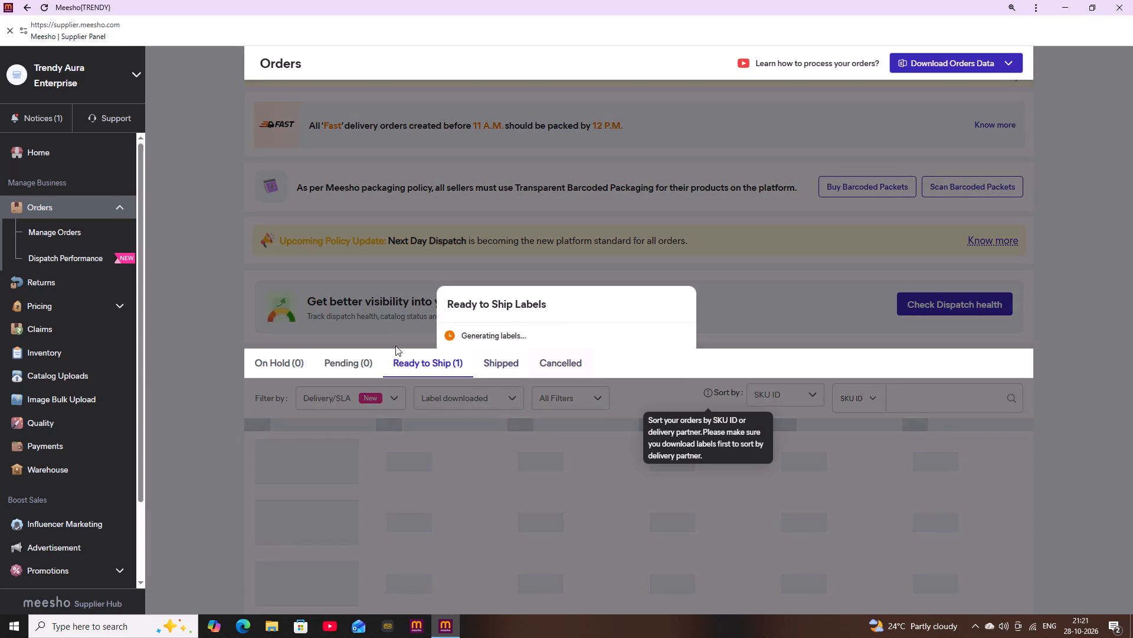
click(351, 366)
scroll(428, 369, down, 4)
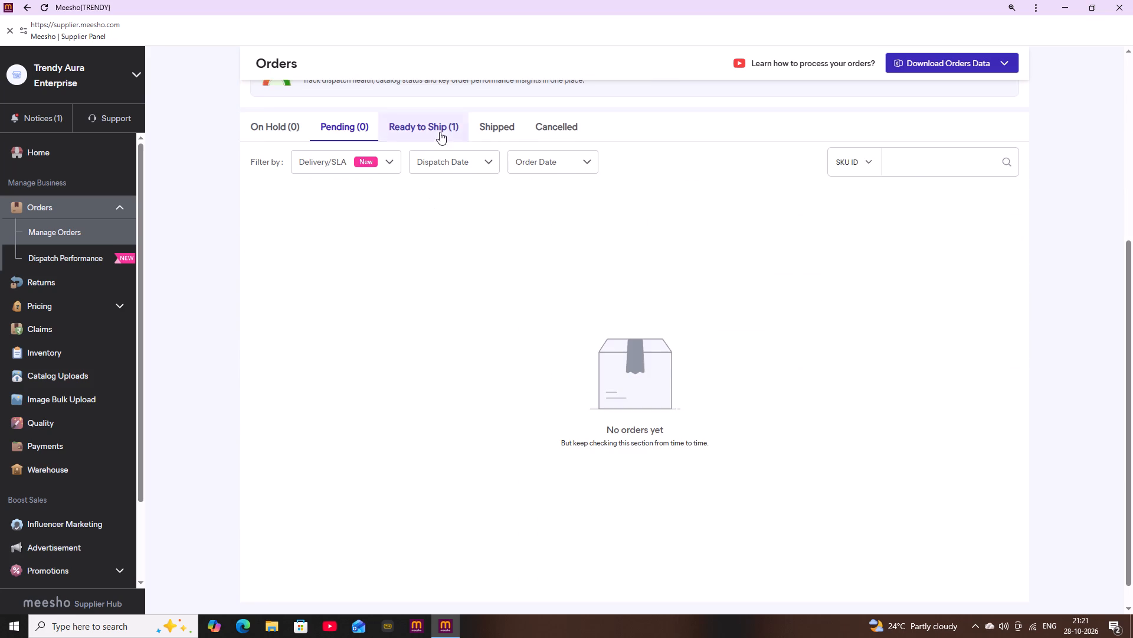
click(440, 132)
click(488, 388)
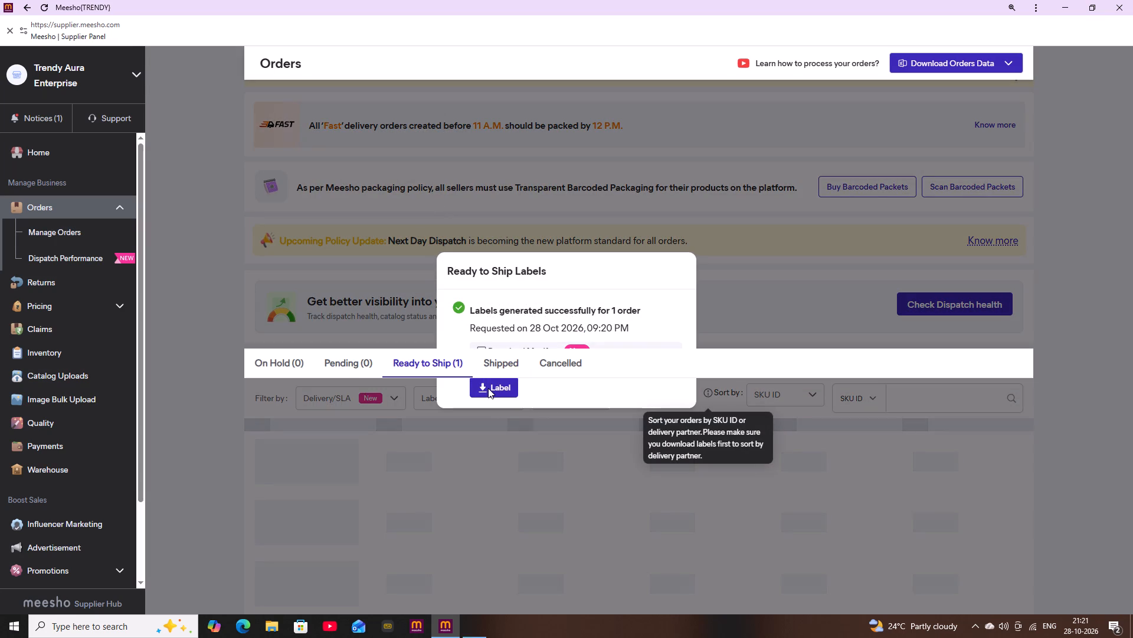
click(1132, 0)
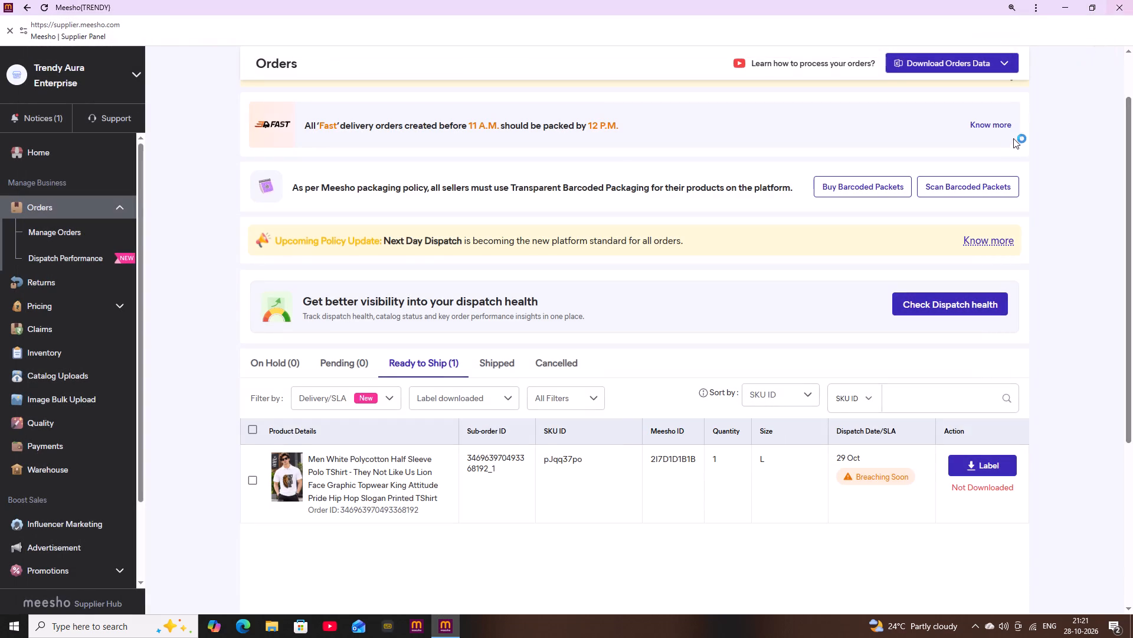
Switch to the Shipped orders and back to Ready to Ship to recheck the polo T-shirt order's label status.
scroll(574, 484, down, 1)
click(480, 307)
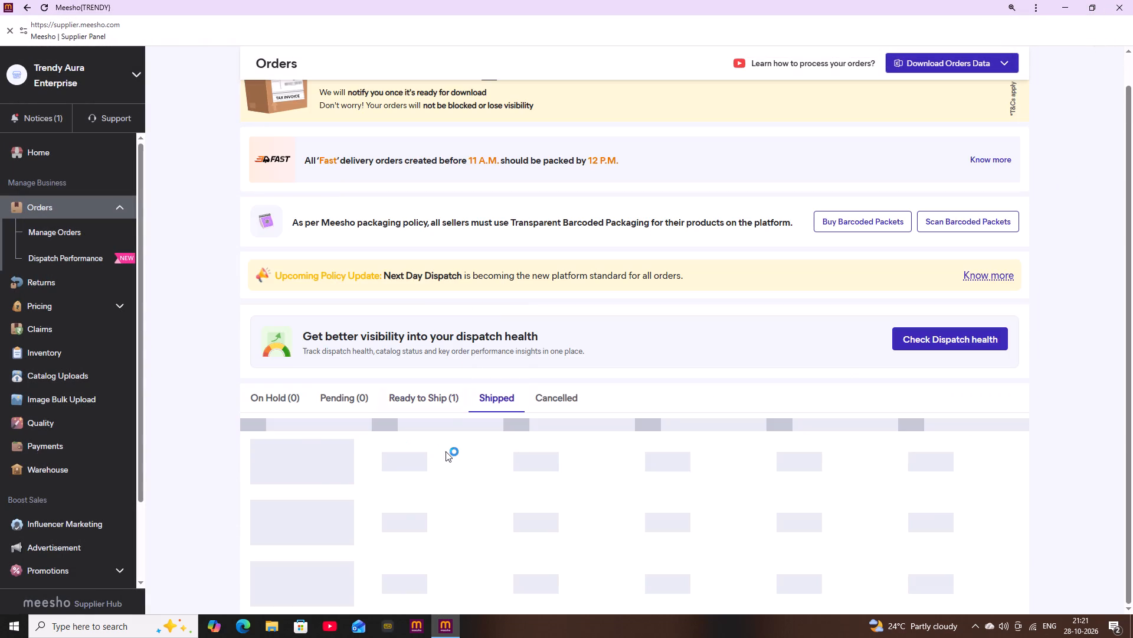
scroll(446, 462, down, 3)
click(444, 189)
scroll(447, 367, down, 4)
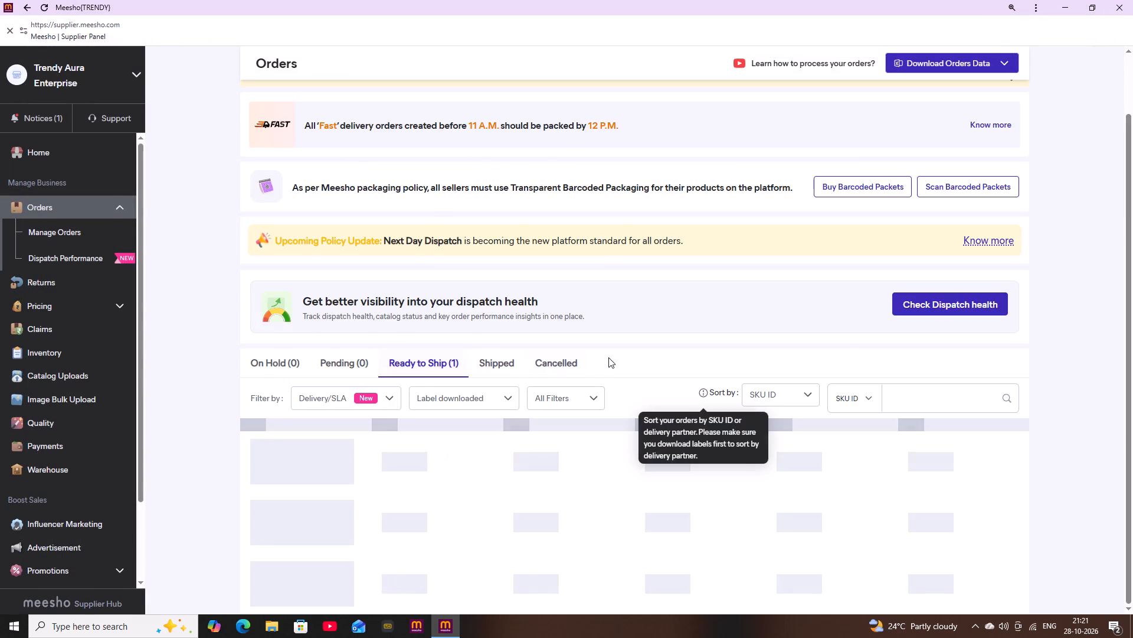
scroll(596, 365, down, 2)
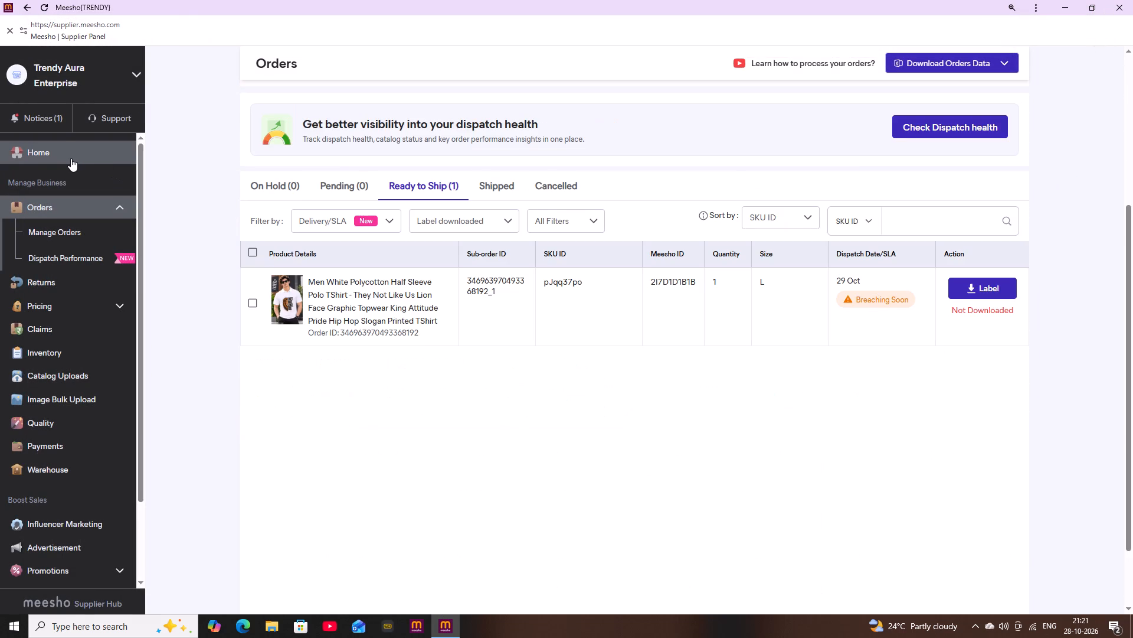
Reopen the orders from the home page, dismissing the Diwali sale offer, recheck the Ready to Ship label status, and close the Trendy Aura Enterprise window.
click(71, 158)
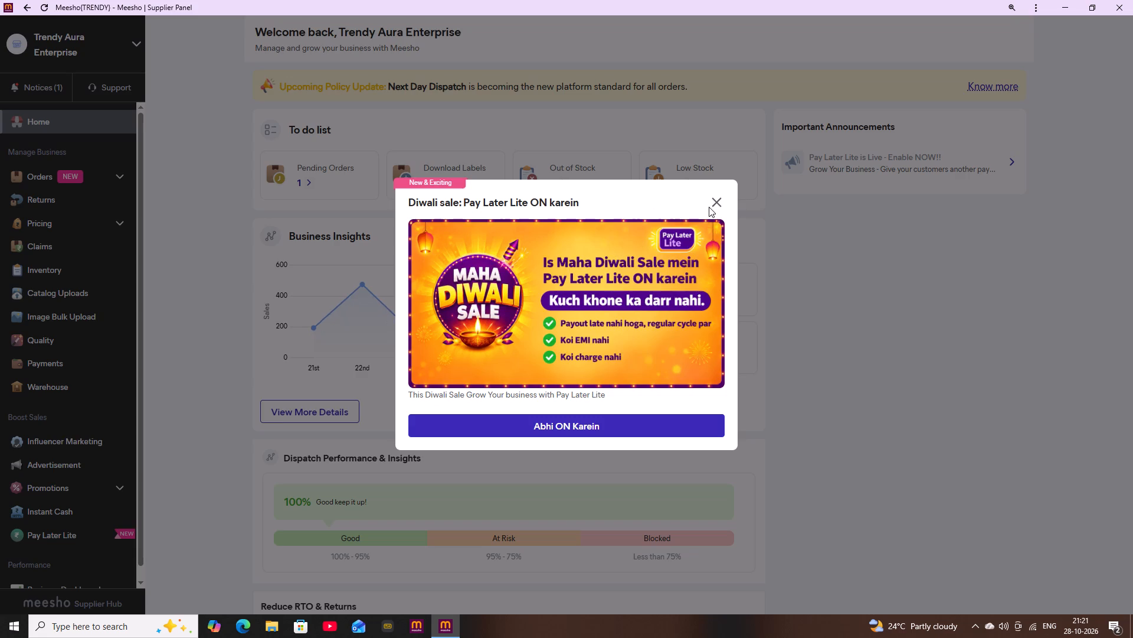
click(712, 203)
click(307, 183)
scroll(362, 401, down, 3)
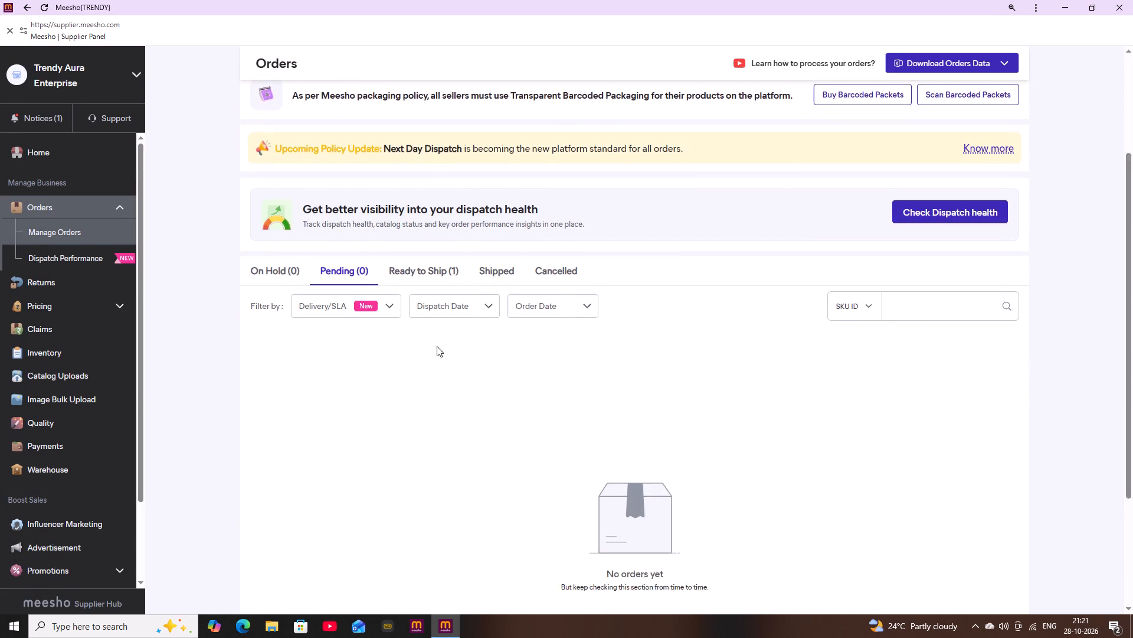
click(433, 248)
scroll(437, 363, down, 5)
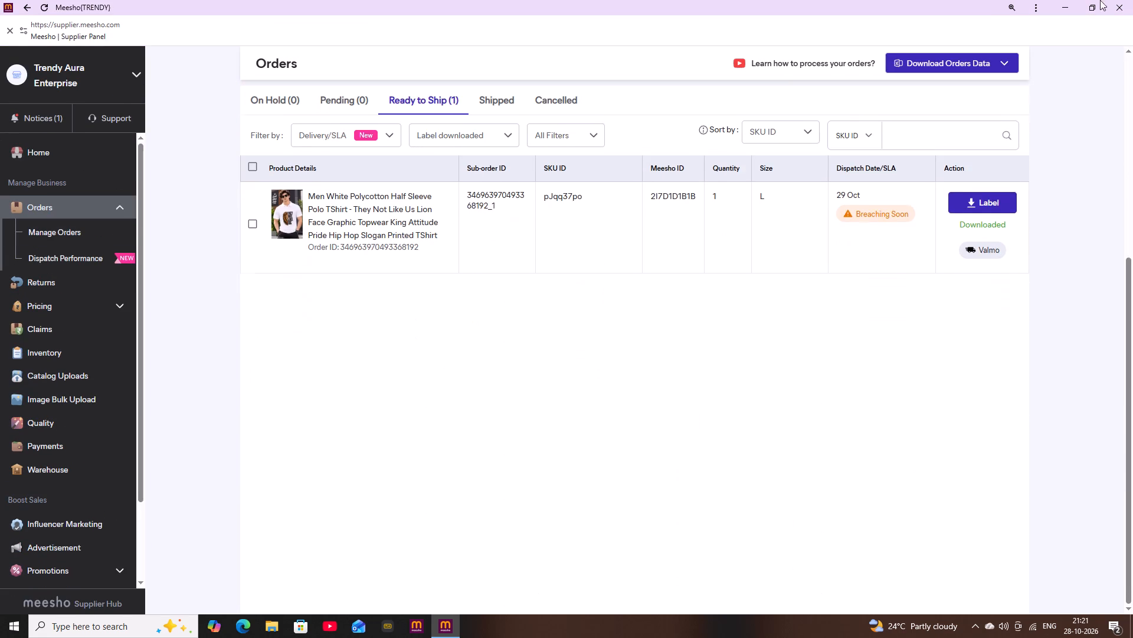
click(1127, 0)
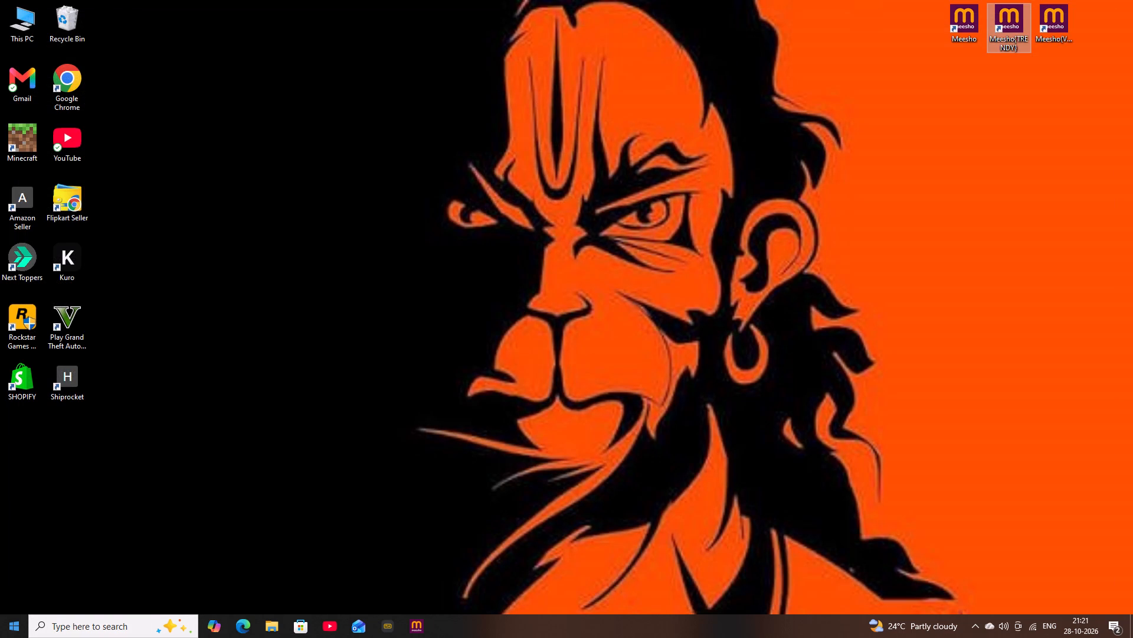
Open the Shopify store admin, view the home overview for Trend Aura Enterprises, and close it.
double_click(24, 380)
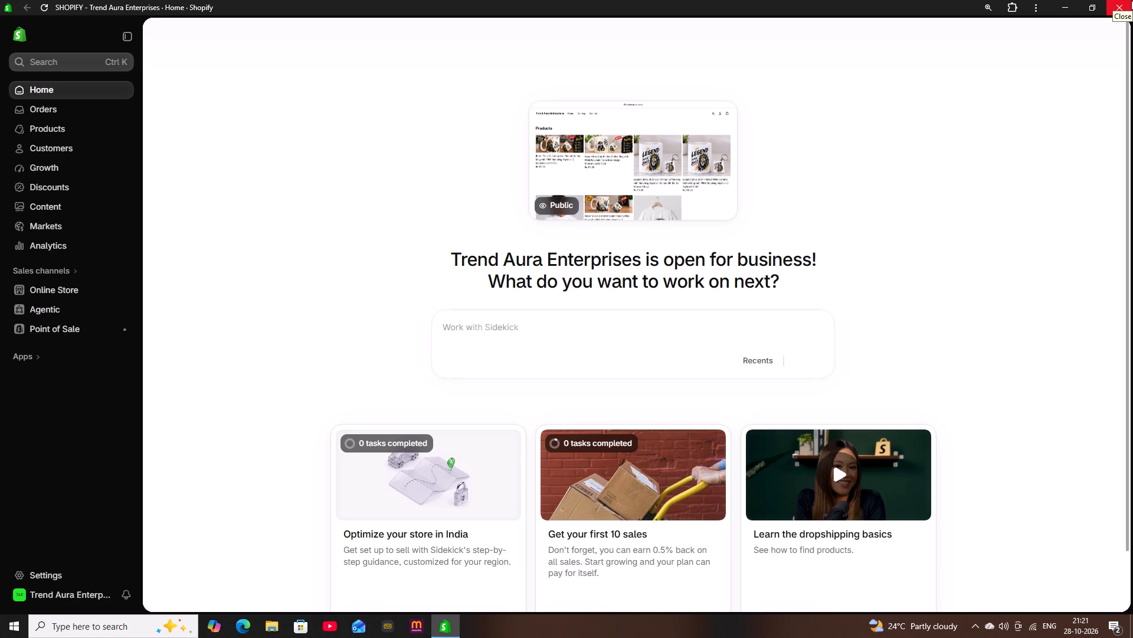
click(1131, 0)
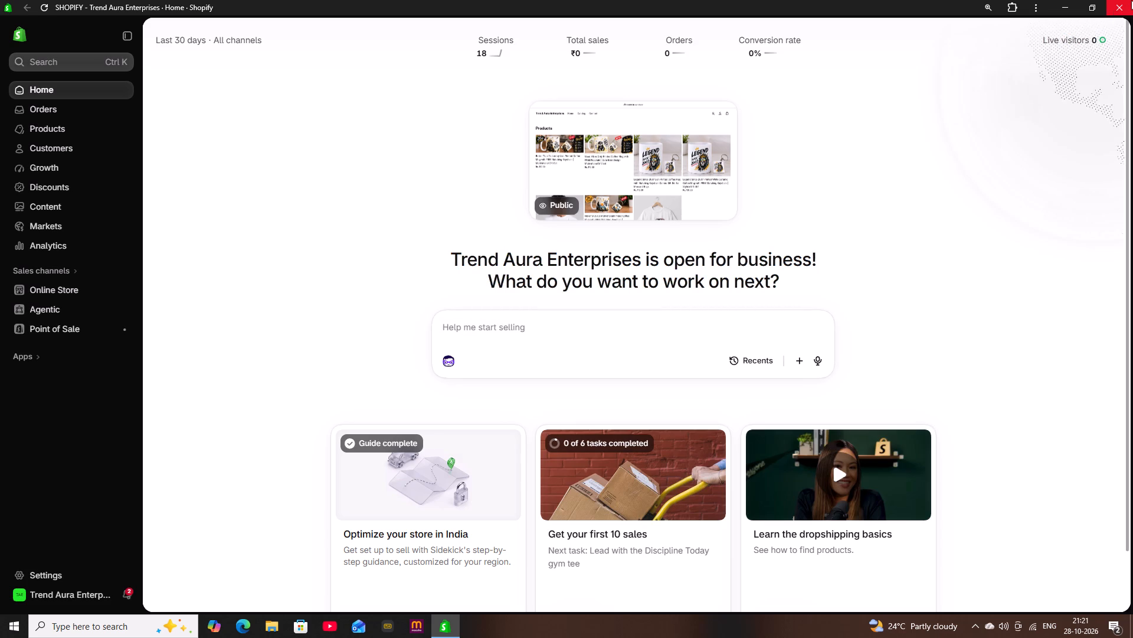
Bring up the computer's power options.
click(0, 637)
click(15, 602)
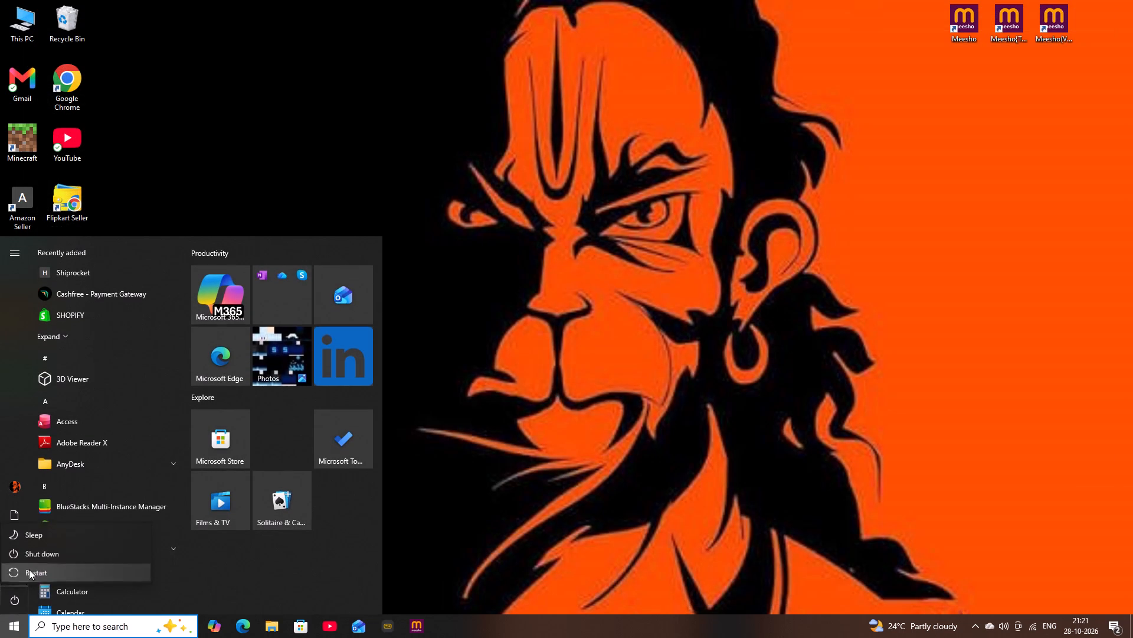